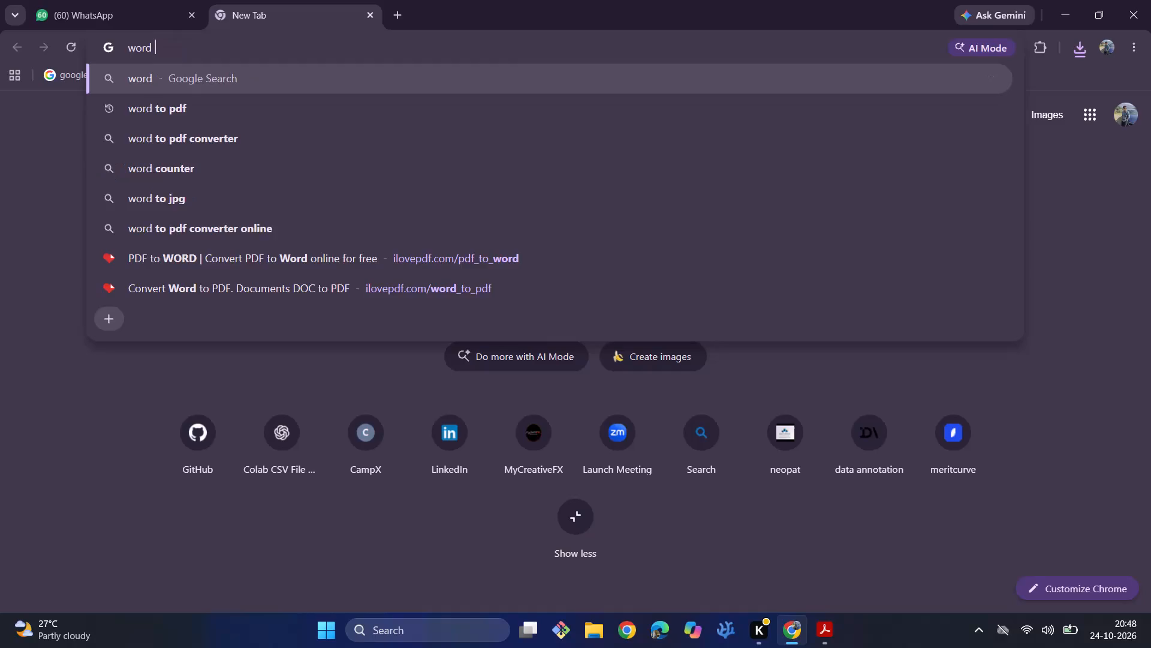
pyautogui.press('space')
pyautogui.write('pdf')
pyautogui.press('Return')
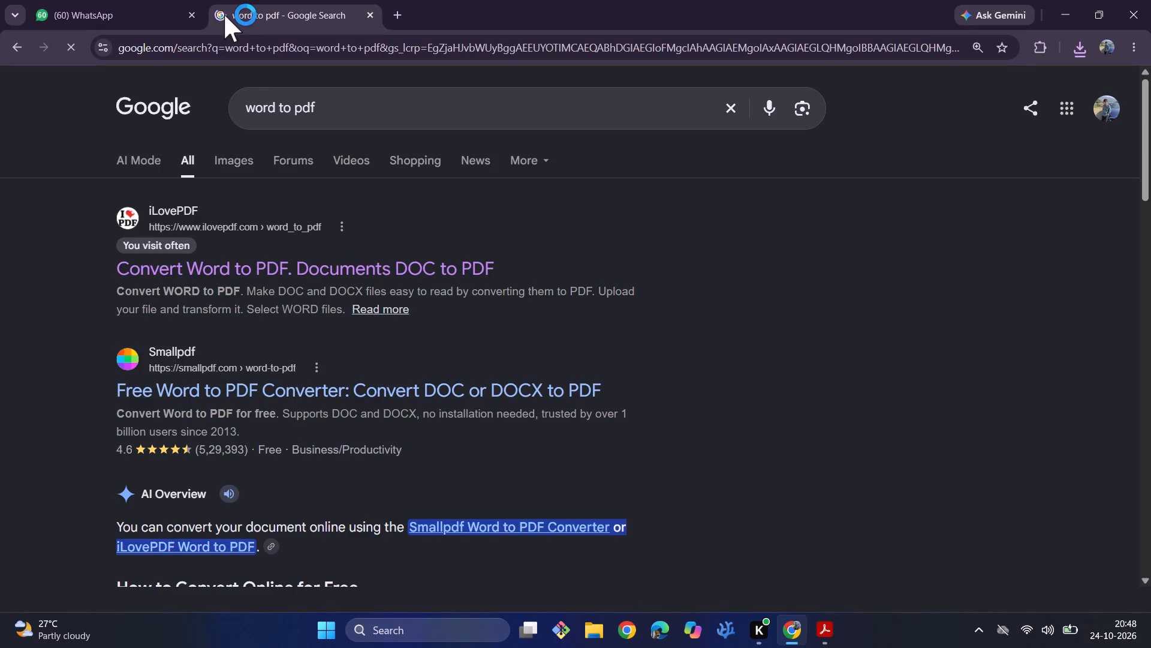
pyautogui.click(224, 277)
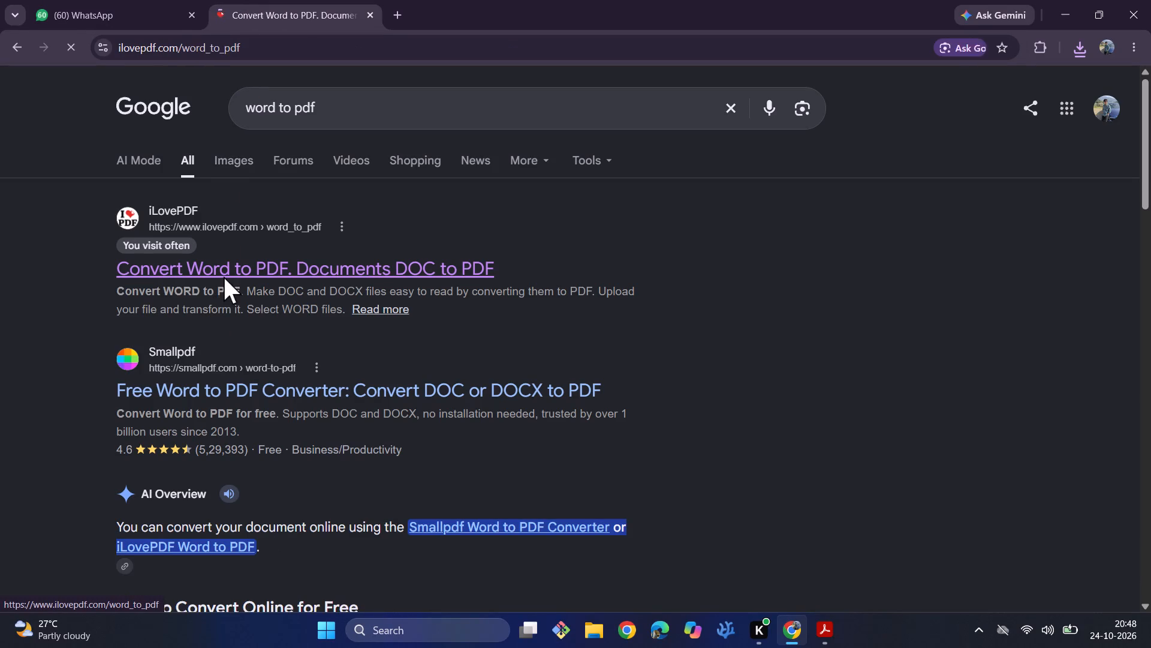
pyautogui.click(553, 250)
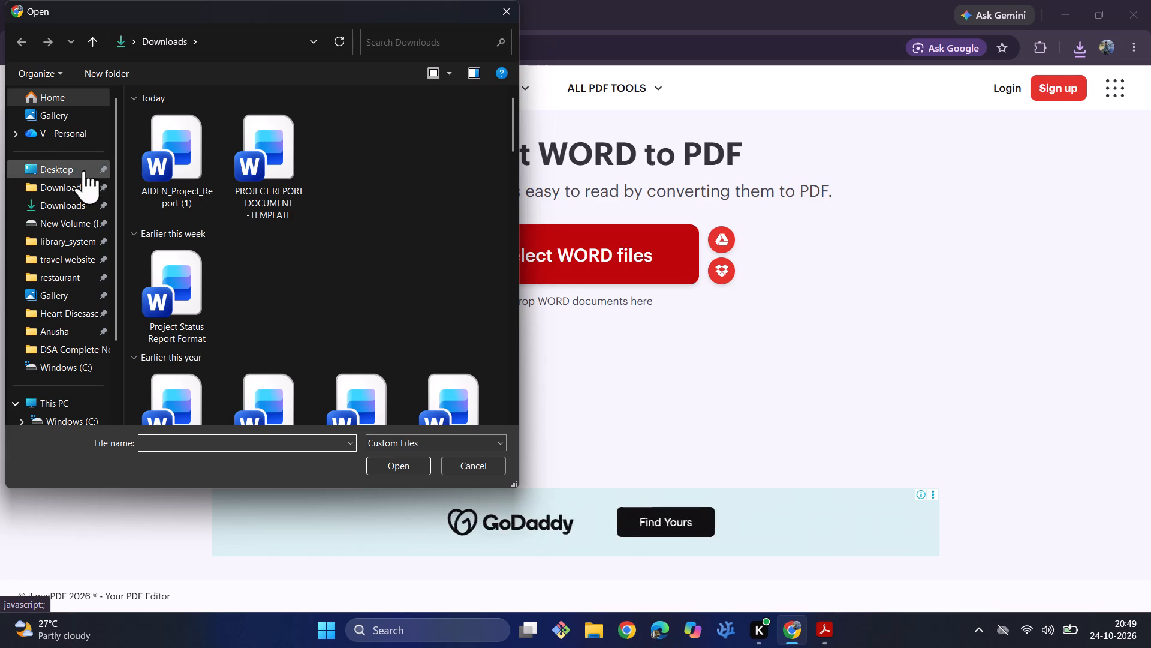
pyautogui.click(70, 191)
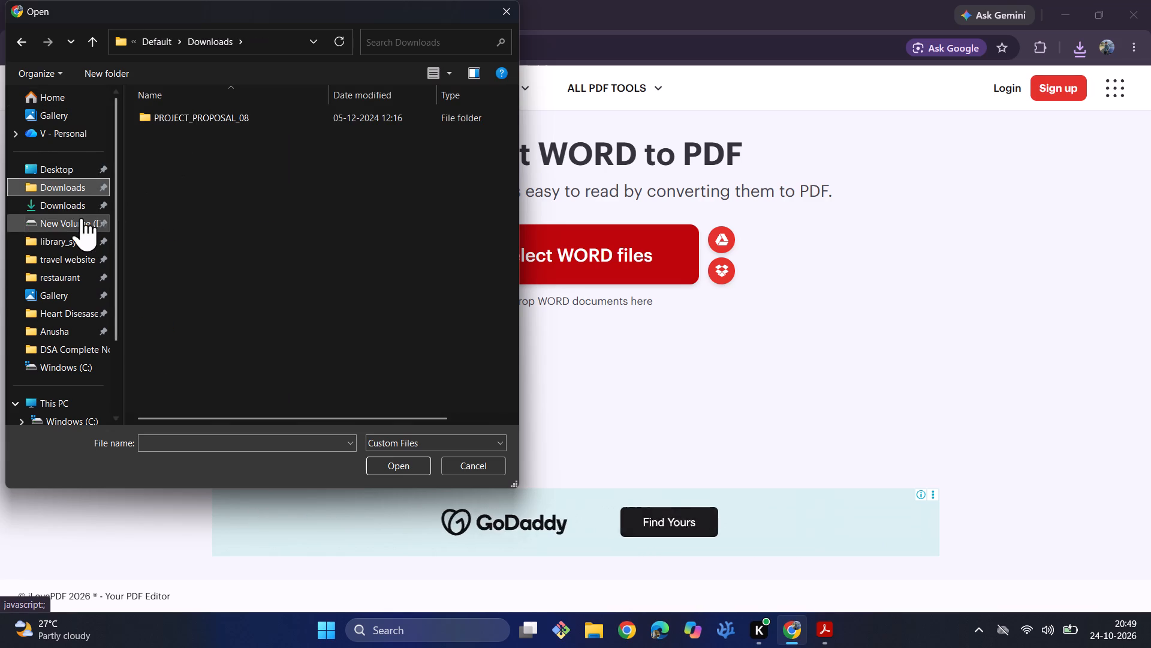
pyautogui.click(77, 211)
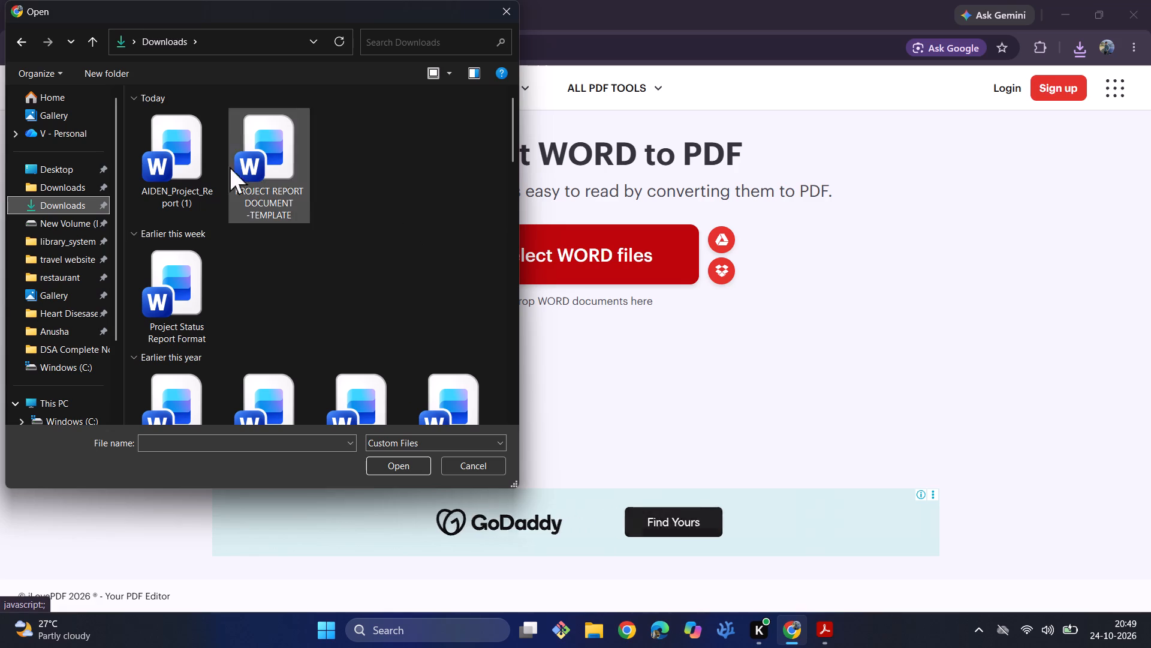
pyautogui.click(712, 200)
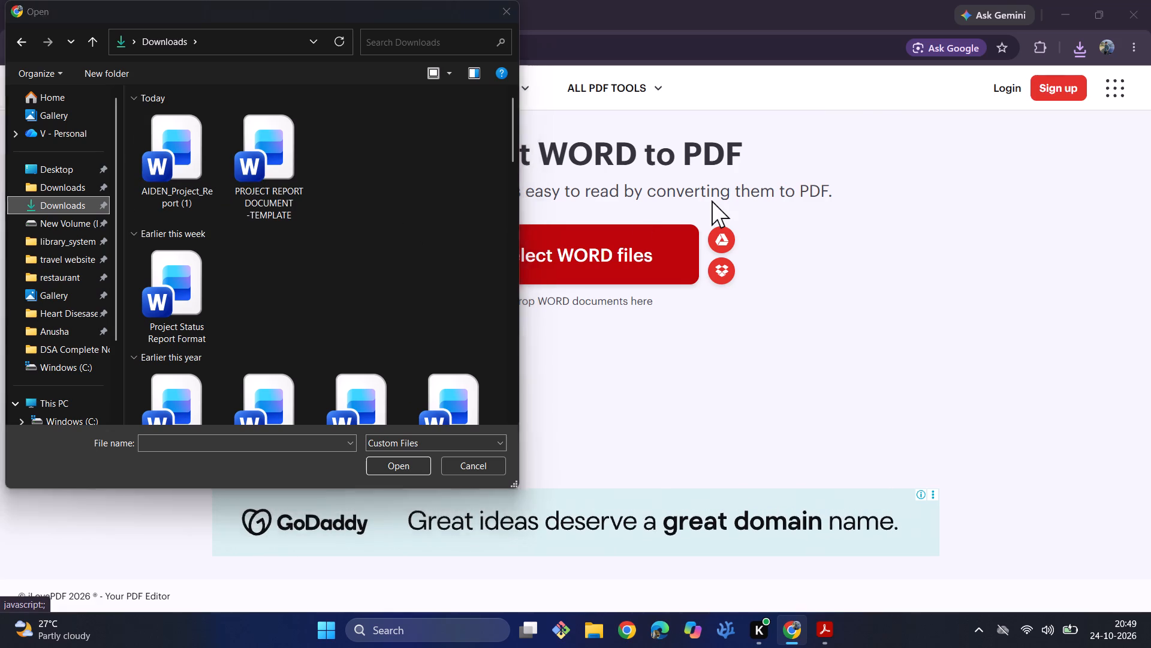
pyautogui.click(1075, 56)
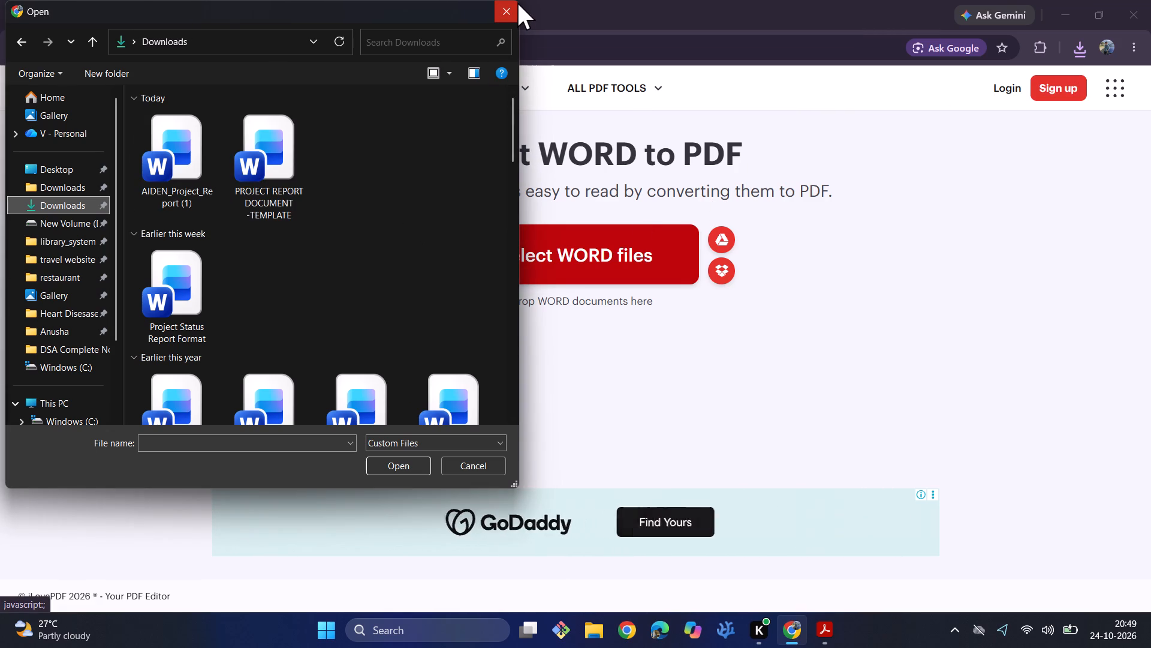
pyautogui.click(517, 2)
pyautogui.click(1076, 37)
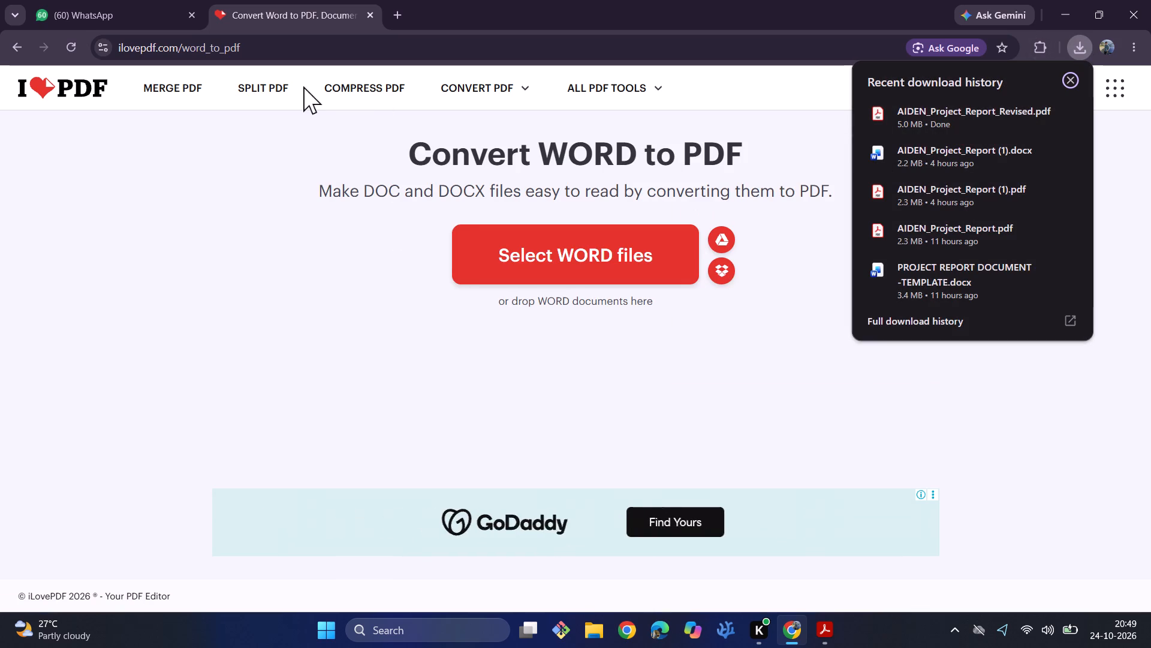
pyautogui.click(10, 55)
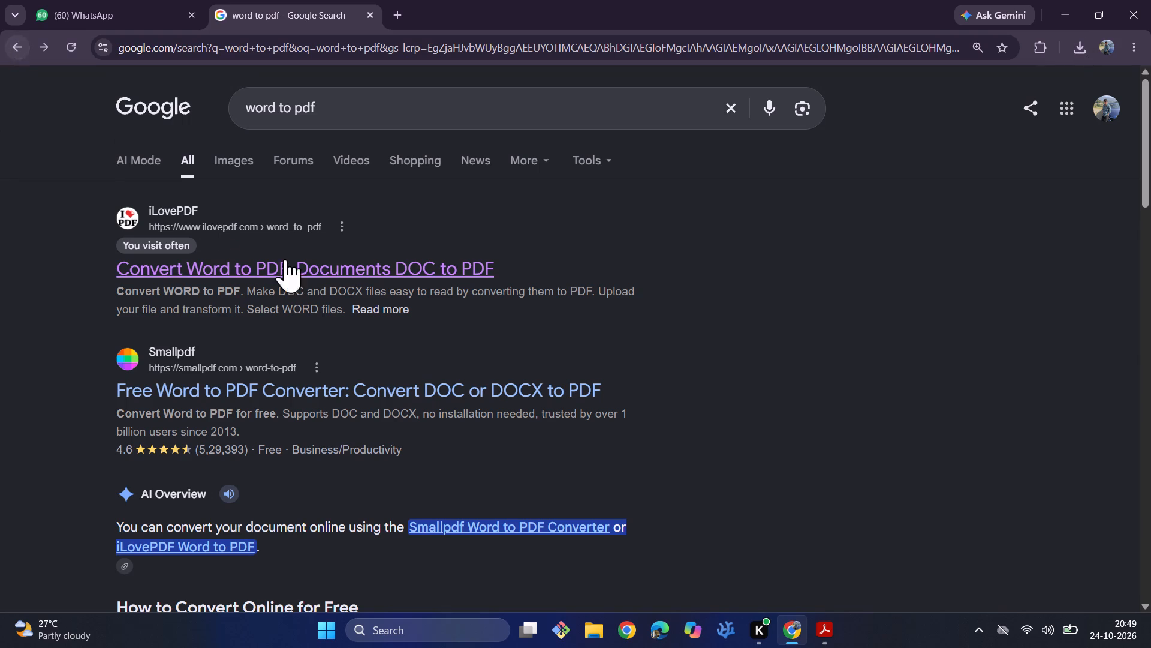
# Search the web for "pdf to word" and open iLovePDF's PDF to Word converter.
pyautogui.click(333, 96)
pyautogui.press('BackSpace')
pyautogui.press('BackSpace')
pyautogui.press('BackSpace')
pyautogui.press('BackSpace')
pyautogui.press('BackSpace')
pyautogui.press('BackSpace')
pyautogui.press('BackSpace')
pyautogui.press('BackSpace')
pyautogui.press('BackSpace')
pyautogui.press('BackSpace')
pyautogui.press('BackSpace')
pyautogui.press('BackSpace')
pyautogui.press('BackSpace')
pyautogui.press('BackSpace')
pyautogui.press('BackSpace')
pyautogui.press('BackSpace')
pyautogui.press('BackSpace')
pyautogui.press('BackSpace')
pyautogui.press('BackSpace')
pyautogui.press('BackSpace')
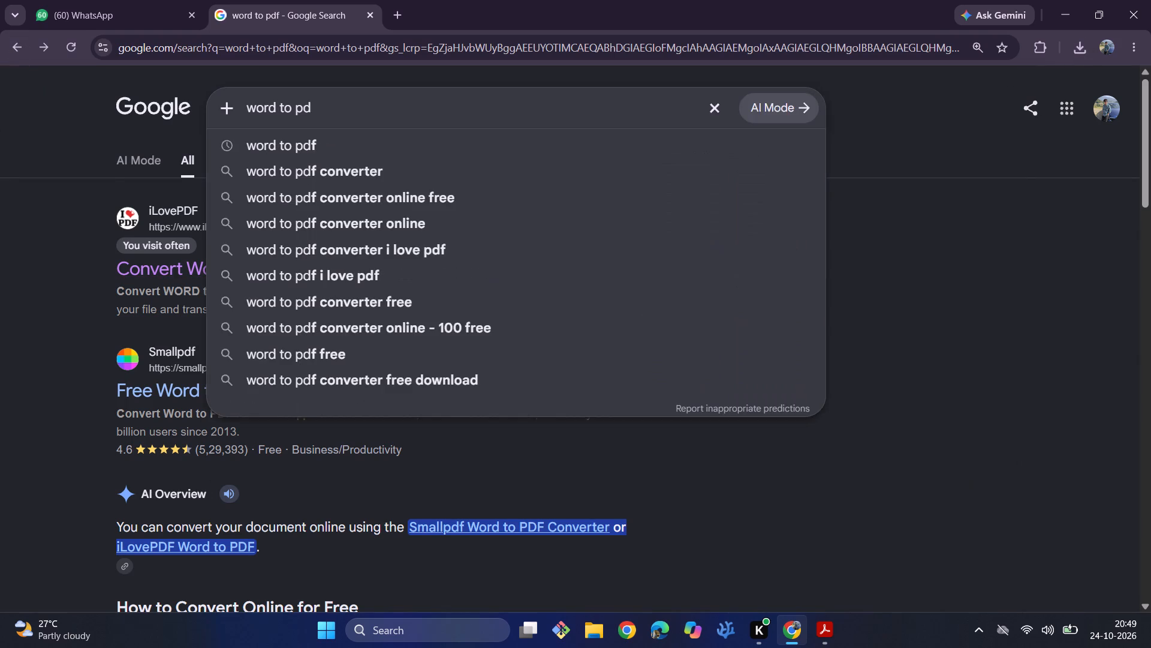
pyautogui.write('pdf to word')
pyautogui.press('Return')
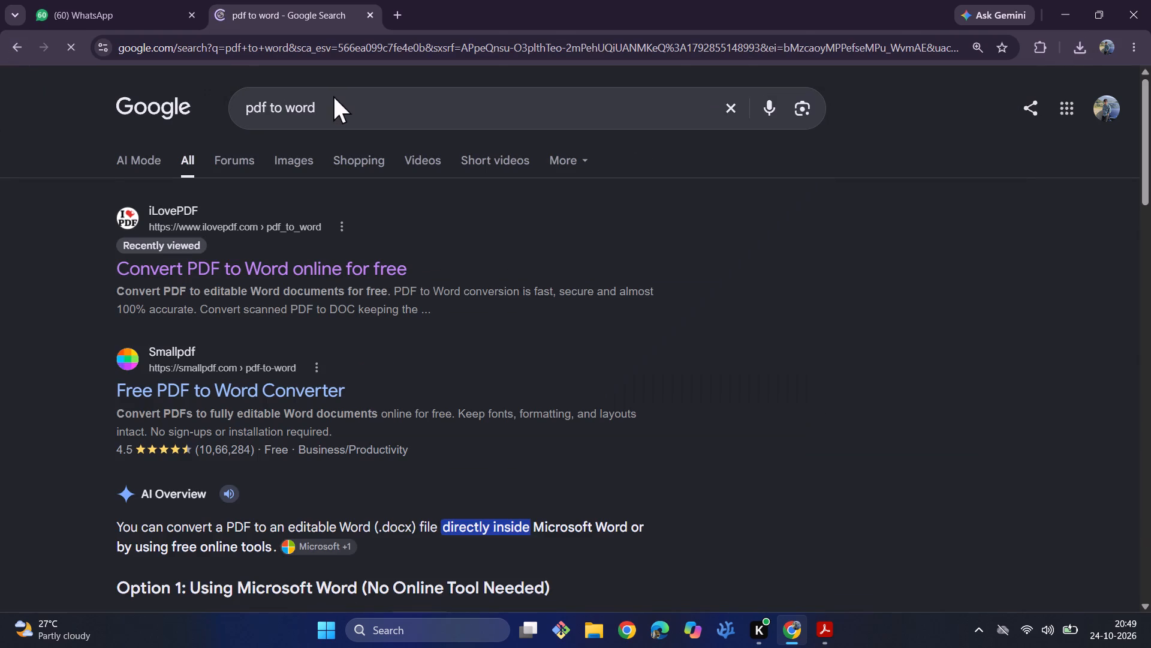
pyautogui.scroll(1, 226, 241)
pyautogui.click(230, 263)
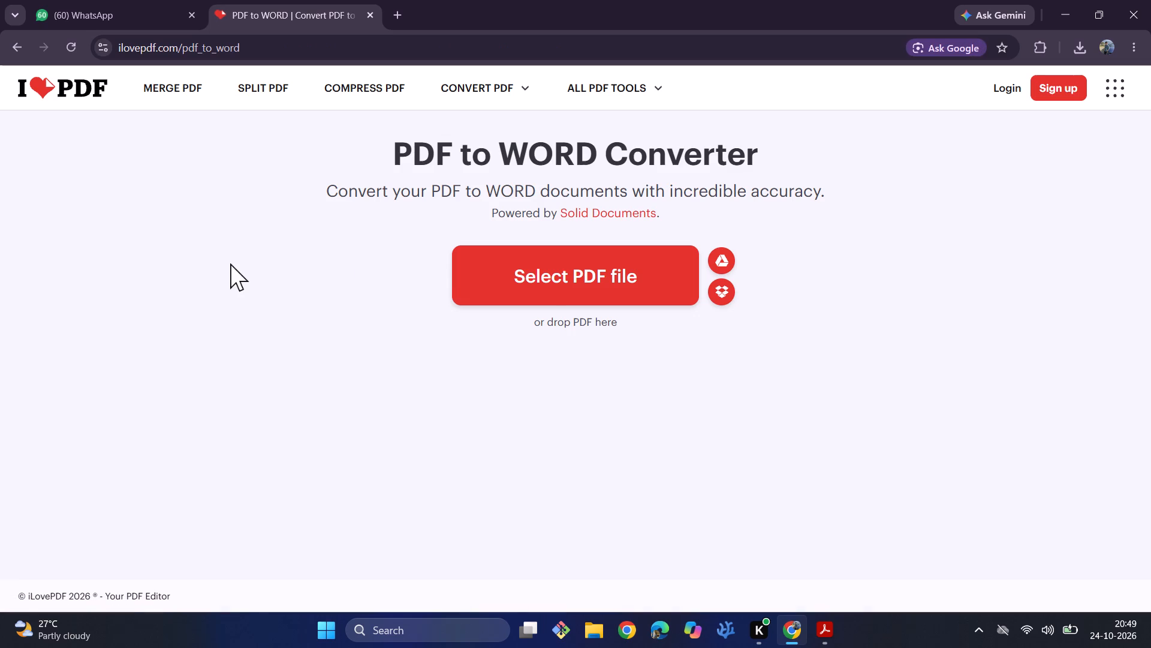
pyautogui.click(599, 314)
pyautogui.click(583, 284)
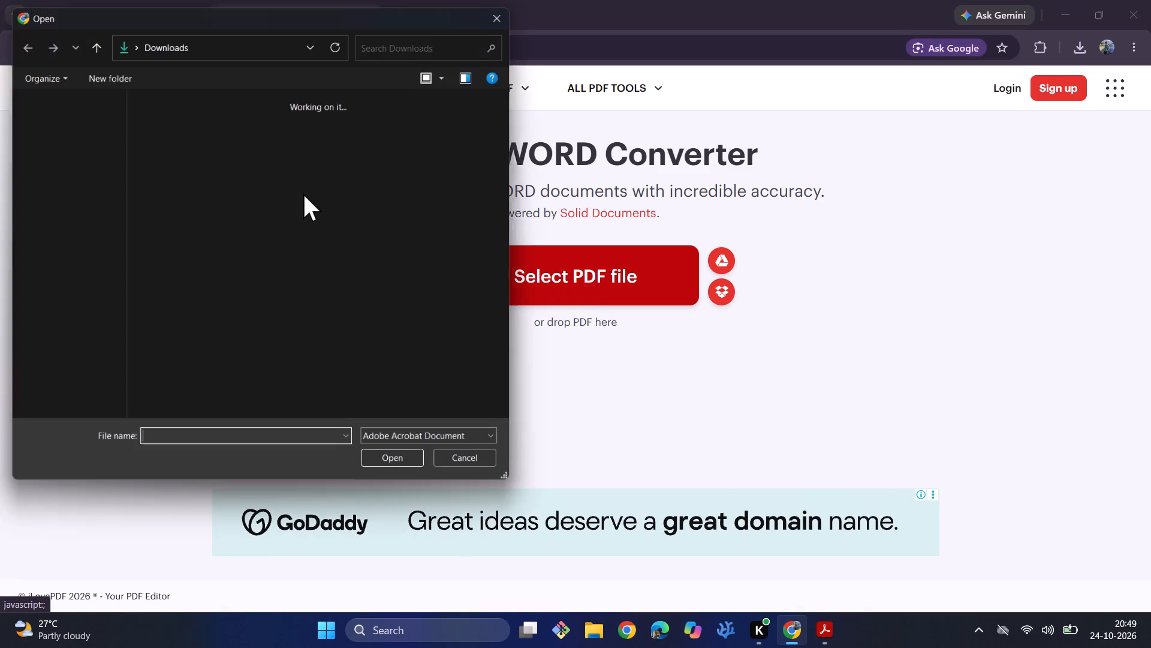
pyautogui.click(188, 154)
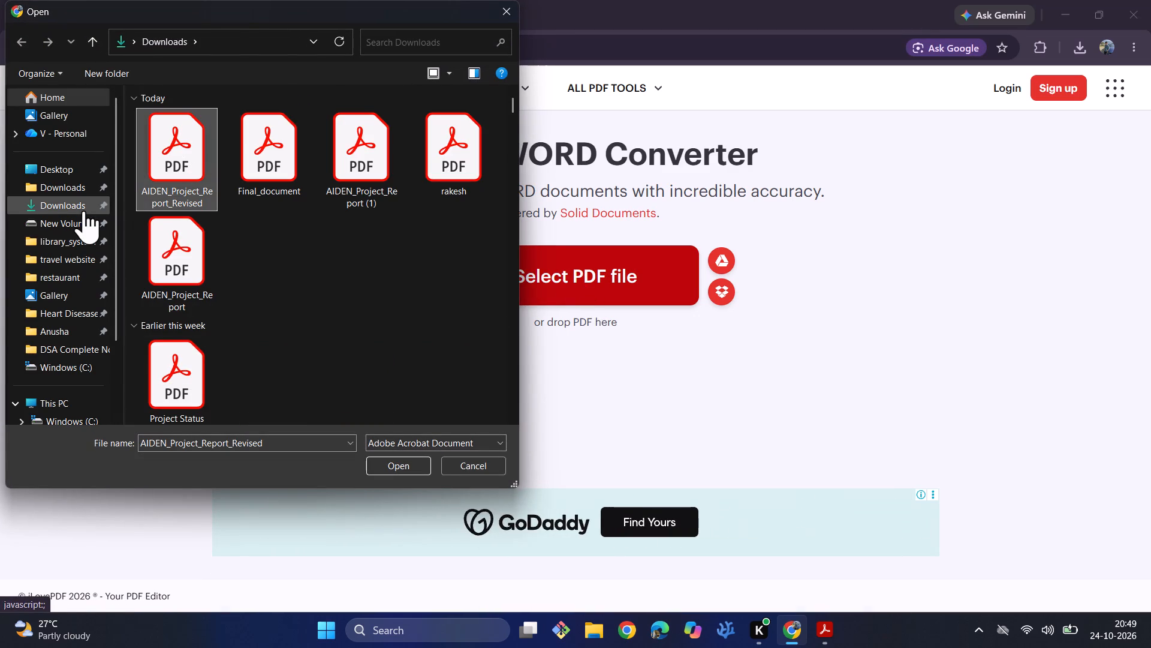
pyautogui.click(385, 463)
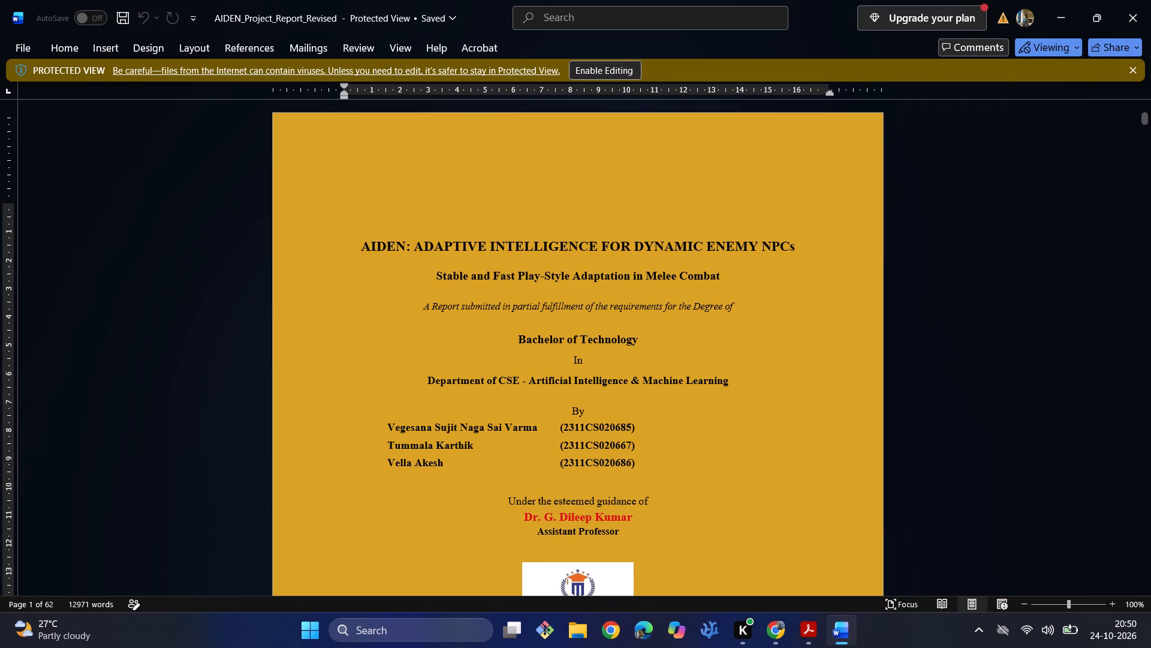
pyautogui.click(613, 67)
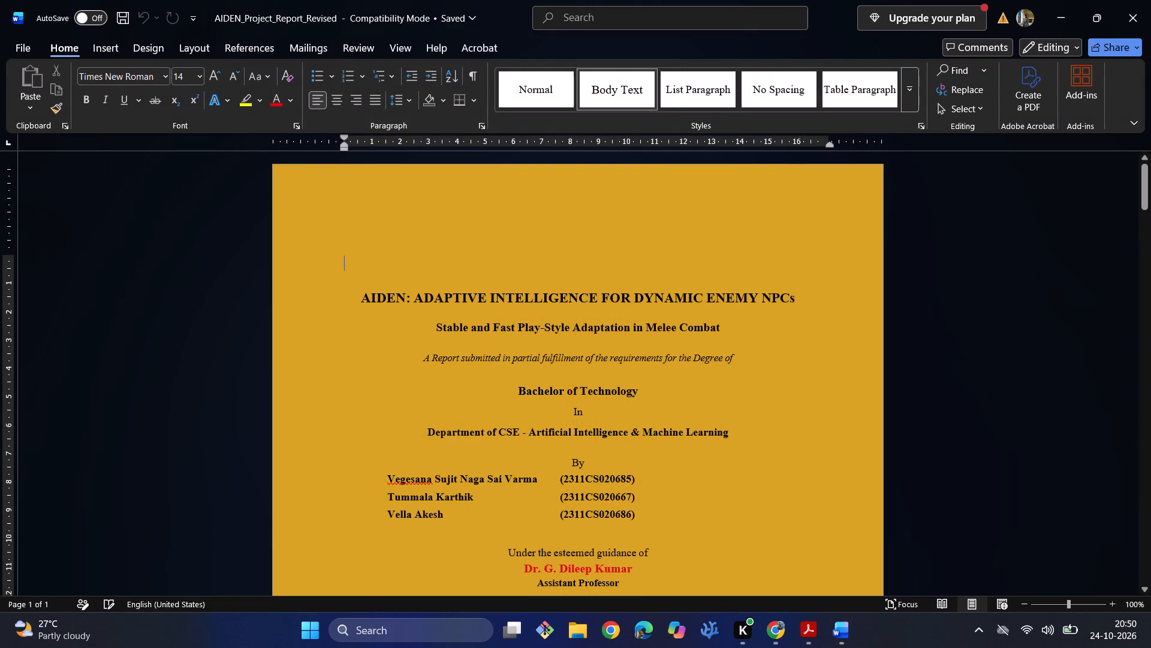
# Delete the indent and blank space before the cover page title "AIDEN: ADAPTIVE INTELLIGENCE FOR DYNAMIC ENEMY NPCs".
pyautogui.press('BackSpace')
pyautogui.press('BackSpace')
pyautogui.press('BackSpace')
pyautogui.scroll(-1, 558, 330)
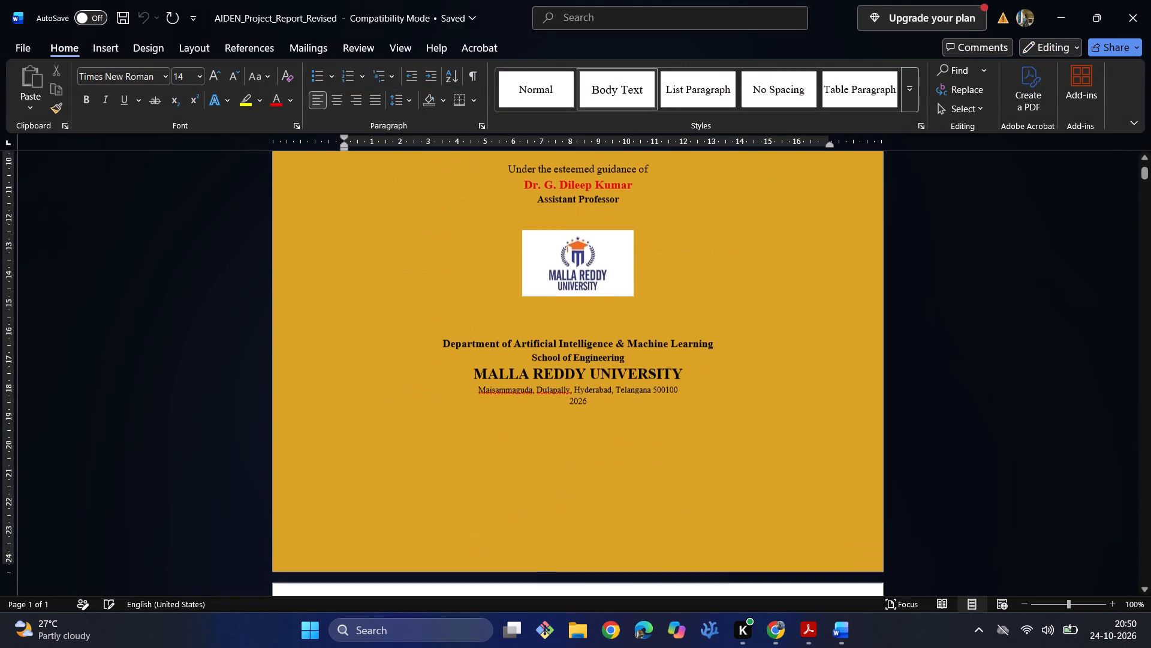
pyautogui.scroll(-1, 558, 330)
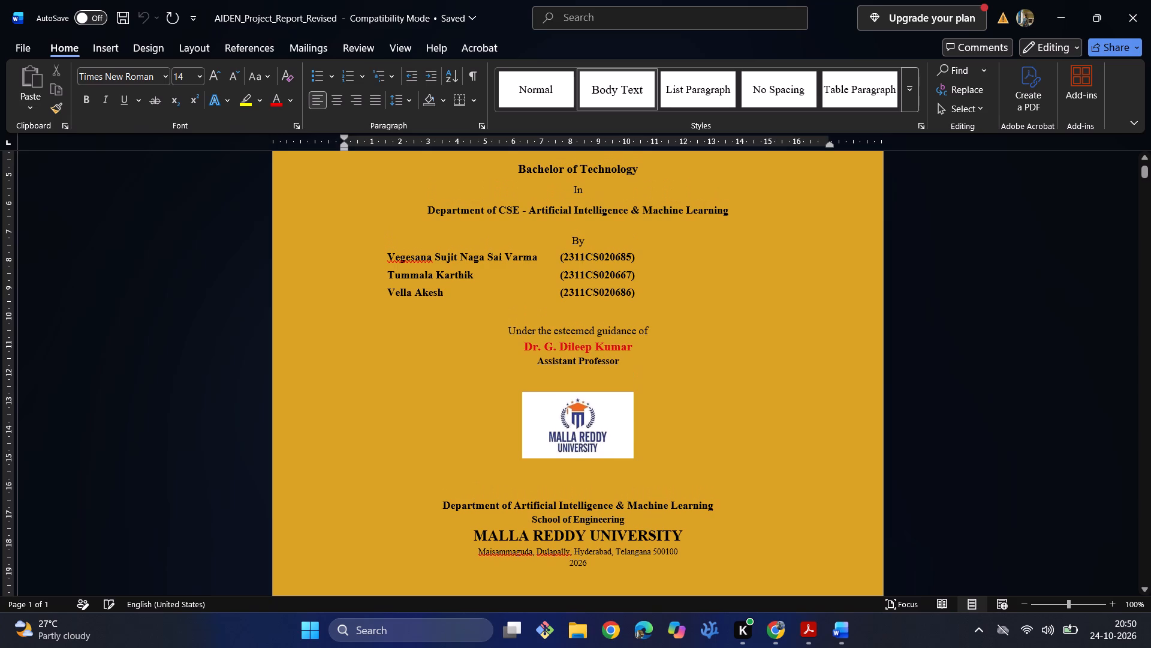
pyautogui.scroll(1, 564, 326)
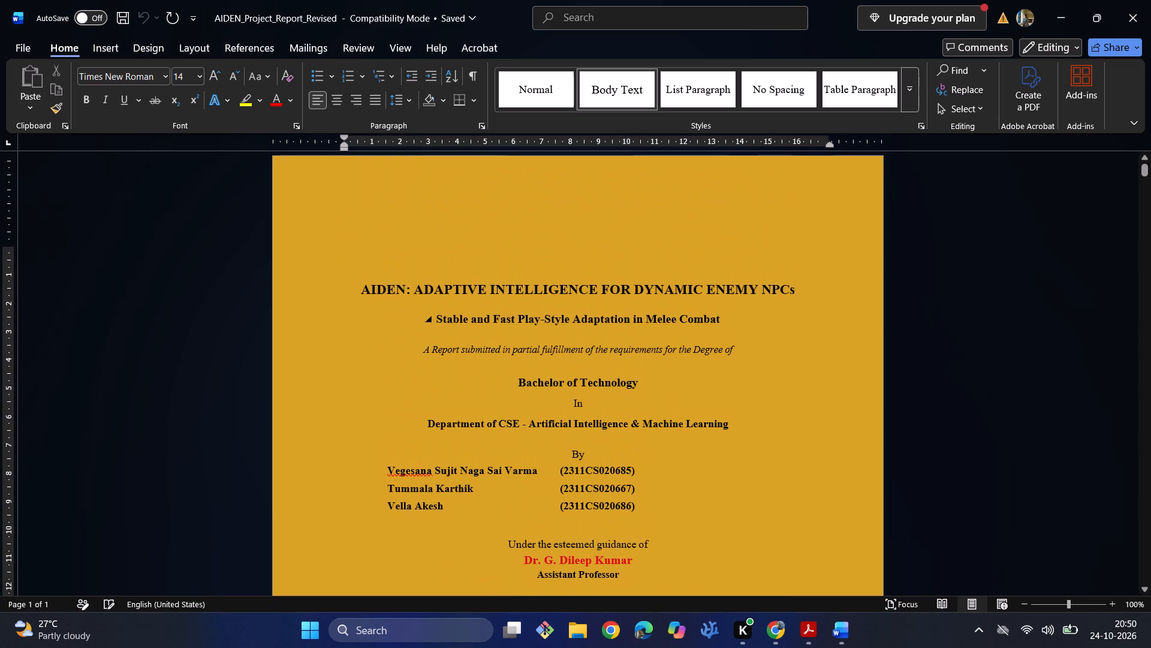
pyautogui.click(364, 287)
pyautogui.press('BackSpace')
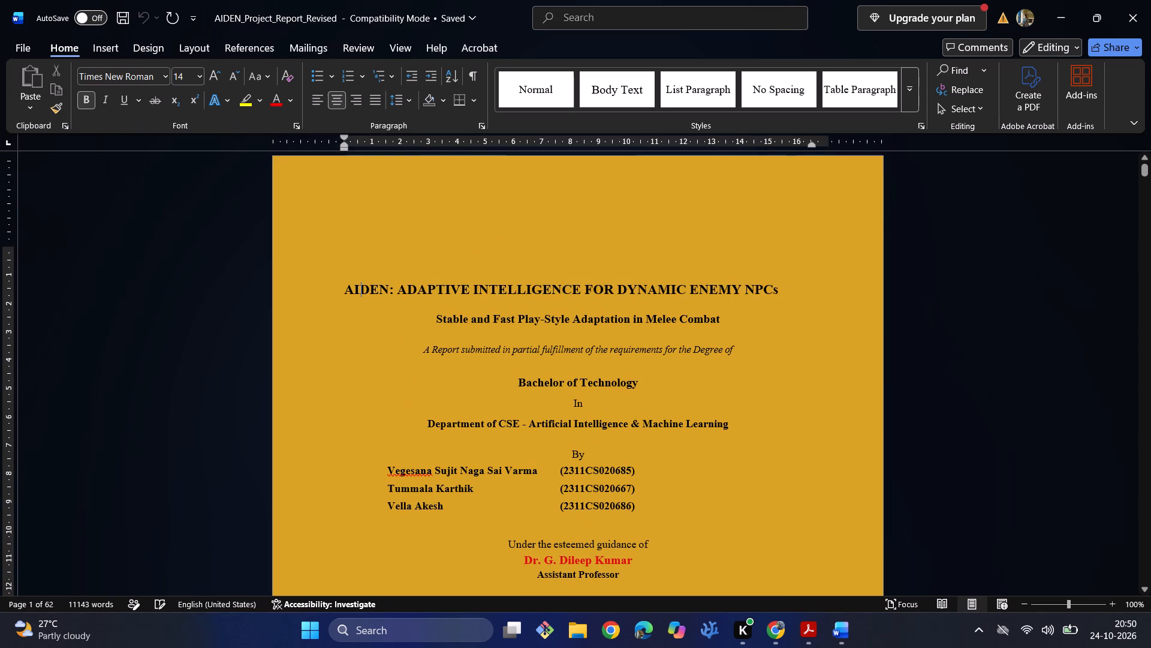
pyautogui.press('BackSpace')
pyautogui.press('BackSpace')
pyautogui.press('BackSpace')
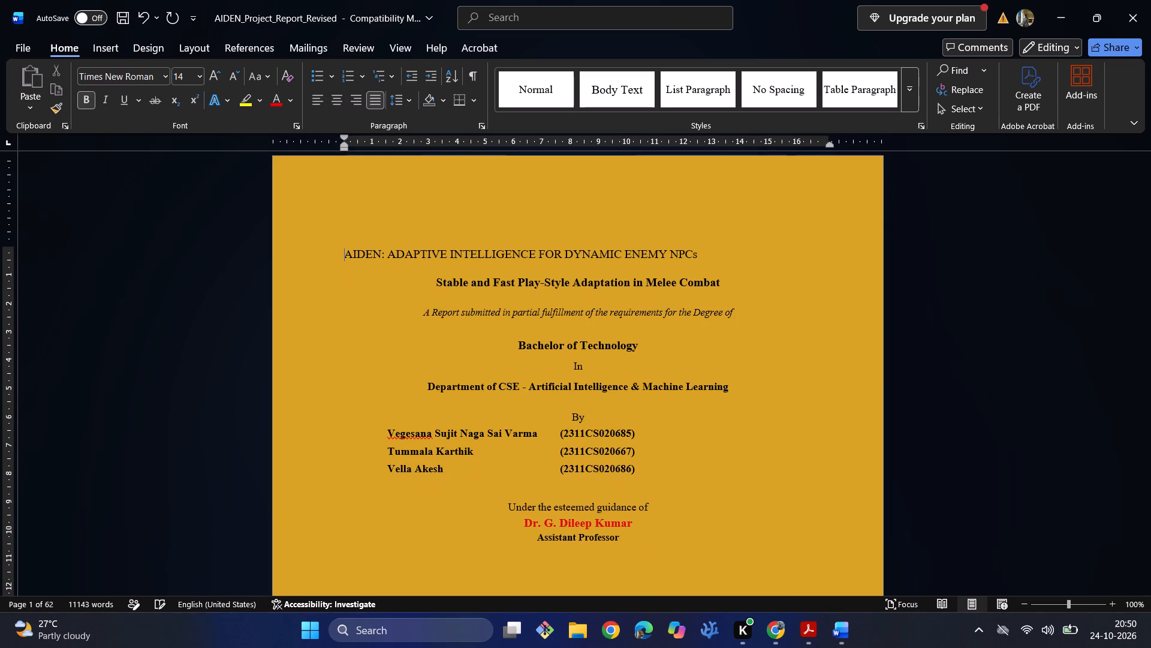
pyautogui.press('BackSpace')
pyautogui.scroll(1, 364, 287)
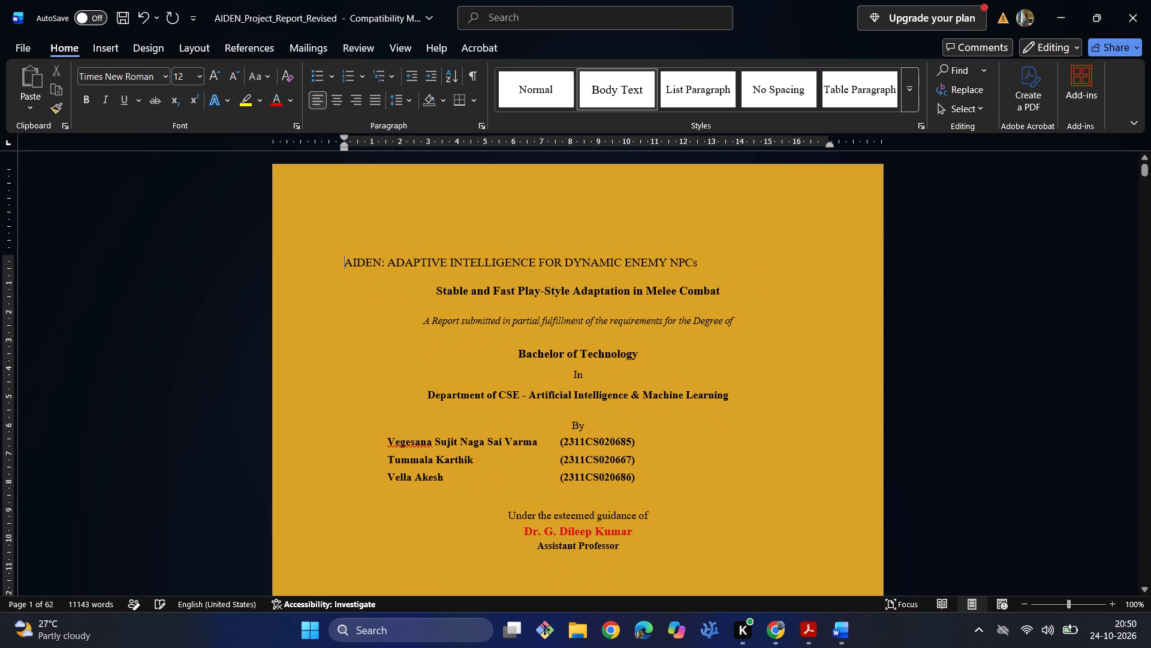
pyautogui.scroll(1, 364, 287)
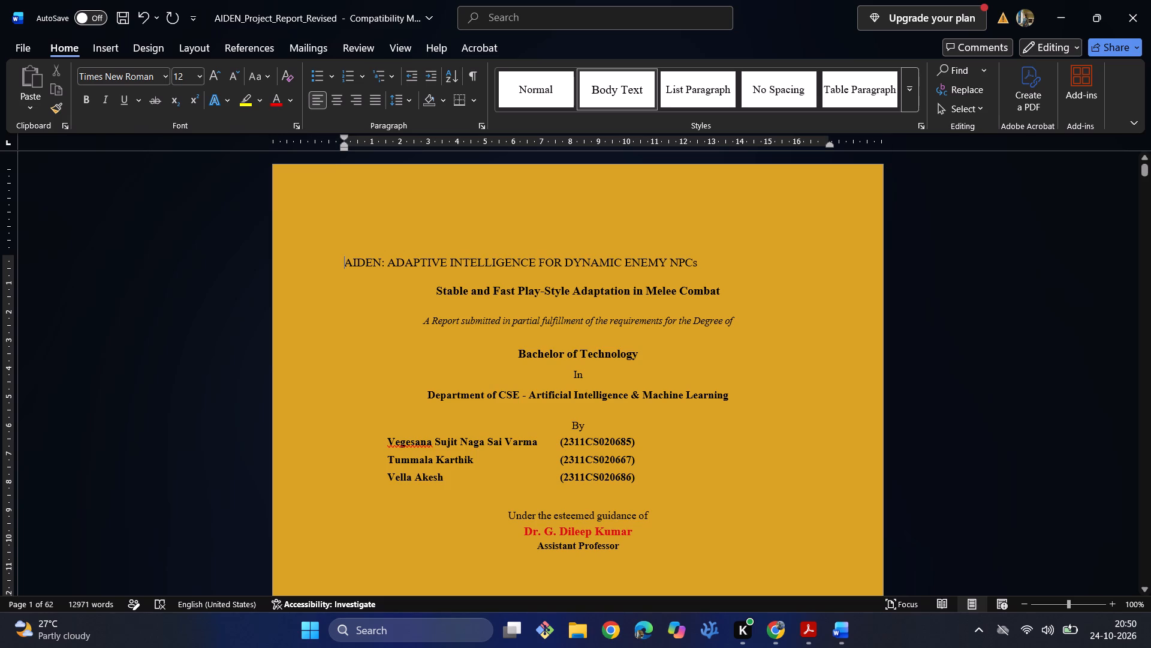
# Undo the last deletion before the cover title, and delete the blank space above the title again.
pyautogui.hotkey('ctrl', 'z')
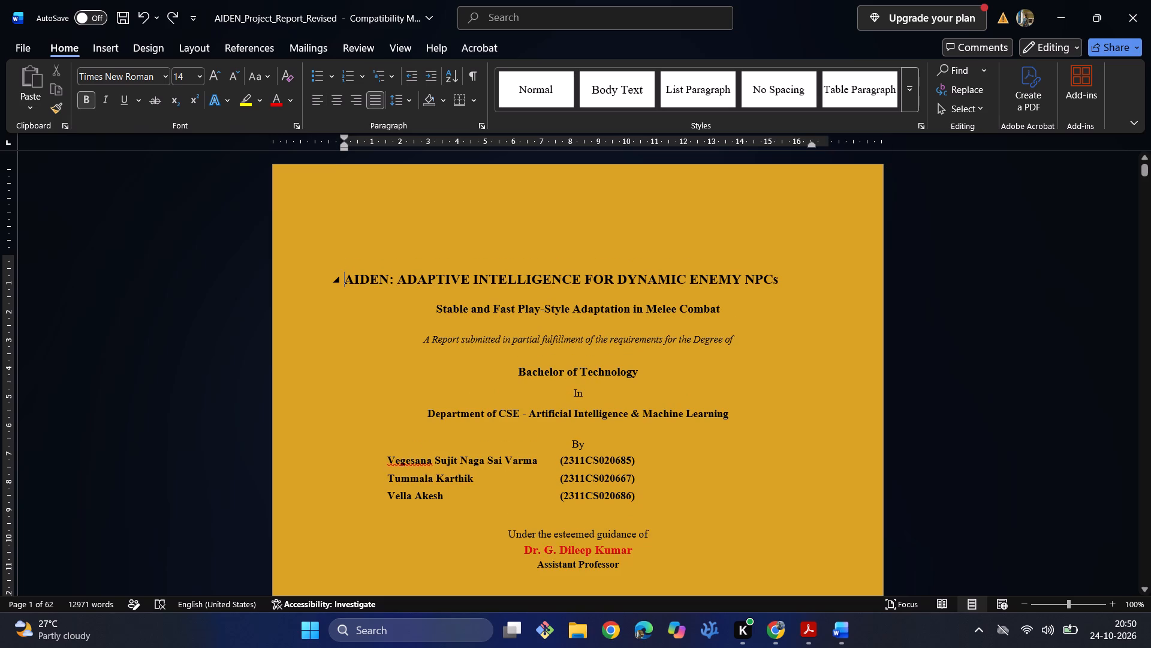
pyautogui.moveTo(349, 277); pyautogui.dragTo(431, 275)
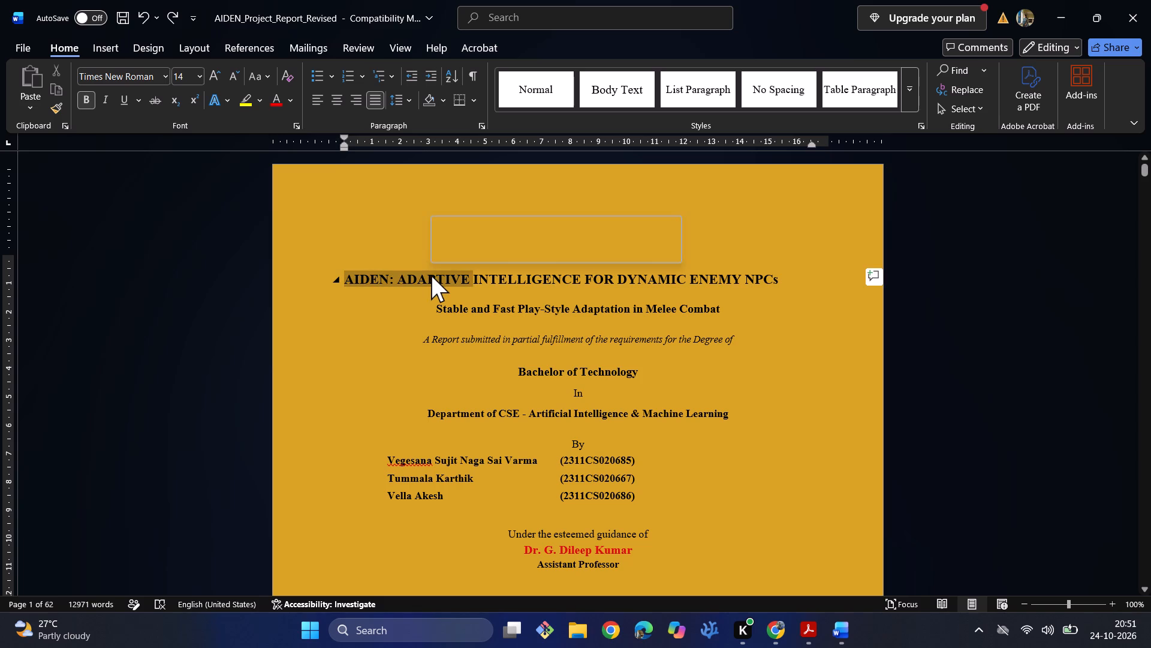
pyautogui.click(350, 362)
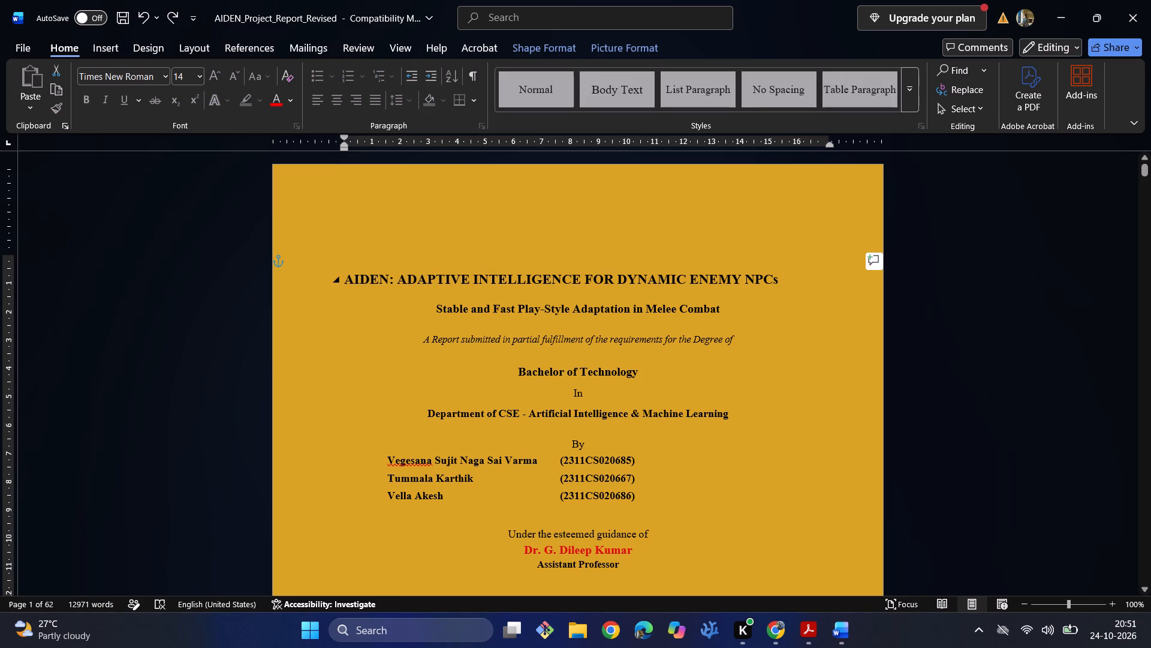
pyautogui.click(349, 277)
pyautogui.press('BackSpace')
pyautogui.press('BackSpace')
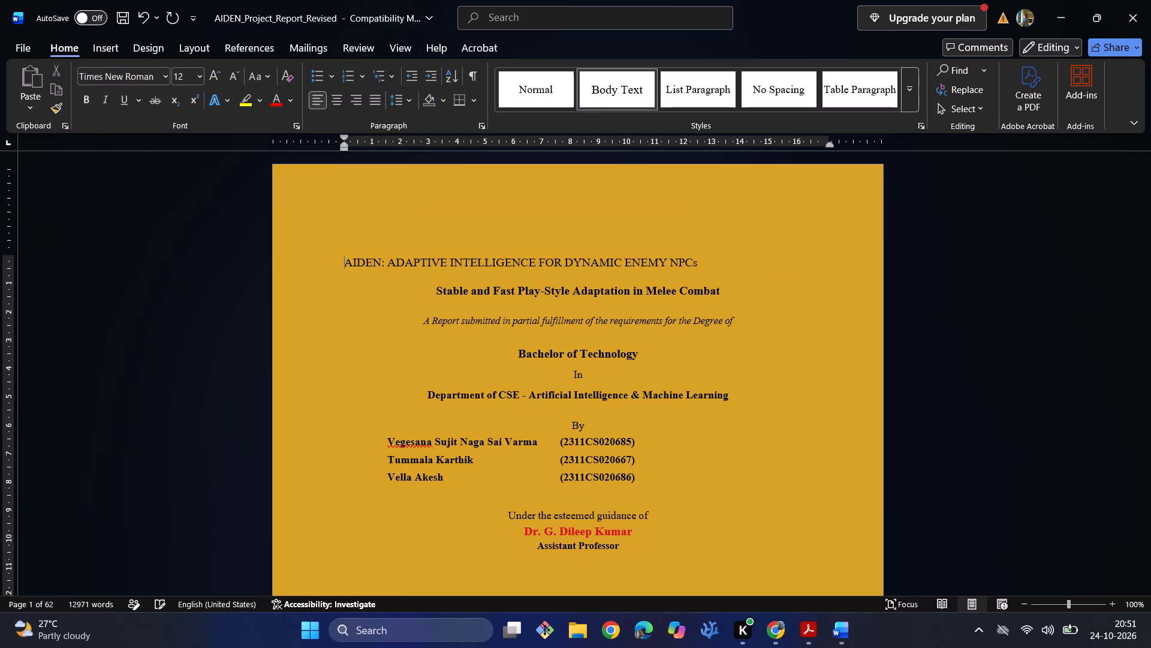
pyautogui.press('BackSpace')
# Set the font size of the whole cover page title line to 16.
pyautogui.moveTo(343, 264); pyautogui.dragTo(696, 261)
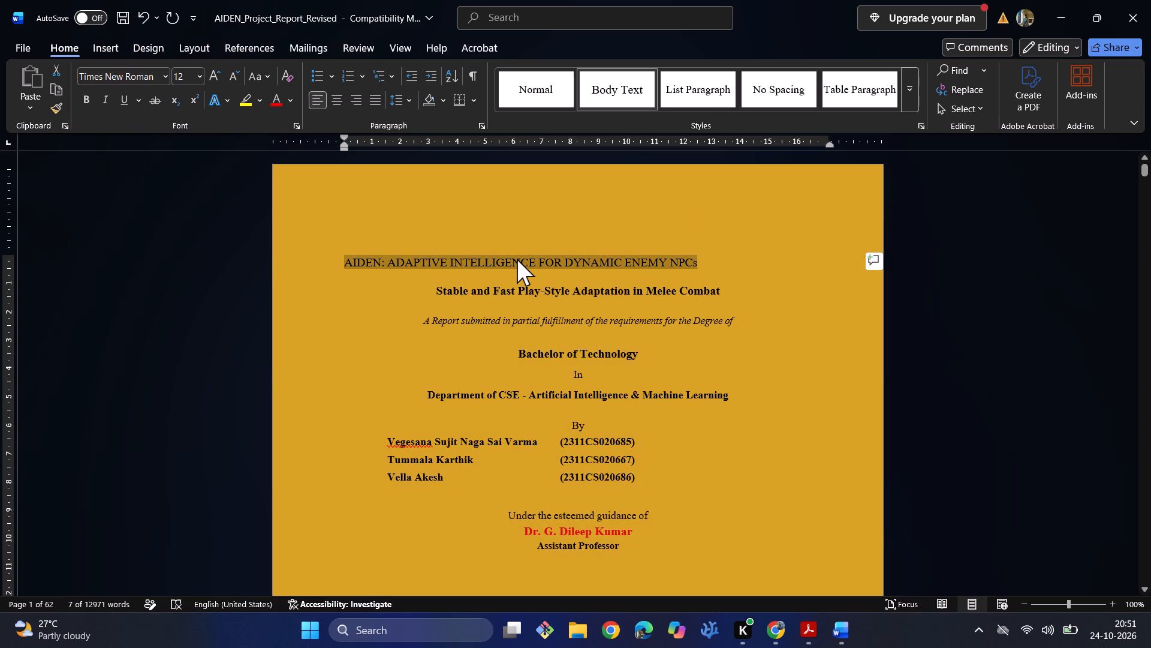
pyautogui.click(202, 79)
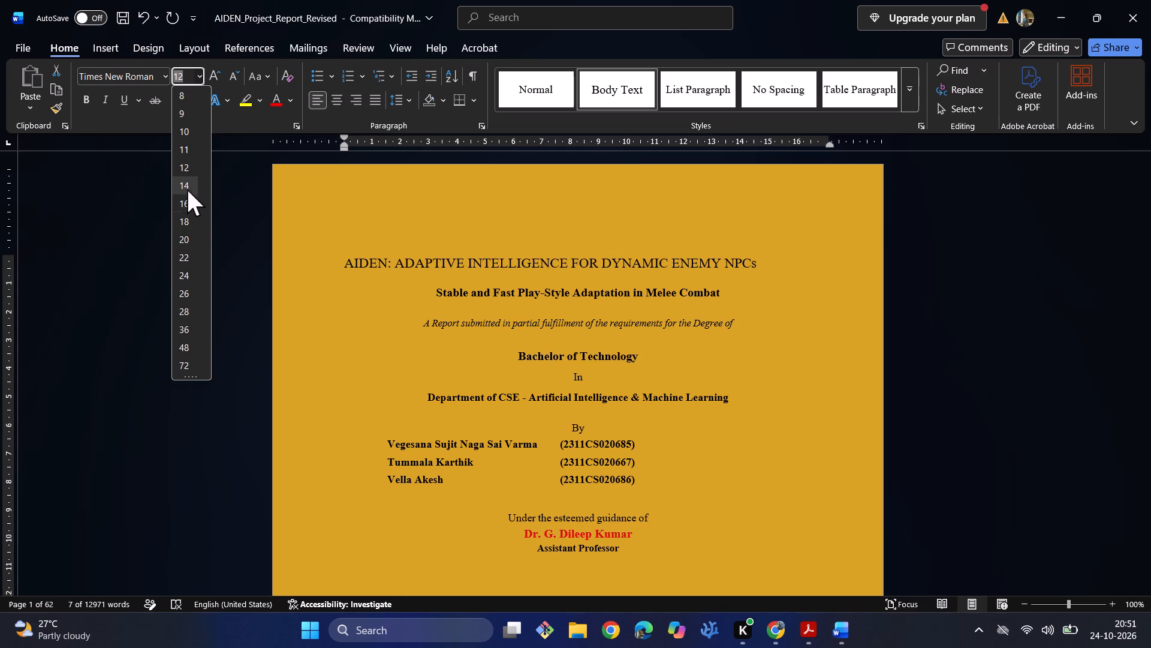
pyautogui.click(187, 200)
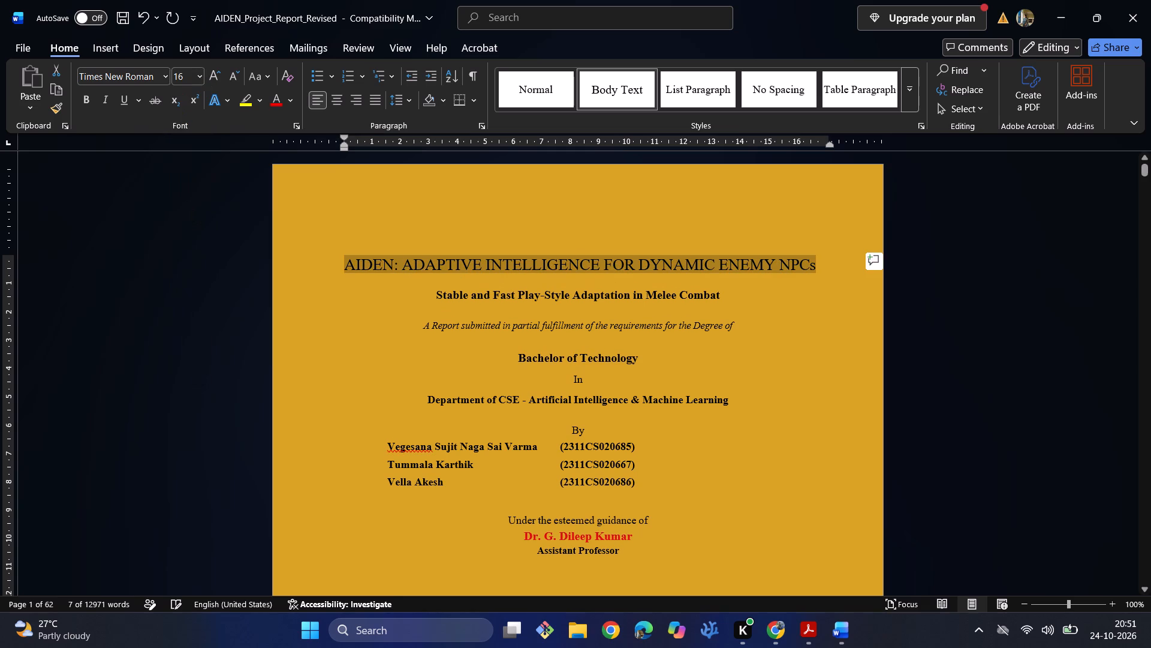
# Make the cover page title line bold and set its font size to 14.
pyautogui.click(86, 98)
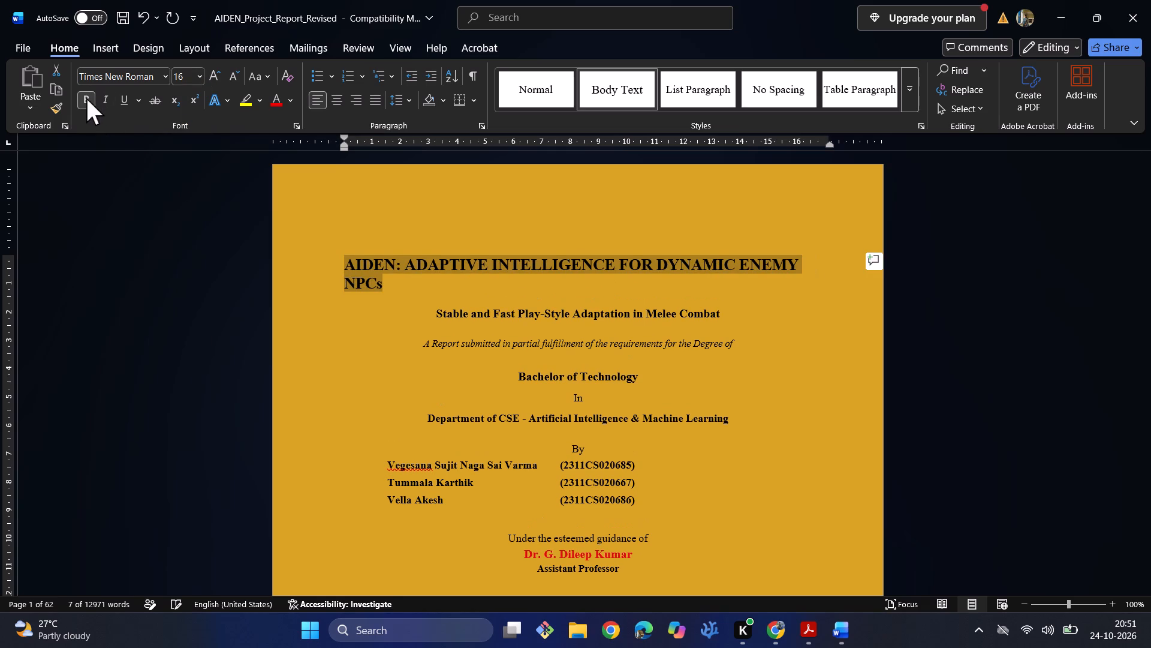
pyautogui.click(197, 81)
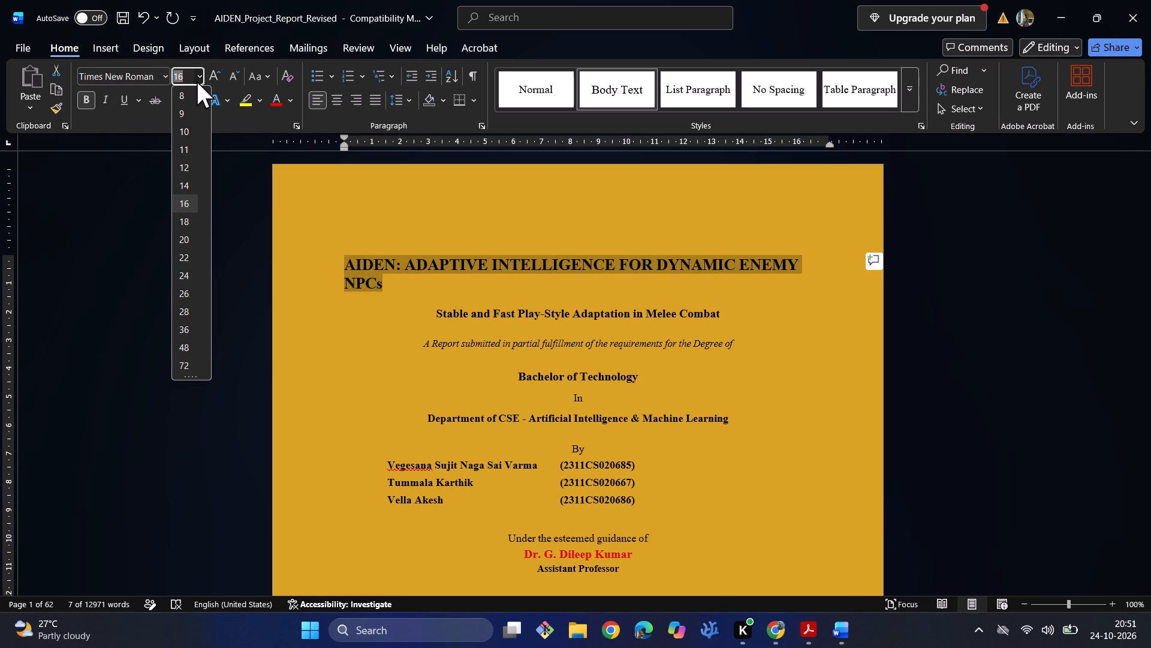
pyautogui.click(183, 190)
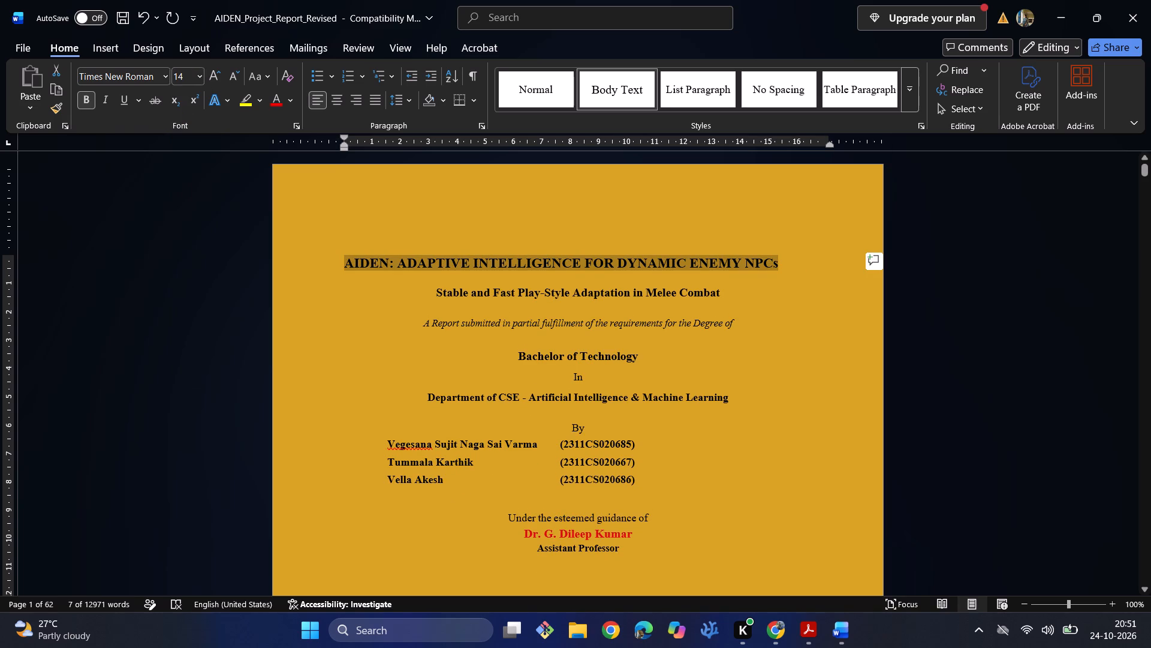
pyautogui.click(336, 354)
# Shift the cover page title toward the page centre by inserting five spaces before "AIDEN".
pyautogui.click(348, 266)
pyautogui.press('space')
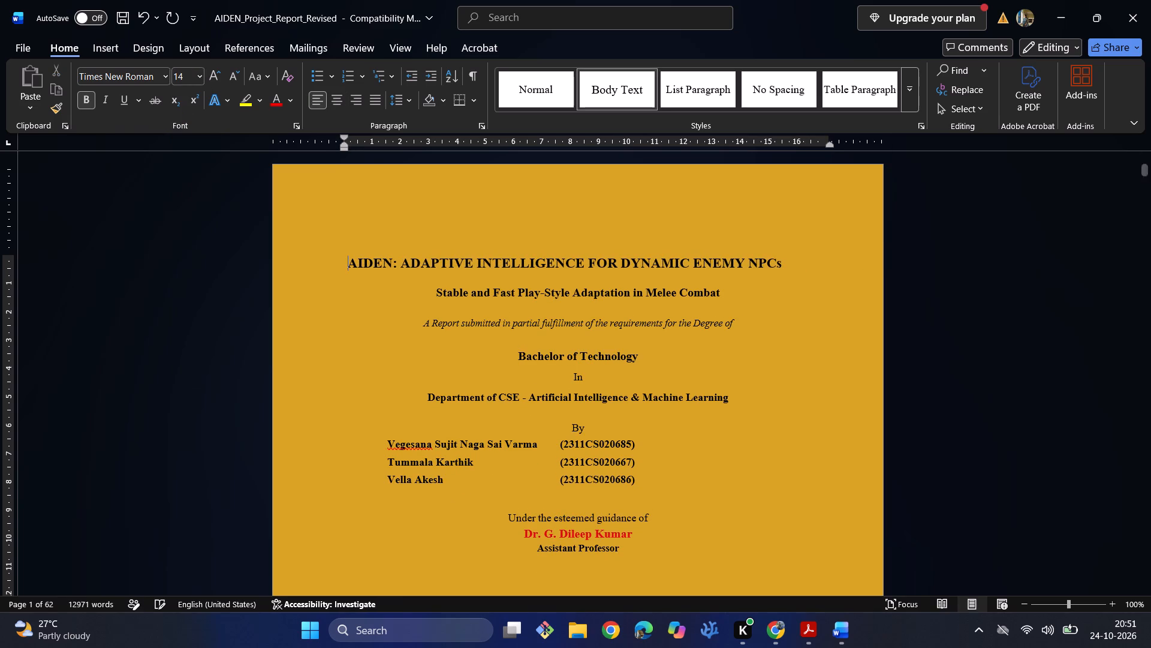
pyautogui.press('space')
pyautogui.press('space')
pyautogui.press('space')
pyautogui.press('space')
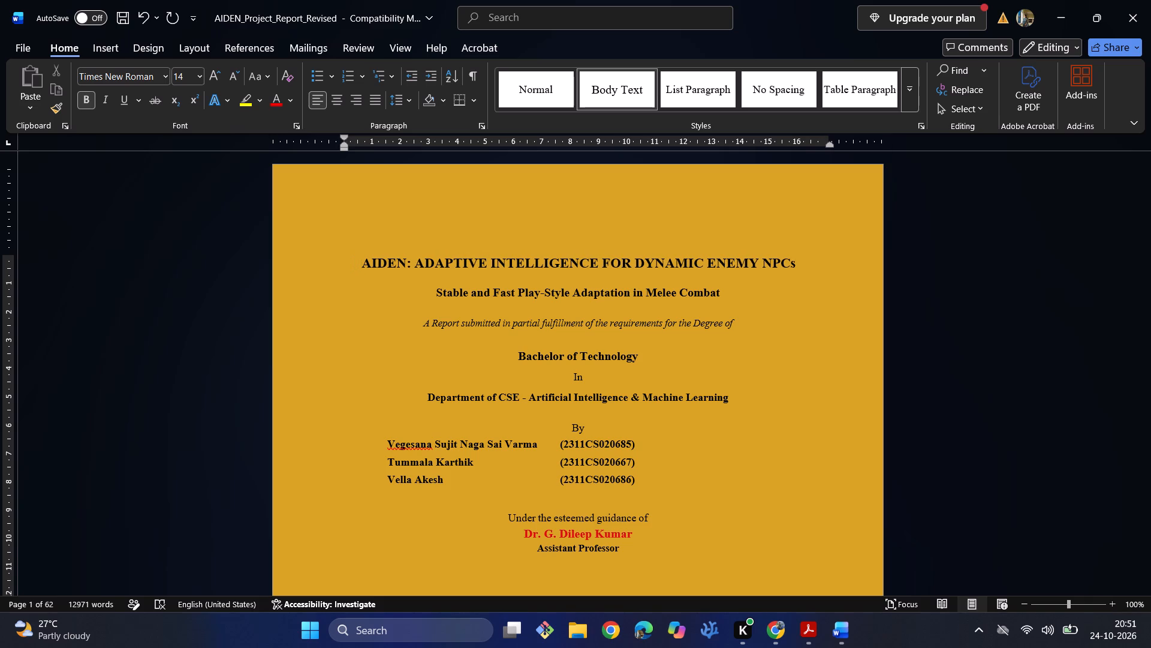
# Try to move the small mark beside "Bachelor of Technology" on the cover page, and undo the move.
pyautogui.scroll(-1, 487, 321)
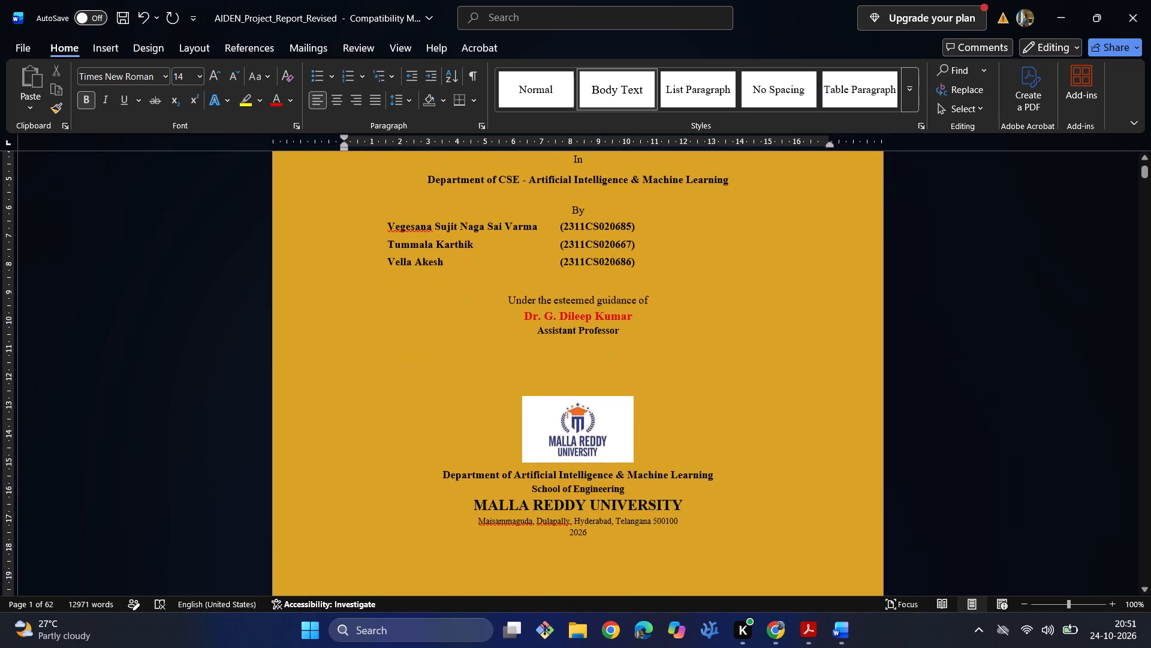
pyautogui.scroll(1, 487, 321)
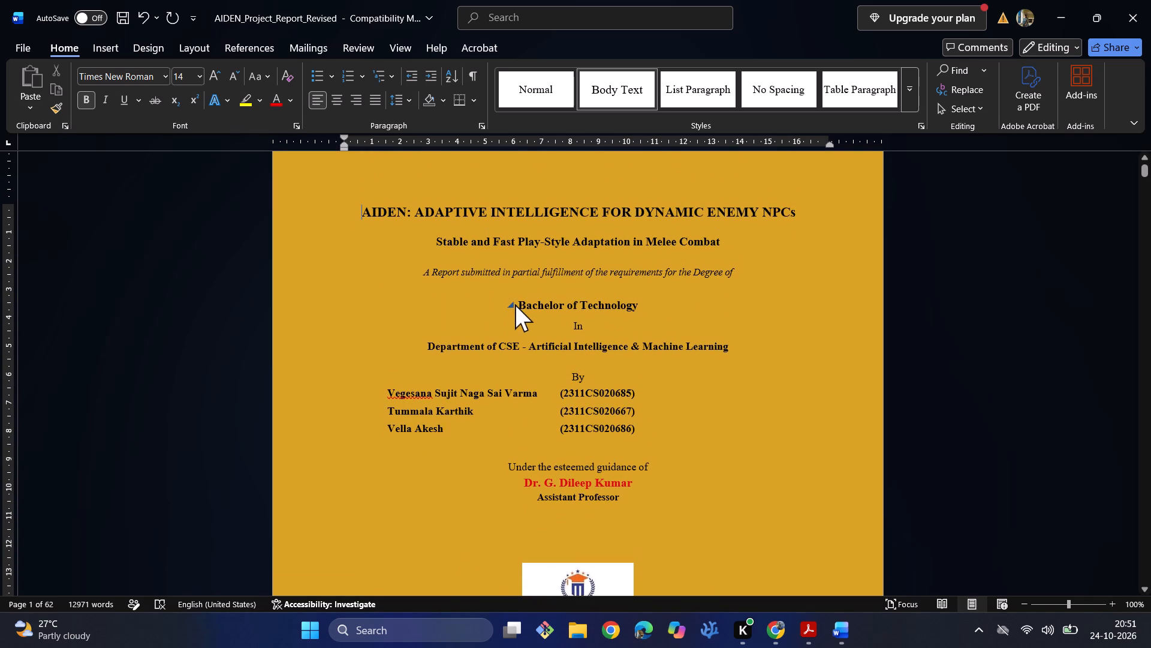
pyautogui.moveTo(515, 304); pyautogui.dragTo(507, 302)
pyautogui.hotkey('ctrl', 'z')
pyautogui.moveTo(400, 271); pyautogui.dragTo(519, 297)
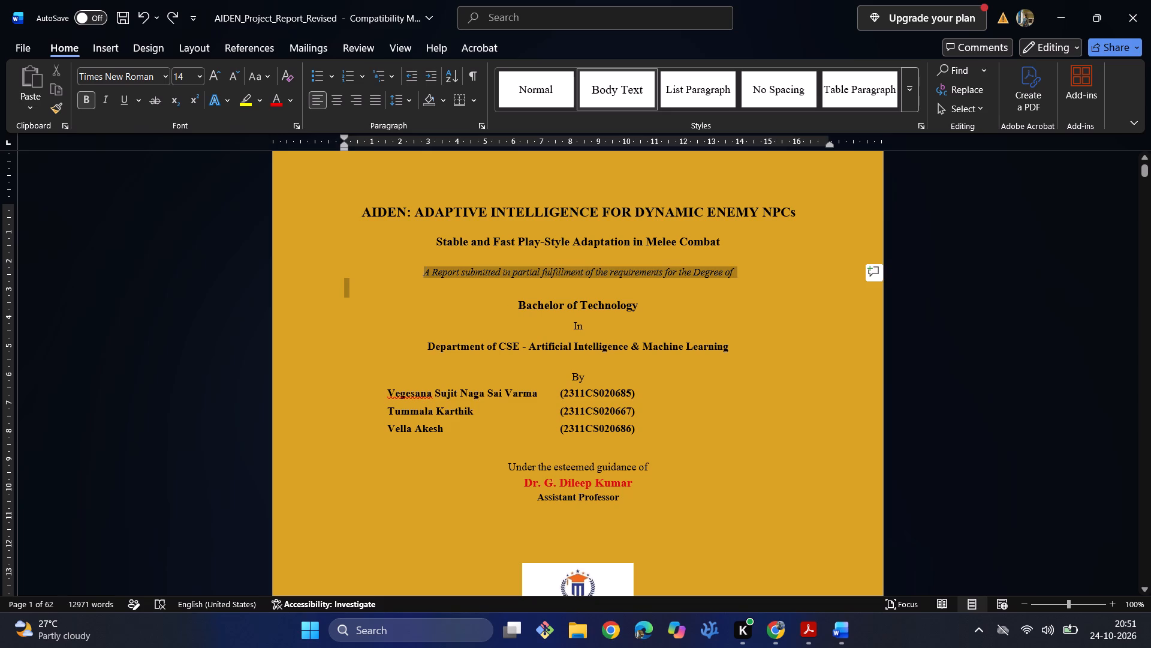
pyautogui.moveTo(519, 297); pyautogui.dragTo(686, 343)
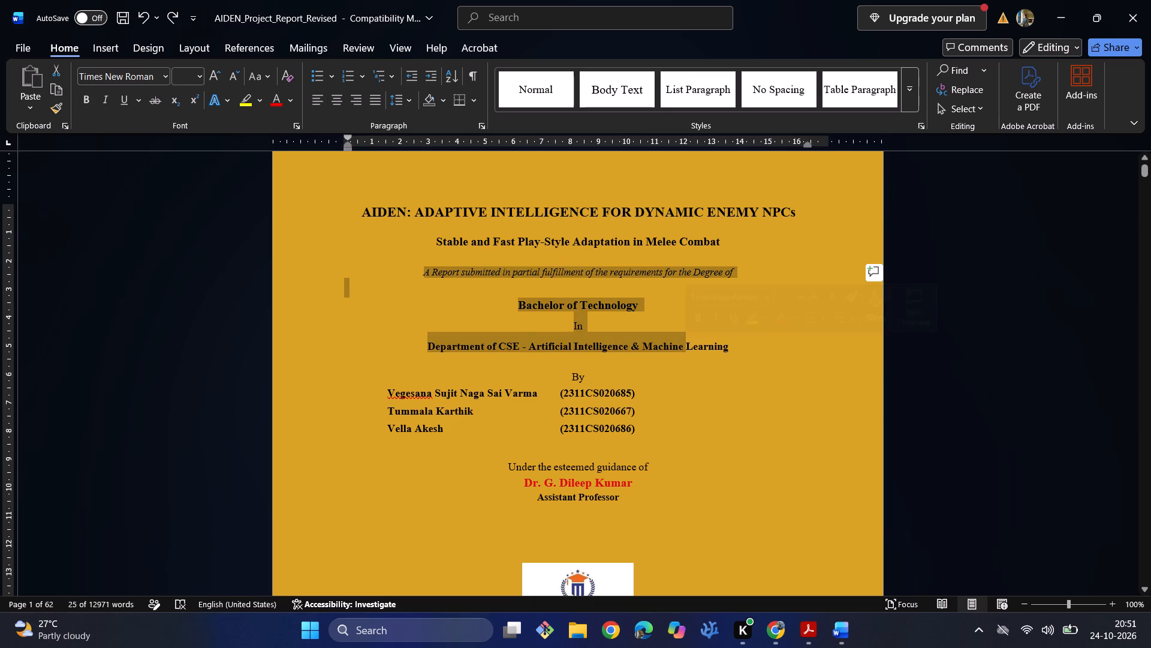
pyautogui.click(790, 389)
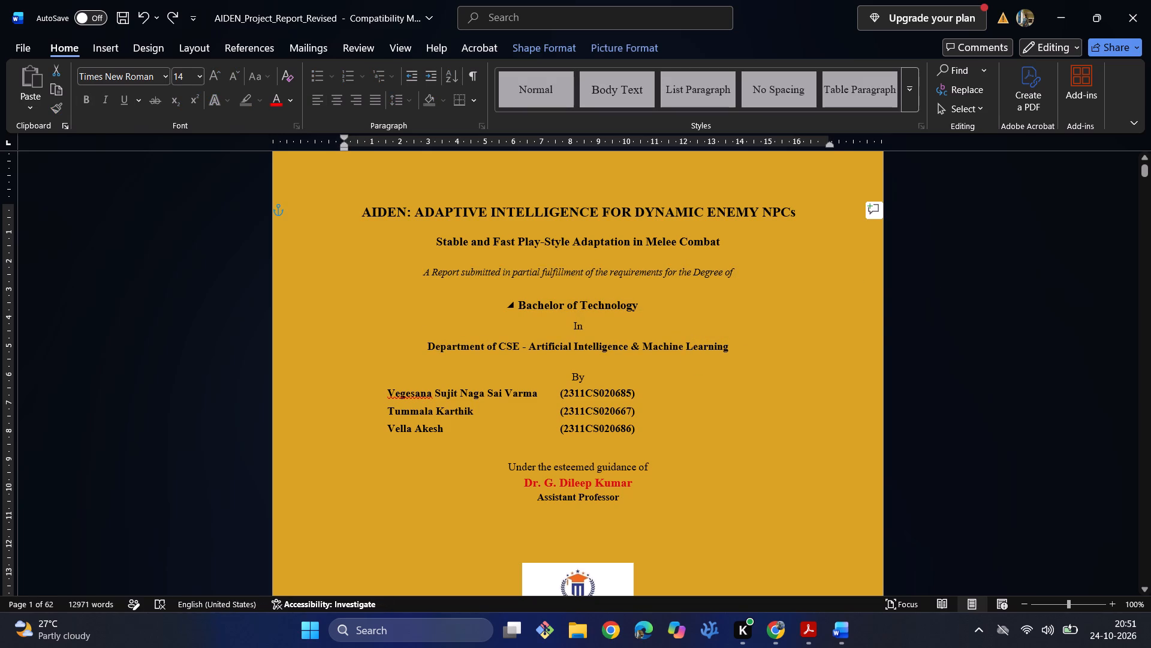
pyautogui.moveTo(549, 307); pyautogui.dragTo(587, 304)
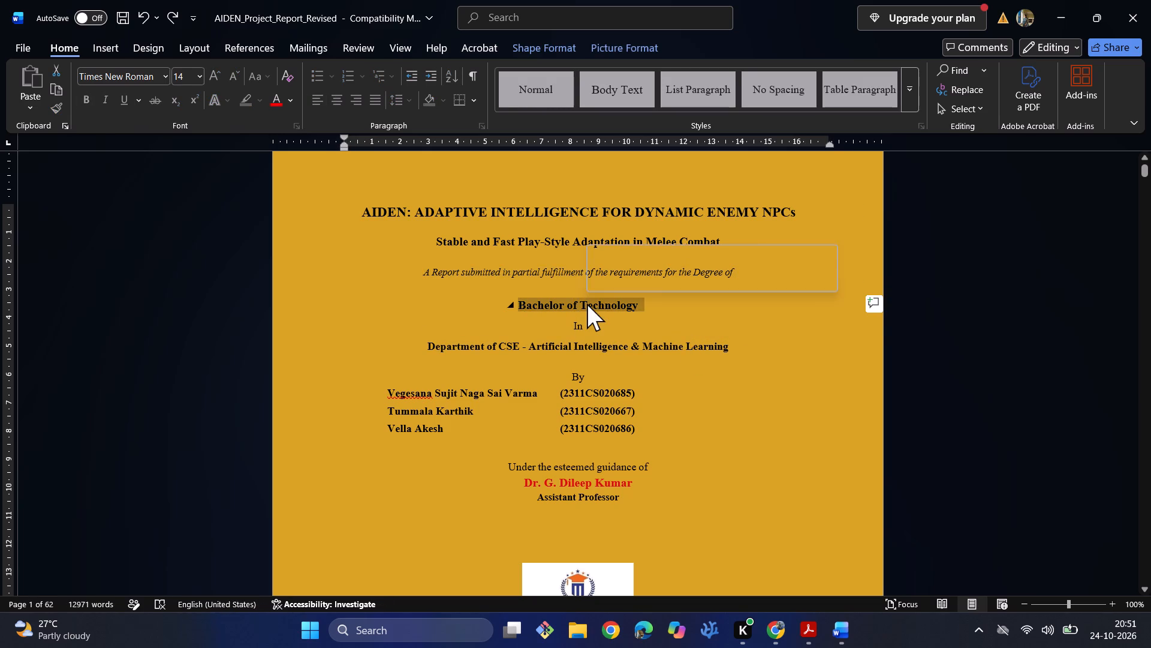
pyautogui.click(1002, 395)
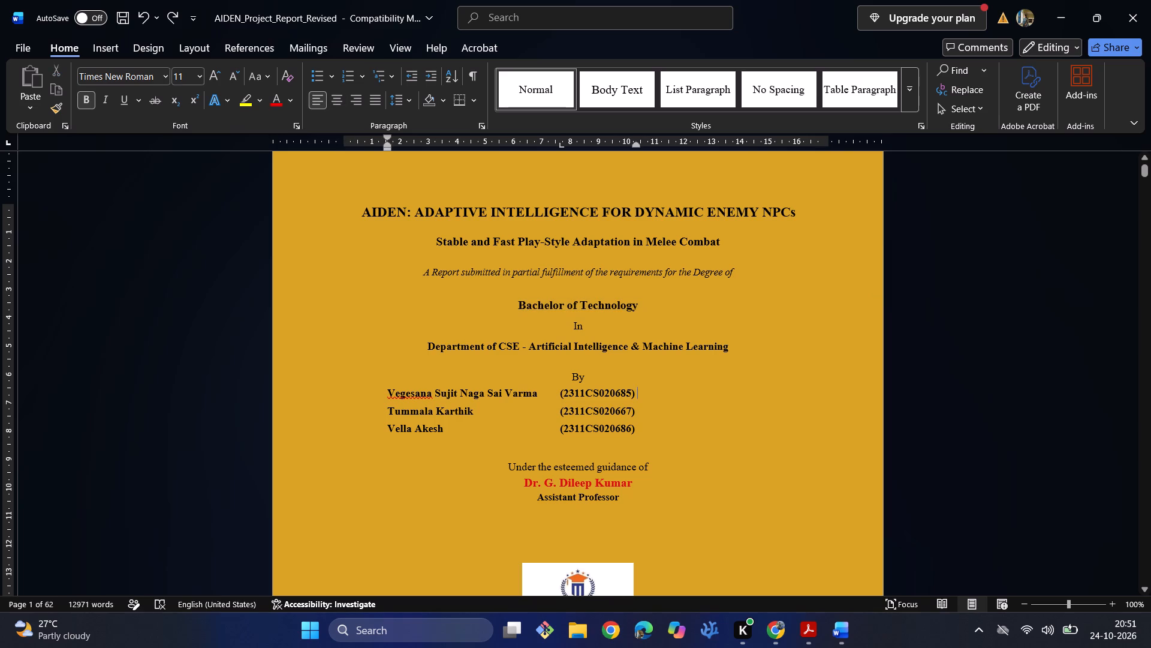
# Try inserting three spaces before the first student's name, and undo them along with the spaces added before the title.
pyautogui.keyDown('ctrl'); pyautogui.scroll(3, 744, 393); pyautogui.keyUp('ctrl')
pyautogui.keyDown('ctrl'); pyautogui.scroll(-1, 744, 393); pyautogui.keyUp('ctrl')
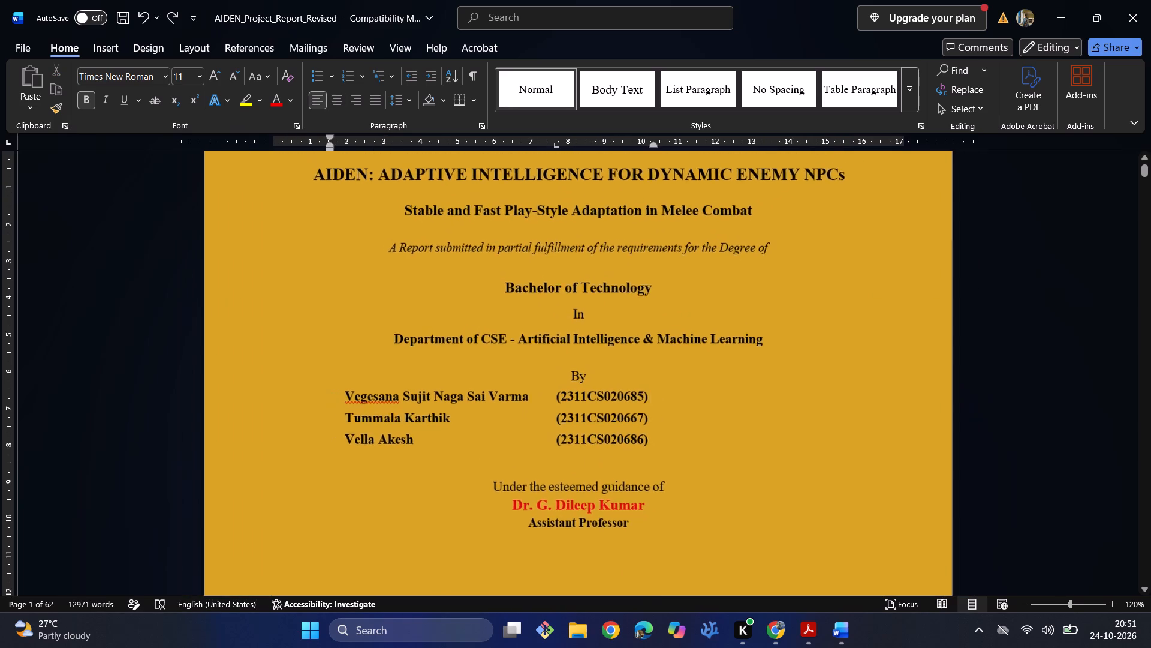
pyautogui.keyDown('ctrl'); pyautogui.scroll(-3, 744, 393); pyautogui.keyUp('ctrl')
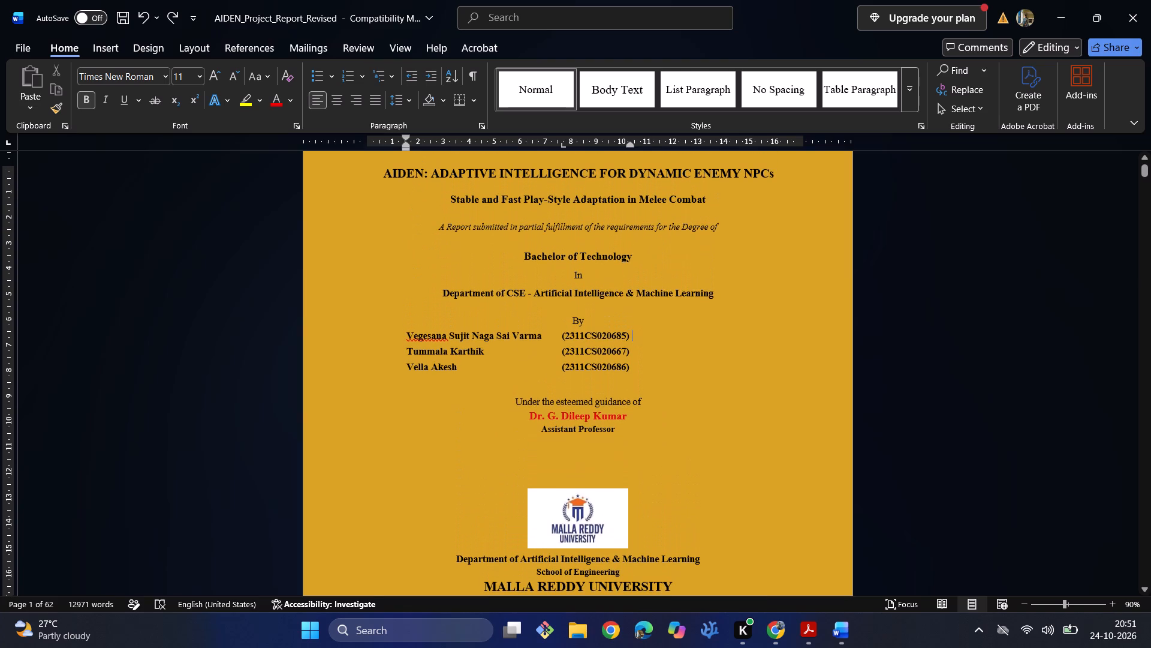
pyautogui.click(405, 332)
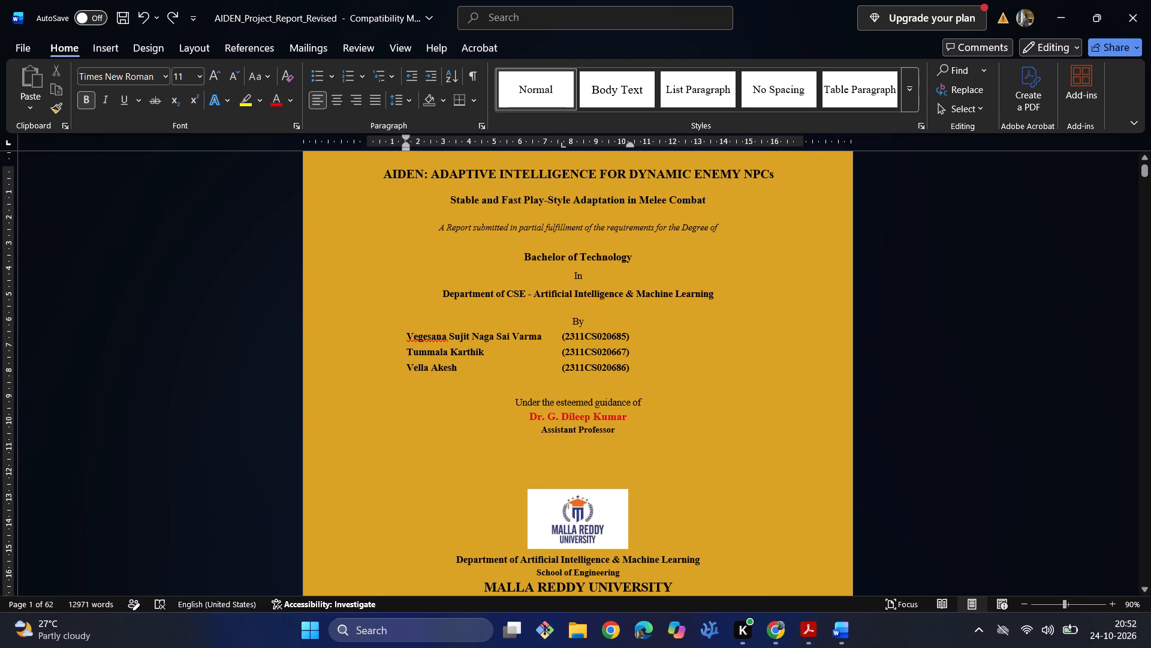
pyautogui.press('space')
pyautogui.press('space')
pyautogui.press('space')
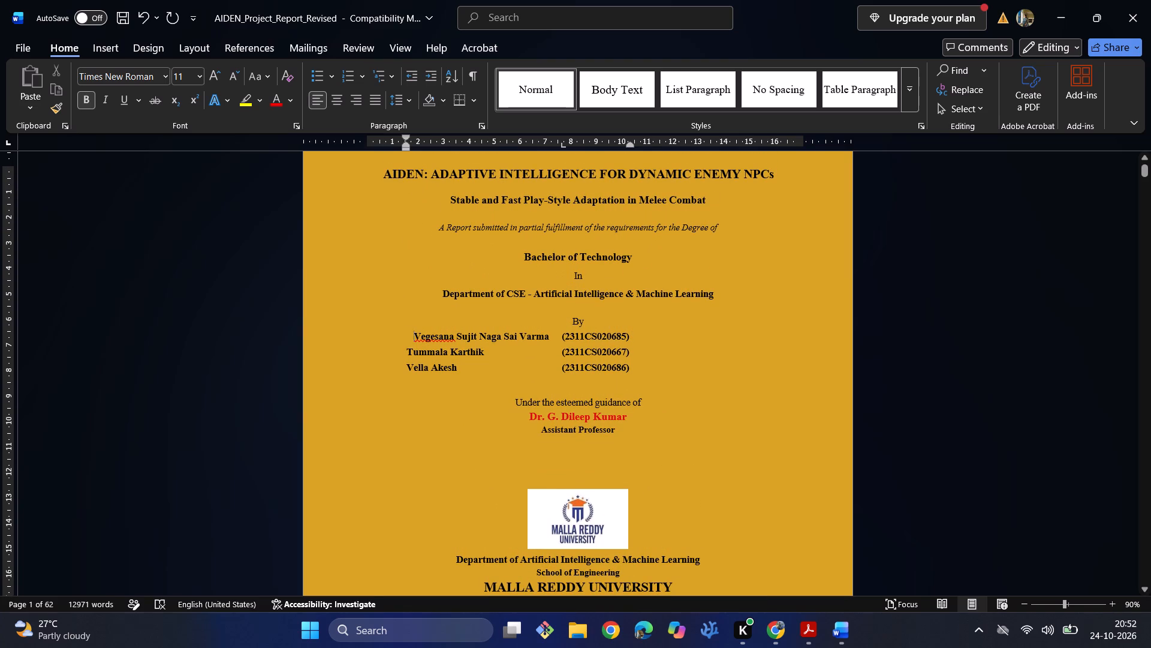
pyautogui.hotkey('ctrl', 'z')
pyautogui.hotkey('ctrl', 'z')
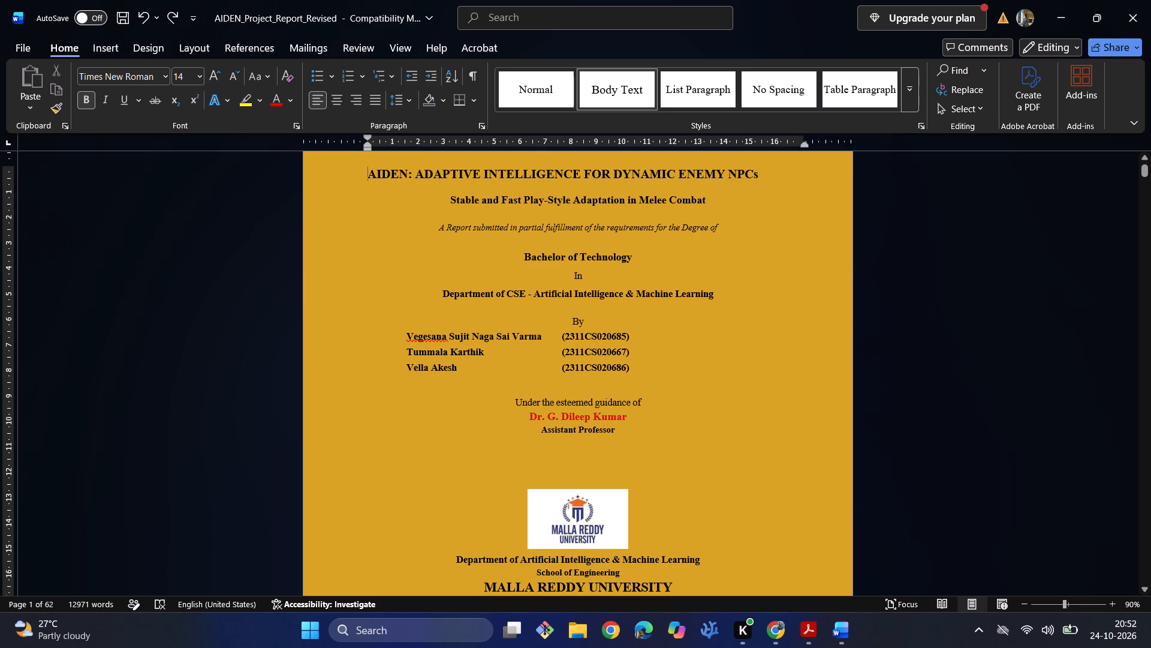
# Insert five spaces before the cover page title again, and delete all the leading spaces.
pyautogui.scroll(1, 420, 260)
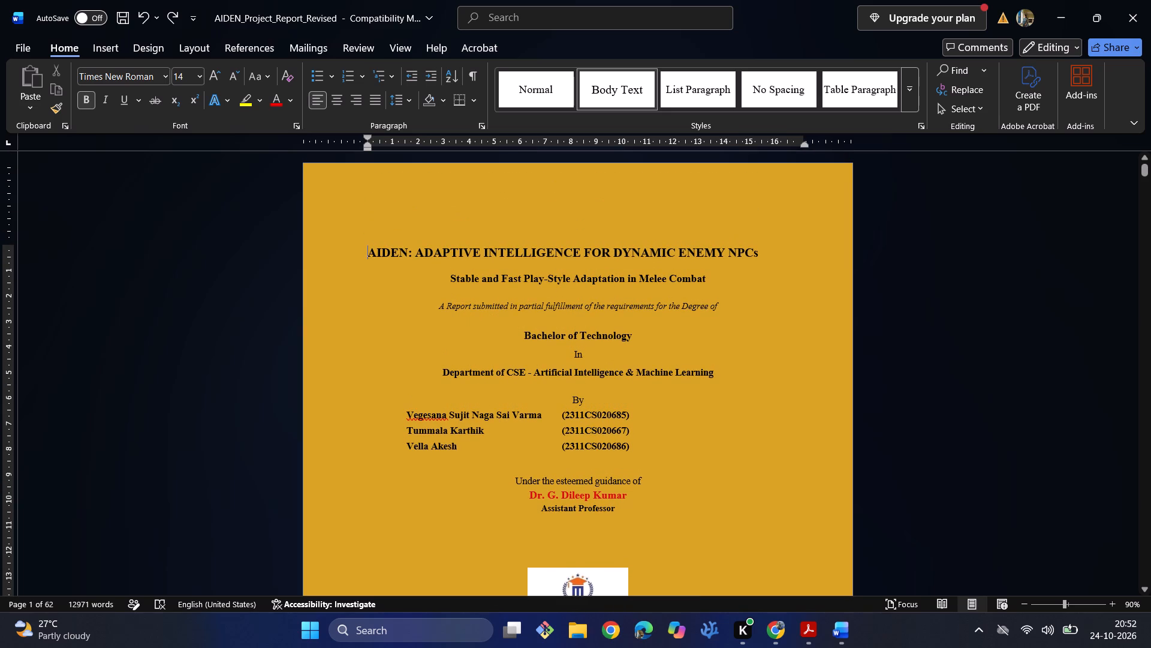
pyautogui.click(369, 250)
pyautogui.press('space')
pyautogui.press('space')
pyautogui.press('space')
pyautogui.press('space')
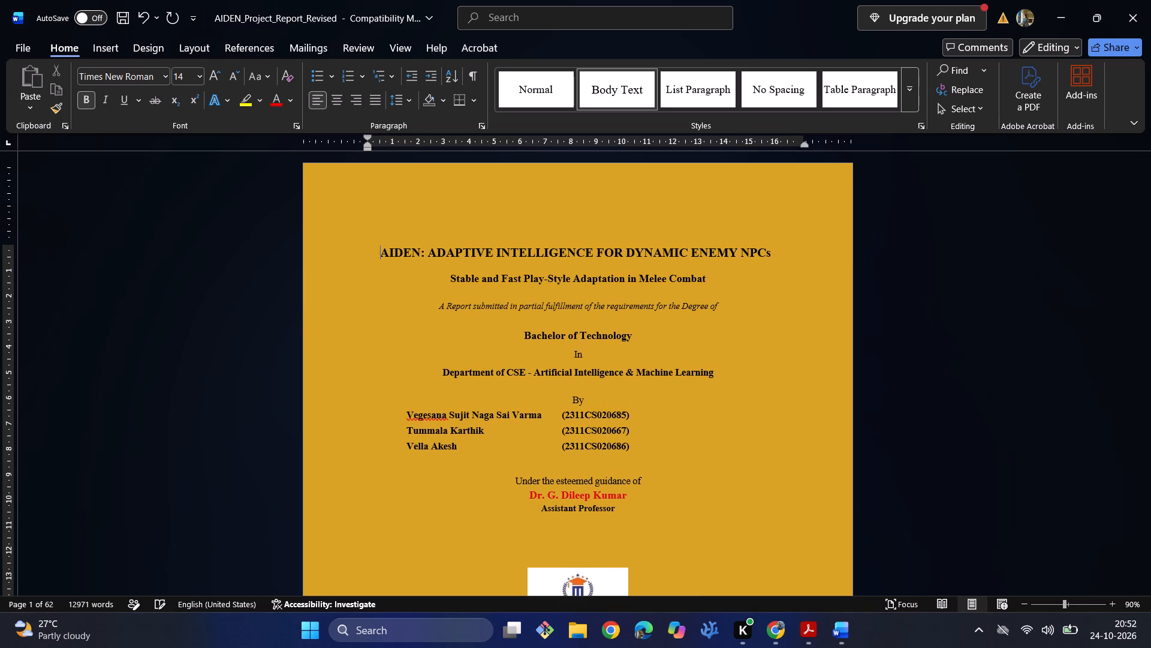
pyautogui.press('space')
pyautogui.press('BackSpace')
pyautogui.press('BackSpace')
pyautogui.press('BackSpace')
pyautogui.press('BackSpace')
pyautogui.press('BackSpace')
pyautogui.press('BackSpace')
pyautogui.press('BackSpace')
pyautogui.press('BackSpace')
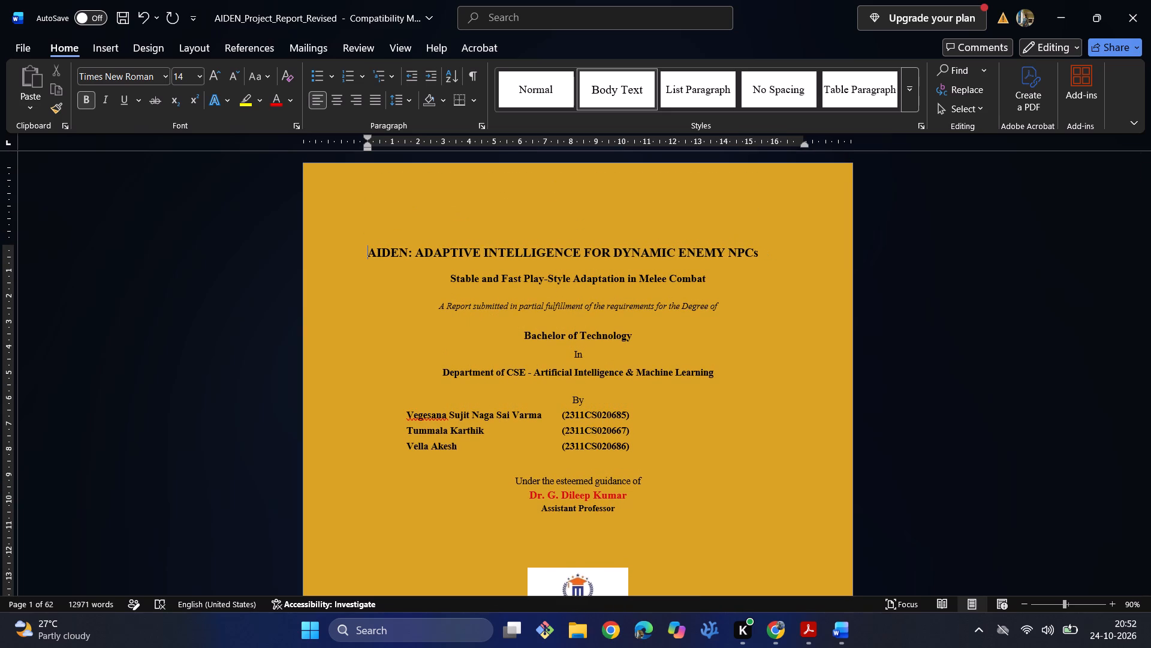
# Shift the cover page title toward the page centre by inserting seven spaces before "AIDEN".
pyautogui.press('space')
pyautogui.press('space')
pyautogui.press('space')
pyautogui.press('space')
pyautogui.press('space')
pyautogui.press('space')
pyautogui.press('space')
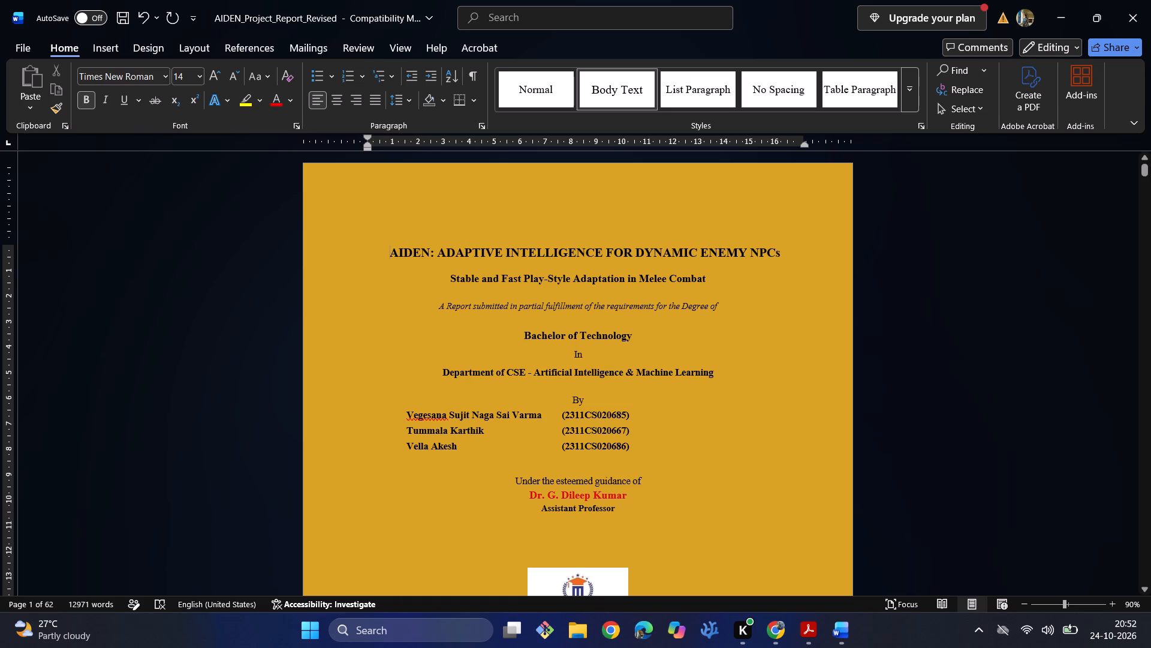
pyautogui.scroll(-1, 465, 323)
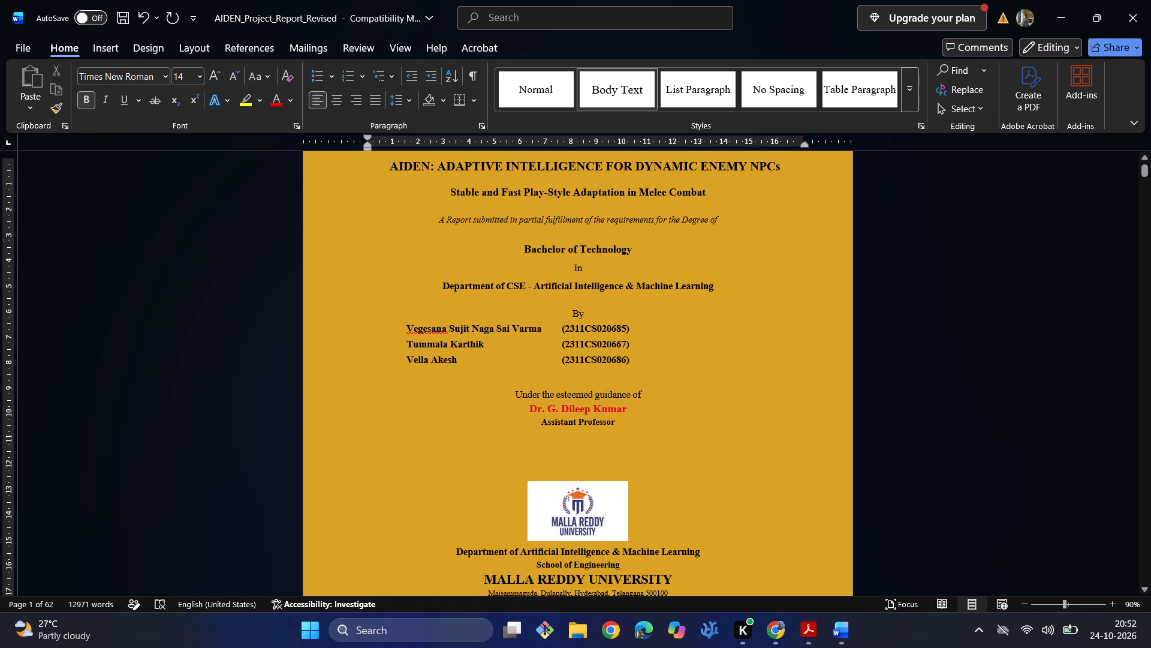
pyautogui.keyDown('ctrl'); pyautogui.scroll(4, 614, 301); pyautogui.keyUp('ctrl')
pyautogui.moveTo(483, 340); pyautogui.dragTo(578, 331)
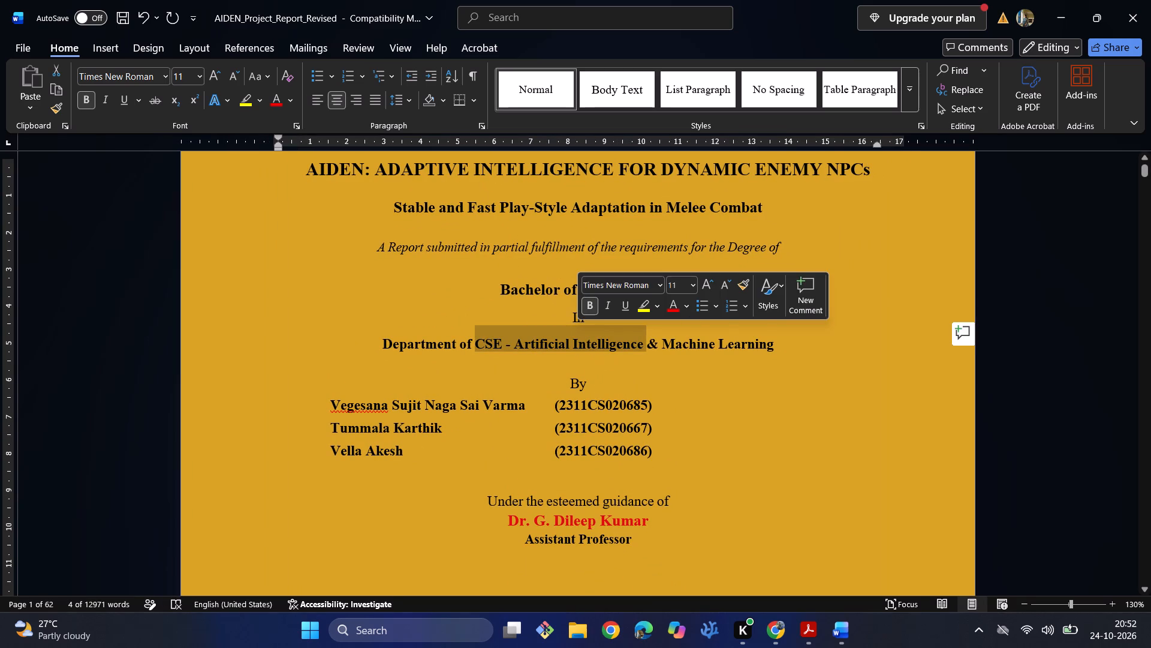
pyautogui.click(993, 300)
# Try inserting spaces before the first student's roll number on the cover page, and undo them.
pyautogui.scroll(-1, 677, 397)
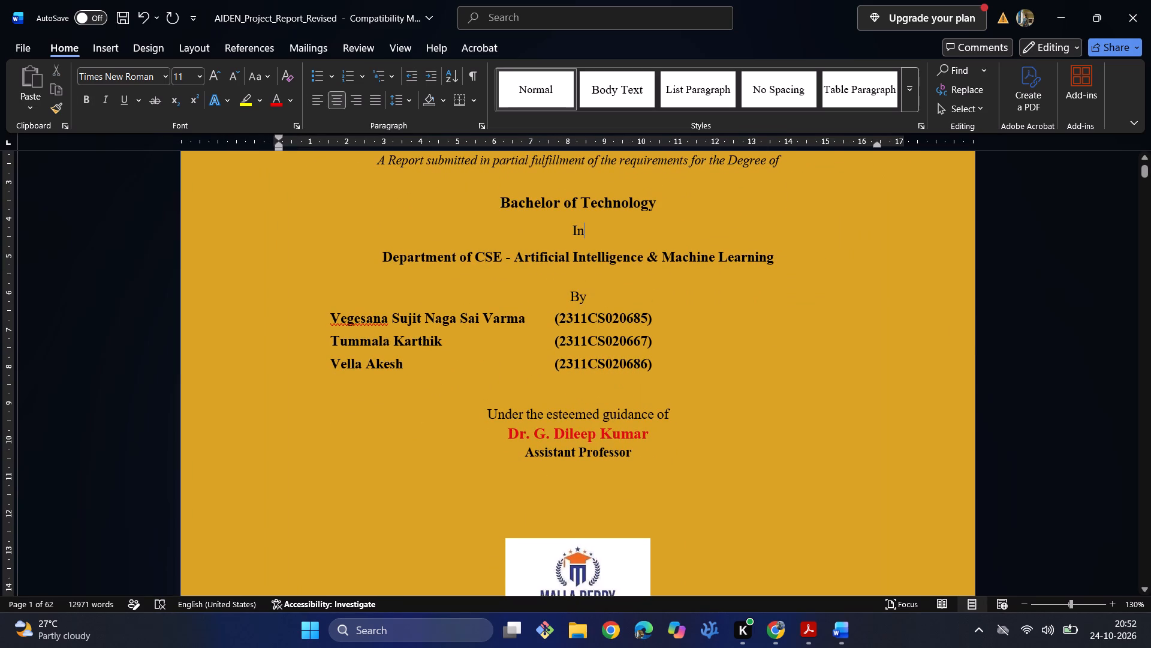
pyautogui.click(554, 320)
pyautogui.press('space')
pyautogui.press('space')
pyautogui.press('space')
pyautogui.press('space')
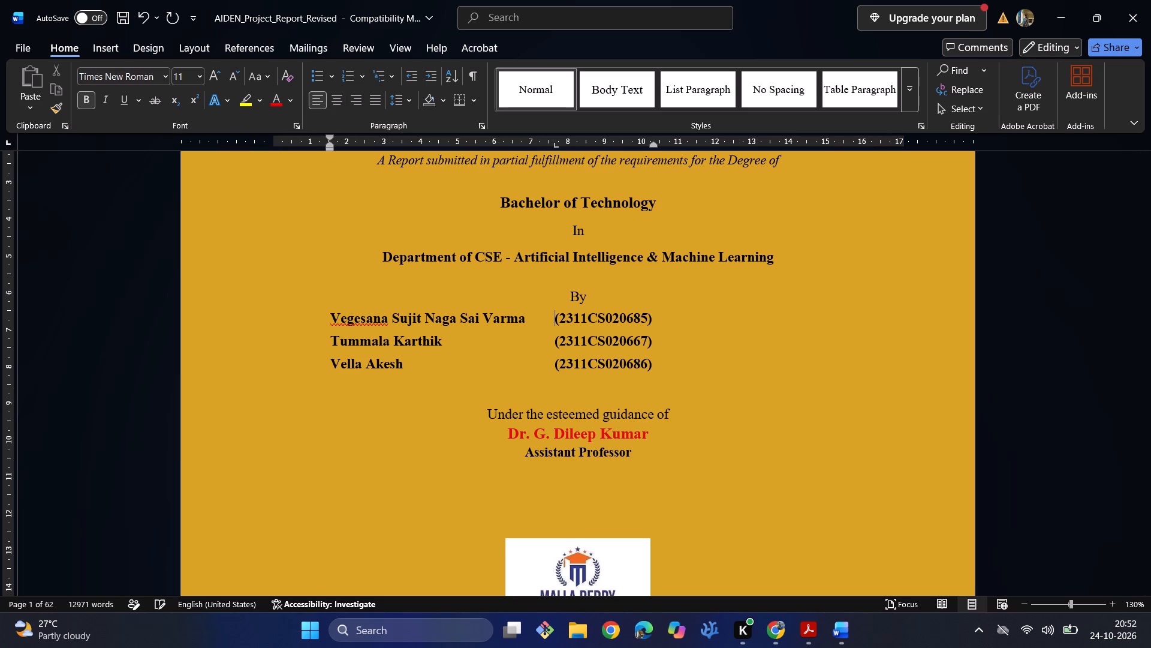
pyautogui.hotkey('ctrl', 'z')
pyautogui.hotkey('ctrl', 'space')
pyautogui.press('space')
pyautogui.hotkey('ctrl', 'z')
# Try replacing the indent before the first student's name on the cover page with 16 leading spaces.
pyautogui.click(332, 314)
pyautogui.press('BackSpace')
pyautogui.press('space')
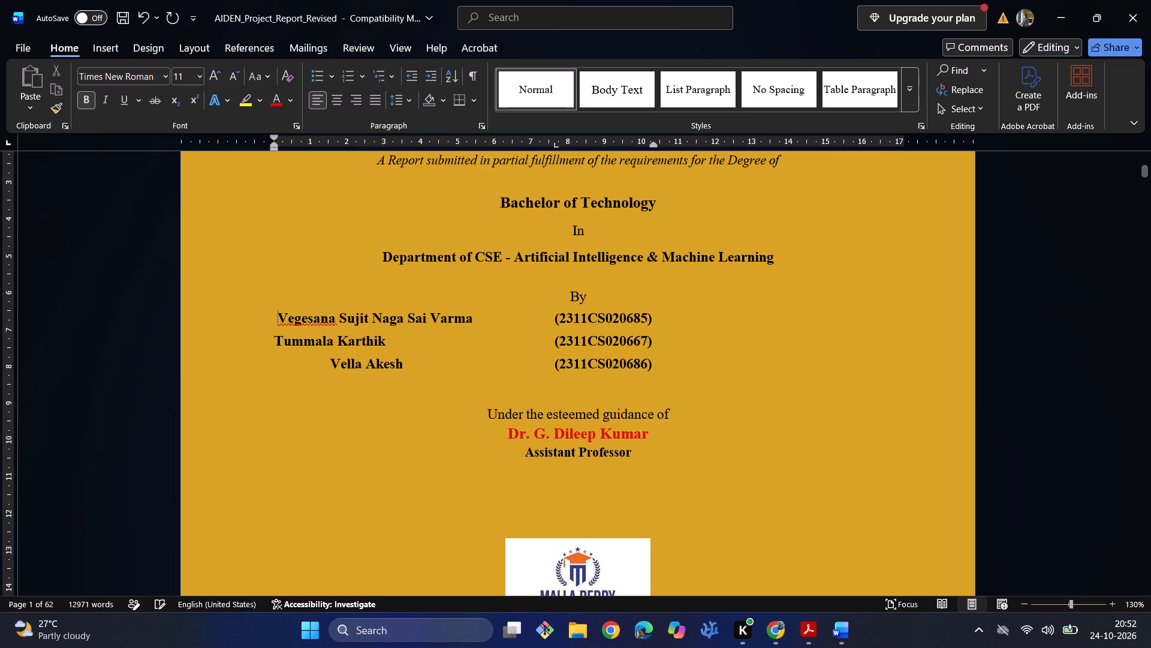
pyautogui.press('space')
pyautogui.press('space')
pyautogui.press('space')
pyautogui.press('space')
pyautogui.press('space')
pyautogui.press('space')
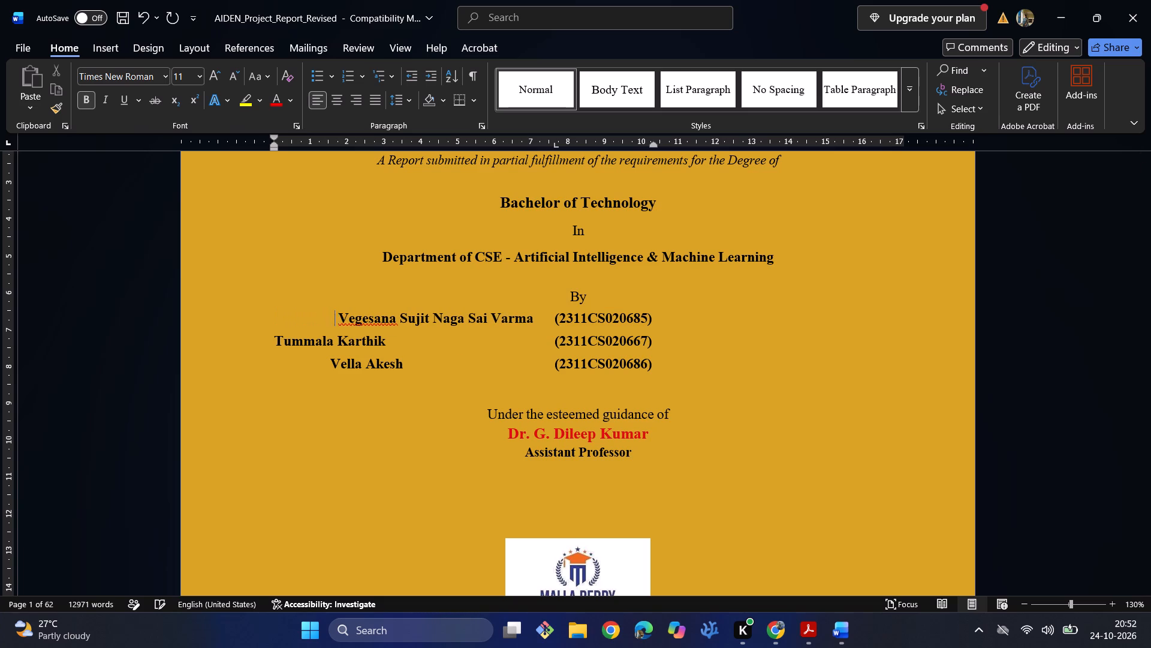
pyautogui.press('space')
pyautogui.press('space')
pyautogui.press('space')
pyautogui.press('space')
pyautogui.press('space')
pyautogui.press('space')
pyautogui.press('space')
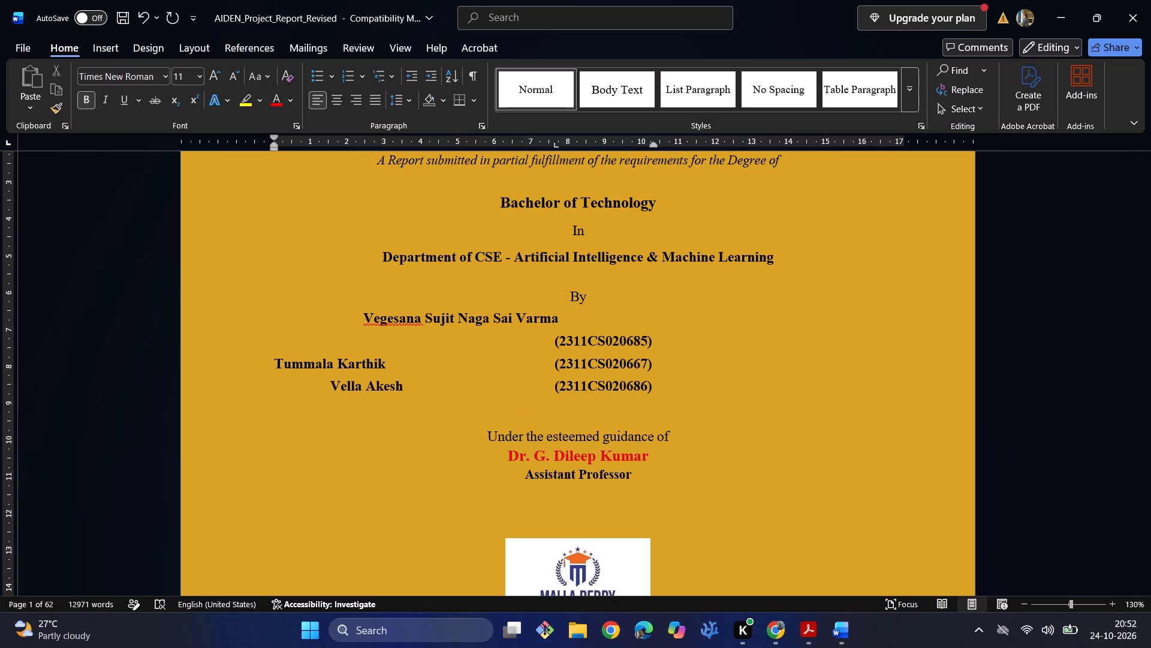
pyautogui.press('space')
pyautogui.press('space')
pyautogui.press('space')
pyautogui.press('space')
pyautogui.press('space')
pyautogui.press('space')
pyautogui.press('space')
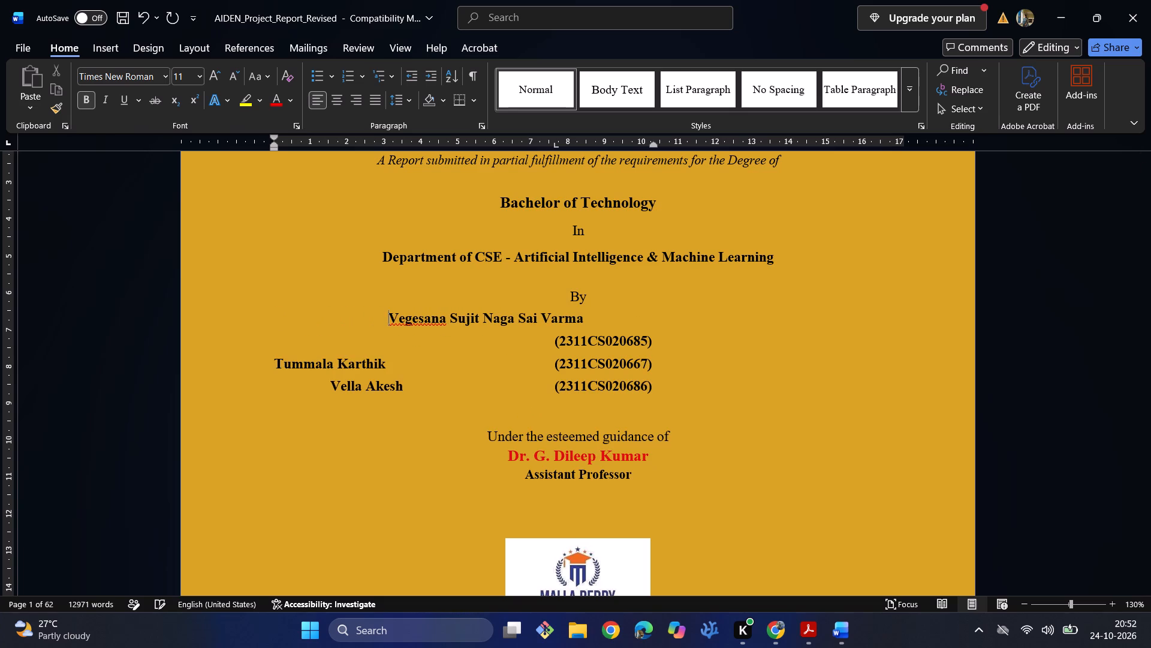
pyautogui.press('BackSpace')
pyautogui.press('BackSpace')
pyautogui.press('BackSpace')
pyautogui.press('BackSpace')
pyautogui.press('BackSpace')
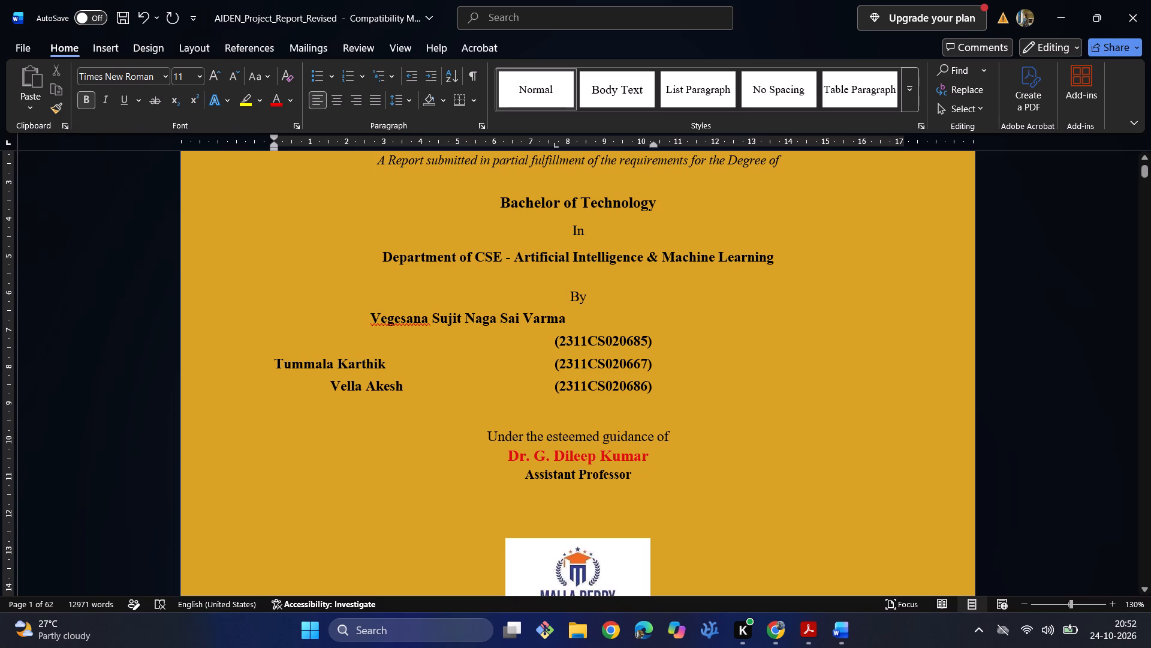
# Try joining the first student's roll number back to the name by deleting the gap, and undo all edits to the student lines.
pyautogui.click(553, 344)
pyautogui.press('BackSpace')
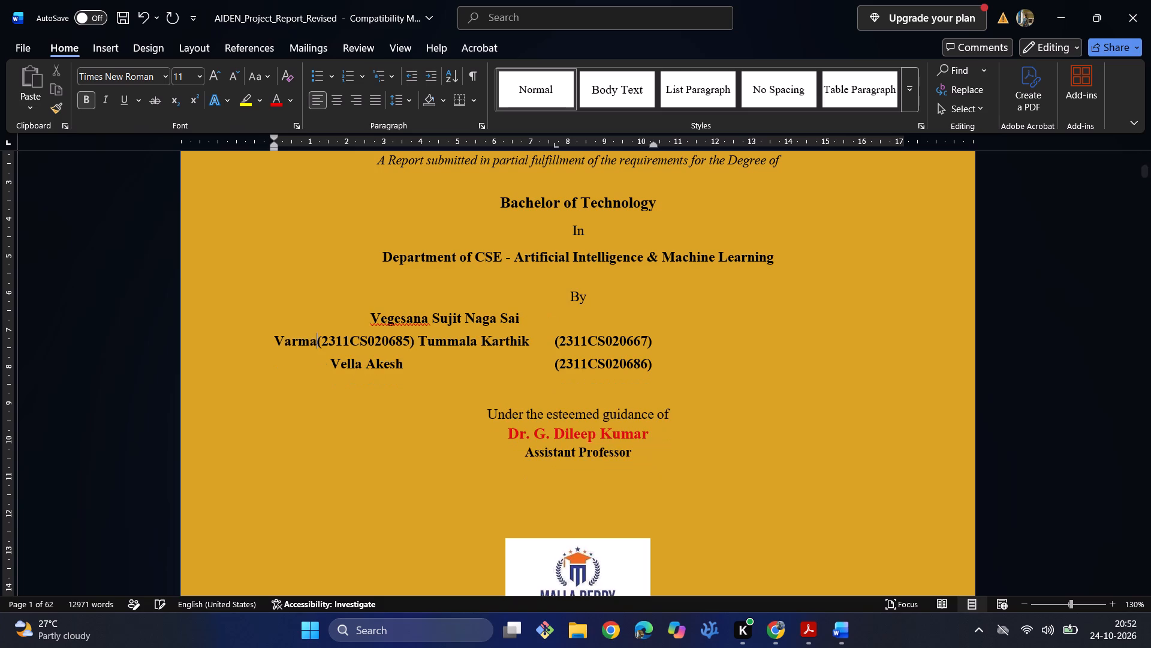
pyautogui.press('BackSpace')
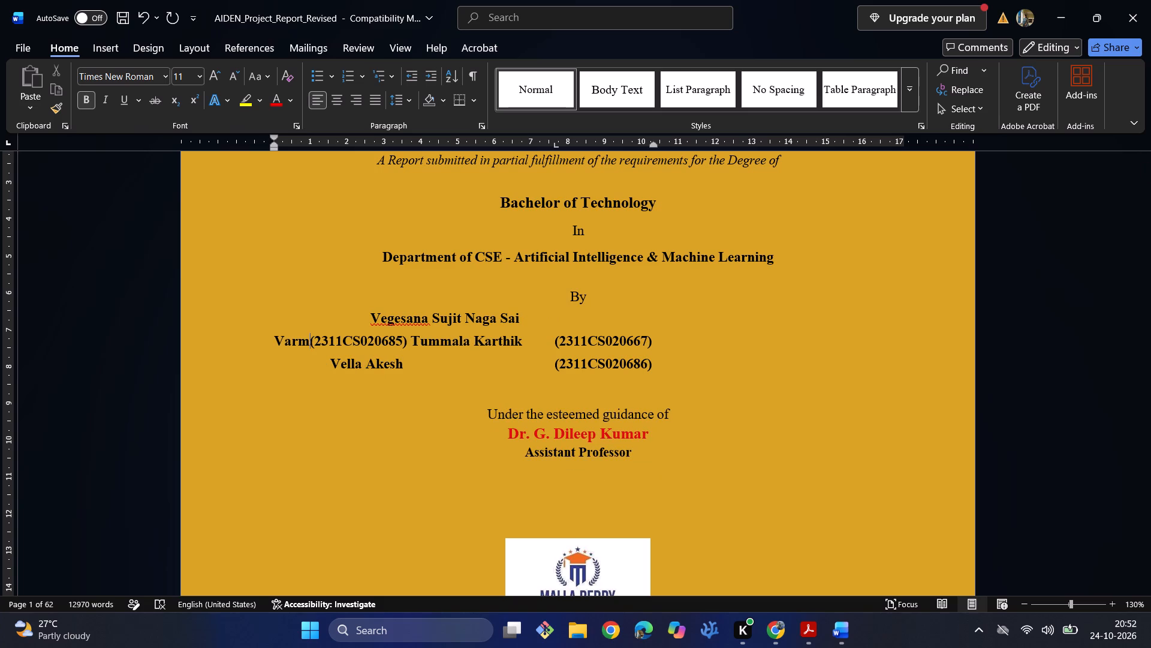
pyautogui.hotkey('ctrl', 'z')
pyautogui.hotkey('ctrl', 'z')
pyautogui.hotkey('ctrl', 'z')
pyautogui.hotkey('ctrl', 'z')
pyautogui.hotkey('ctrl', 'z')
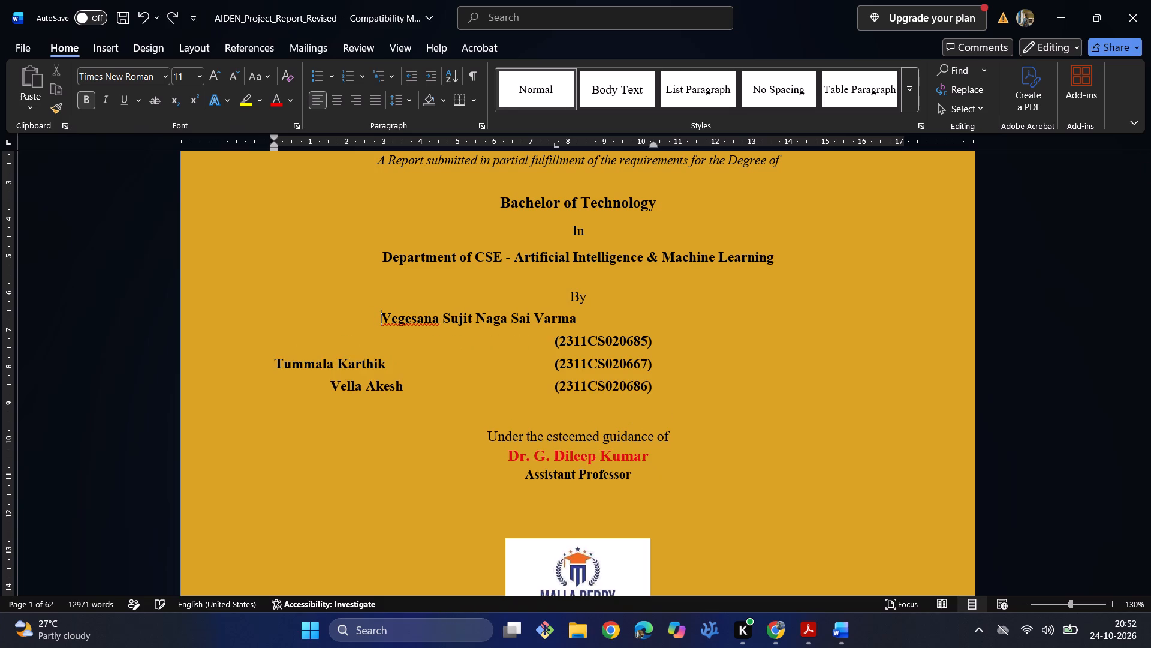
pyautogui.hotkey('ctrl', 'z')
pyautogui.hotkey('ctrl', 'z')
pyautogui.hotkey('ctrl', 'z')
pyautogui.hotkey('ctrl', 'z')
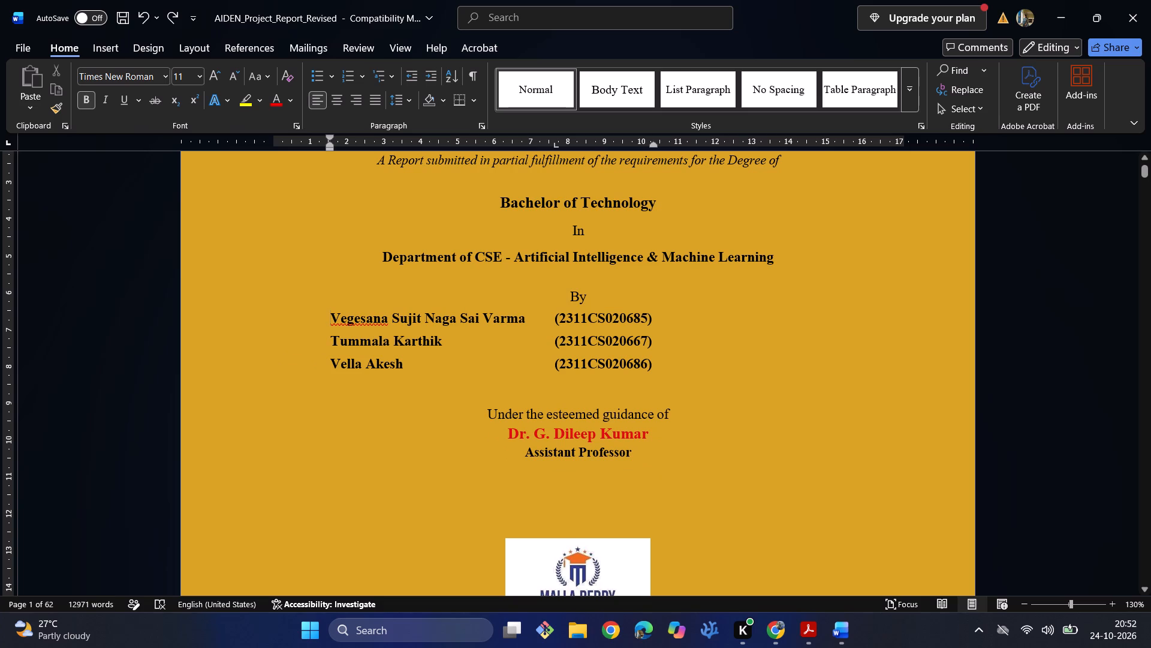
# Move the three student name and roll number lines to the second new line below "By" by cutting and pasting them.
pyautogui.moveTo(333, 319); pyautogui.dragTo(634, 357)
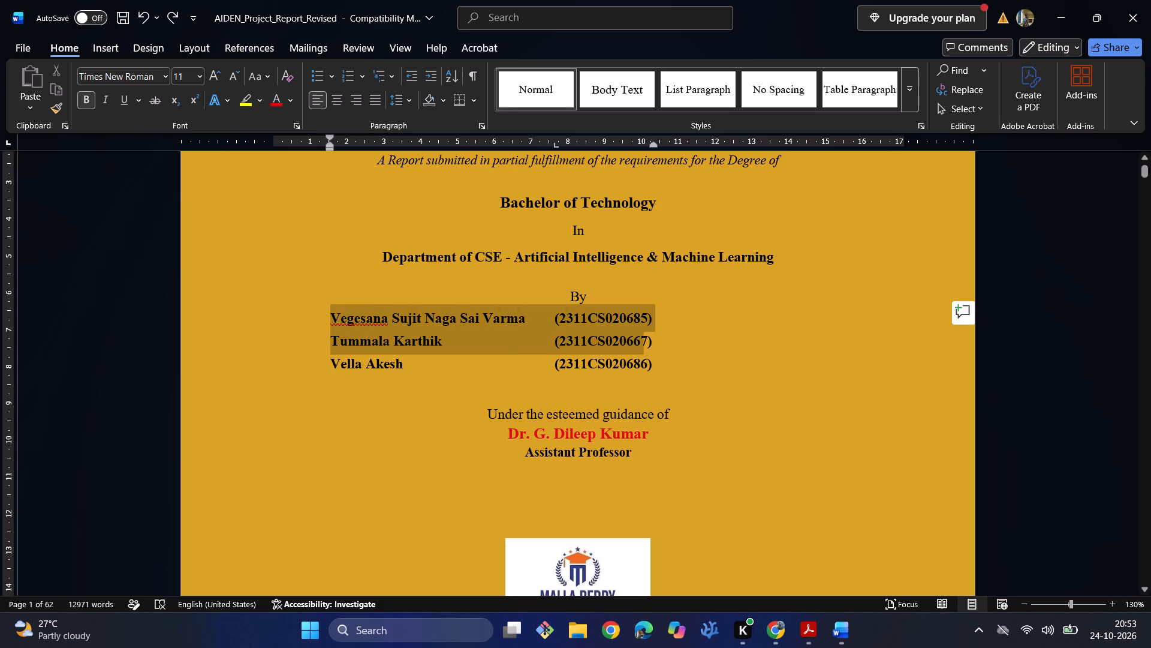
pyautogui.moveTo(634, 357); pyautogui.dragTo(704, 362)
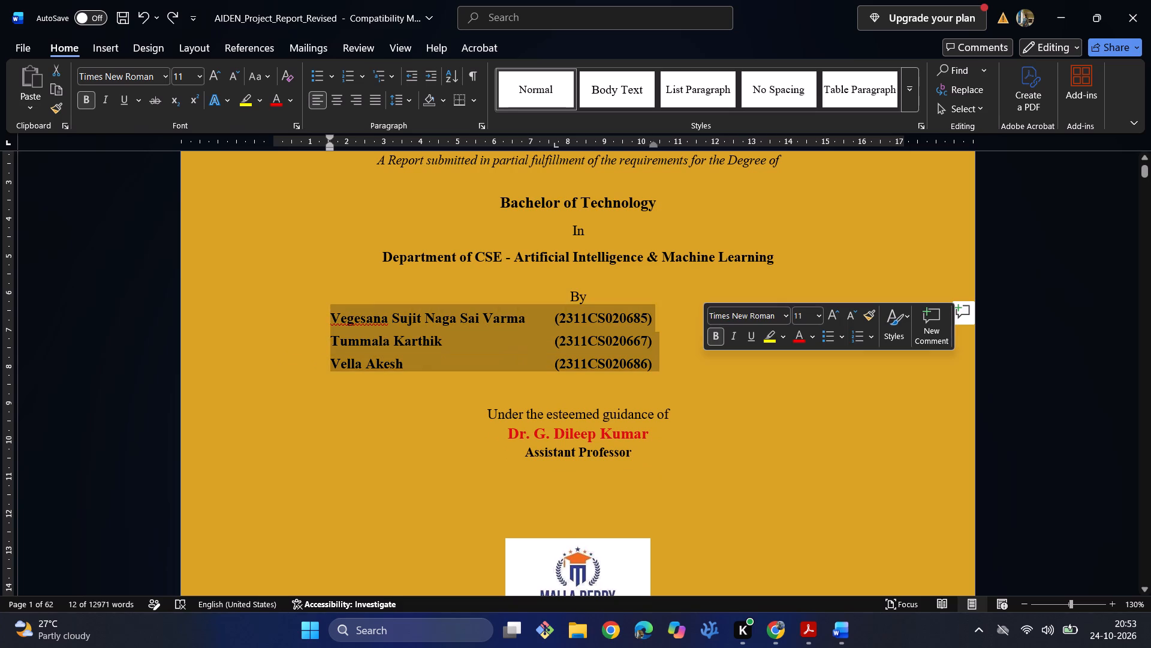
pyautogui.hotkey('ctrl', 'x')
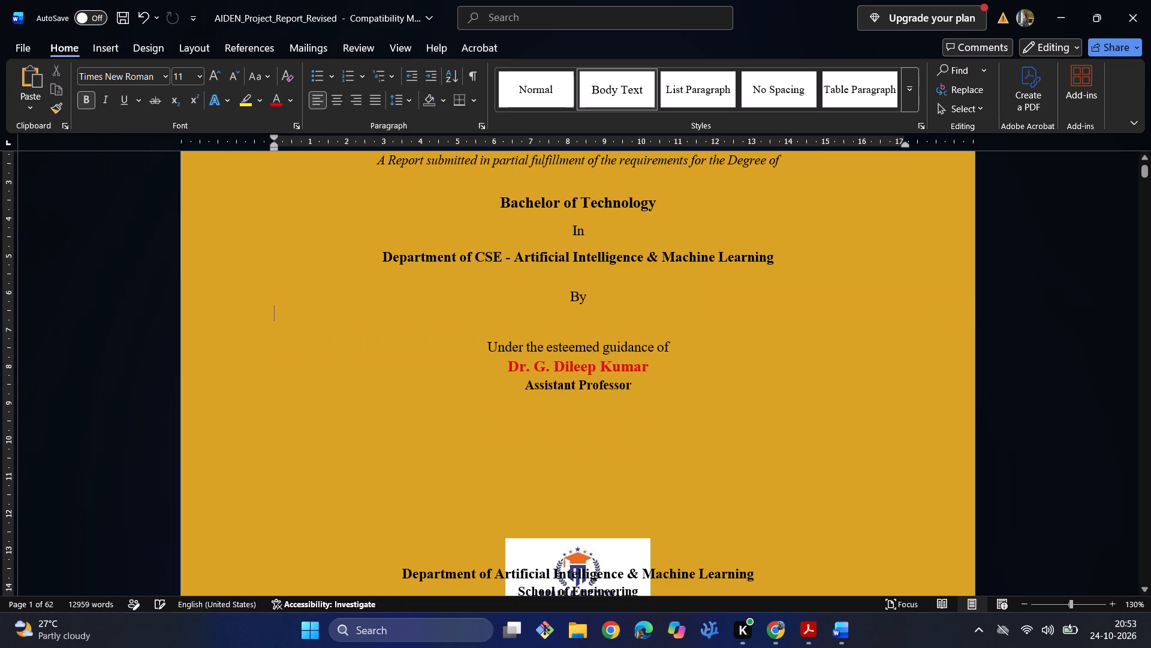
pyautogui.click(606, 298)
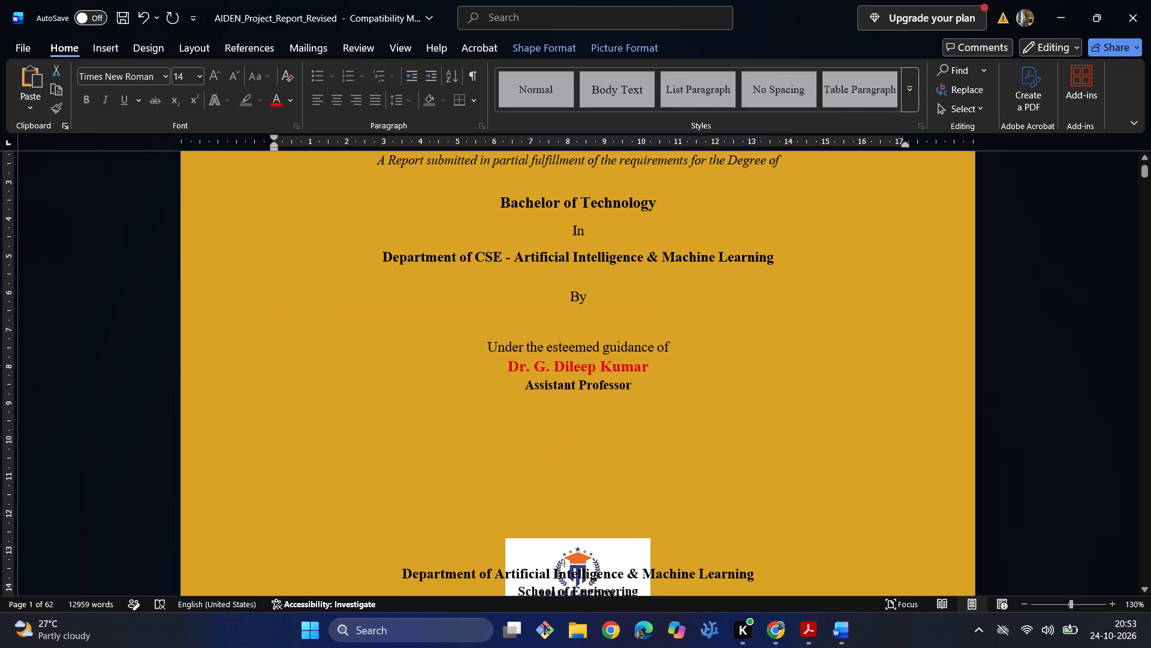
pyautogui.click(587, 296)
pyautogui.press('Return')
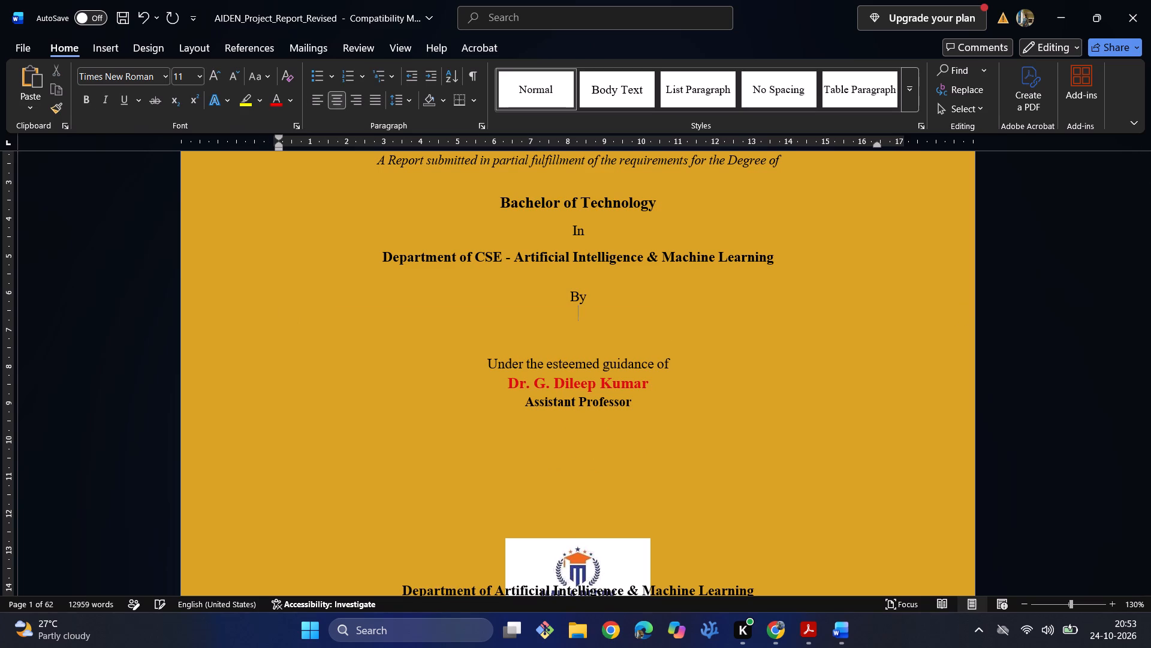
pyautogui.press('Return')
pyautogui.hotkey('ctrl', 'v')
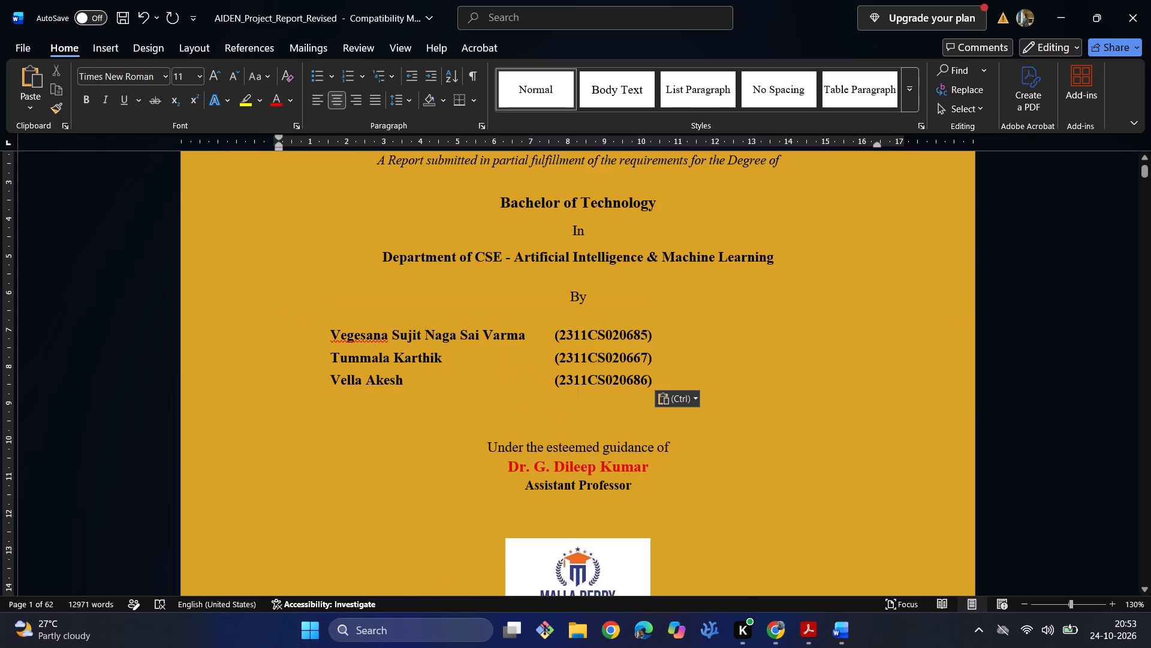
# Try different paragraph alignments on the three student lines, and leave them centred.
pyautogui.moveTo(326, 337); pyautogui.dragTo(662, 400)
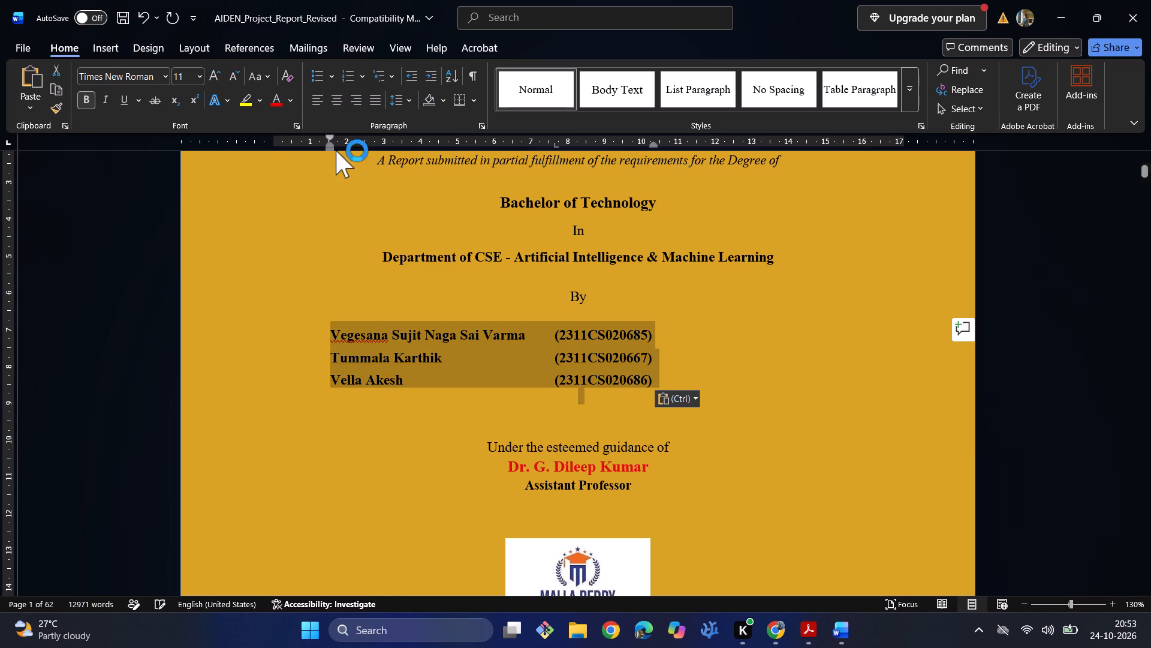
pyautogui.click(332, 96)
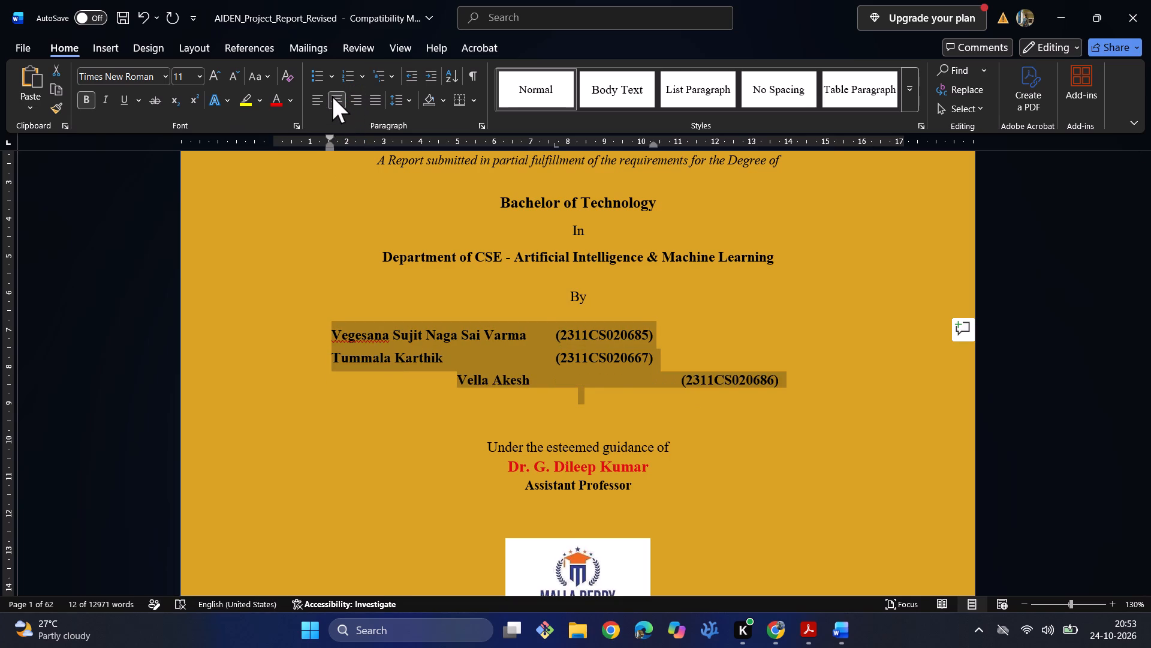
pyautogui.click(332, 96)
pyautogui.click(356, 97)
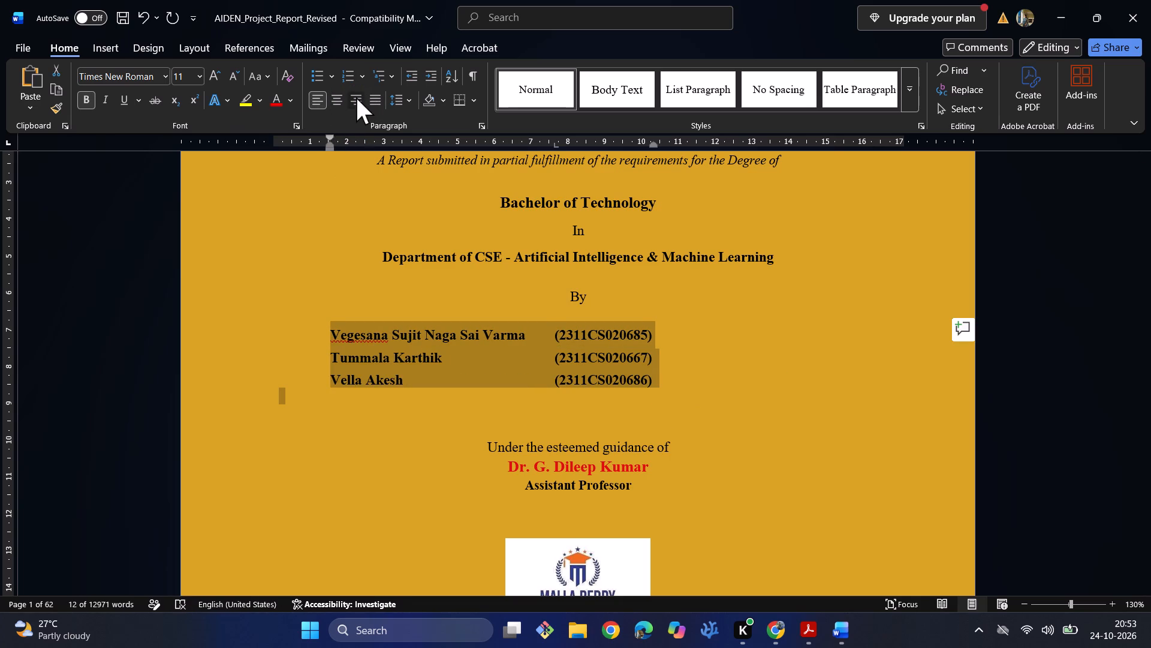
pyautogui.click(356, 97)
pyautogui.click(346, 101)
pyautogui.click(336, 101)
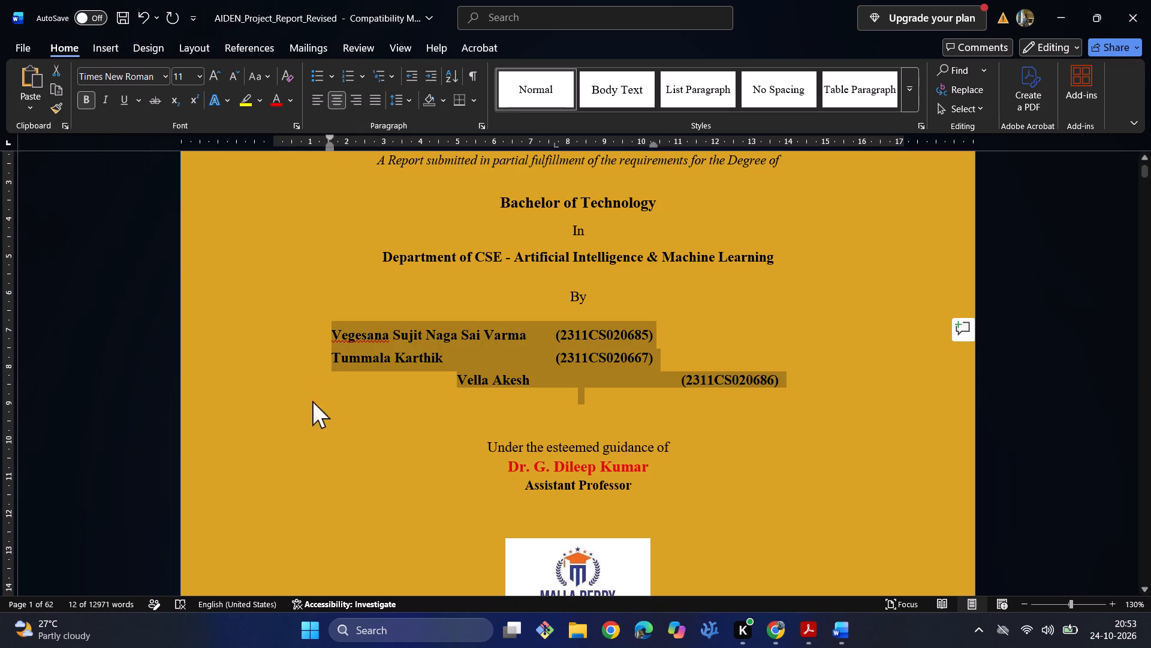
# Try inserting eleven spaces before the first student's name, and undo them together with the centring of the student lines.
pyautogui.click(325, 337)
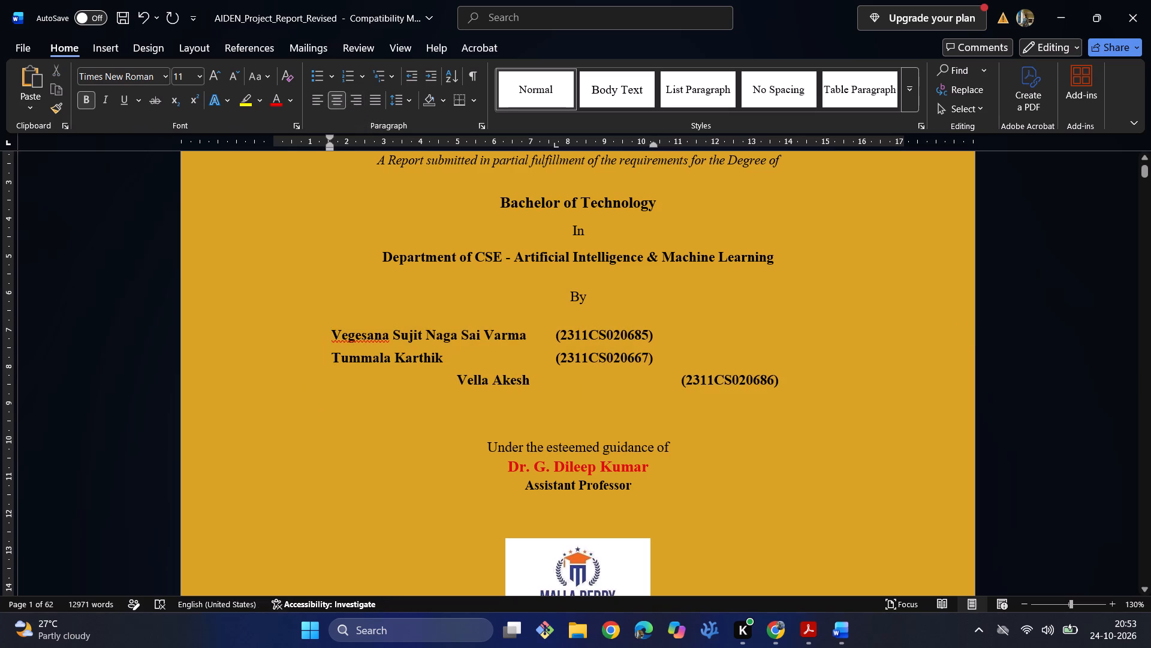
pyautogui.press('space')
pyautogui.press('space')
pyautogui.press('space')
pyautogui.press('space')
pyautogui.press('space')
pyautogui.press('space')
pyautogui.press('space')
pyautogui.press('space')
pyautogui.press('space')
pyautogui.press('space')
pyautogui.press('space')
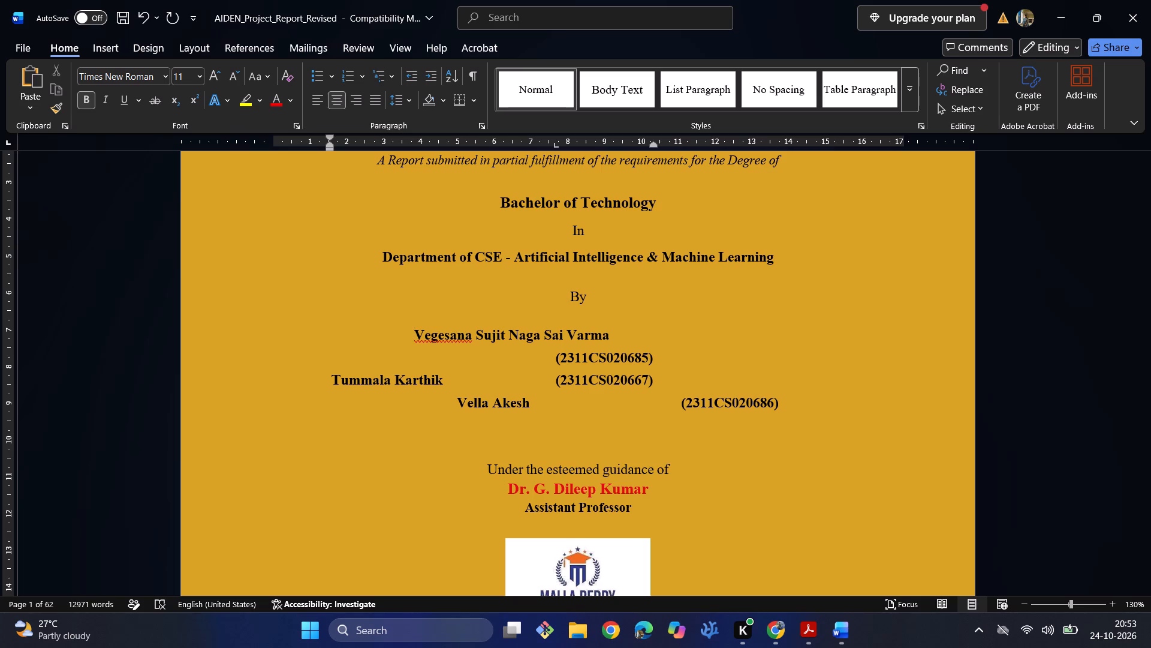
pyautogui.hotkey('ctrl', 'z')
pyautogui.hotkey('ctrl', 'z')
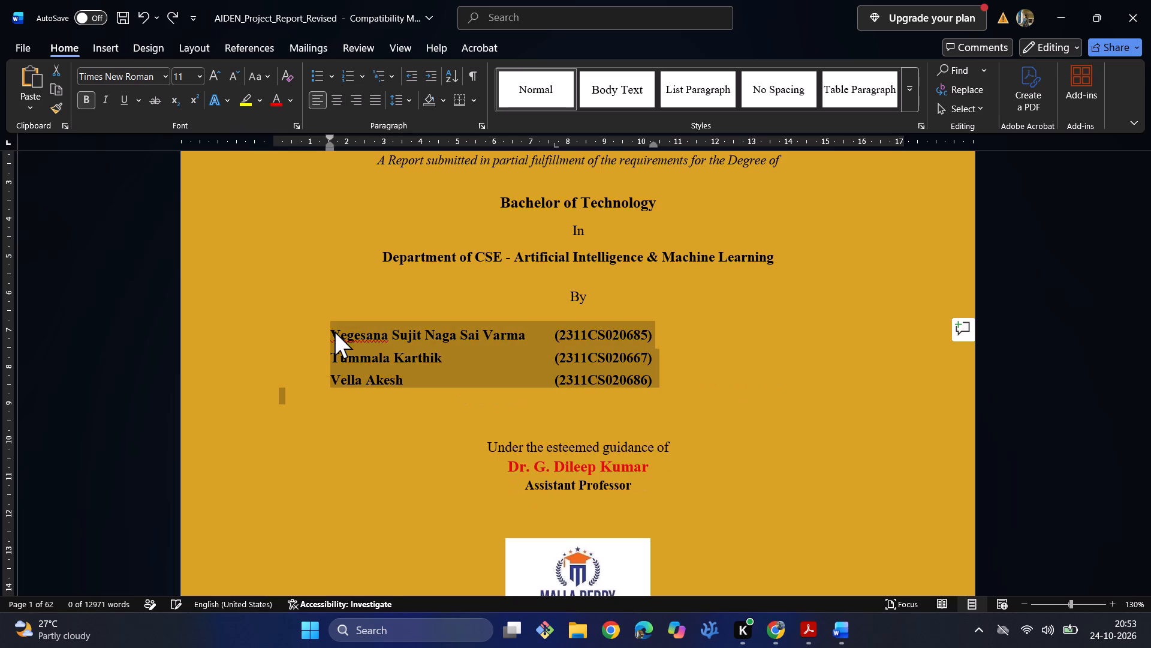
# Examine the layout of the cover page and compare it with the inner title page.
pyautogui.hscroll(1, 513, 451)
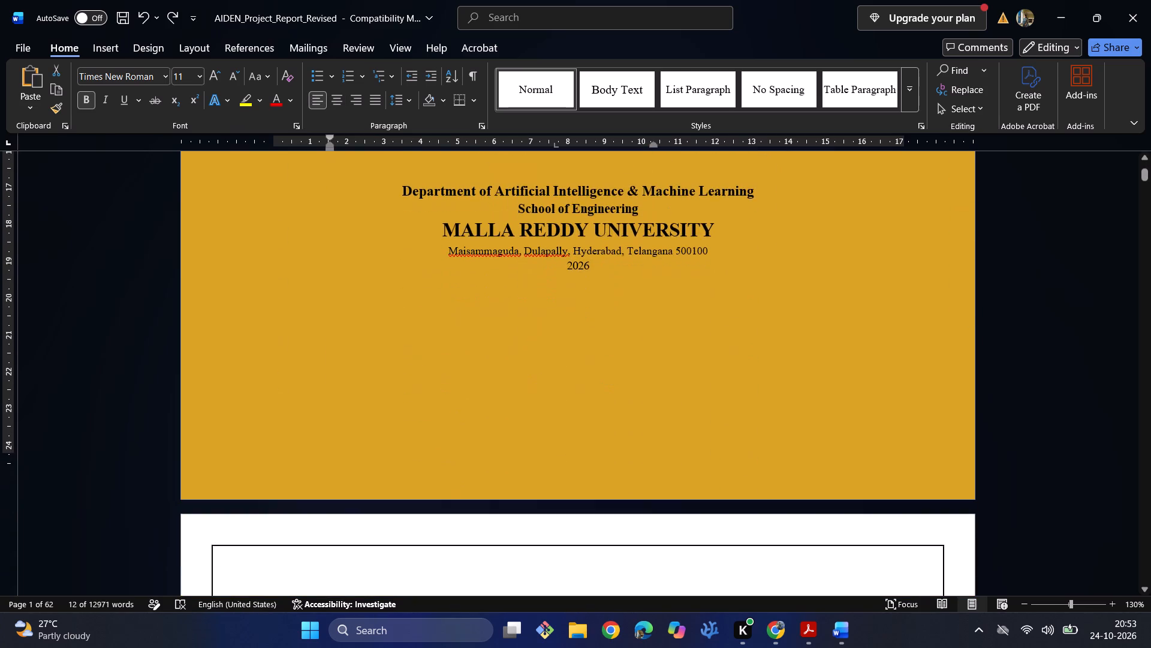
pyautogui.hscroll(1, 513, 451)
pyautogui.scroll(1, 513, 451)
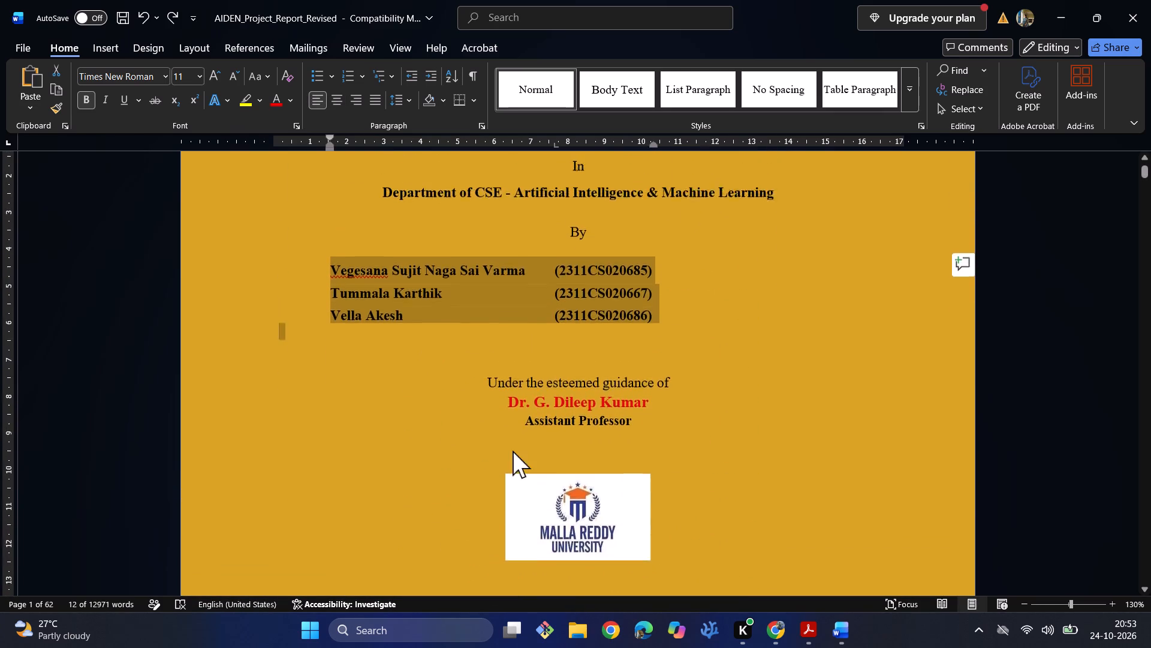
pyautogui.scroll(2, 513, 451)
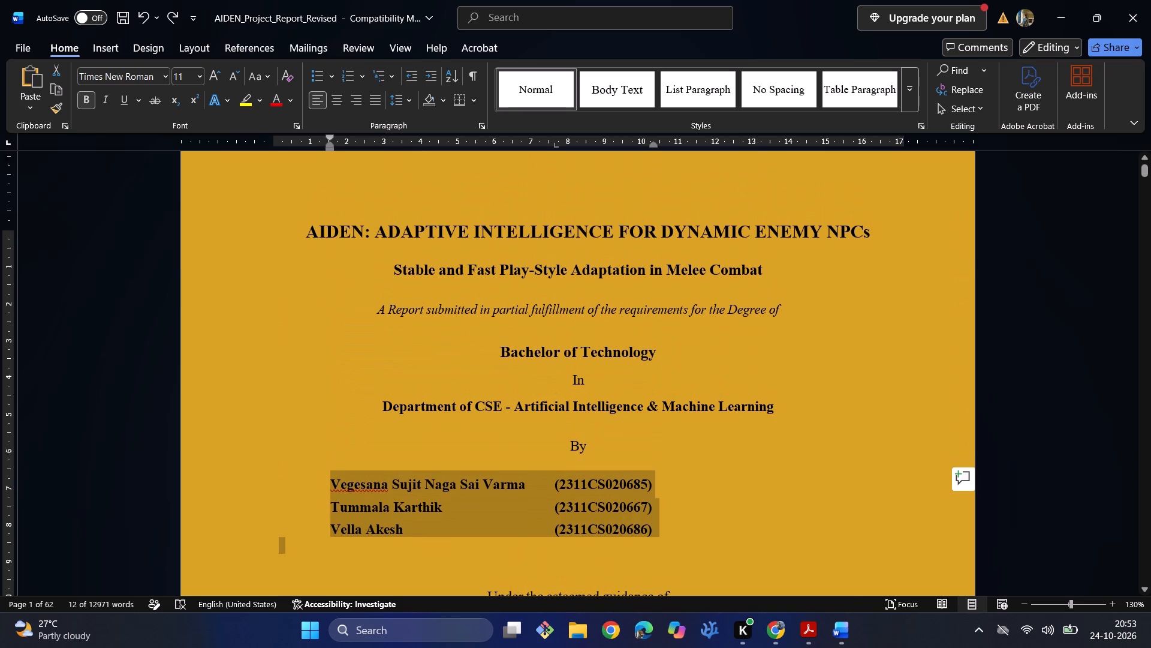
pyautogui.scroll(1, 513, 451)
pyautogui.scroll(-2, 513, 451)
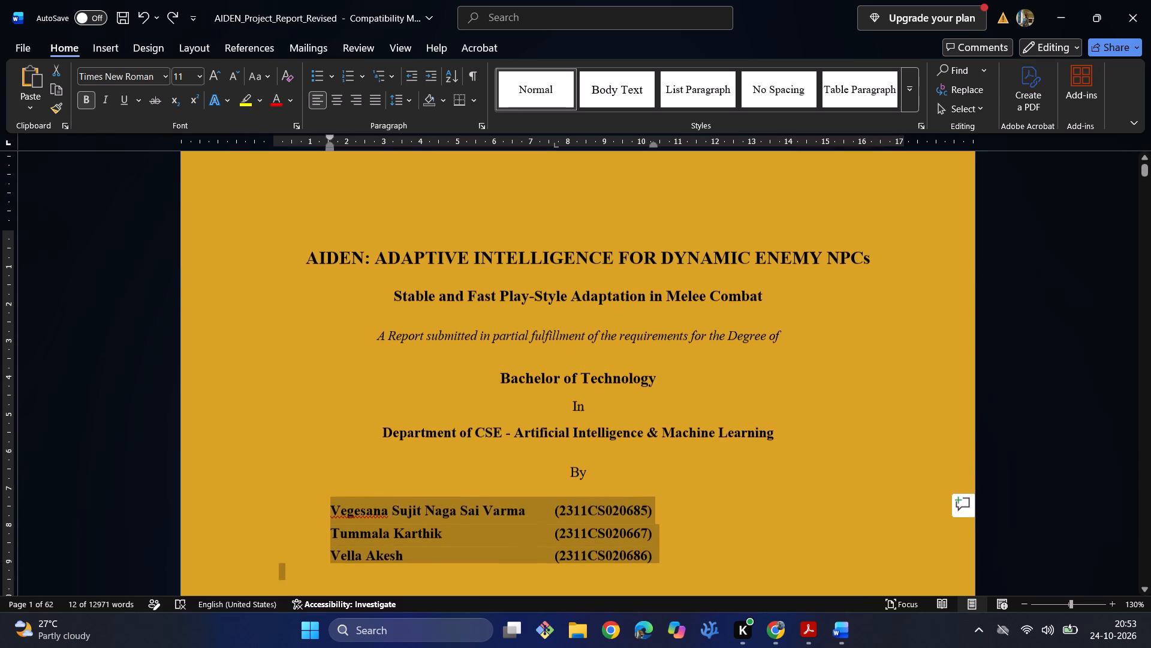
pyautogui.scroll(-3, 513, 451)
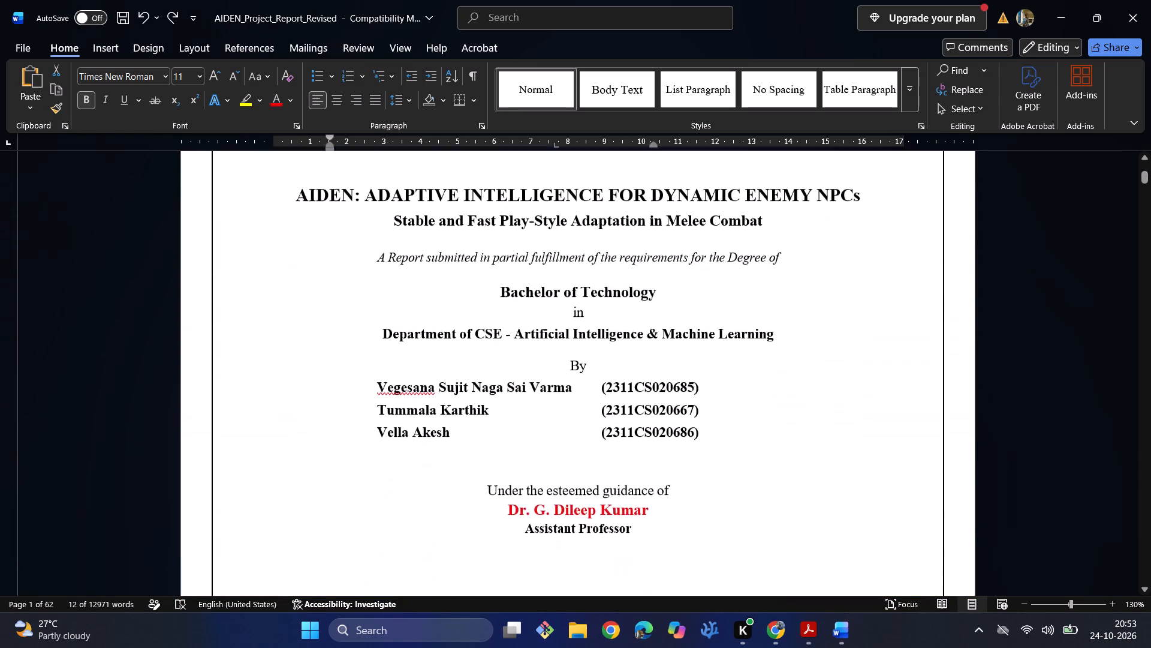
pyautogui.scroll(-3, 513, 451)
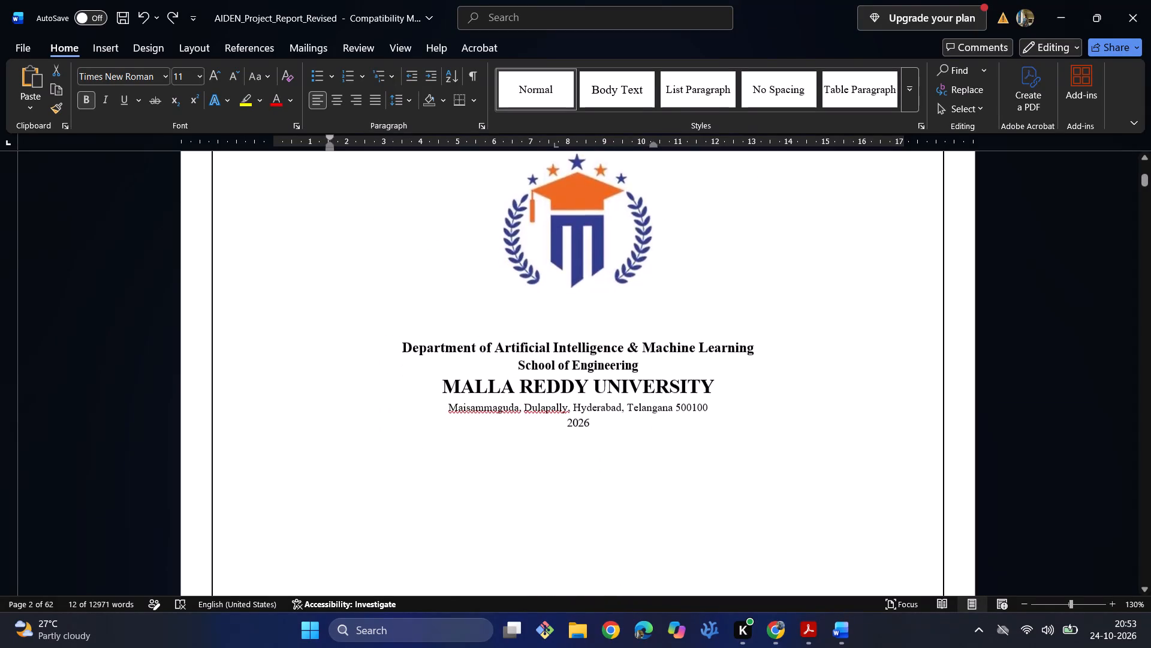
pyautogui.scroll(-1, 513, 451)
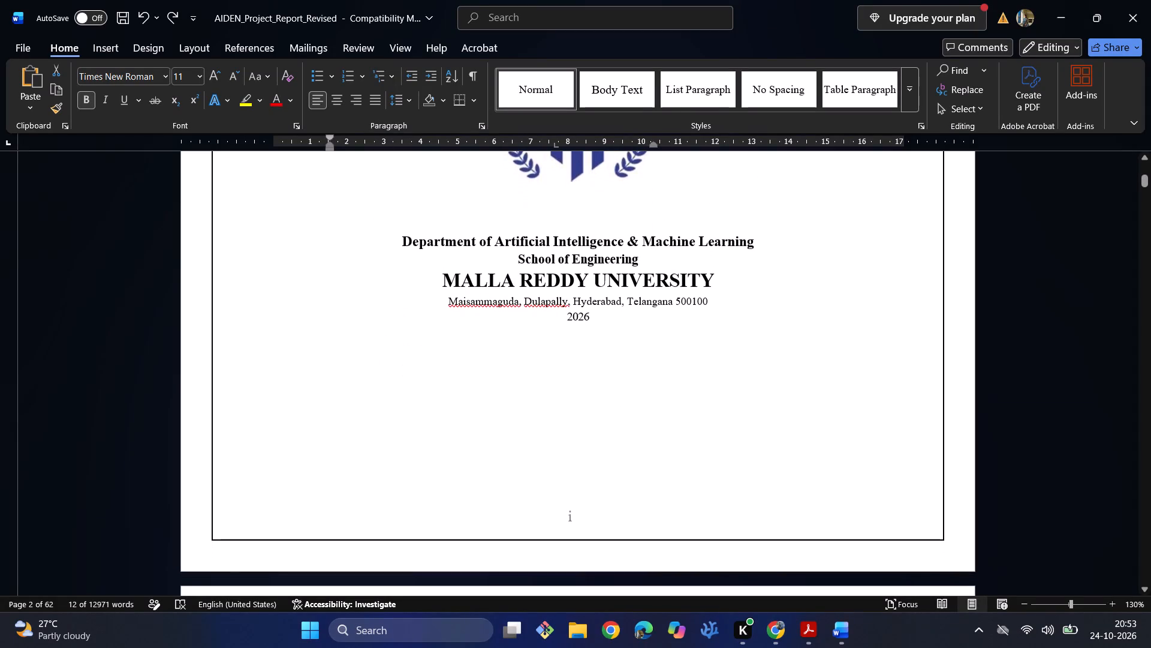
pyautogui.scroll(7, 513, 451)
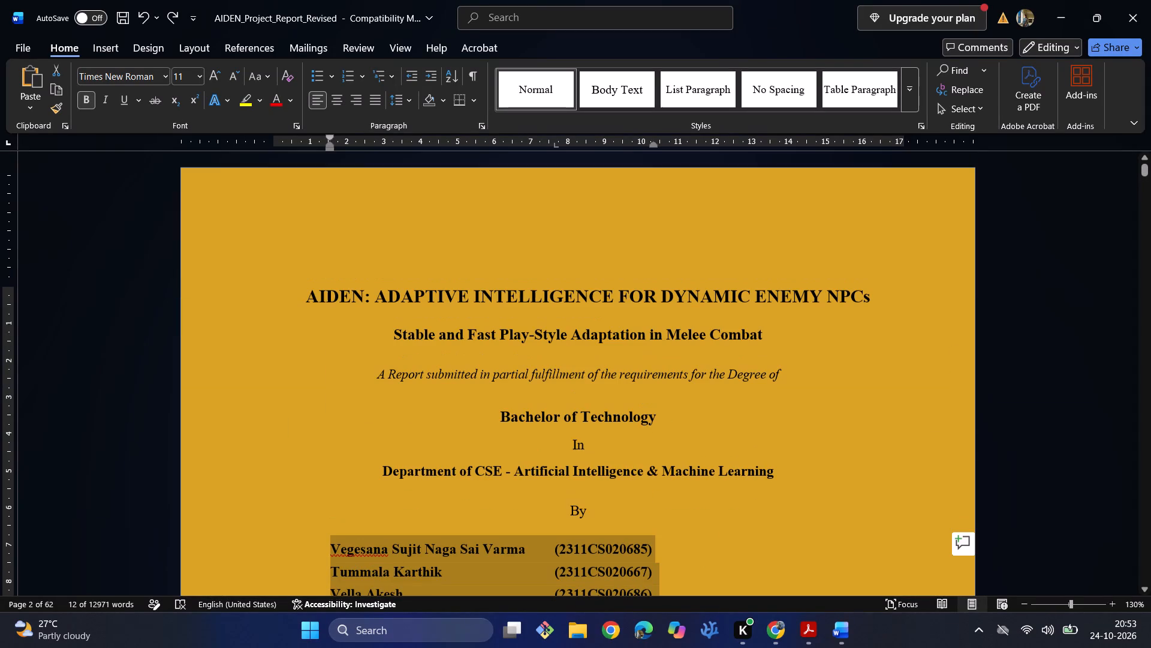
# Close the AIDEN_Project_Report_Revised document without saving the changes.
pyautogui.click(1150, 0)
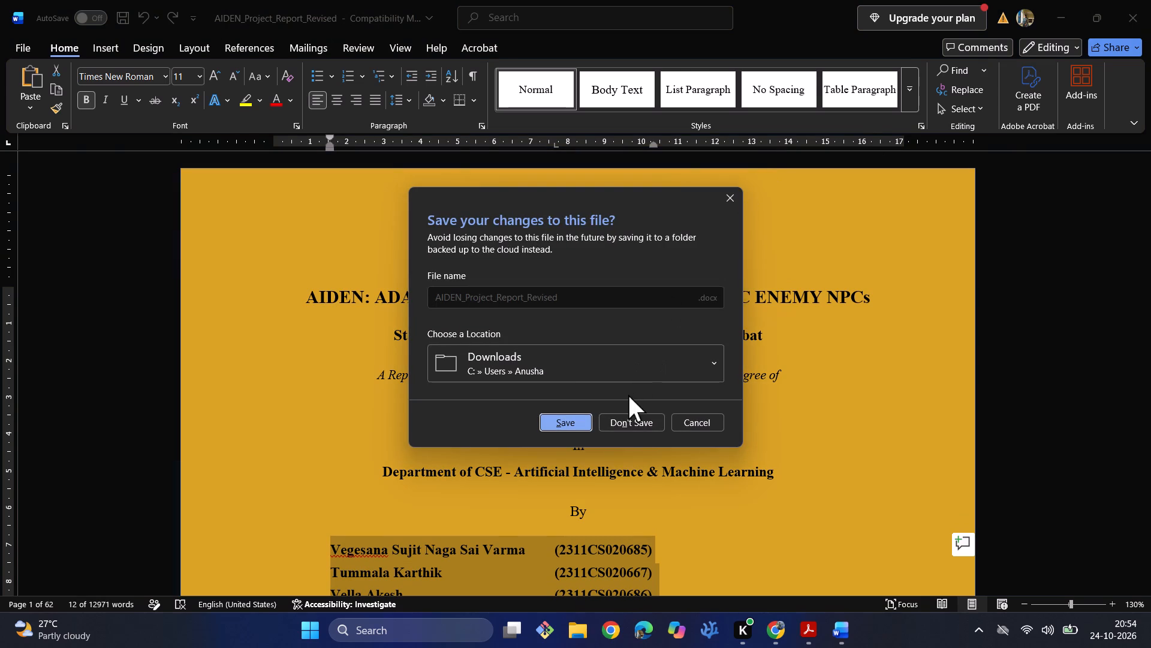
pyautogui.click(624, 421)
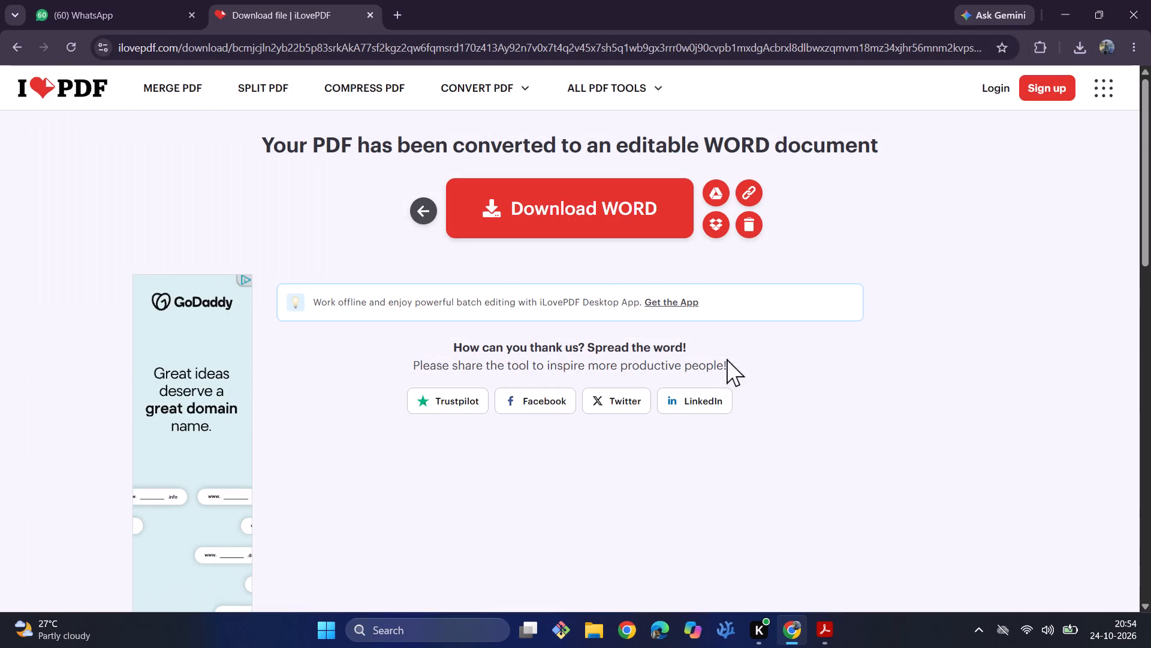
# Switch to the AIDEN project report PDF in Adobe Acrobat.
pyautogui.hotkey('alt', 'Tab')
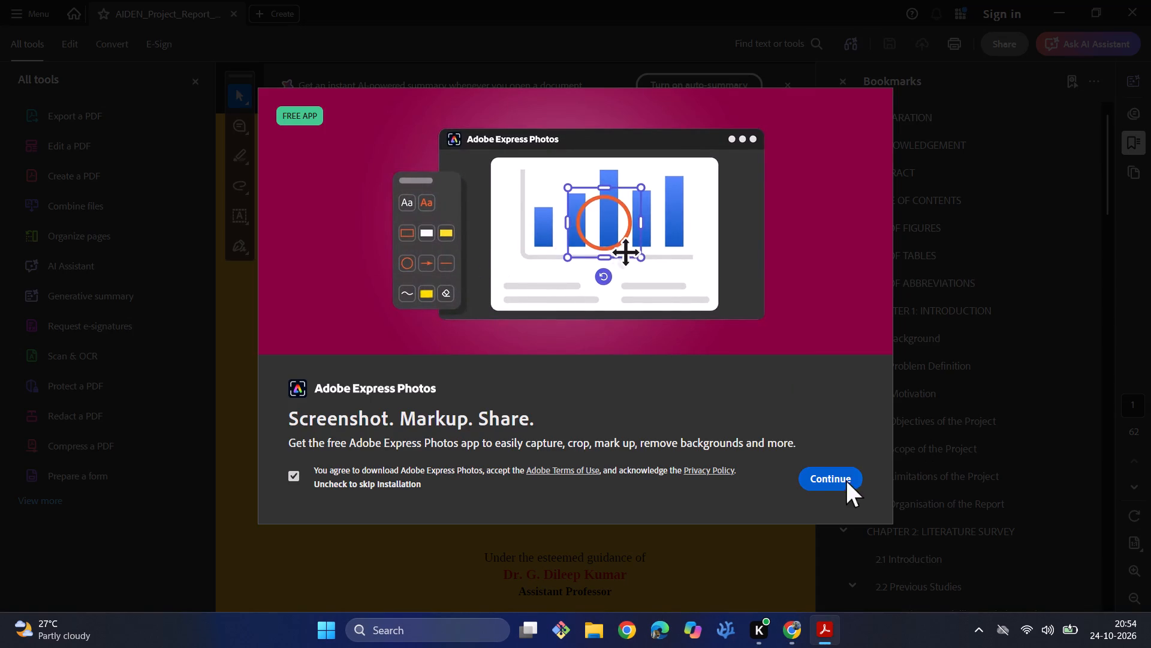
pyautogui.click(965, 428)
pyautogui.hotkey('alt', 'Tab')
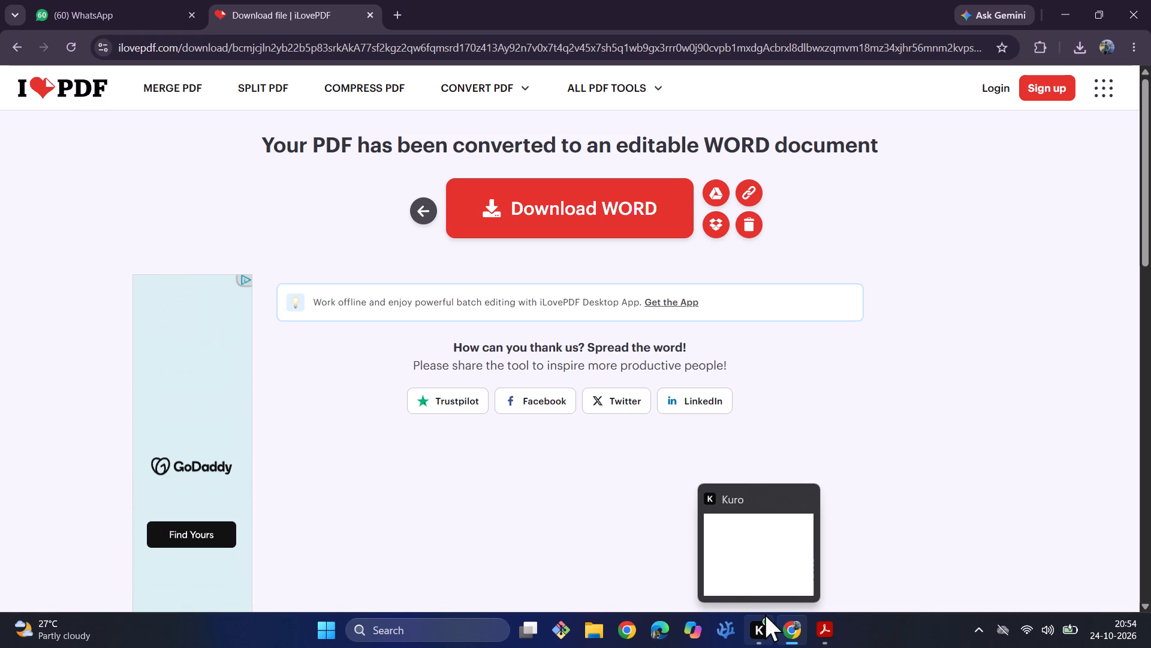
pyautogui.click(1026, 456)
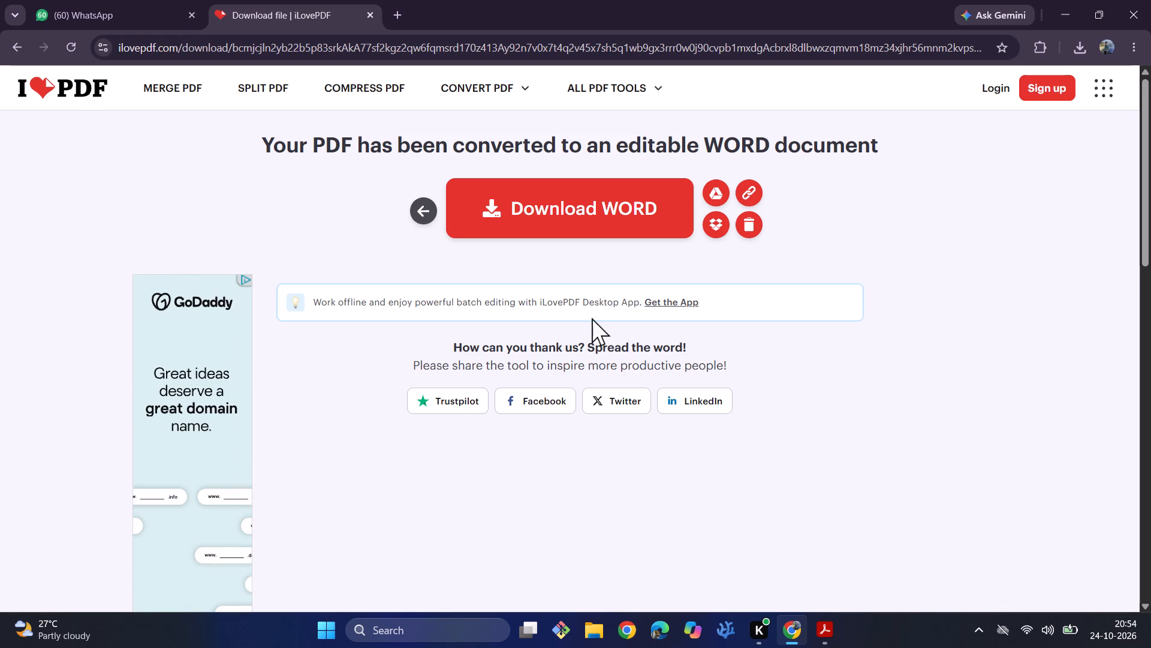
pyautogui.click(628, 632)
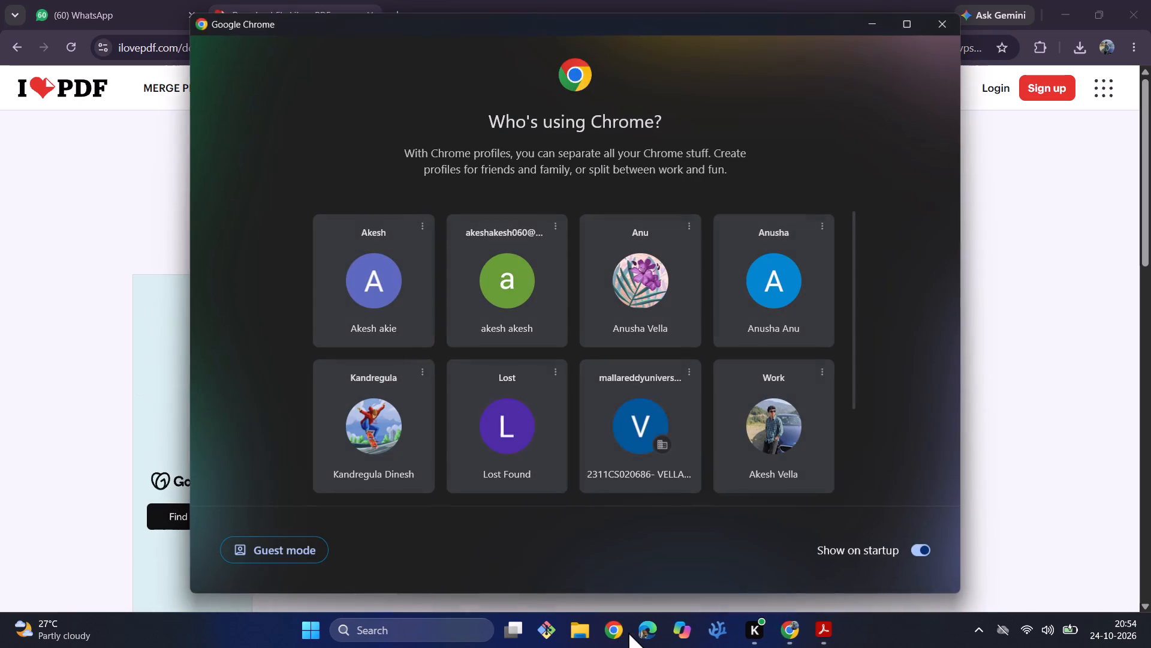
# Open the AIDEN_Project_Report_Revised PDF from the Downloads folder.
pyautogui.press('super+e')
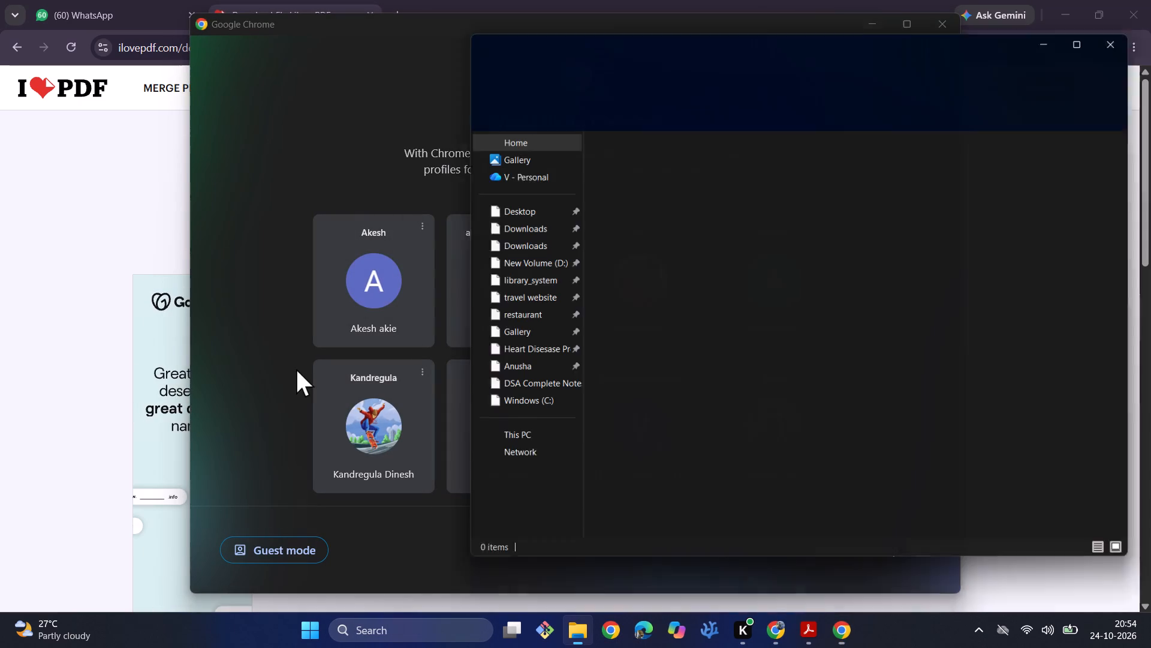
pyautogui.click(512, 244)
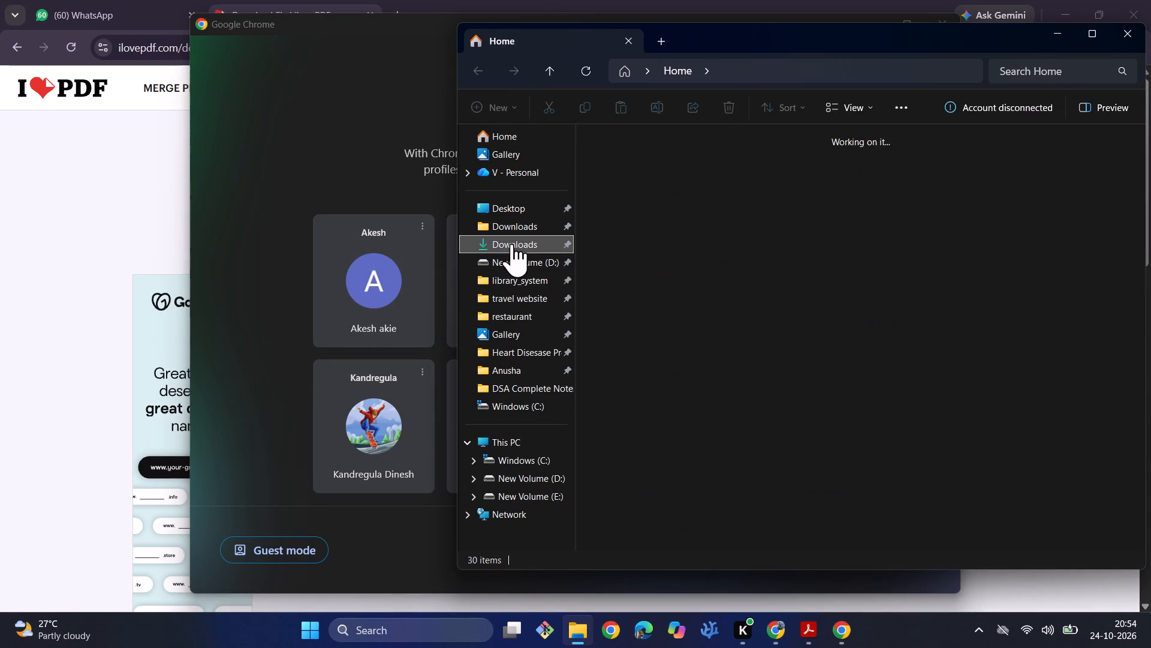
pyautogui.doubleClick(709, 192)
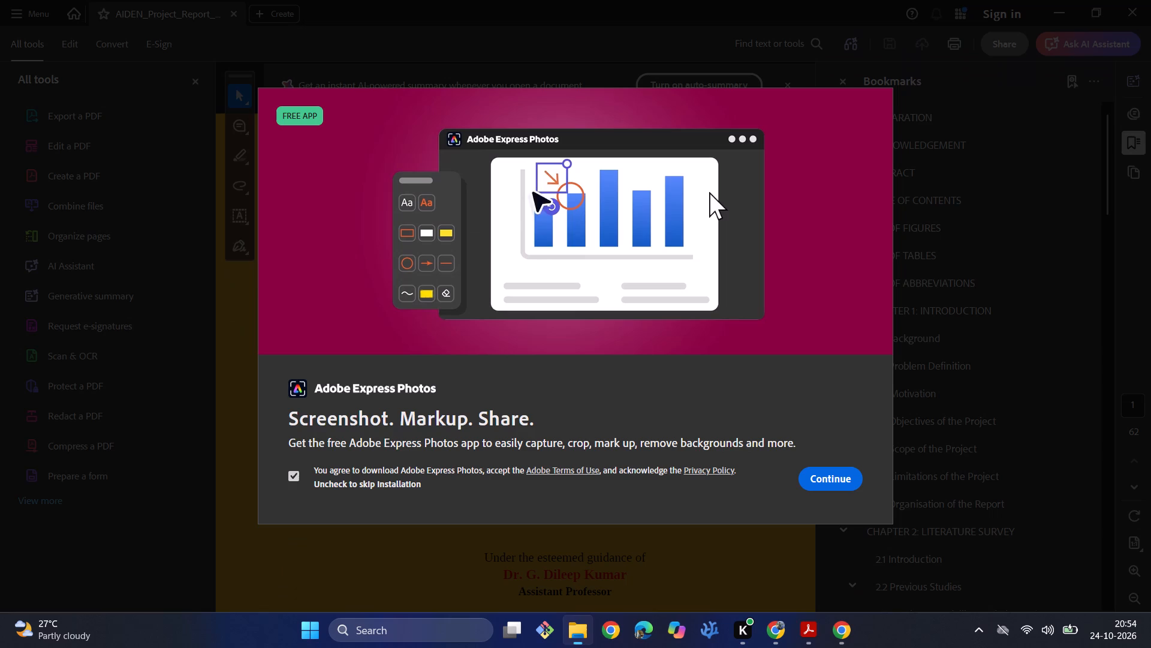
# Accept the Adobe Express Photos offer and close the AIDEN_Project_Report_Revised PDF.
pyautogui.click(966, 437)
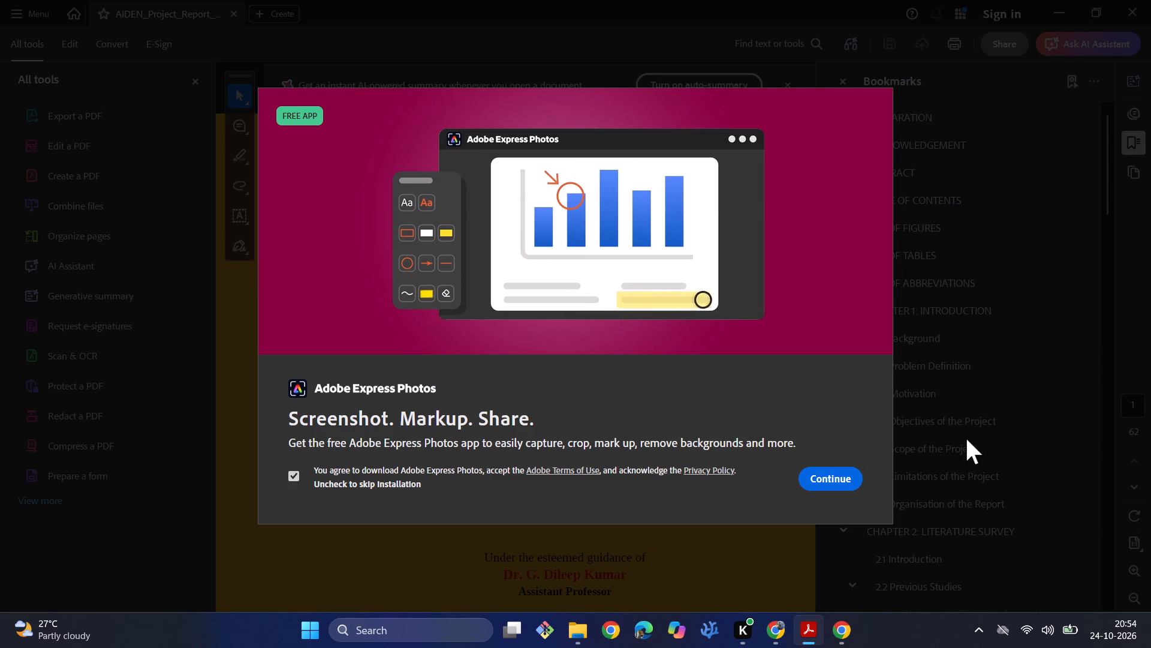
pyautogui.click(821, 478)
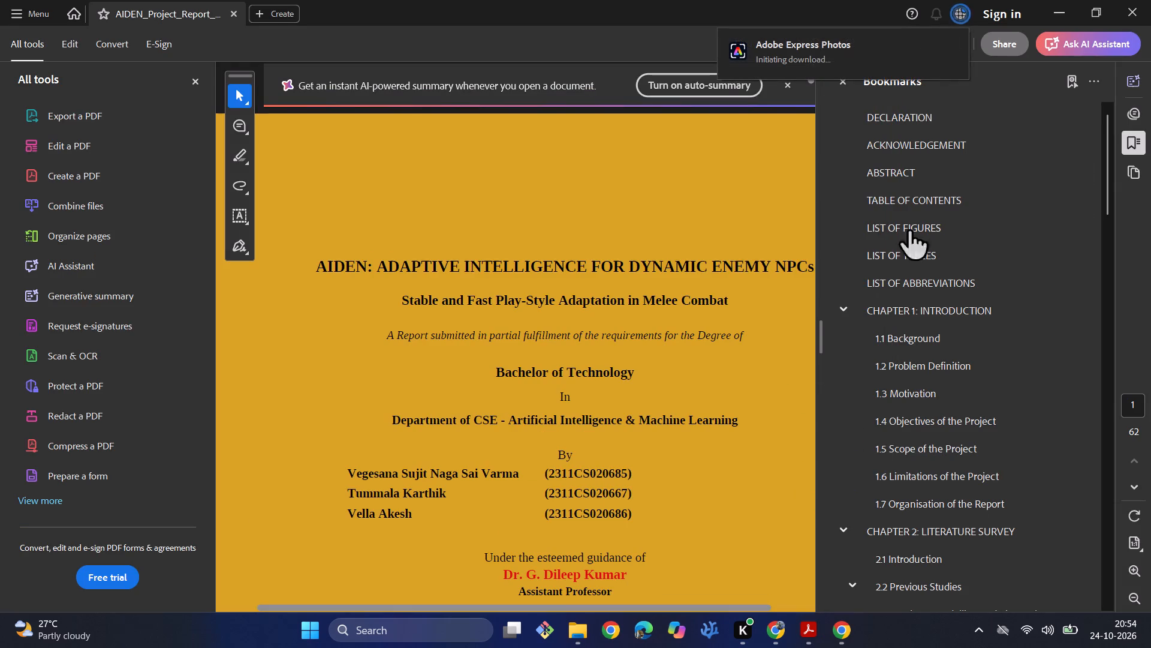
pyautogui.click(1149, 7)
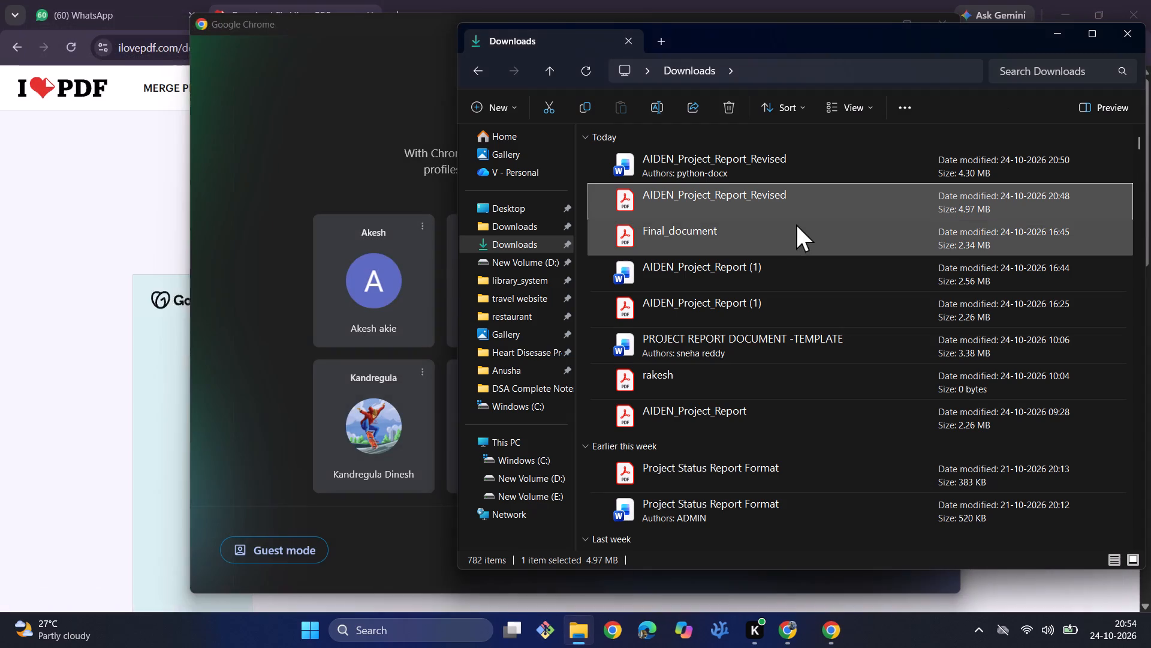
# Open the Final_document PDF from Downloads and examine the layout of its cover page and inner title page.
pyautogui.doubleClick(719, 244)
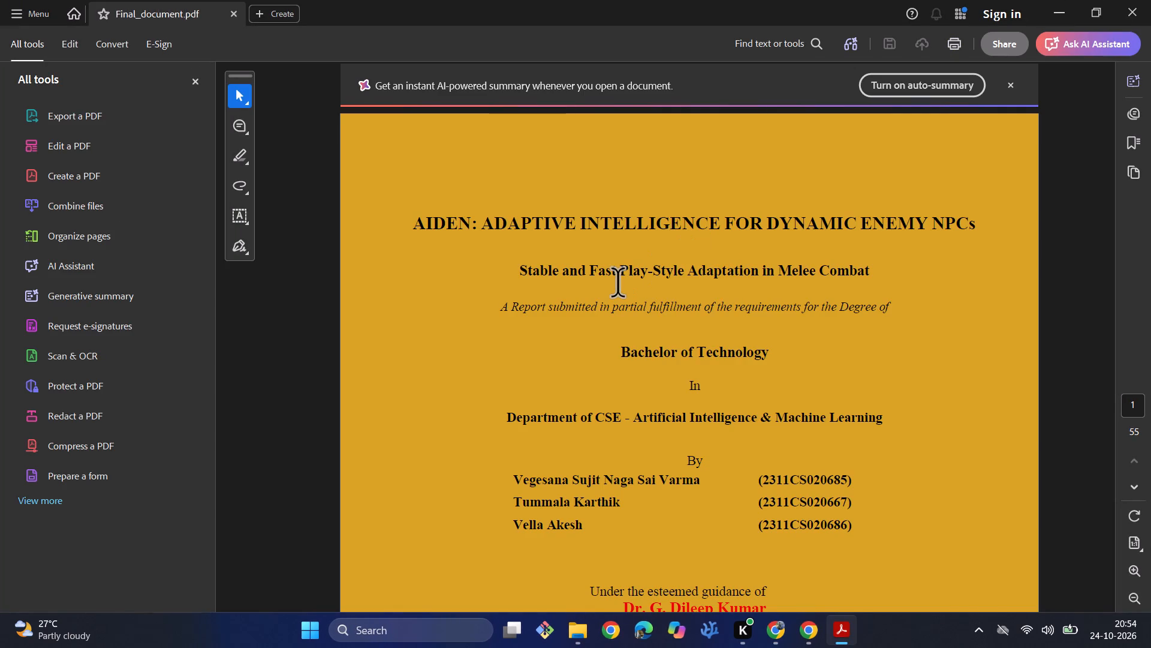
pyautogui.scroll(-5, 619, 284)
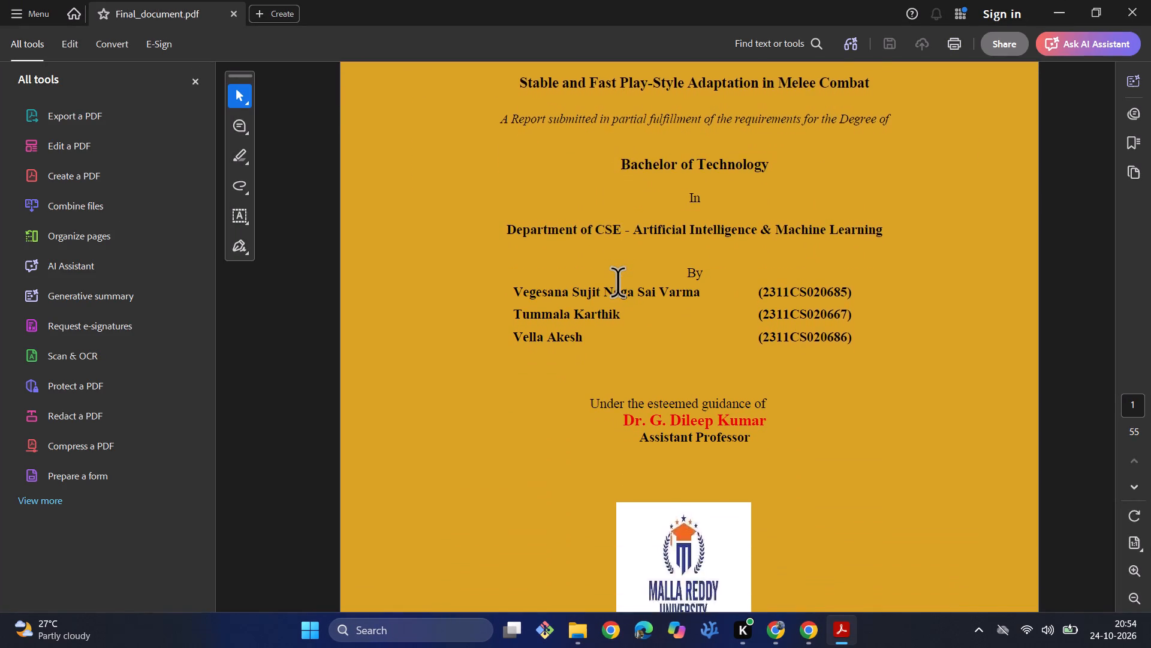
pyautogui.scroll(-5, 619, 284)
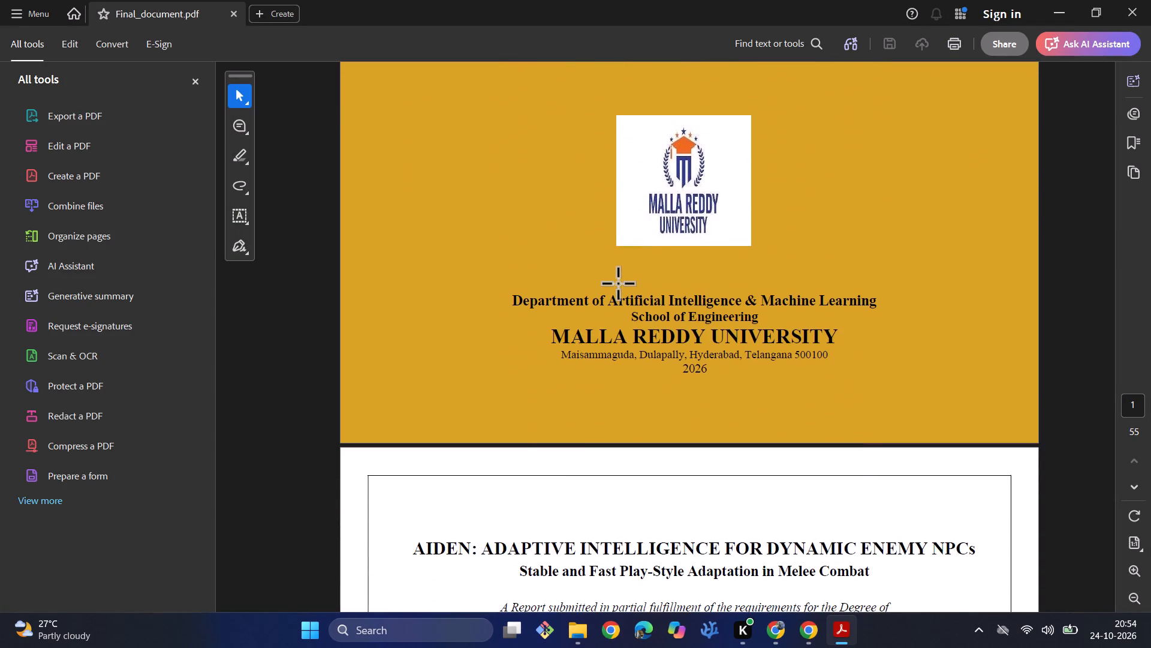
pyautogui.scroll(-6, 619, 284)
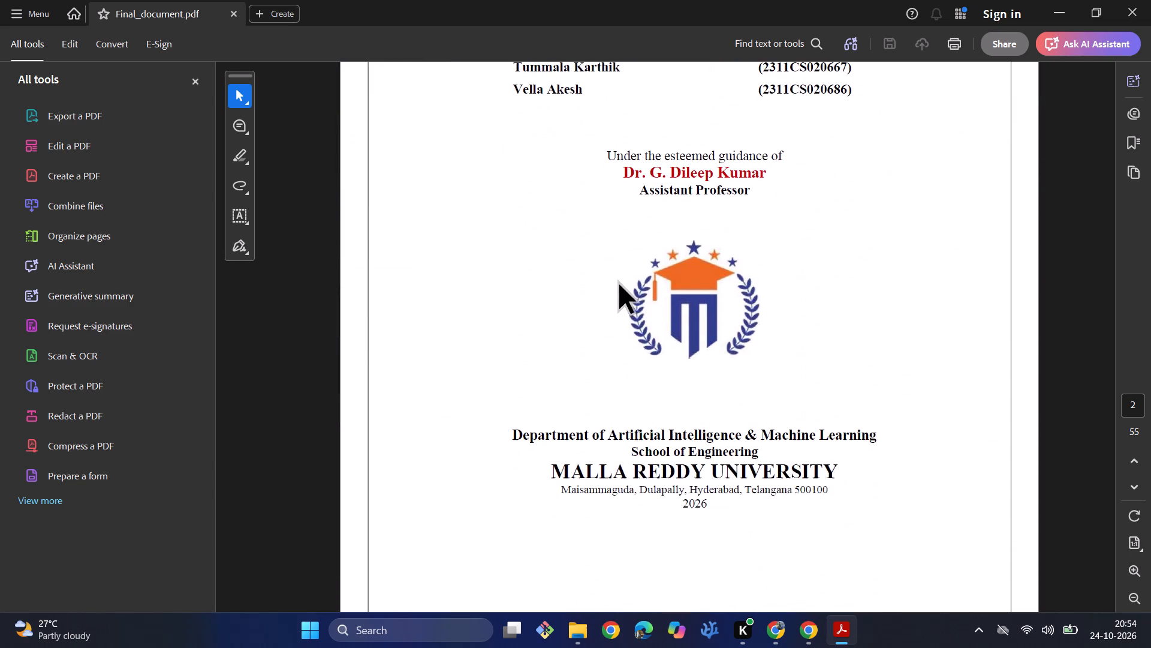
# Examine the certificate, declaration and acknowledgement pages of Final_document, and close the PDF.
pyautogui.scroll(-4, 619, 284)
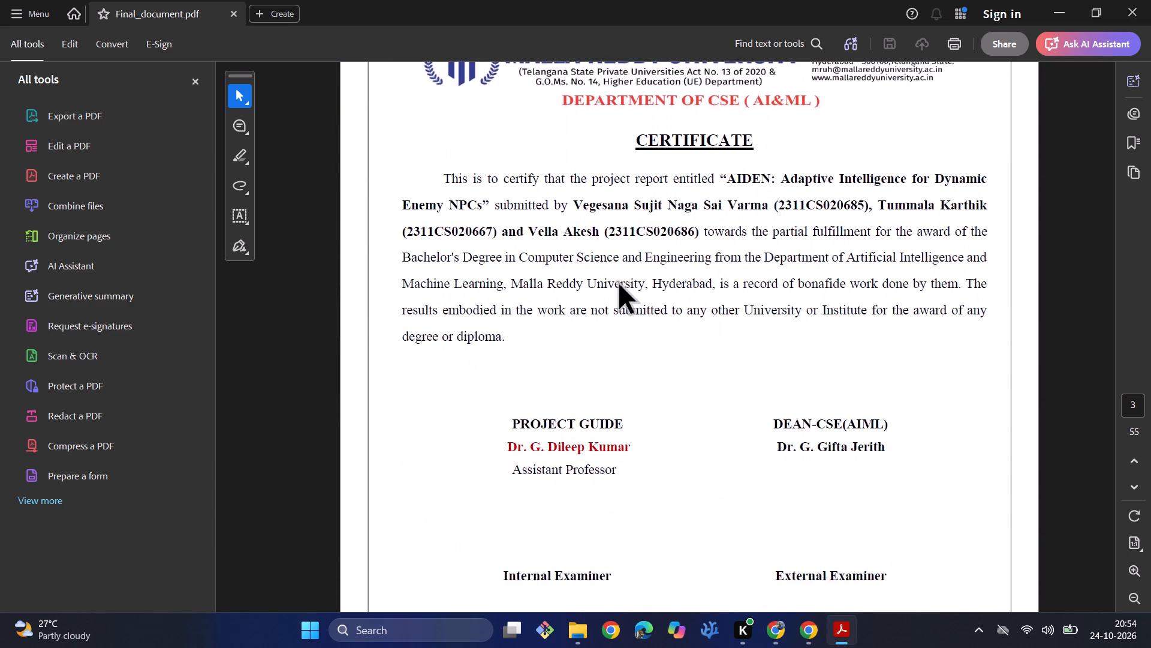
pyautogui.scroll(-3, 619, 284)
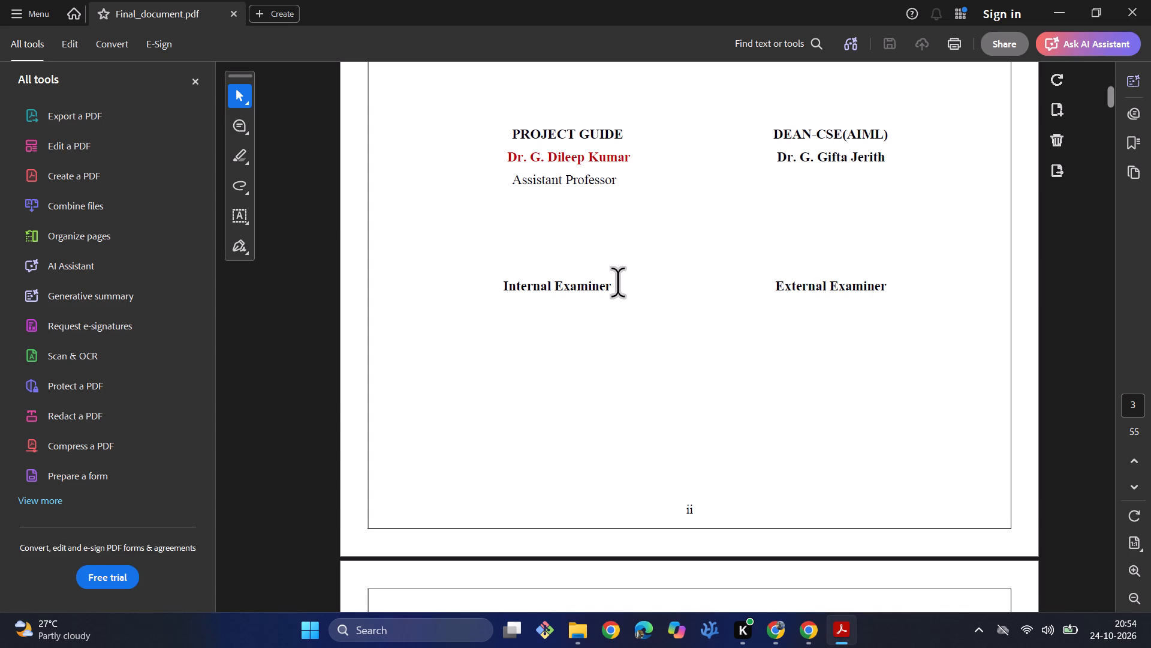
pyautogui.scroll(-5, 619, 284)
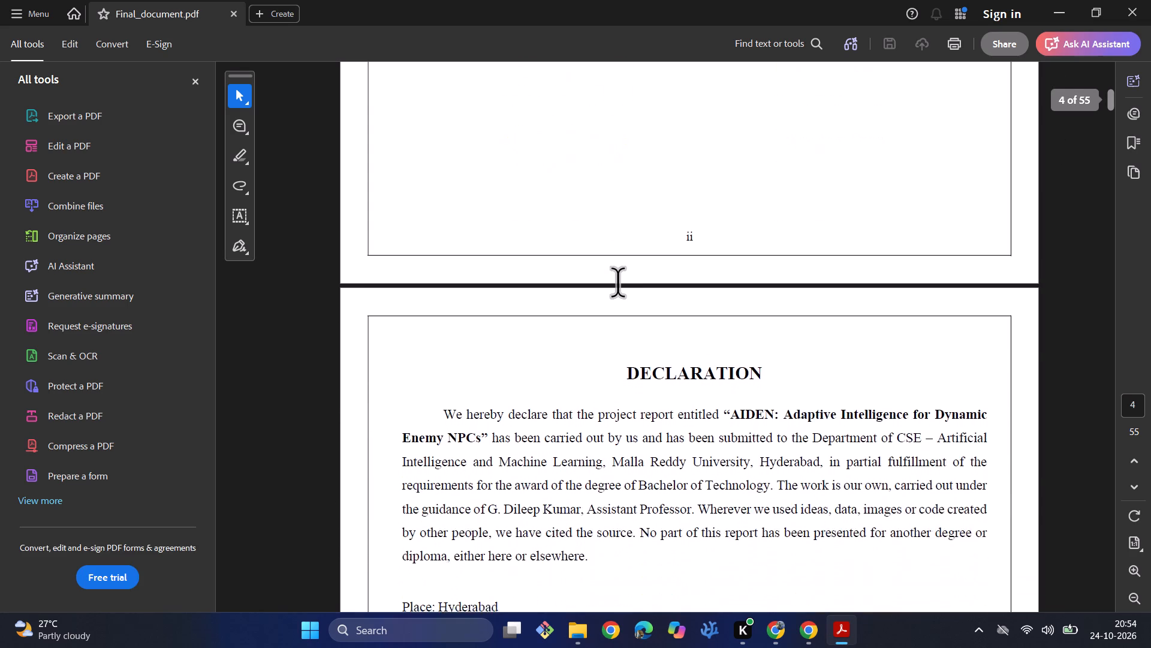
pyautogui.scroll(-4, 619, 284)
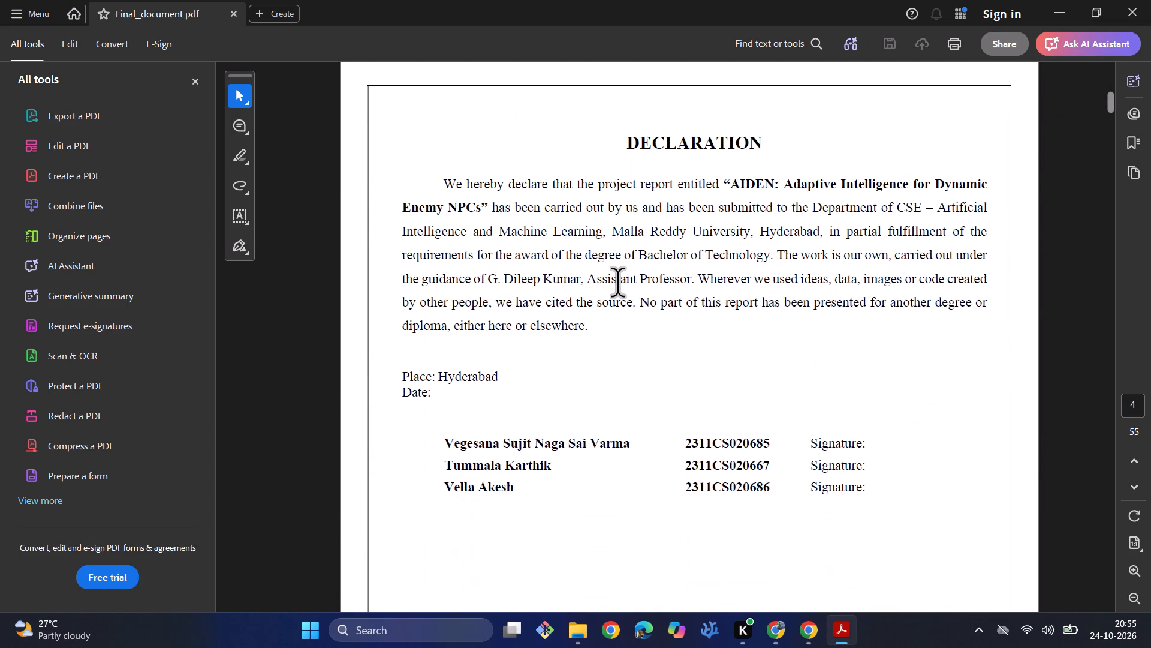
pyautogui.scroll(-12, 619, 284)
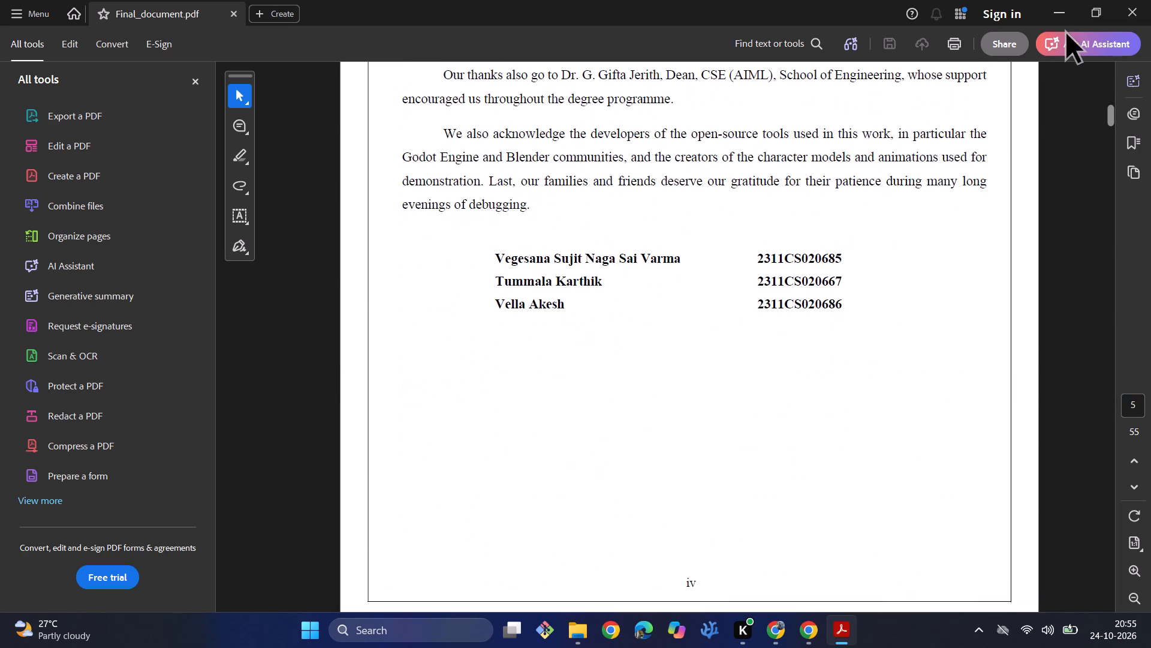
pyautogui.click(1141, 0)
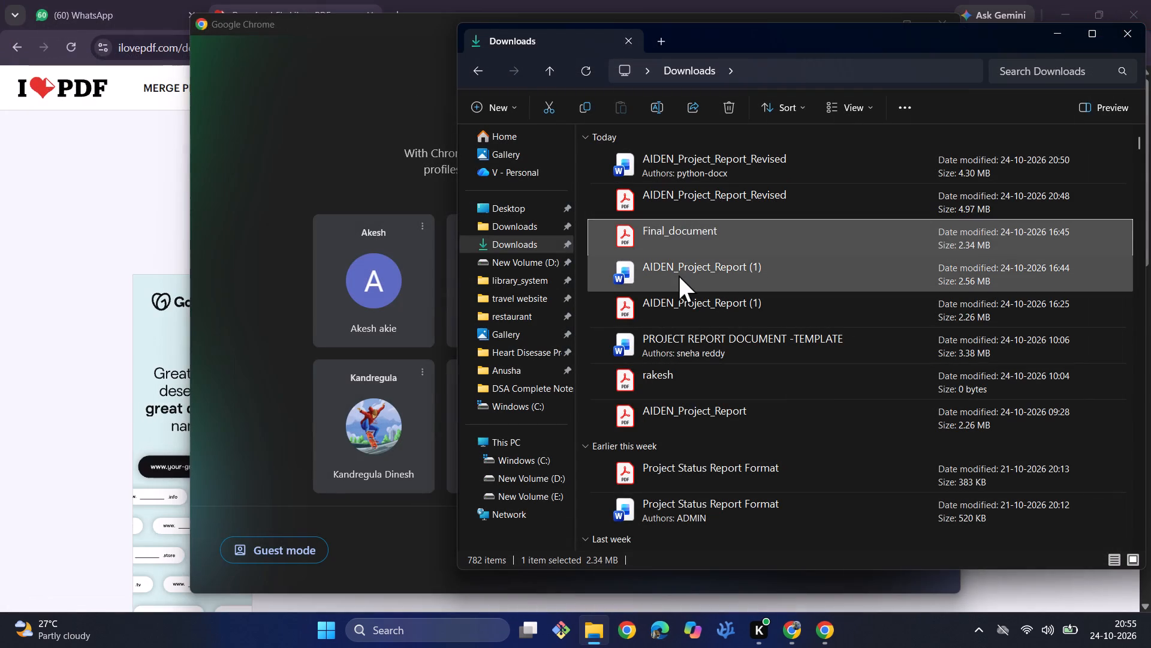
# Open the AIDEN_Project_Report (1) Word document from Downloads and check its opening pages.
pyautogui.doubleClick(653, 277)
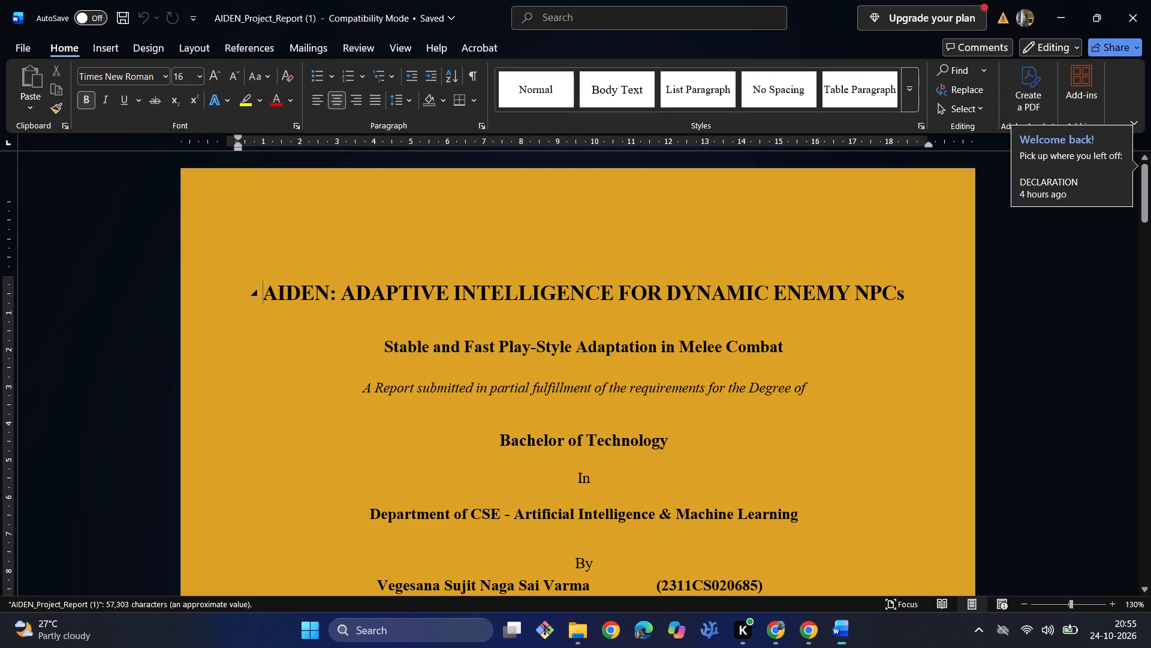
pyautogui.scroll(-6, 623, 367)
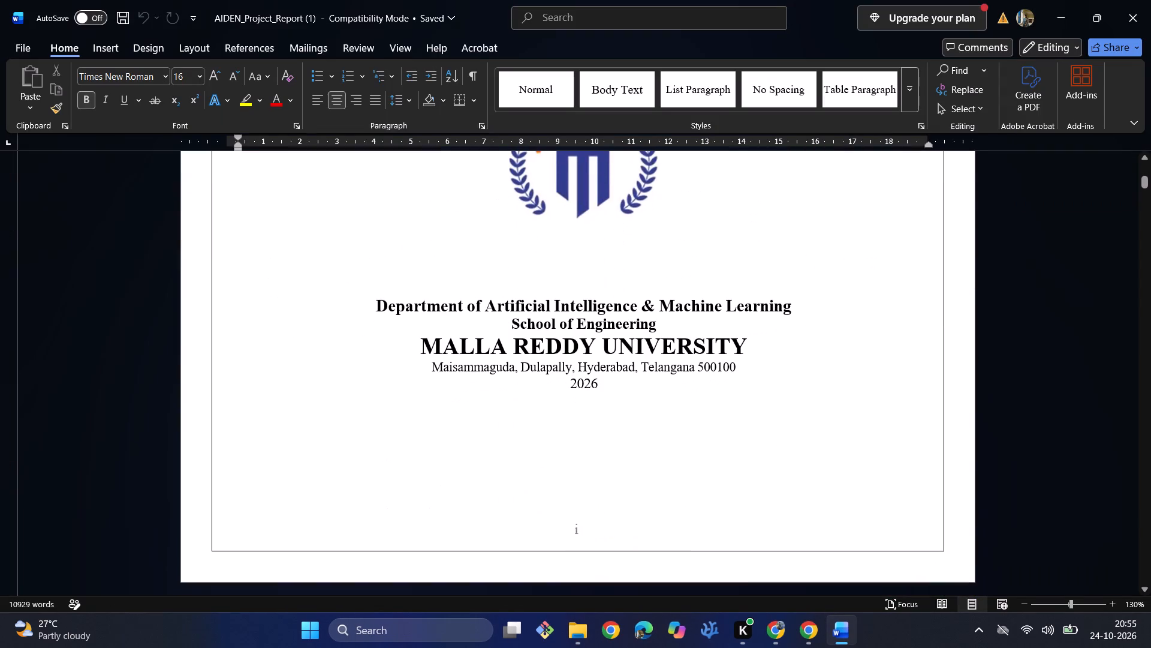
# Print pages 1-6 of the AIDEN_Project_Report (1) document with Microsoft Print to PDF.
pyautogui.click(22, 45)
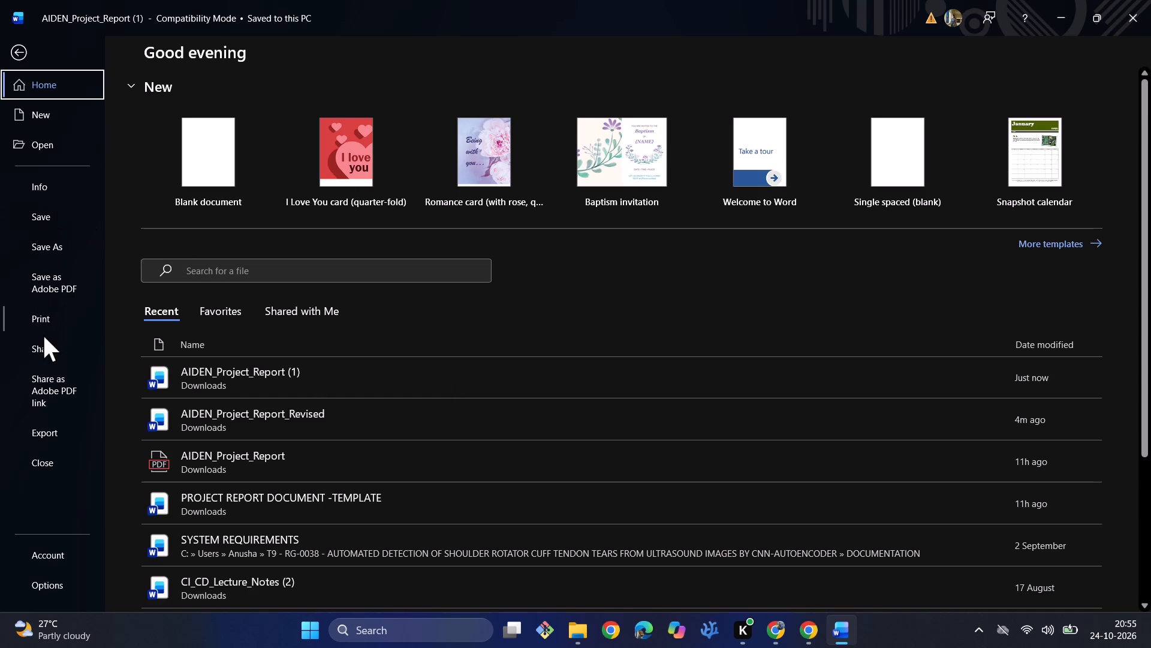
pyautogui.click(47, 315)
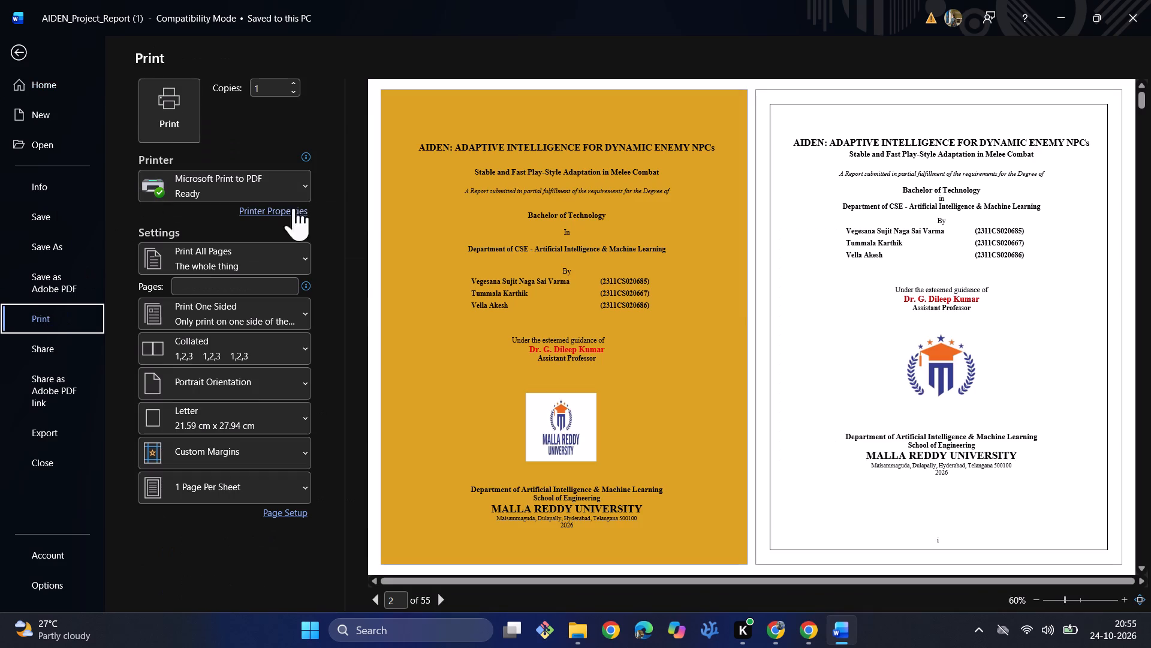
pyautogui.click(206, 286)
pyautogui.write('1-6')
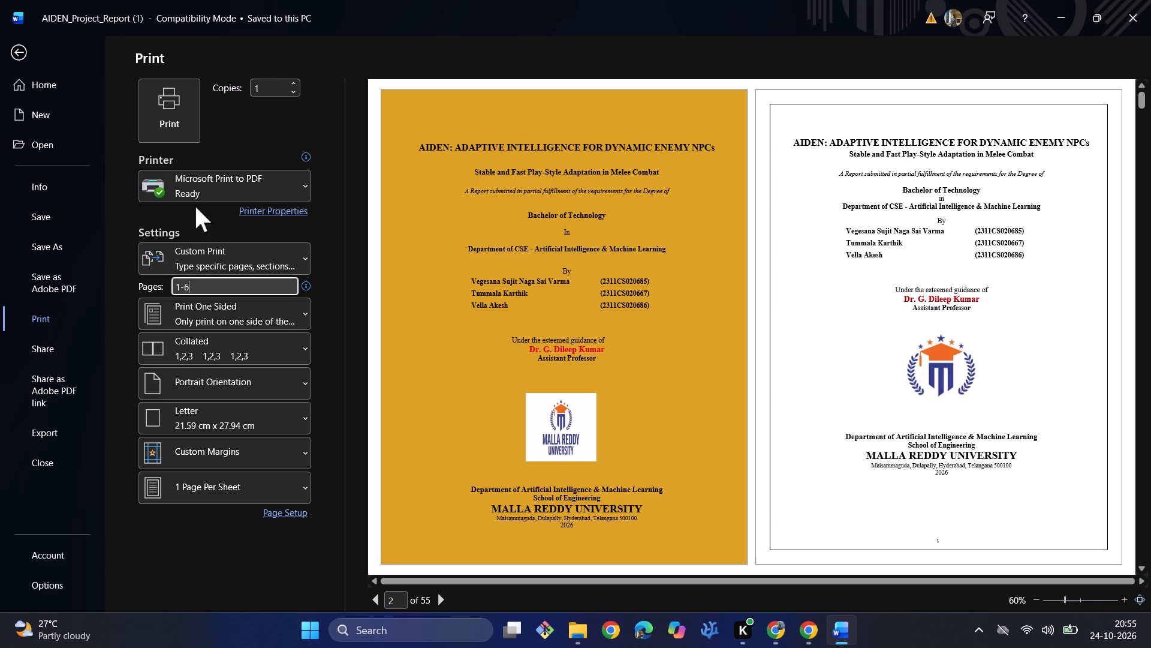
pyautogui.click(167, 109)
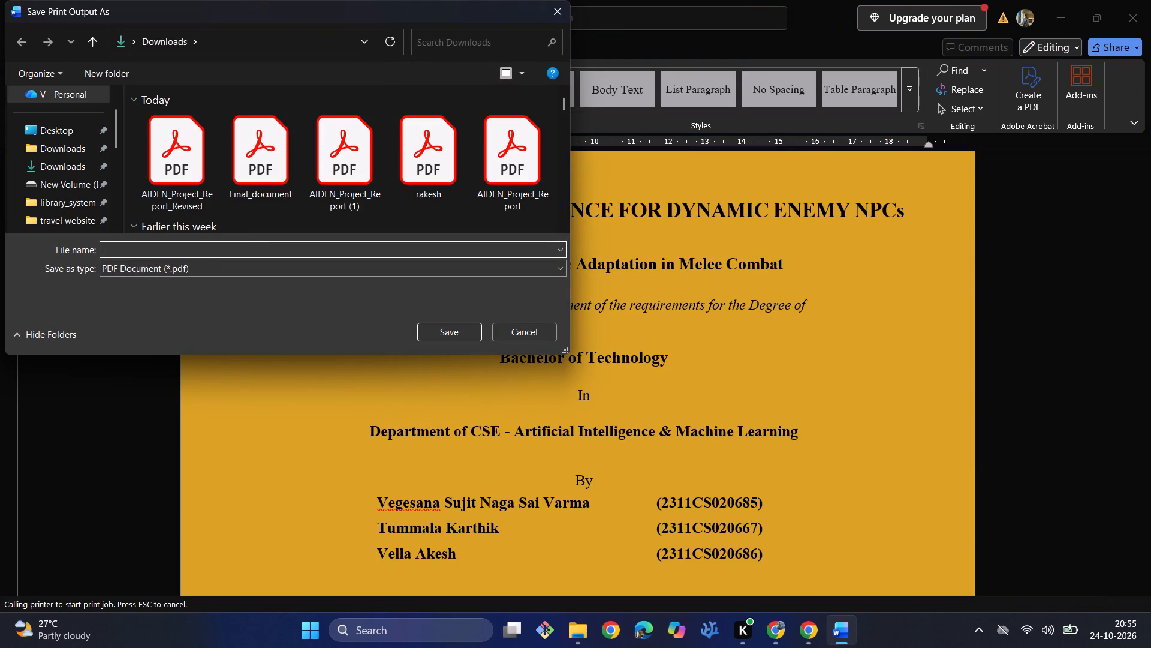
# Save the print output in the Downloads folder as firstpages.pdf.
pyautogui.write('one')
pyautogui.press('BackSpace')
pyautogui.press('BackSpace')
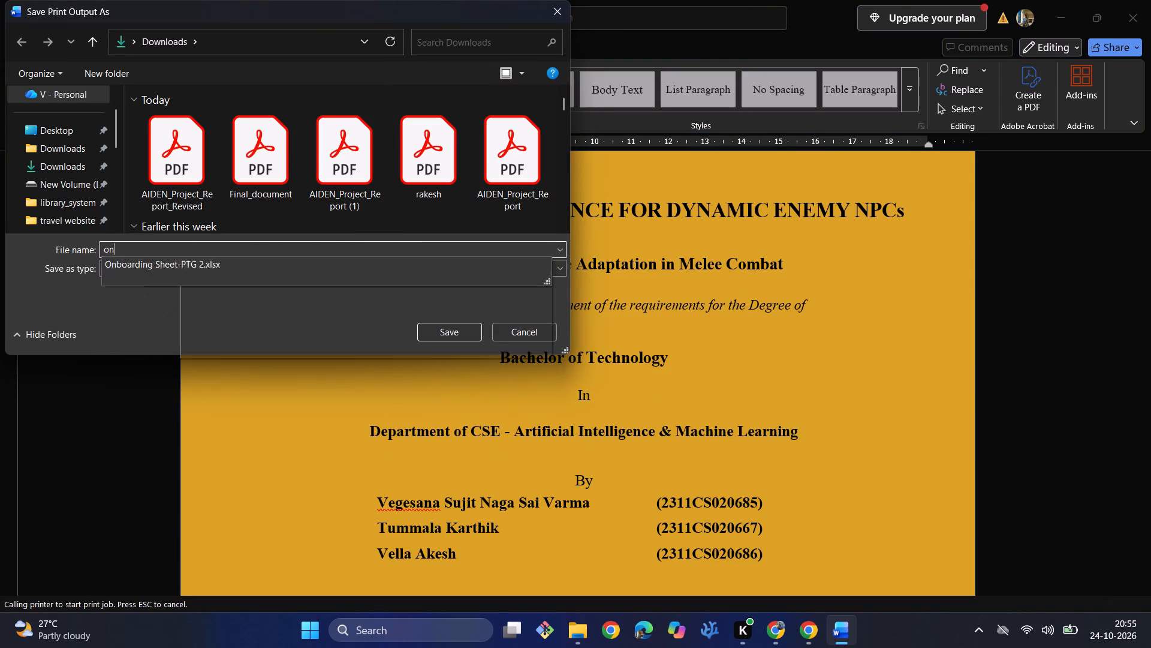
pyautogui.press('BackSpace')
pyautogui.press('BackSpace')
pyautogui.write('firstoages')
pyautogui.press('BackSpace')
pyautogui.press('BackSpace')
pyautogui.press('BackSpace')
pyautogui.press('BackSpace')
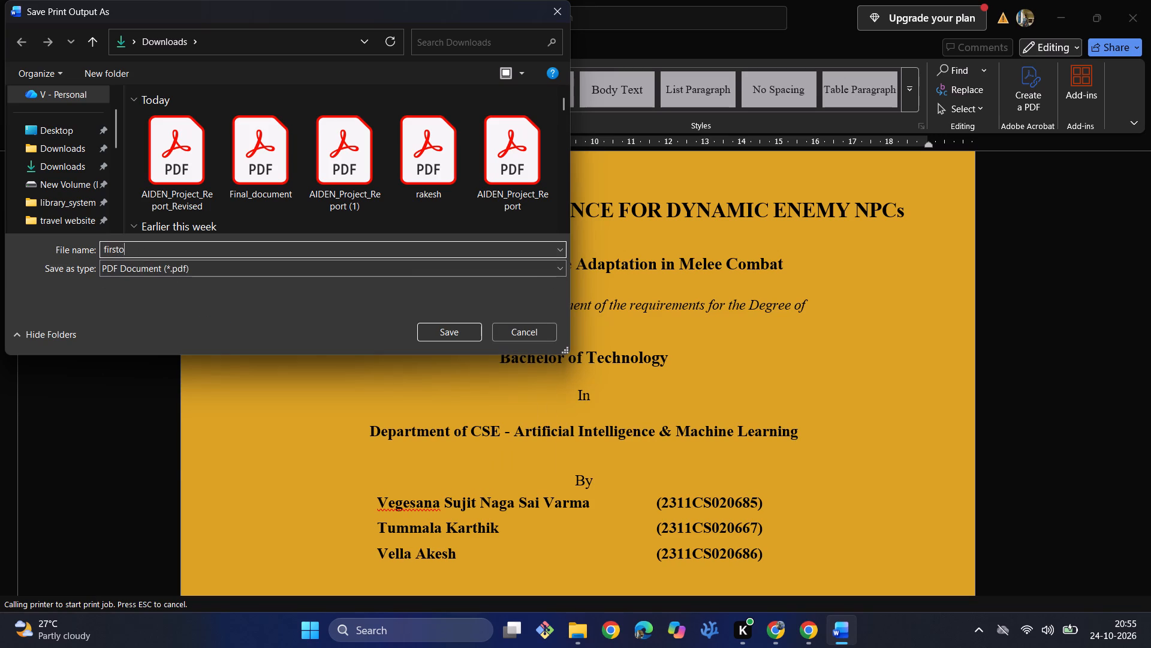
pyautogui.press('BackSpace')
pyautogui.press('BackSpace')
pyautogui.write('tpag')
pyautogui.write('ed')
pyautogui.press('BackSpace')
pyautogui.press('s')
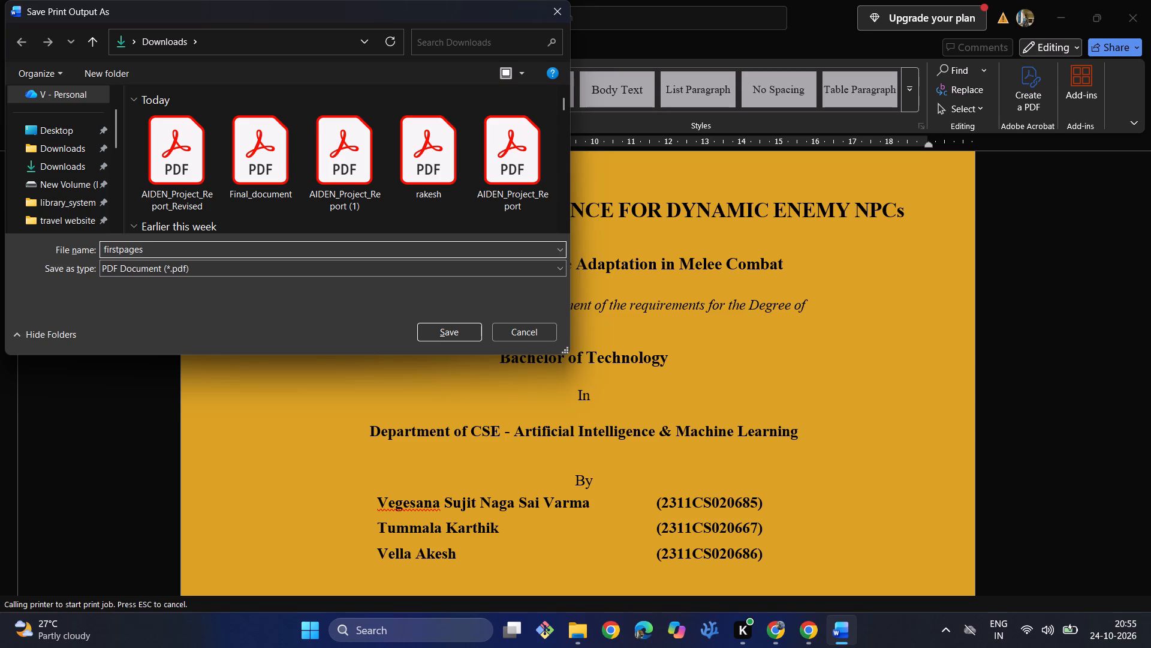
pyautogui.press('/')
pyautogui.press('BackSpace')
pyautogui.write('.pdf')
pyautogui.click(43, 166)
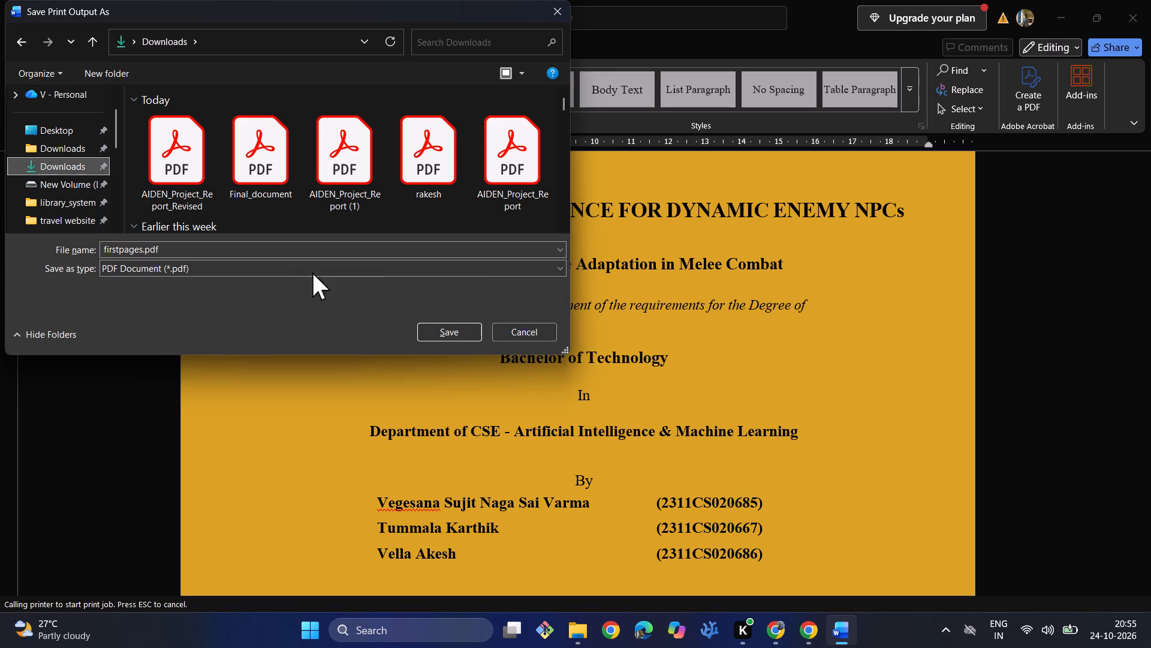
pyautogui.click(459, 328)
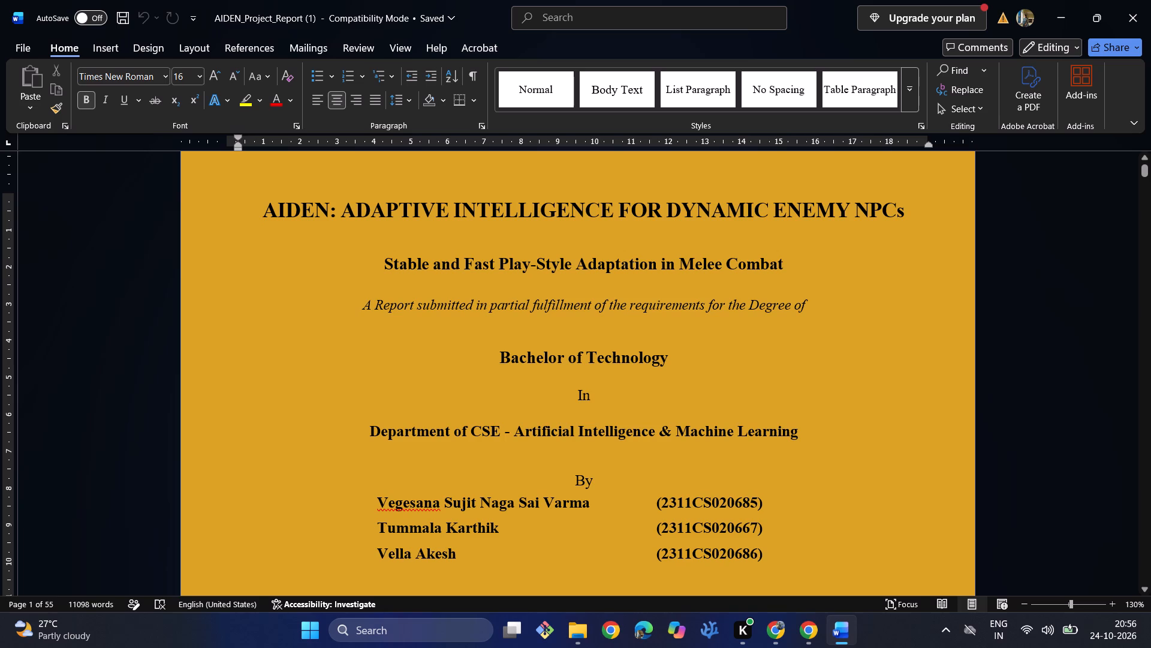
# Examine which report pages the firstpages PDF contains, from the front matter through to Chapter 2.
pyautogui.scroll(-20, 565, 328)
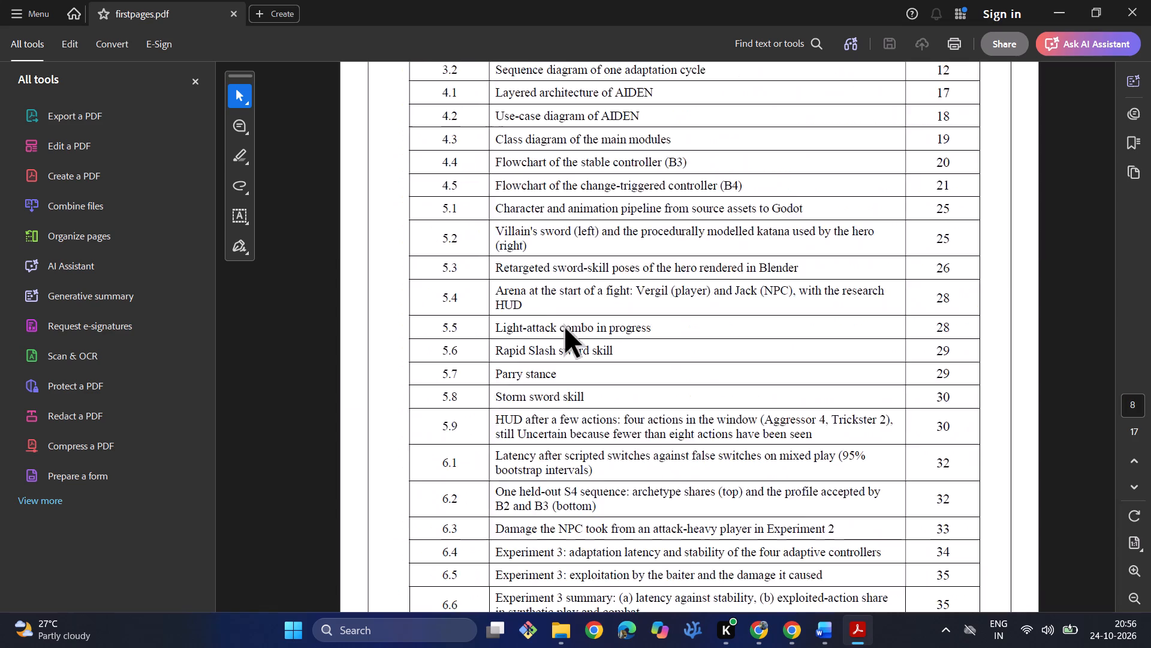
pyautogui.scroll(-2, 565, 328)
pyautogui.scroll(1, 565, 328)
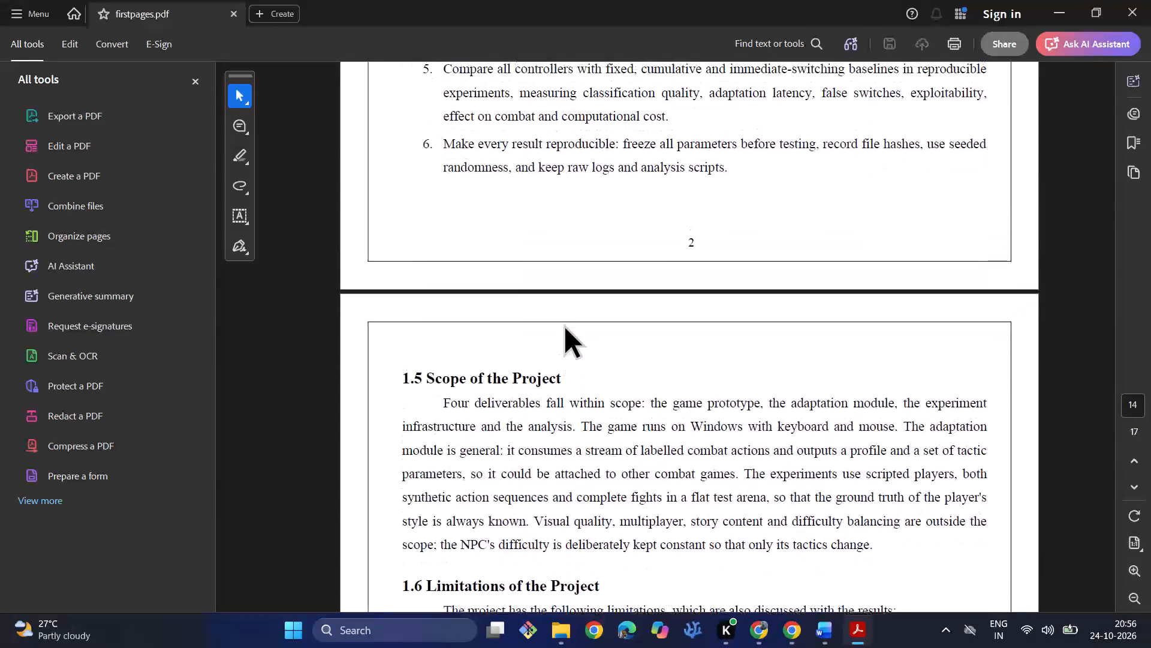
pyautogui.scroll(-11, 565, 328)
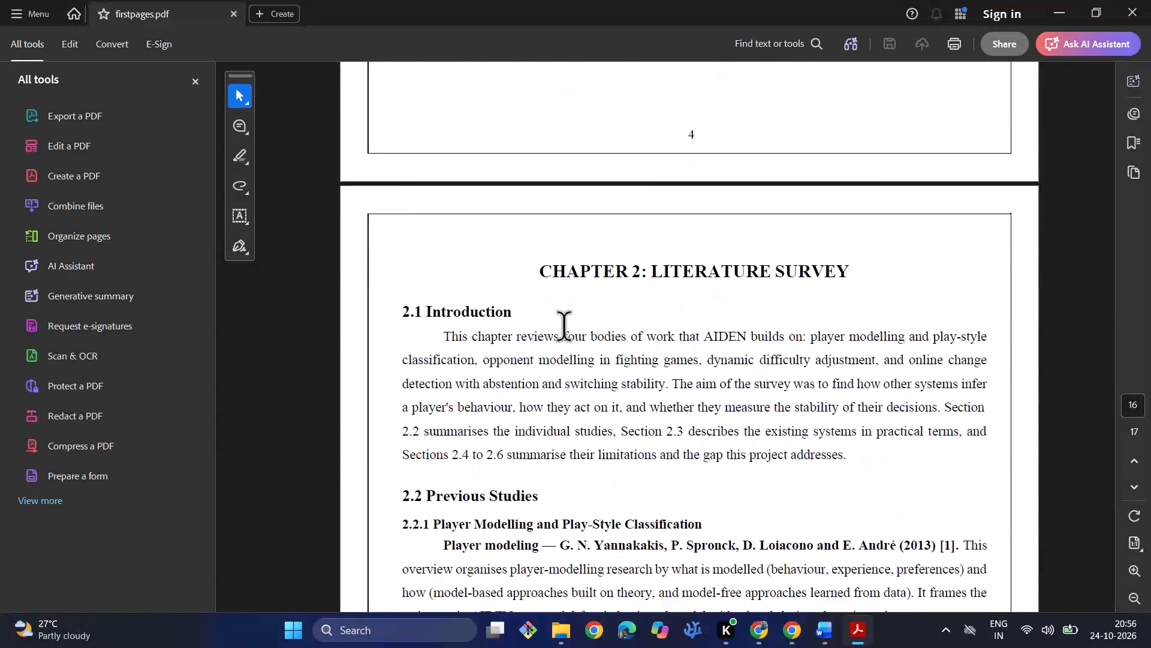
# Check the last pages of the firstpages PDF in Chapter 2, and return to its cover page.
pyautogui.scroll(-9, 565, 328)
pyautogui.scroll(1, 565, 328)
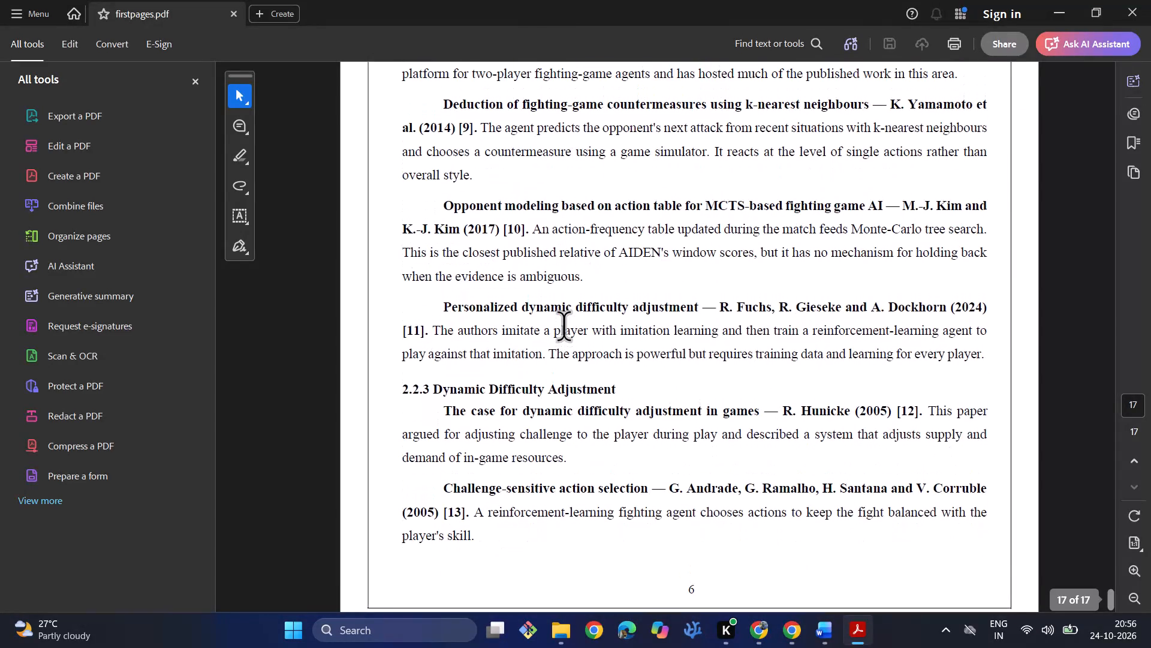
pyautogui.scroll(-2, 565, 328)
pyautogui.scroll(16, 565, 328)
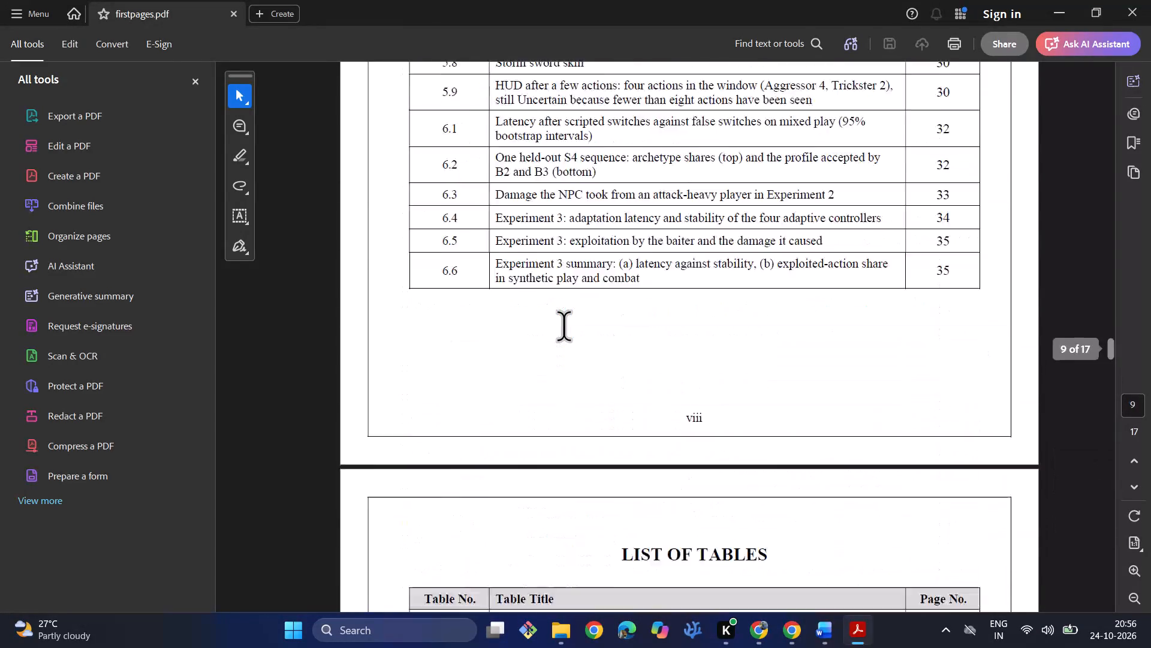
pyautogui.scroll(15, 565, 328)
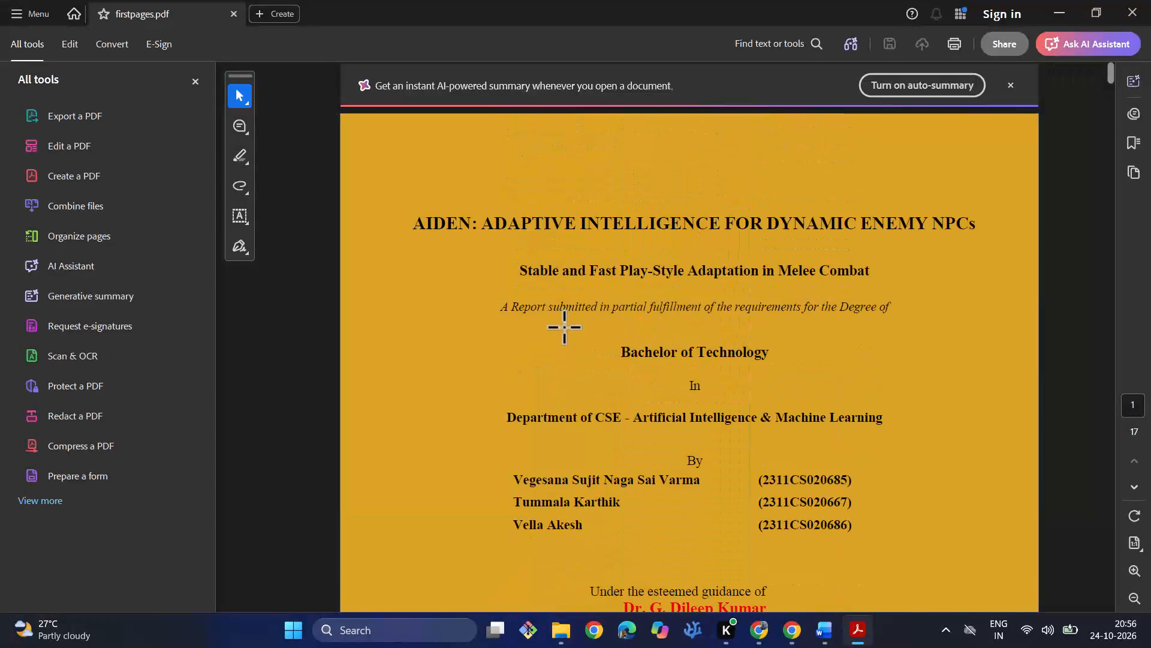
# Examine the firstpages PDF from the cover through the Abstract to the Table of Contents to find where the front pages end.
pyautogui.scroll(-13, 565, 328)
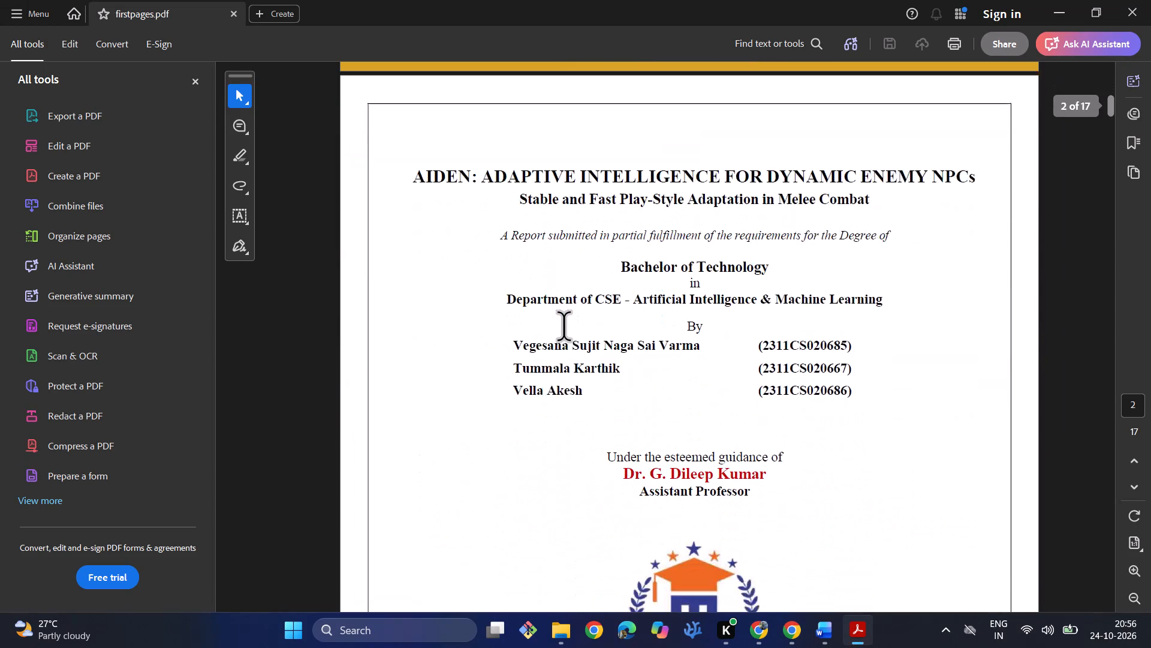
pyautogui.scroll(-13, 565, 328)
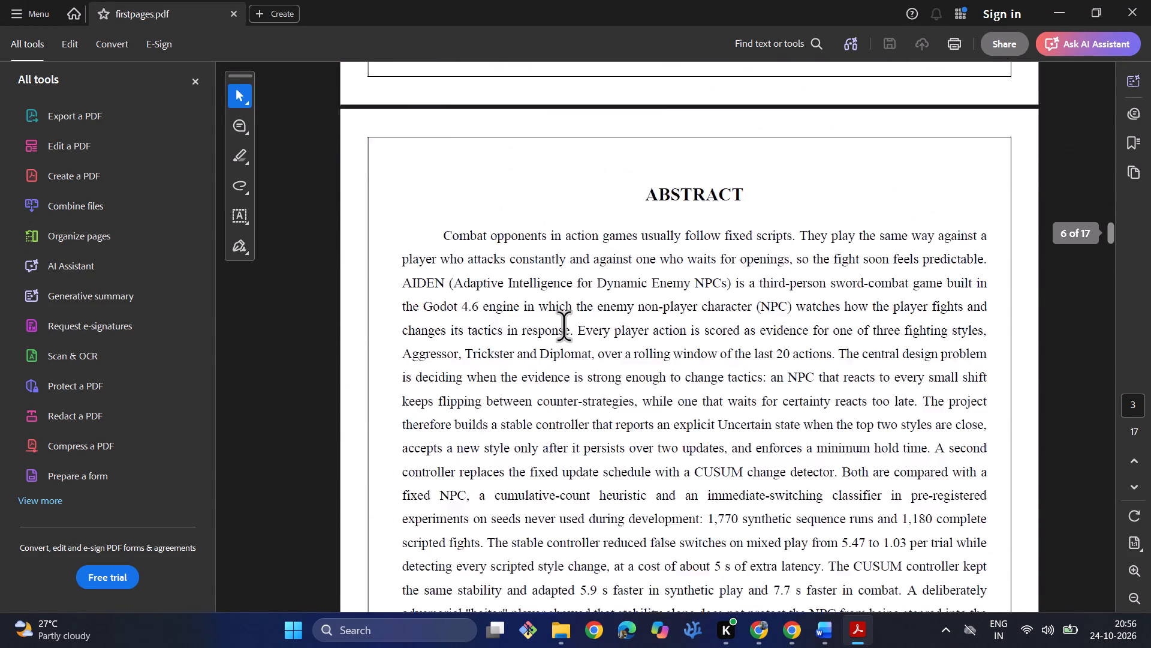
pyautogui.scroll(-1, 565, 328)
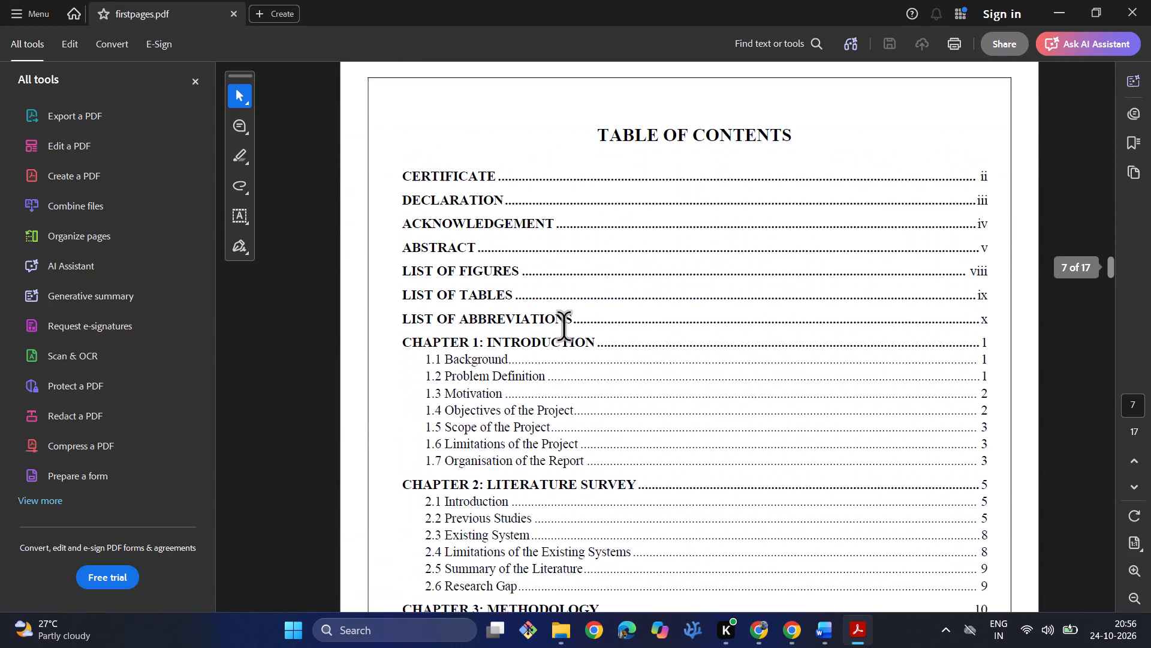
pyautogui.scroll(-1, 565, 328)
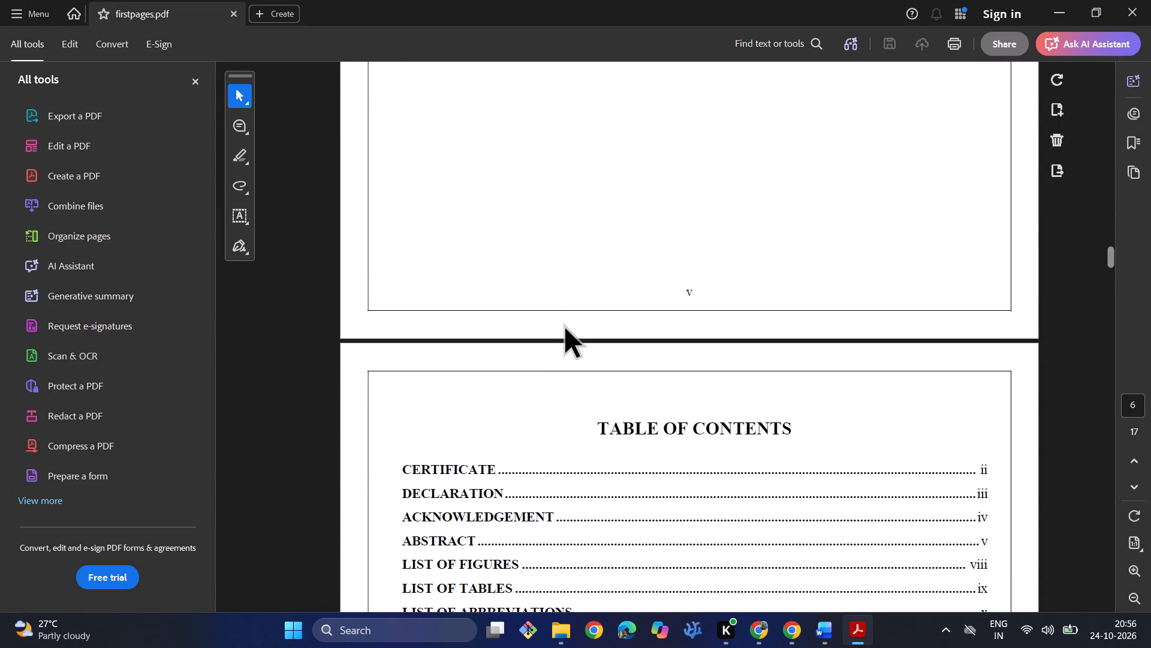
pyautogui.scroll(-5, 565, 328)
pyautogui.scroll(4, 565, 328)
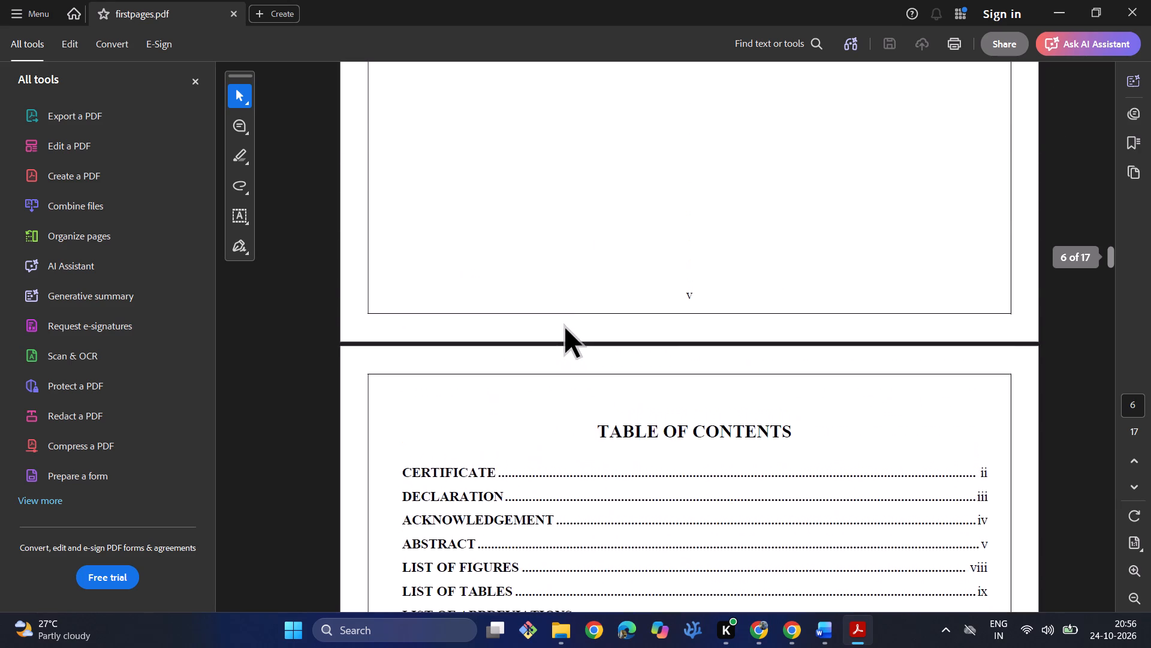
pyautogui.scroll(4, 565, 328)
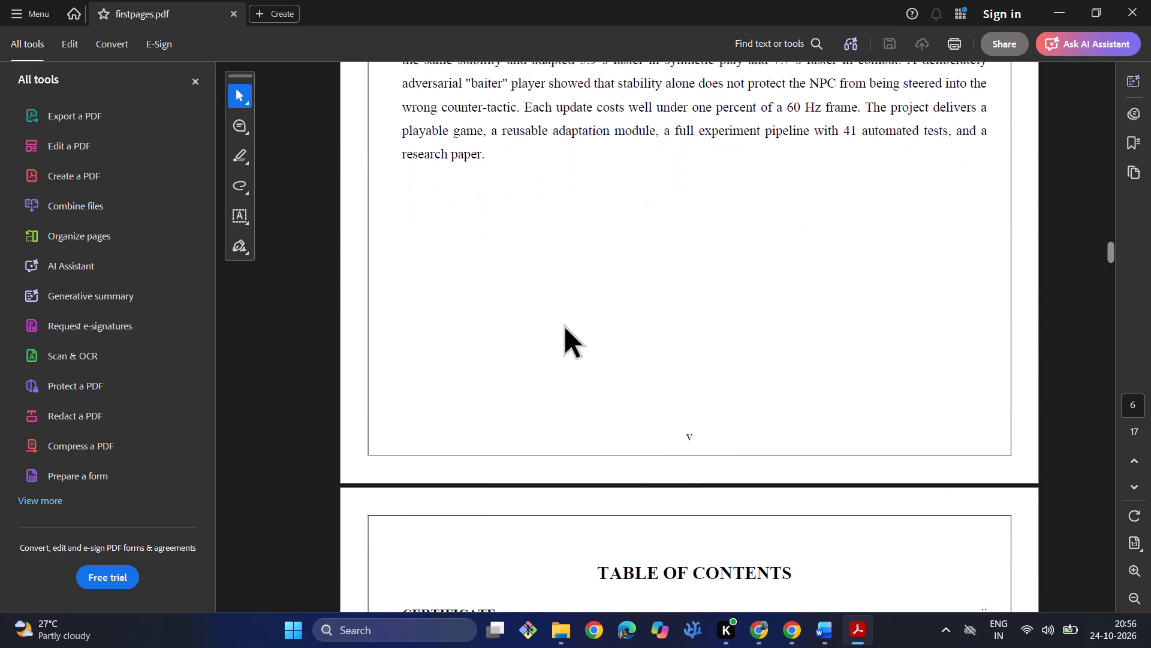
# Switch to the AIDEN project report in Word and examine its front pages from the cover to the Table of Contents against the firstpages PDF.
pyautogui.scroll(1, 565, 328)
pyautogui.hotkey('alt', 'Tab')
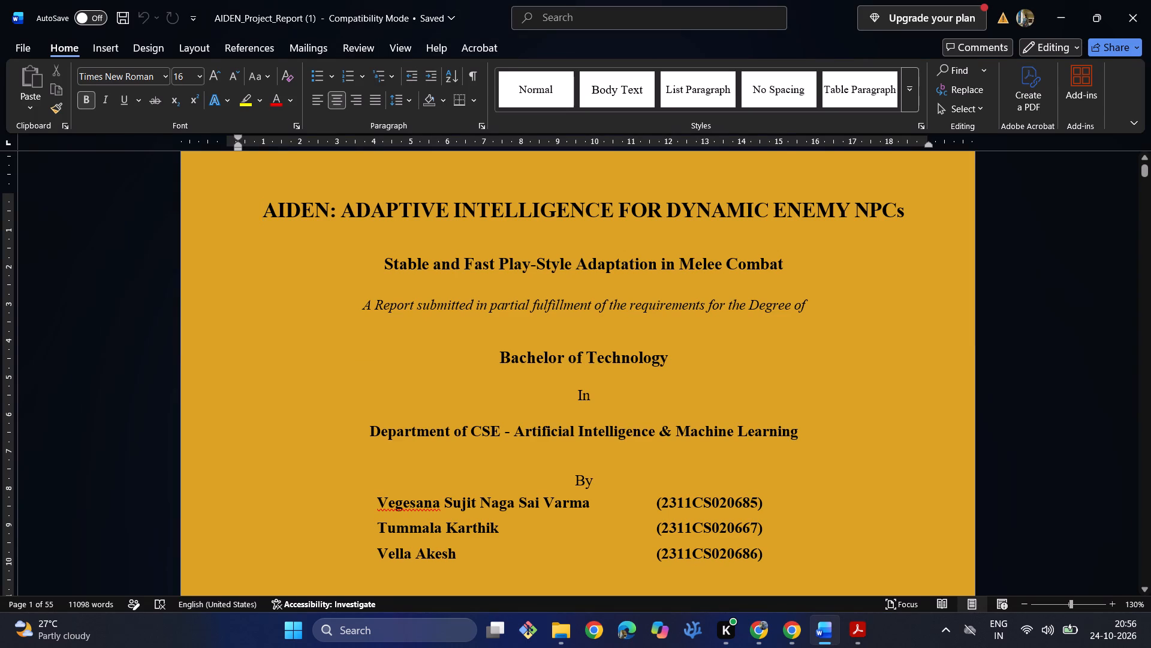
pyautogui.scroll(-5, 273, 302)
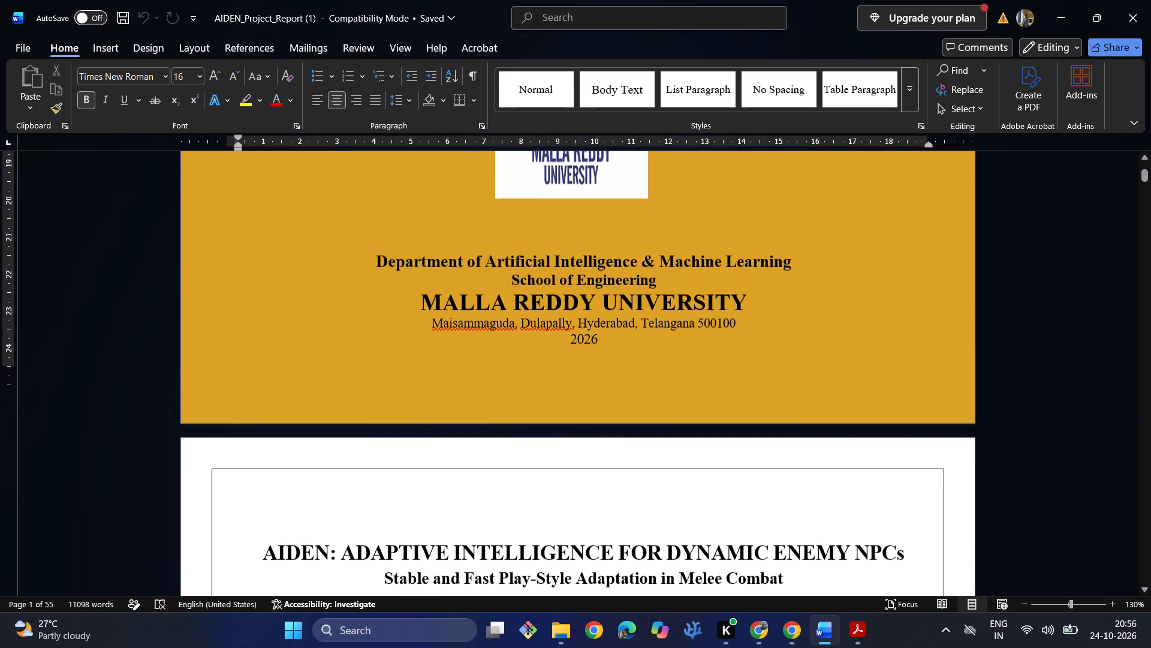
pyautogui.scroll(-4, 273, 302)
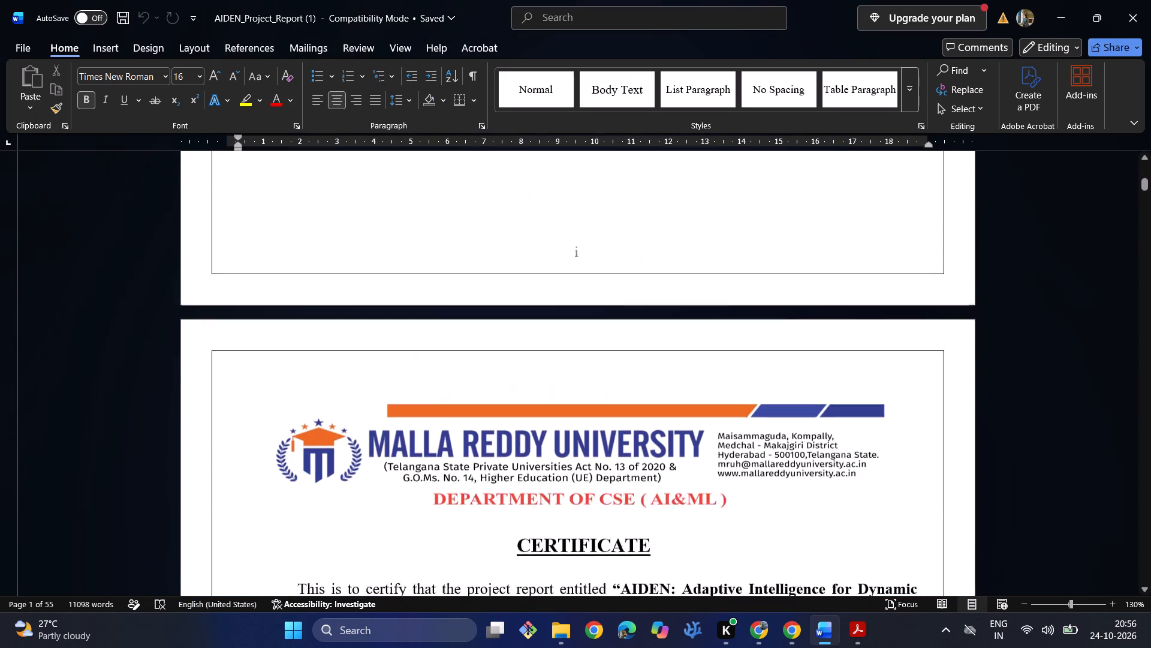
pyautogui.scroll(-4, 273, 302)
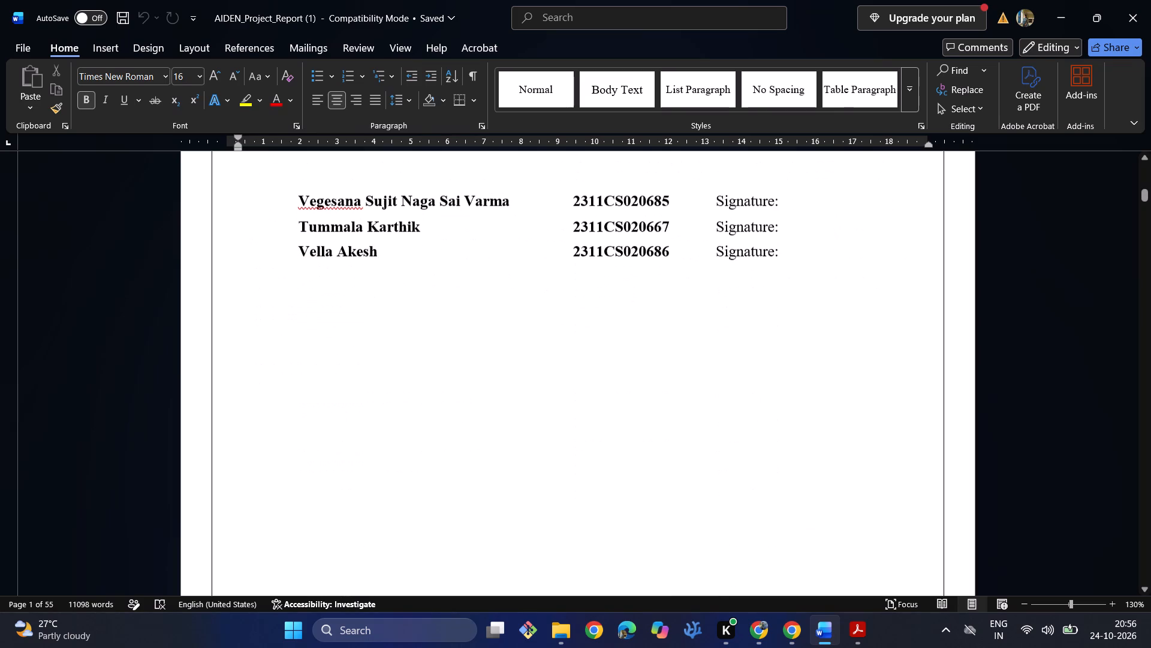
pyautogui.scroll(-5, 273, 302)
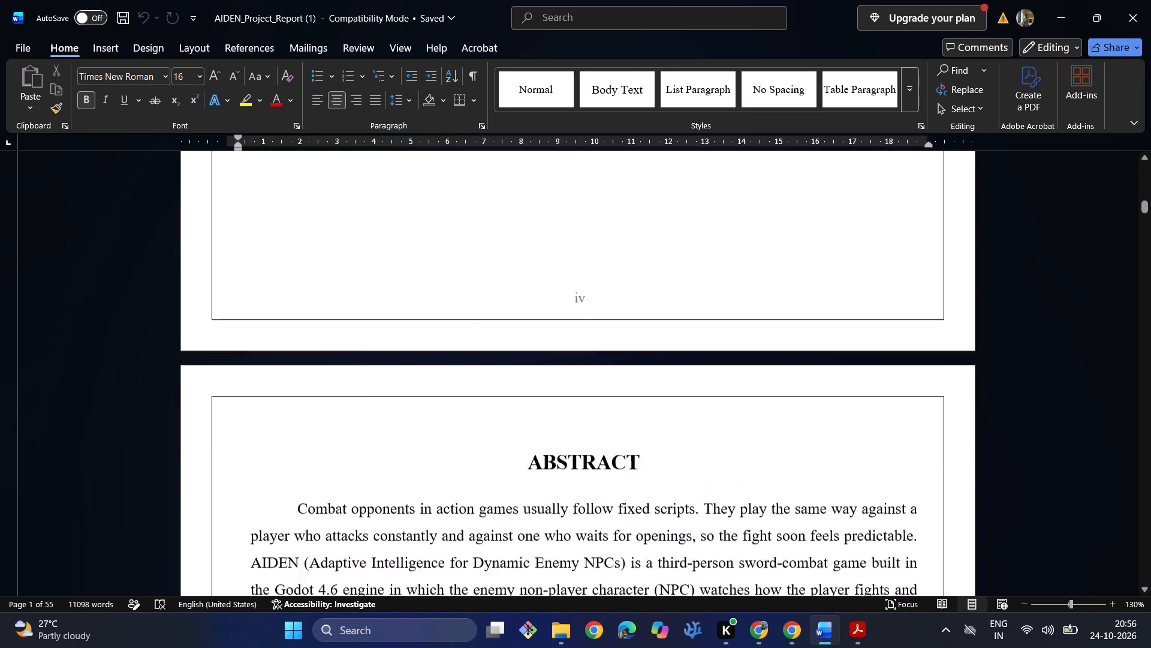
pyautogui.scroll(-3, 273, 302)
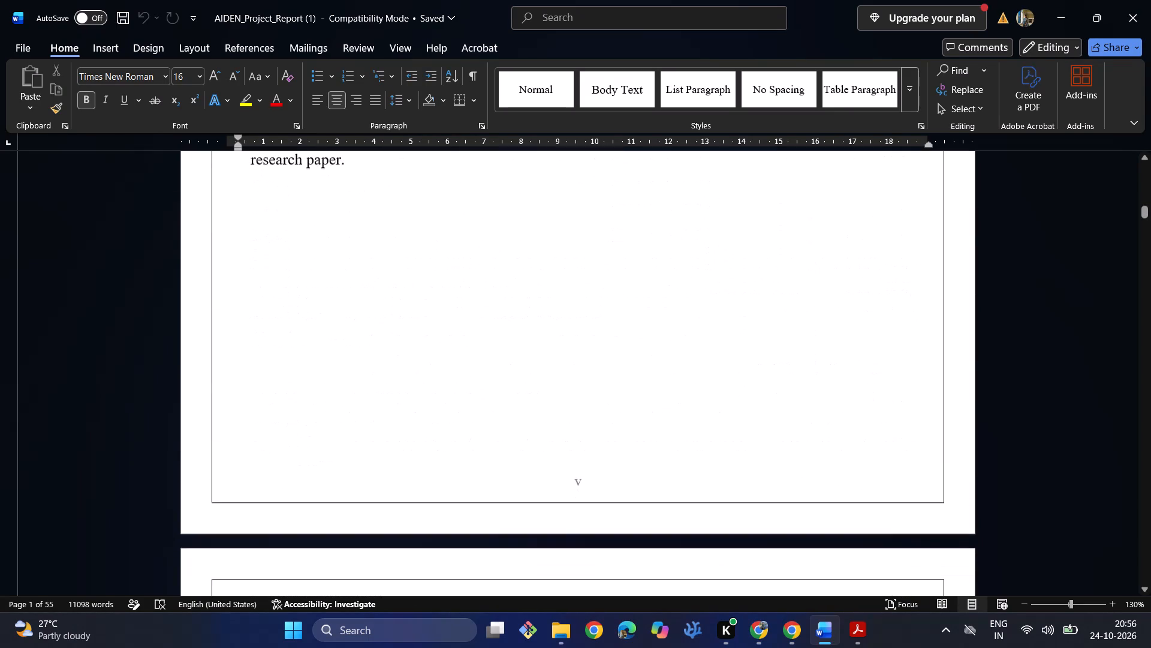
pyautogui.scroll(-2, 273, 302)
pyautogui.scroll(2, 273, 302)
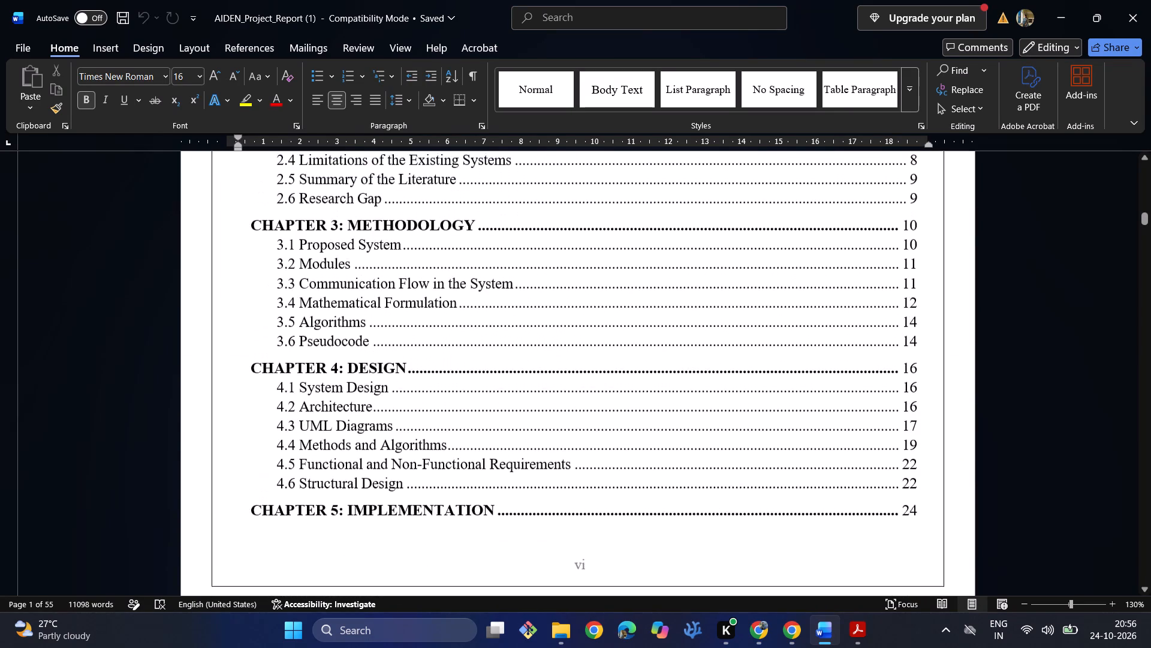
pyautogui.scroll(3, 273, 302)
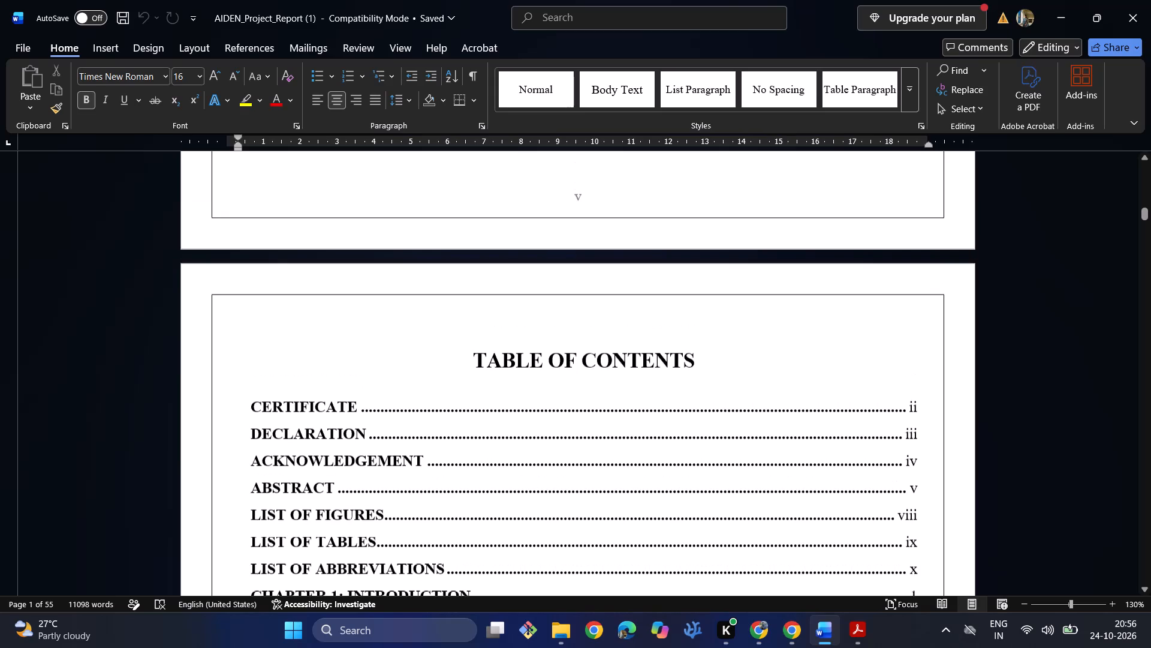
pyautogui.scroll(1, 273, 302)
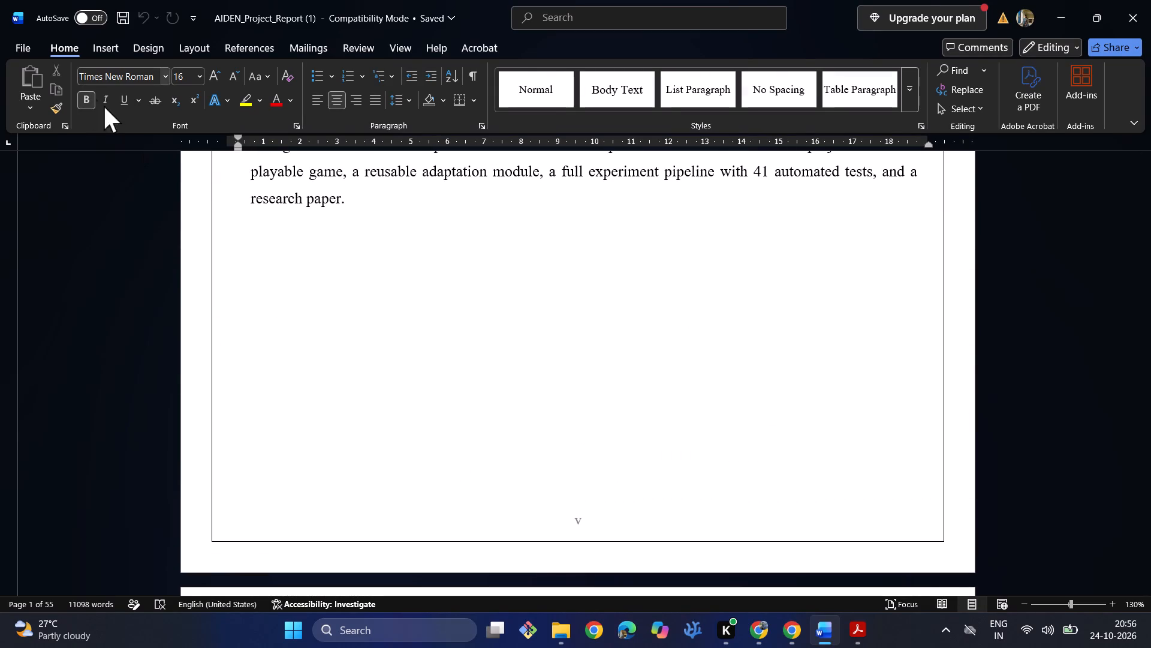
pyautogui.hotkey('alt', 'Tab')
pyautogui.hotkey('alt', 'Tab')
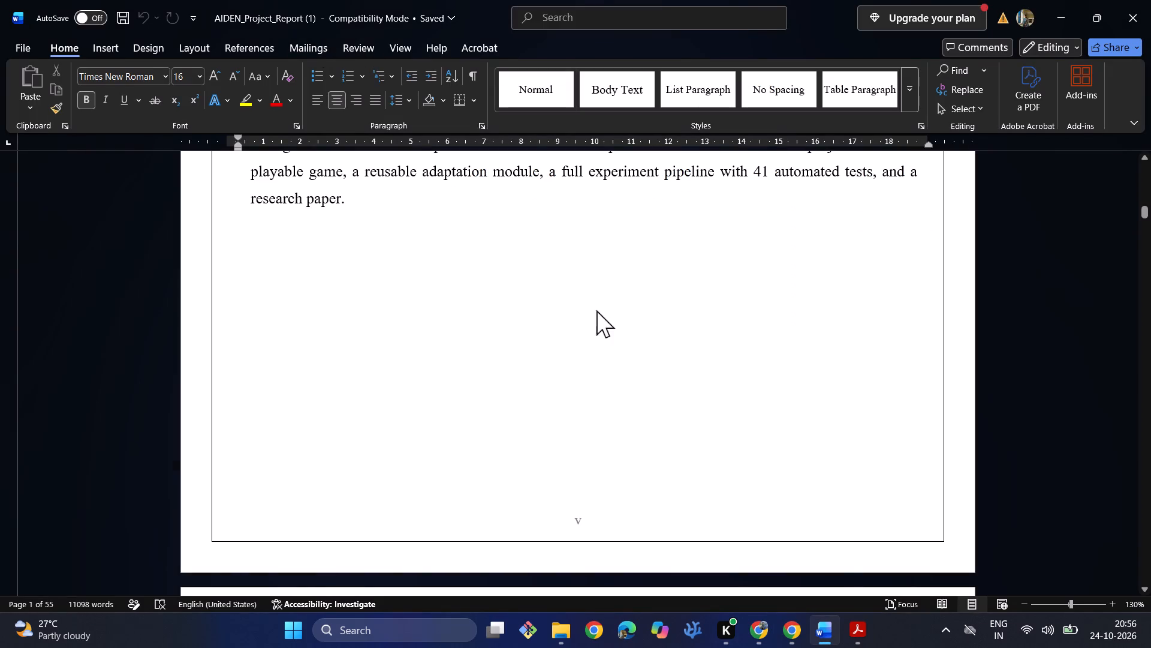
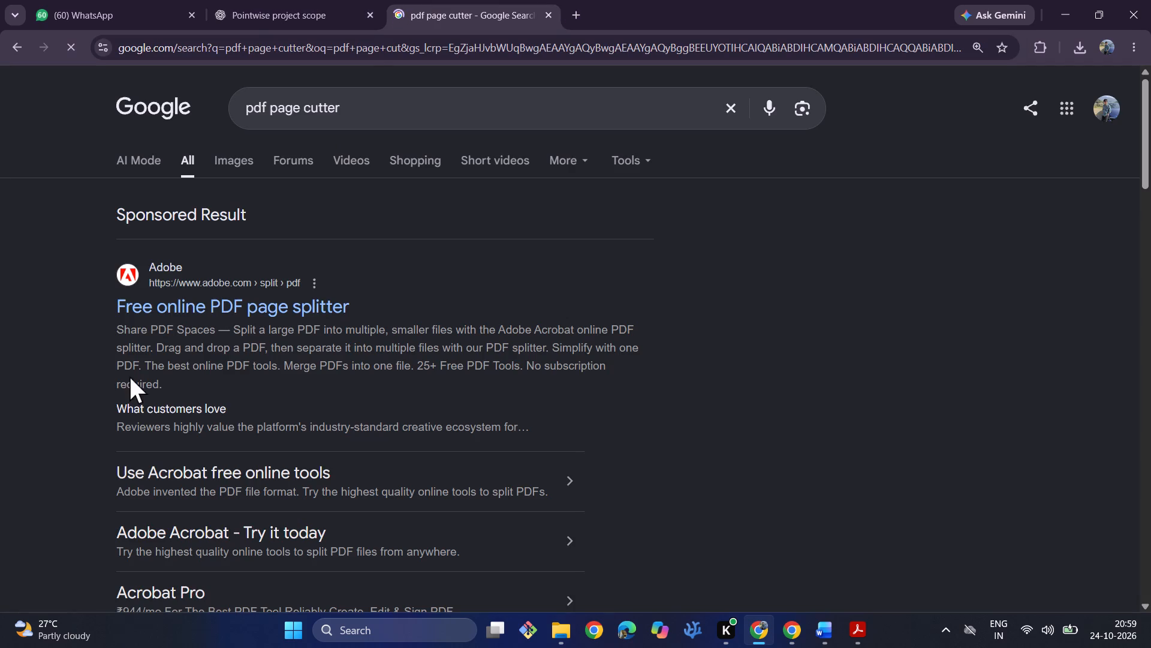
pyautogui.click(185, 313)
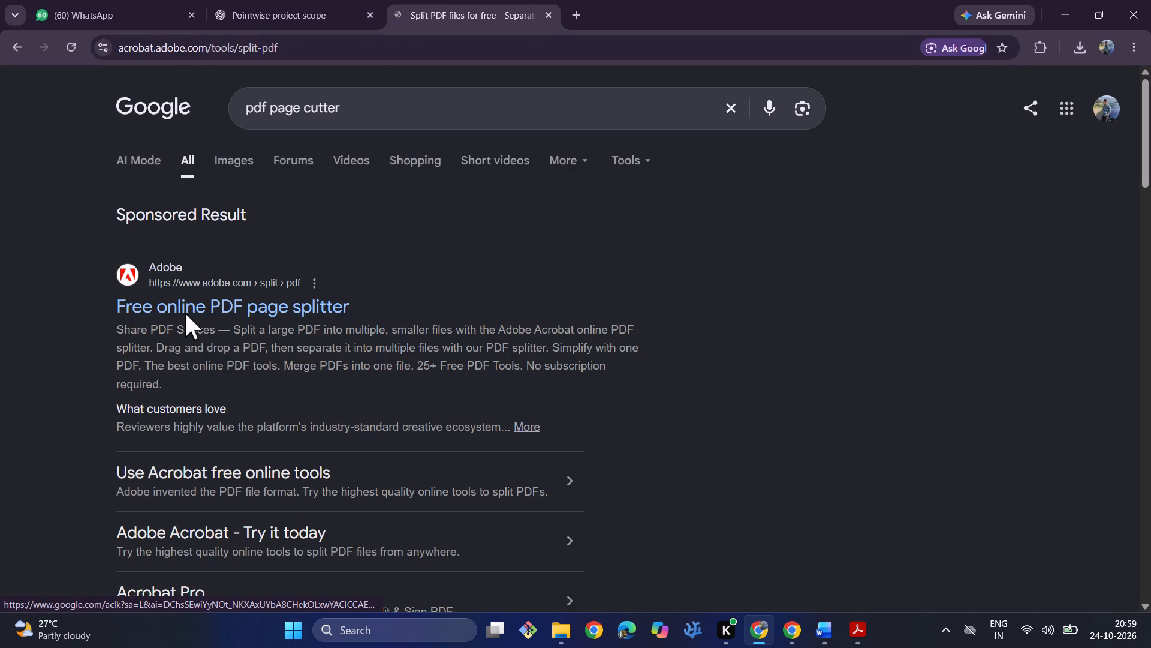
# Upload the firstpages PDF from Downloads to the Split PDF tool and dismiss the introductory tip.
pyautogui.click(299, 474)
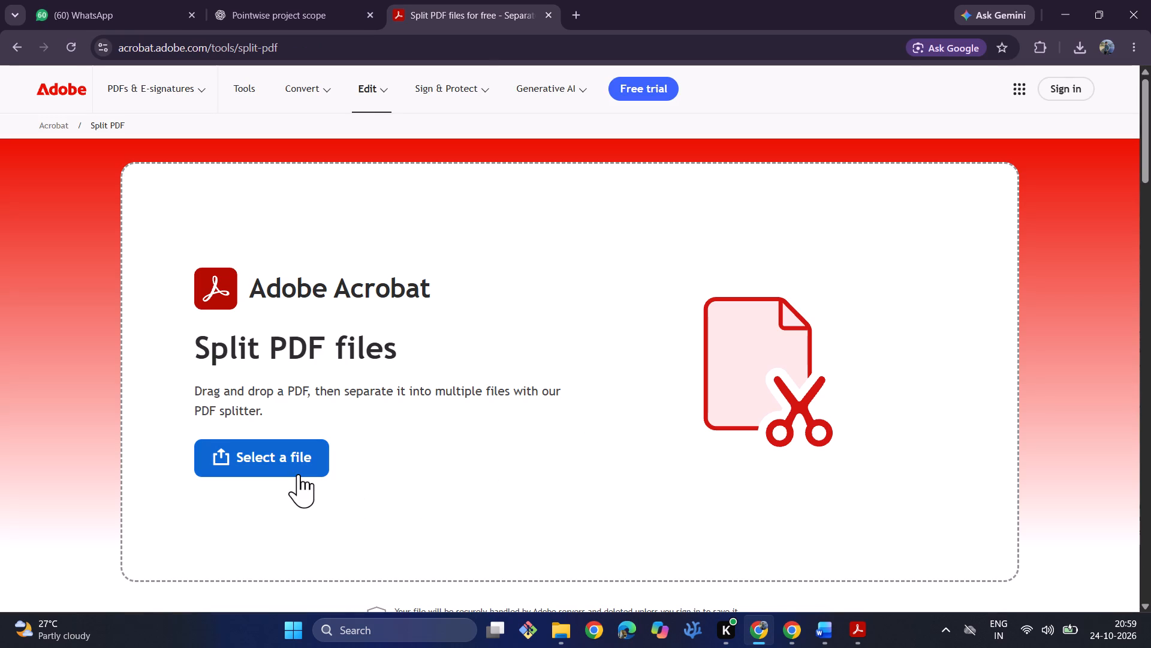
pyautogui.click(174, 174)
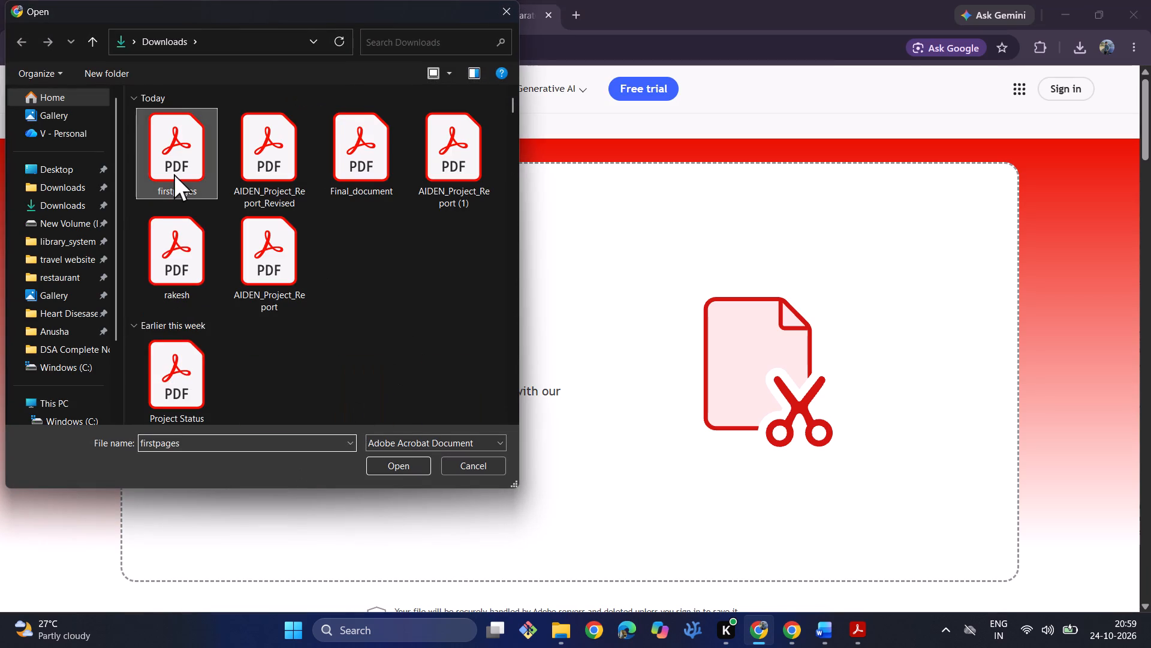
pyautogui.click(385, 454)
pyautogui.click(386, 458)
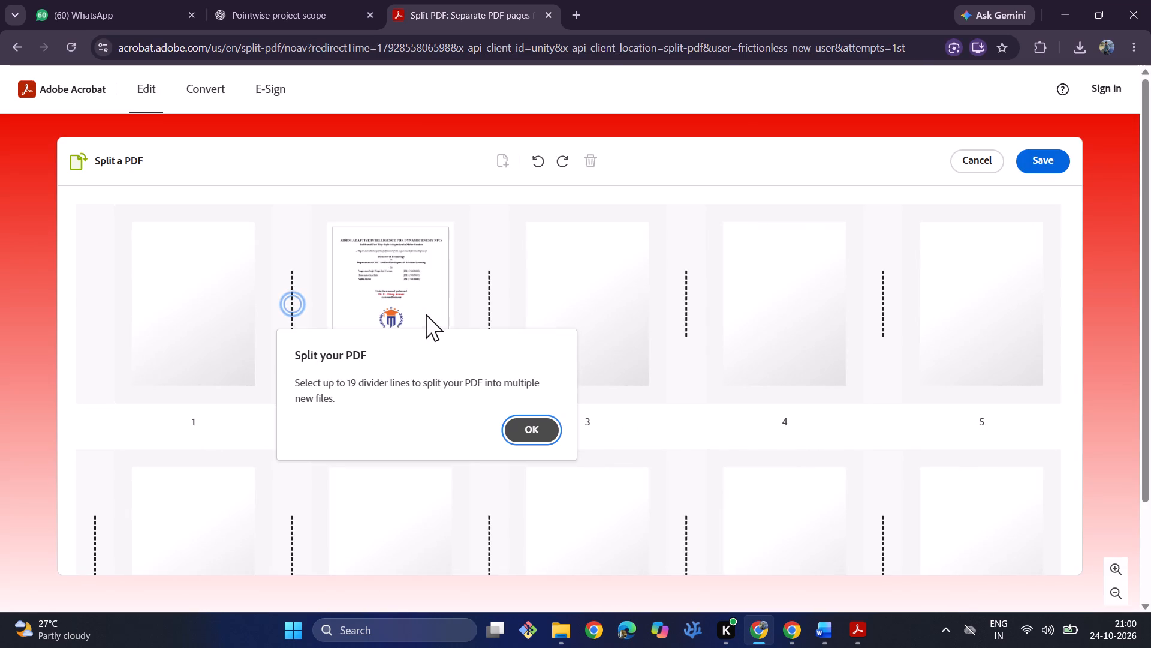
pyautogui.click(676, 445)
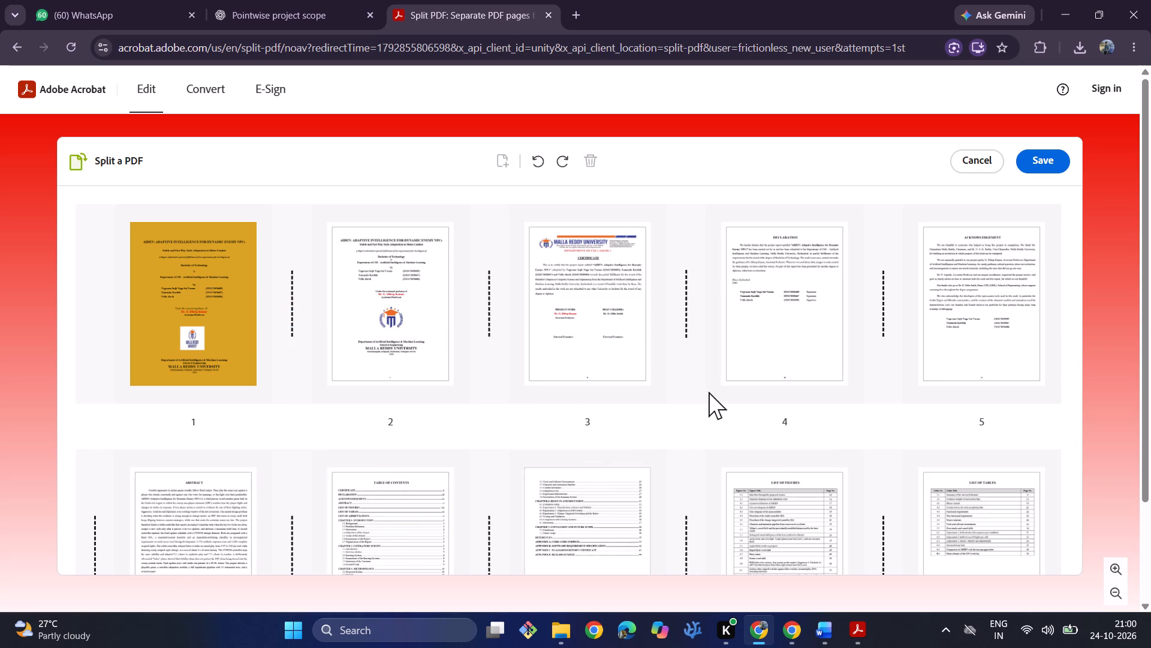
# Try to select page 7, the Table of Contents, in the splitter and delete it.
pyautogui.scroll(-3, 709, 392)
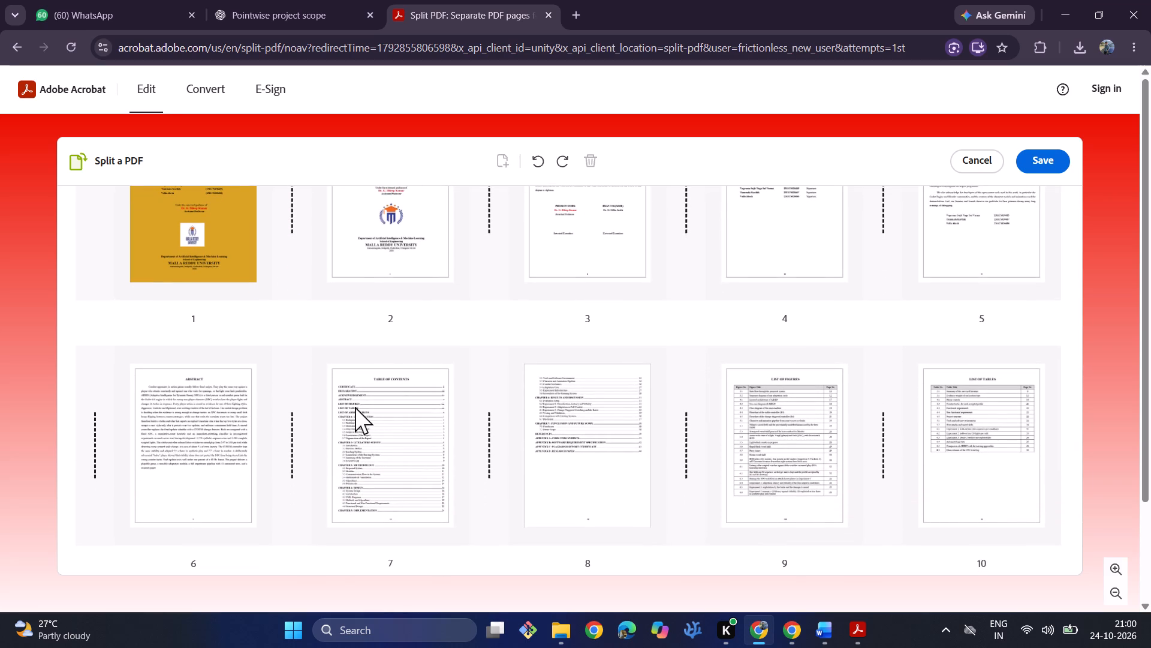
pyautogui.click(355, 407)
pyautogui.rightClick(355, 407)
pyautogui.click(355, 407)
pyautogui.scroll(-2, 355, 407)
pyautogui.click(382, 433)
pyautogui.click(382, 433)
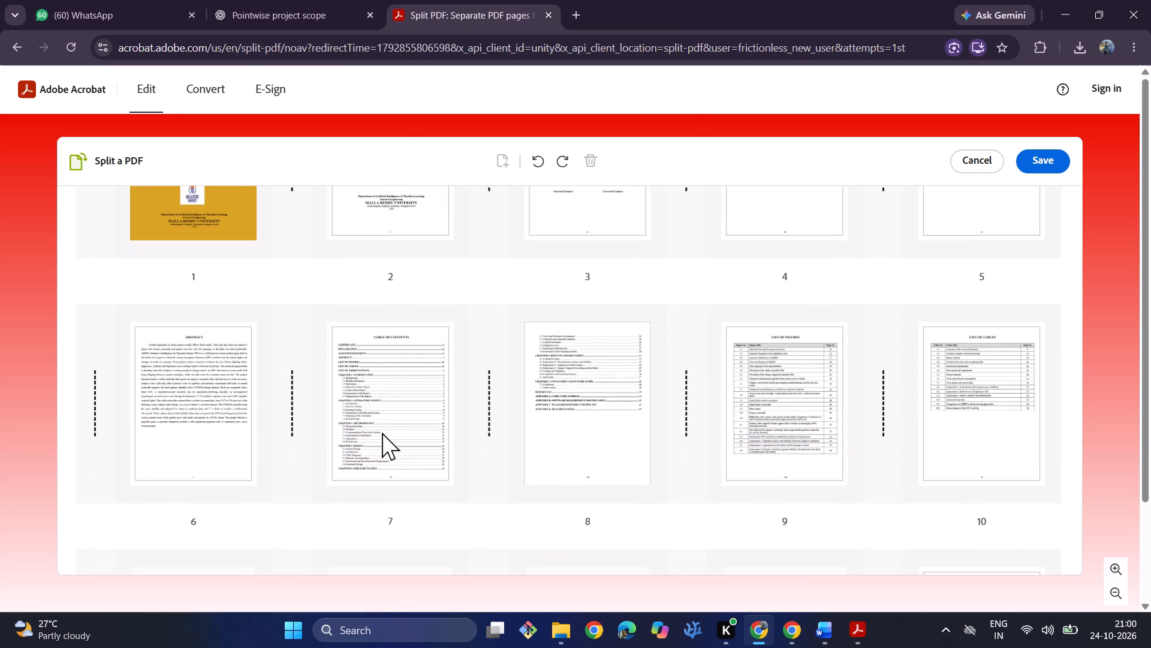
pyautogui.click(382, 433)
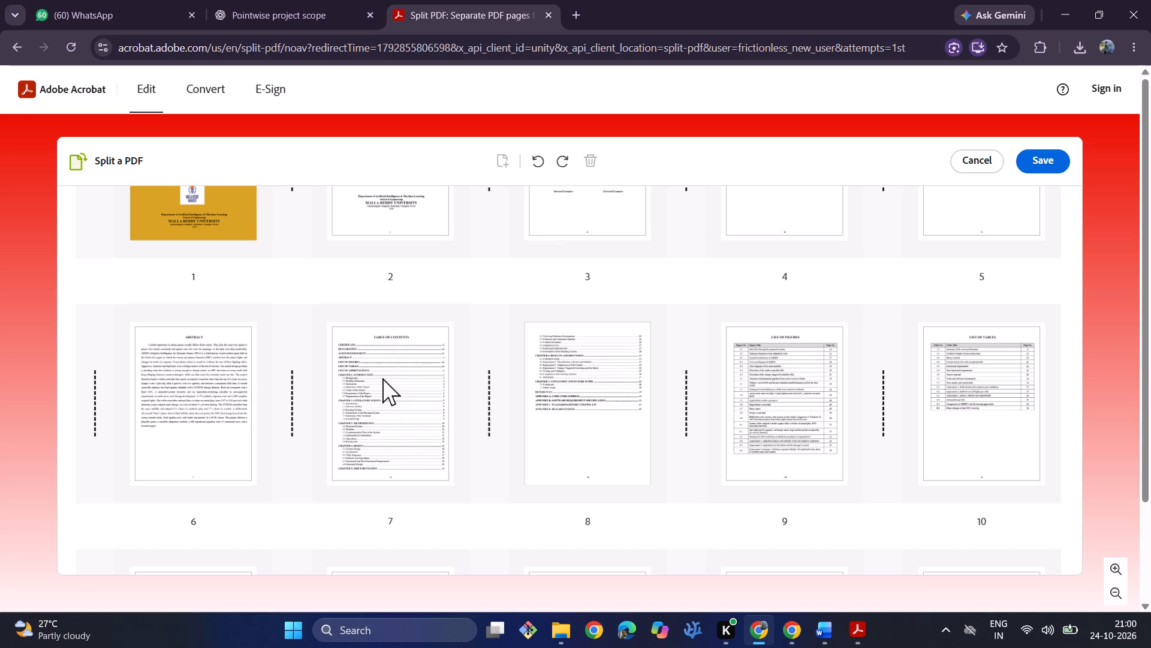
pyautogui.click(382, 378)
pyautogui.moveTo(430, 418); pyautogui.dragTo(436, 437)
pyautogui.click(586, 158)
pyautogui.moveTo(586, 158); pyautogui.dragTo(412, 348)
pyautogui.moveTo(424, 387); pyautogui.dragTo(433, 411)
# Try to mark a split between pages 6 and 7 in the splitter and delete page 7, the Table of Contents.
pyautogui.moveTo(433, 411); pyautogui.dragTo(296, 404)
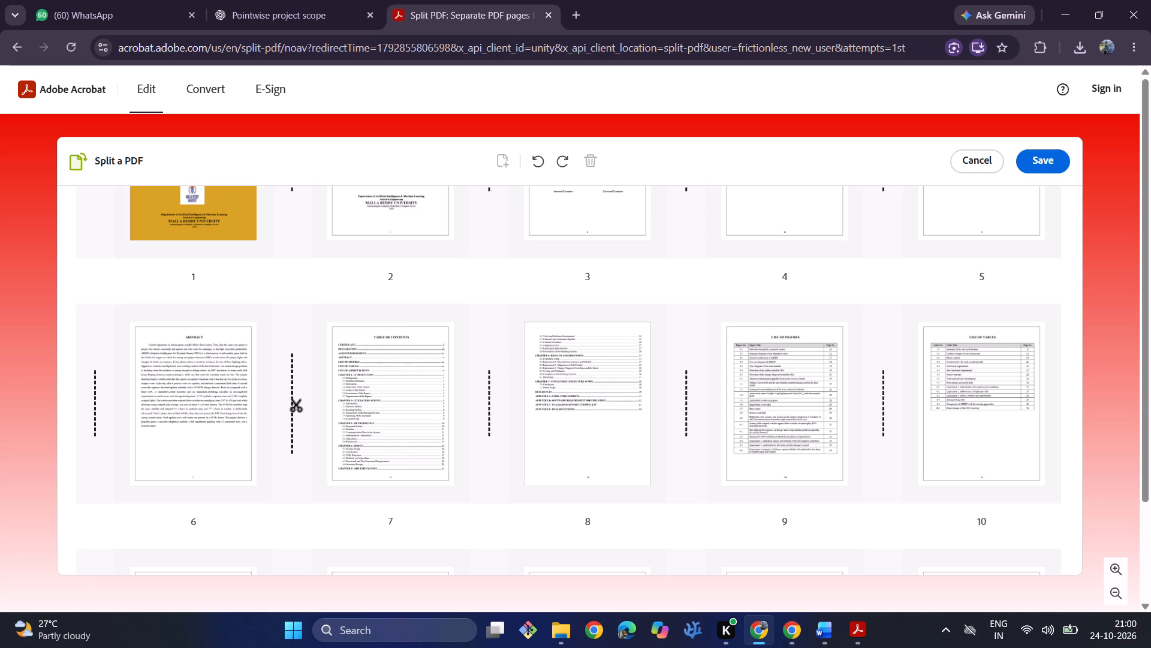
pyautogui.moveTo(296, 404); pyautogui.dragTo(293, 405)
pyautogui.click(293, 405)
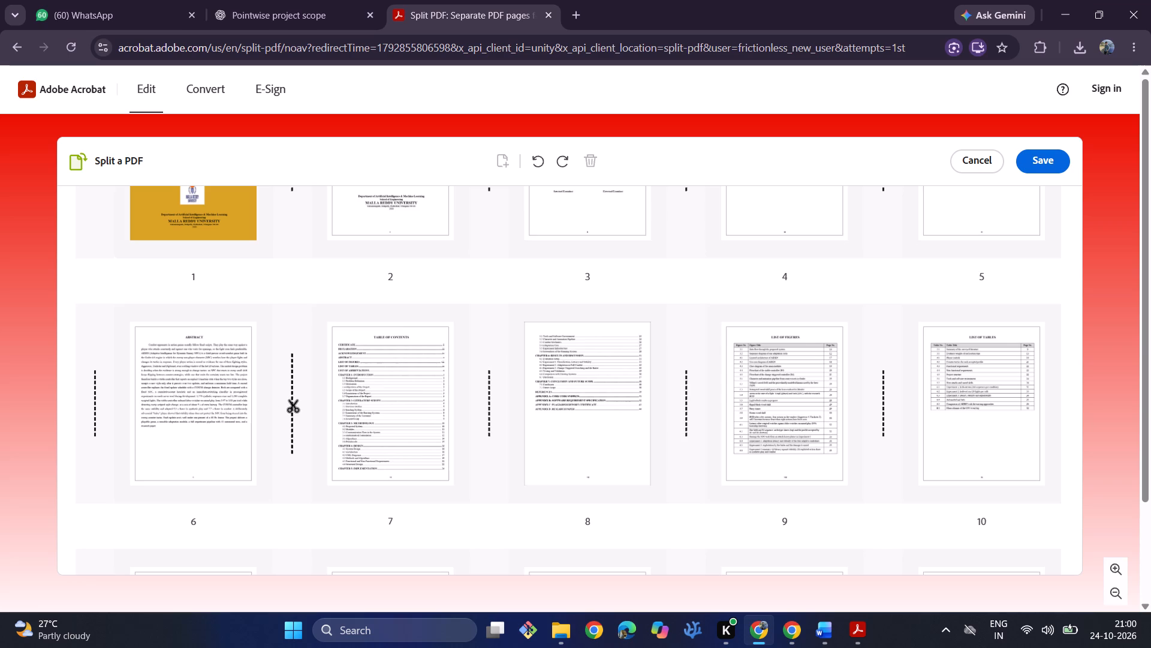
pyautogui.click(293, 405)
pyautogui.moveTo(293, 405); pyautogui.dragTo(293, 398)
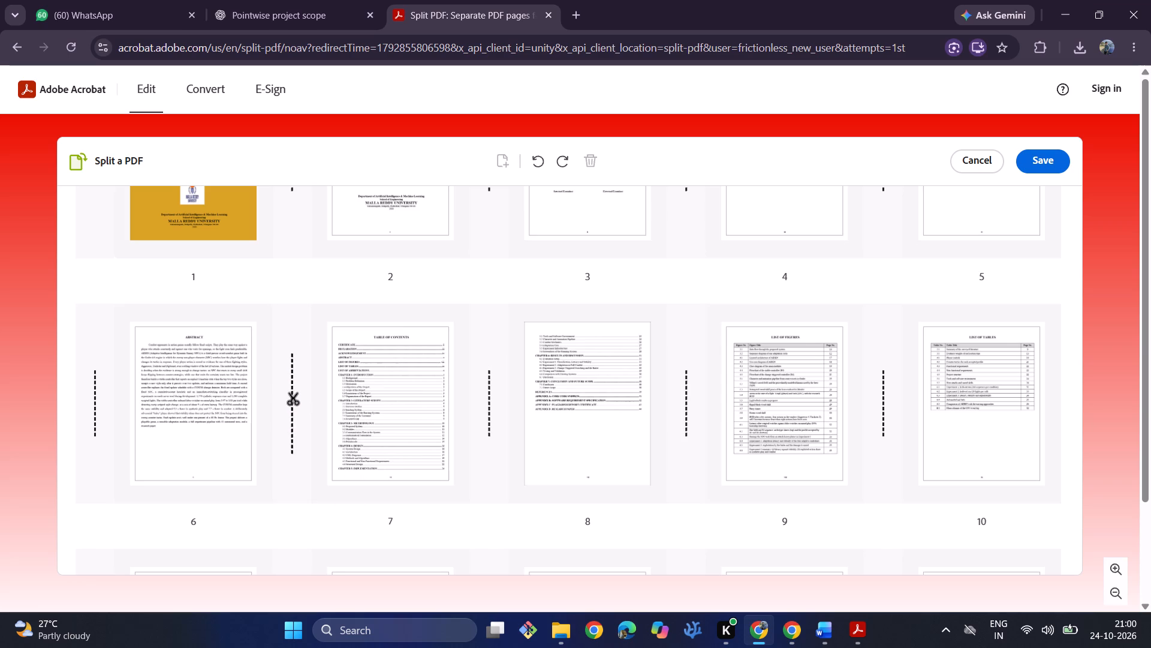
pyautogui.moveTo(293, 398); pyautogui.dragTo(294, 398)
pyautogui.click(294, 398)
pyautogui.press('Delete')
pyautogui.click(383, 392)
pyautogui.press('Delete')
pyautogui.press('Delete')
# Place a split between pages 8 and 9 so that file 2 begins at the List of Figures.
pyautogui.scroll(1, 383, 392)
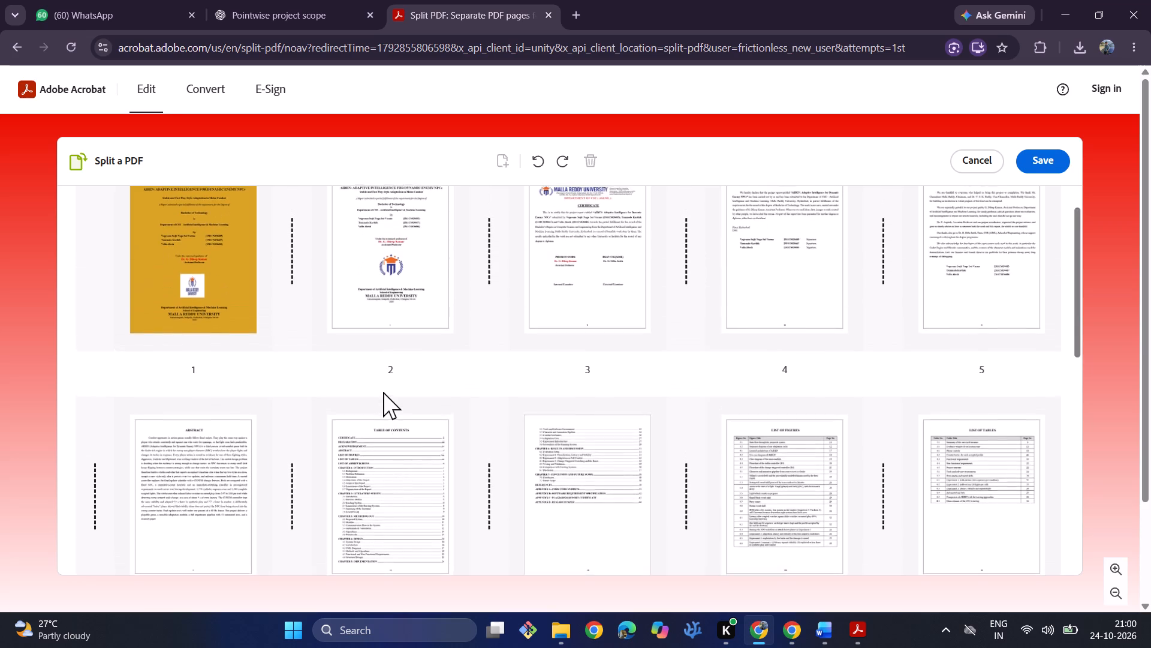
pyautogui.scroll(2, 383, 392)
pyautogui.scroll(-2, 699, 349)
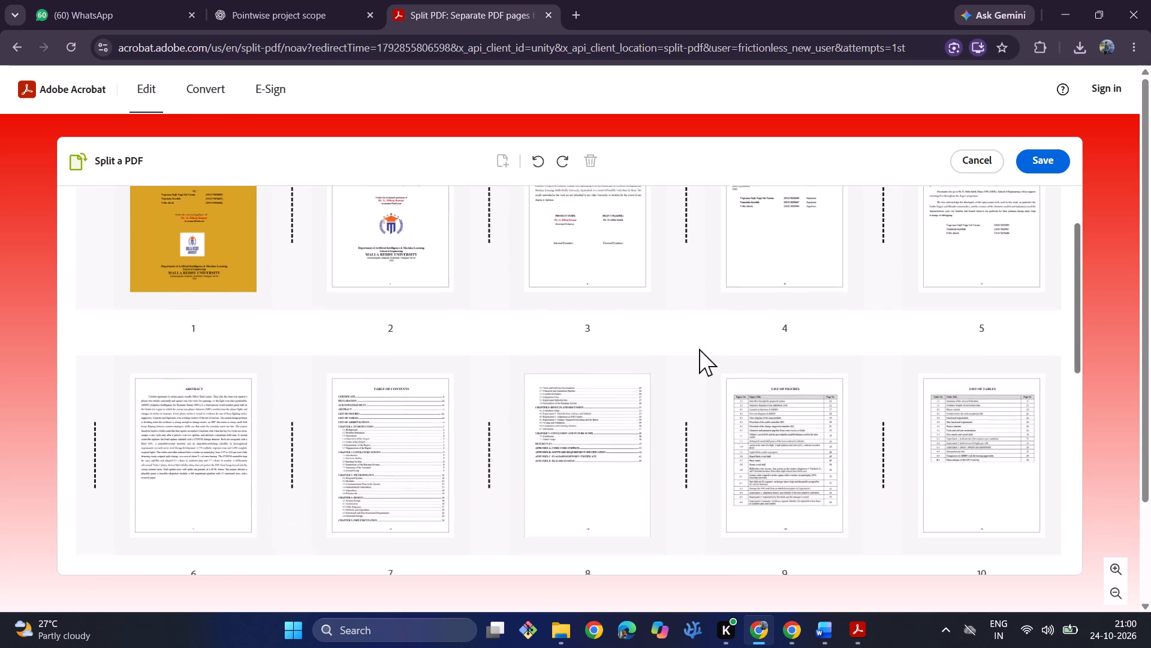
pyautogui.scroll(-1, 699, 349)
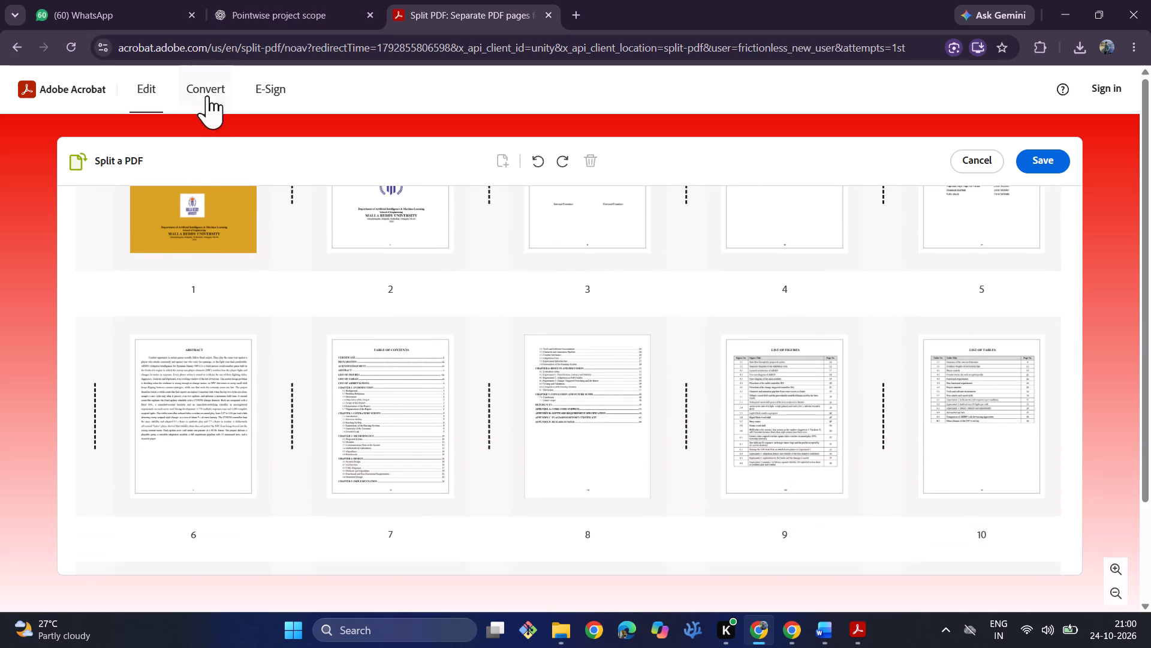
pyautogui.moveTo(431, 423); pyautogui.dragTo(667, 448)
pyautogui.click(682, 427)
pyautogui.moveTo(685, 428); pyautogui.dragTo(686, 385)
pyautogui.moveTo(686, 385); pyautogui.dragTo(685, 343)
pyautogui.scroll(1, 538, 355)
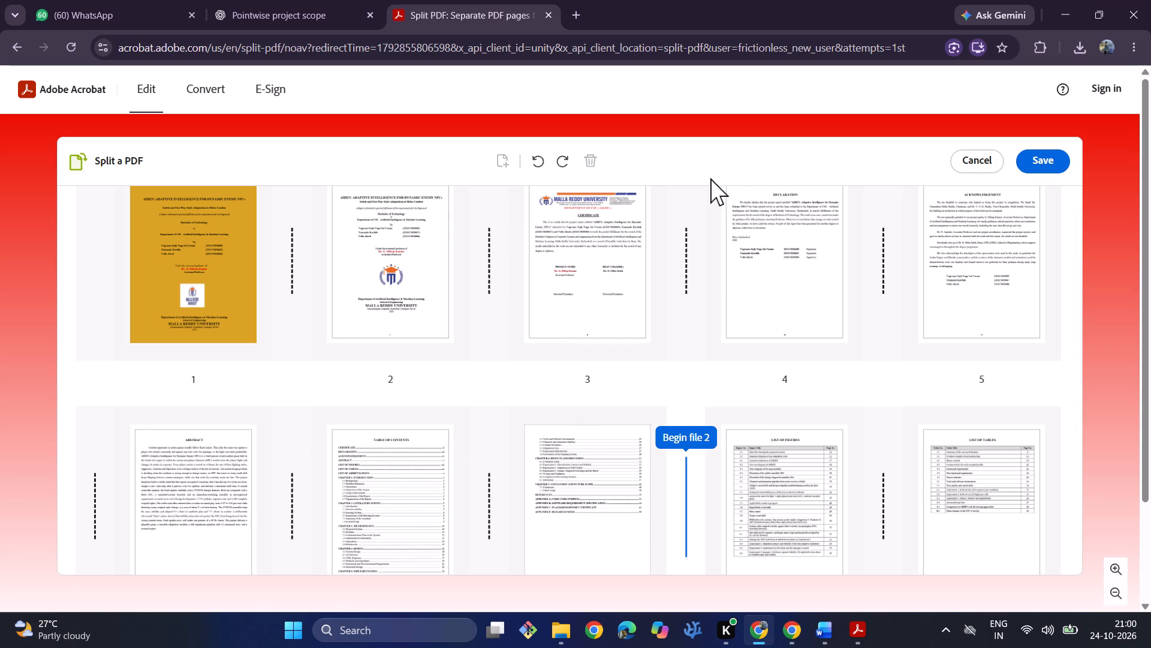
pyautogui.hotkey('alt', 'Tab')
pyautogui.hotkey('alt', 'Tab')
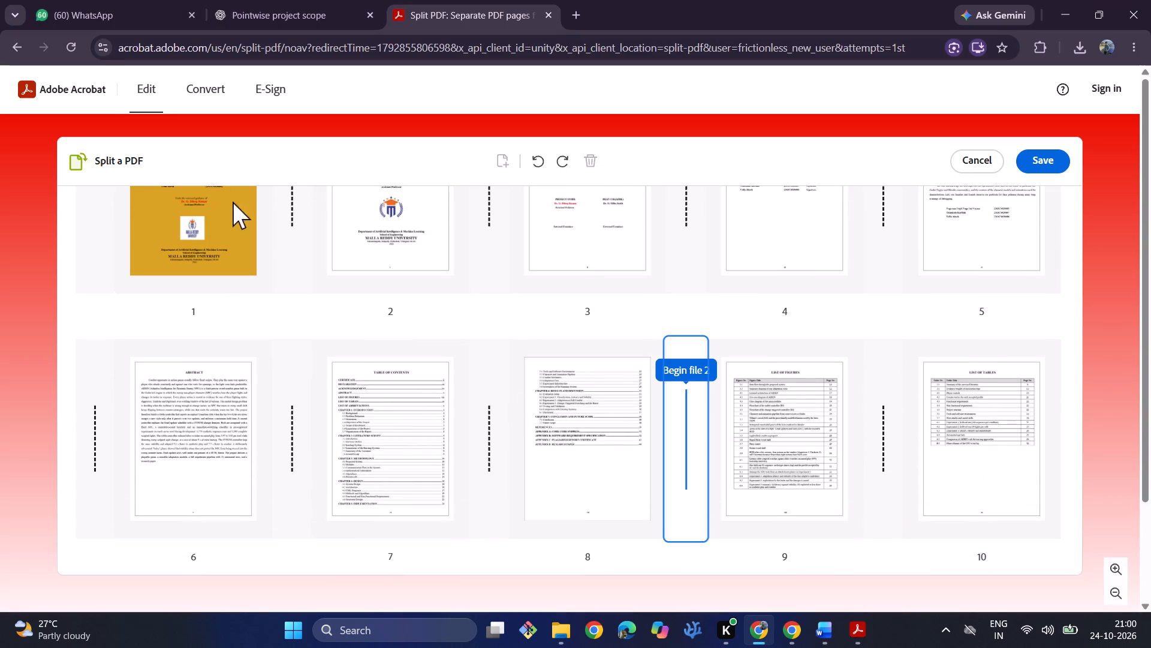
pyautogui.click(822, 631)
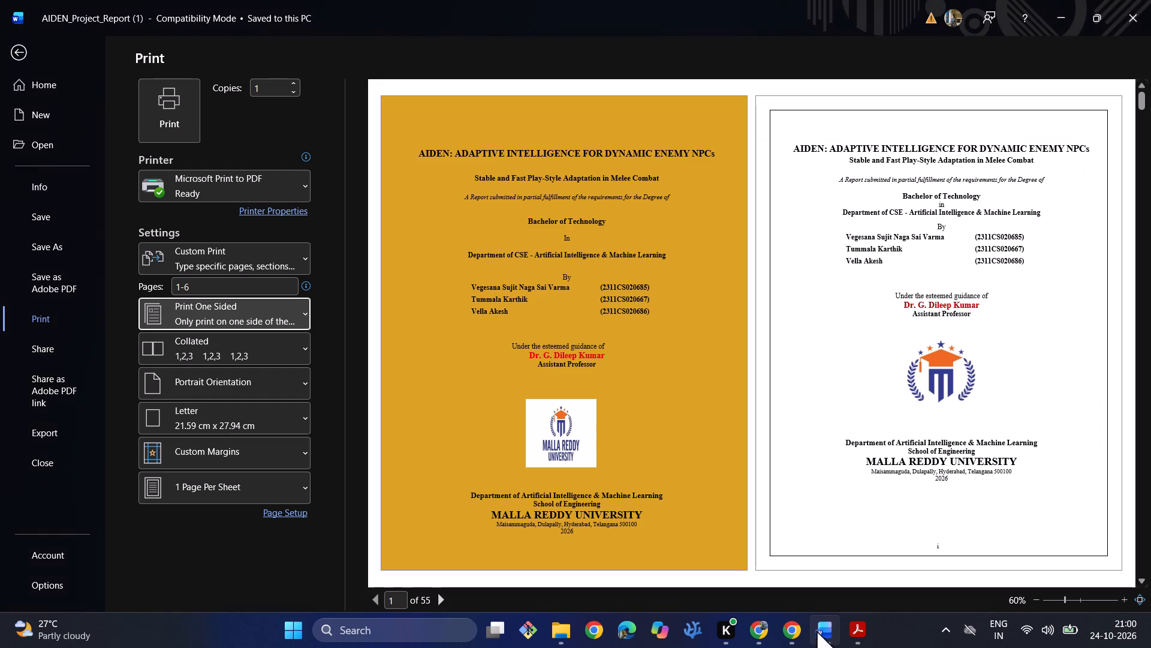
pyautogui.scroll(-6, 468, 346)
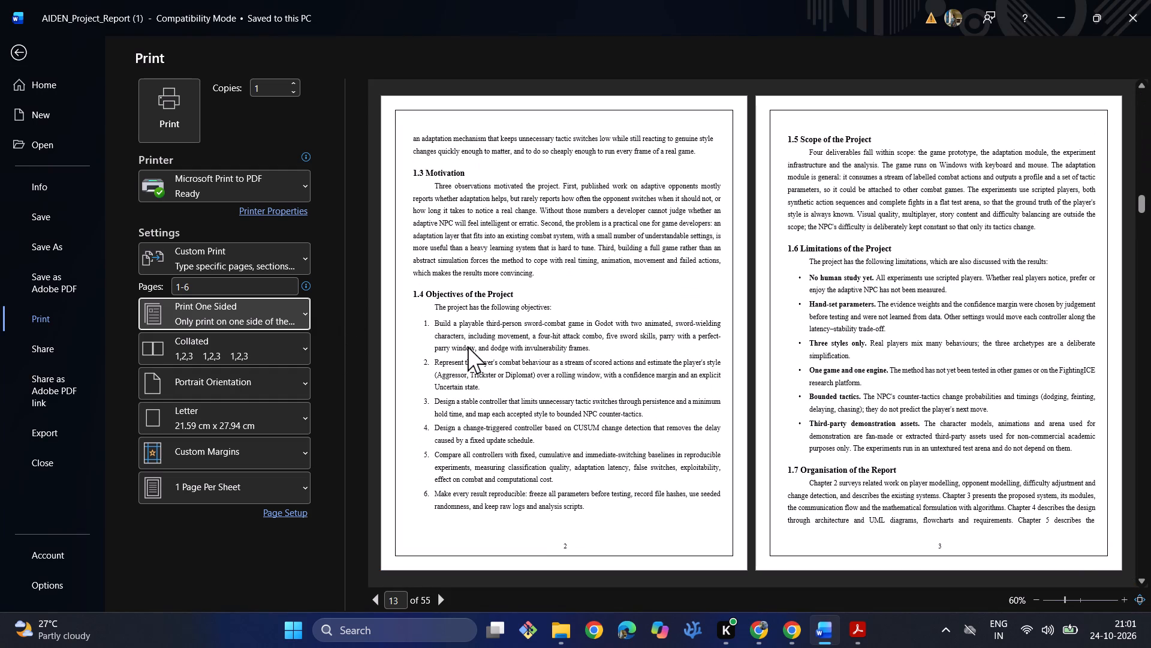
pyautogui.click(253, 346)
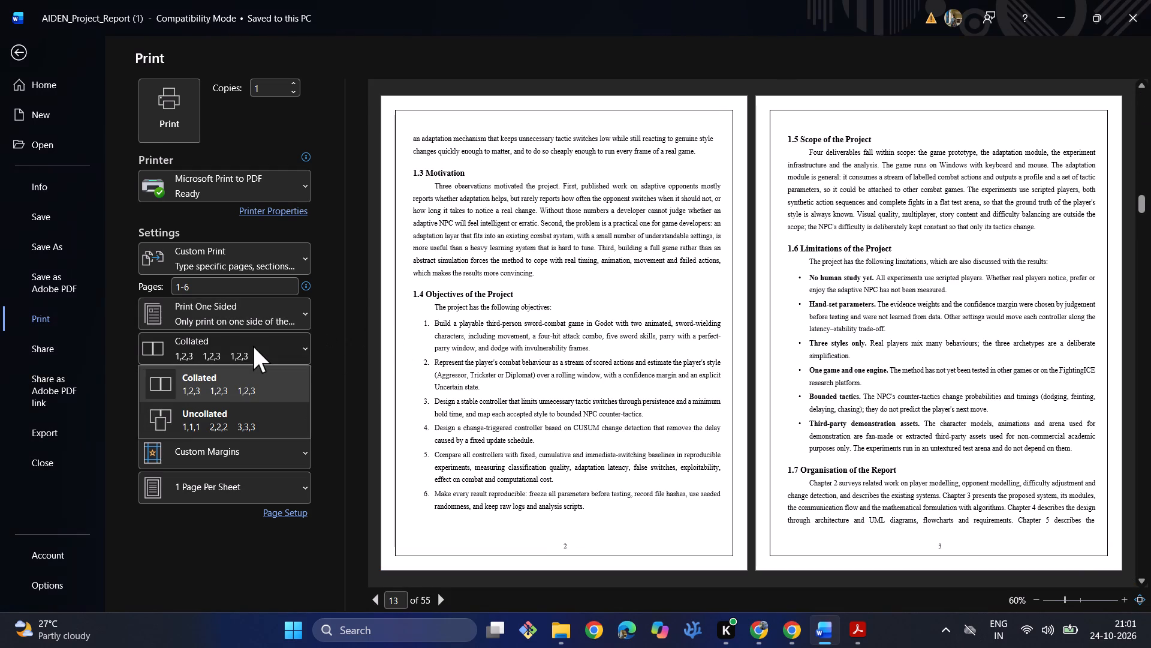
pyautogui.click(404, 342)
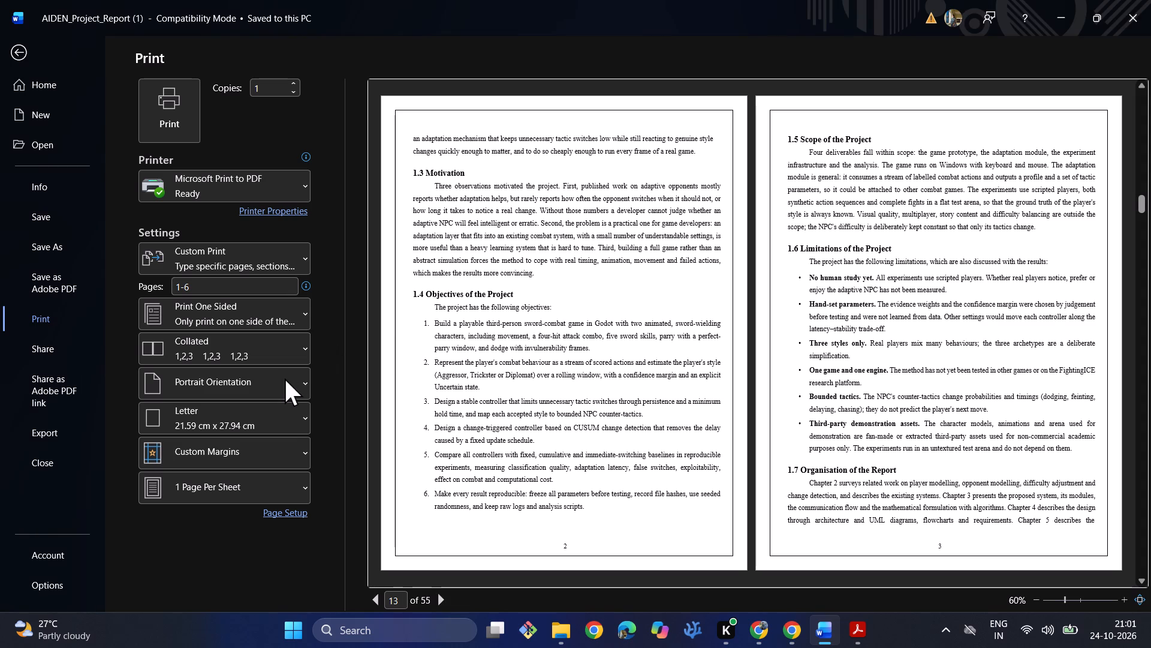
pyautogui.click(267, 458)
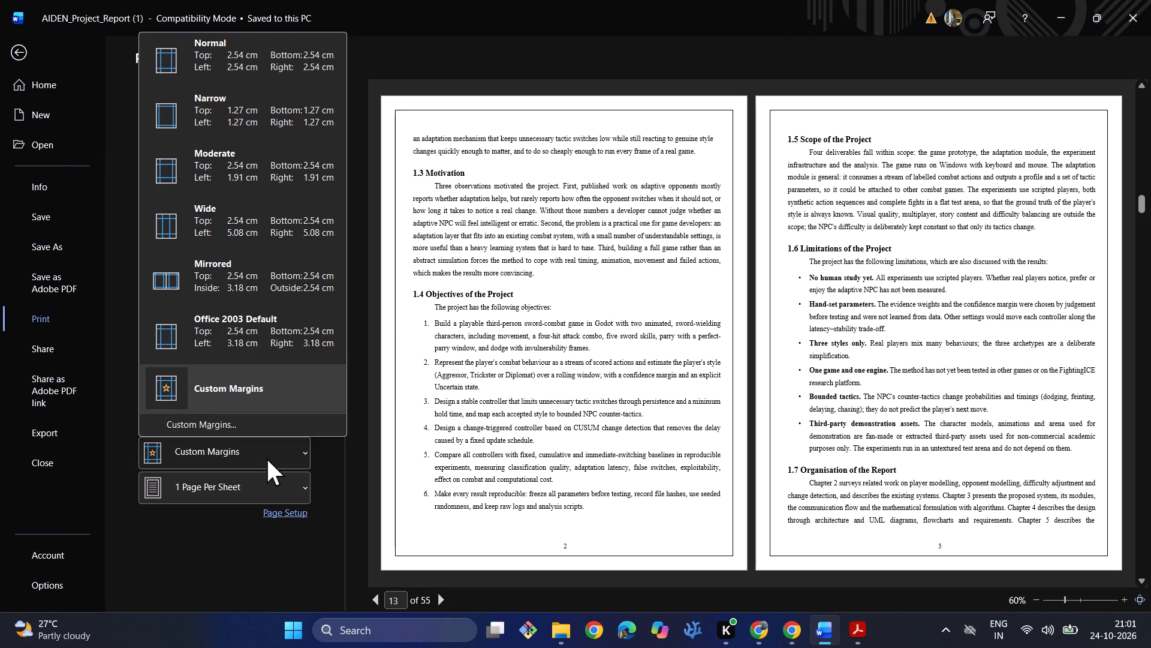
pyautogui.click(267, 458)
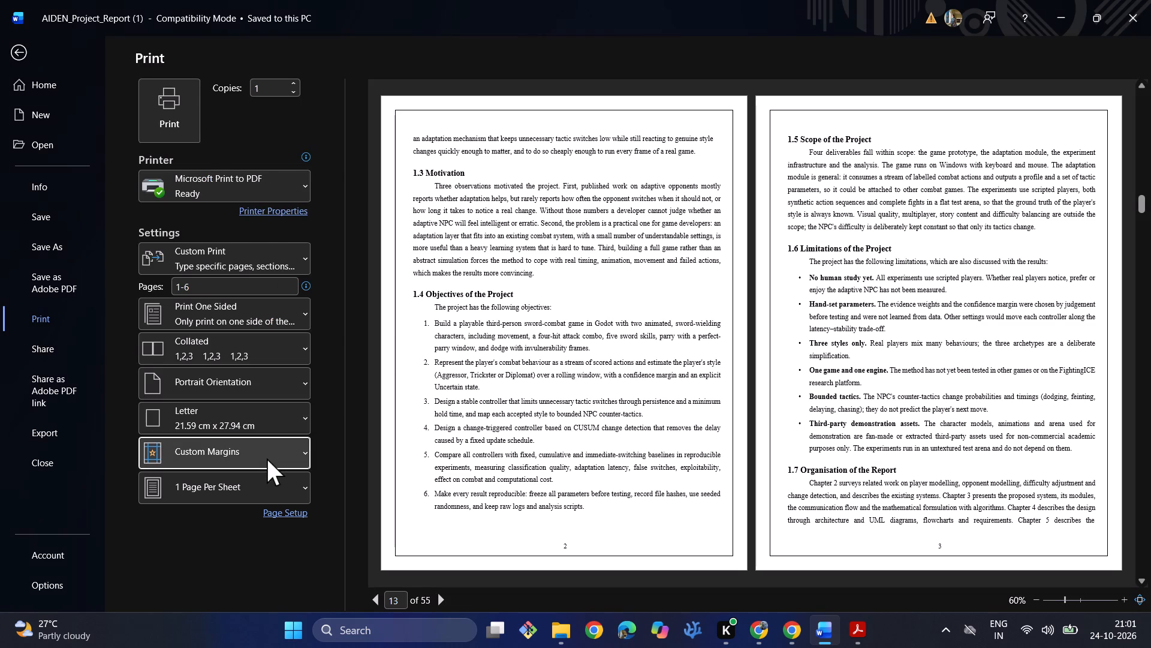
pyautogui.click(267, 458)
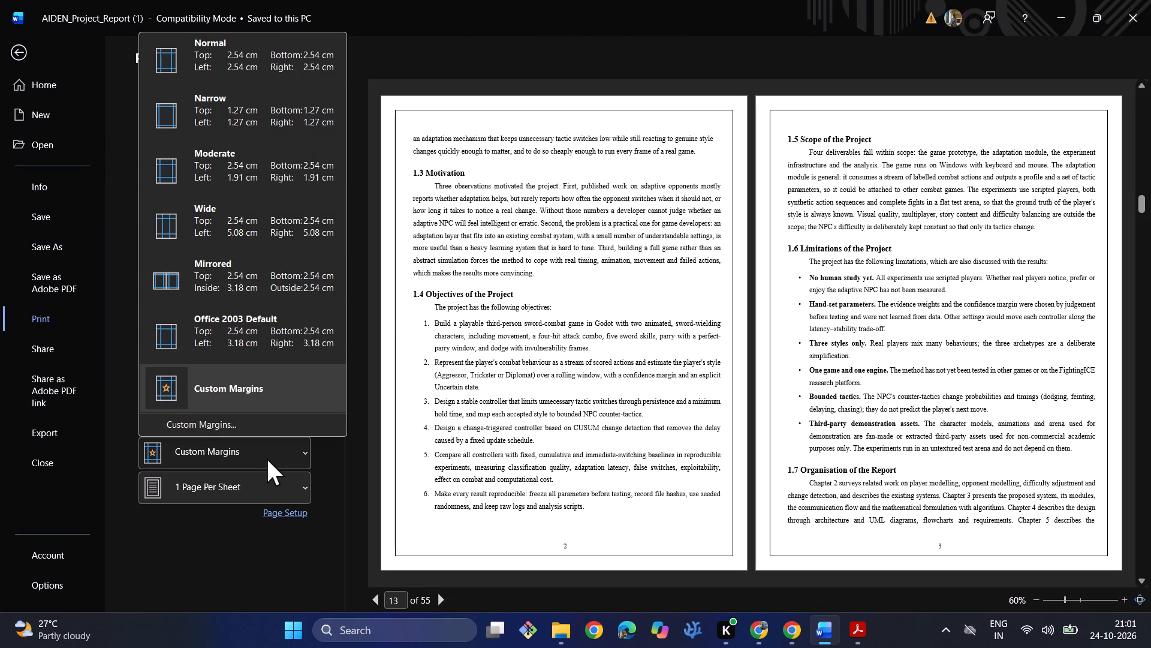
pyautogui.click(267, 458)
pyautogui.click(267, 458)
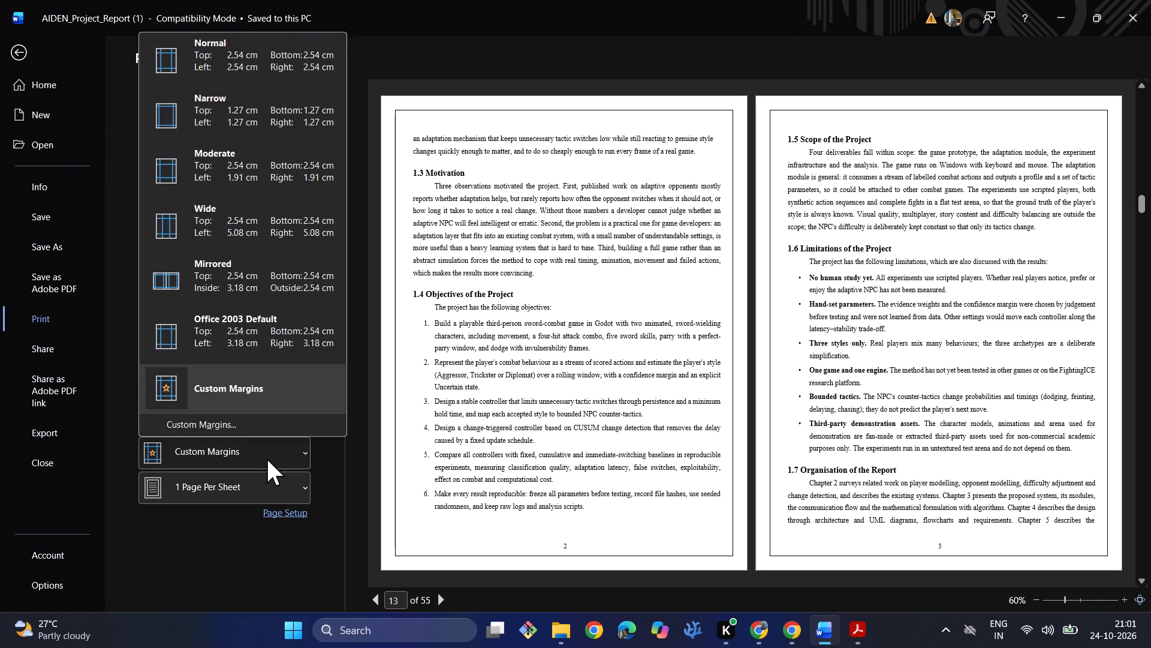
pyautogui.click(267, 458)
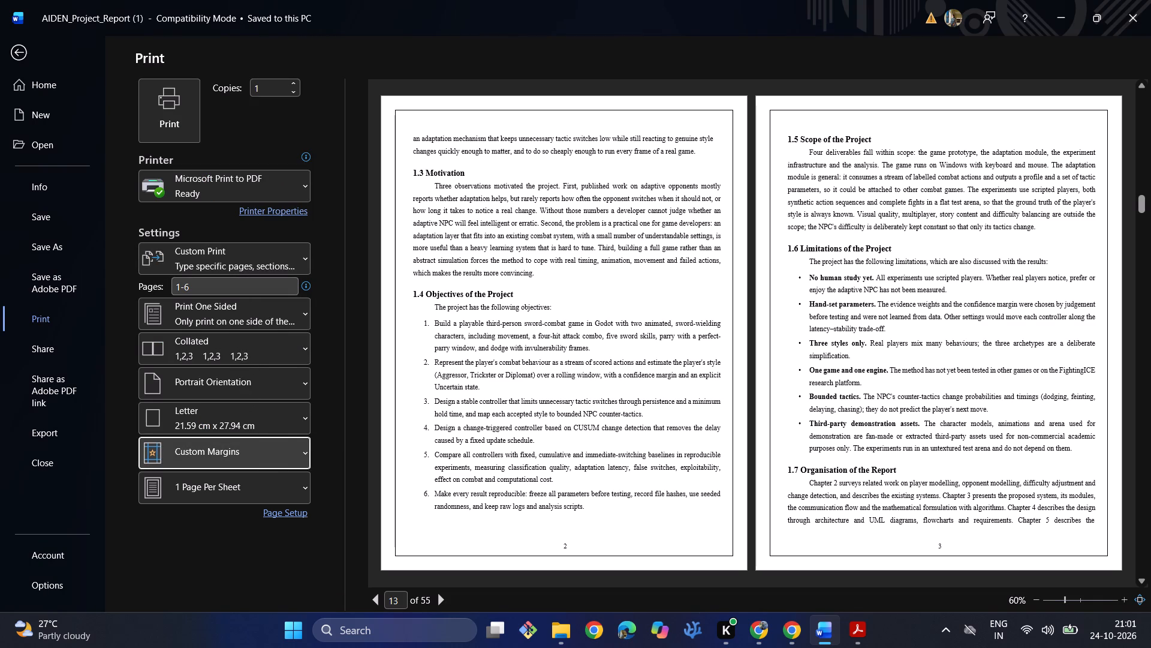
pyautogui.click(309, 290)
pyautogui.click(308, 290)
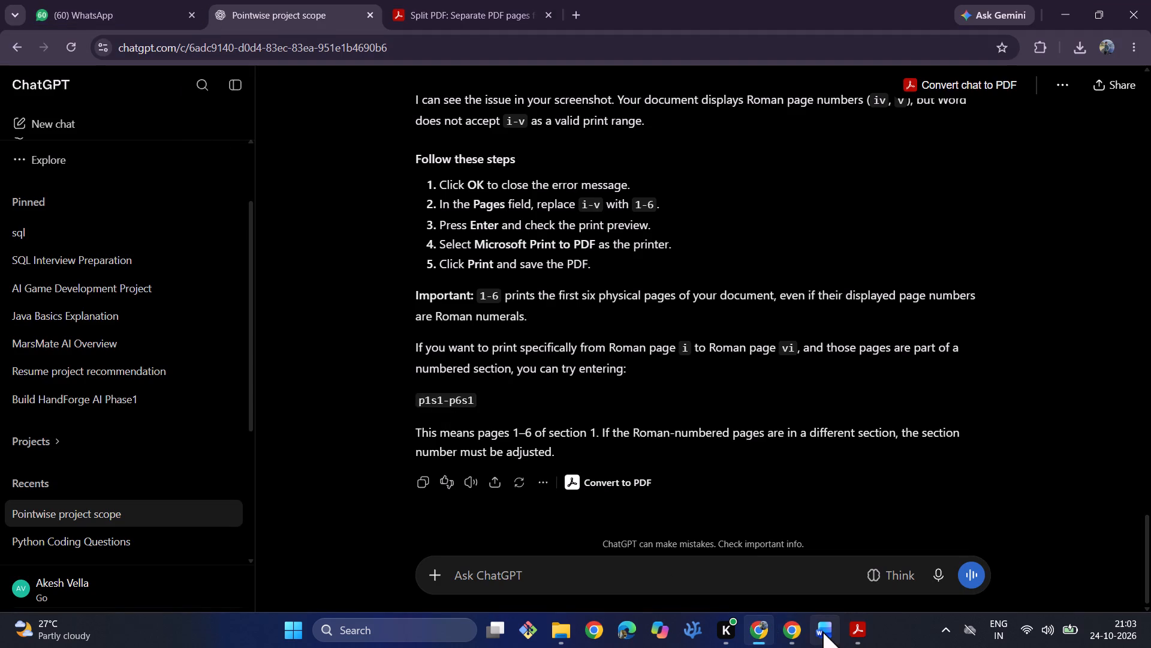
# Switch to Word and set the report's print page range to p1s1, p2s1, p3s1,p4s1,p5s1,p6s1.
pyautogui.click(822, 631)
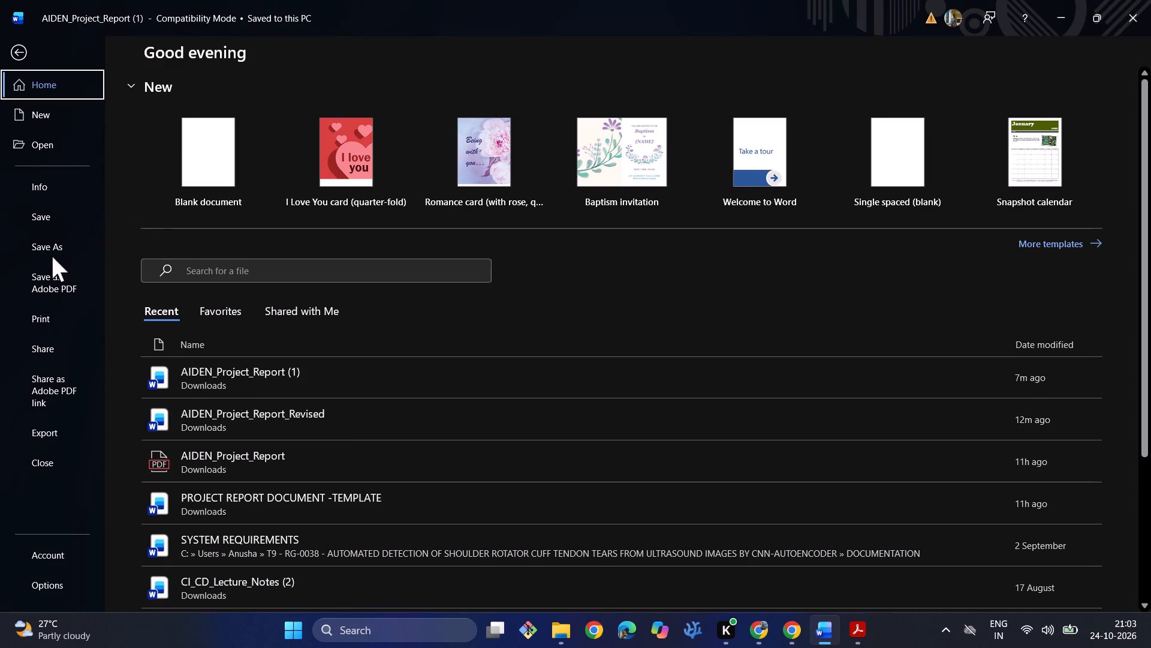
pyautogui.click(46, 318)
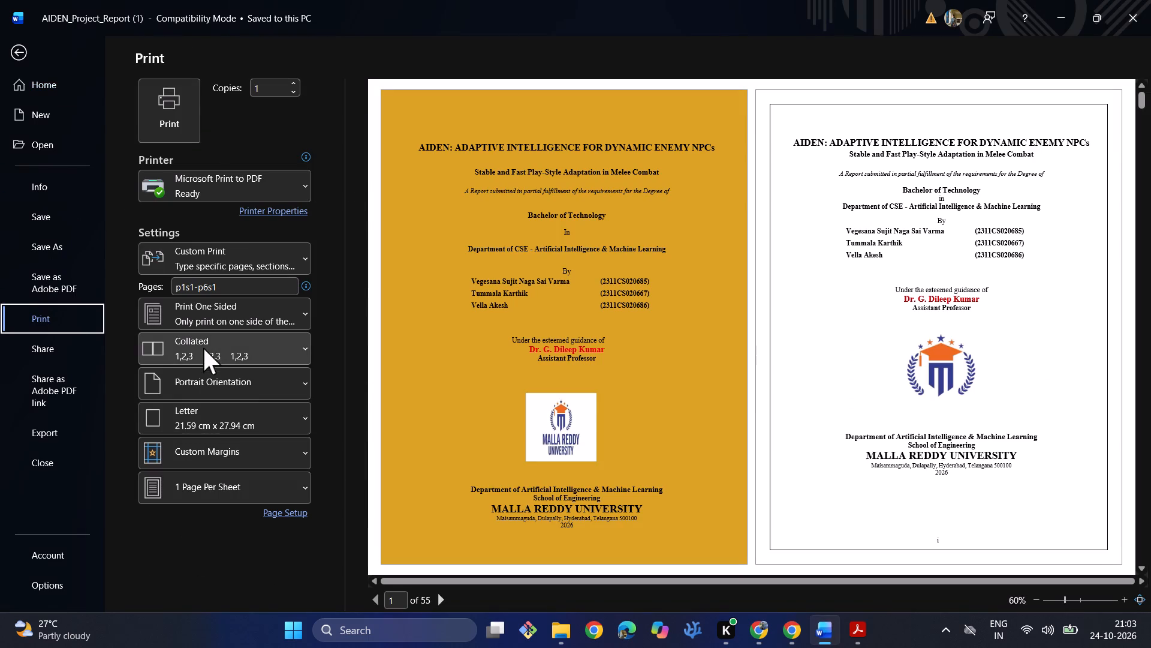
pyautogui.click(225, 284)
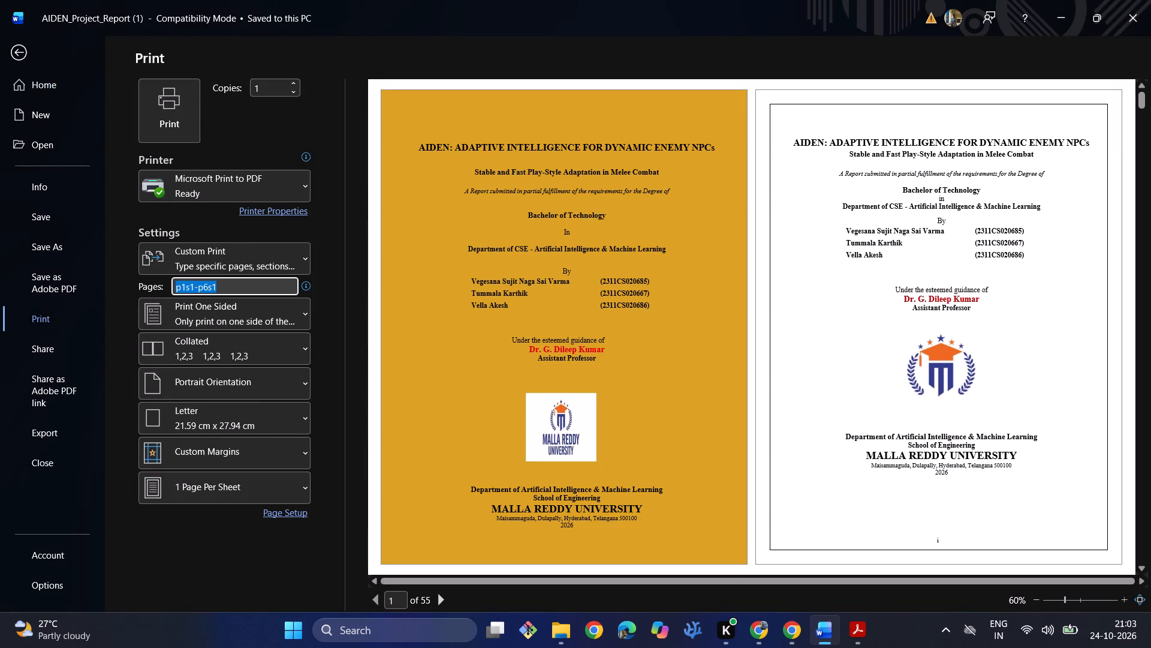
pyautogui.click(225, 284)
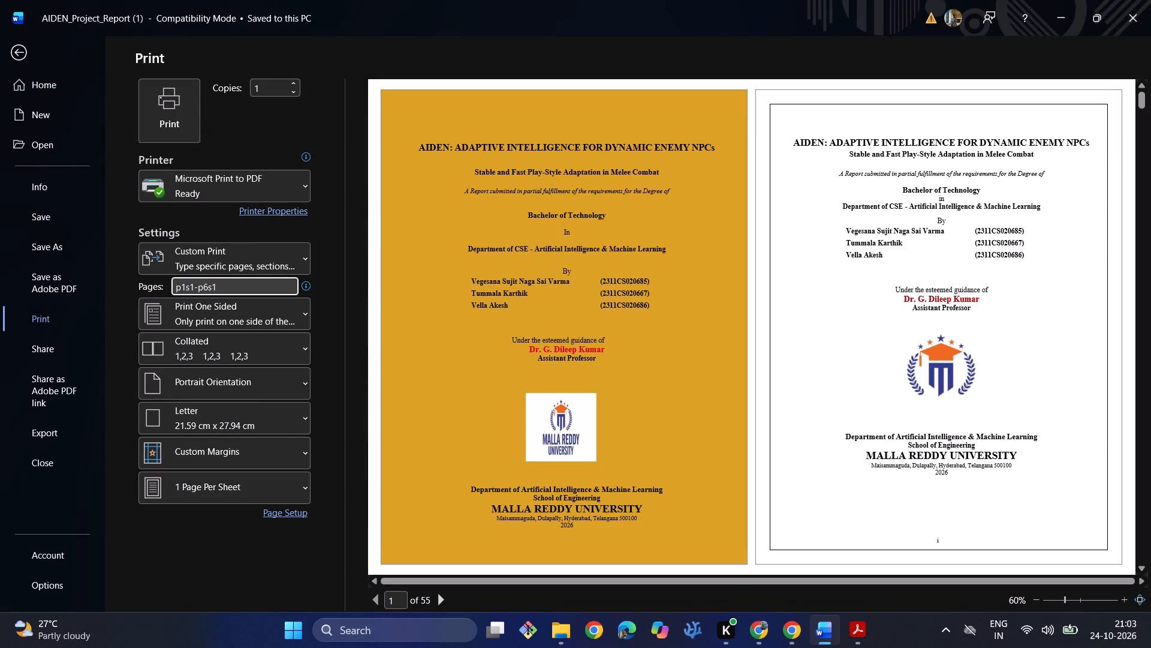
pyautogui.press('BackSpace')
pyautogui.press('BackSpace')
pyautogui.press('BackSpace')
pyautogui.press('BackSpace')
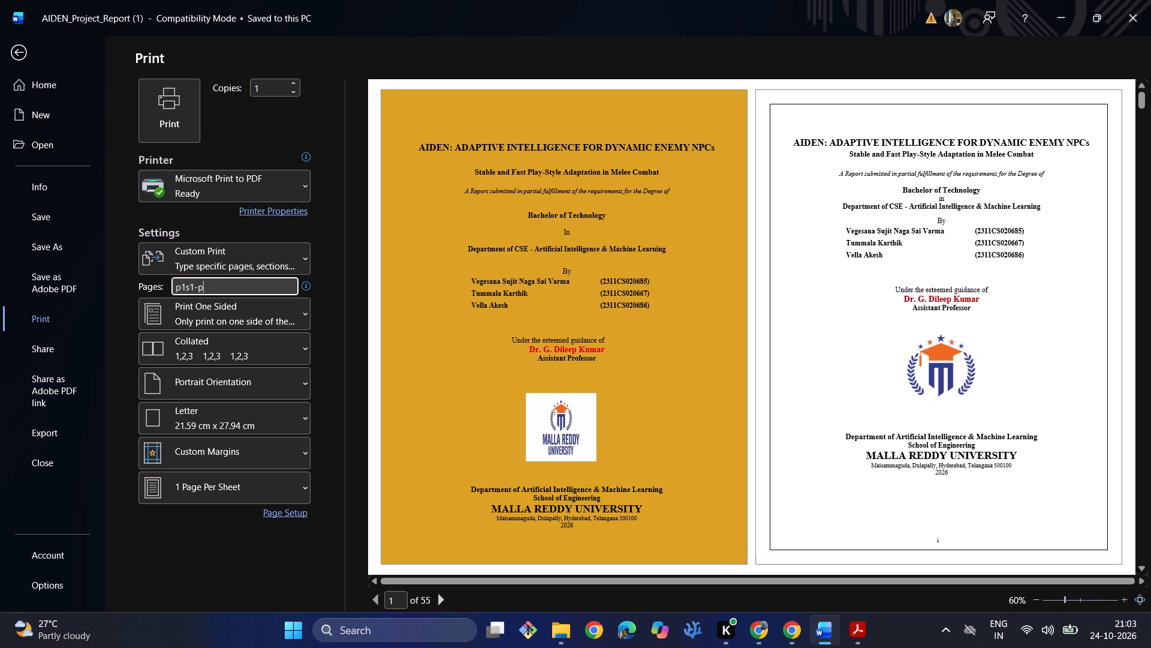
pyautogui.press('BackSpace')
pyautogui.write(',')
pyautogui.press('space')
pyautogui.write('p2')
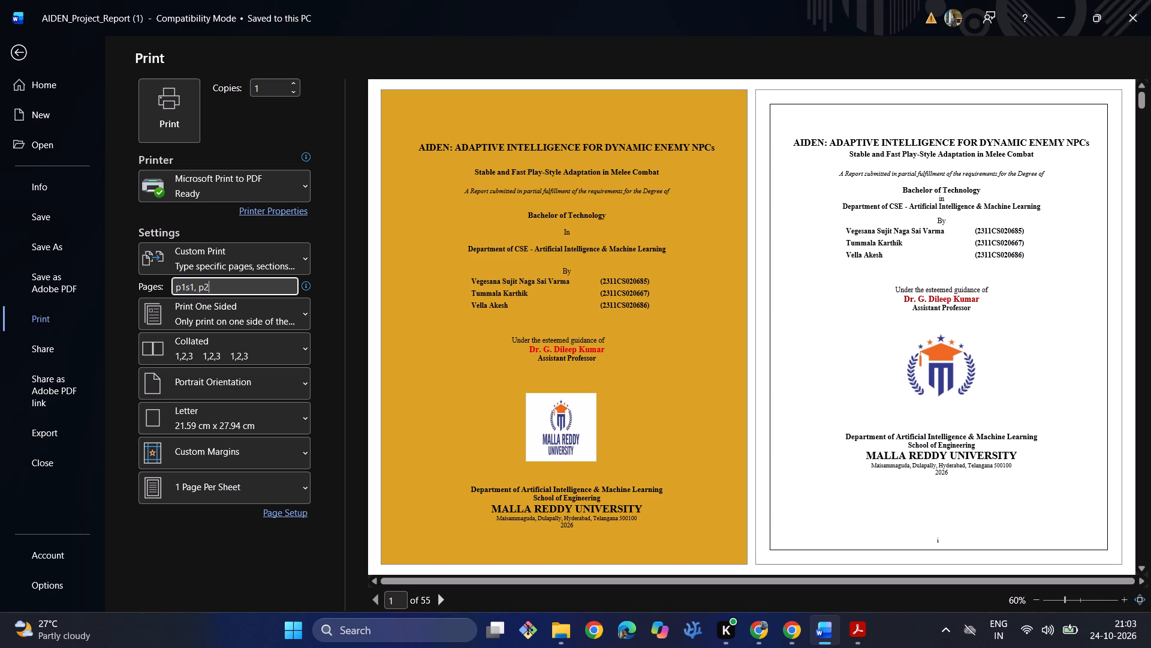
pyautogui.write('s1,')
pyautogui.press('space')
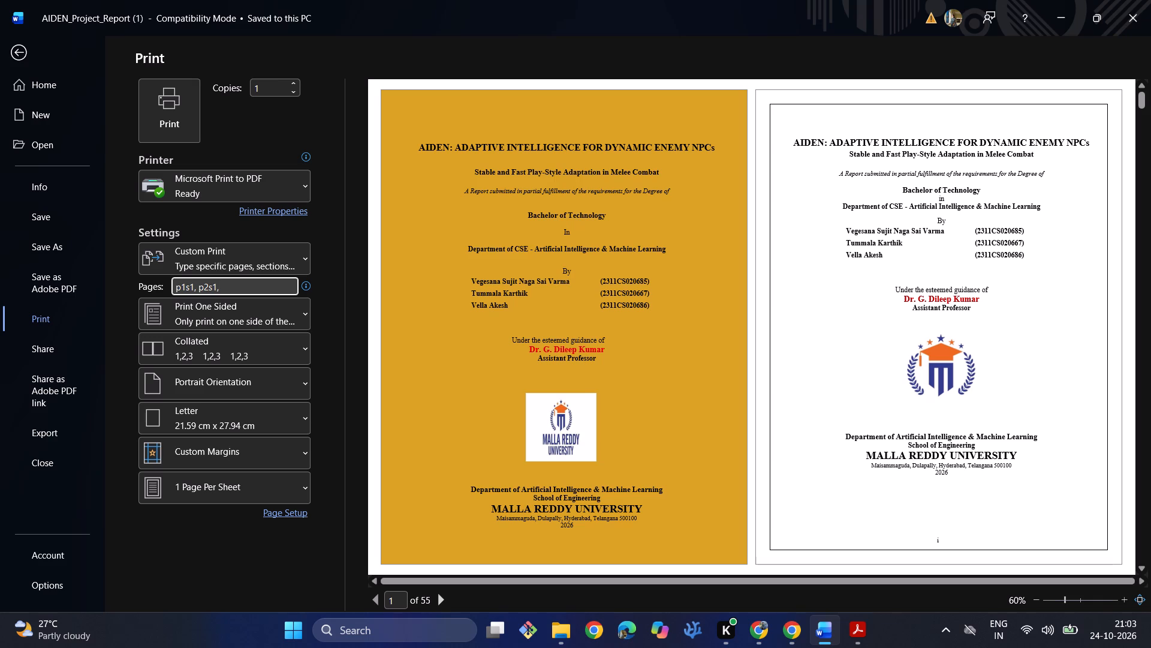
pyautogui.write('p3s1')
pyautogui.write(',p')
pyautogui.write('4s')
pyautogui.write('1,')
pyautogui.press('p')
pyautogui.write('5,')
pyautogui.press('BackSpace')
pyautogui.press('s')
pyautogui.write('1,p')
pyautogui.write('6s1')
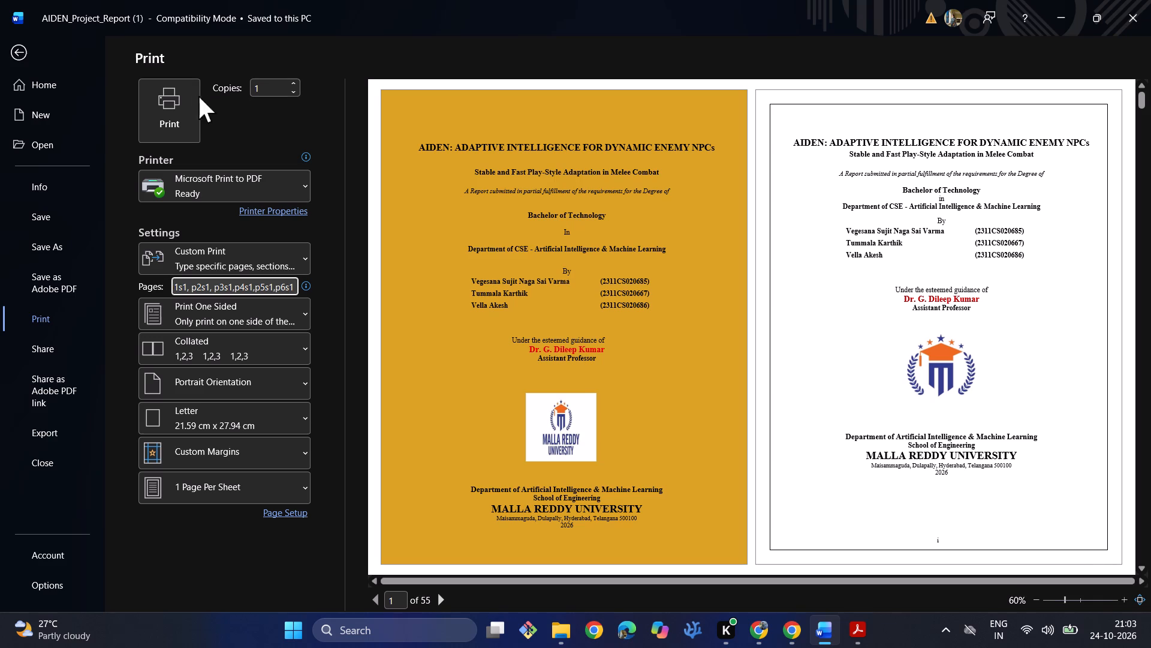
# Print the set page range of the report to PDF, saving it as xsds.pdf in Downloads.
pyautogui.click(185, 110)
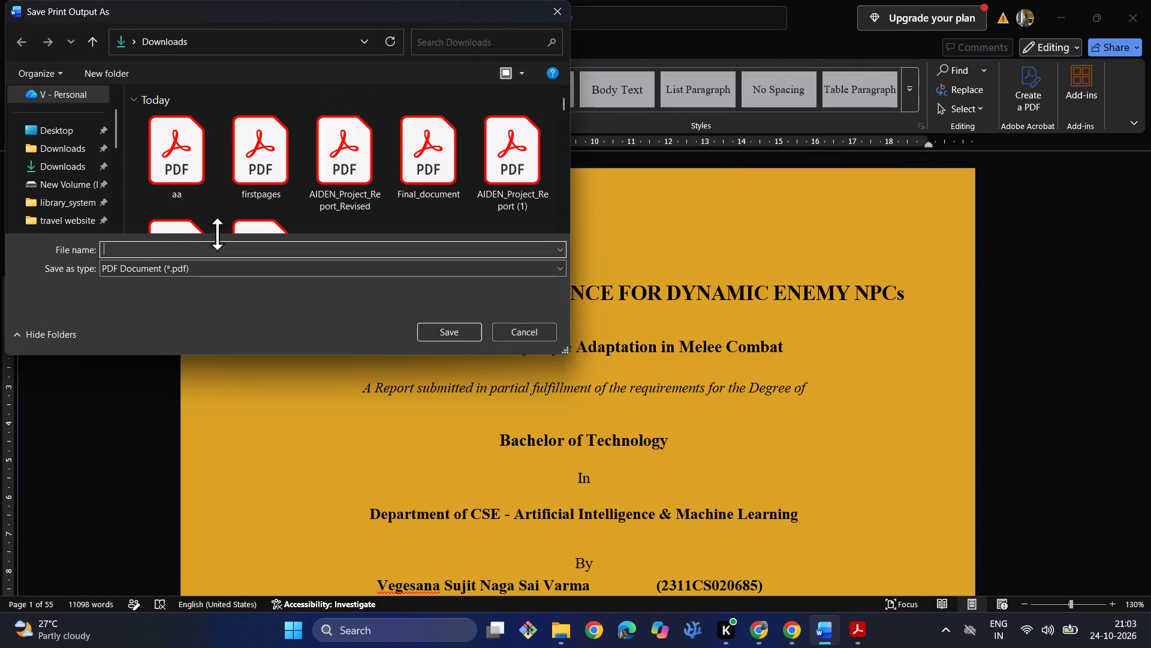
pyautogui.write('xsds.padf')
pyautogui.press('BackSpace')
pyautogui.press('BackSpace')
pyautogui.press('BackSpace')
pyautogui.write('df')
pyautogui.press('Return')
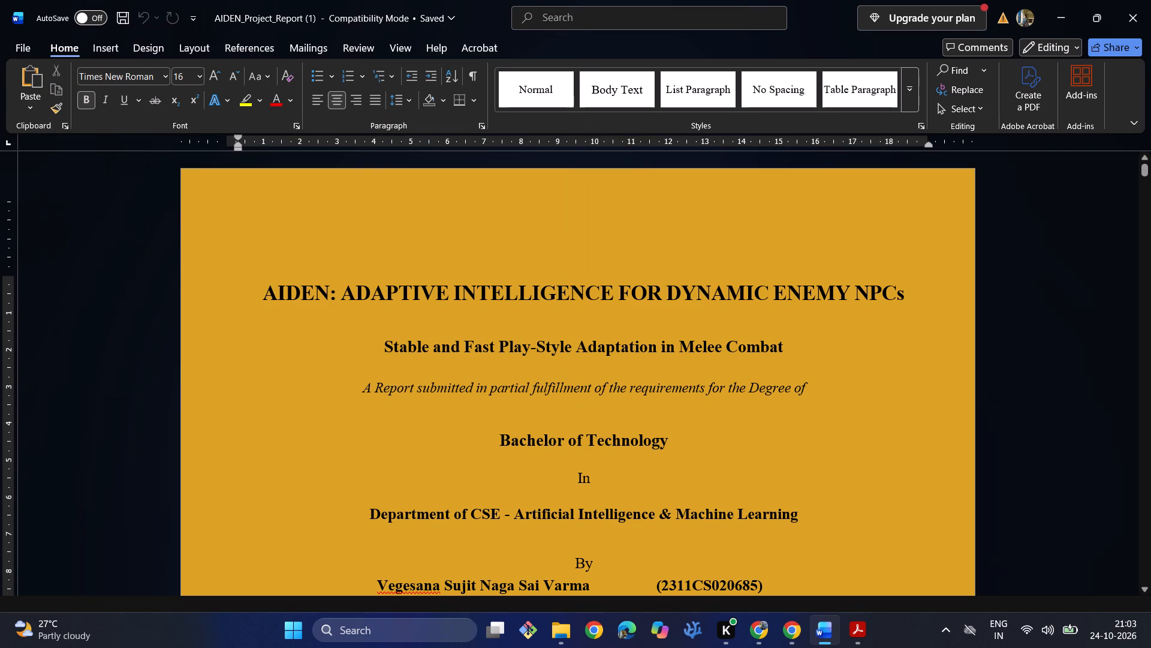
# Check in Acrobat which report pages xsds.pdf contains.
pyautogui.scroll(-3, 505, 317)
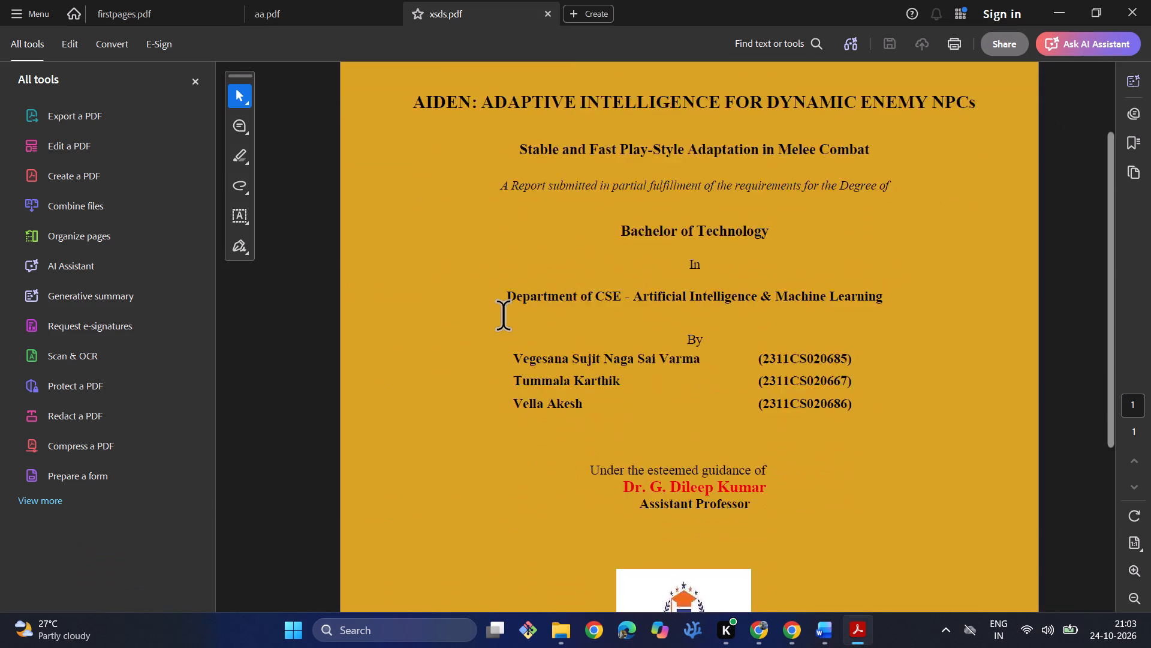
pyautogui.scroll(-6, 505, 317)
pyautogui.scroll(7, 505, 317)
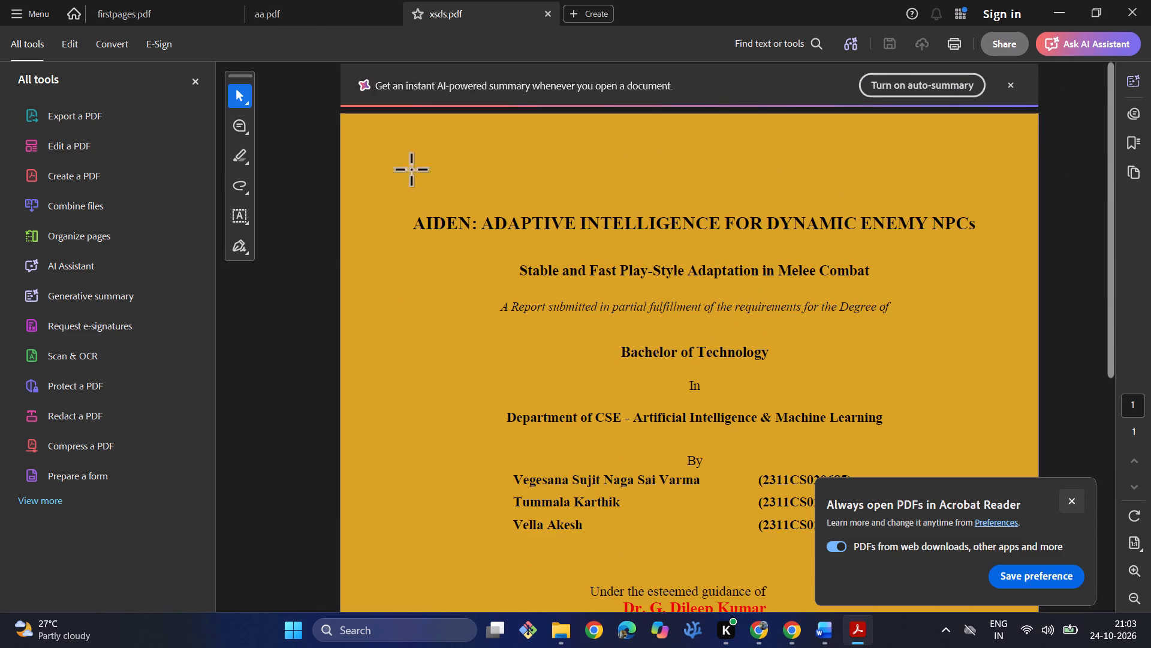
# Close aa.pdf and xsds.pdf in Acrobat, keeping firstpages.pdf open.
pyautogui.click(302, 0)
pyautogui.click(298, 11)
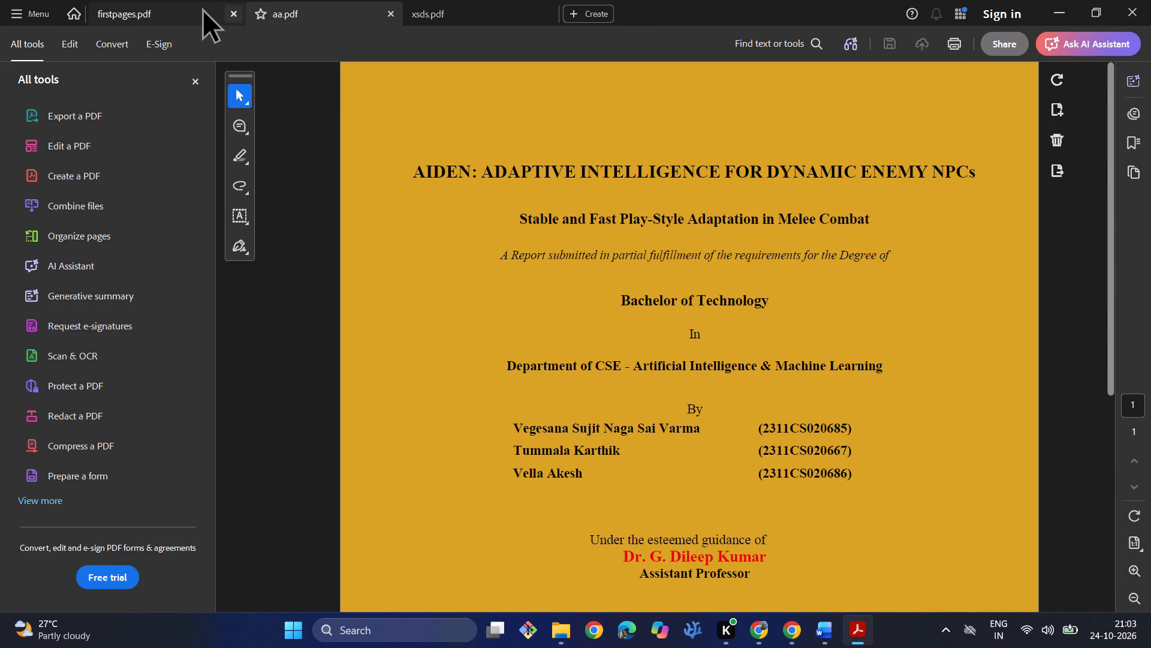
pyautogui.click(204, 12)
pyautogui.click(393, 17)
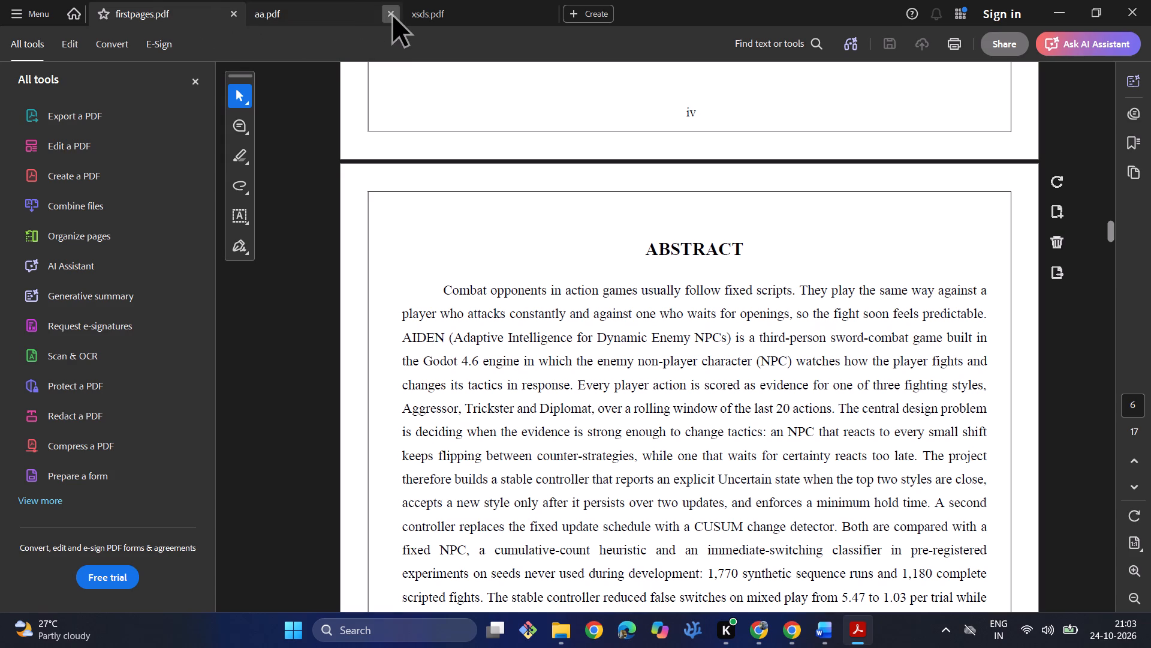
pyautogui.click(396, 20)
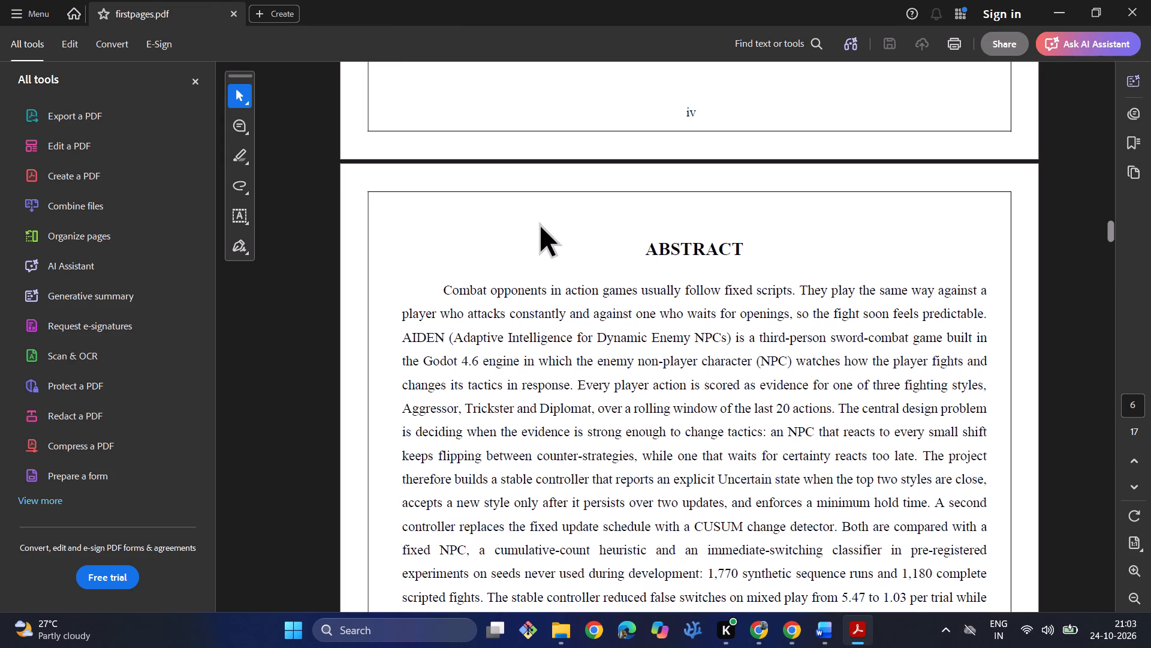
# Look through firstpages.pdf from the cover to the List of Figures, checking its pages and Roman page numbers.
pyautogui.scroll(18, 541, 227)
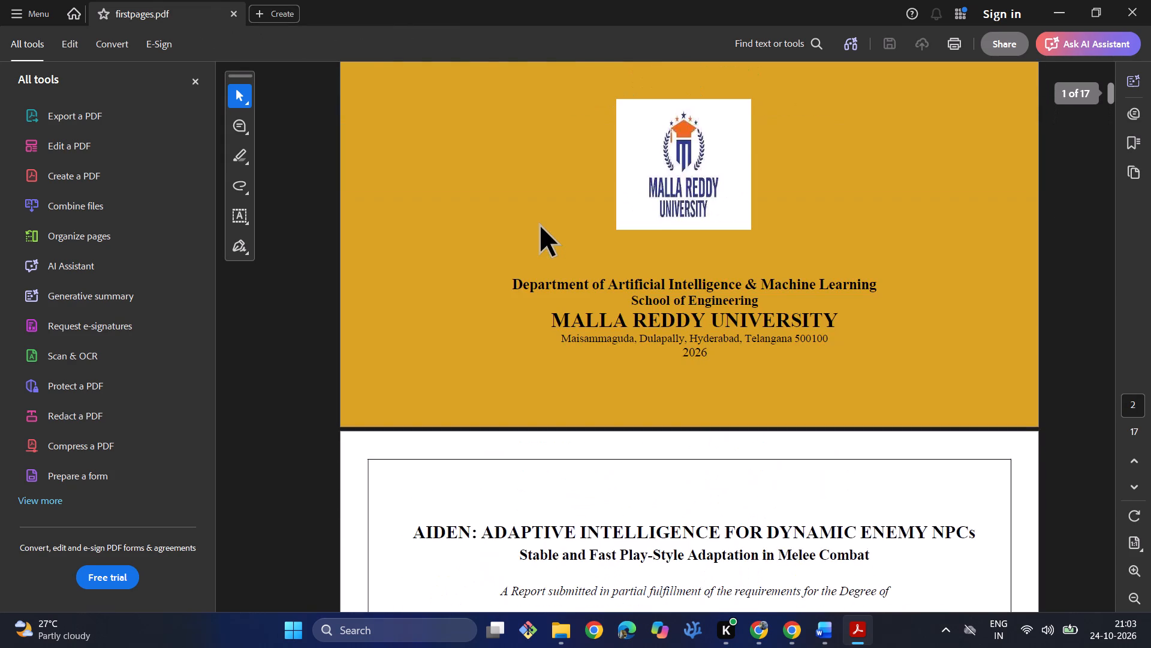
pyautogui.scroll(-6, 541, 227)
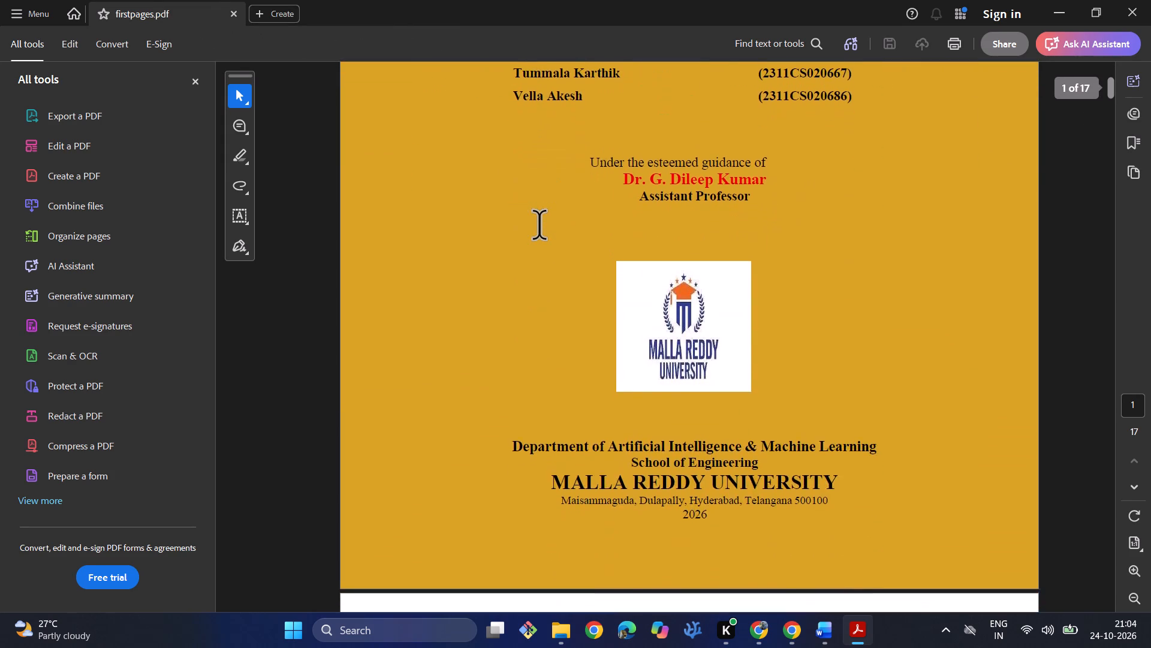
pyautogui.scroll(-6, 541, 227)
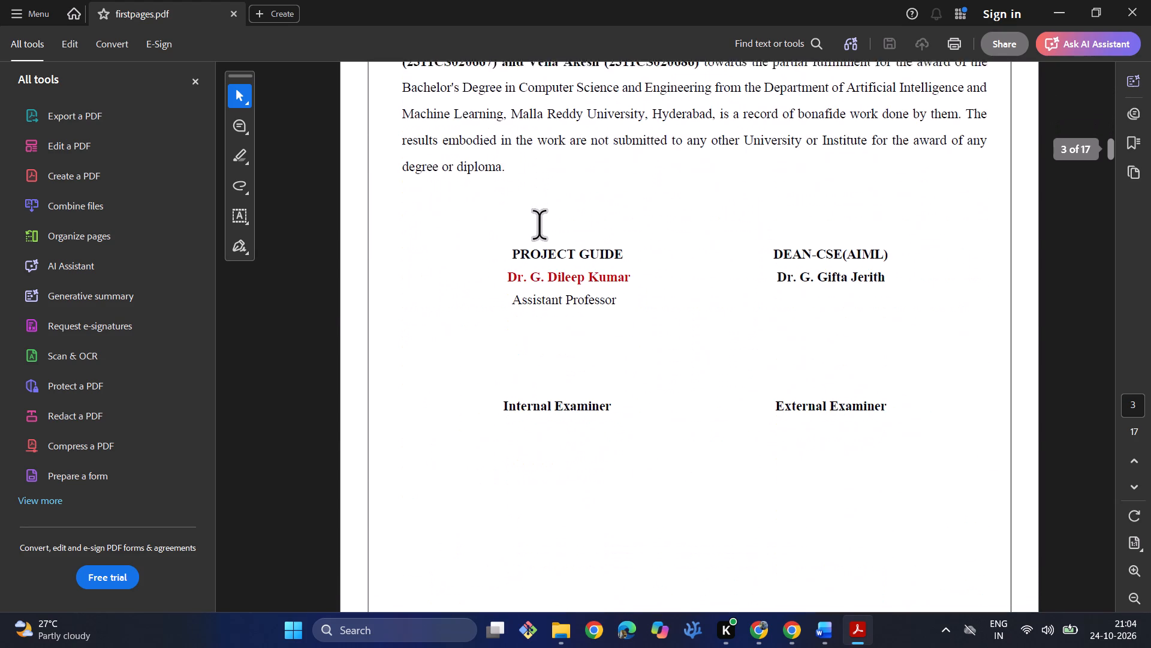
pyautogui.scroll(-7, 541, 227)
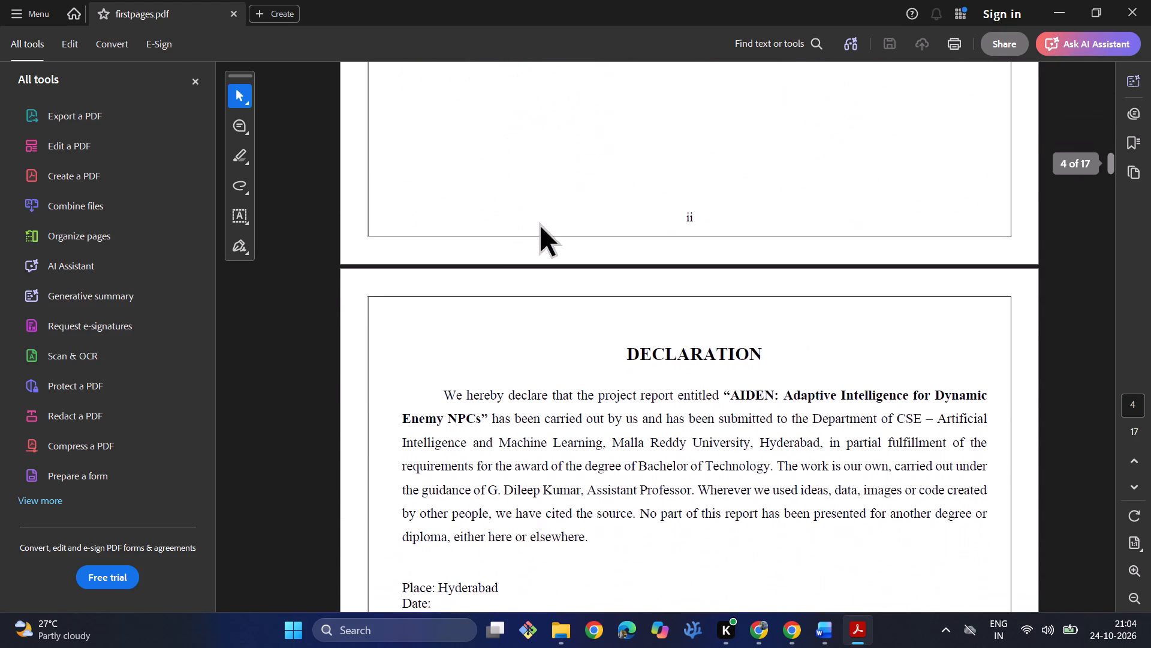
pyautogui.scroll(-1, 541, 227)
pyautogui.scroll(3, 541, 227)
pyautogui.scroll(-3, 541, 227)
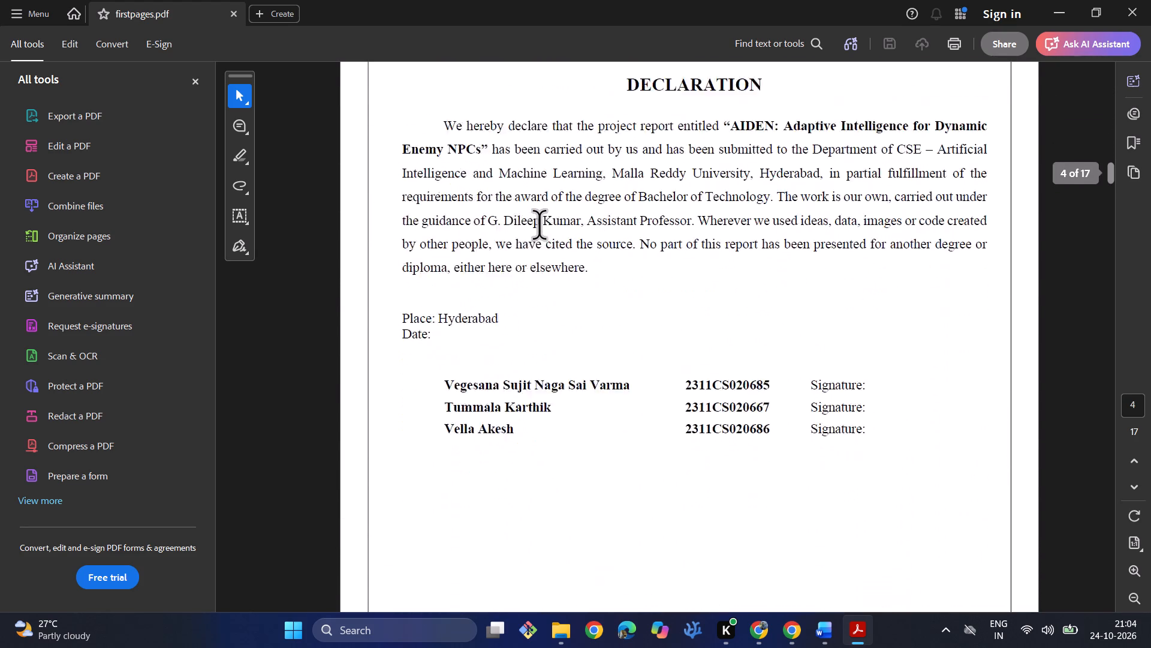
pyautogui.scroll(-6, 541, 227)
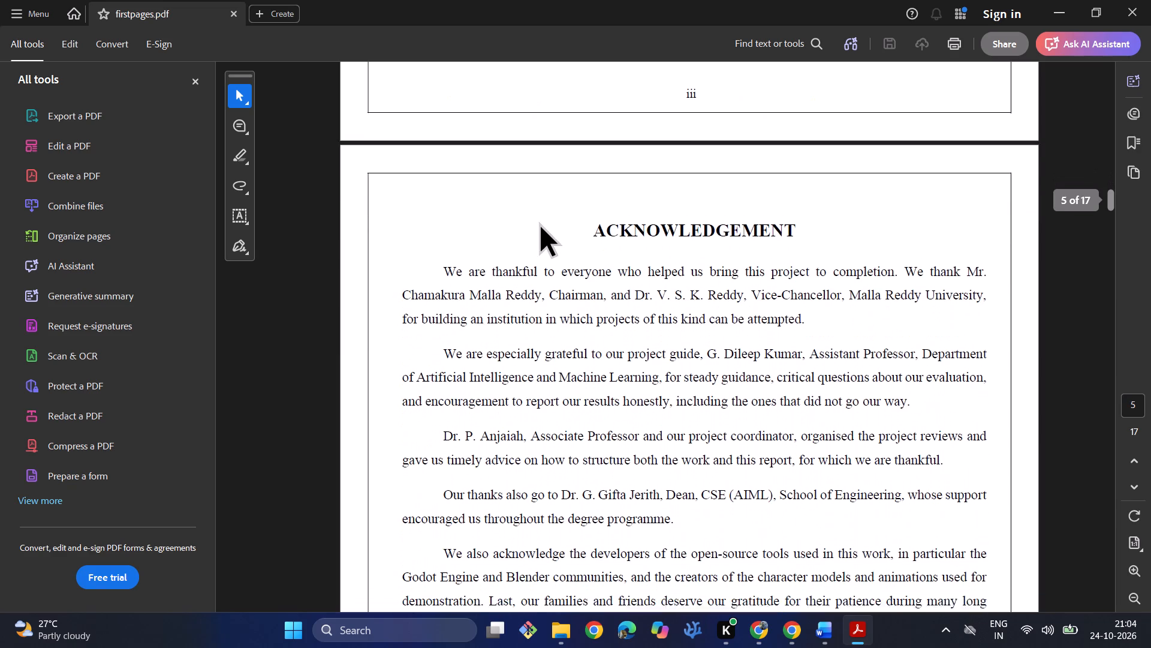
pyautogui.scroll(-7, 541, 227)
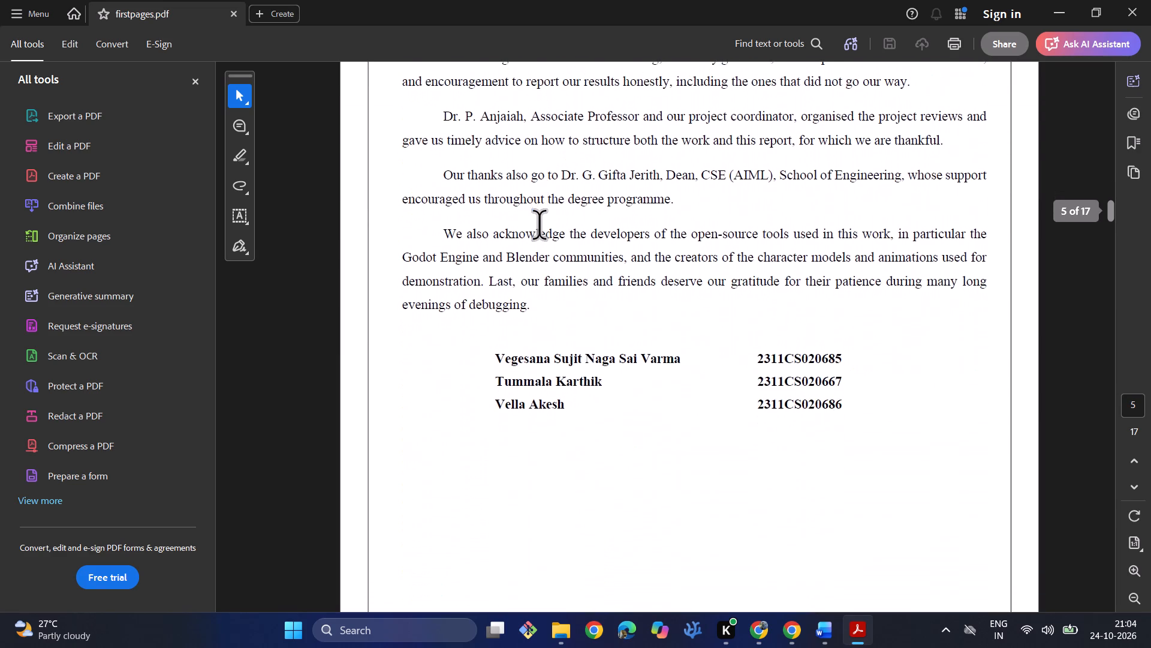
pyautogui.scroll(-12, 541, 227)
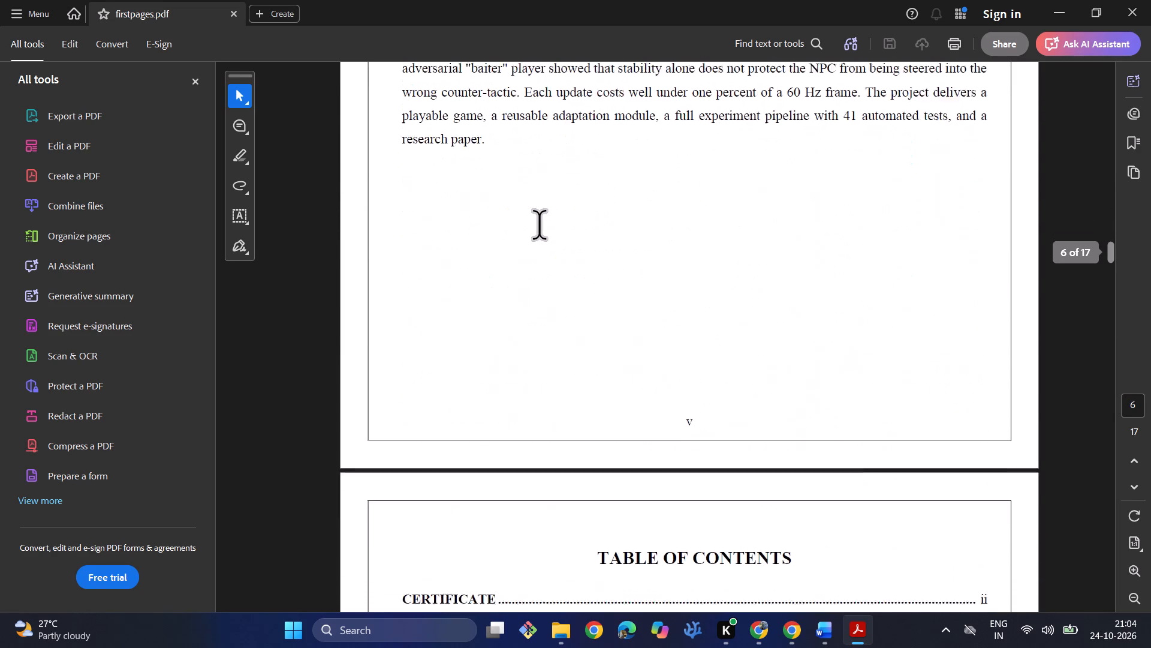
pyautogui.scroll(-6, 541, 227)
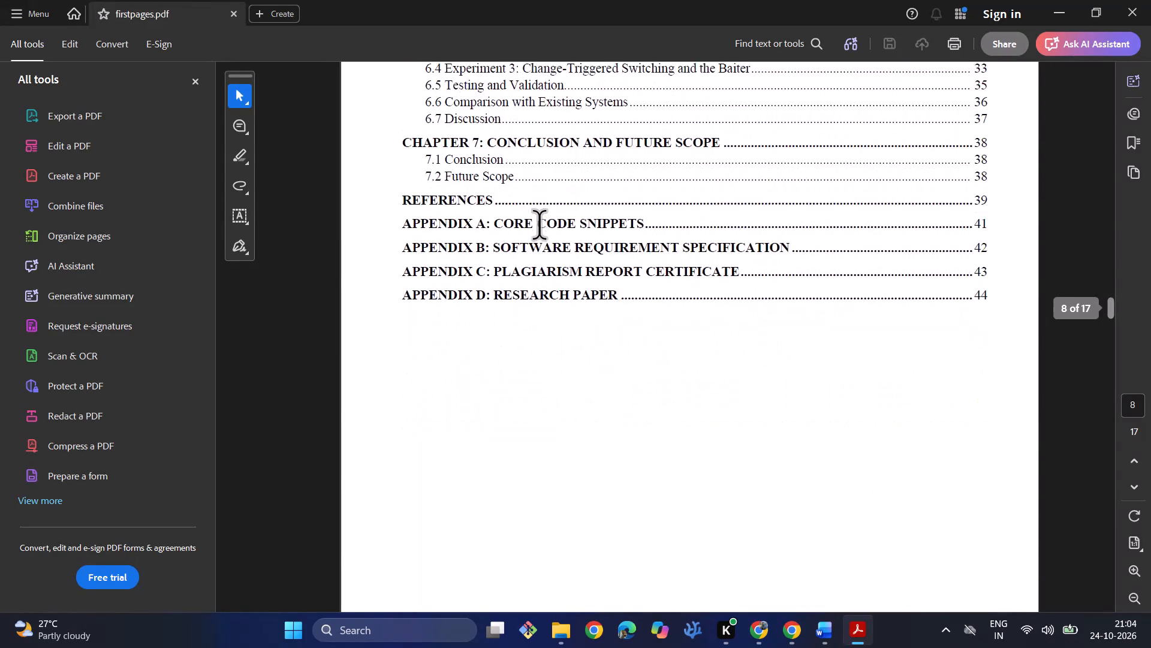
pyautogui.scroll(-4, 541, 227)
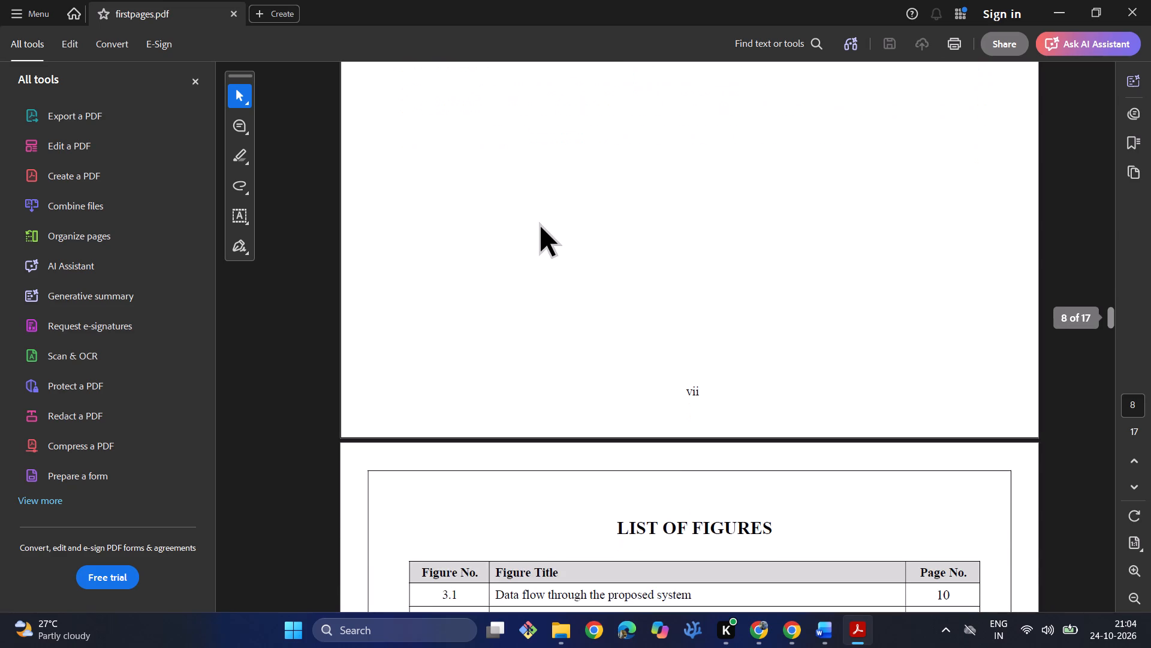
pyautogui.scroll(-7, 541, 227)
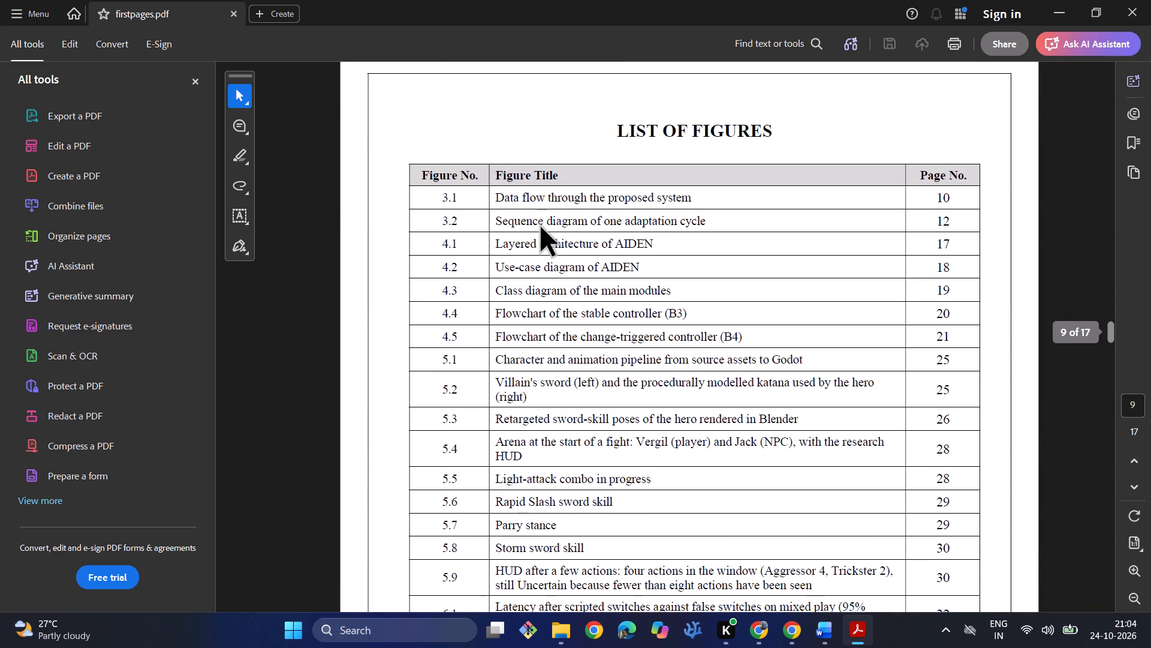
pyautogui.scroll(-1, 541, 227)
pyautogui.scroll(8, 541, 227)
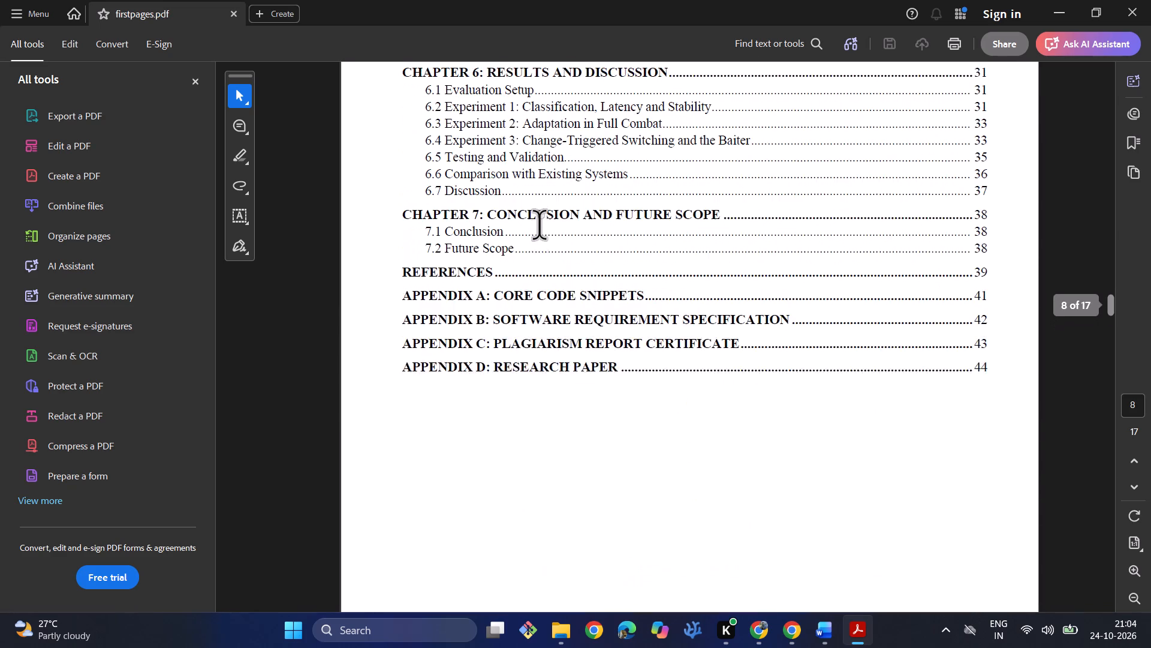
pyautogui.scroll(15, 541, 227)
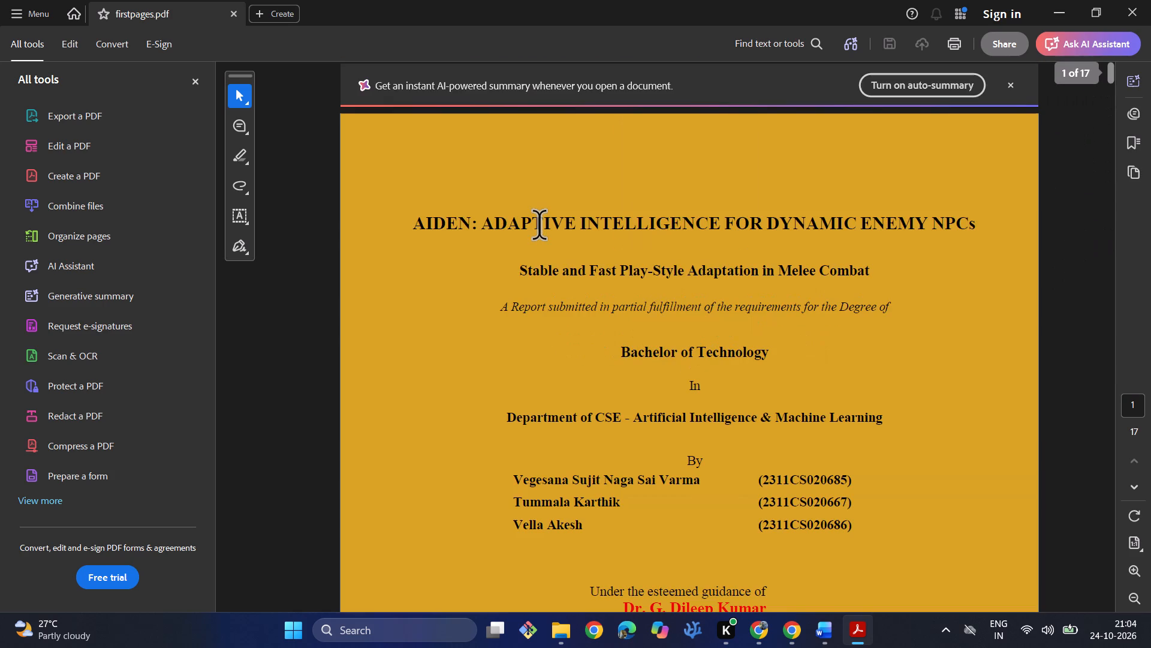
# Switch to Word and look through the report's front pages from the cover to the Table of Contents, checking the page numbering.
pyautogui.hotkey('alt', 'Tab')
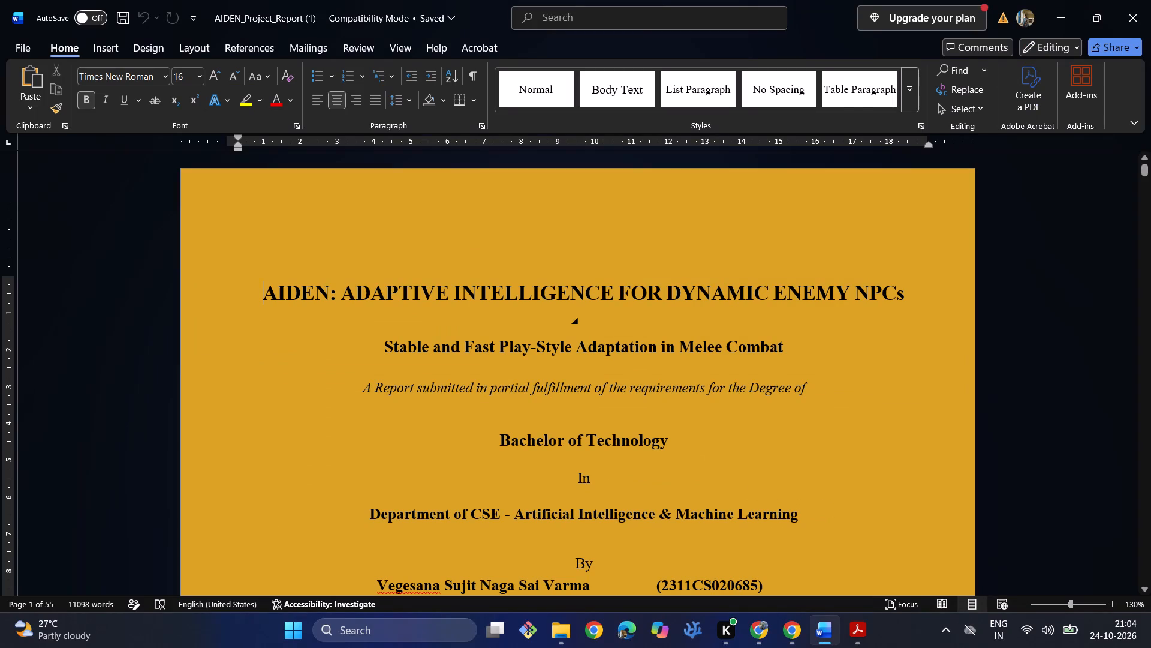
pyautogui.scroll(-4, 688, 331)
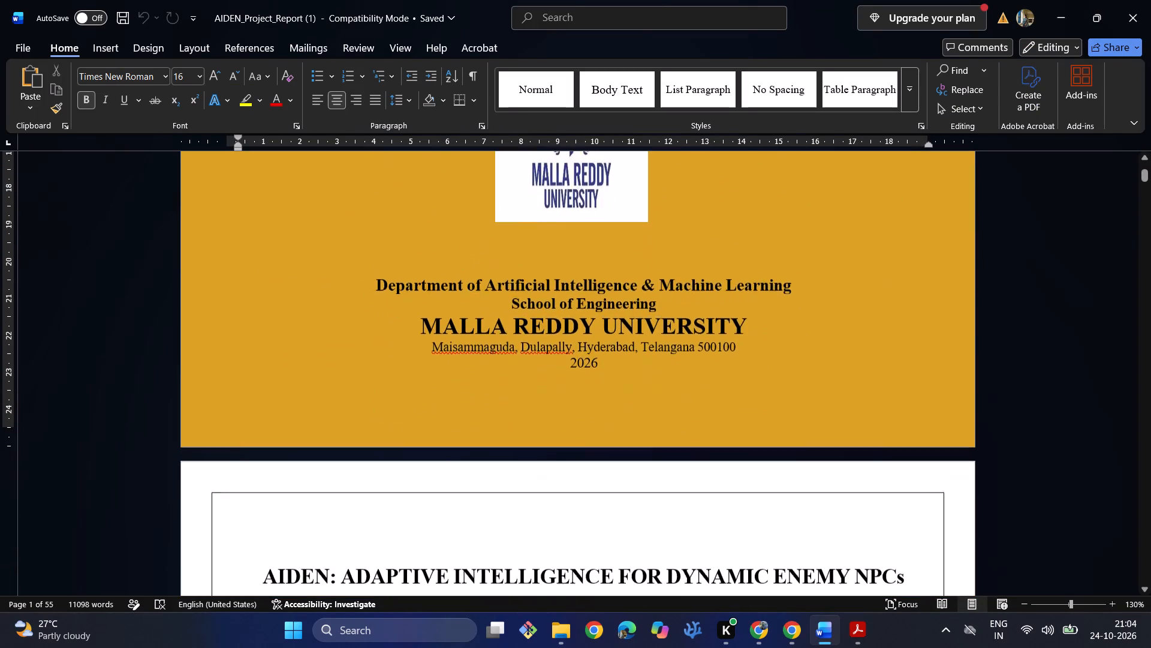
pyautogui.scroll(-4, 688, 331)
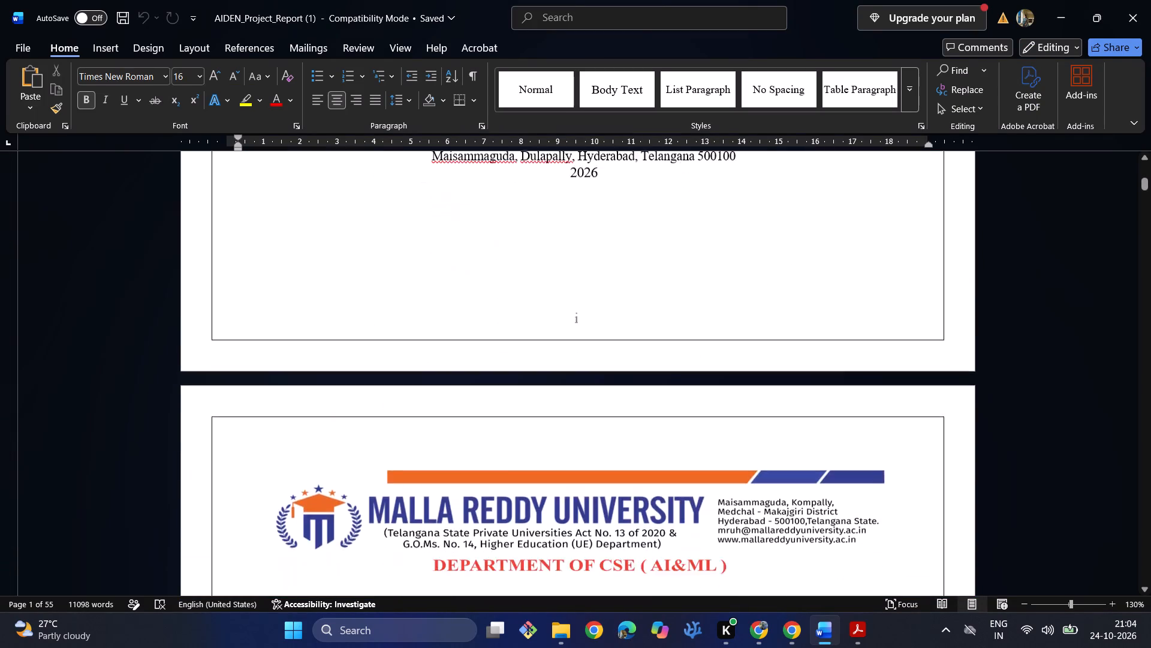
pyautogui.scroll(-3, 688, 331)
pyautogui.scroll(1, 688, 331)
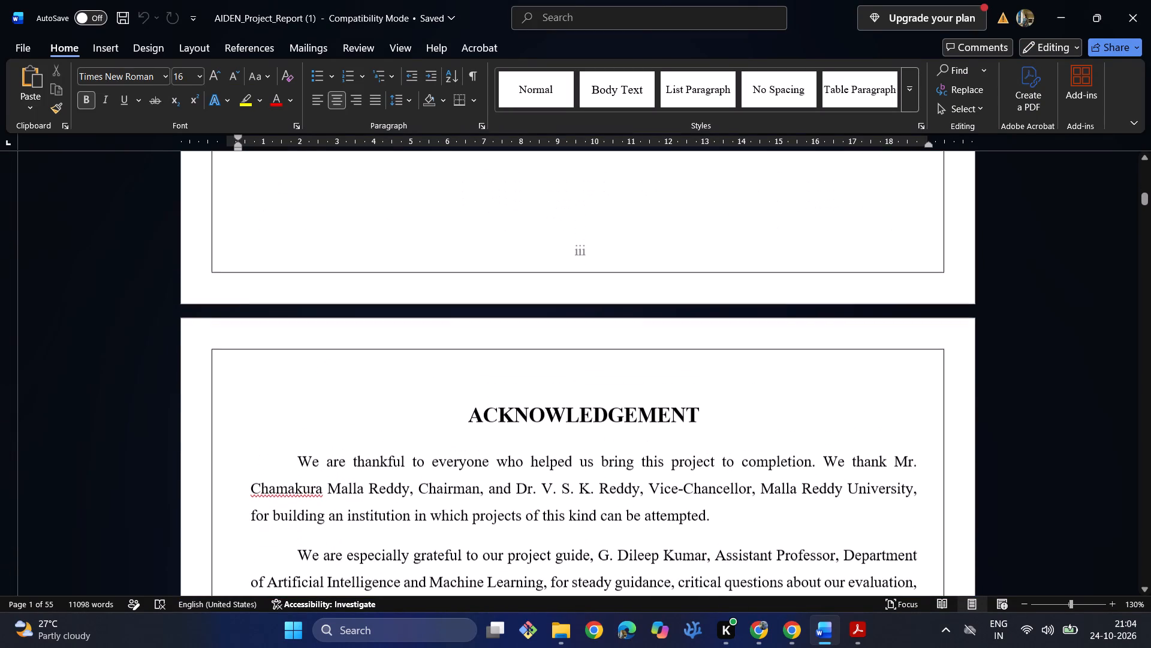
pyautogui.scroll(-3, 688, 331)
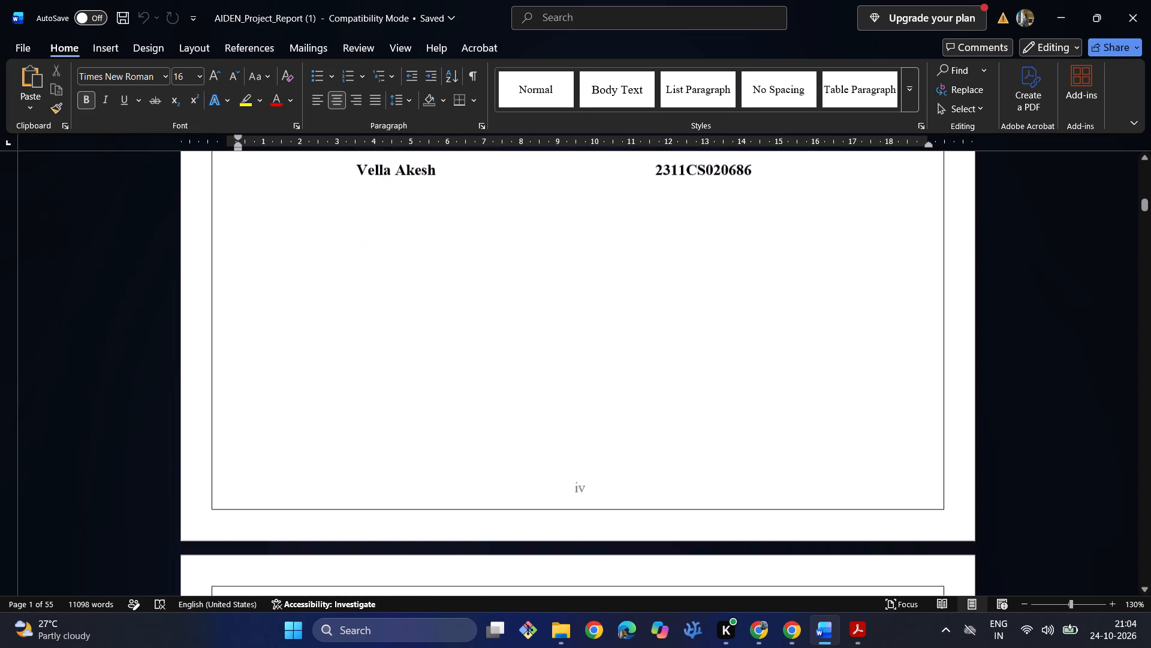
pyautogui.scroll(-3, 688, 331)
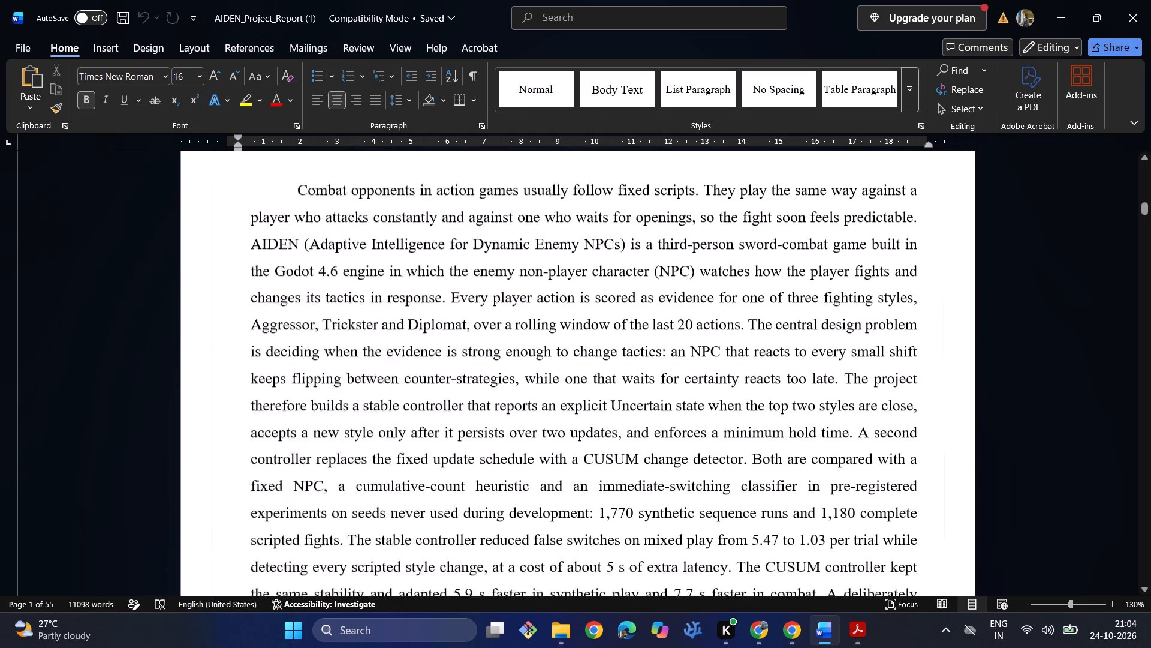
pyautogui.scroll(-3, 688, 331)
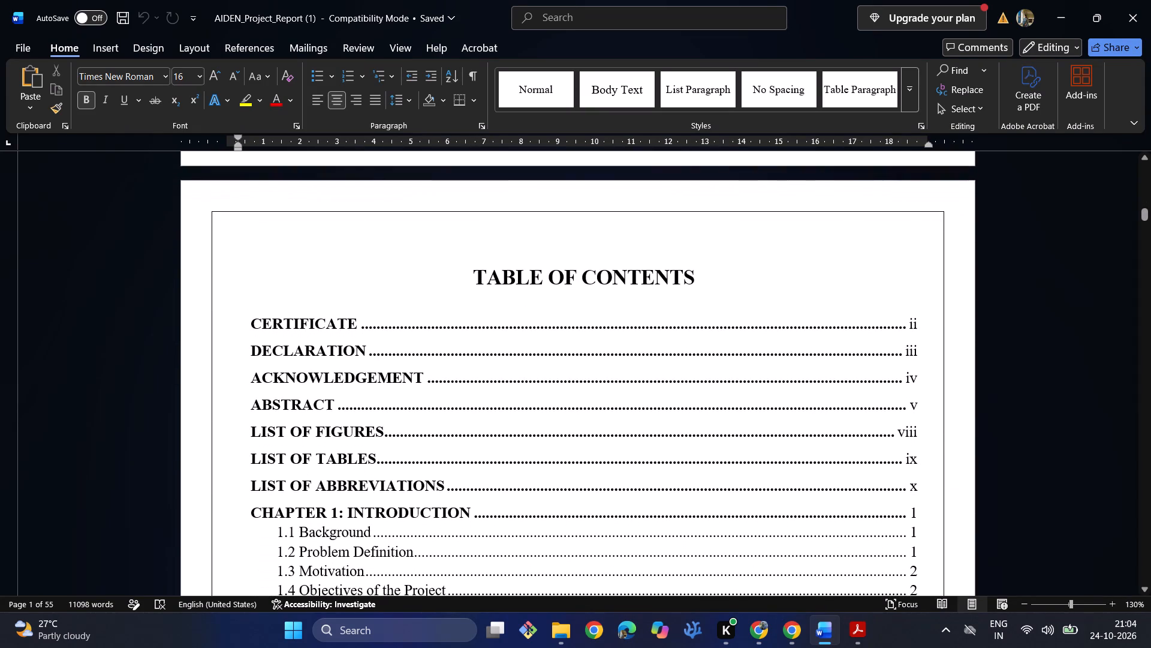
pyautogui.scroll(1, 688, 331)
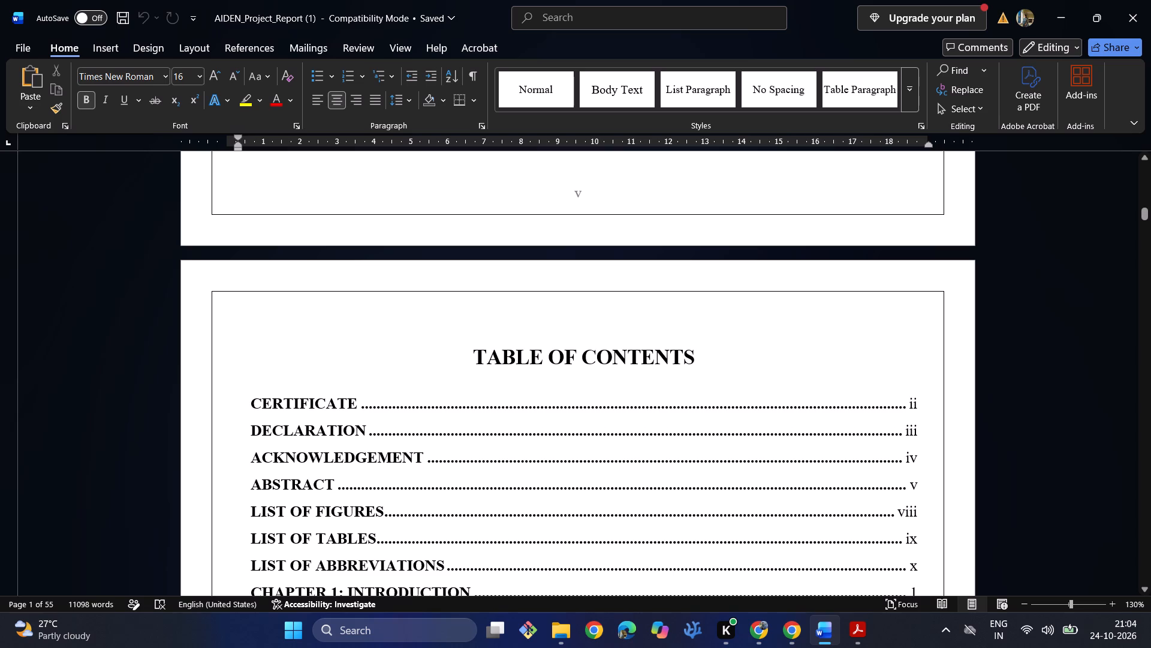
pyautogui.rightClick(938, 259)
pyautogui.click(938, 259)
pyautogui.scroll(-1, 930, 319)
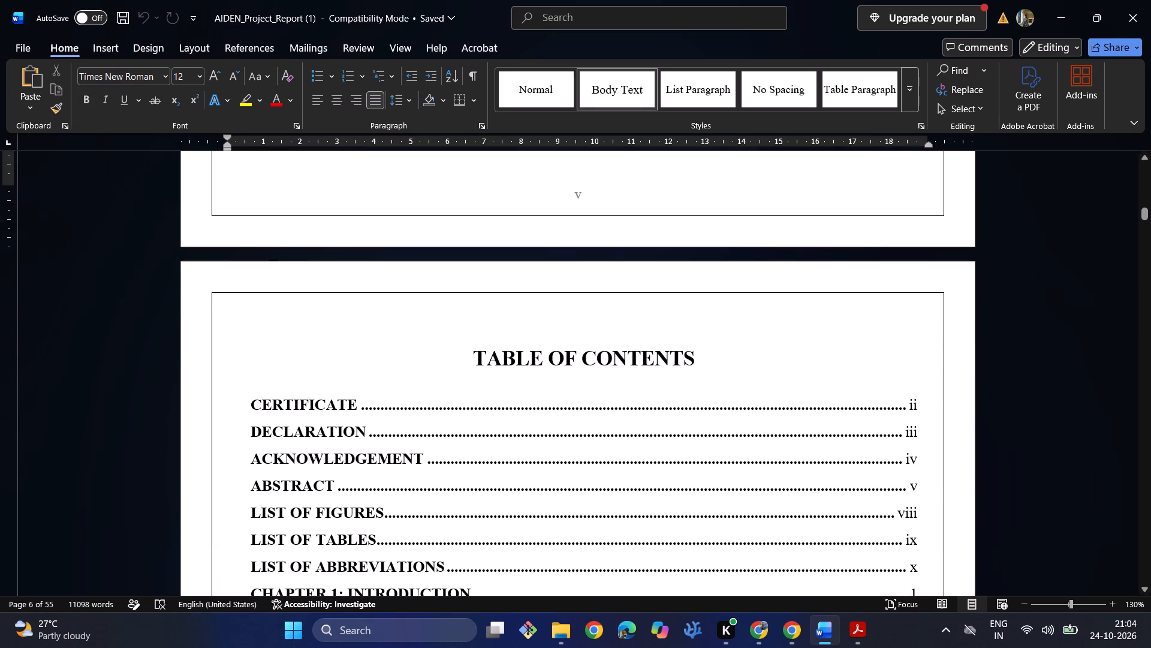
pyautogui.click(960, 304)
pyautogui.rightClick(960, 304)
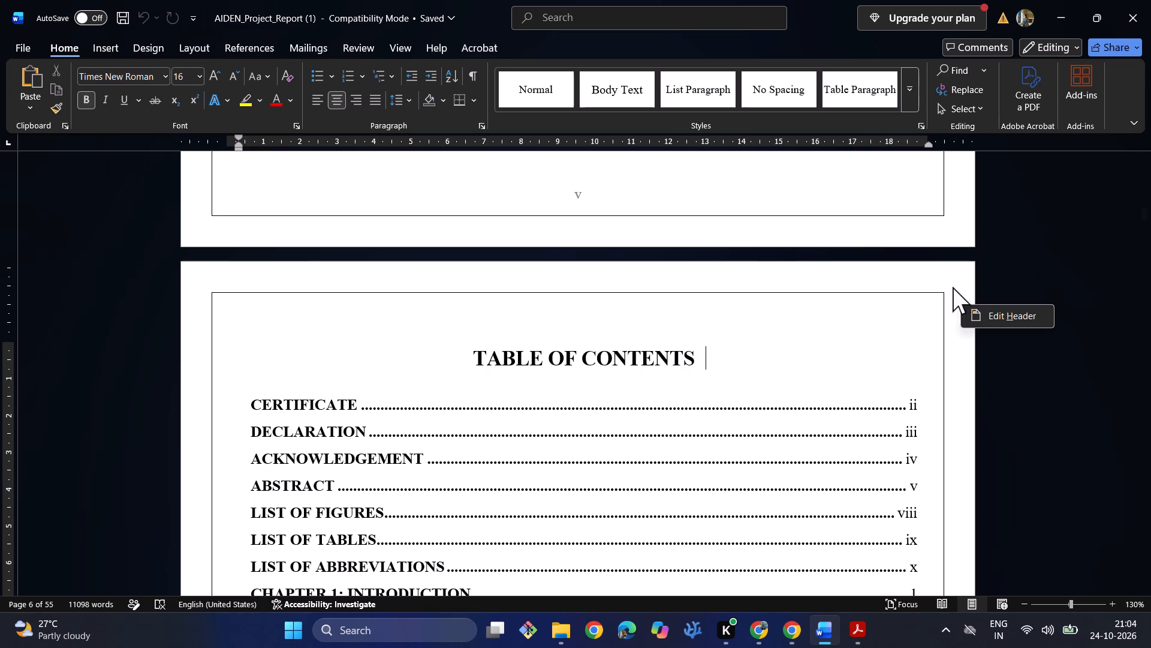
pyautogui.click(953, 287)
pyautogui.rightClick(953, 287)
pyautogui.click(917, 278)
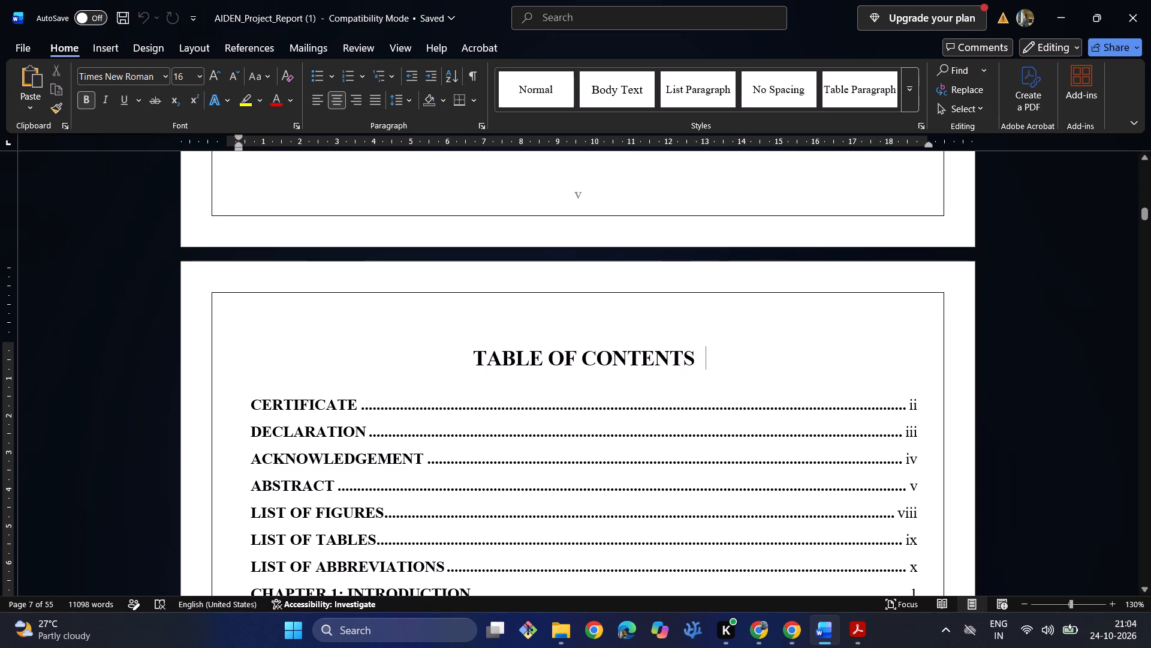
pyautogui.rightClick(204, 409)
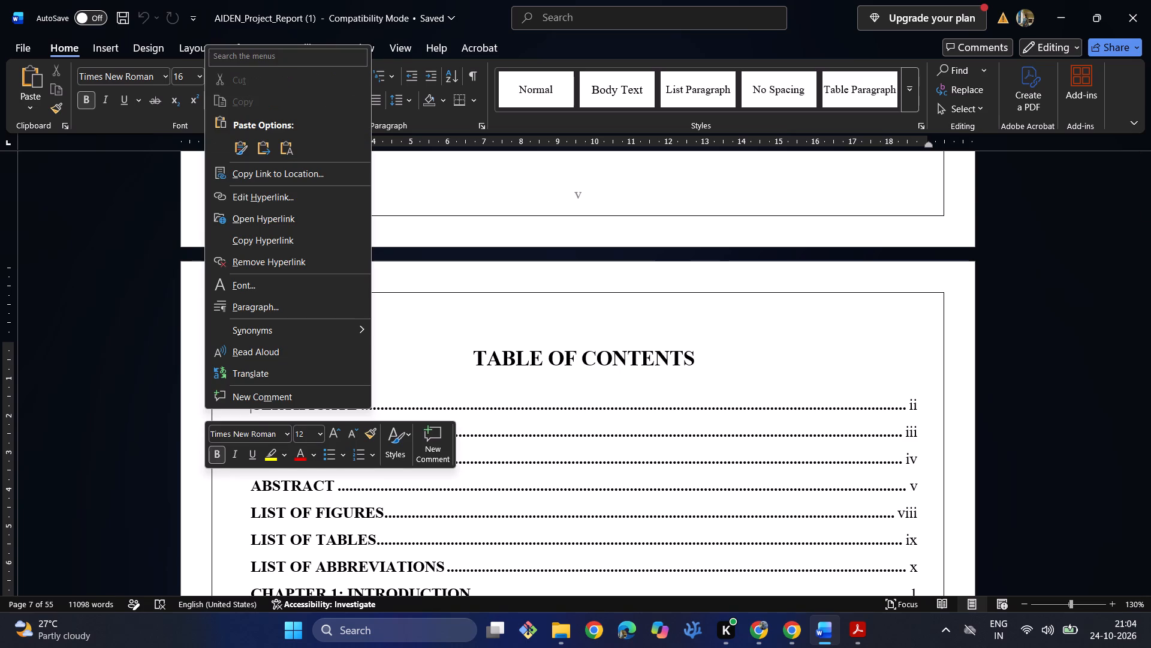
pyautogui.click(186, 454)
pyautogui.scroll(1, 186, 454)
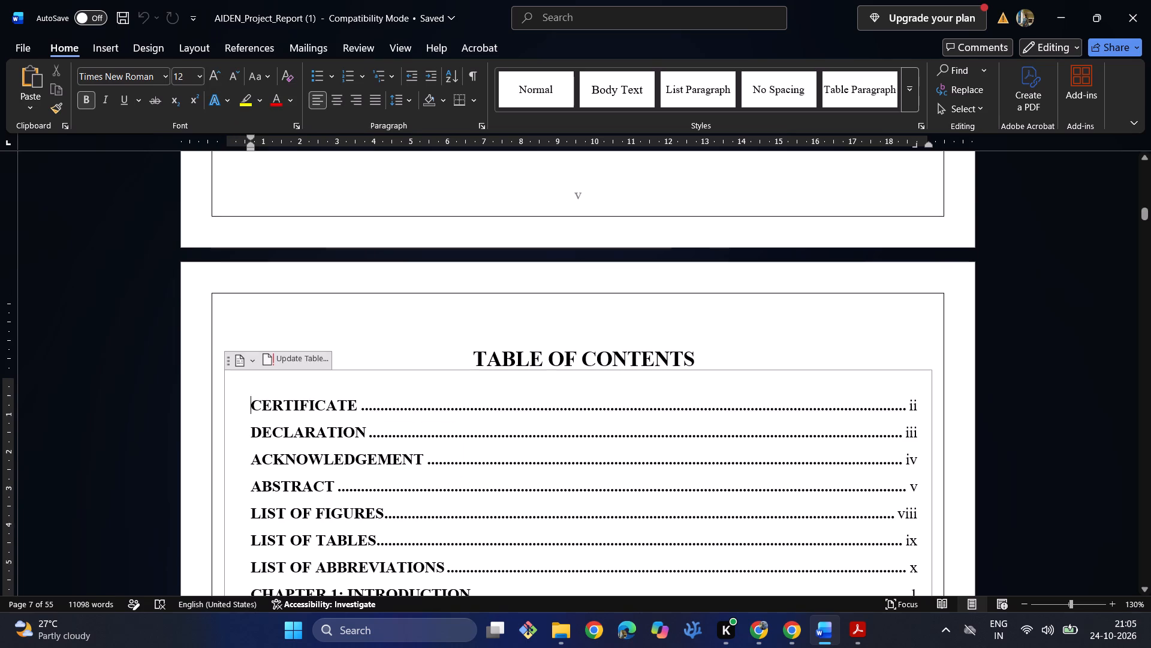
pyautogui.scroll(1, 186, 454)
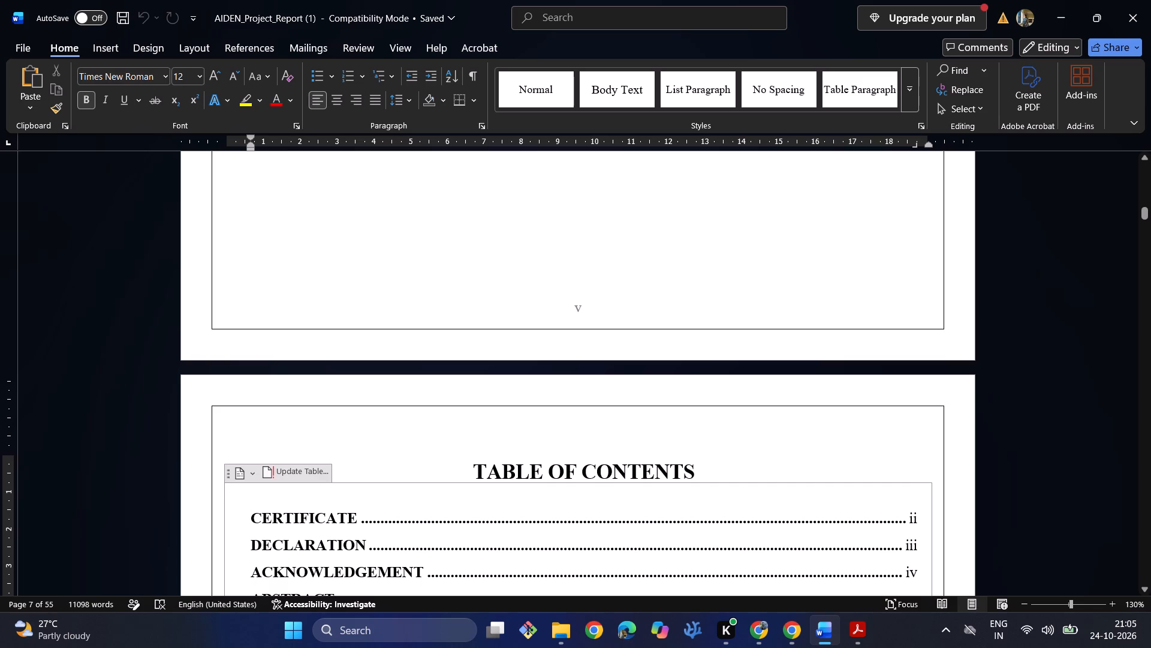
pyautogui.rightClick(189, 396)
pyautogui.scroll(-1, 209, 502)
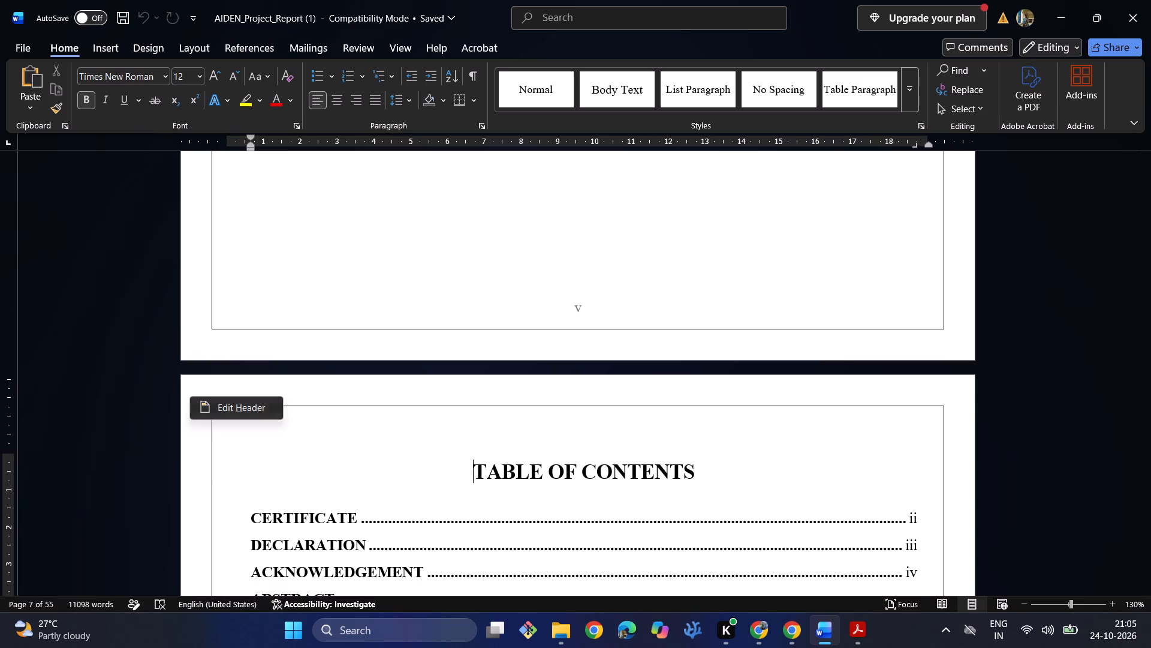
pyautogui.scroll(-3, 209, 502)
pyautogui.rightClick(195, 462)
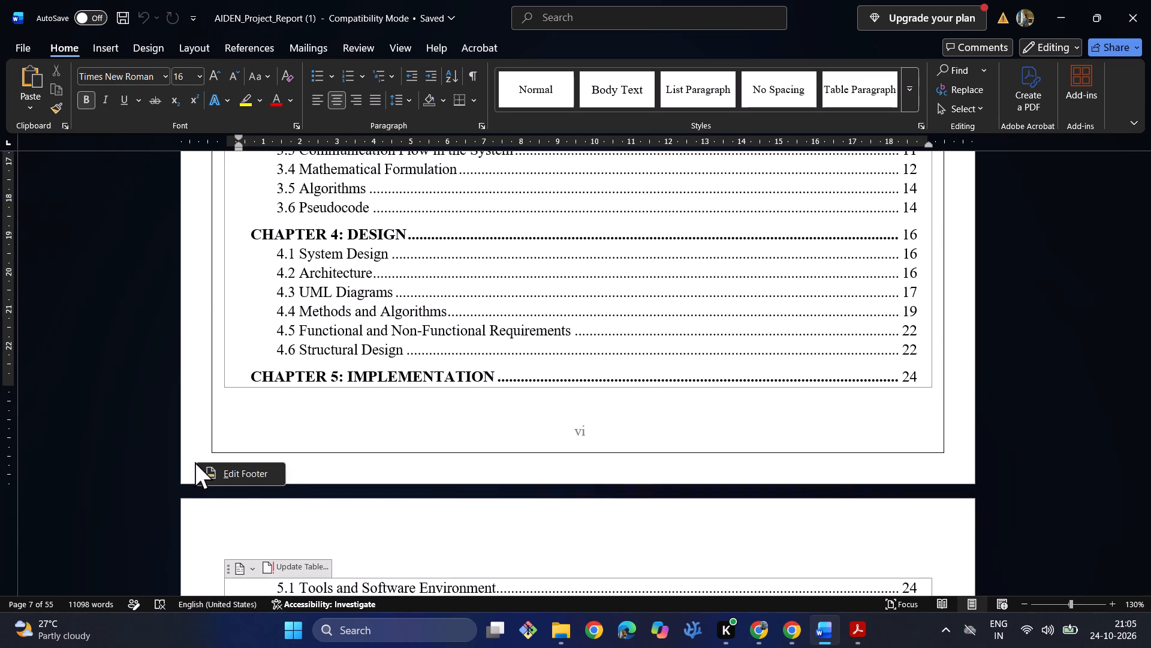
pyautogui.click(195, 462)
# Cut the 4.1 System Design line from the report's Table of Contents.
pyautogui.click(188, 251)
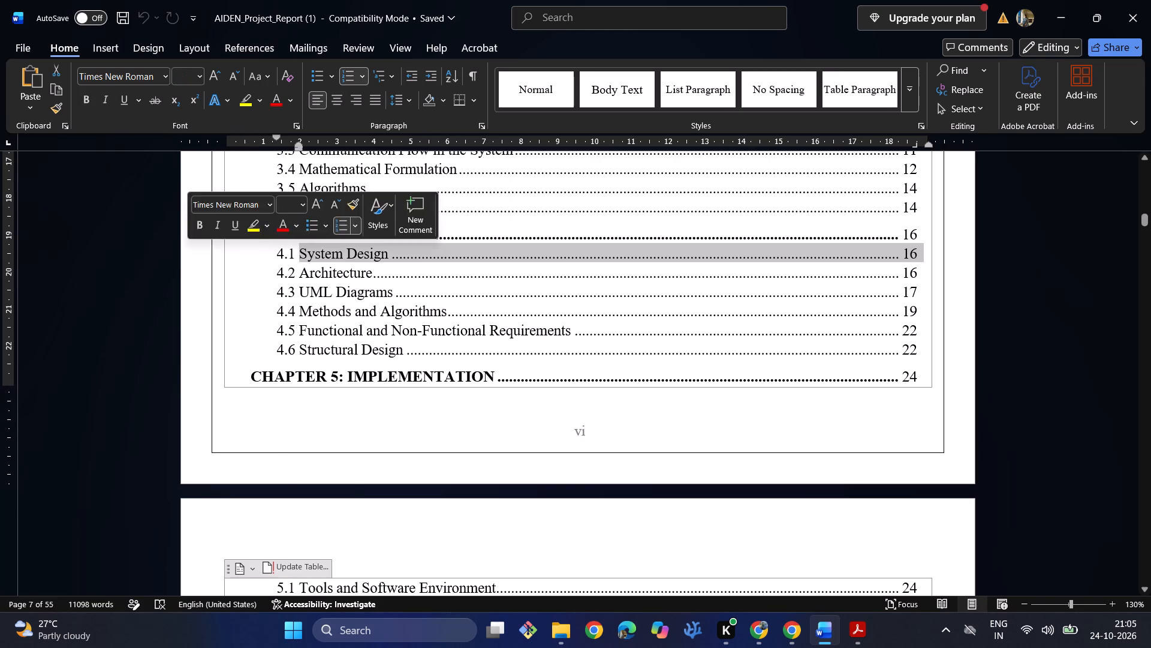
pyautogui.rightClick(188, 251)
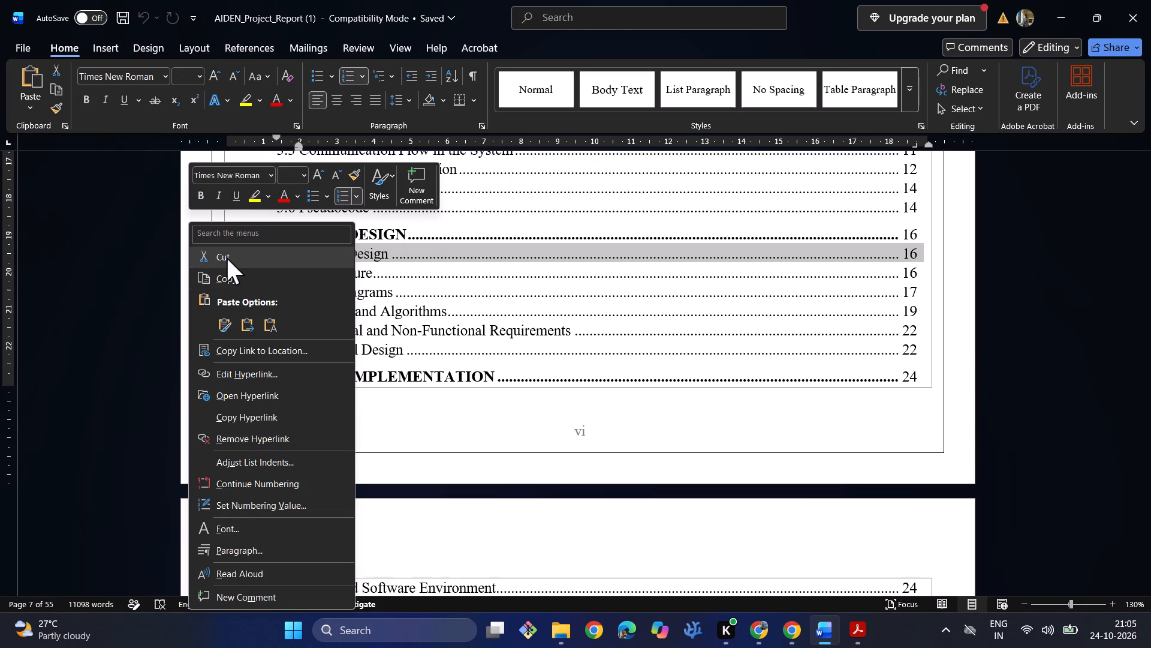
pyautogui.click(228, 257)
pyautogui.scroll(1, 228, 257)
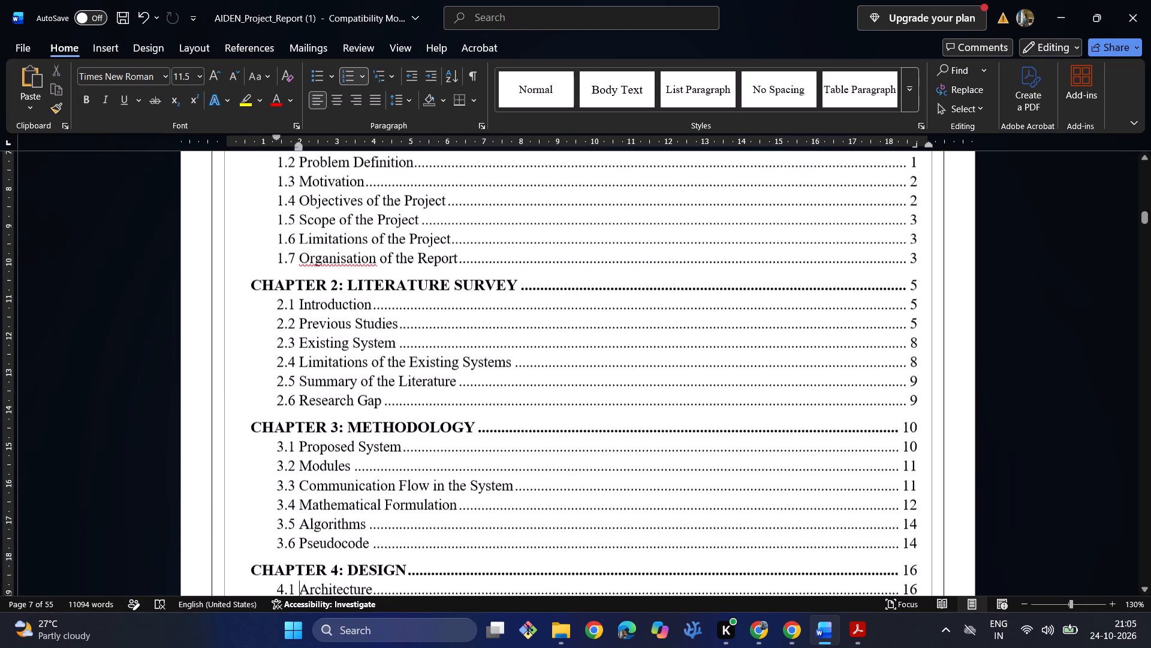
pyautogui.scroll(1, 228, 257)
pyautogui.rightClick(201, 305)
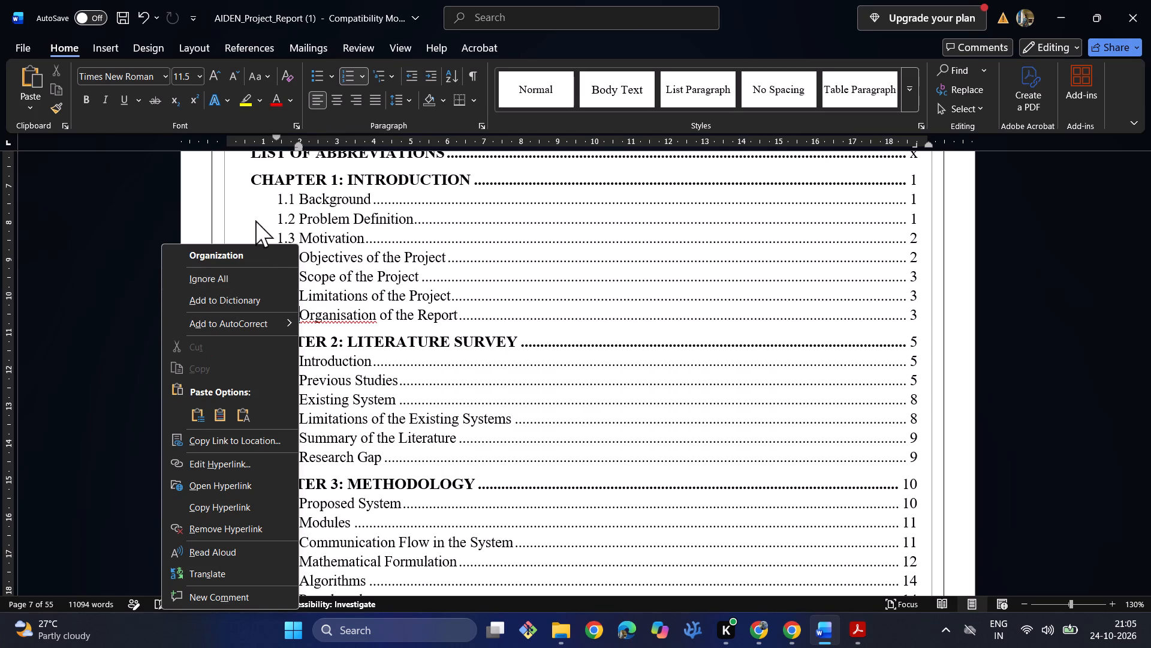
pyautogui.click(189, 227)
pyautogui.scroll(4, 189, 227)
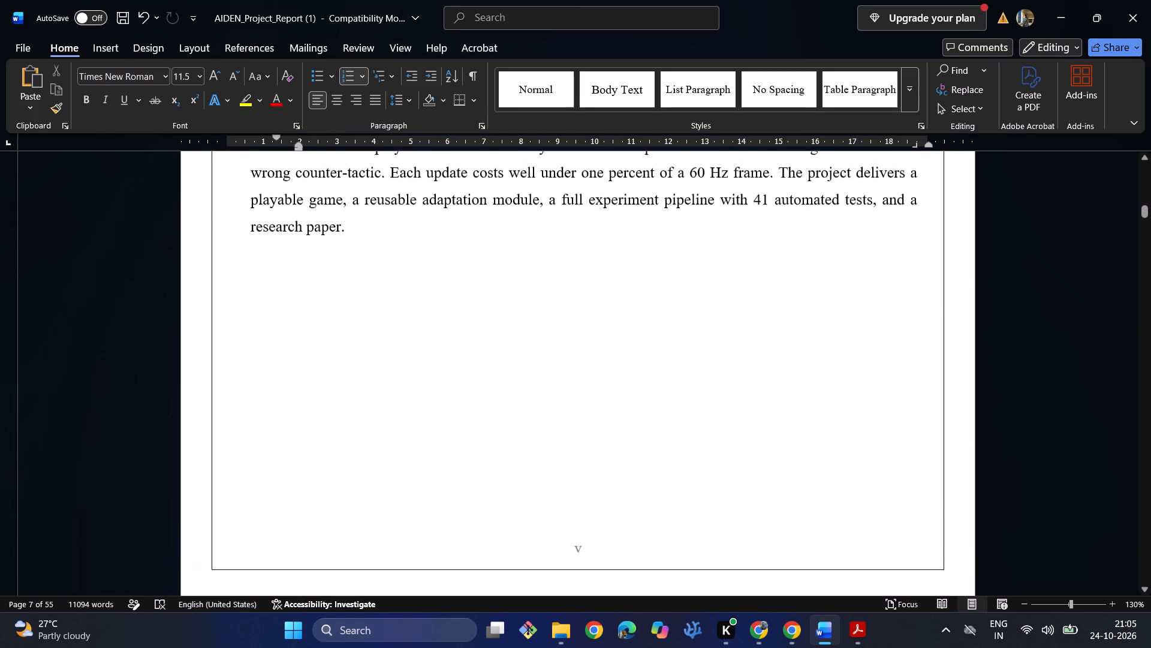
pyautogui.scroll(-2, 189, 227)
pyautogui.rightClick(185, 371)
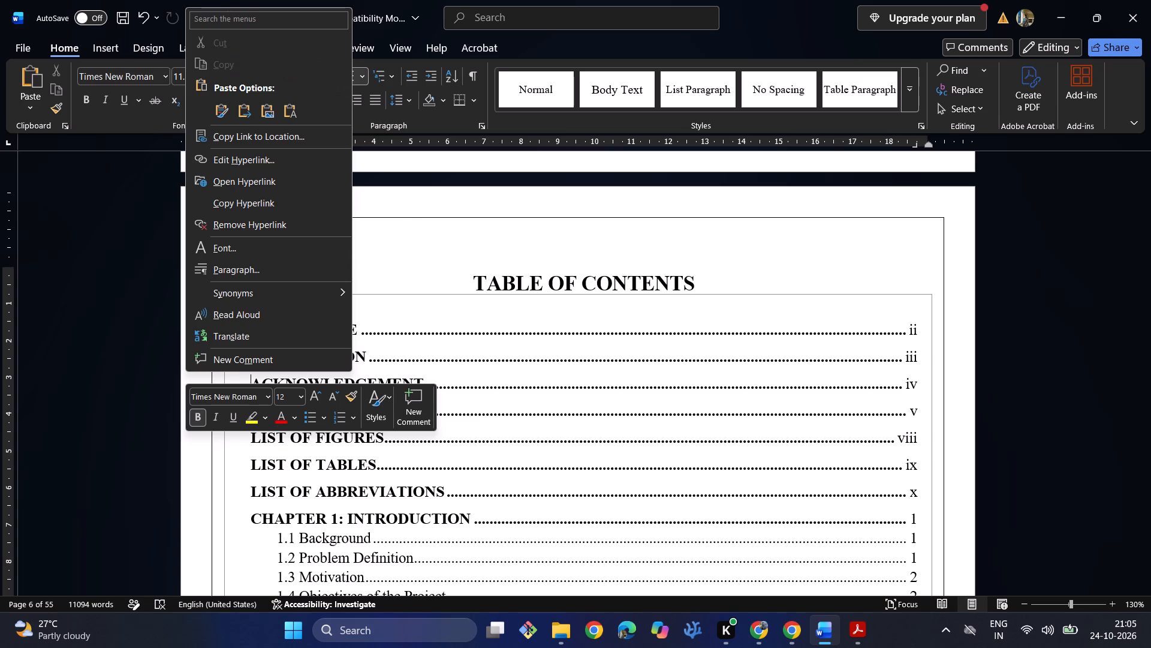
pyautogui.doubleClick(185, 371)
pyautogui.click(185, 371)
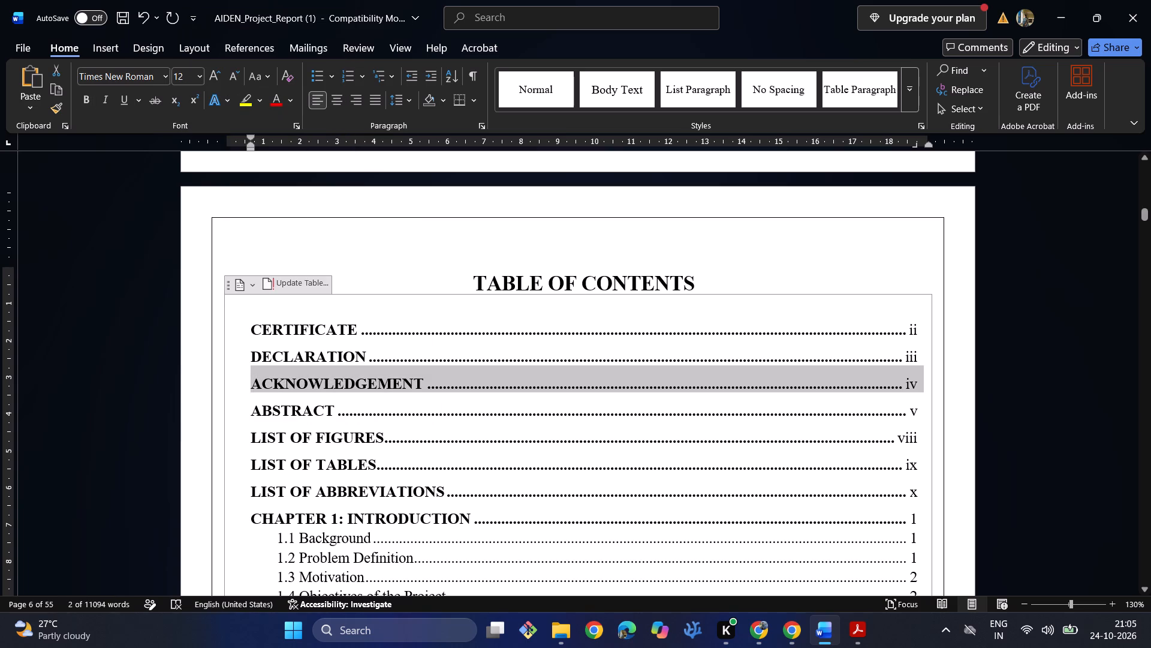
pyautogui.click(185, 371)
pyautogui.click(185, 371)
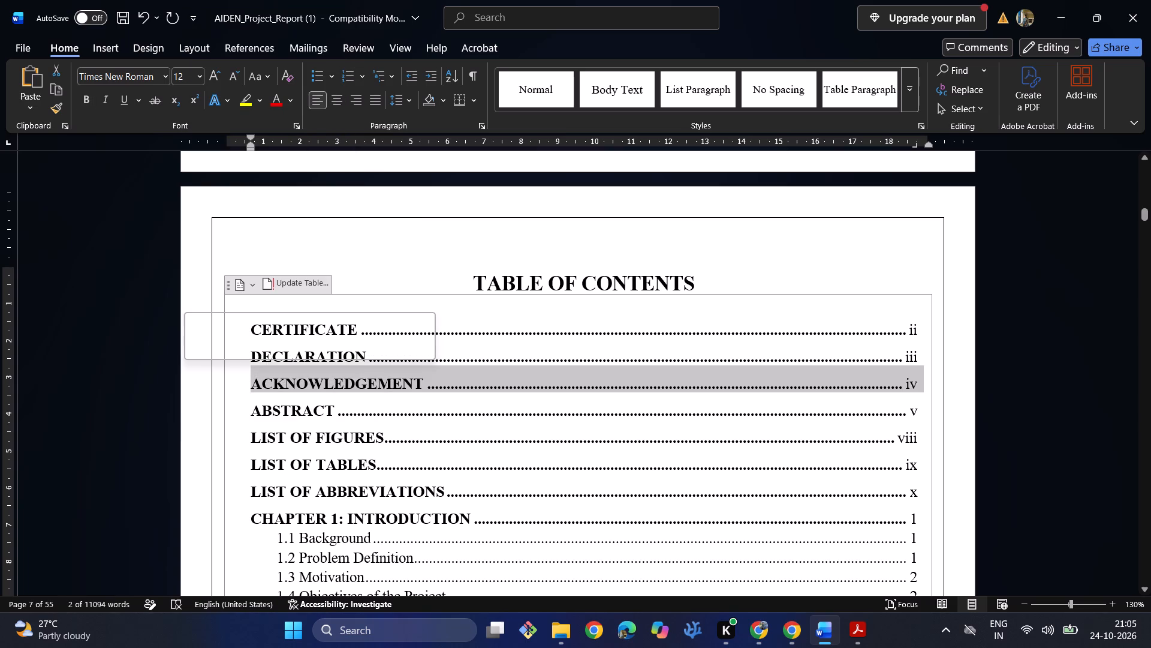
pyautogui.hotkey('alt', 'Tab')
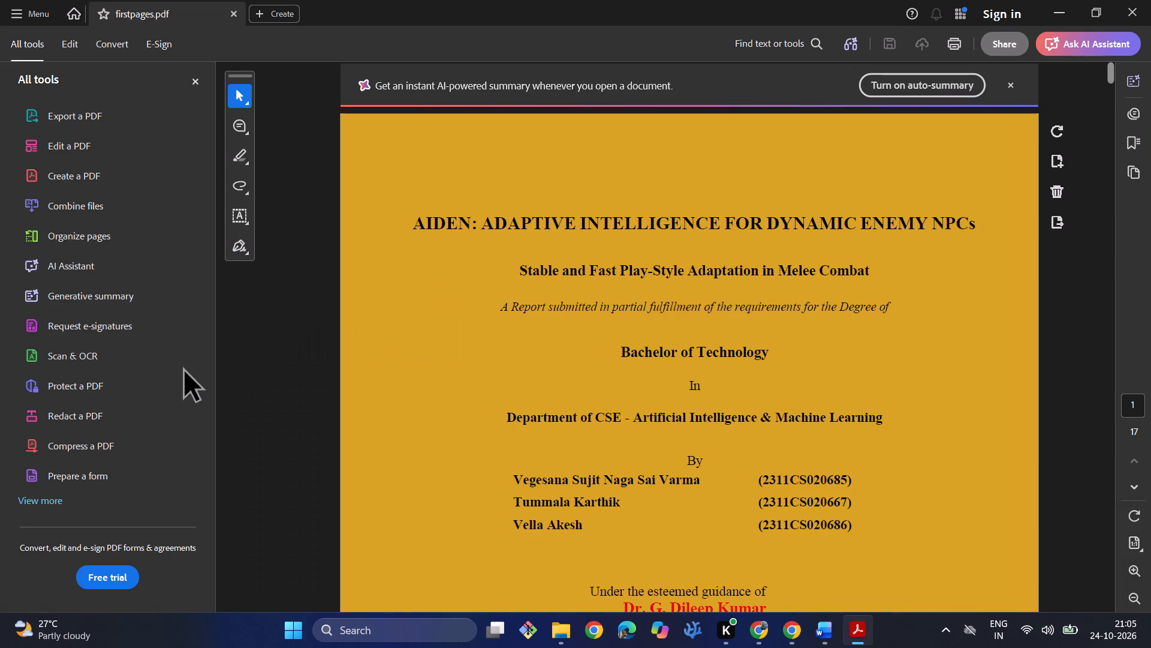
pyautogui.hotkey('alt', 'Tab')
pyautogui.hotkey('alt', 'Tab')
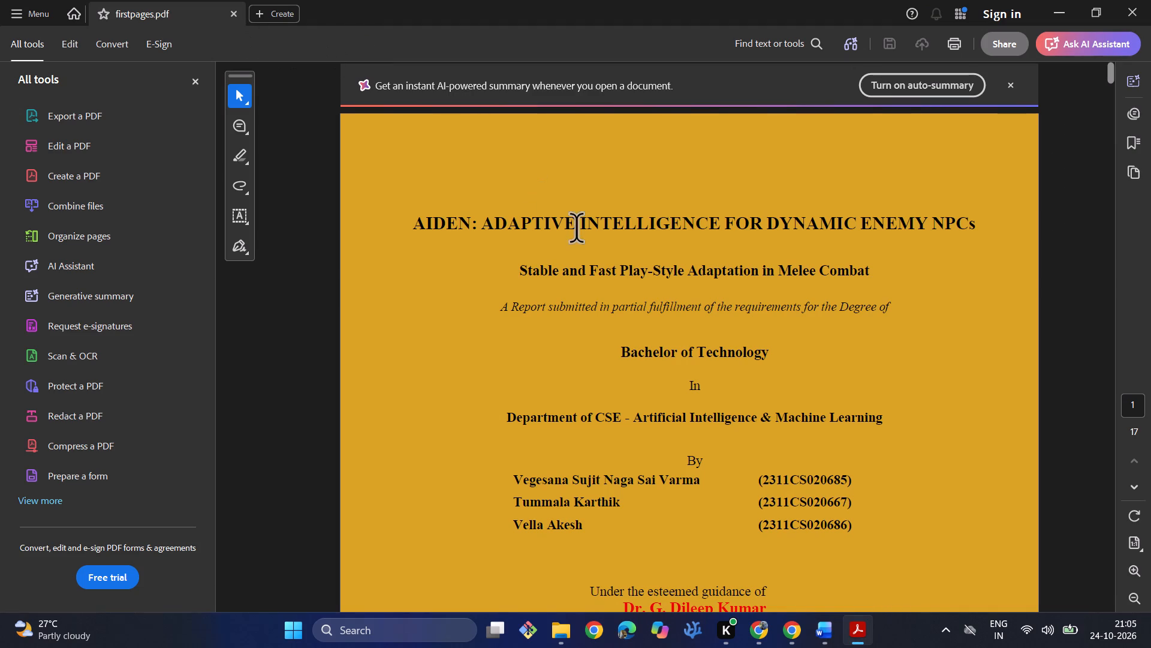
pyautogui.click(754, 631)
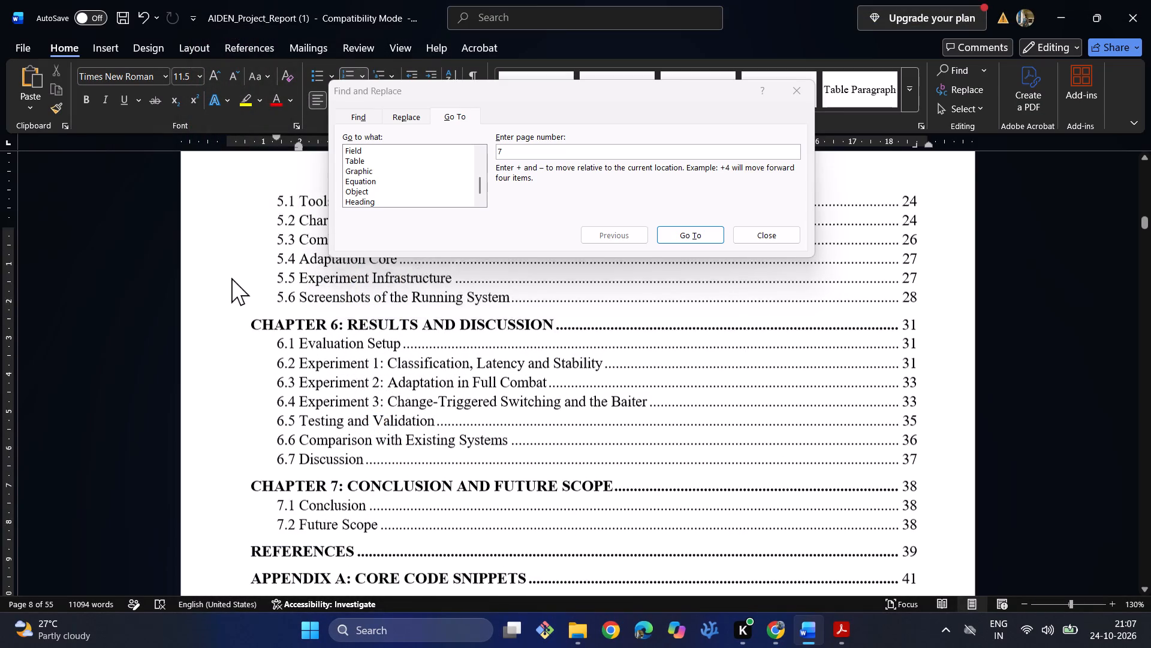
pyautogui.scroll(1, 231, 278)
pyautogui.scroll(1, 400, 373)
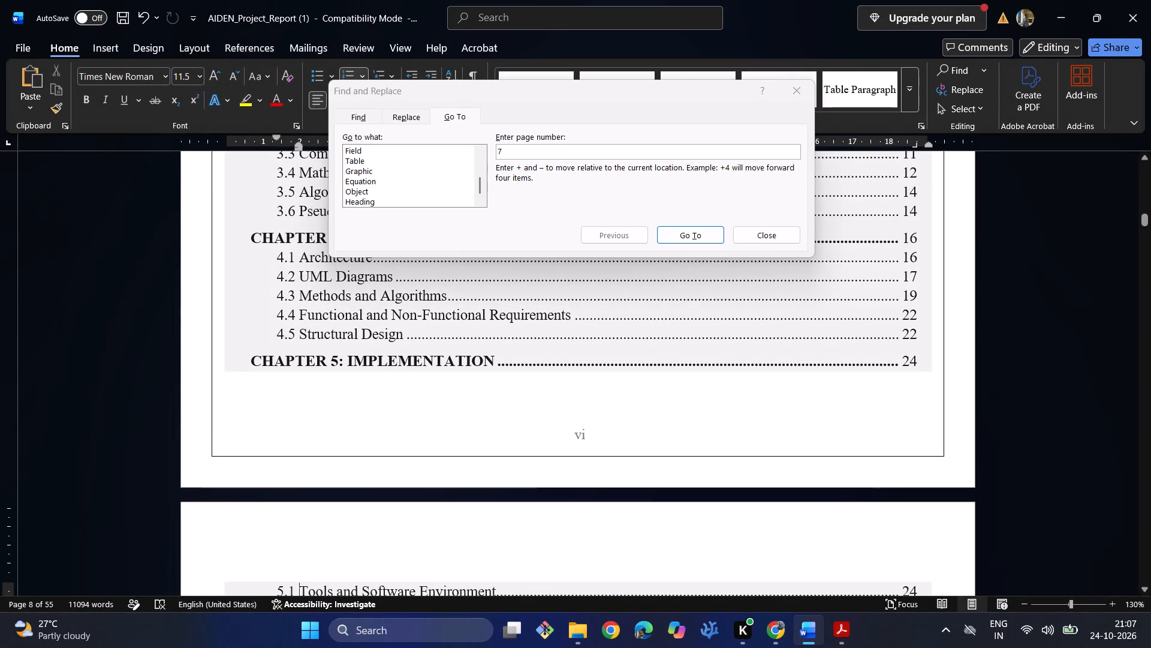
pyautogui.click(677, 229)
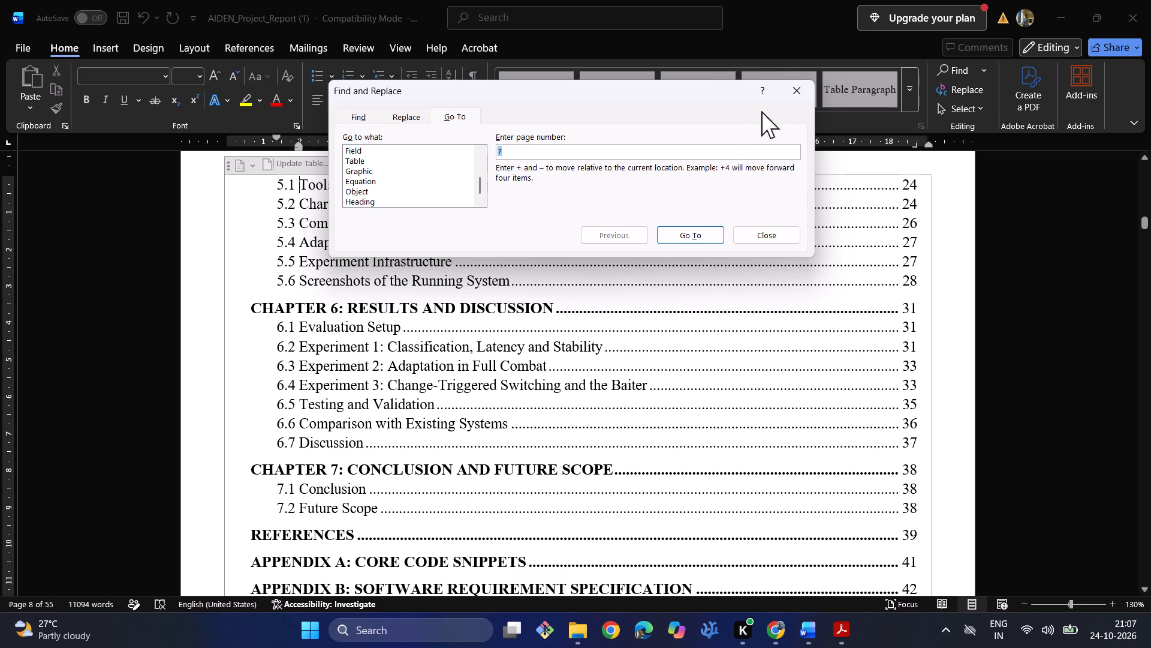
pyautogui.click(799, 98)
pyautogui.hotkey('alt', 'Tab')
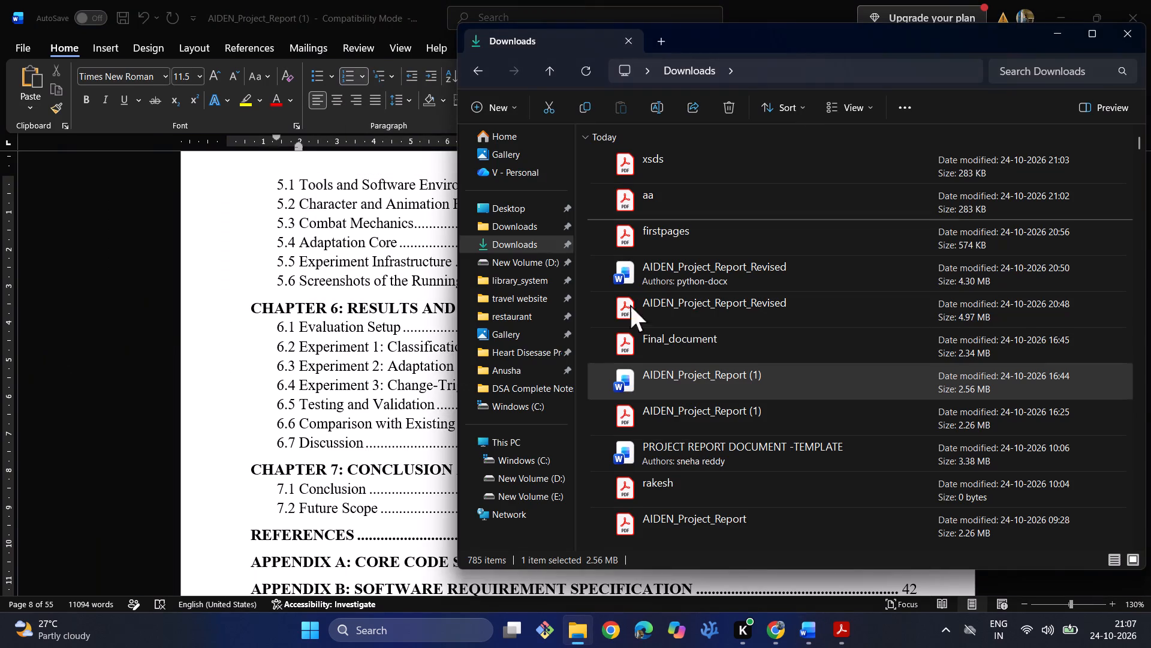
pyautogui.click(352, 348)
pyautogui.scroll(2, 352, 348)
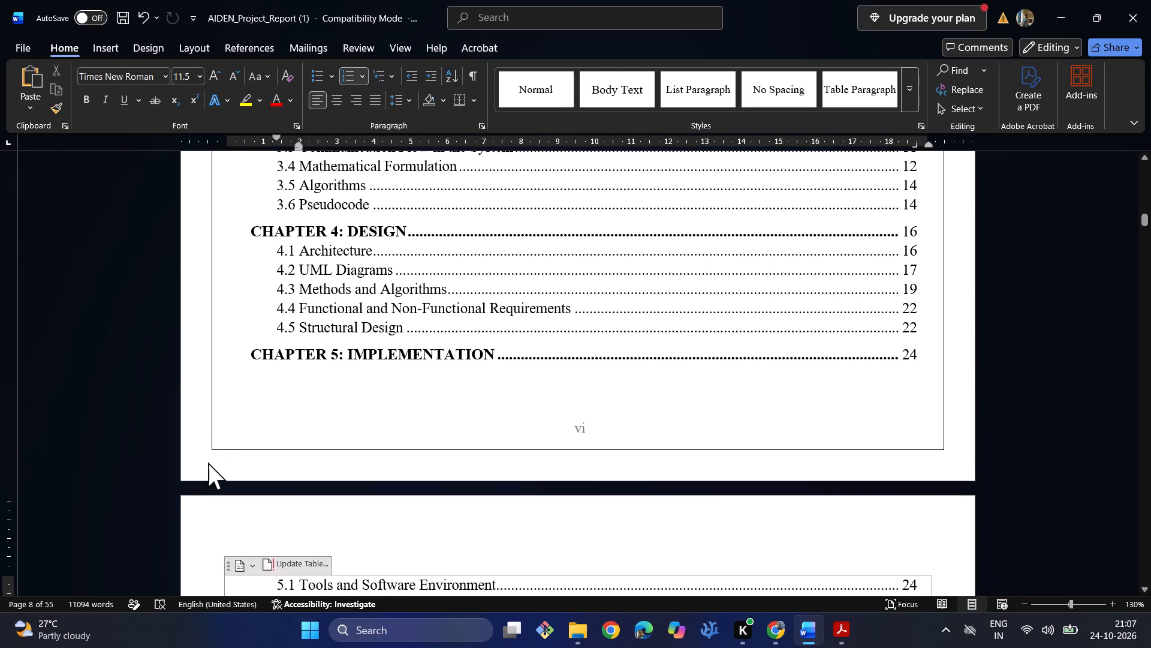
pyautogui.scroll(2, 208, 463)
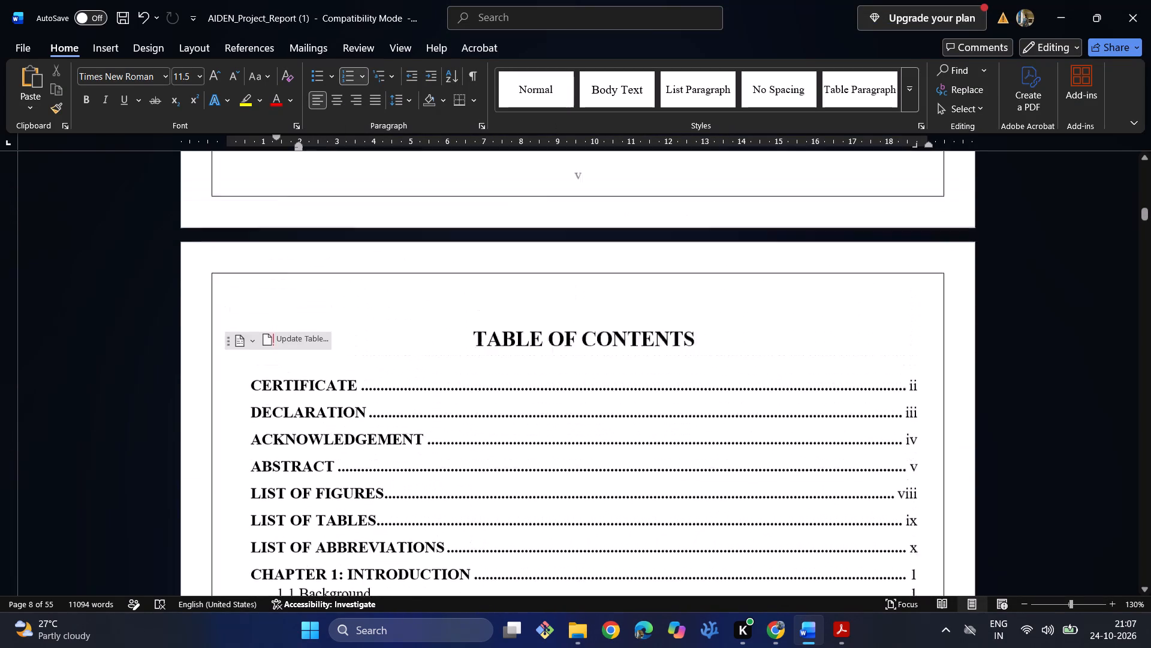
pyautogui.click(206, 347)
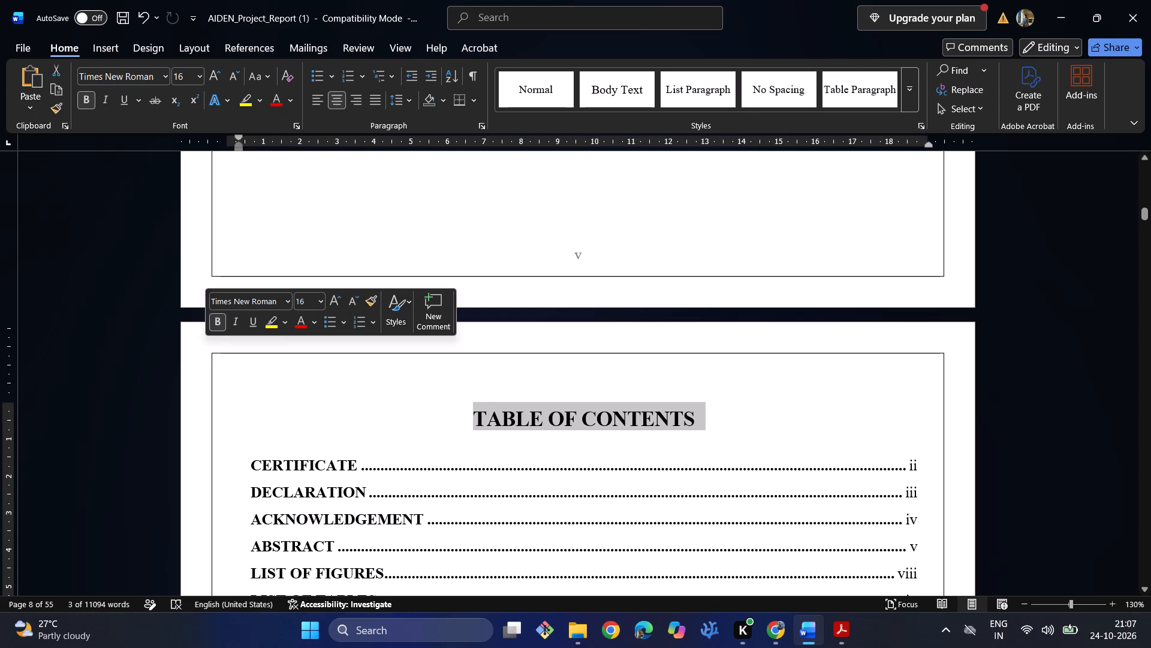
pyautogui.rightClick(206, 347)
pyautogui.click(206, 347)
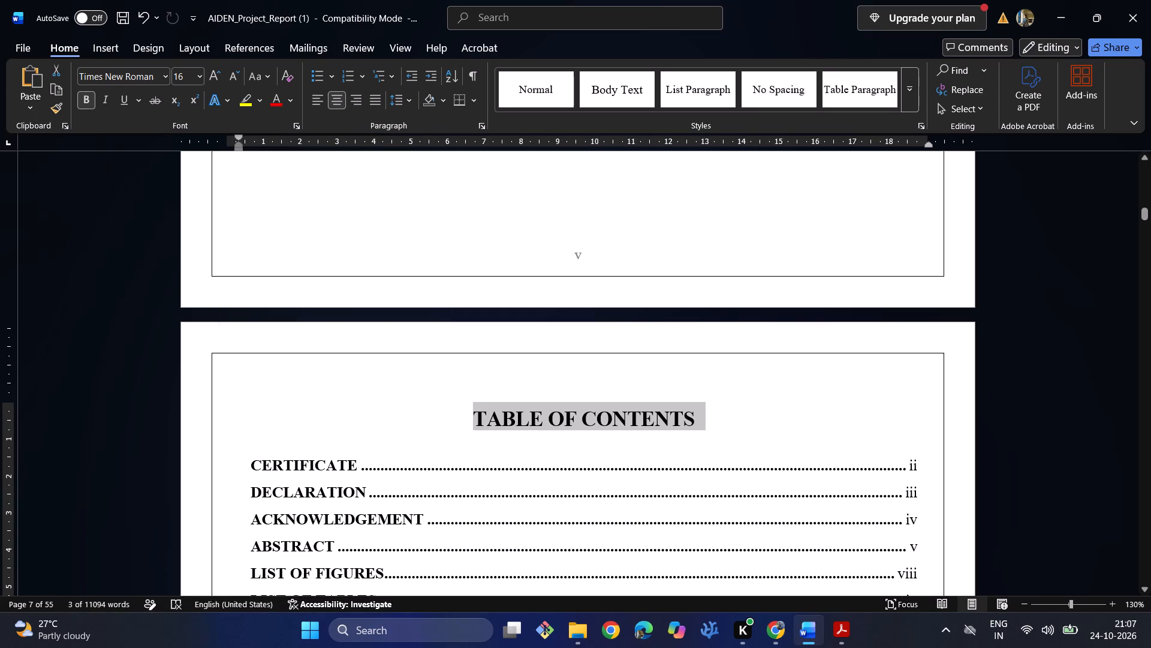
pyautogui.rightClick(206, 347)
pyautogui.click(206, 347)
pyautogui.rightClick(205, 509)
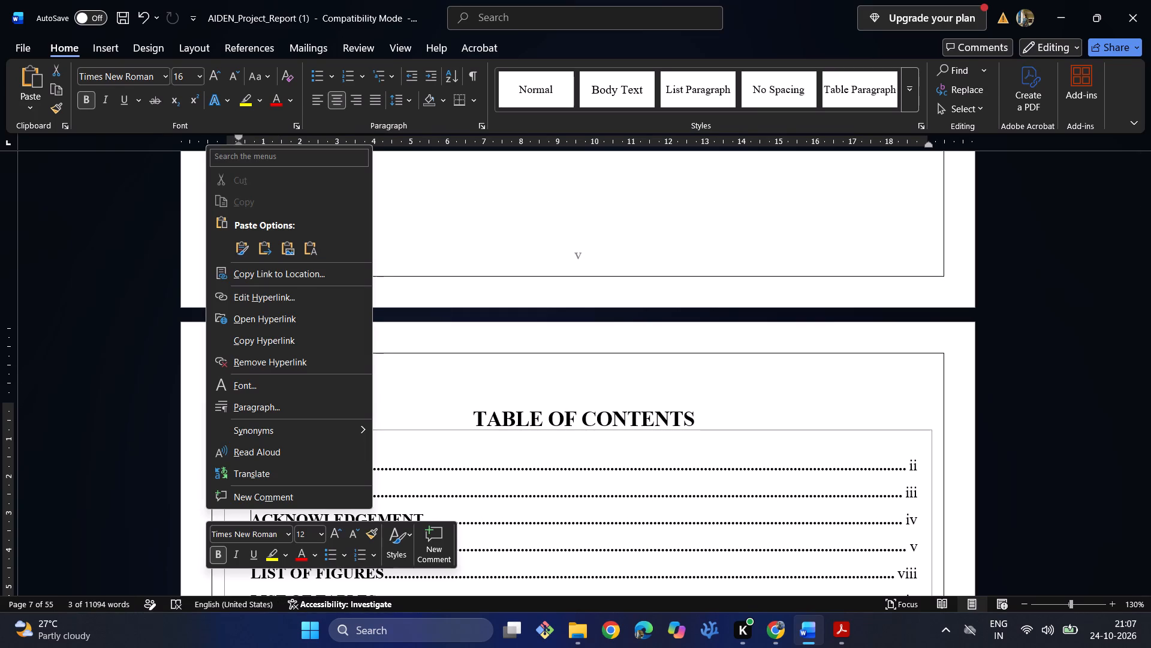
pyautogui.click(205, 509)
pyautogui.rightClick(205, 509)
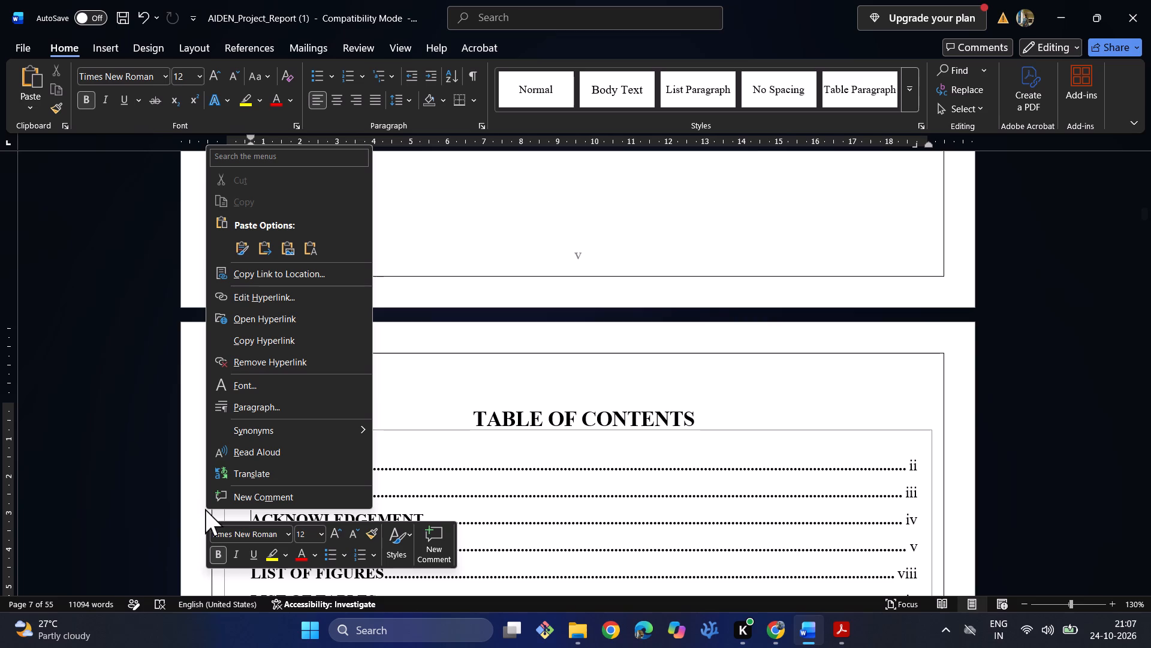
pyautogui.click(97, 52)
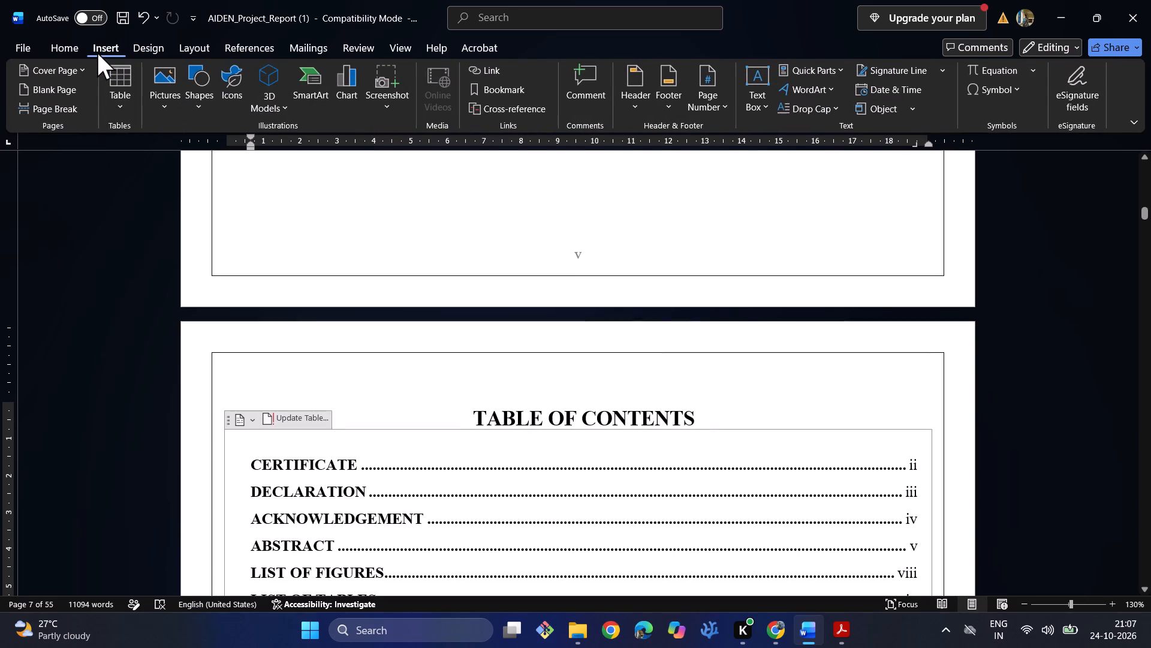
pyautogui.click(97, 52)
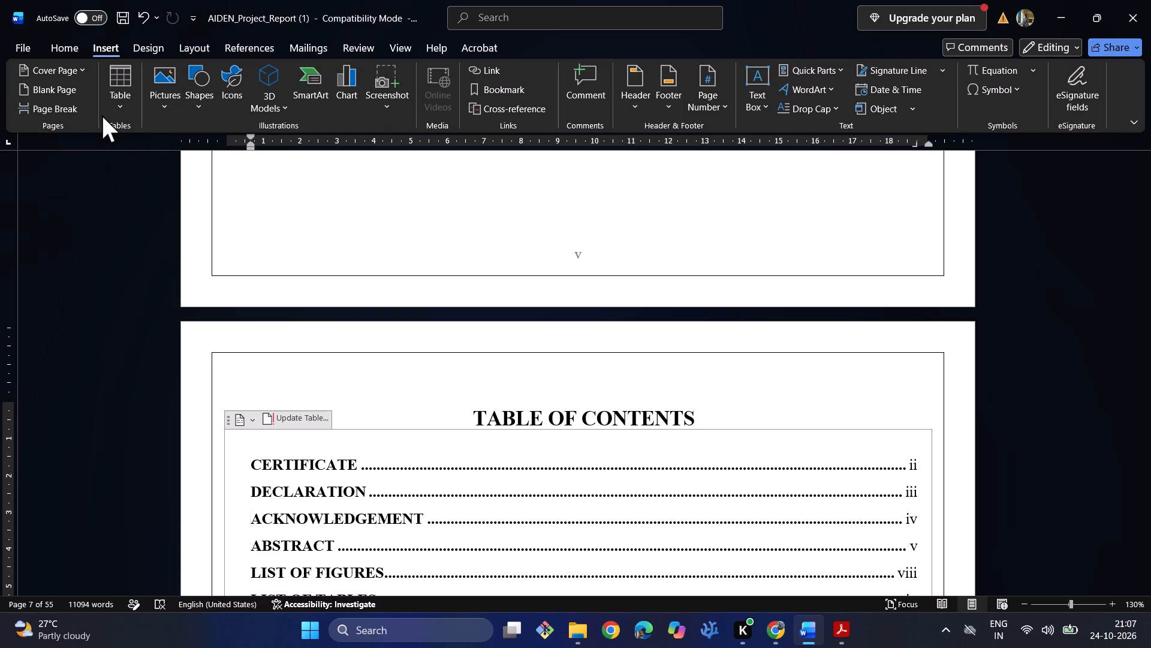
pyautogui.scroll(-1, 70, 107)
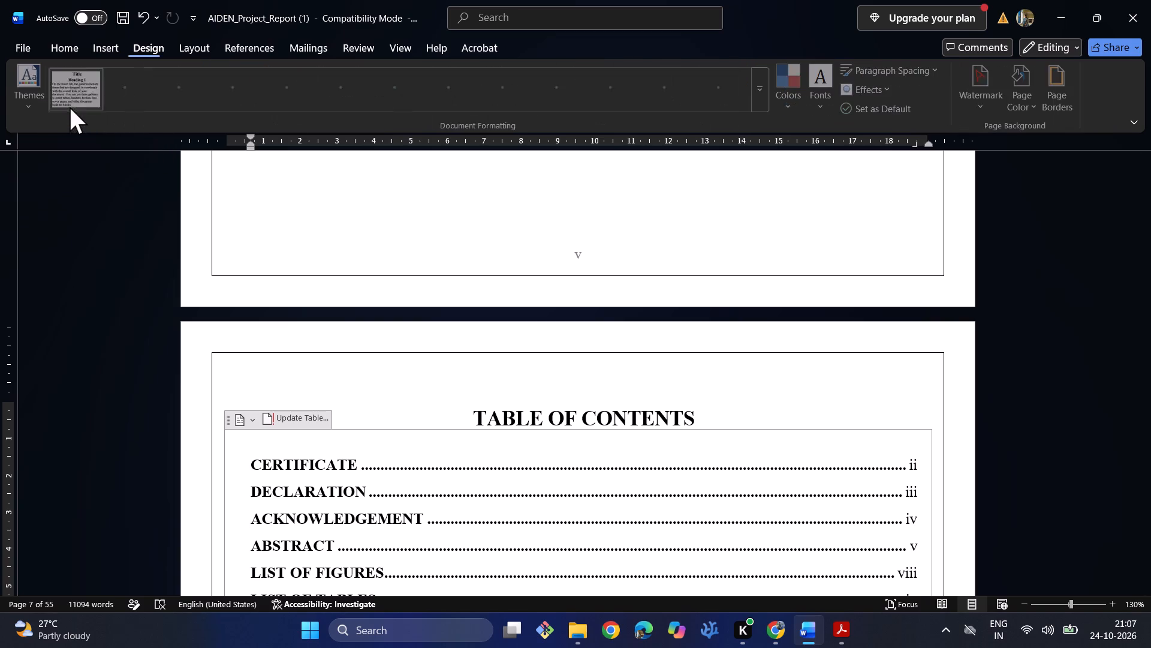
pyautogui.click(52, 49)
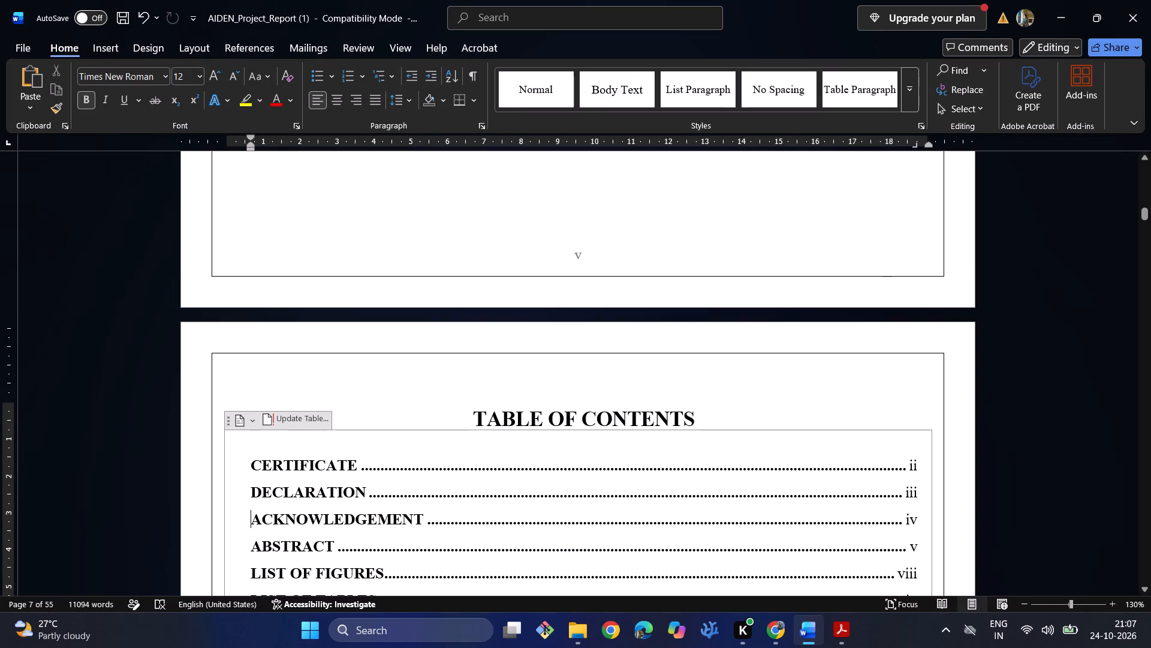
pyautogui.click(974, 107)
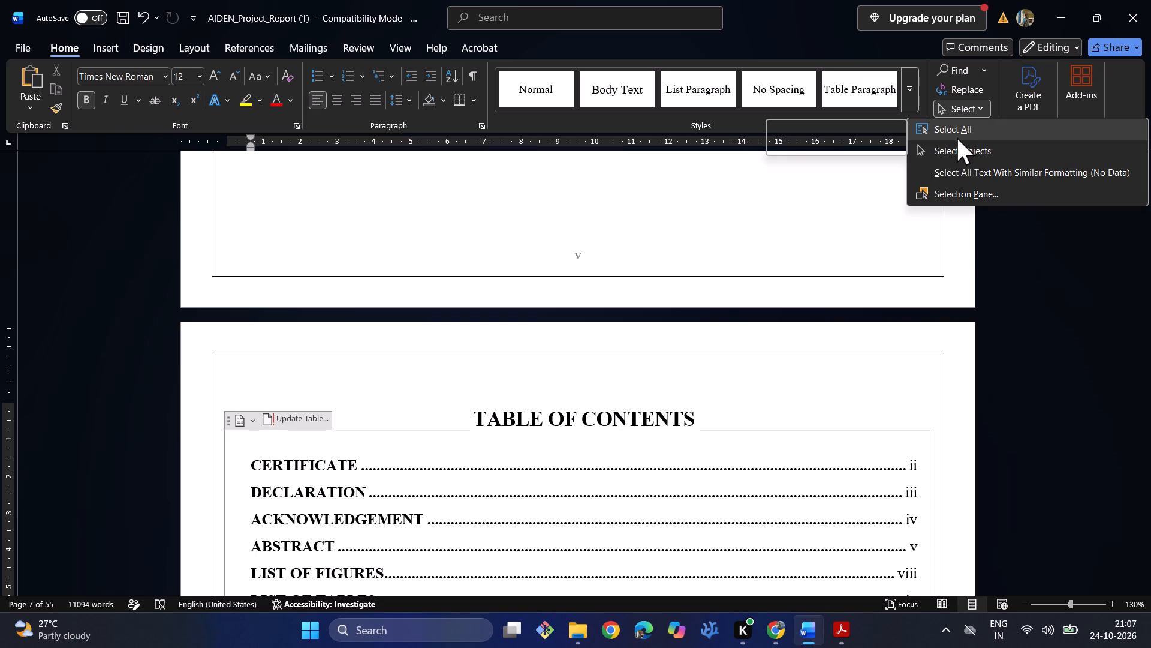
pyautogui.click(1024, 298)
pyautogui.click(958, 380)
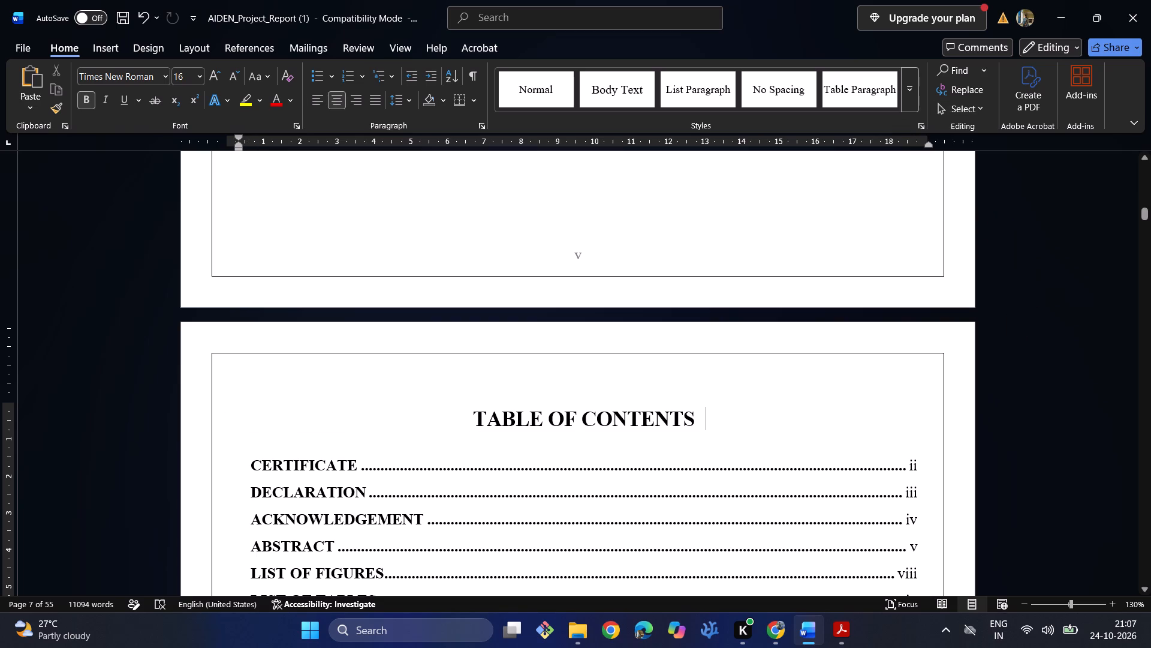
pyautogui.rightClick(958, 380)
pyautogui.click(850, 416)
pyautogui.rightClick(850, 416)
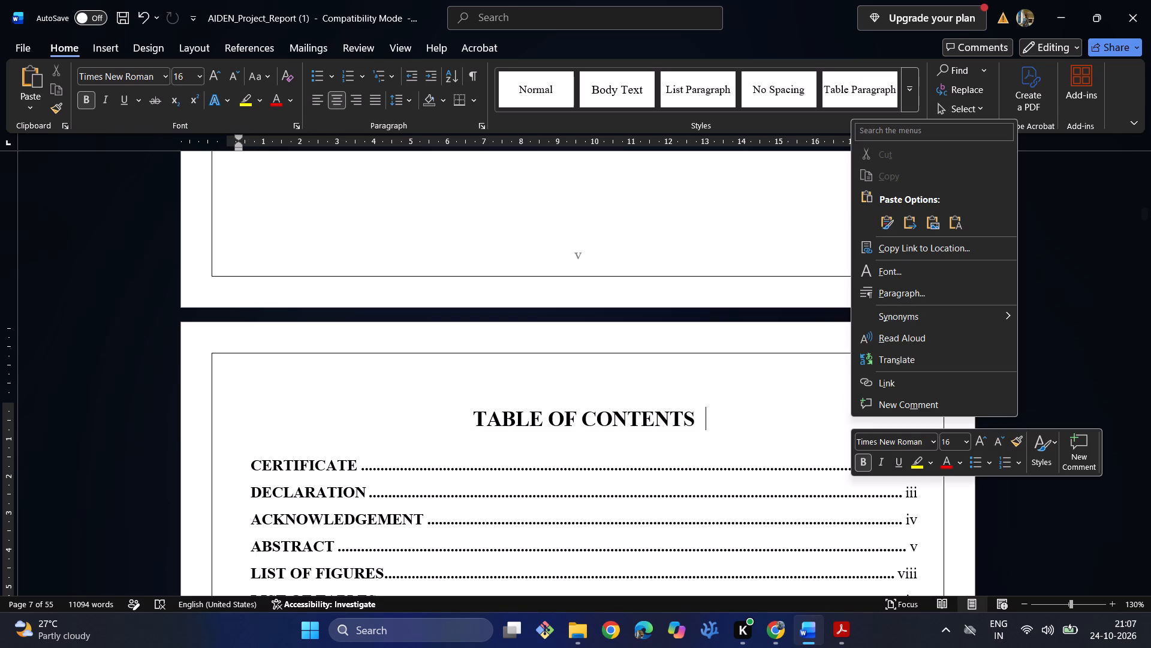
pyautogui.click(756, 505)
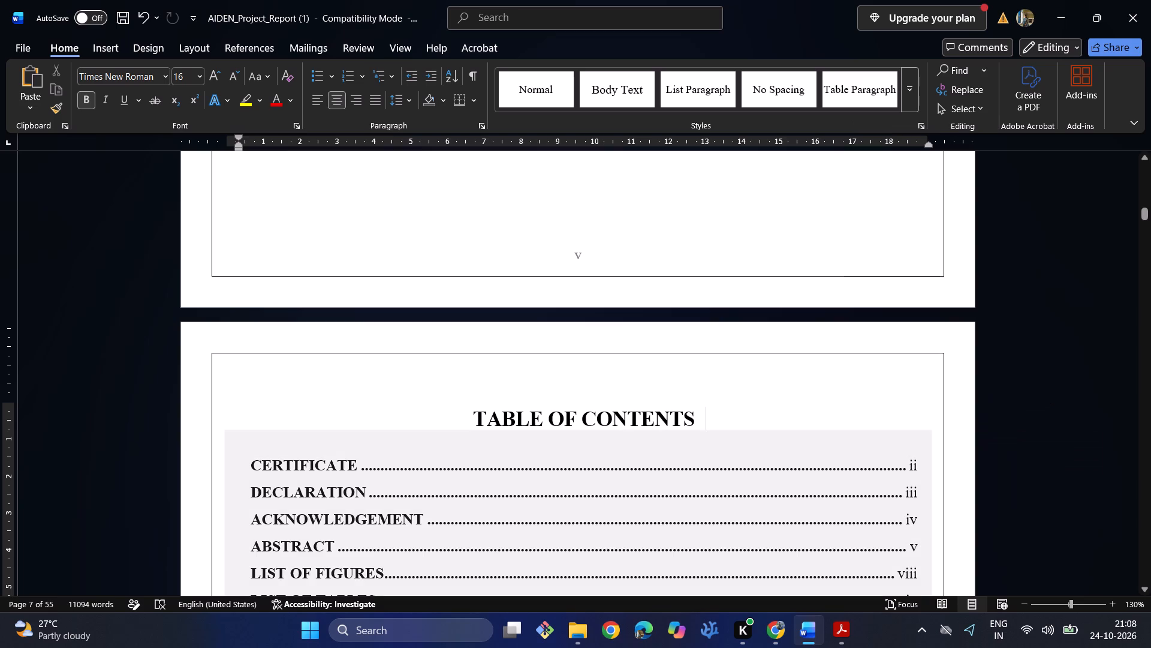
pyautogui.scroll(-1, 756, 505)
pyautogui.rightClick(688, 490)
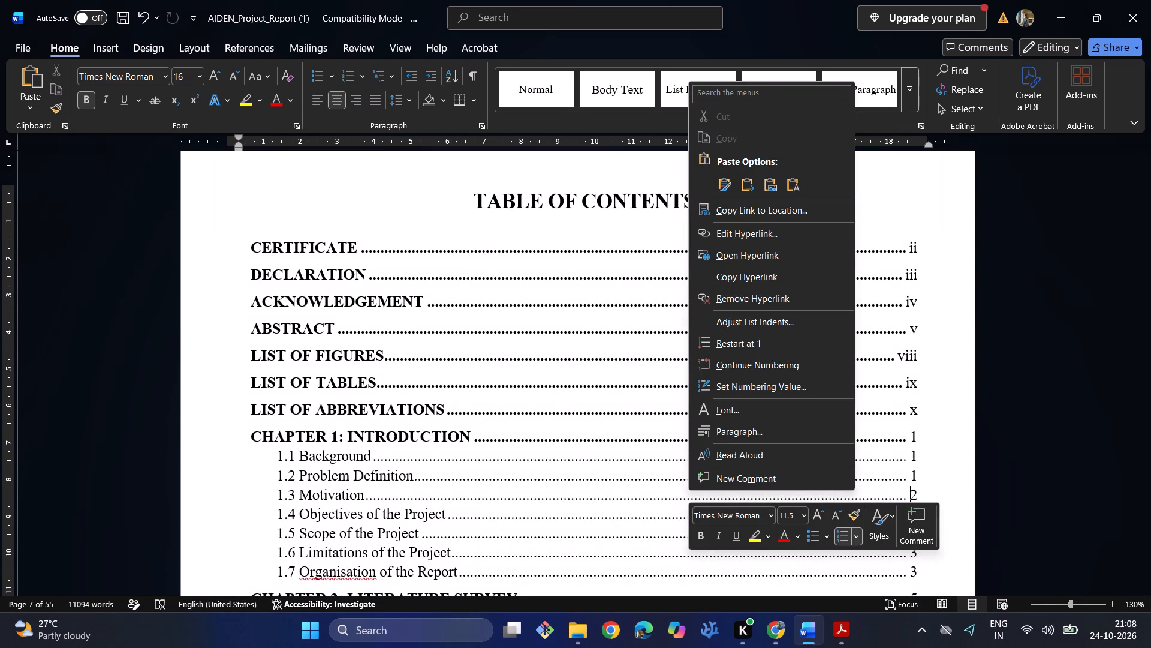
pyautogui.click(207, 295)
# Select everything from the Table of Contents page through the end of the report and delete it.
pyautogui.scroll(2, 207, 295)
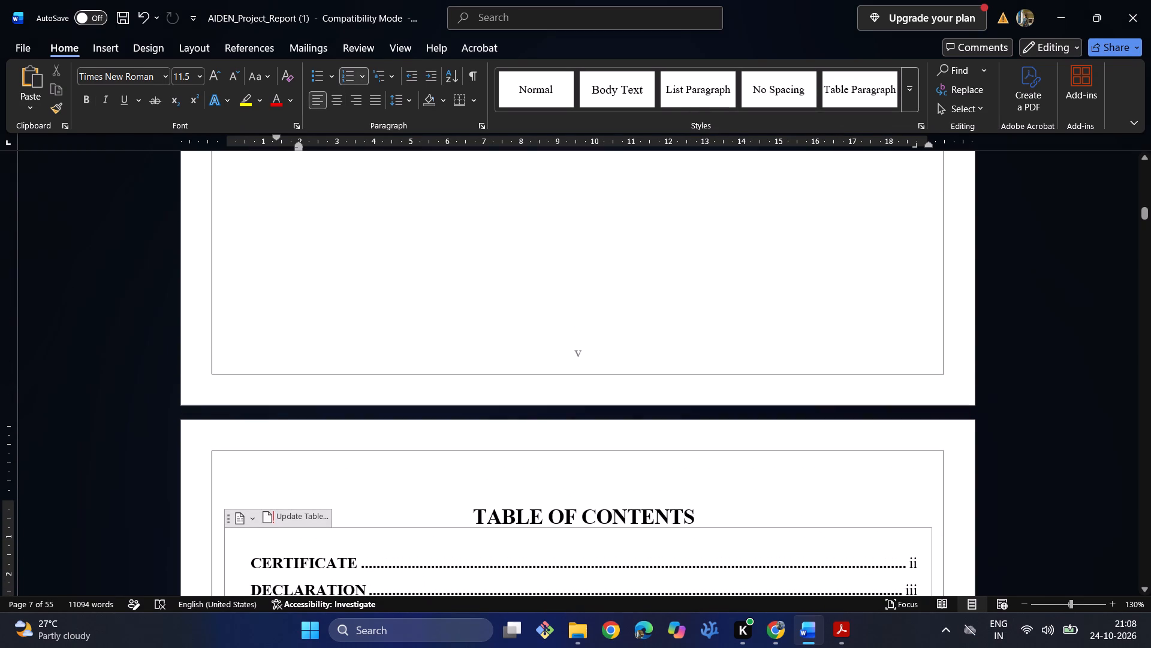
pyautogui.scroll(2, 213, 431)
pyautogui.scroll(-3, 213, 431)
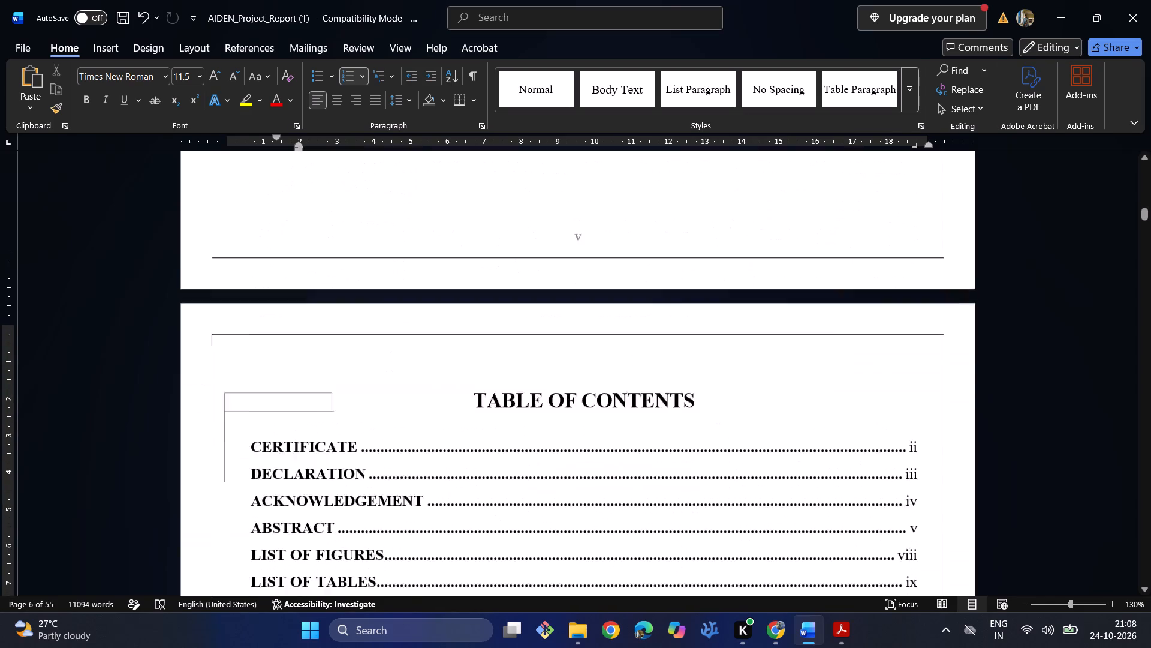
pyautogui.moveTo(198, 256); pyautogui.dragTo(526, 647)
pyautogui.press('Delete')
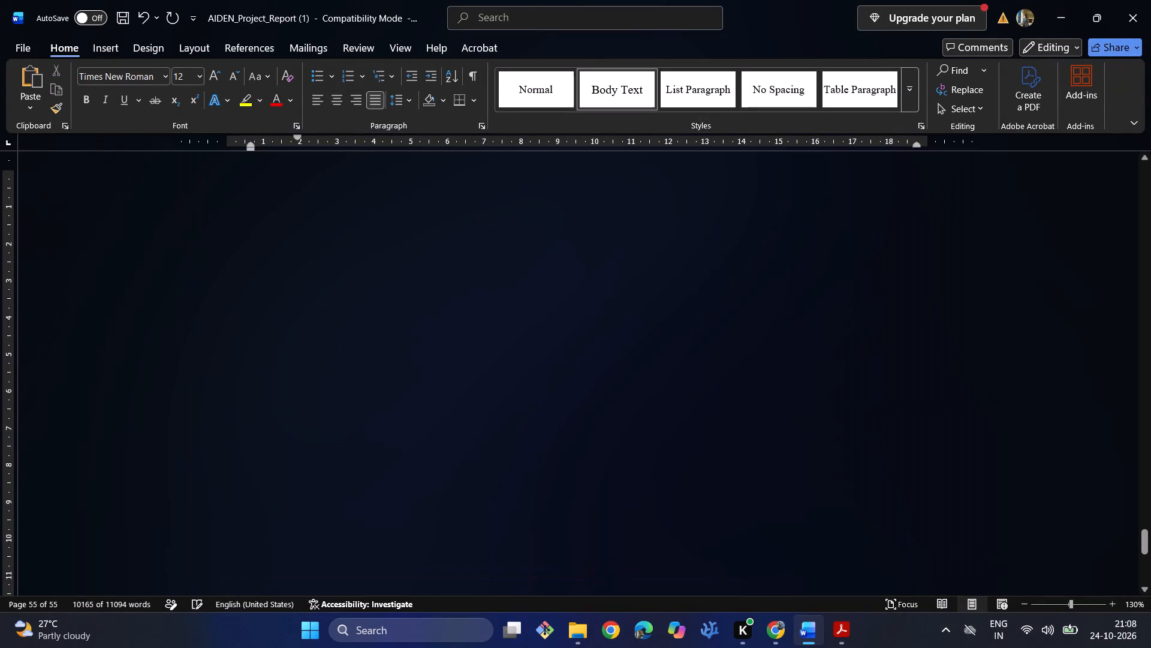
# Delete the leftover "endix." text on the last page and the empty breaks back to the Abstract.
pyautogui.scroll(5, 526, 647)
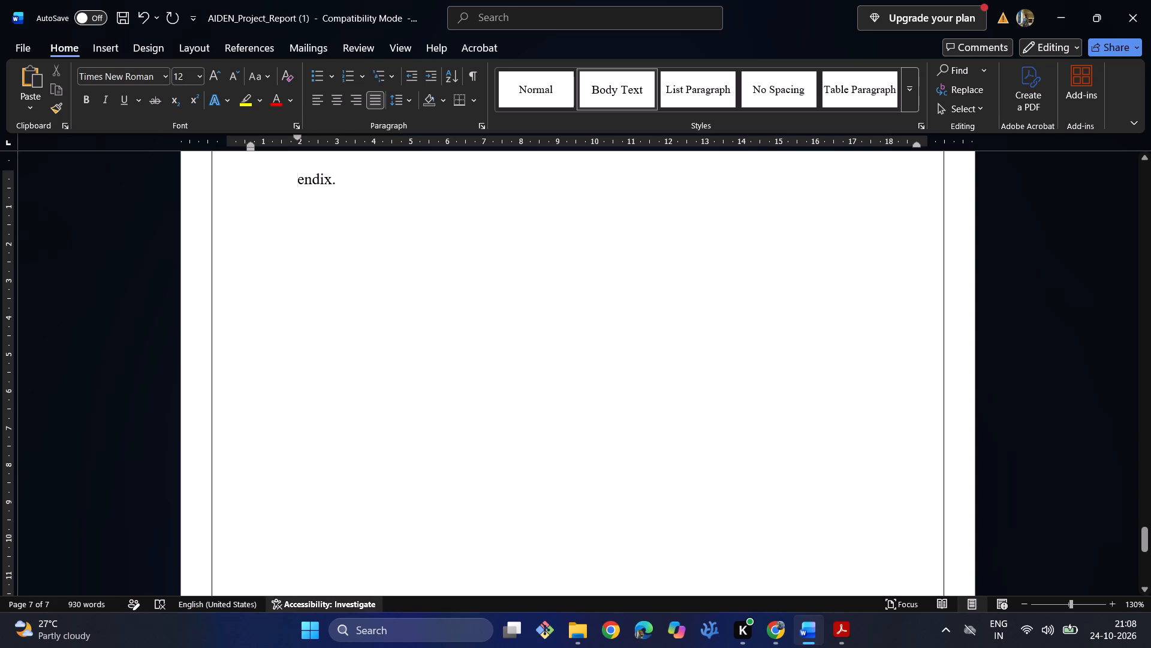
pyautogui.scroll(4, 408, 392)
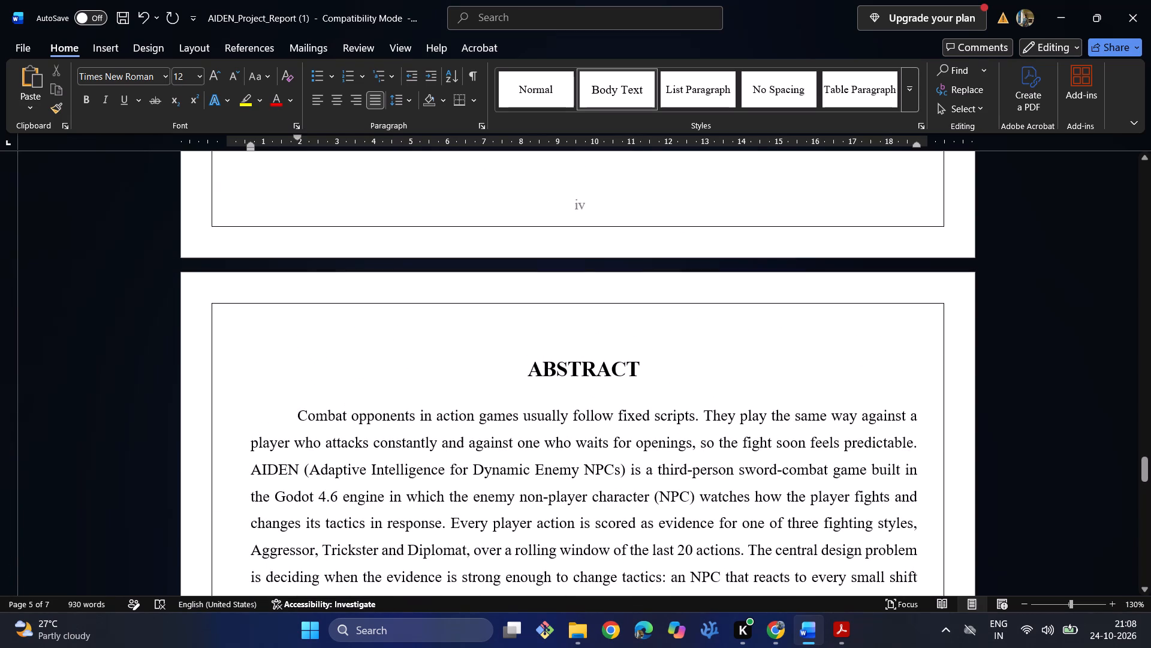
pyautogui.scroll(-2, 408, 392)
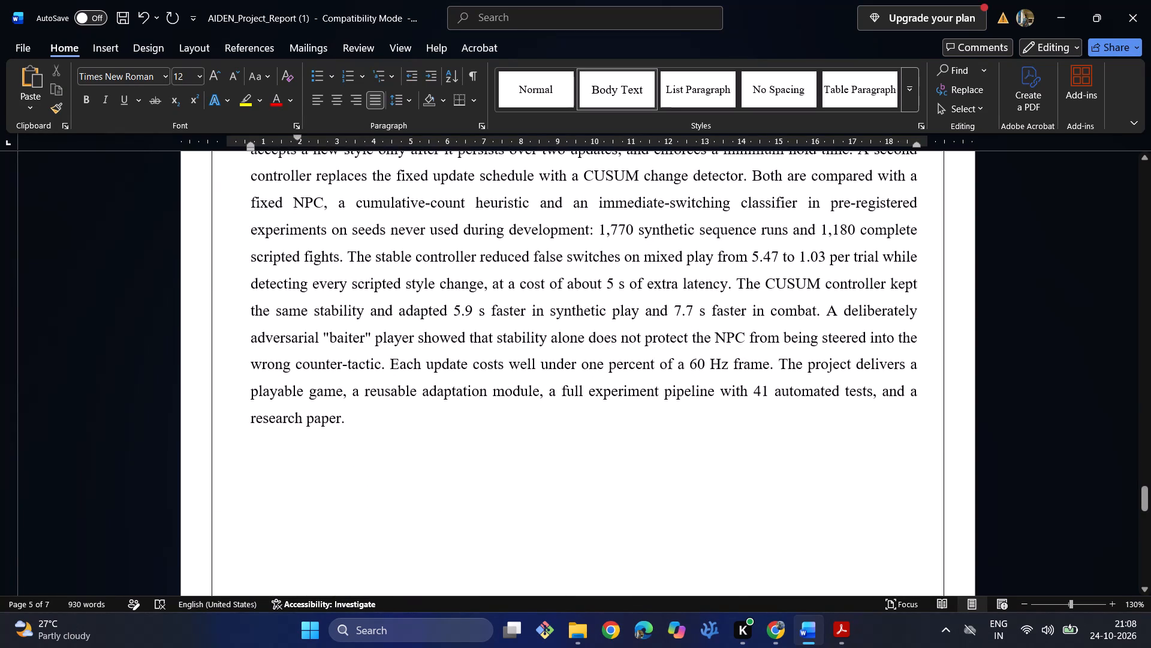
pyautogui.scroll(-4, 408, 392)
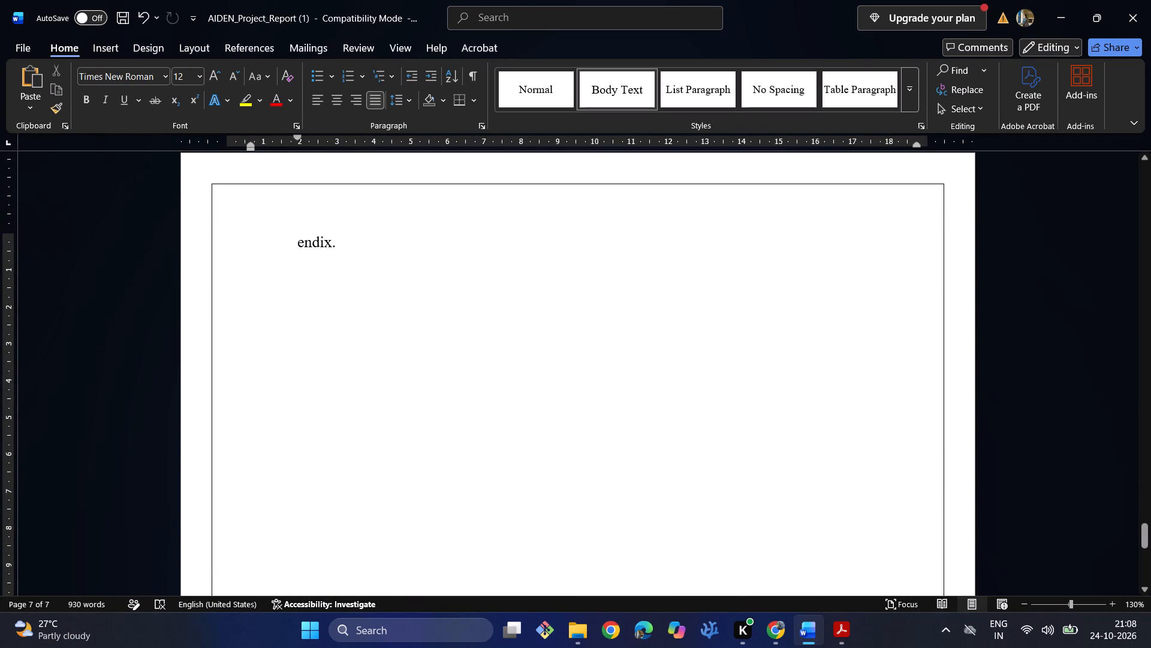
pyautogui.click(342, 243)
pyautogui.press('BackSpace')
pyautogui.press('BackSpace')
pyautogui.press('BackSpace')
pyautogui.press('BackSpace')
pyautogui.press('BackSpace')
pyautogui.press('BackSpace')
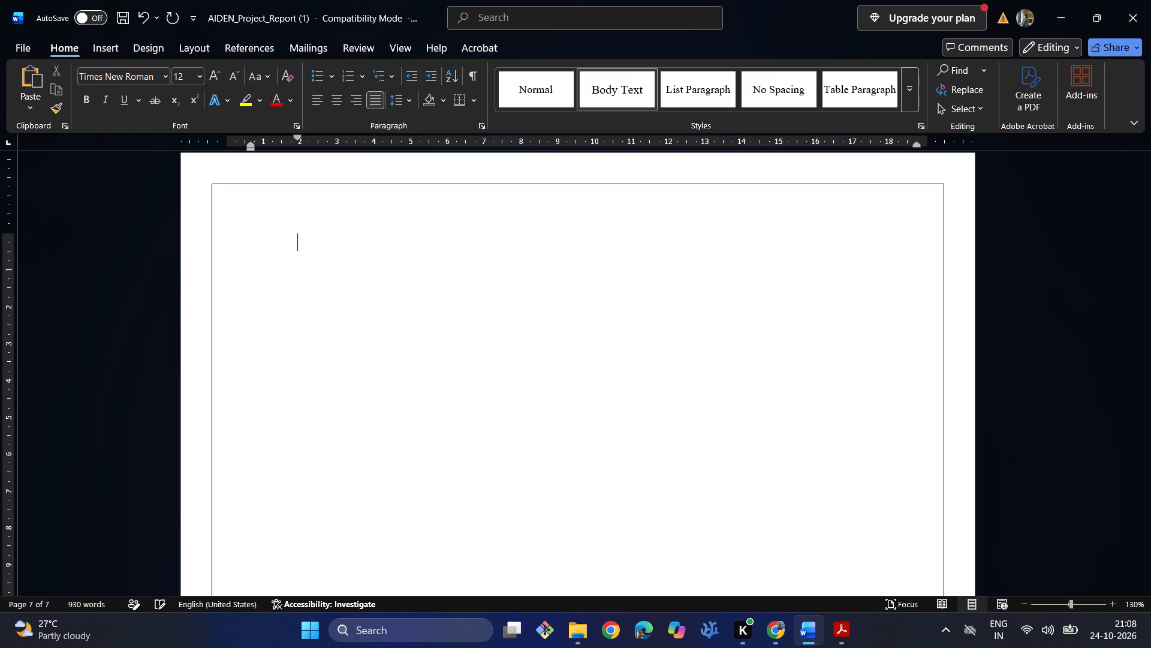
pyautogui.press('BackSpace')
pyautogui.press('BackSpace')
# Look over the remaining pages from the Certificate to the end of the Abstract.
pyautogui.scroll(-3, 342, 243)
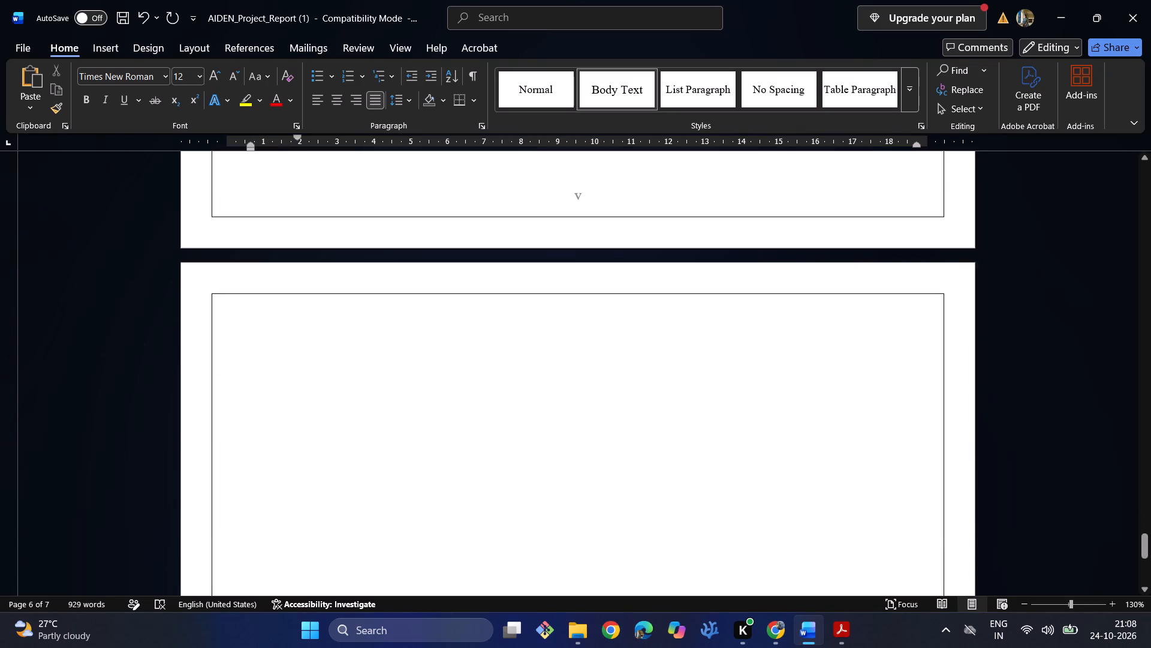
pyautogui.scroll(-1, 342, 243)
pyautogui.scroll(4, 342, 243)
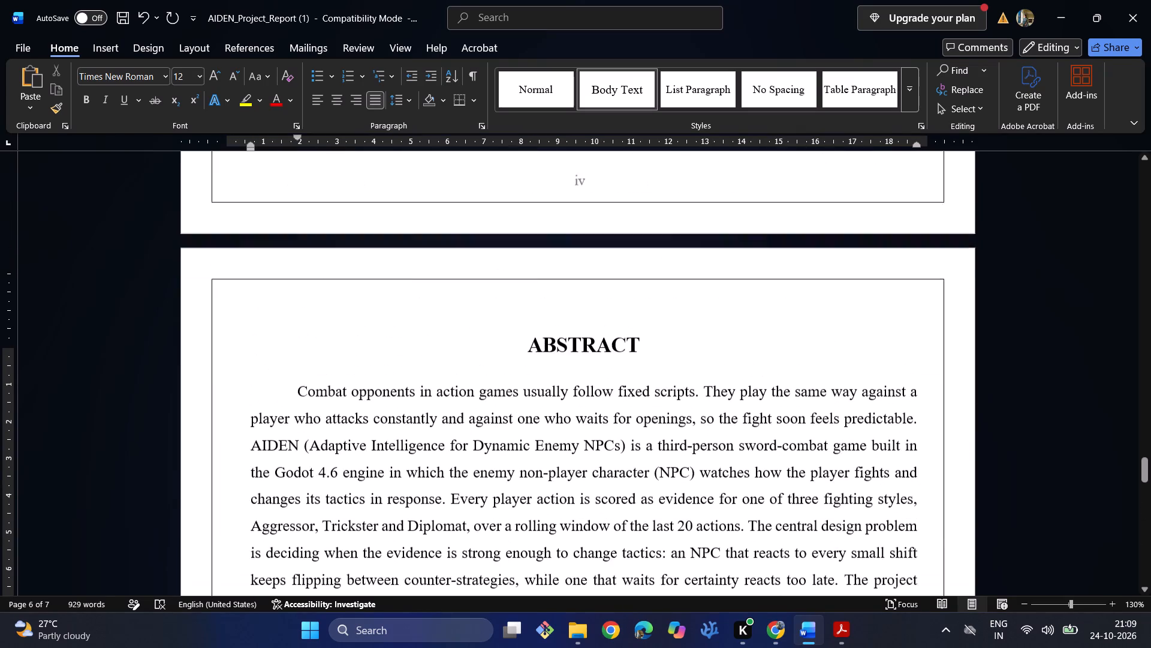
pyautogui.scroll(3, 342, 243)
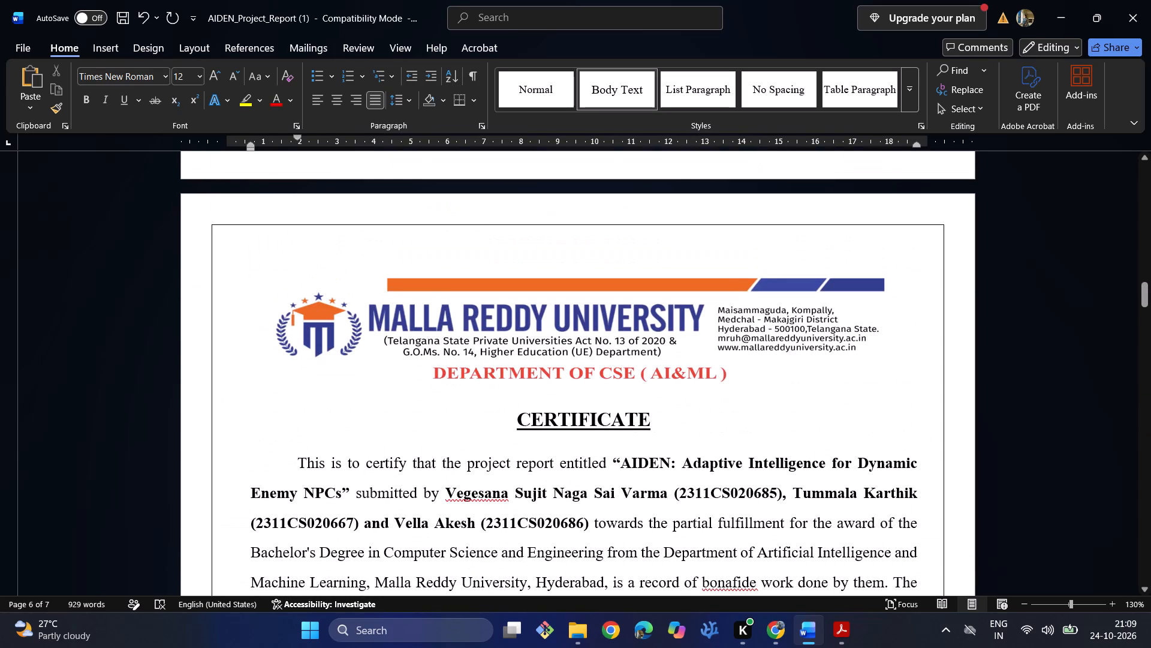
pyautogui.hotkey('ctrl', '-')
pyautogui.hotkey('ctrl', '-')
pyautogui.scroll(-1, 342, 243)
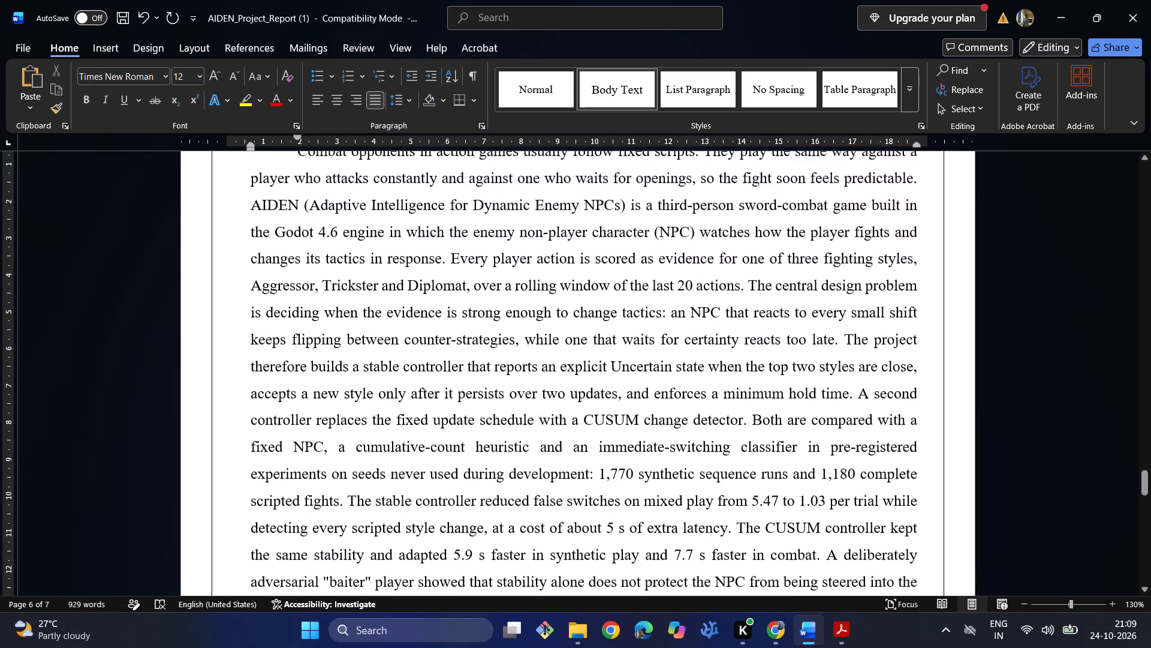
pyautogui.scroll(-1, 342, 243)
# Undo the last two edits at the end of the Abstract.
pyautogui.hotkey('ctrl', 'z')
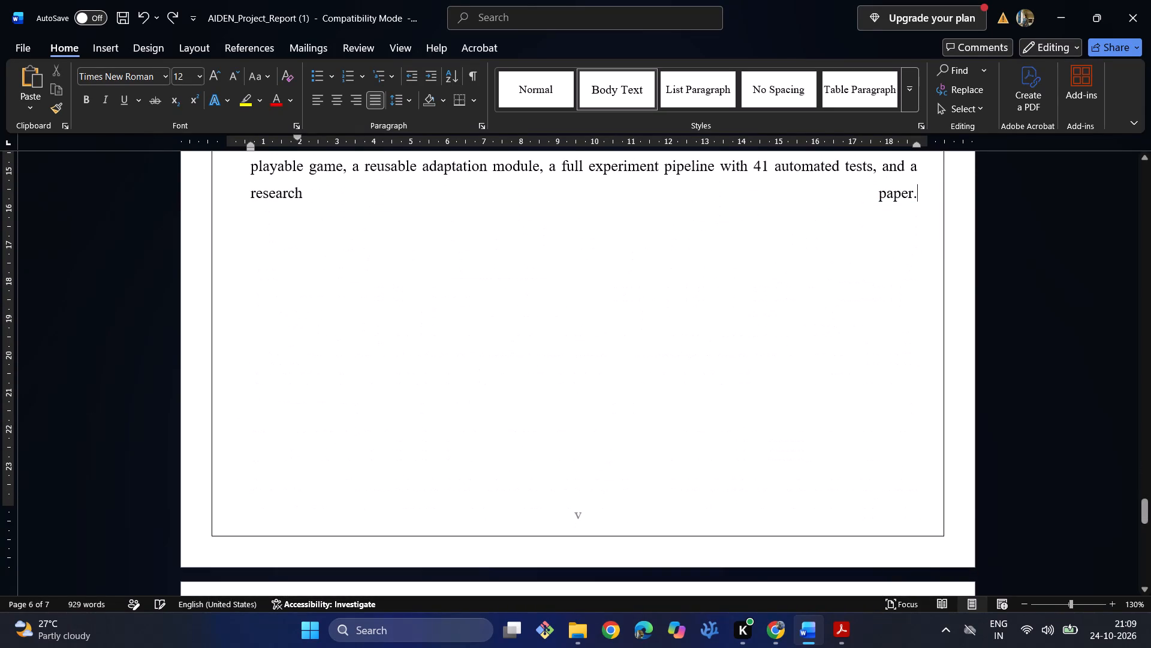
pyautogui.hotkey('ctrl', 'z')
pyautogui.scroll(6, 342, 243)
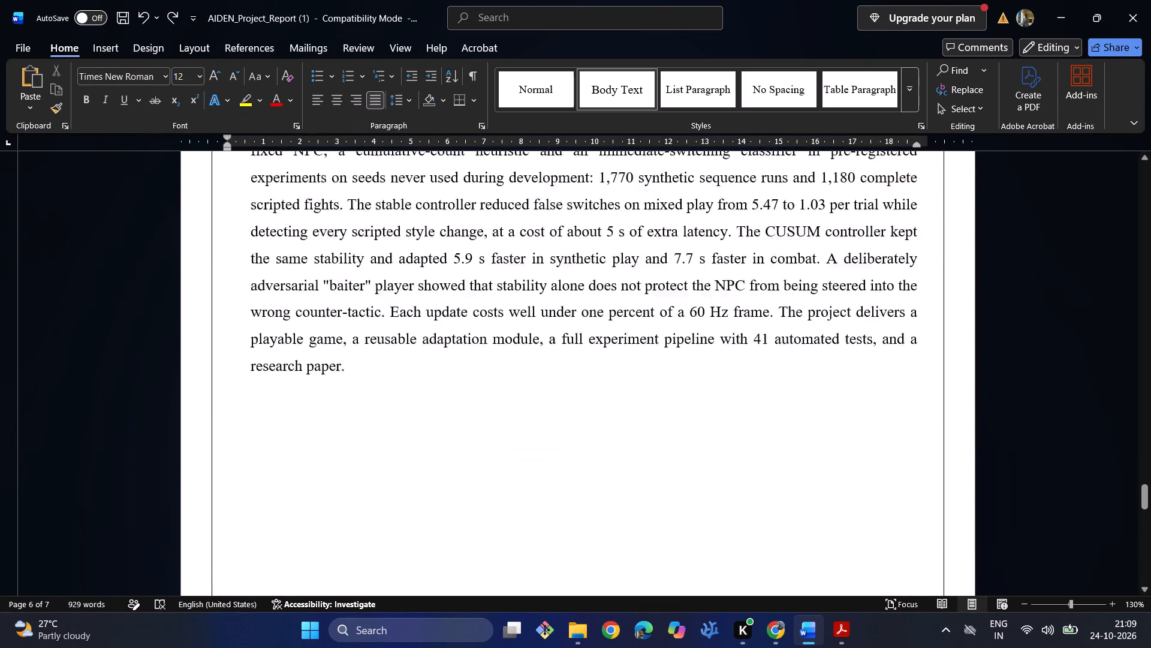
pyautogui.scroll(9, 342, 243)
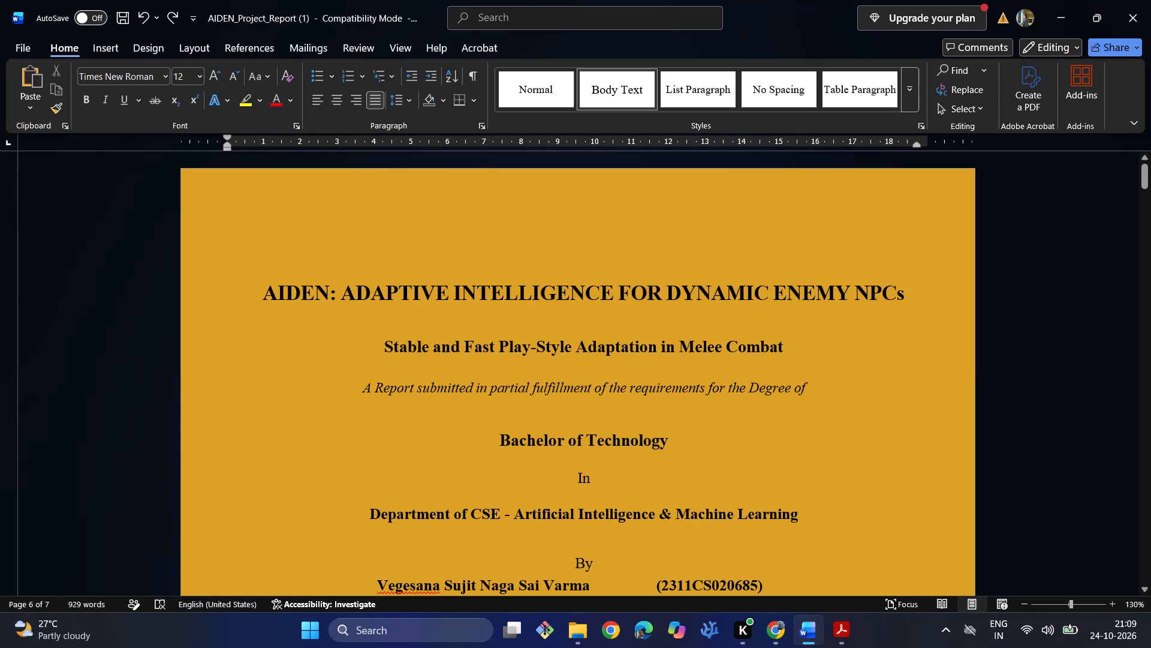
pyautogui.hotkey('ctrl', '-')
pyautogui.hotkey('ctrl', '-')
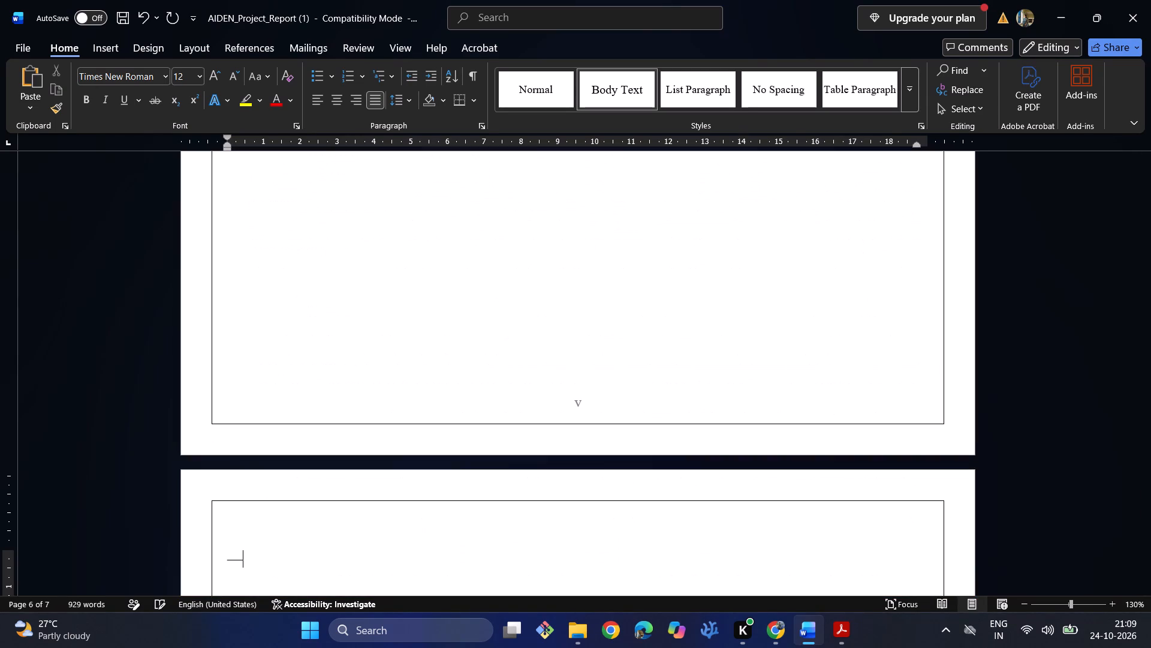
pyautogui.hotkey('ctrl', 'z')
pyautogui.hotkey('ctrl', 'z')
# Look over the remaining report pages, from the cover and title page through the Certificate and Declaration to the Abstract.
pyautogui.scroll(3, 664, 286)
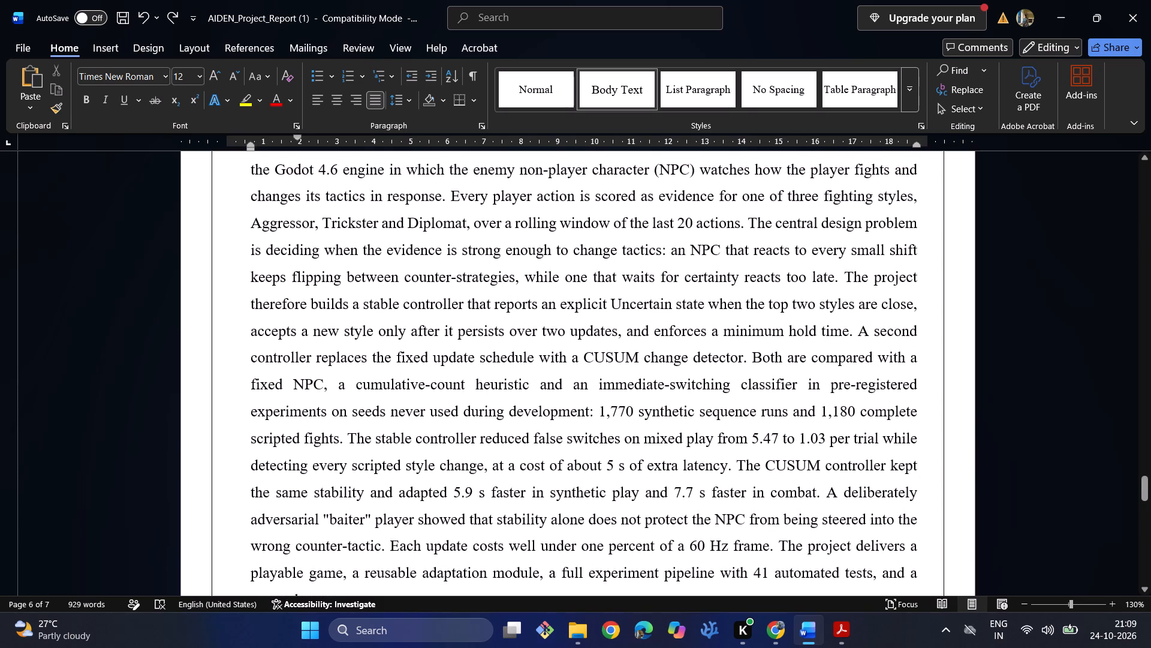
pyautogui.keyDown('ctrl'); pyautogui.scroll(-6, 664, 286); pyautogui.keyUp('ctrl')
pyautogui.scroll(1, 664, 286)
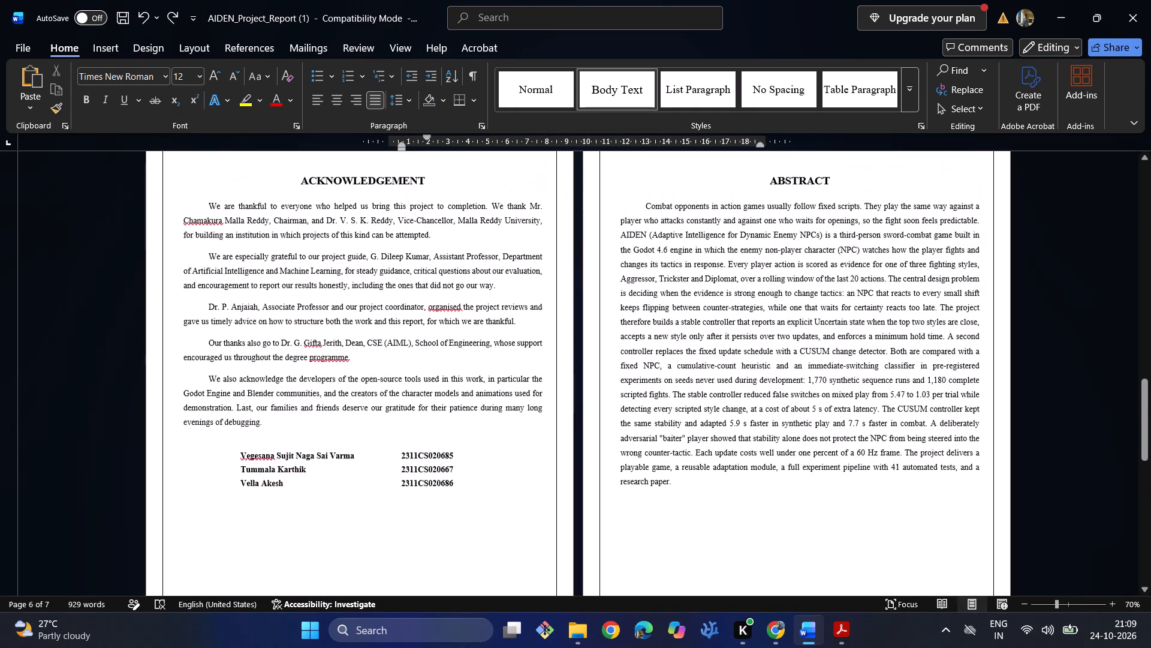
pyautogui.scroll(11, 664, 286)
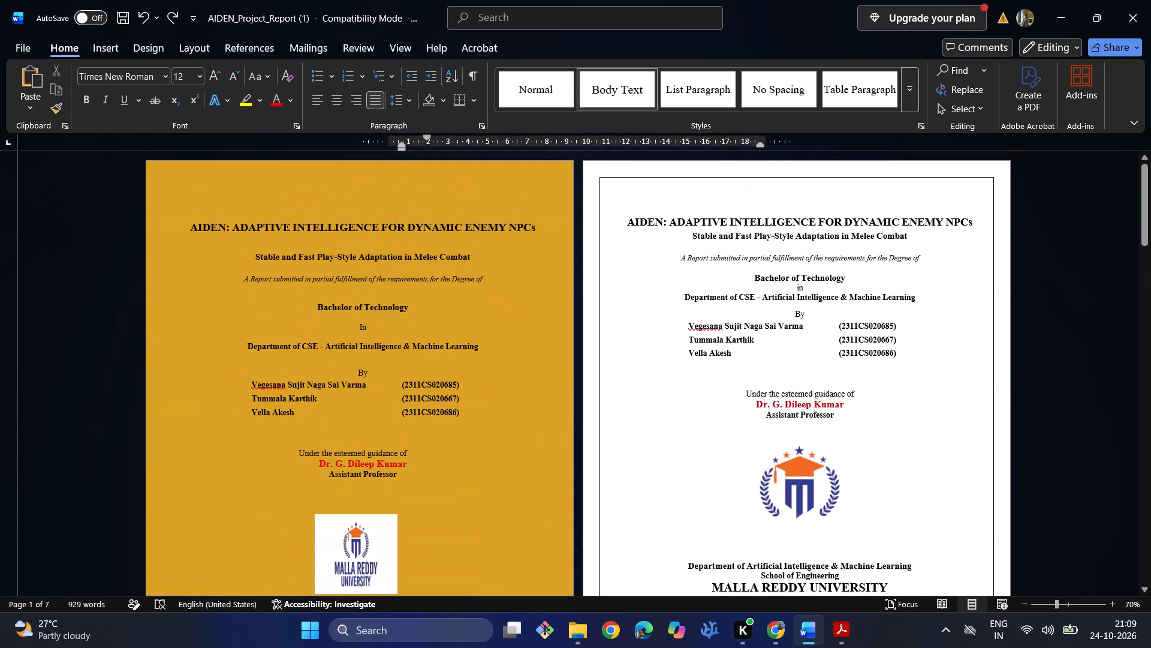
pyautogui.scroll(-1, 664, 286)
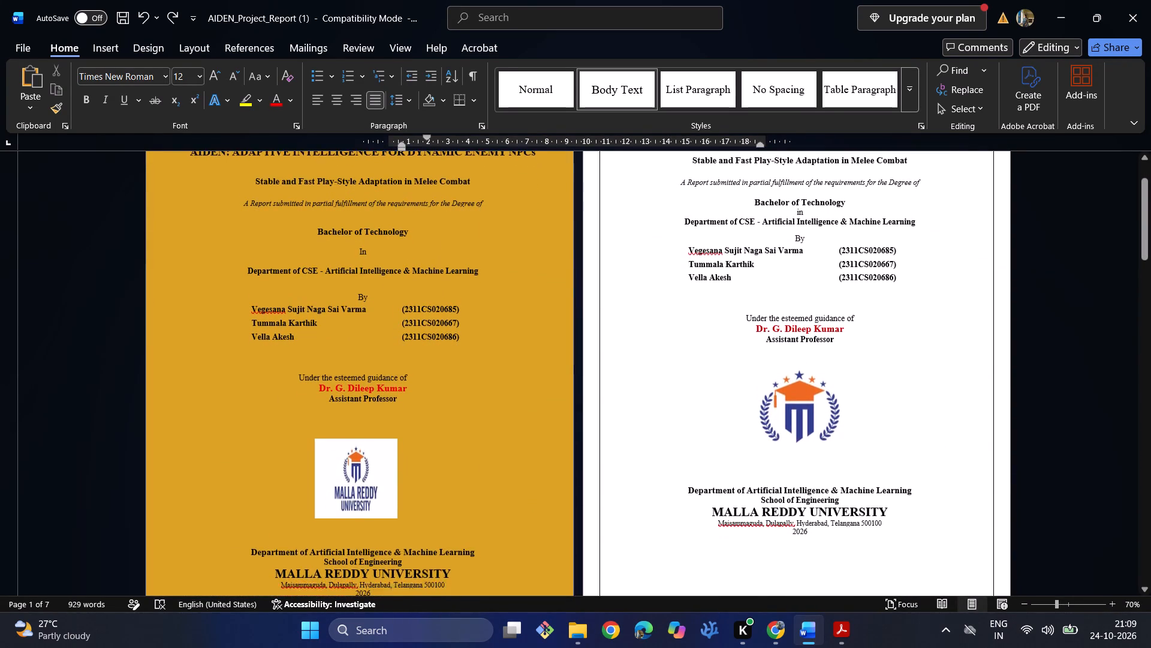
pyautogui.scroll(-4, 664, 286)
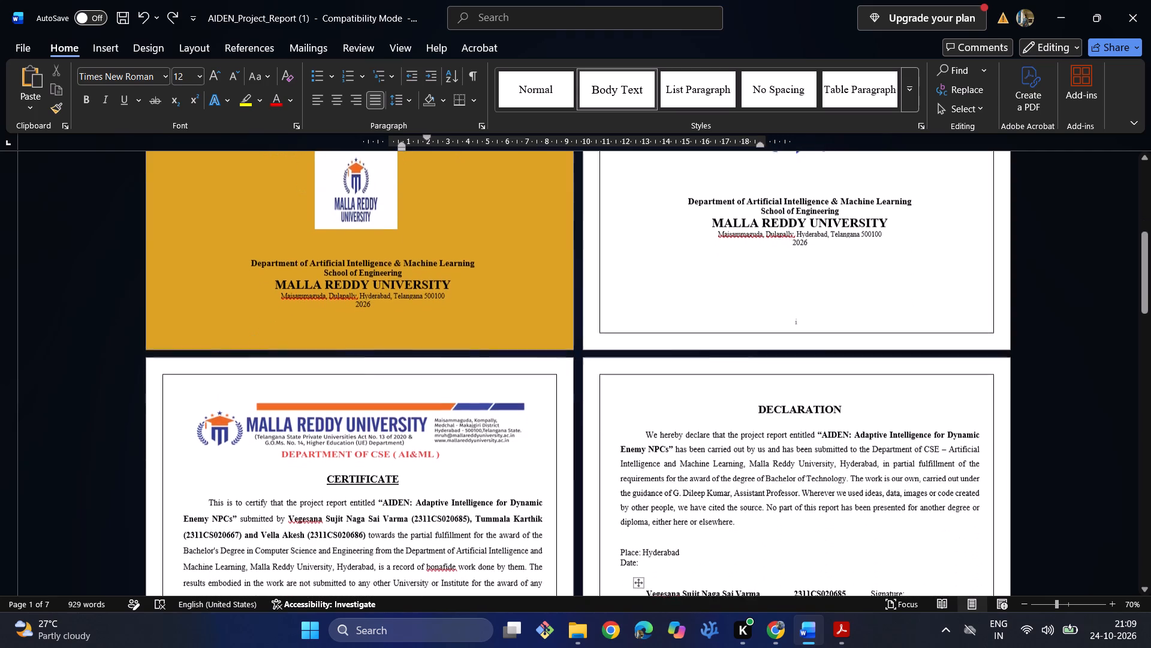
pyautogui.scroll(-2, 664, 286)
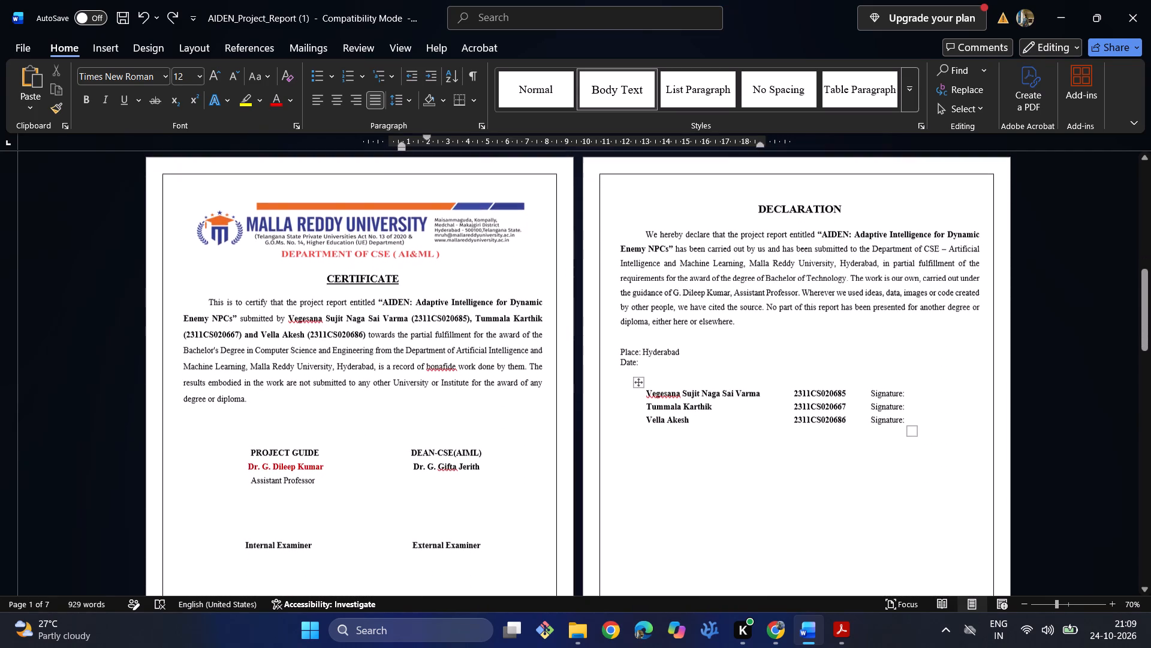
pyautogui.scroll(-1, 664, 286)
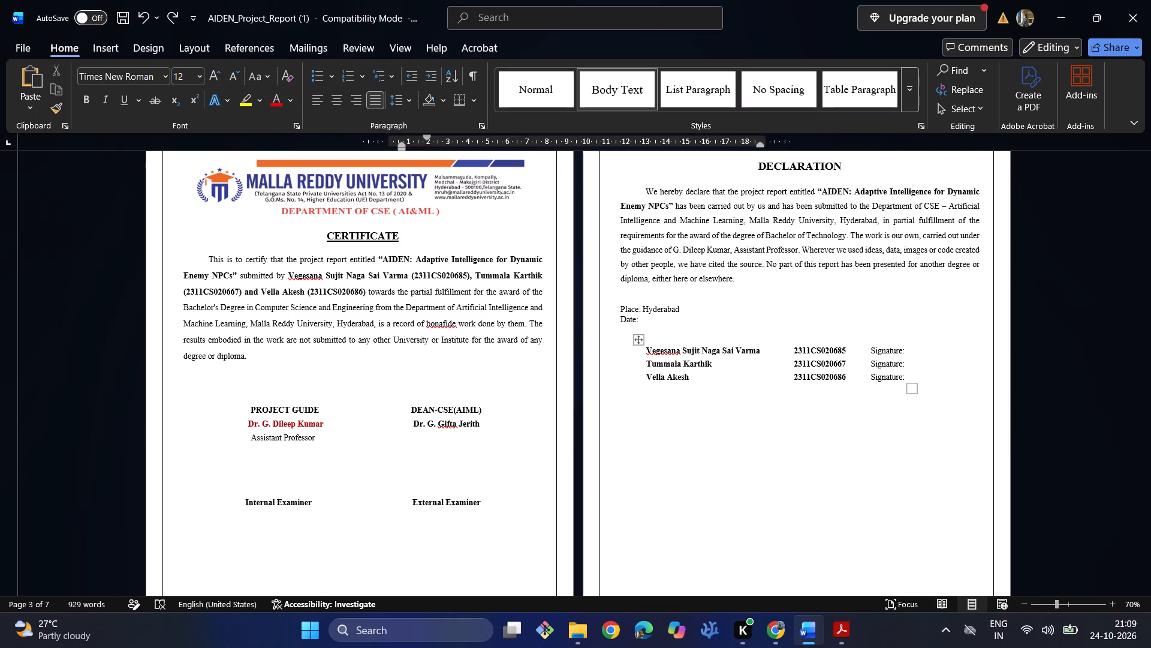
pyautogui.scroll(-1, 664, 279)
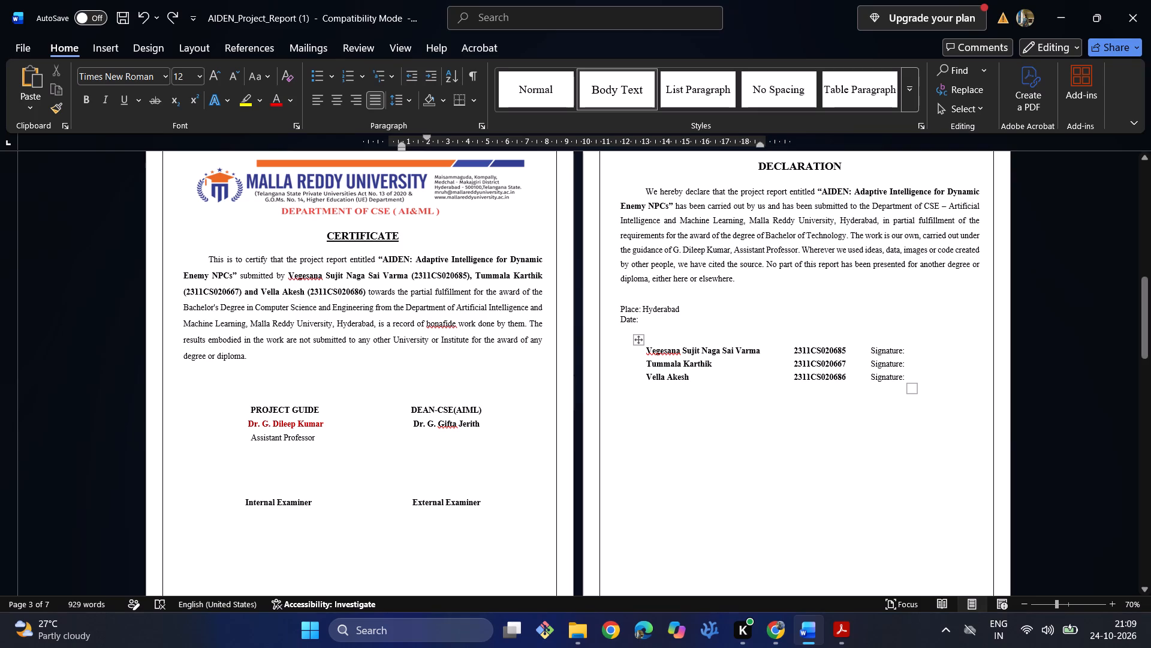
pyautogui.scroll(-1, 664, 271)
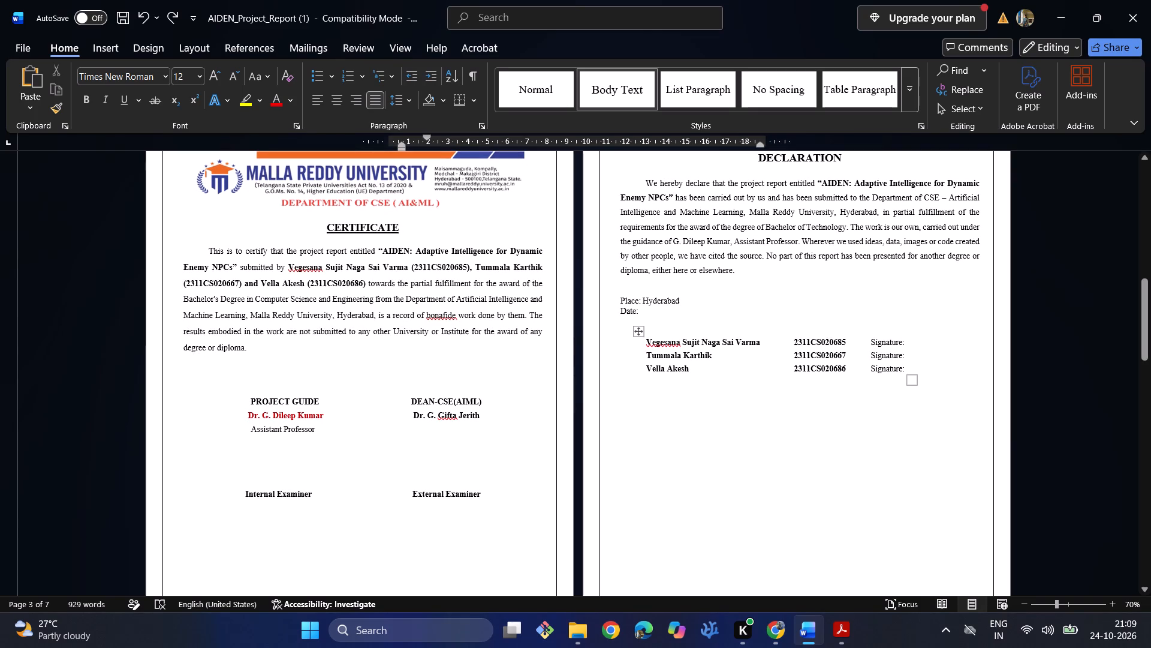
pyautogui.click(658, 455)
pyautogui.scroll(-1, 658, 455)
pyautogui.scroll(1, 658, 455)
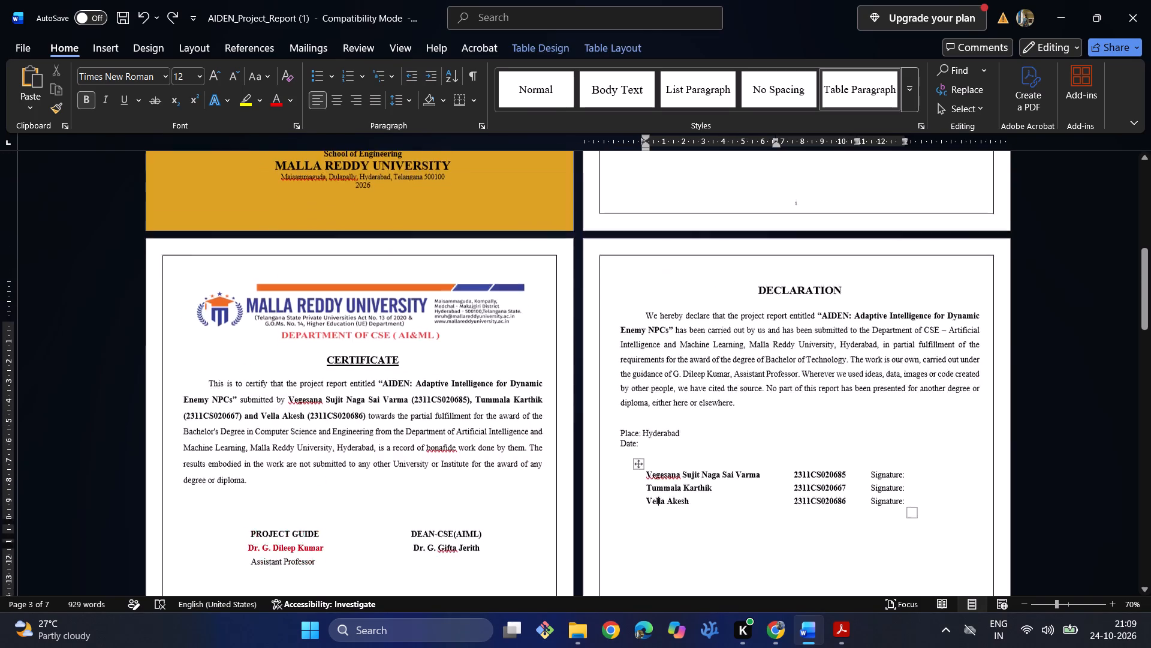
pyautogui.scroll(3, 658, 455)
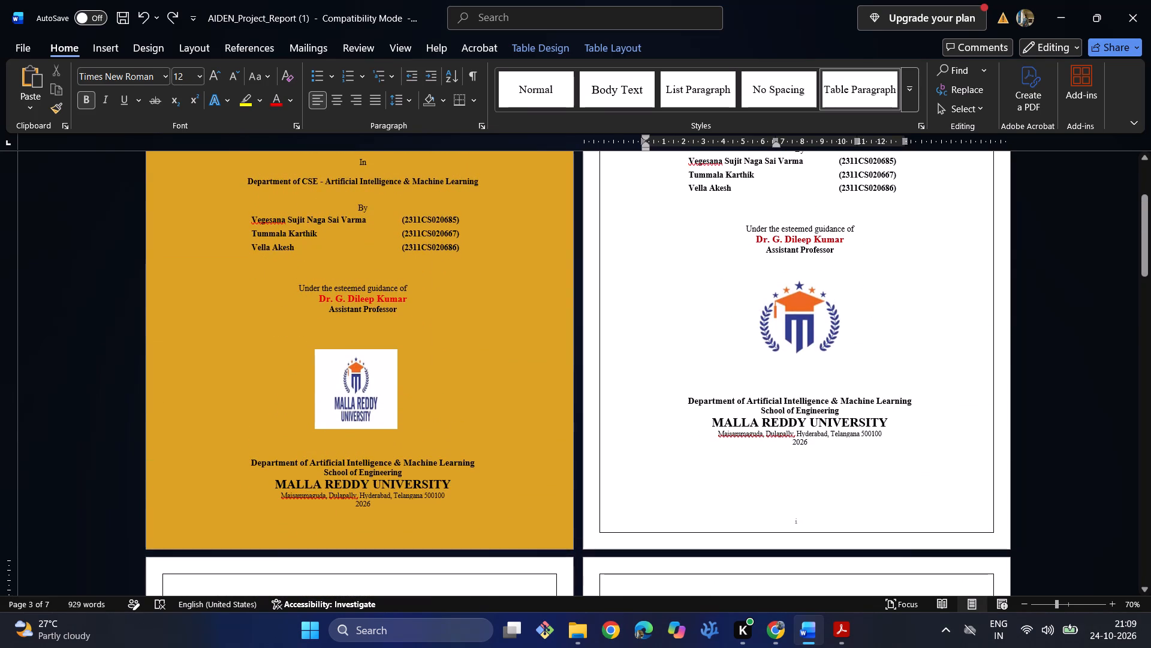
pyautogui.scroll(1, 658, 455)
pyautogui.scroll(-1, 658, 455)
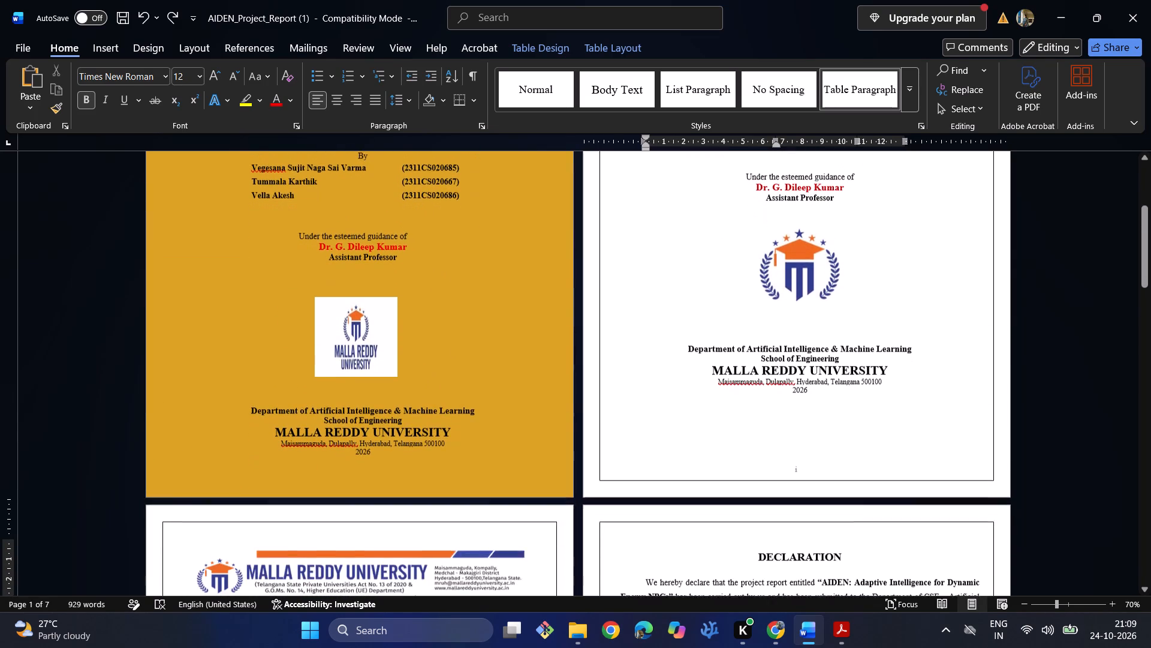
pyautogui.scroll(-1, 658, 455)
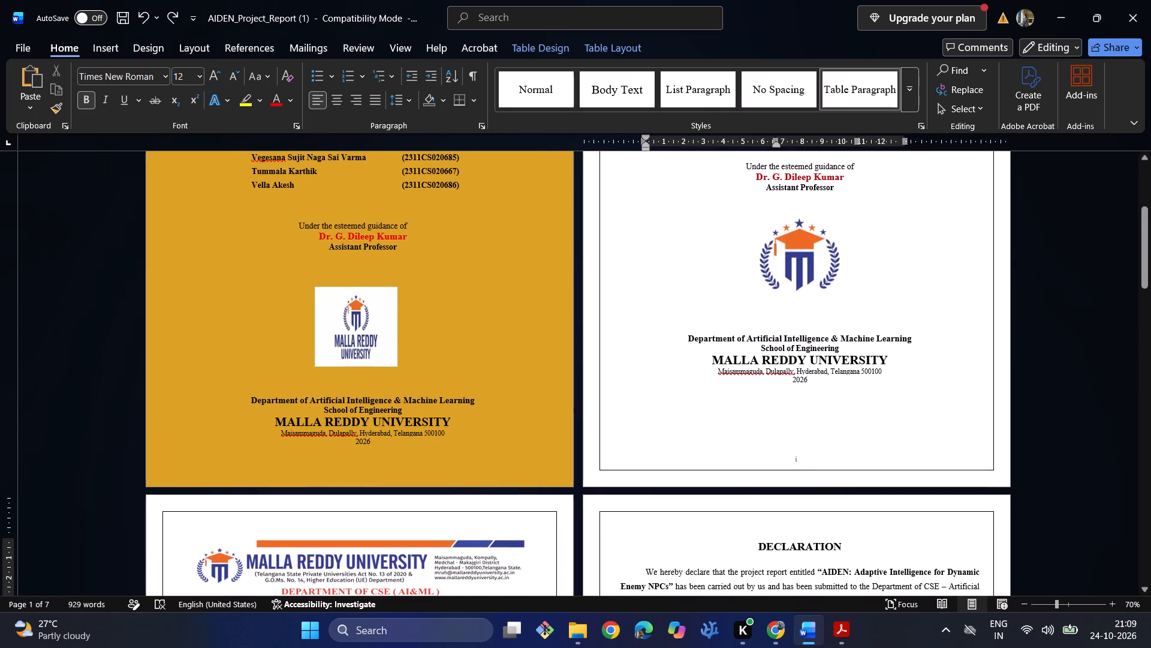
pyautogui.scroll(-3, 715, 518)
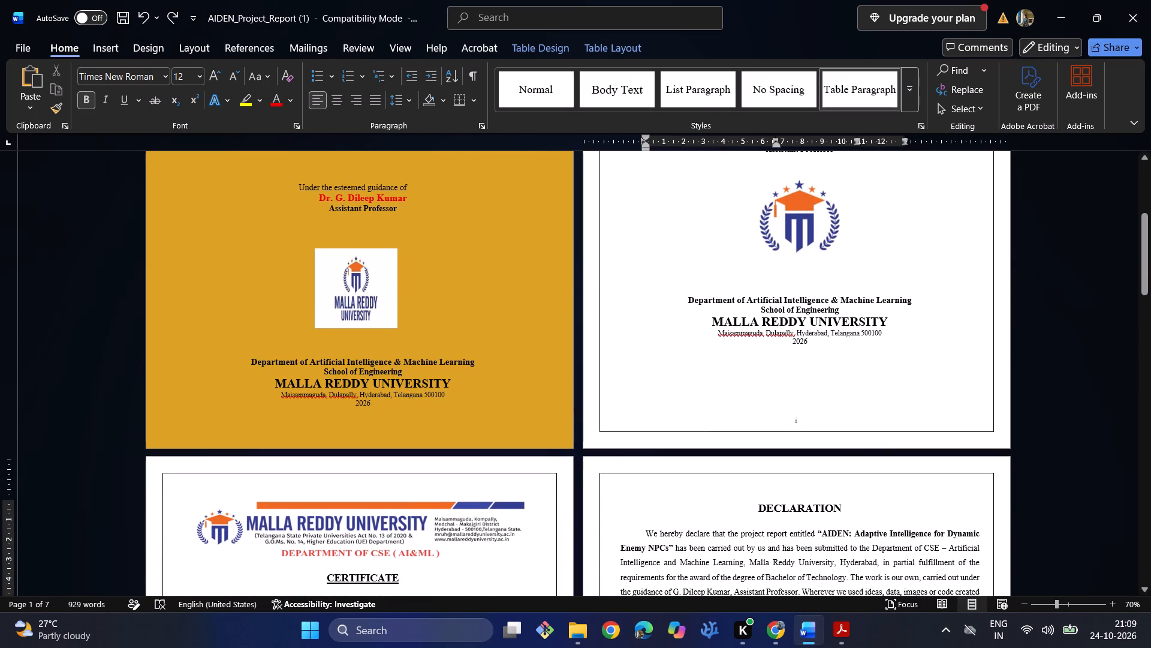
# Copy the university logo picture on the white title page.
pyautogui.click(796, 215)
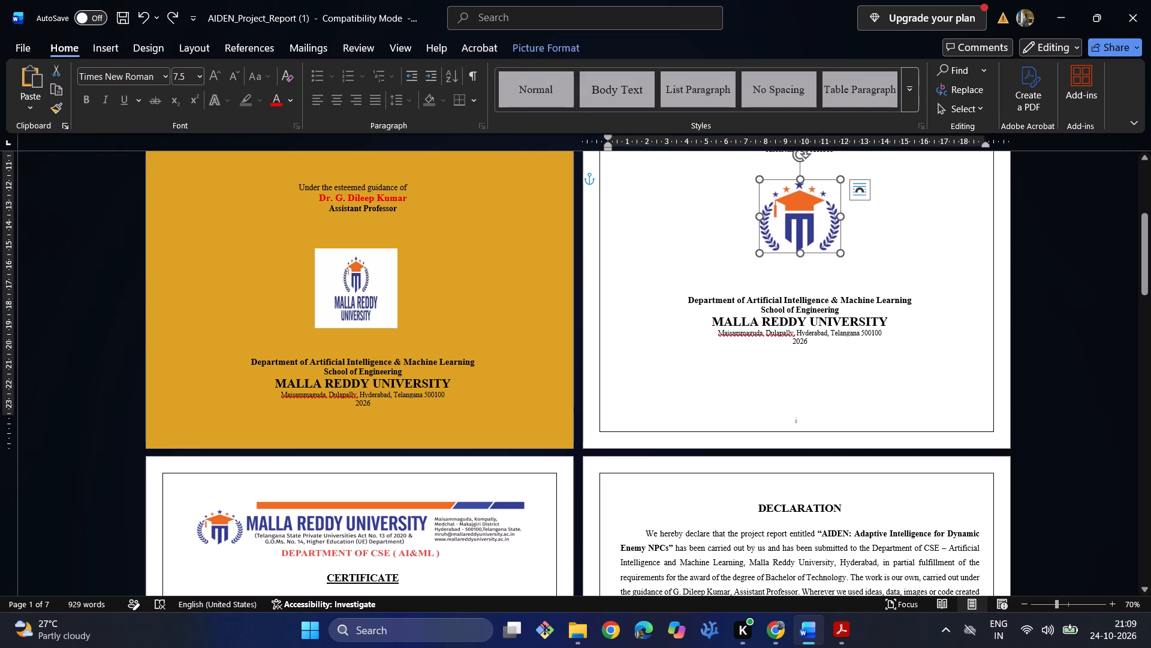
pyautogui.rightClick(796, 215)
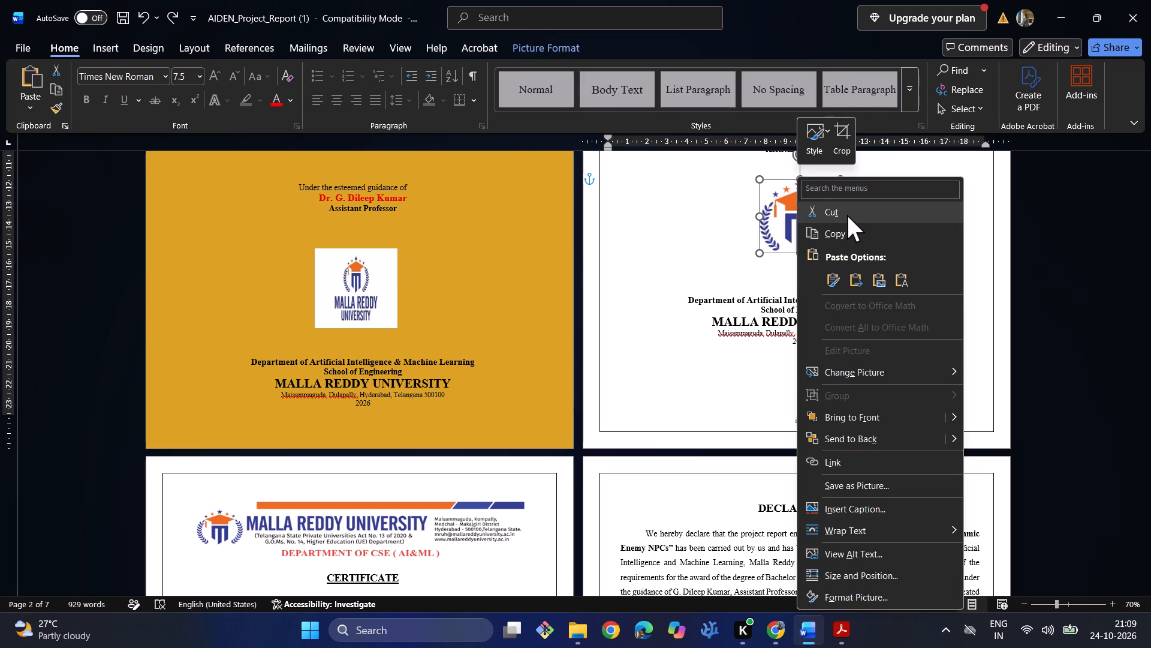
pyautogui.click(843, 230)
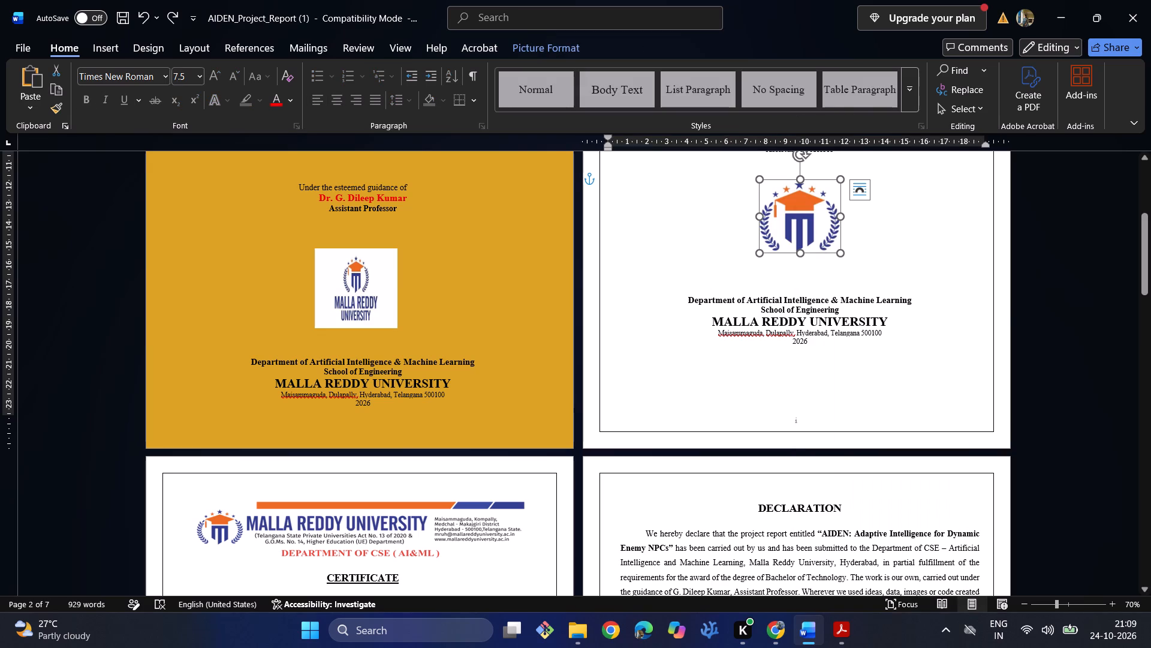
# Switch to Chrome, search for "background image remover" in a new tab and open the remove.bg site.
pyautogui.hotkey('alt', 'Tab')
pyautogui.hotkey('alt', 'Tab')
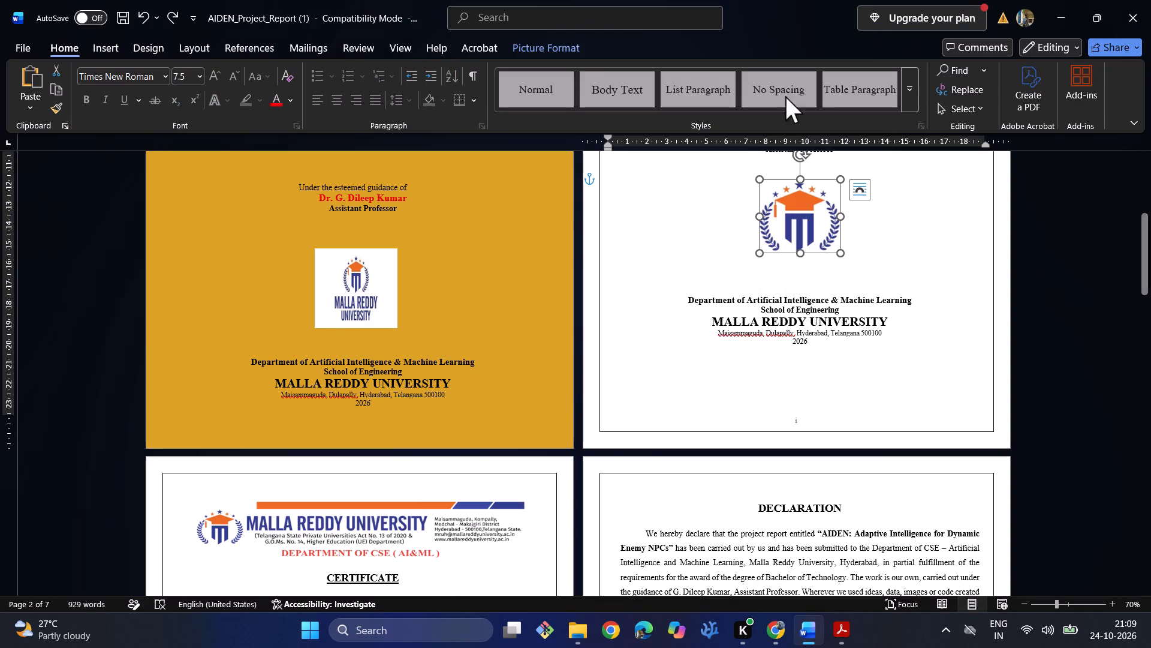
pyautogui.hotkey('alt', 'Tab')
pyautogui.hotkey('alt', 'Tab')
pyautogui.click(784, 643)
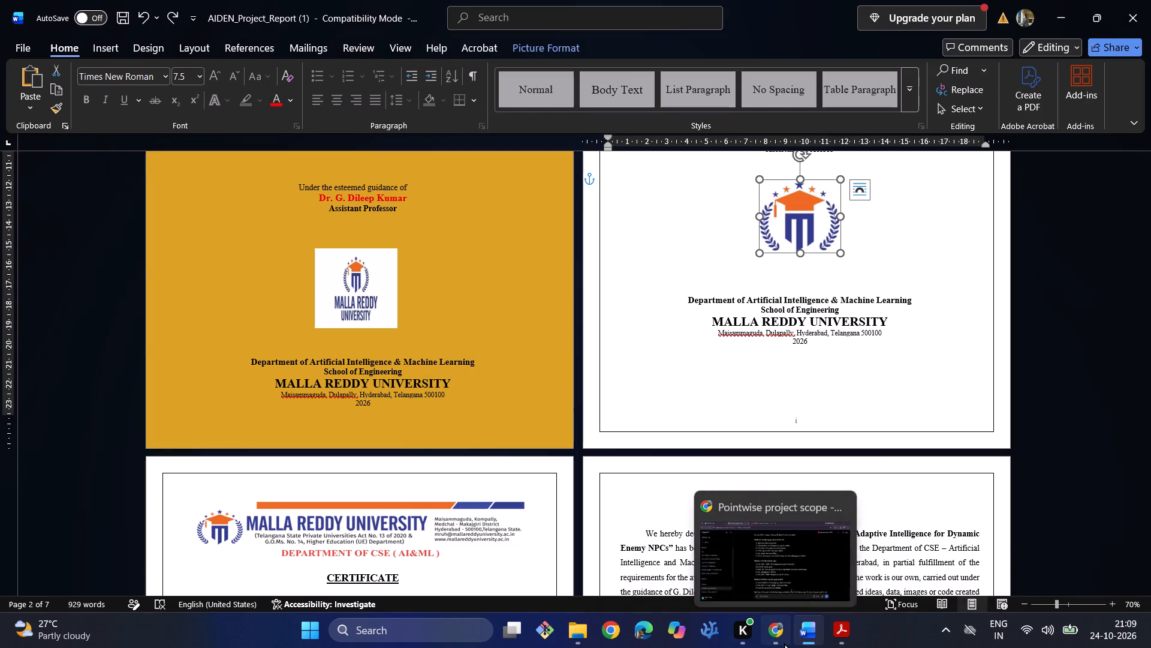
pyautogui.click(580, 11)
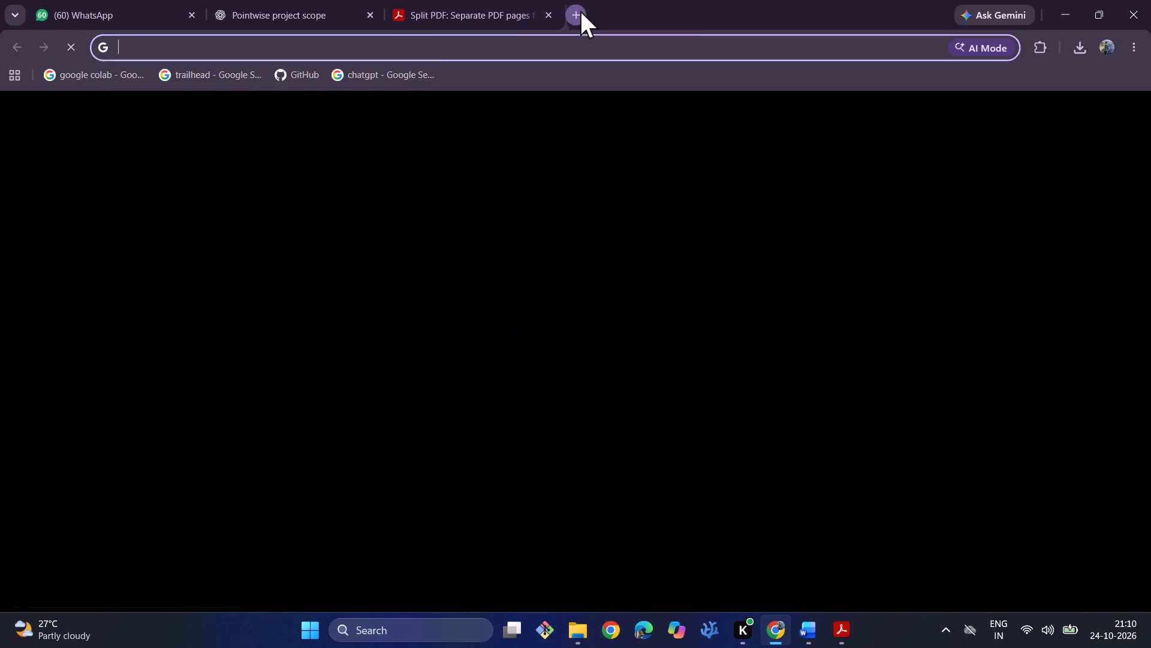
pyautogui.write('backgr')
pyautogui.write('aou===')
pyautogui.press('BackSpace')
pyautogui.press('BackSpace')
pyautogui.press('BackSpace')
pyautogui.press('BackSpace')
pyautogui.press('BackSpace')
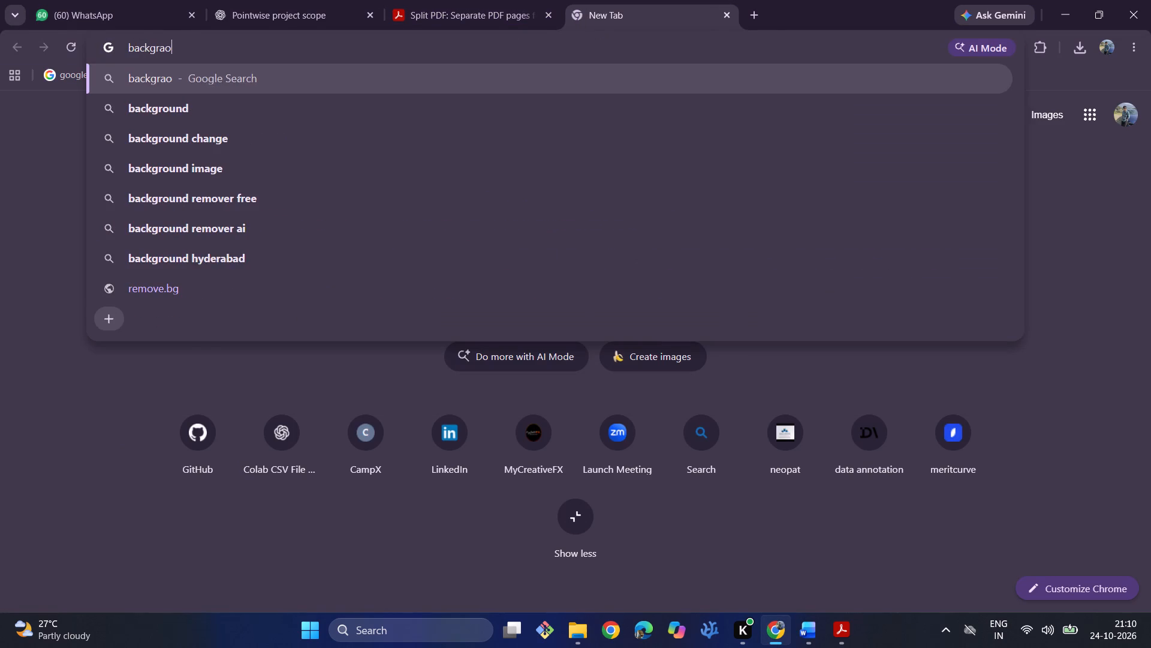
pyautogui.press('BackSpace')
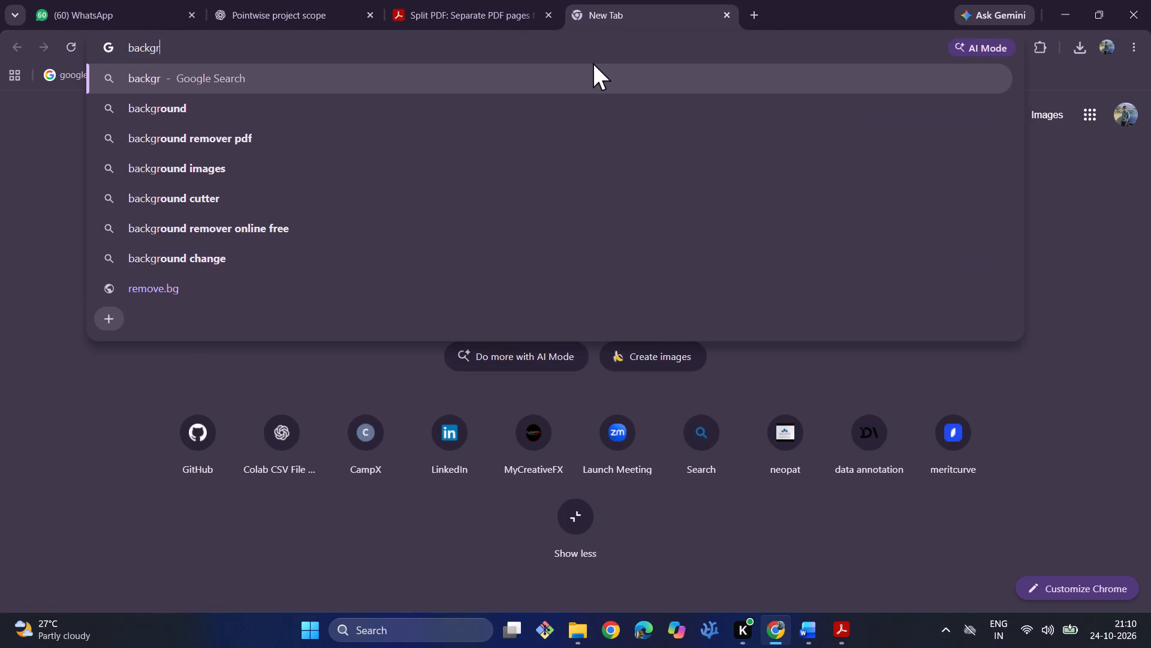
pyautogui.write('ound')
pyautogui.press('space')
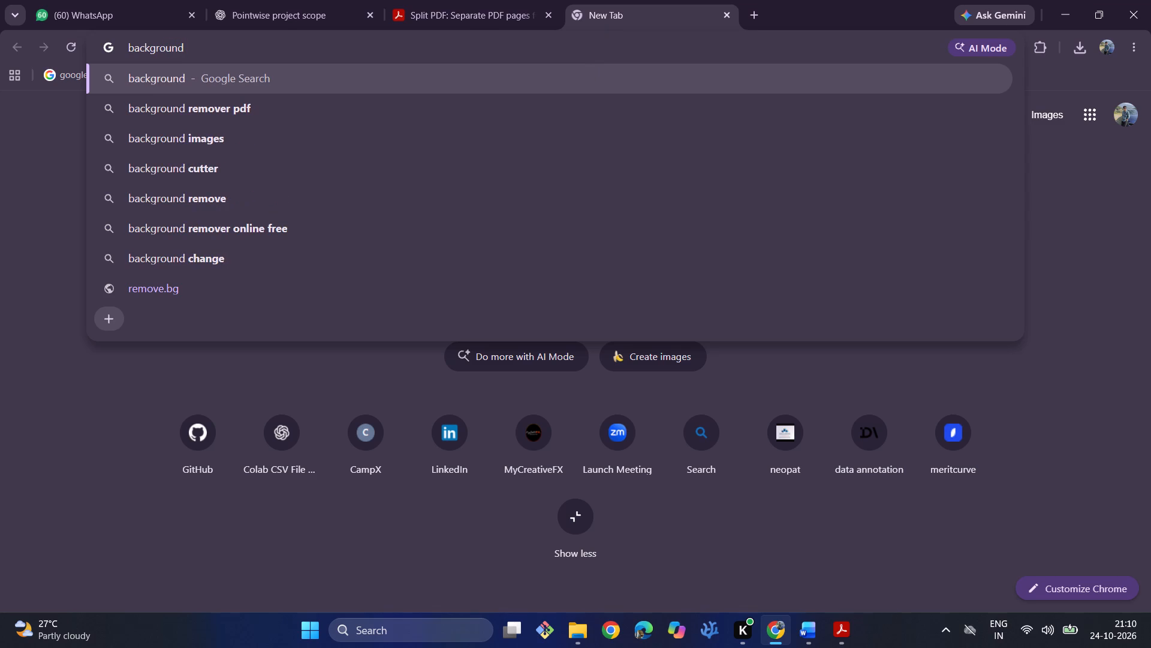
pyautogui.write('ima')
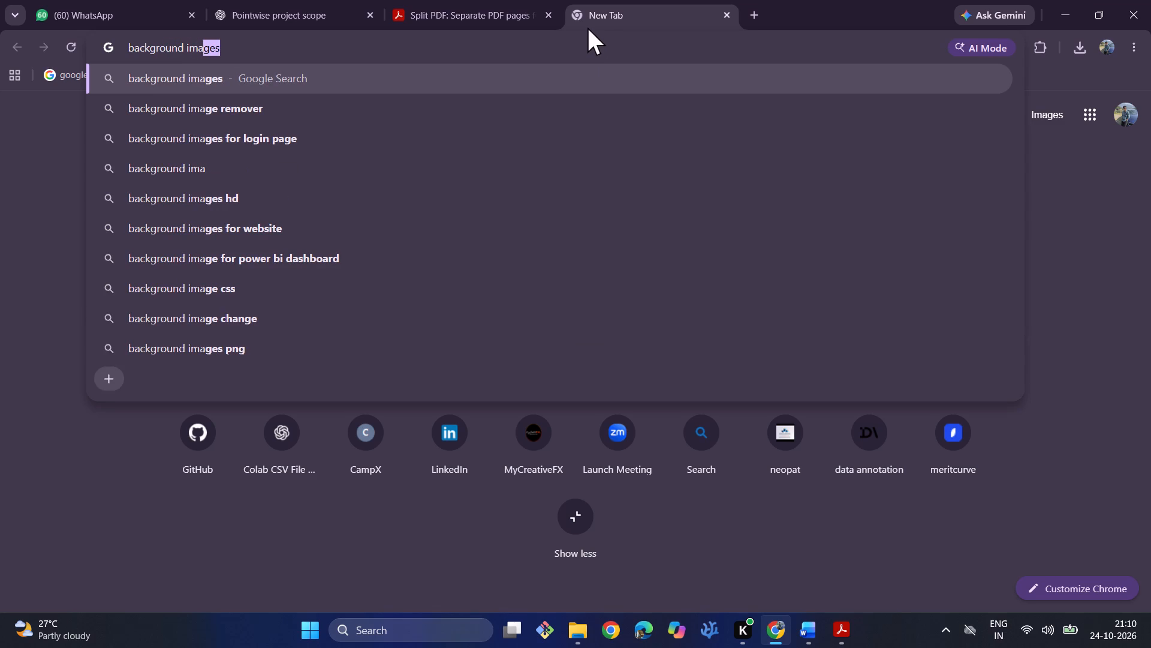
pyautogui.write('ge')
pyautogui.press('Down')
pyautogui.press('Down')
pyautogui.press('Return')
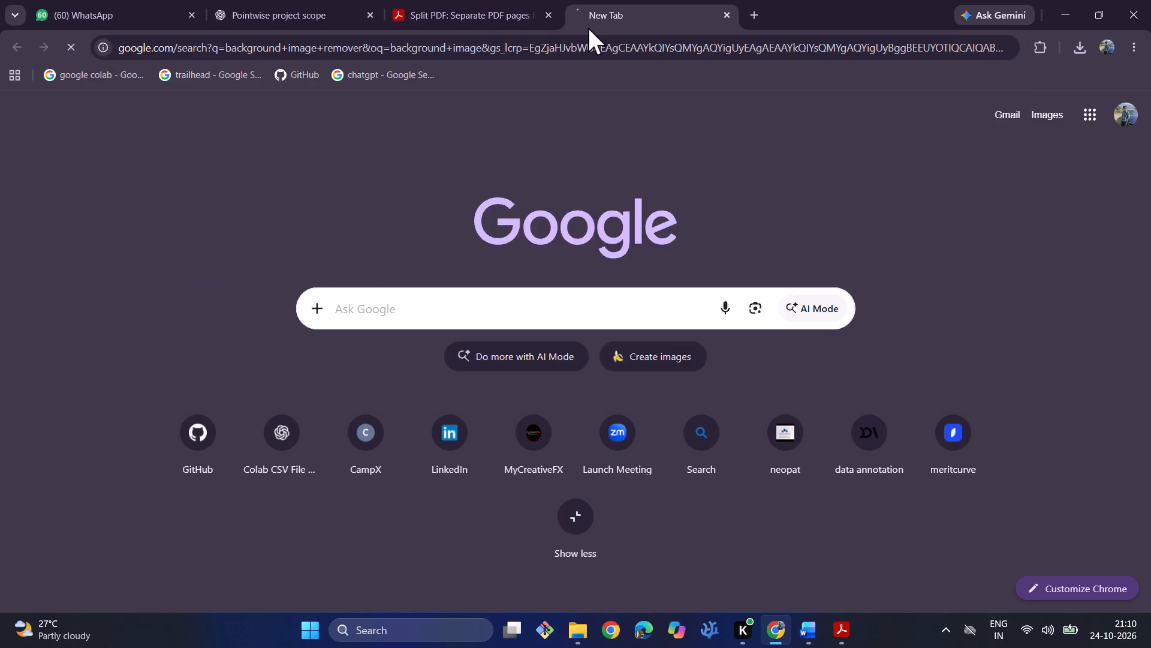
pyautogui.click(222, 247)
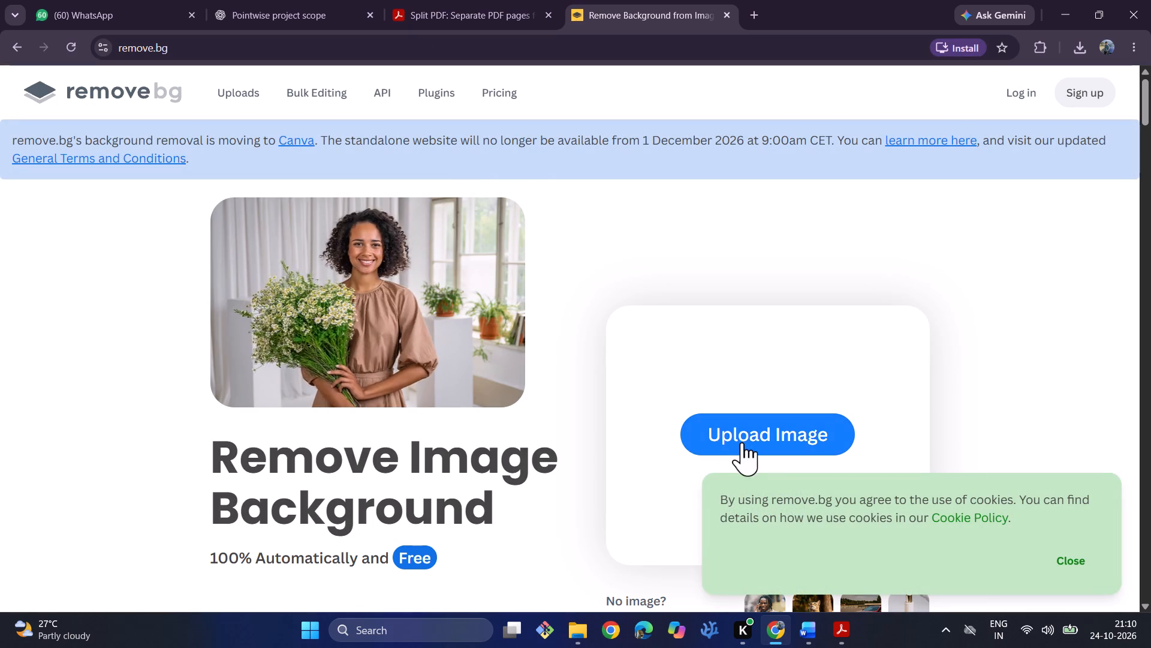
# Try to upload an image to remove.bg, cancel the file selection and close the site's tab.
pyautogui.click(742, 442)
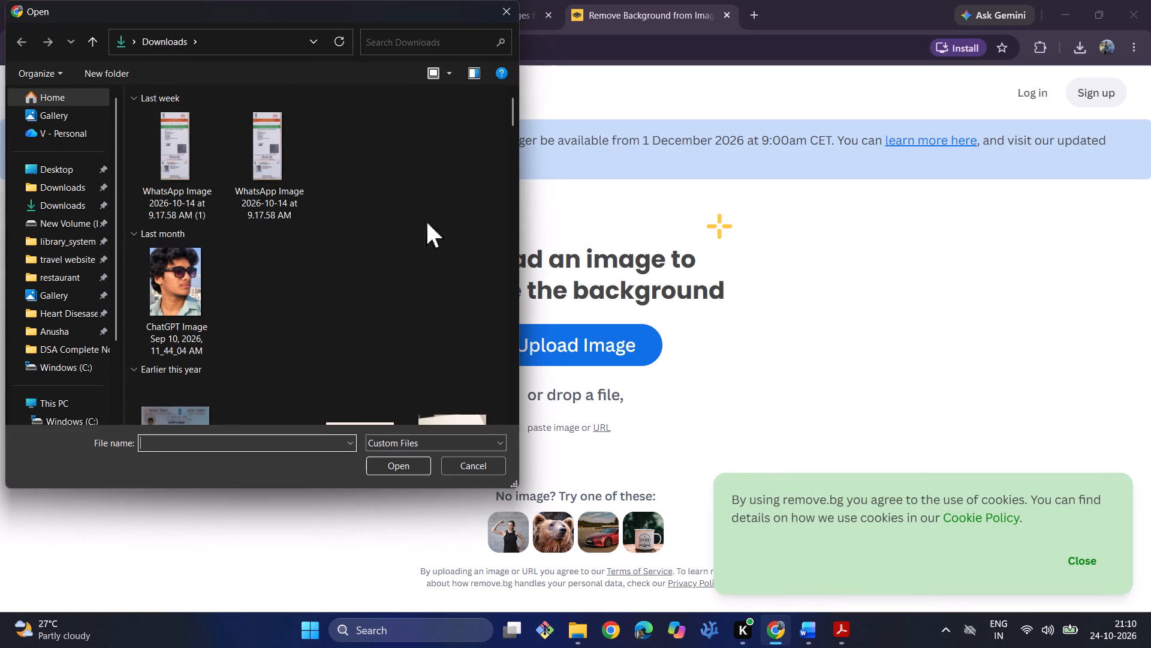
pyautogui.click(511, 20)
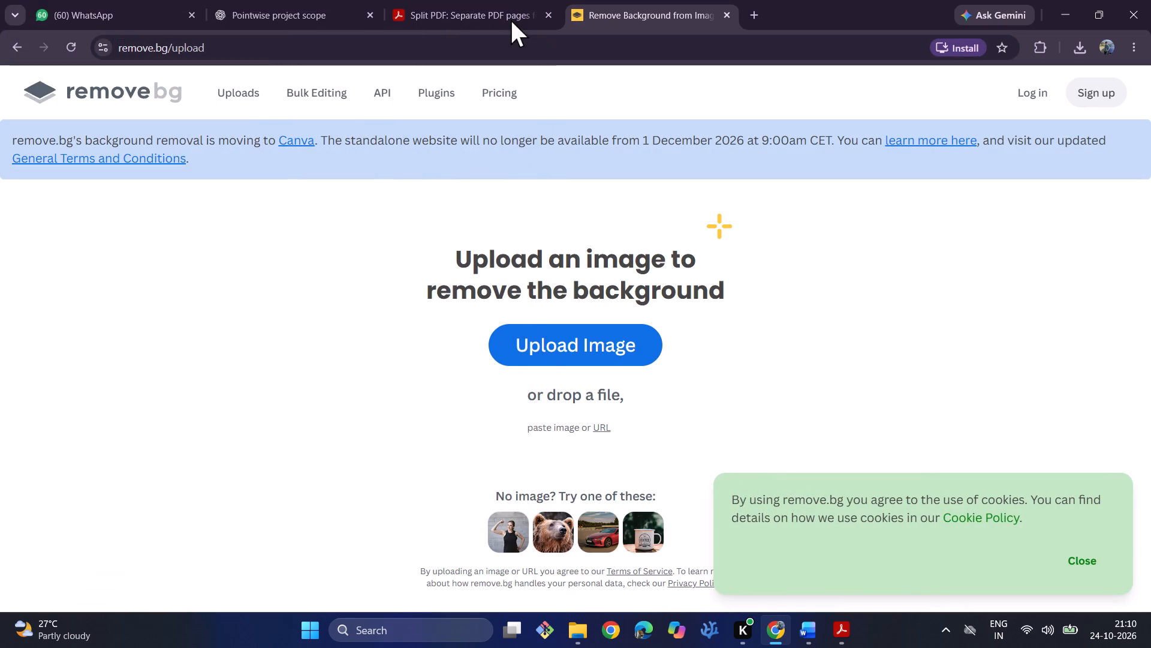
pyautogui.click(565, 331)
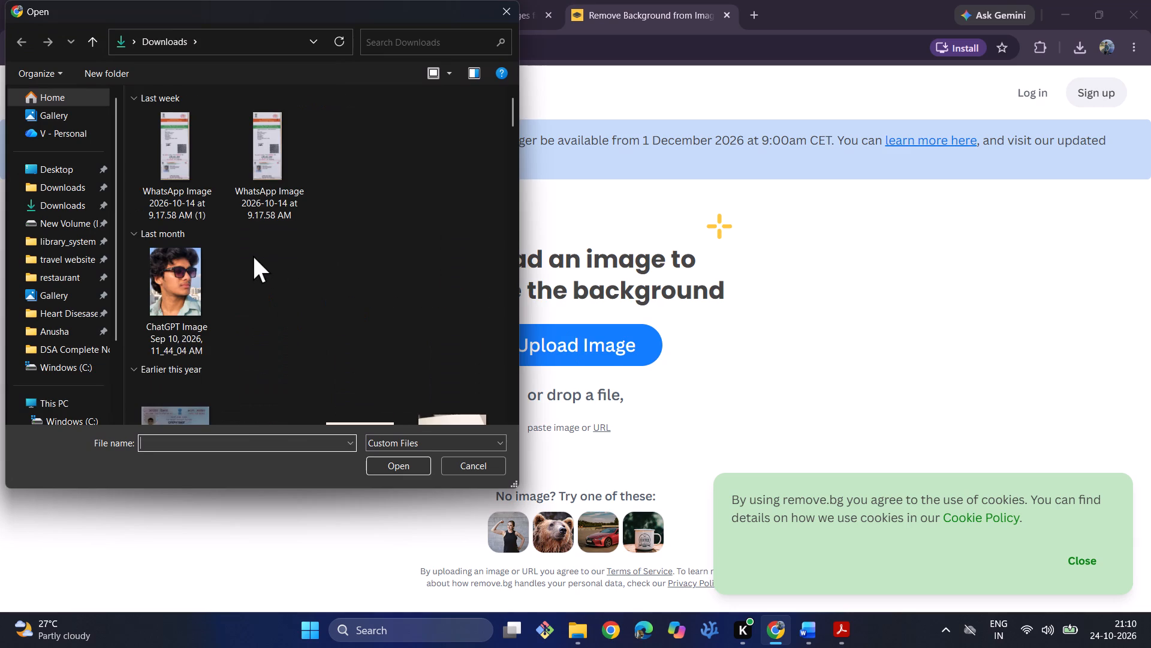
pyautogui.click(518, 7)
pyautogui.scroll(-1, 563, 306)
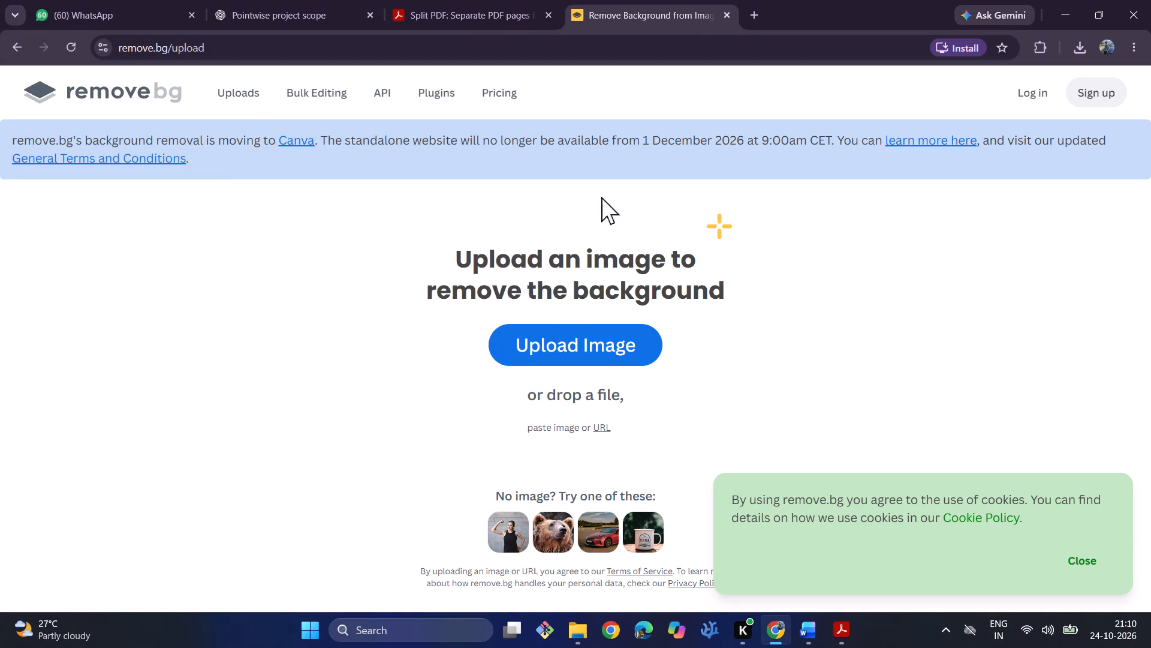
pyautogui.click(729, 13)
# Open the Canva home page in a new browser tab.
pyautogui.write('cnaa')
pyautogui.press('BackSpace')
pyautogui.press('BackSpace')
pyautogui.press('BackSpace')
pyautogui.press('BackSpace')
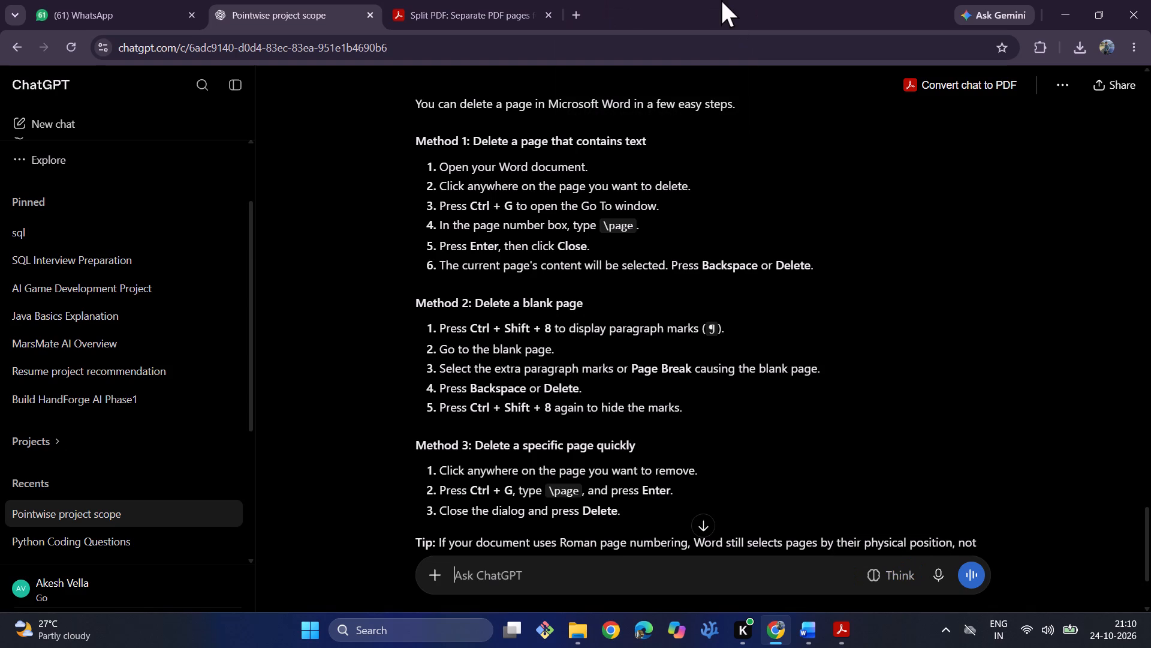
pyautogui.click(580, 17)
pyautogui.write('canva')
pyautogui.press('Return')
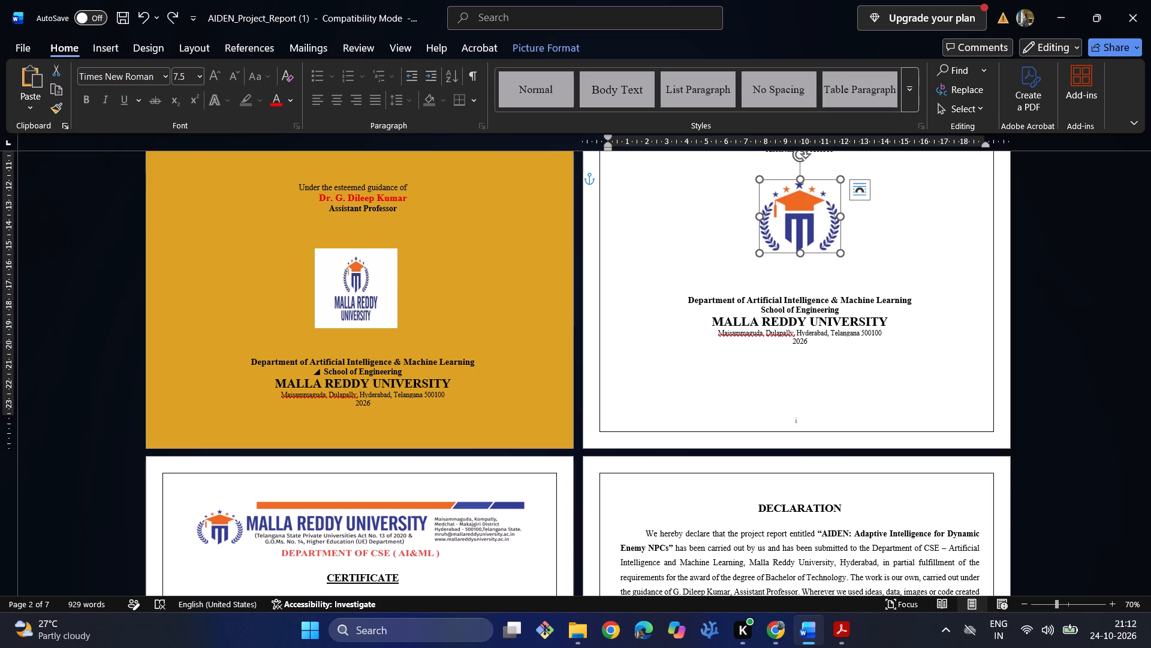
pyautogui.scroll(1, 445, 370)
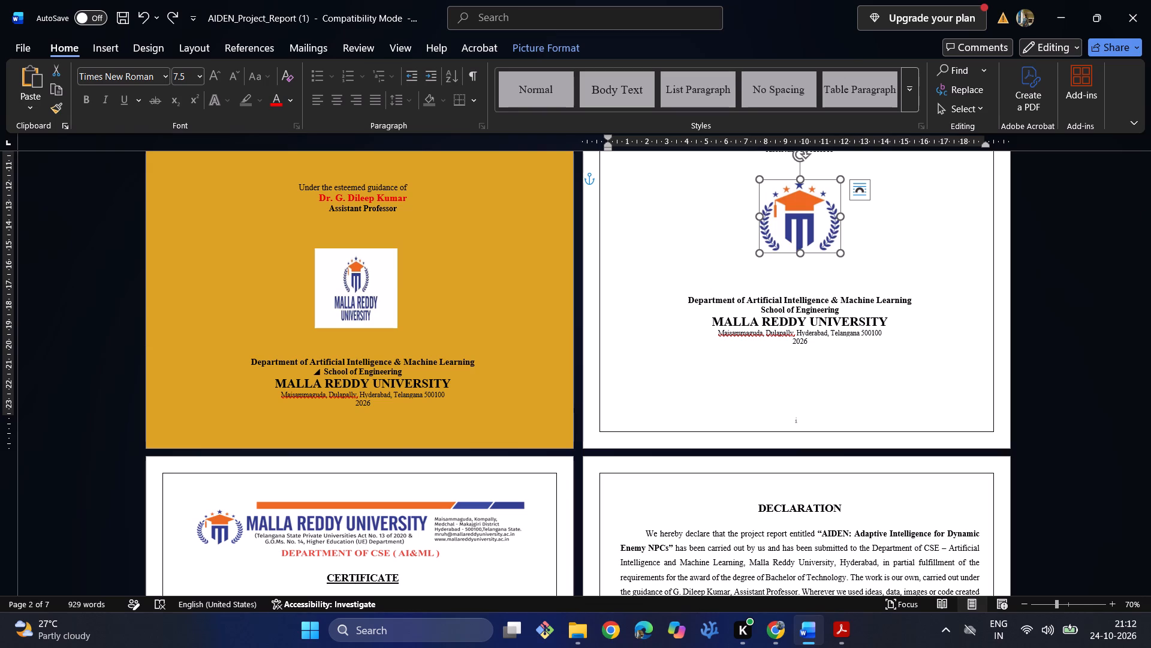
pyautogui.scroll(2, 445, 370)
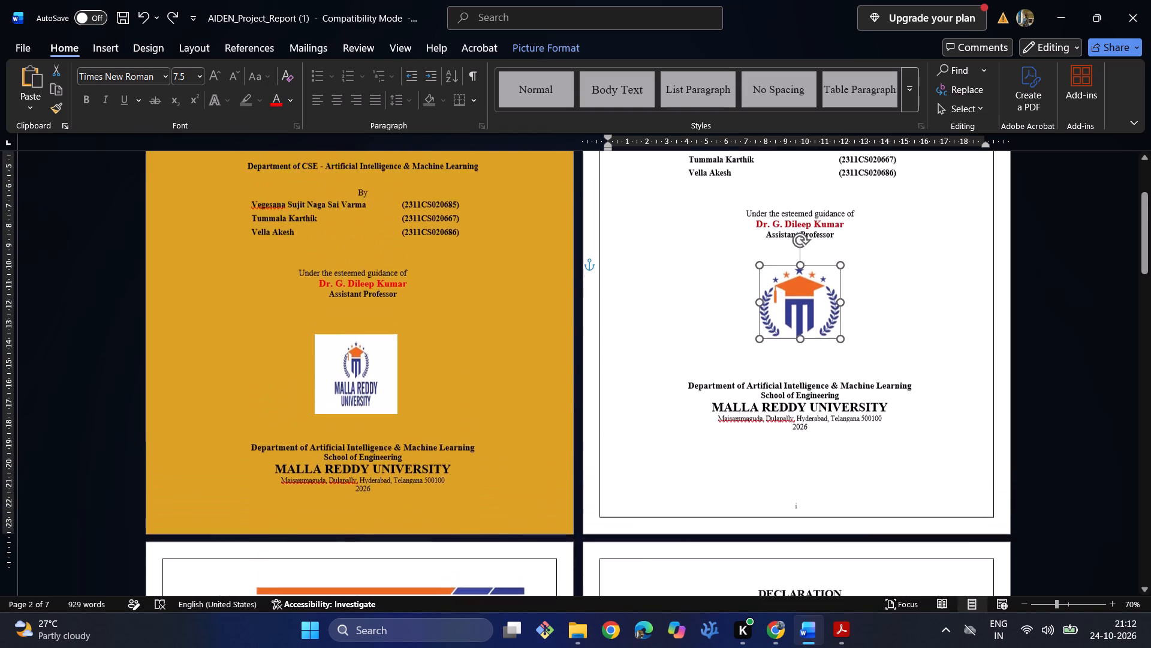
pyautogui.scroll(2, 445, 370)
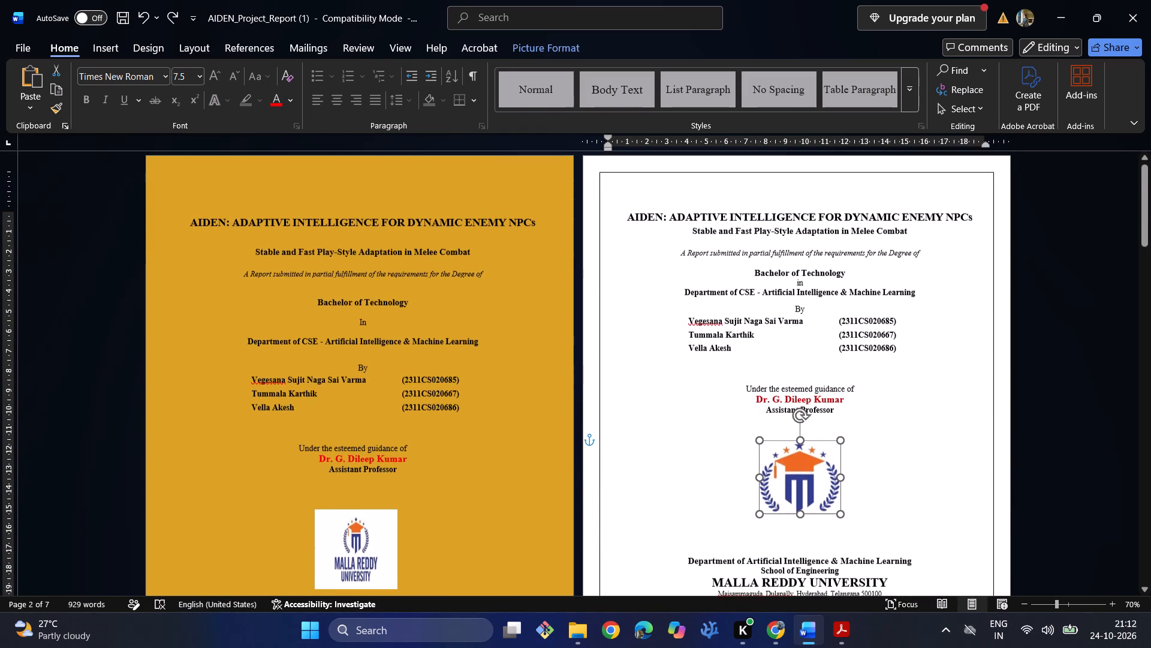
pyautogui.scroll(1, 445, 370)
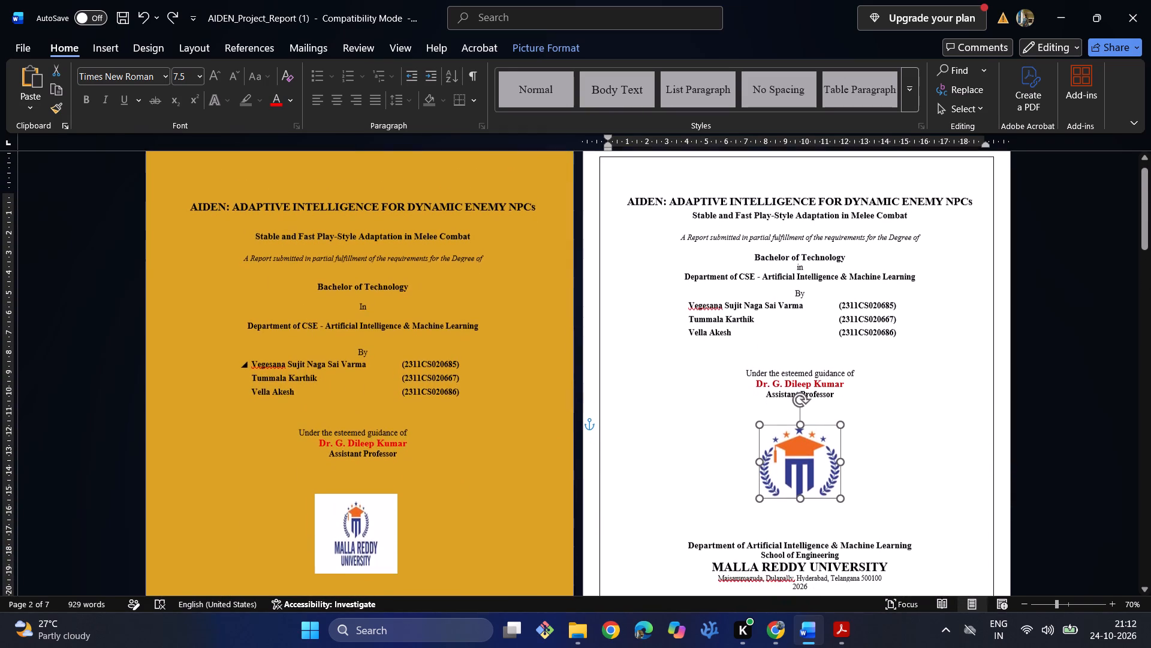
pyautogui.scroll(1, 445, 370)
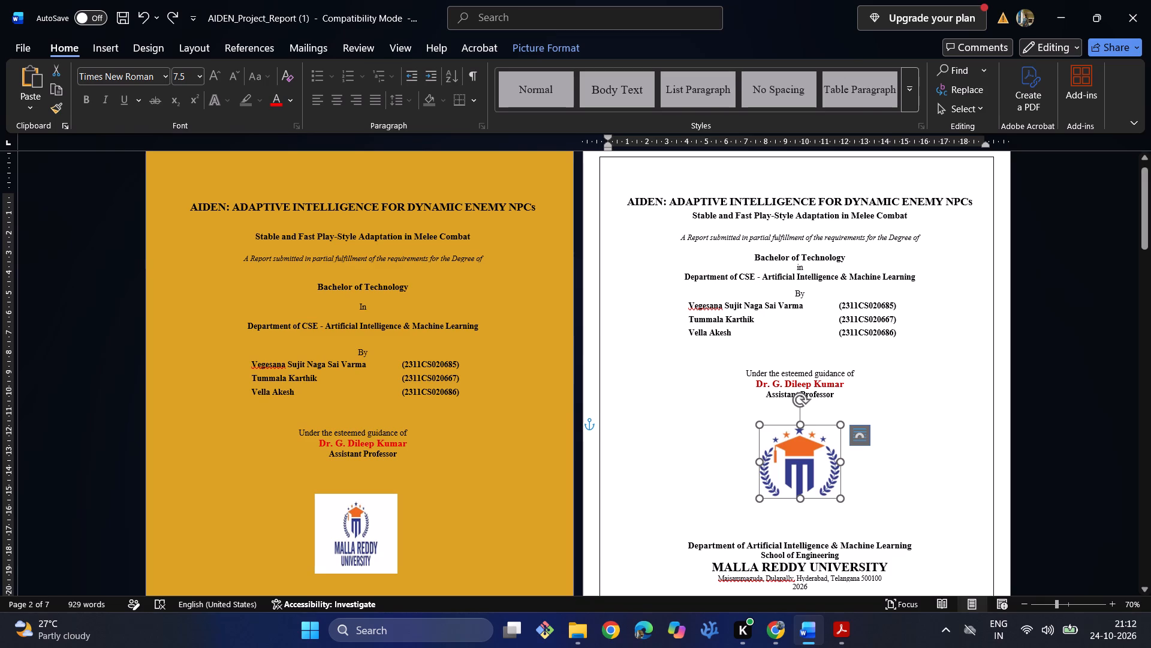
pyautogui.rightClick(483, 399)
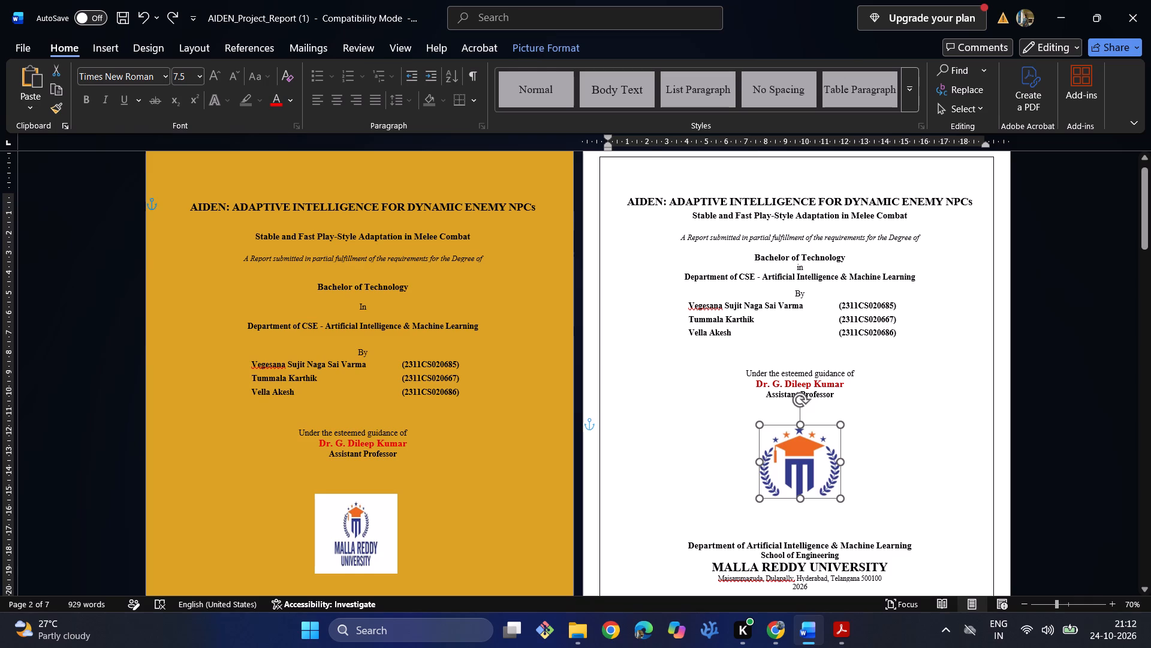
pyautogui.click(514, 68)
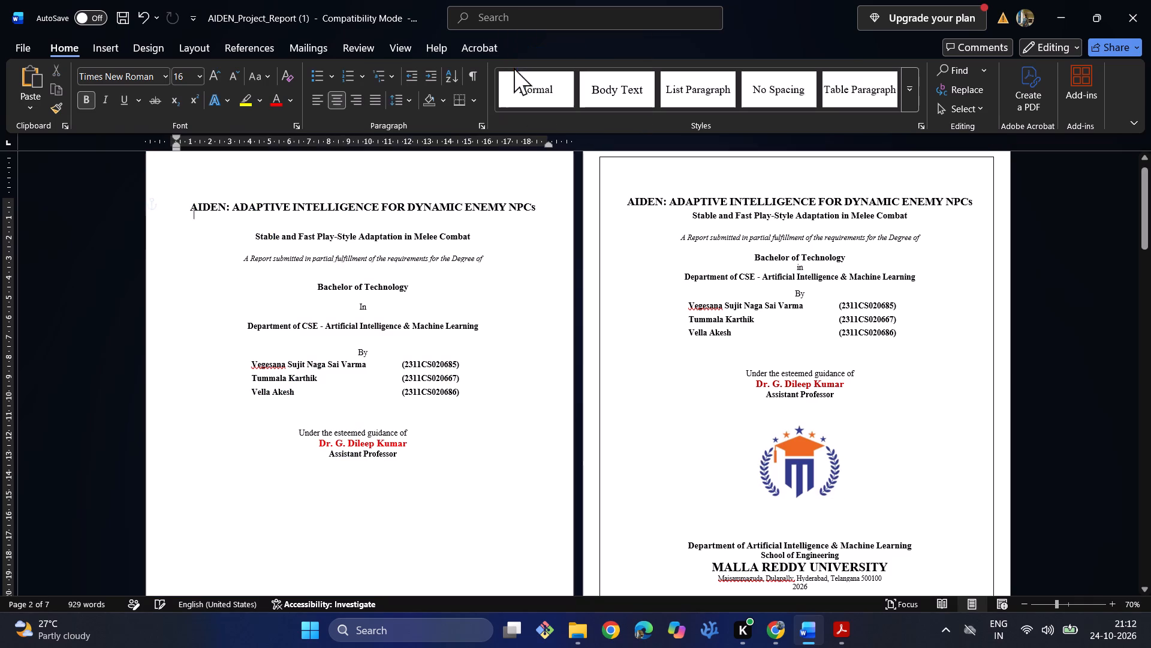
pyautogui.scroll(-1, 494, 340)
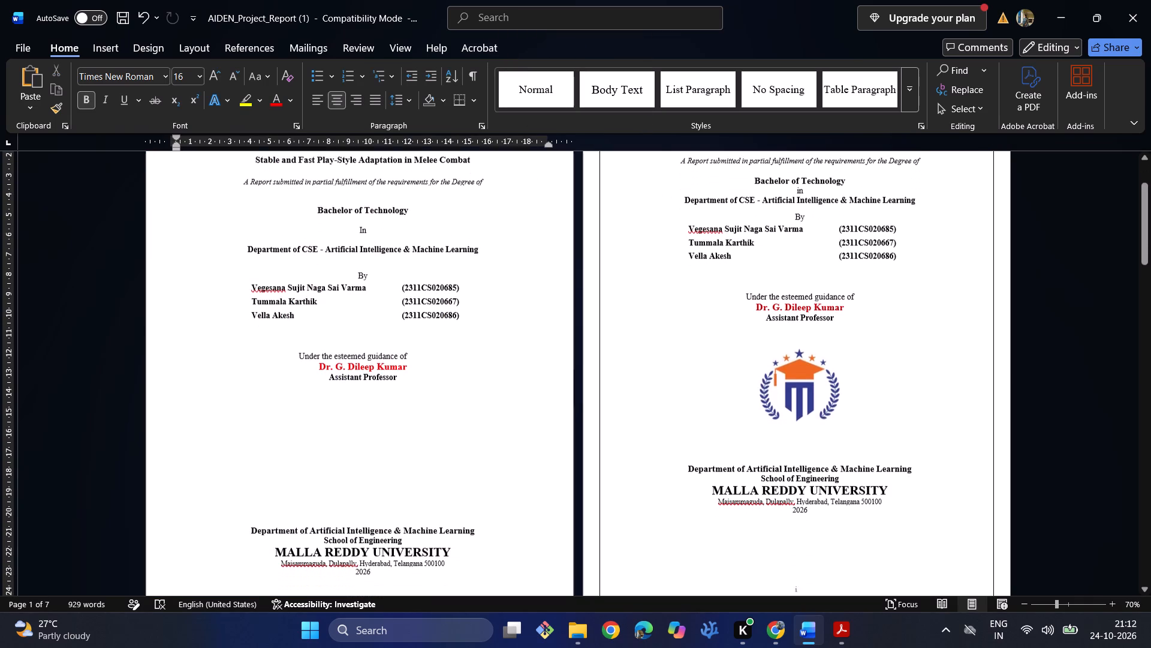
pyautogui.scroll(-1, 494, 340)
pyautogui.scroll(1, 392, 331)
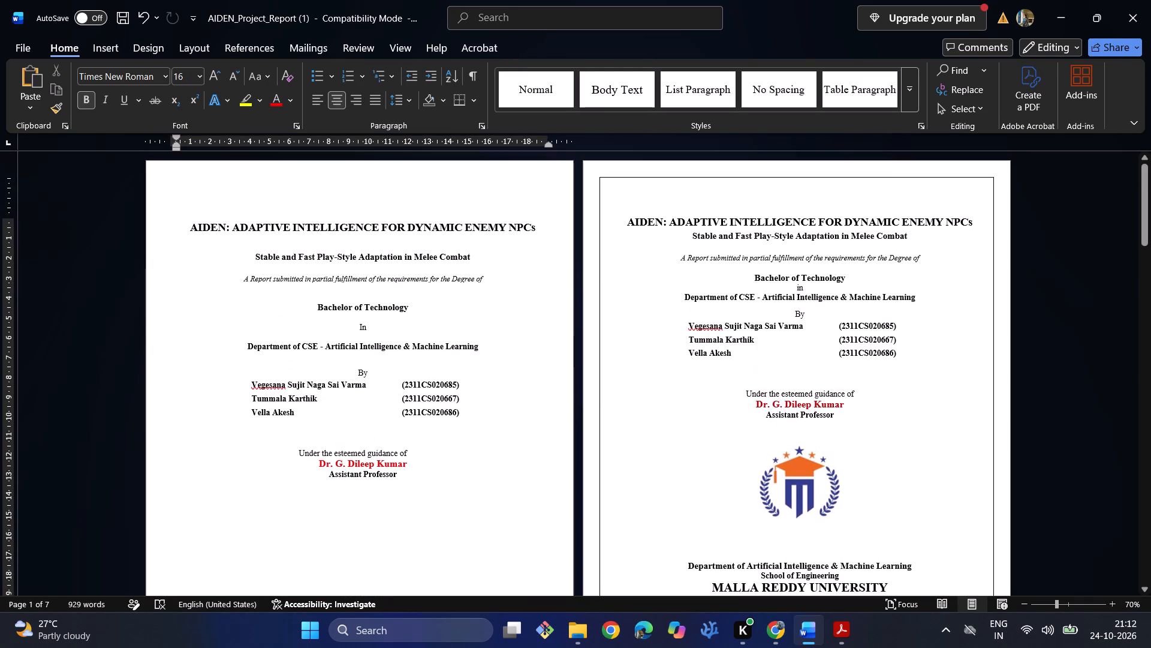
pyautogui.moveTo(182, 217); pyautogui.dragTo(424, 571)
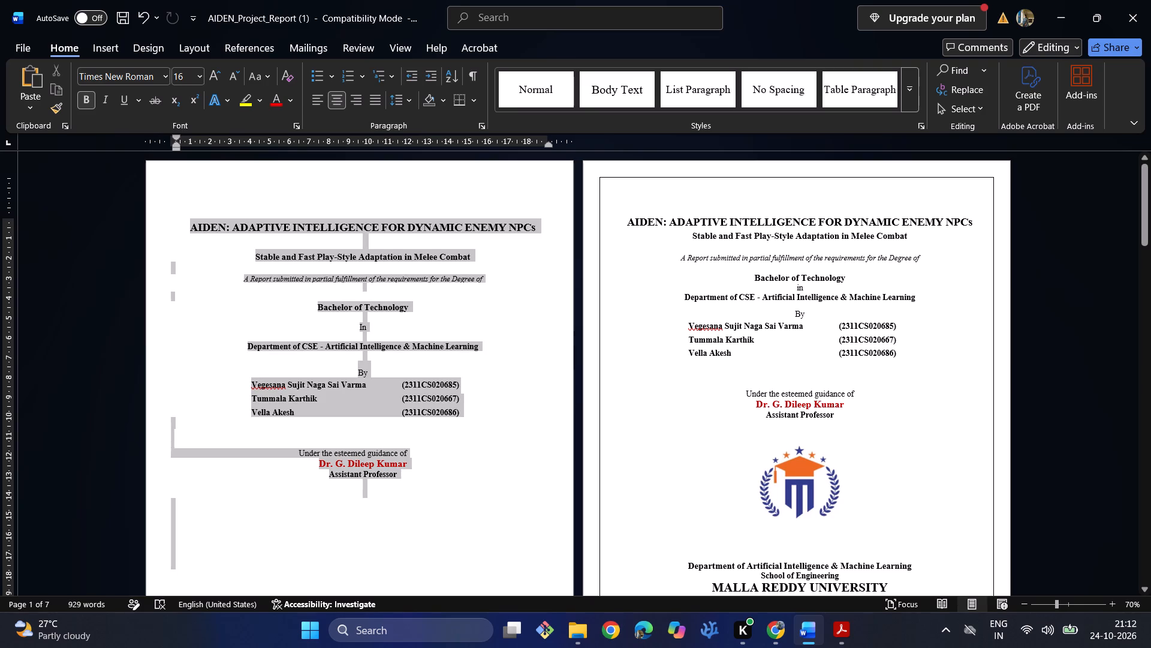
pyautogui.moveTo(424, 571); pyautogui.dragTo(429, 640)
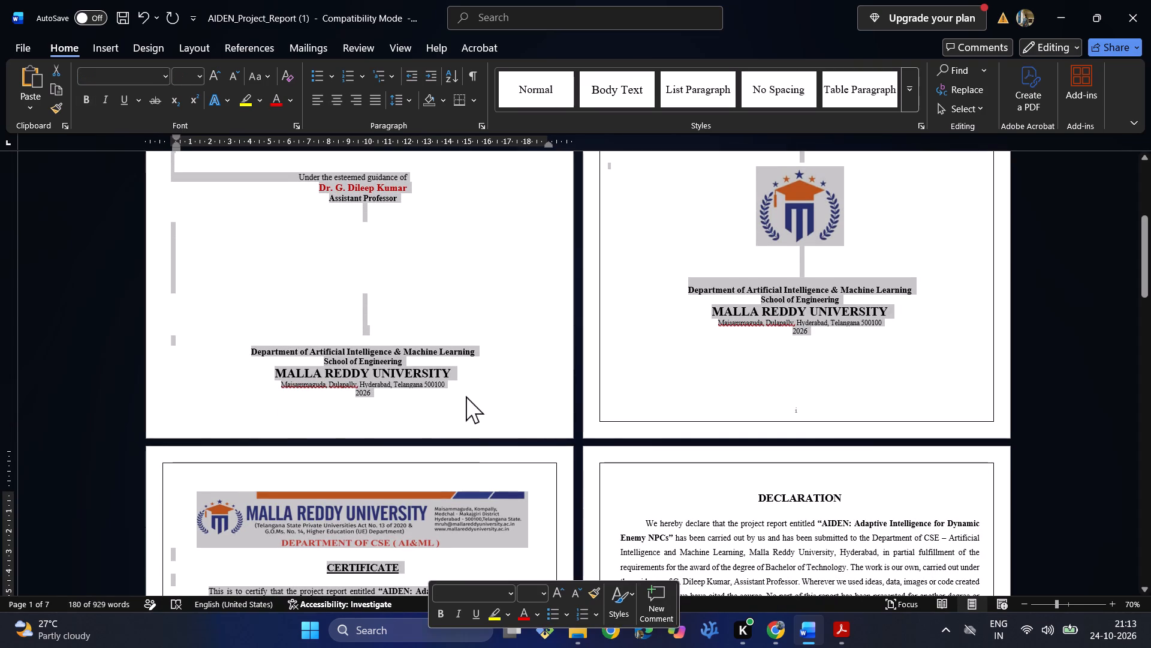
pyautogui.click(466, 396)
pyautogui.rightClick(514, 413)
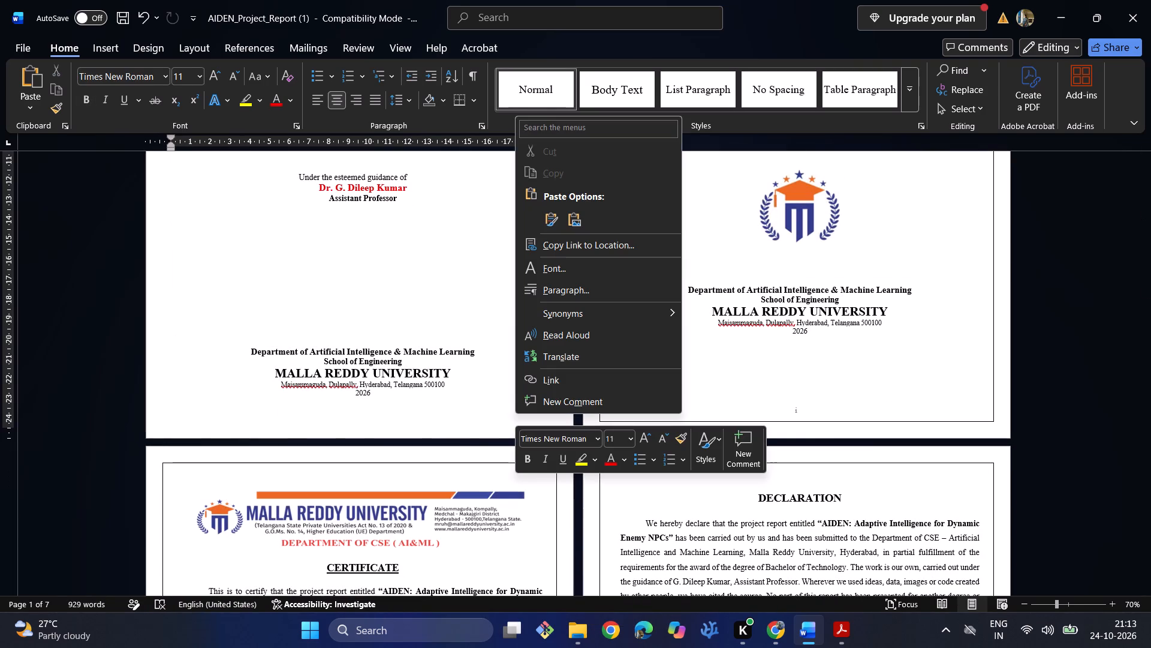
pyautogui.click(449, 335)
# Delete all the text on the first cover page, from the AIDEN title down to the year 2026.
pyautogui.keyDown('ctrl'); pyautogui.scroll(1, 449, 335); pyautogui.keyUp('ctrl')
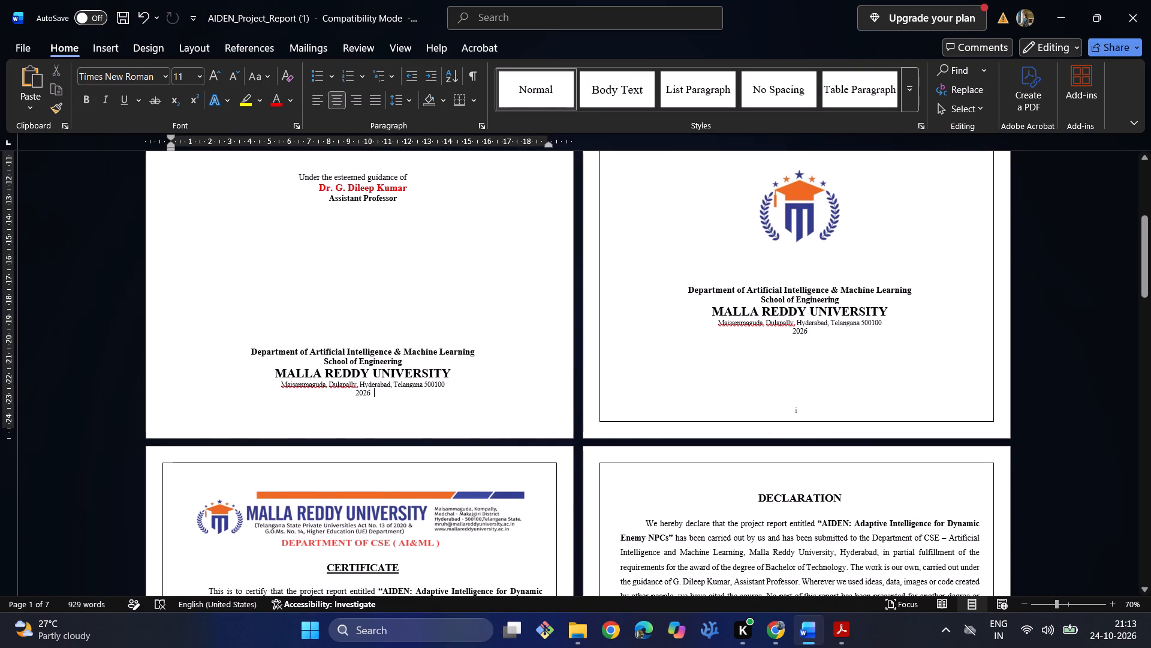
pyautogui.scroll(3, 449, 335)
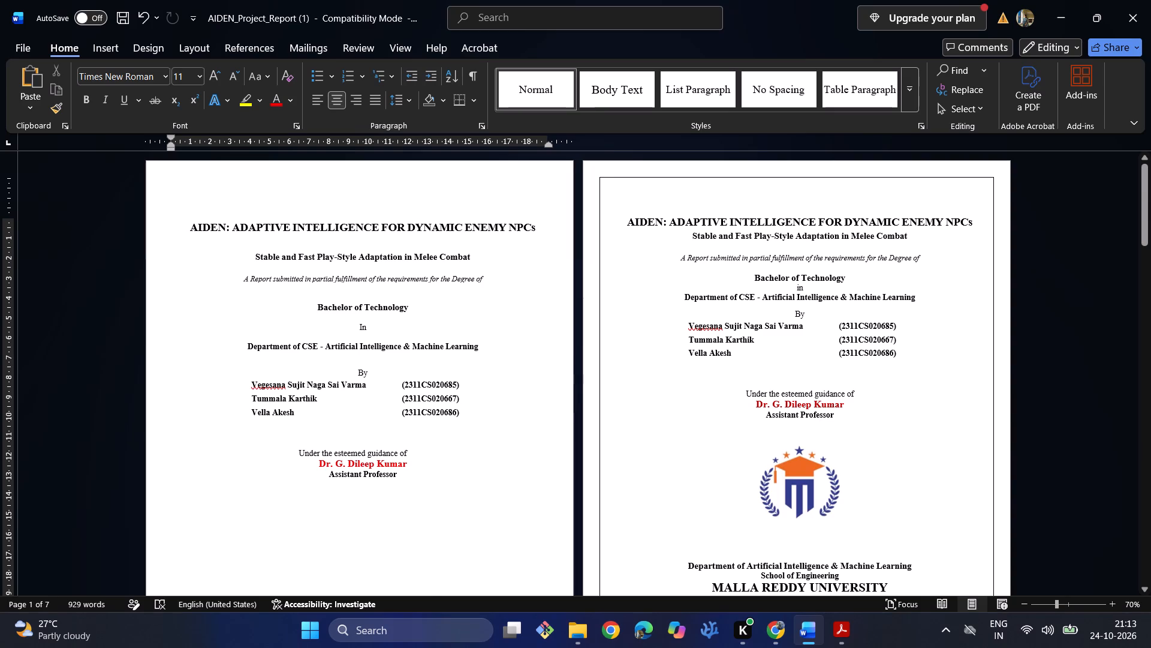
pyautogui.scroll(-2, 474, 590)
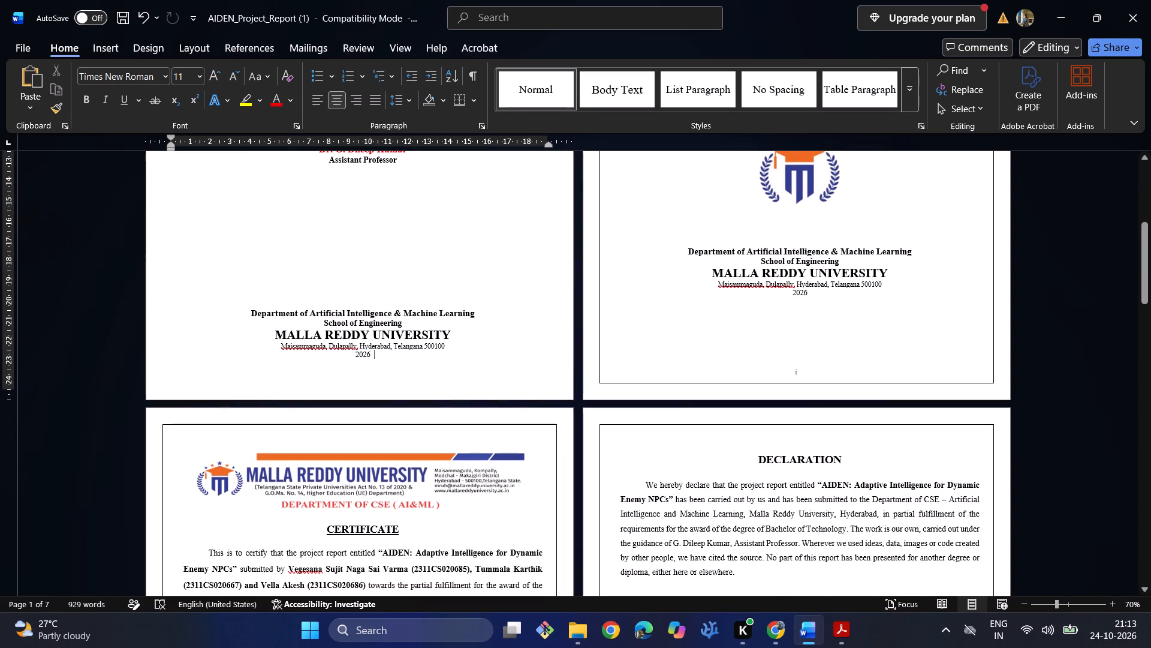
pyautogui.moveTo(377, 356); pyautogui.dragTo(266, 0)
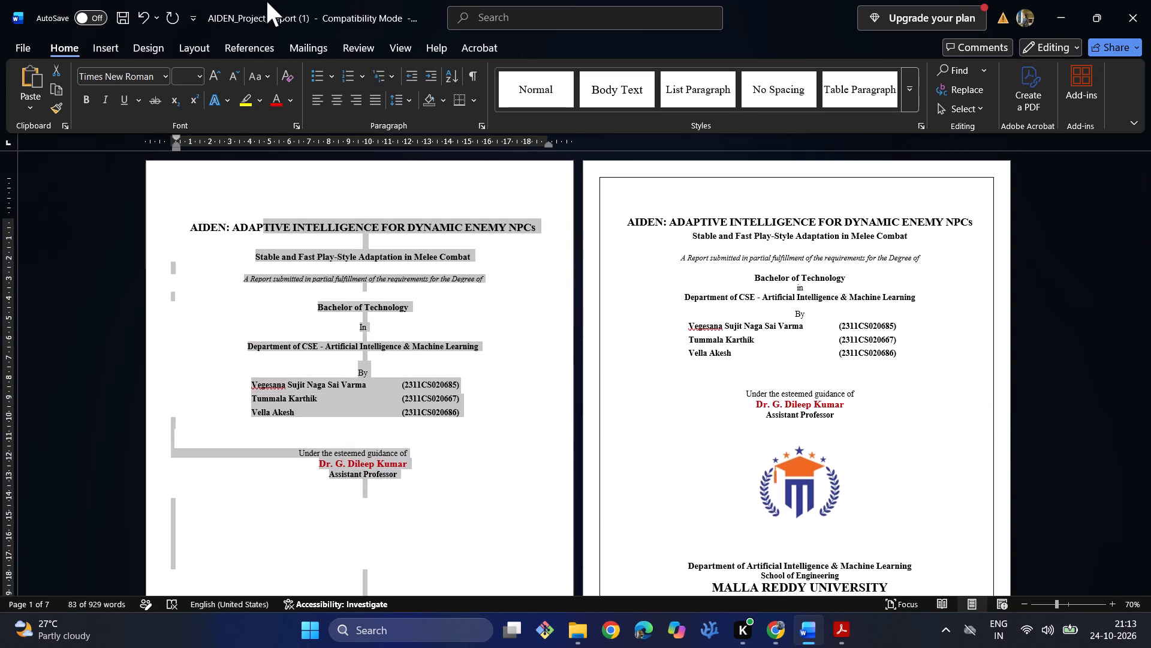
pyautogui.press('BackSpace')
pyautogui.press('BackSpace')
pyautogui.press('BackSpace')
pyautogui.press('BackSpace')
pyautogui.press('BackSpace')
pyautogui.press('BackSpace')
pyautogui.press('BackSpace')
pyautogui.press('BackSpace')
pyautogui.press('BackSpace')
pyautogui.press('BackSpace')
pyautogui.press('BackSpace')
pyautogui.press('BackSpace')
pyautogui.press('BackSpace')
pyautogui.press('BackSpace')
pyautogui.press('BackSpace')
pyautogui.press('BackSpace')
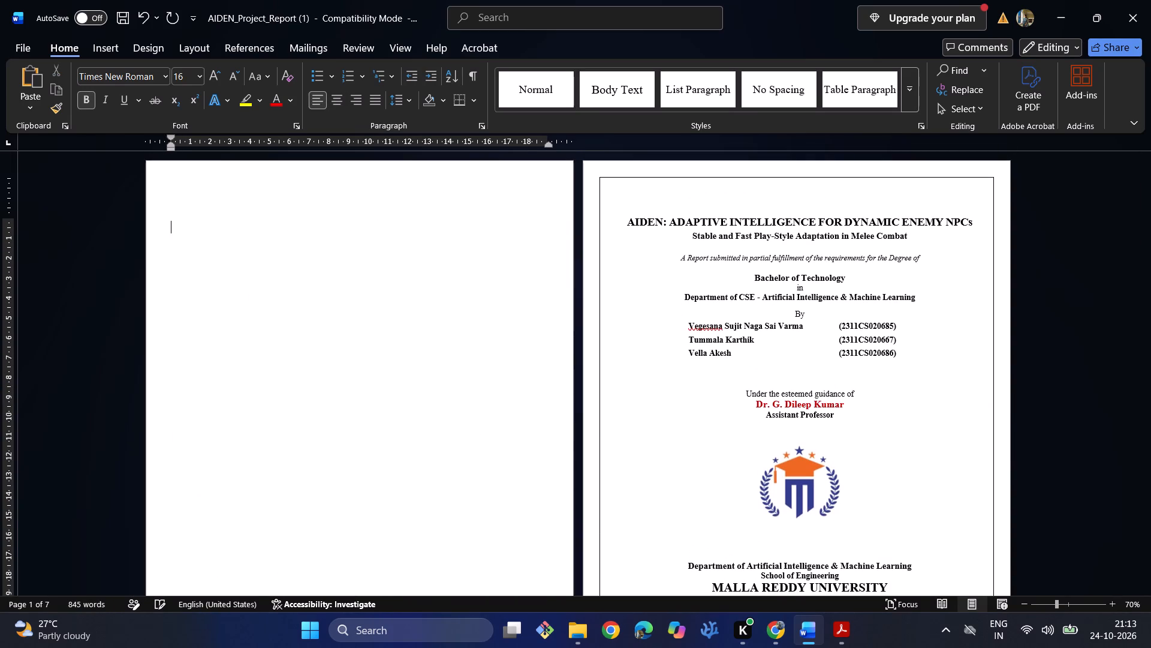
pyautogui.press('BackSpace')
pyautogui.press('BackSpace')
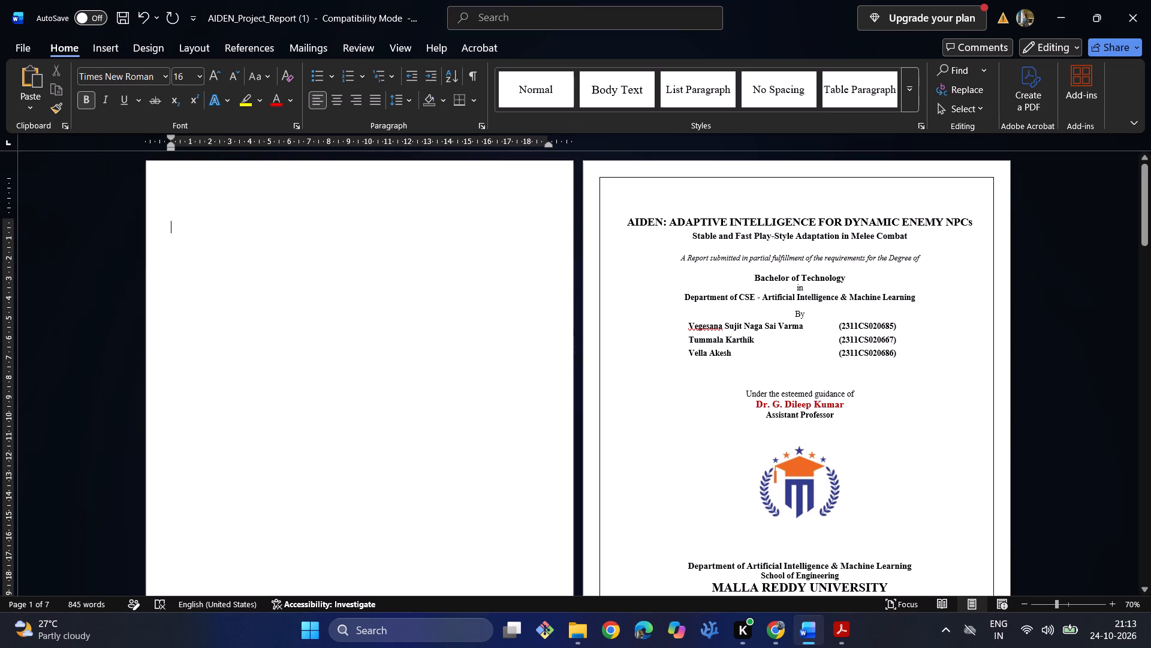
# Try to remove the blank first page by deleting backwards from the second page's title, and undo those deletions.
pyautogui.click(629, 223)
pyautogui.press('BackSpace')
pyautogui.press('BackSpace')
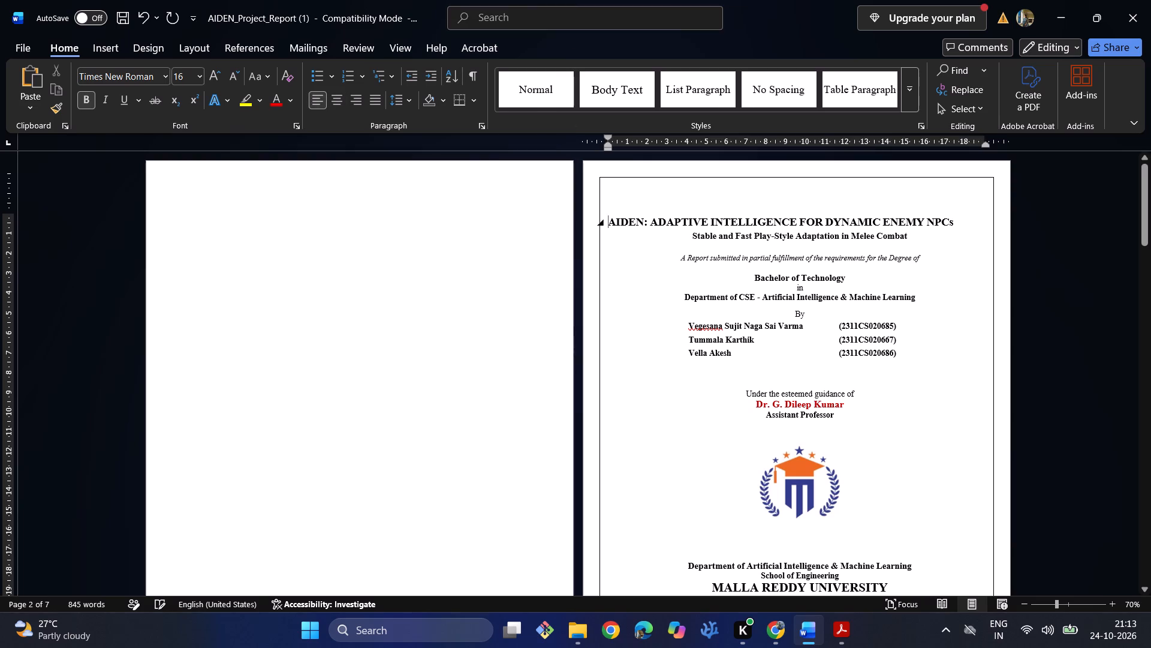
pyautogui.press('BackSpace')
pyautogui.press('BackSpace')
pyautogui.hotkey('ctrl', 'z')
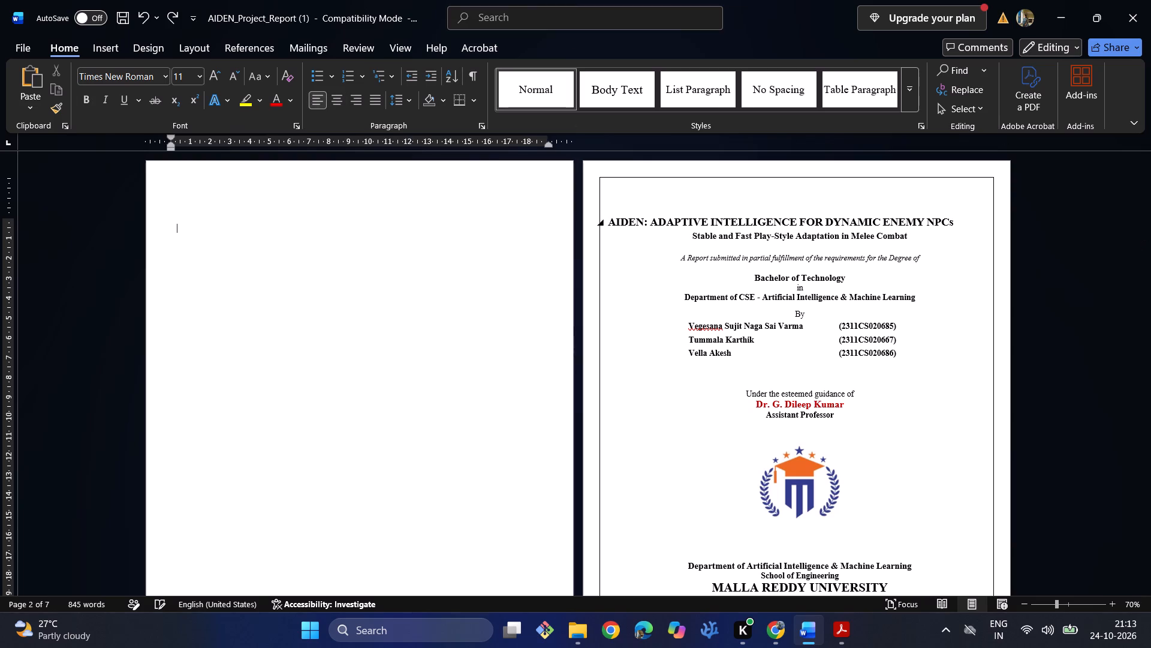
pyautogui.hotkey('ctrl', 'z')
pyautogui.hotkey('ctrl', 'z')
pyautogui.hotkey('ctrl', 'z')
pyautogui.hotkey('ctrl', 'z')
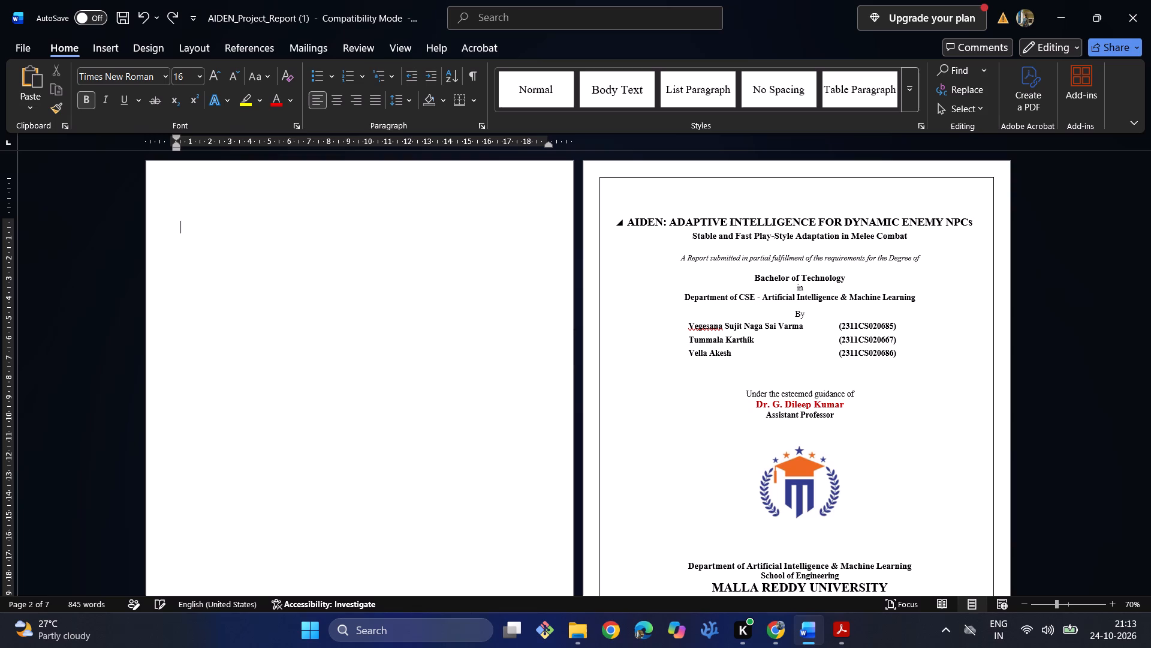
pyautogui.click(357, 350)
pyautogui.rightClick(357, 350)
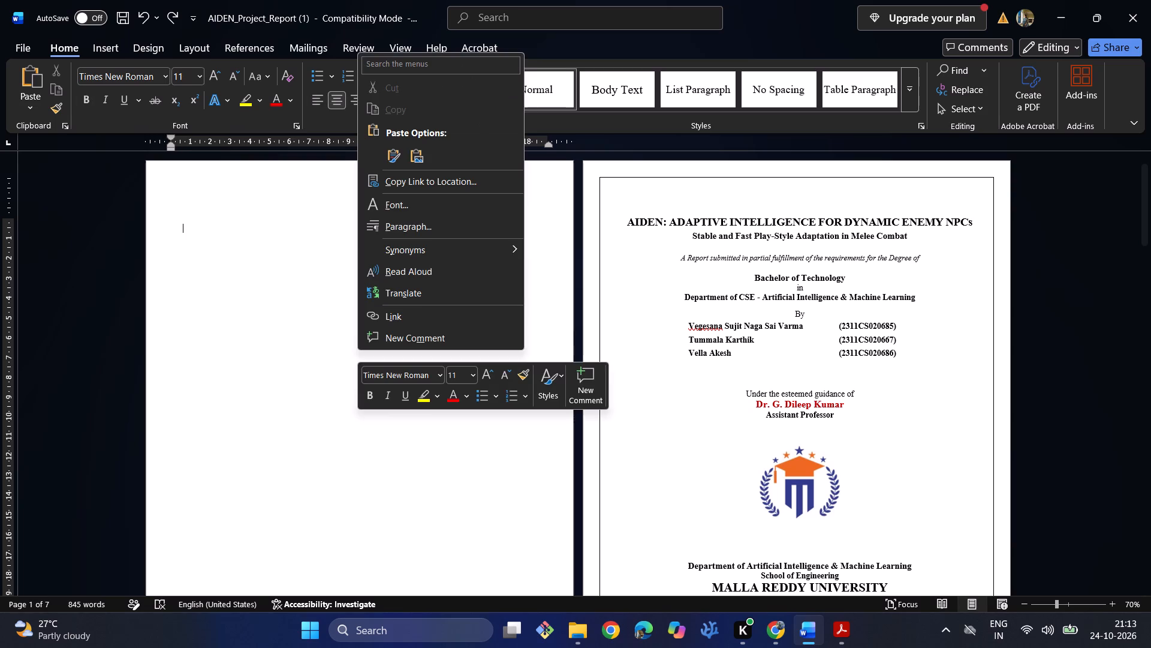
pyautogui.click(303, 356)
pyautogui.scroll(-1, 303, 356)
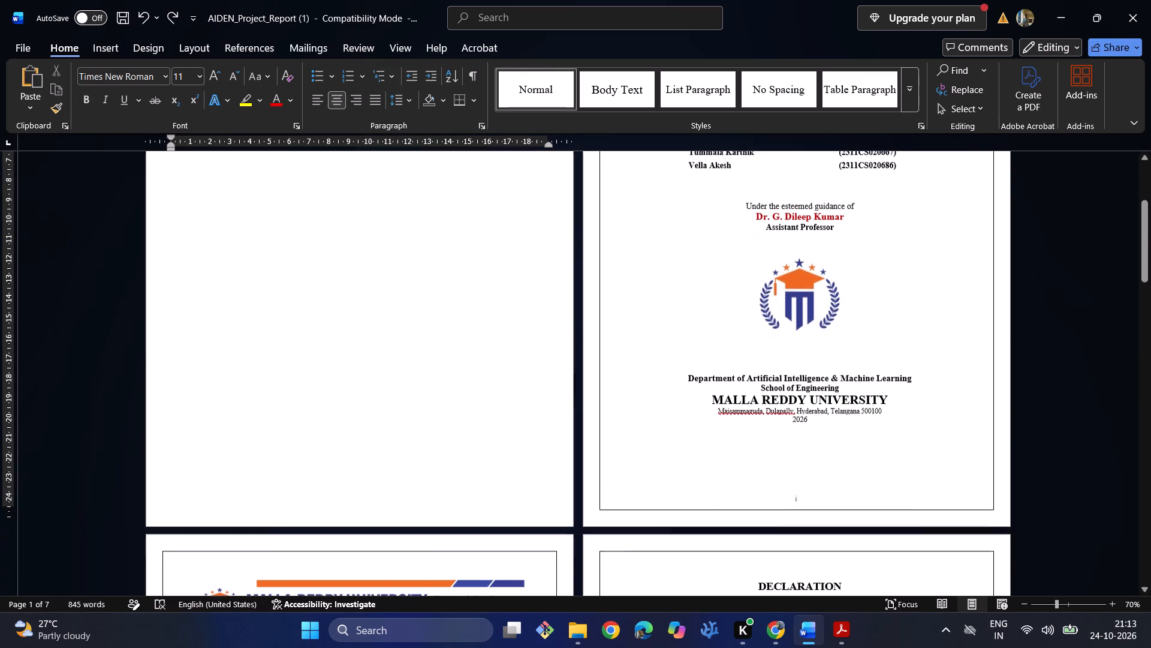
# Insert a blank line below "Under the esteemed guidance of" and another below "Assistant Professor" on the title page.
pyautogui.scroll(-2, 303, 356)
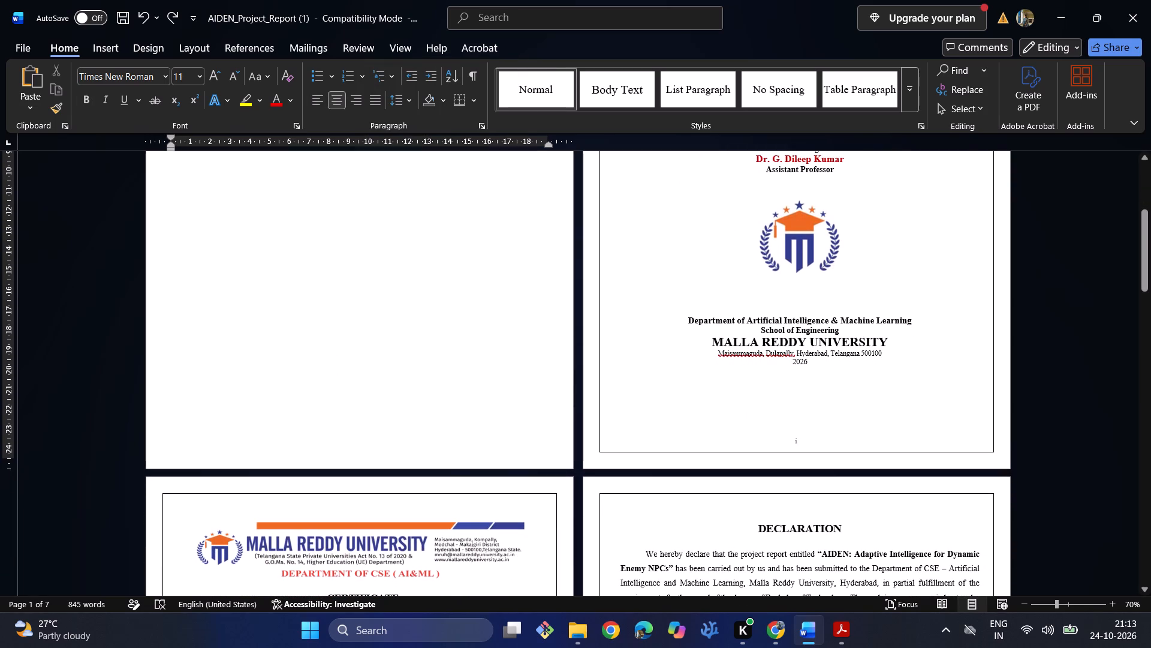
pyautogui.scroll(4, 303, 356)
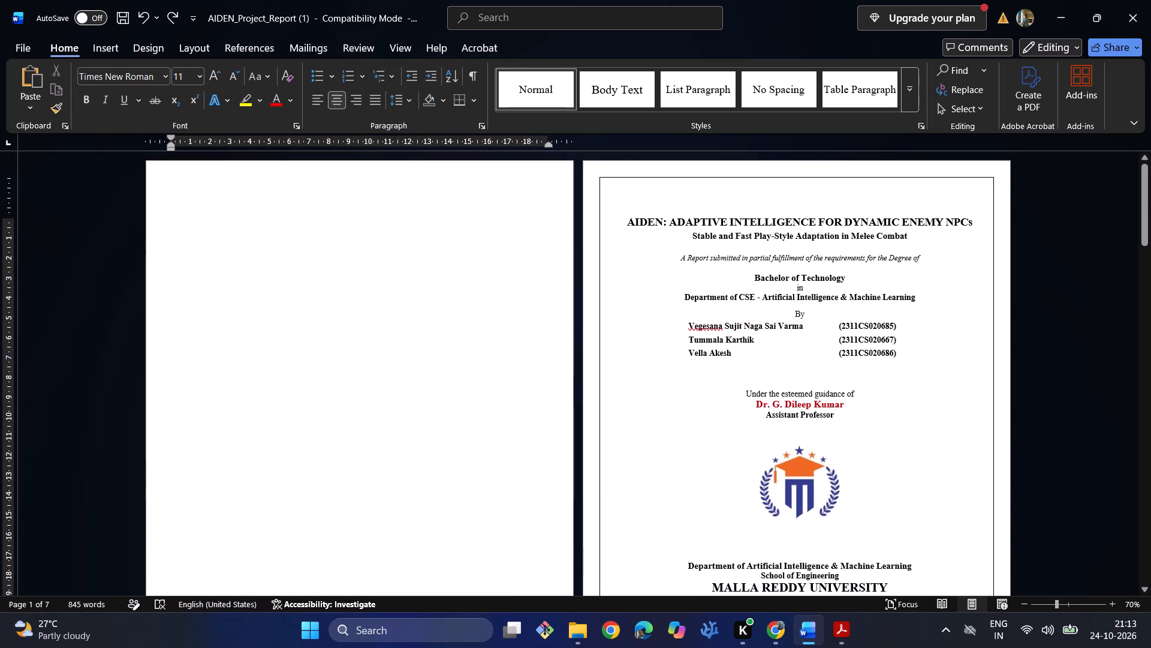
pyautogui.scroll(-2, 303, 356)
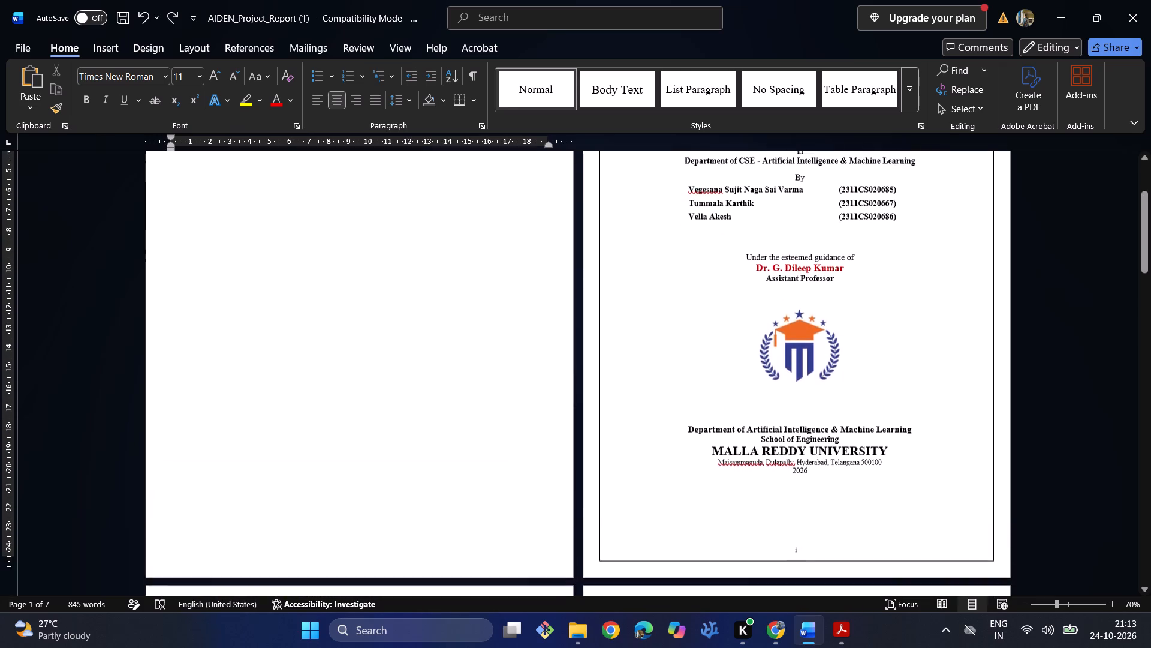
pyautogui.scroll(-1, 303, 356)
pyautogui.scroll(2, 303, 356)
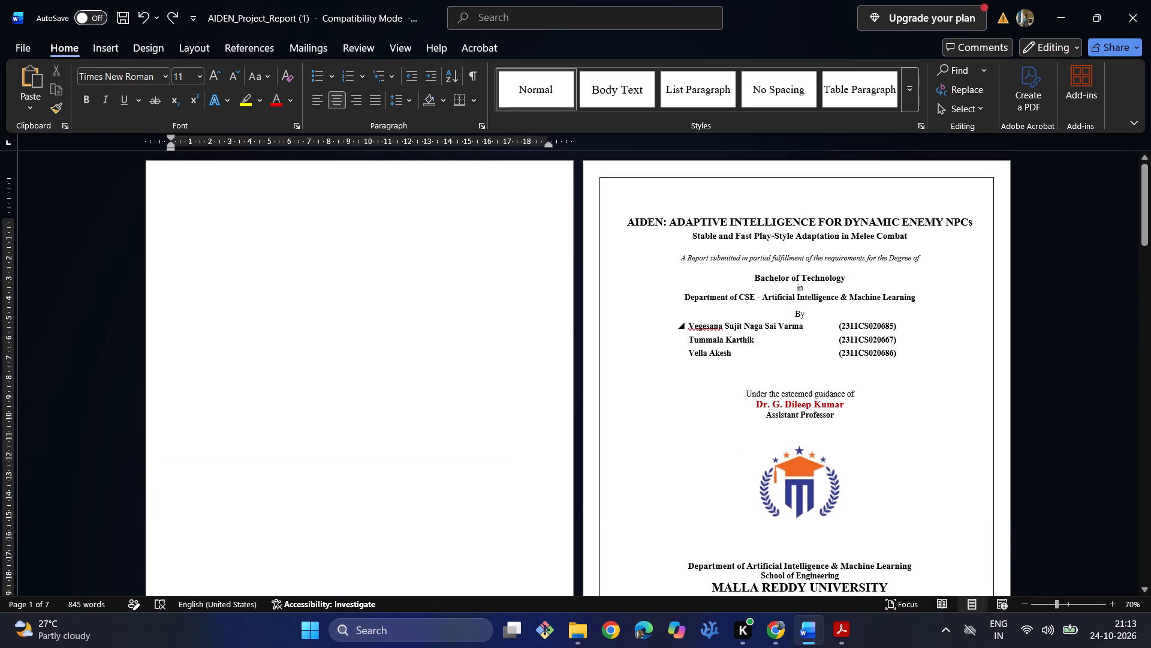
pyautogui.scroll(-1, 677, 344)
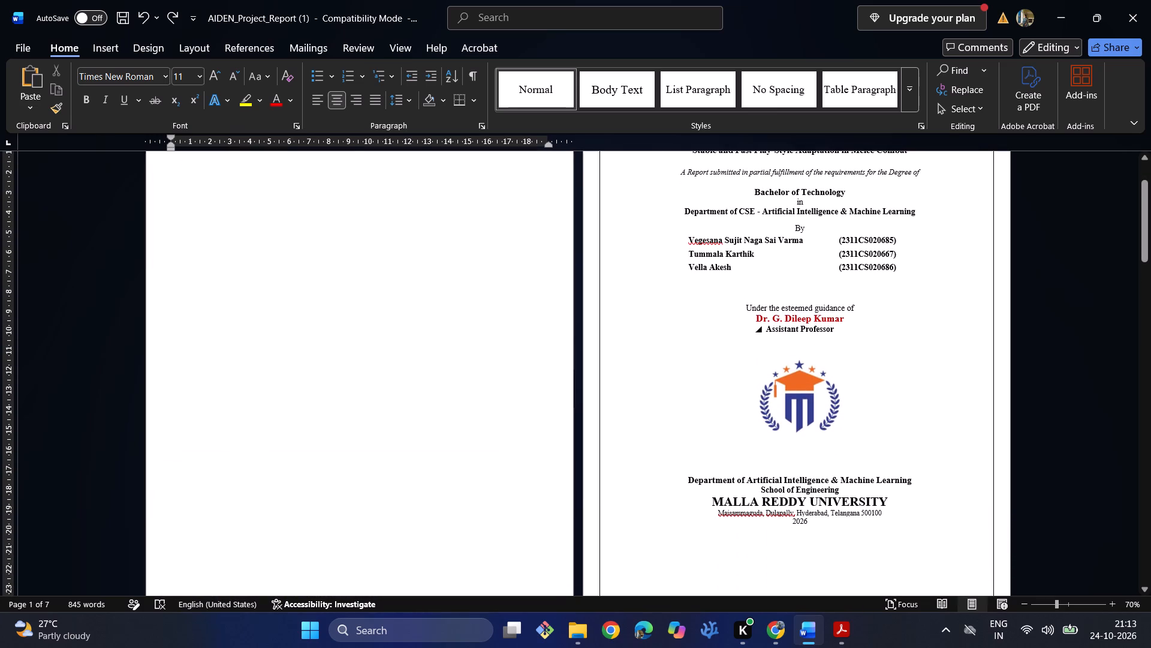
pyautogui.click(857, 304)
pyautogui.press('Return')
pyautogui.press('BackSpace')
pyautogui.press('BackSpace')
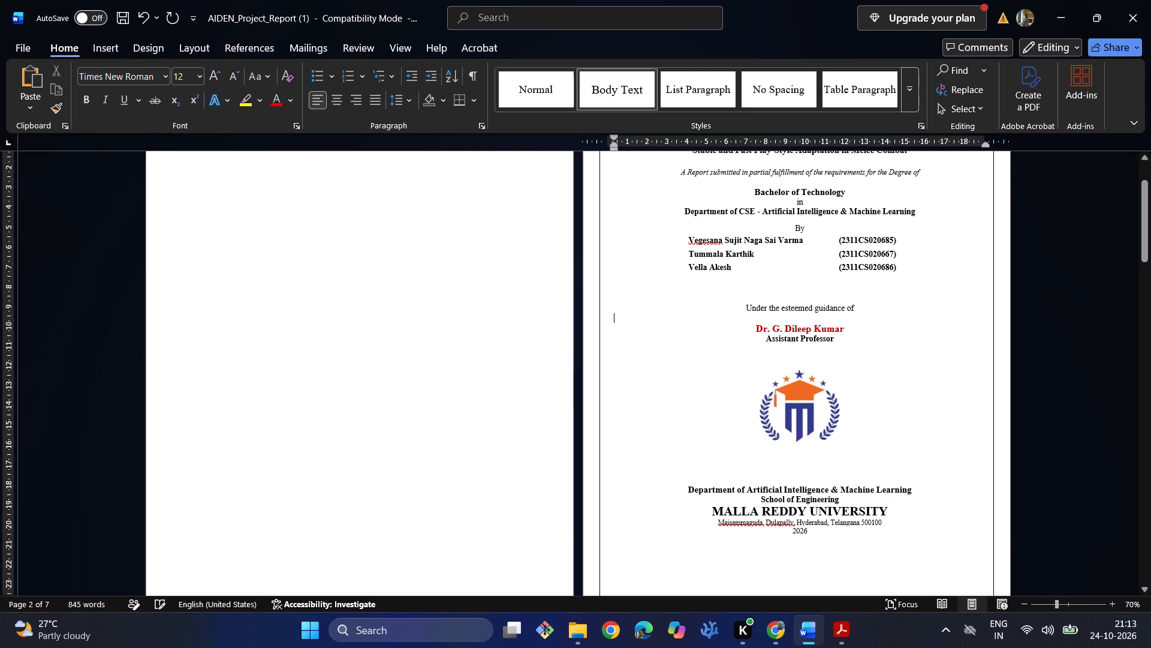
pyautogui.press('BackSpace')
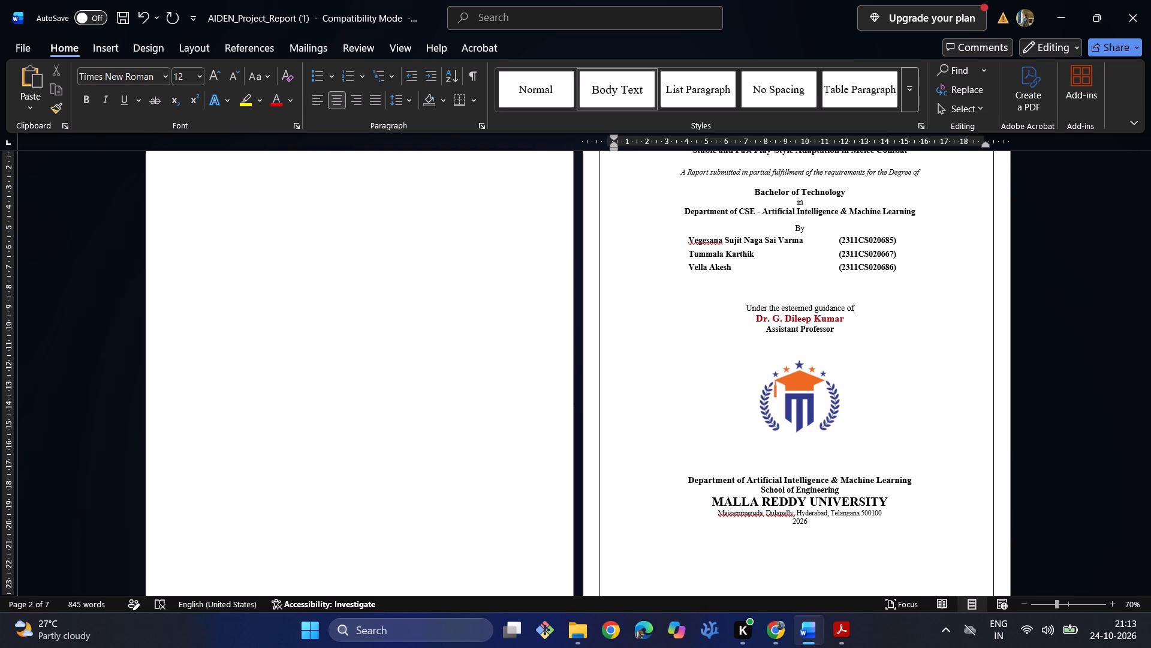
pyautogui.press('Return')
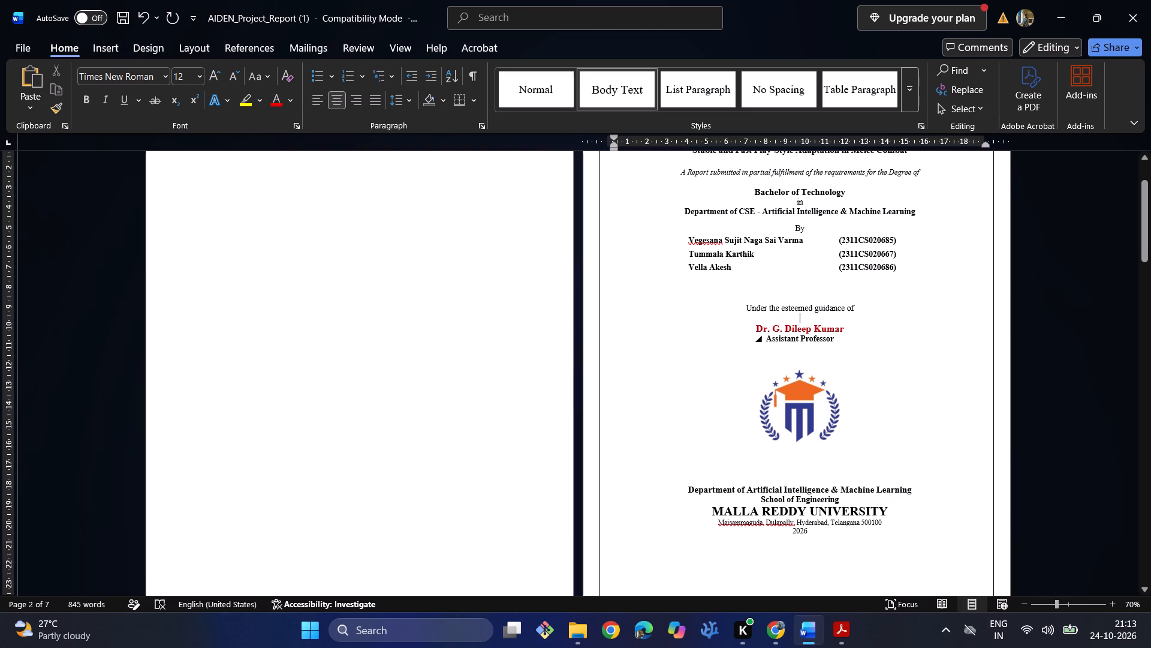
pyautogui.click(872, 340)
pyautogui.press('Return')
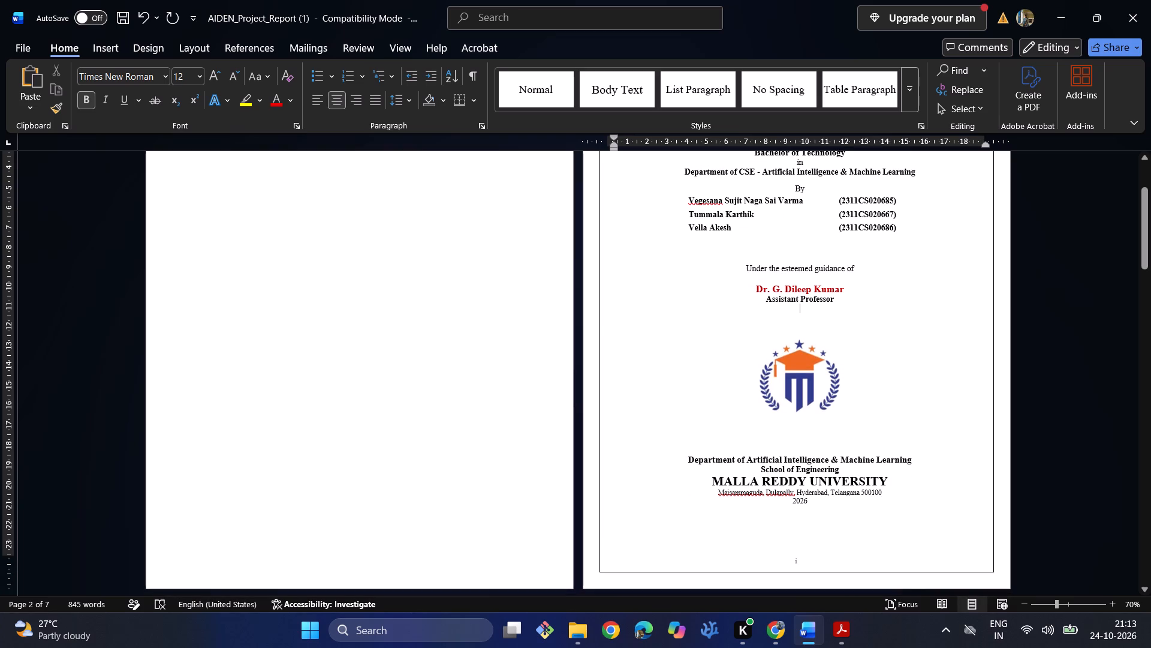
# Set 1.5 line spacing for the title page's closing block, from the department line down to the year 2026.
pyautogui.moveTo(688, 461); pyautogui.dragTo(818, 502)
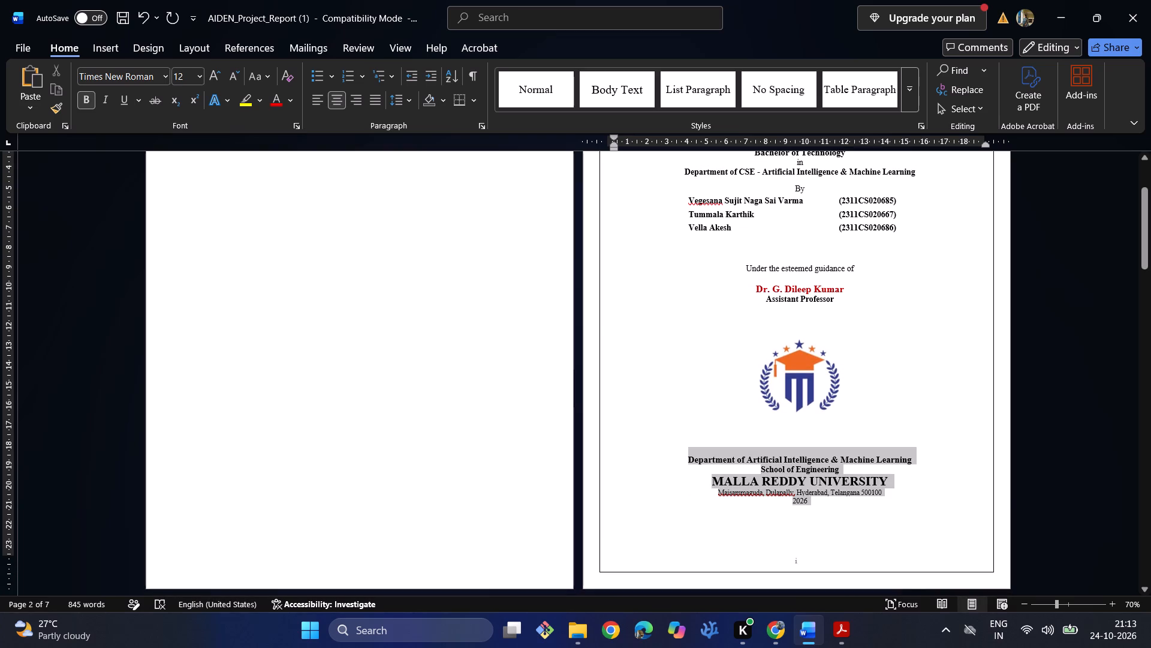
pyautogui.moveTo(818, 502); pyautogui.dragTo(818, 502)
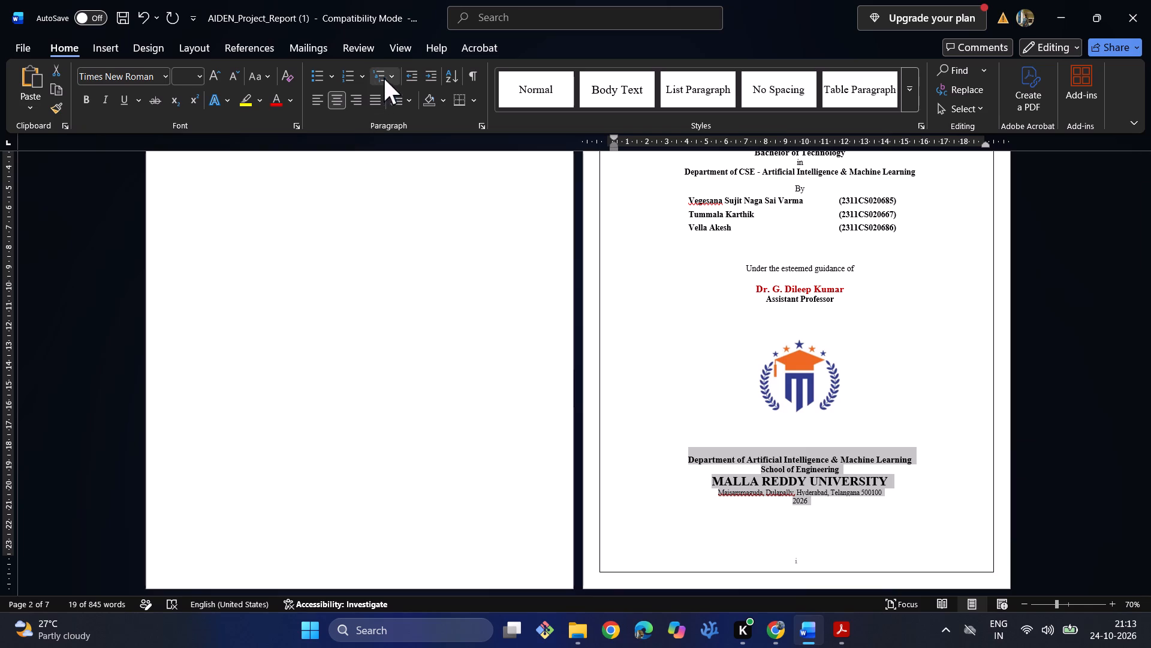
pyautogui.click(402, 97)
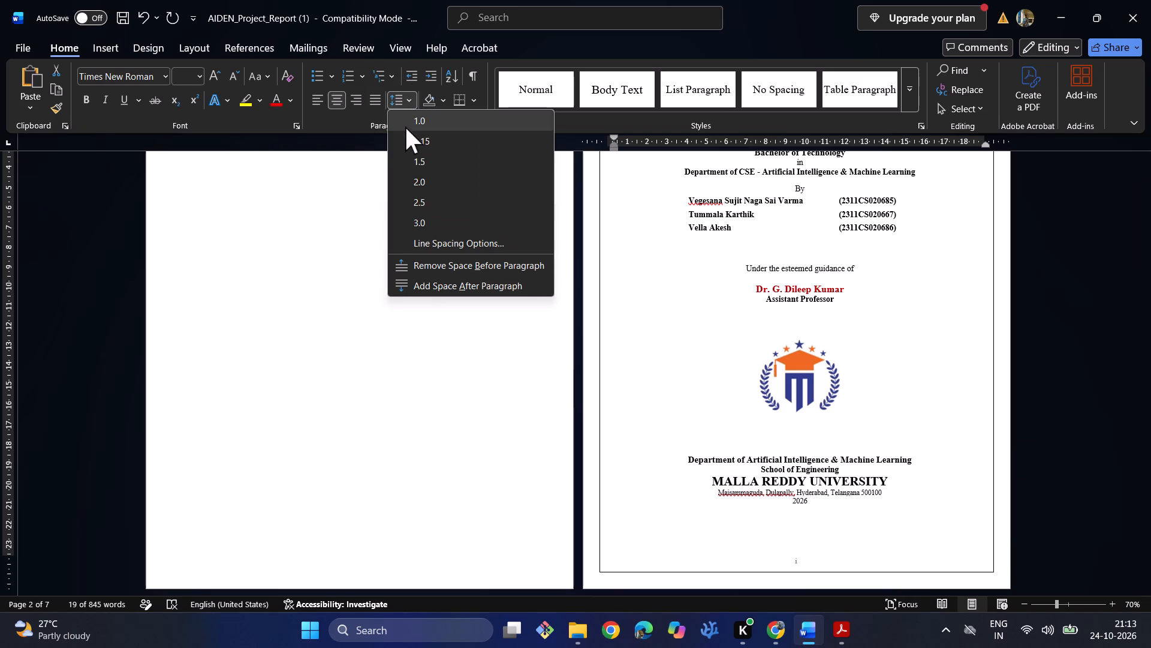
pyautogui.click(426, 154)
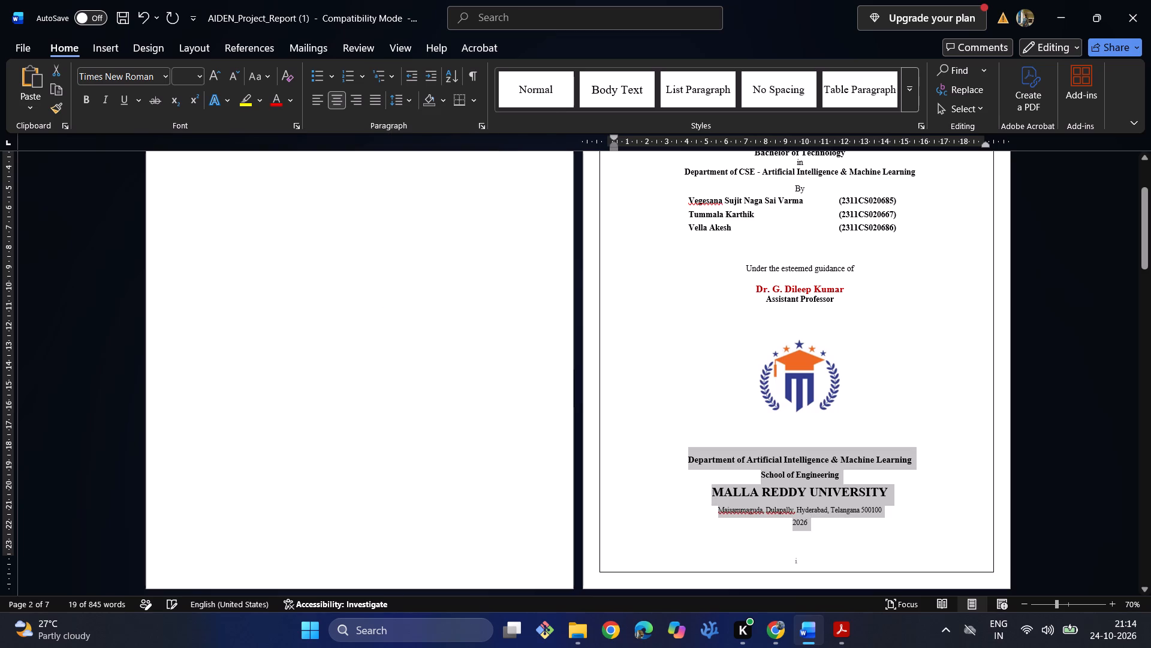
pyautogui.click(1091, 349)
# Check the title page's layout and spacing against the blank first page and the pages that follow it.
pyautogui.scroll(-2, 1091, 349)
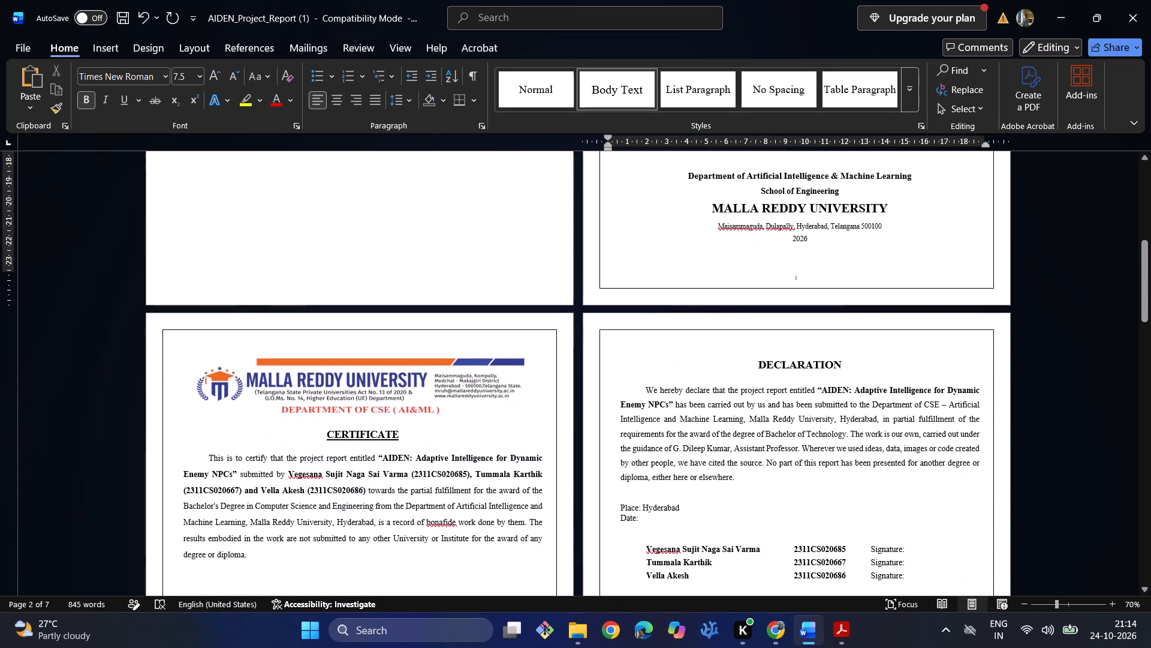
pyautogui.scroll(3, 1091, 349)
pyautogui.scroll(2, 444, 416)
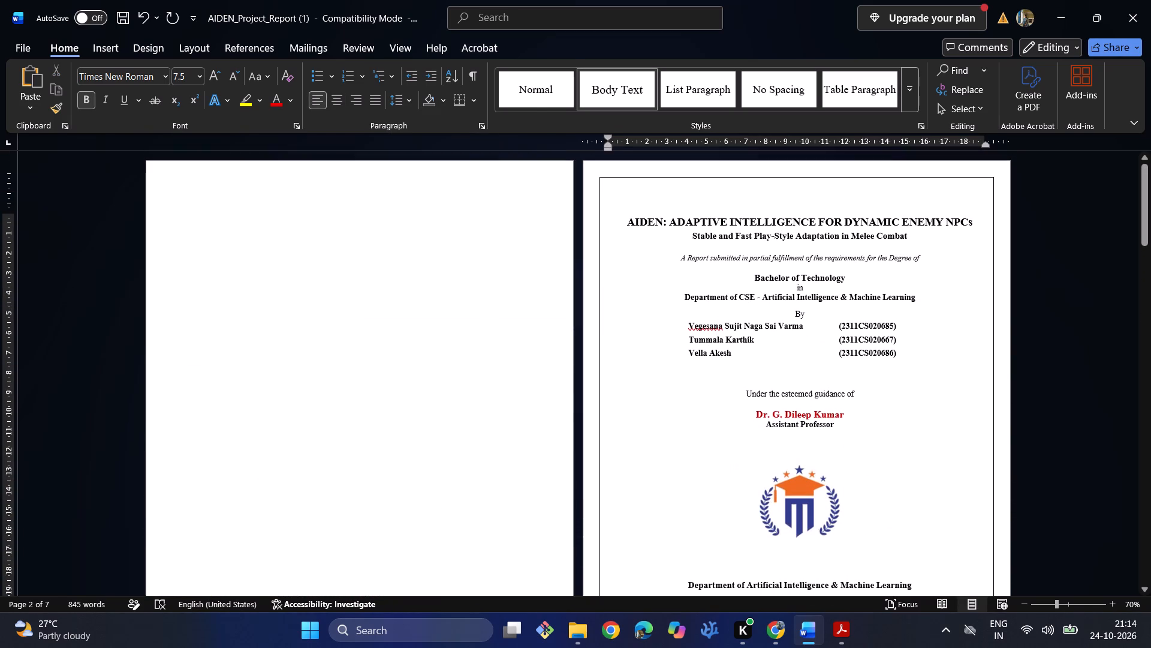
pyautogui.rightClick(444, 416)
pyautogui.click(329, 392)
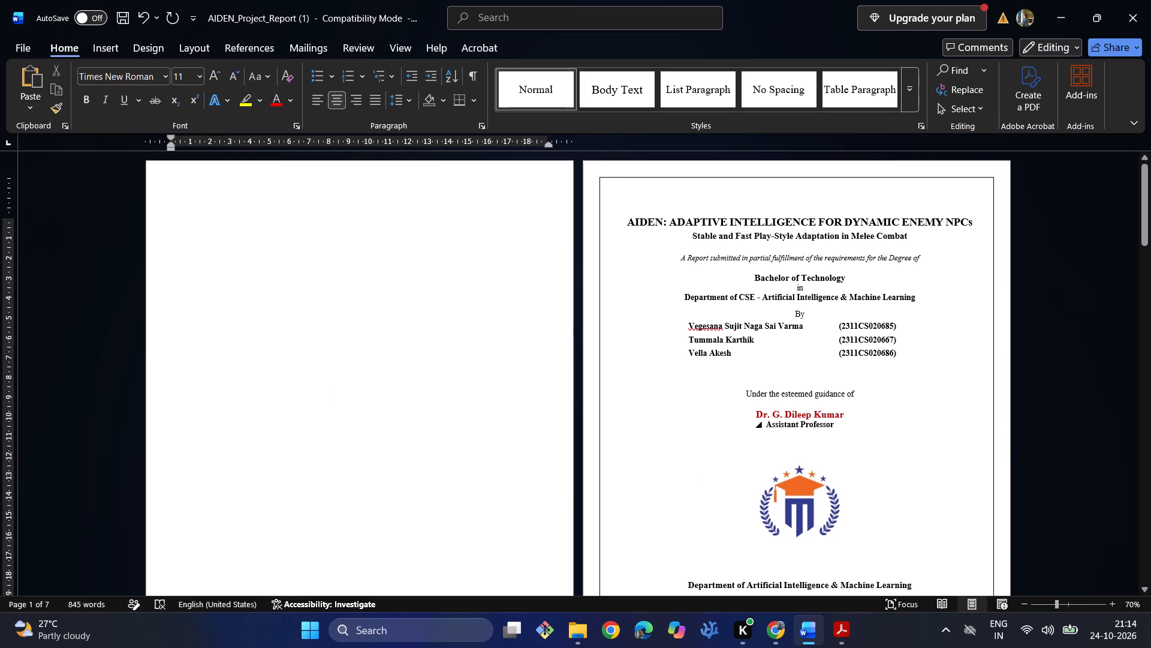
pyautogui.scroll(-4, 834, 427)
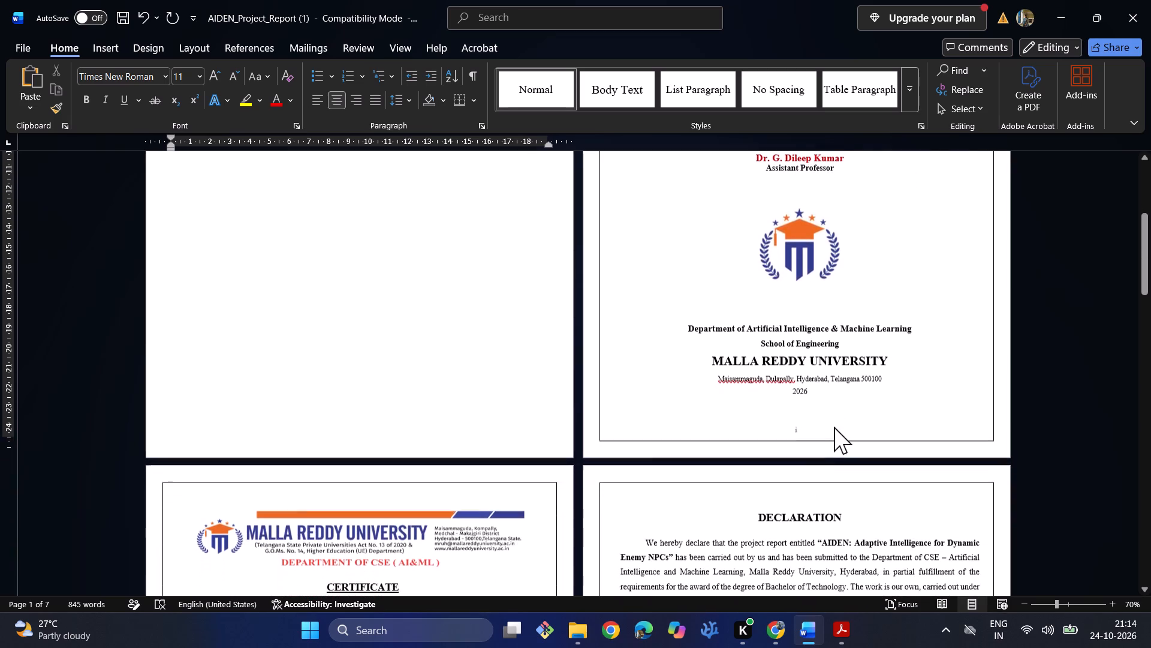
pyautogui.scroll(-3, 834, 427)
pyautogui.scroll(2, 834, 427)
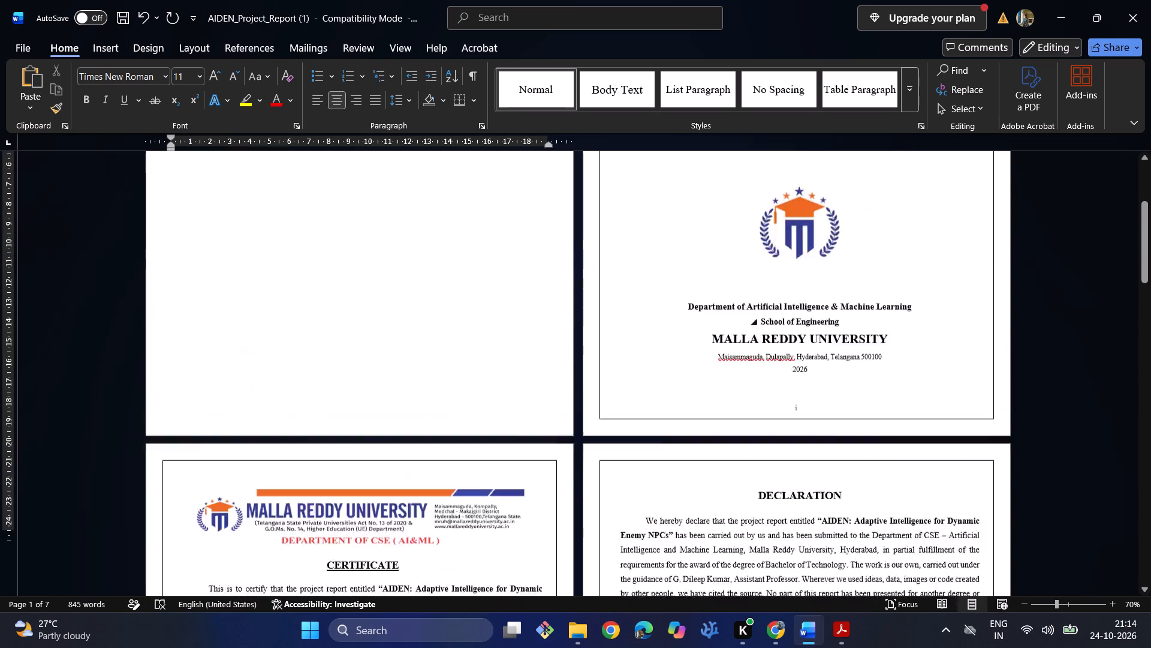
pyautogui.scroll(1, 834, 427)
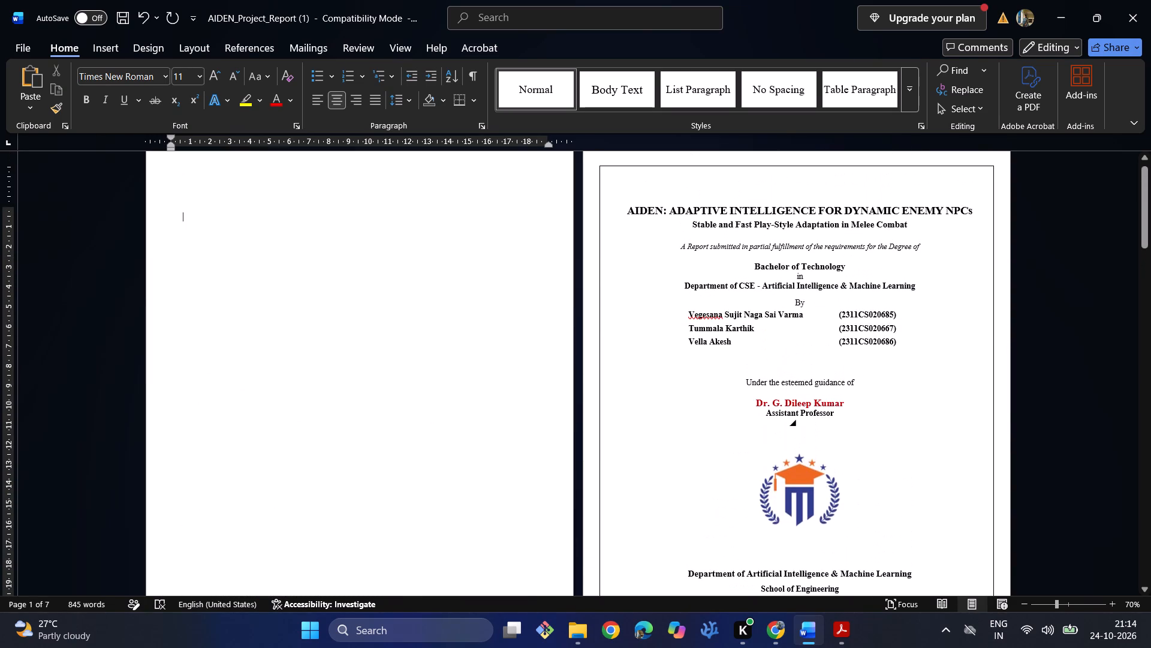
pyautogui.scroll(1, 834, 427)
pyautogui.scroll(-1, 834, 427)
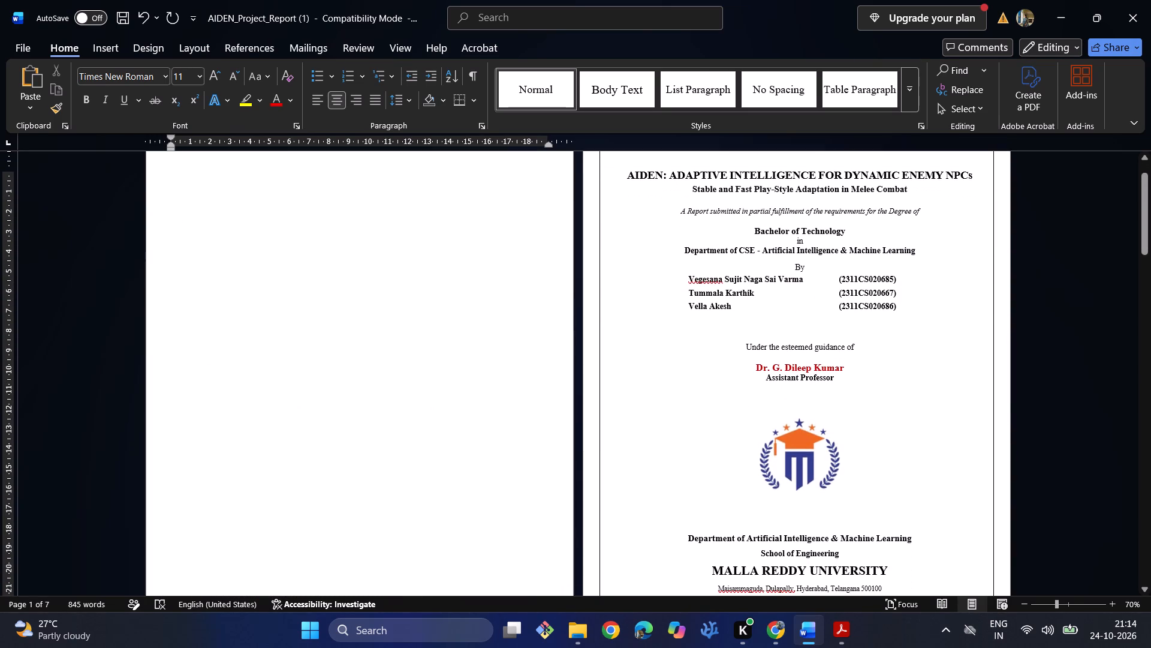
# Review the certificate, declaration, acknowledgement and abstract pages through to the last page of the report.
pyautogui.scroll(-5, 834, 427)
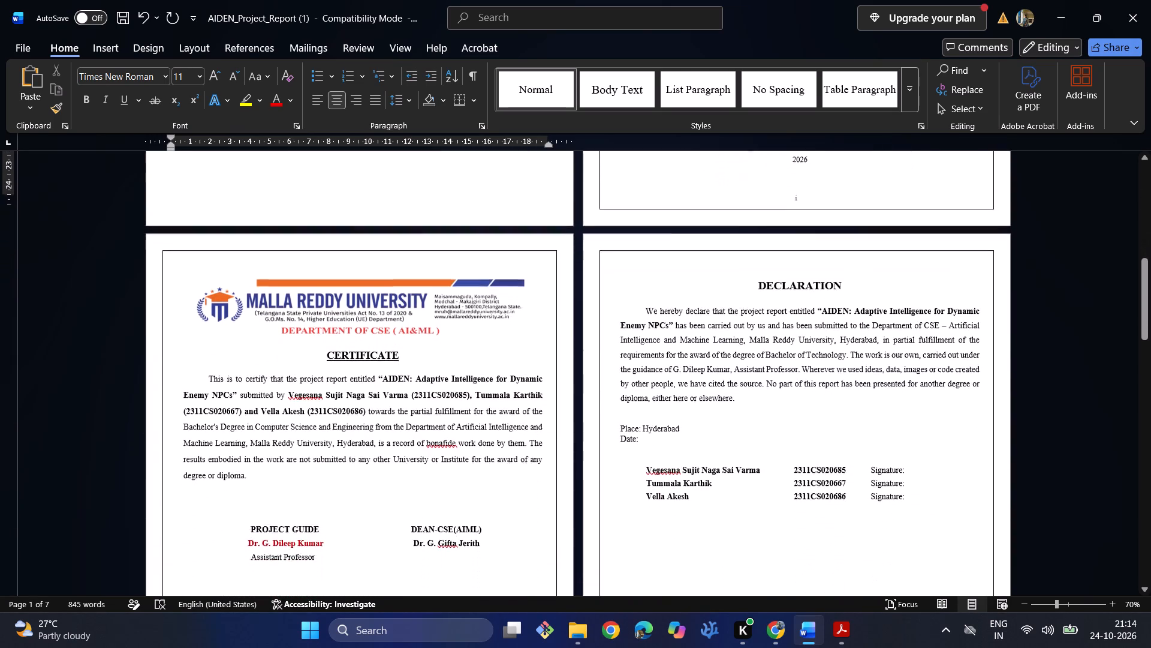
pyautogui.scroll(-1, 834, 427)
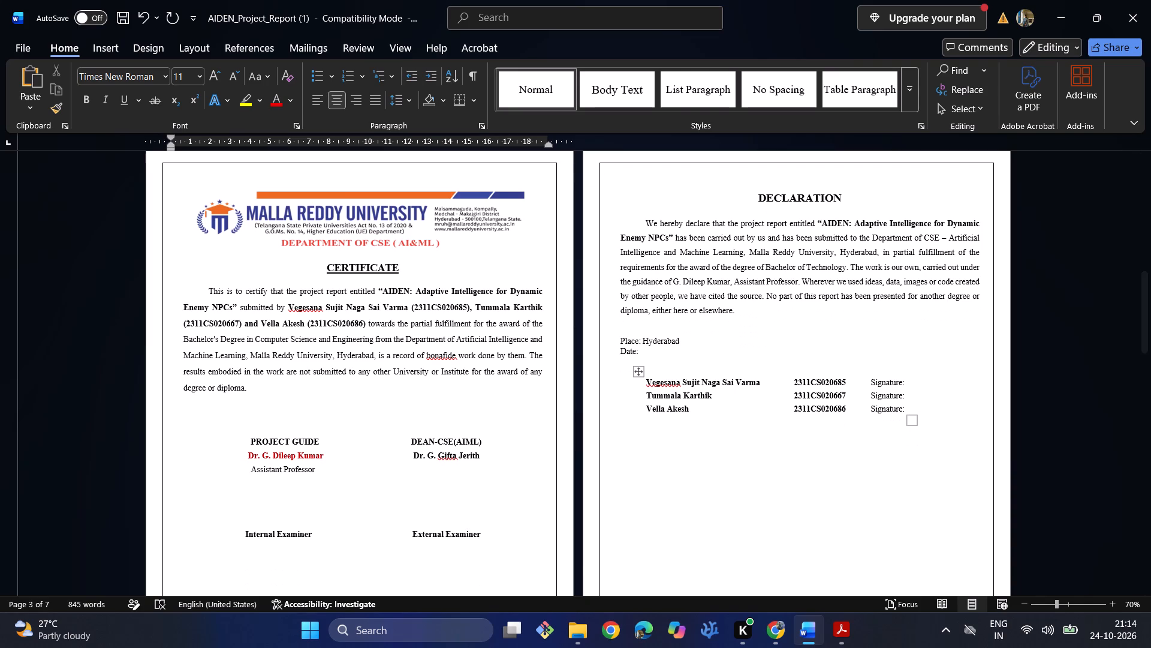
pyautogui.click(1056, 502)
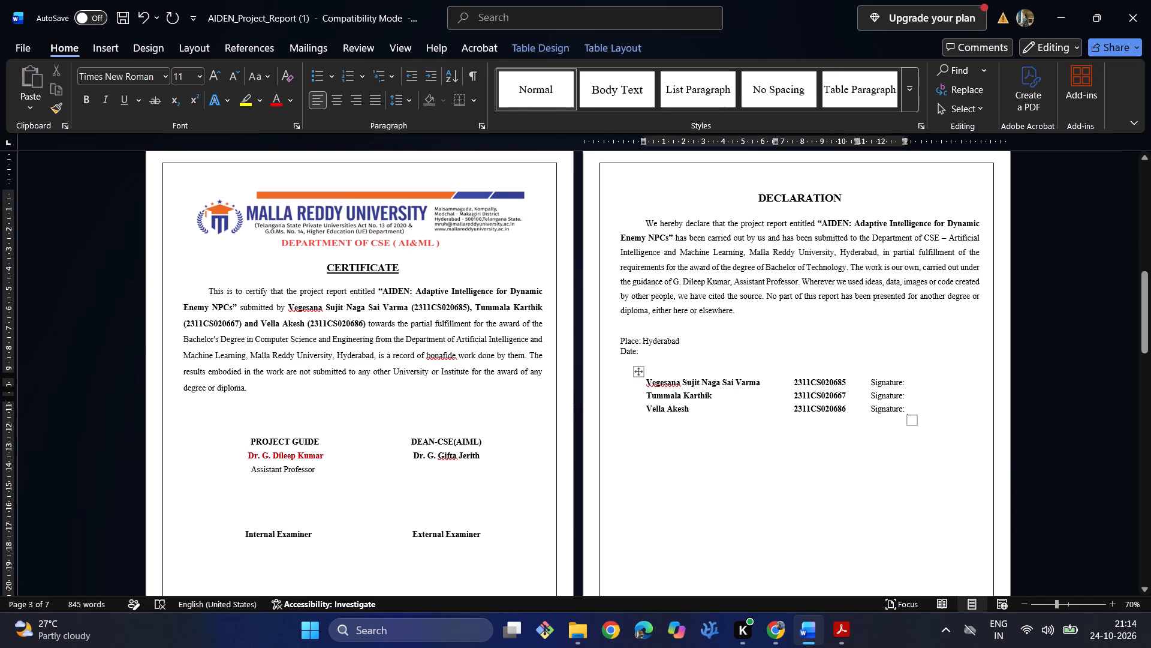
pyautogui.click(893, 507)
pyautogui.click(1056, 469)
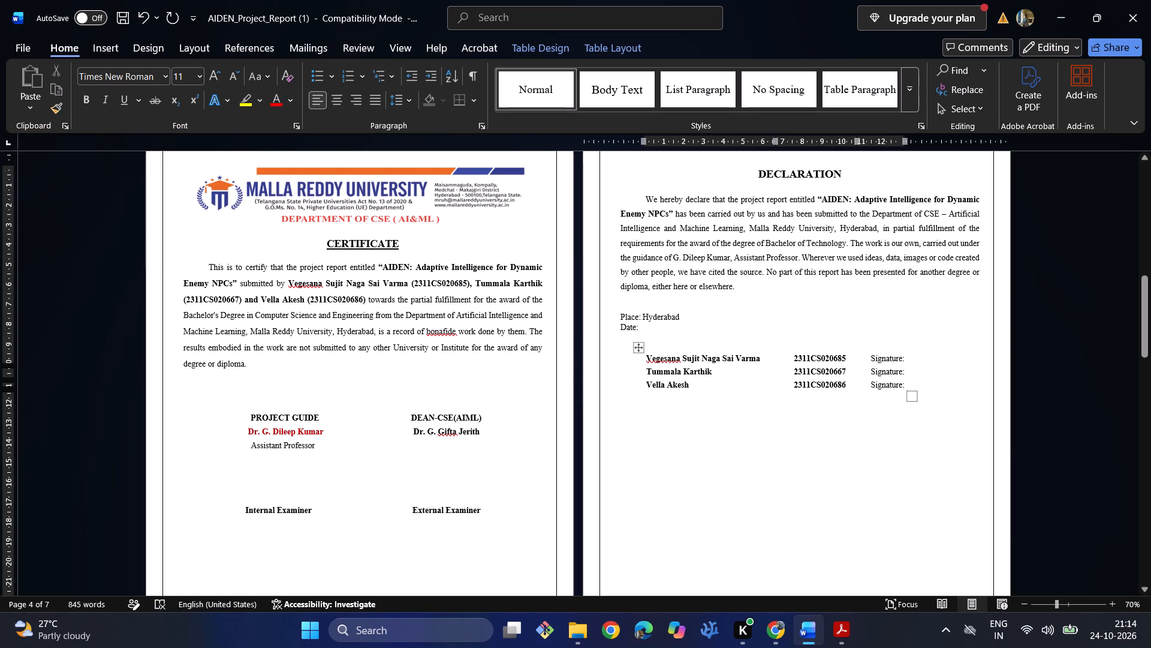
pyautogui.scroll(-1, 939, 517)
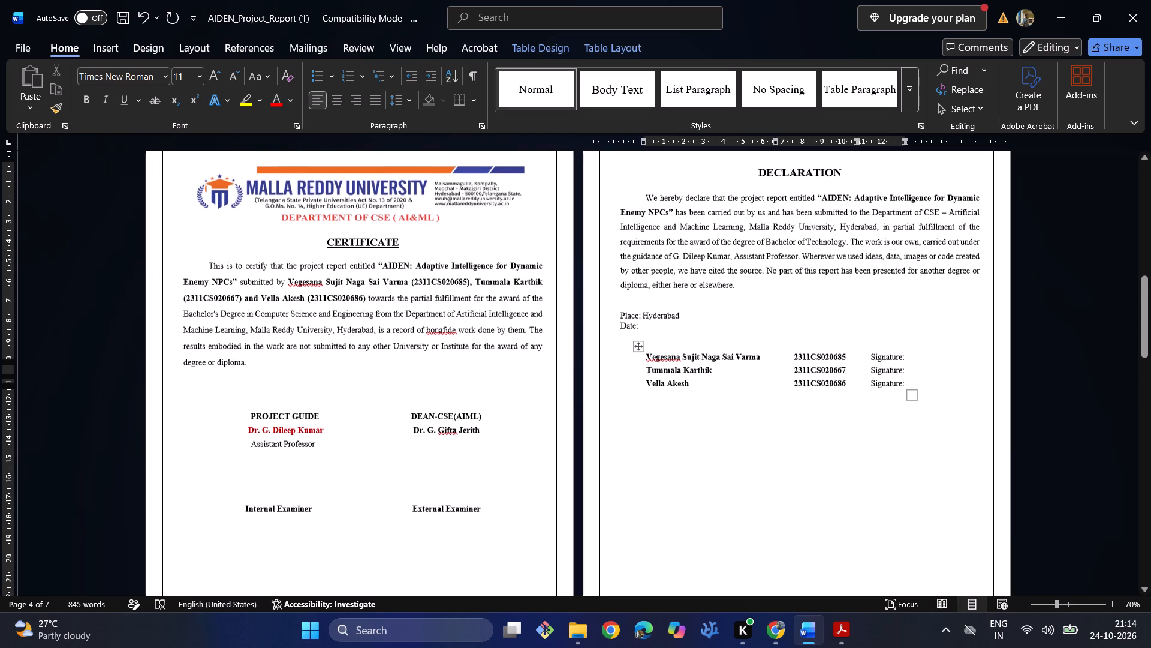
pyautogui.scroll(-1, 939, 517)
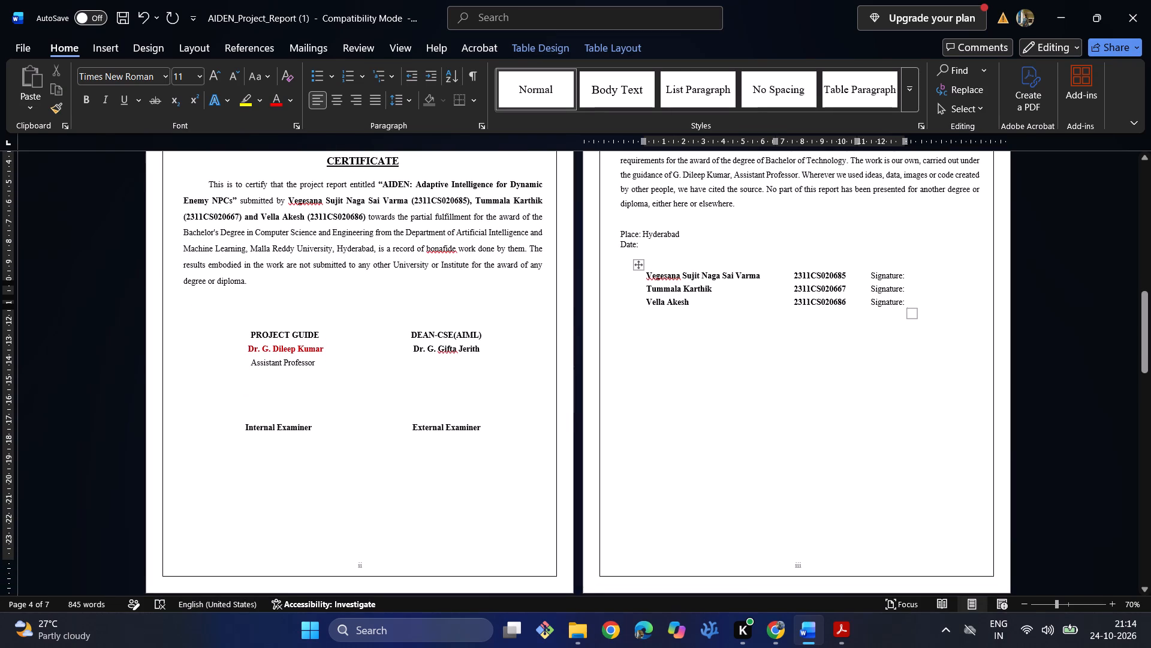
pyautogui.scroll(3, 939, 517)
pyautogui.scroll(-4, 939, 517)
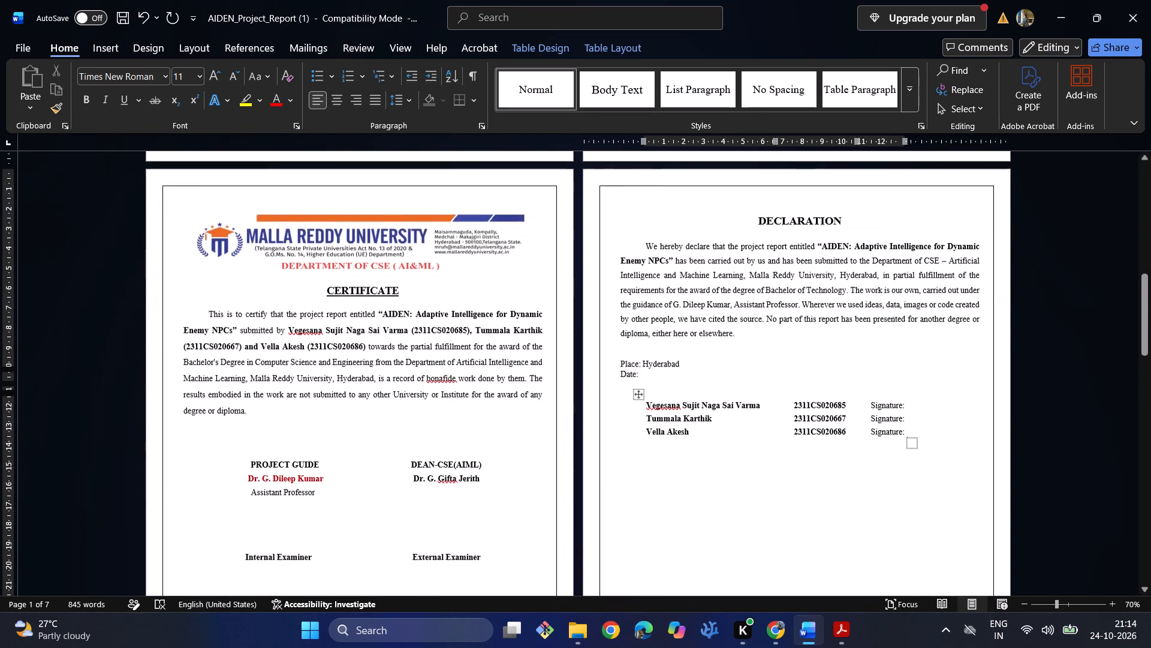
pyautogui.scroll(-3, 939, 517)
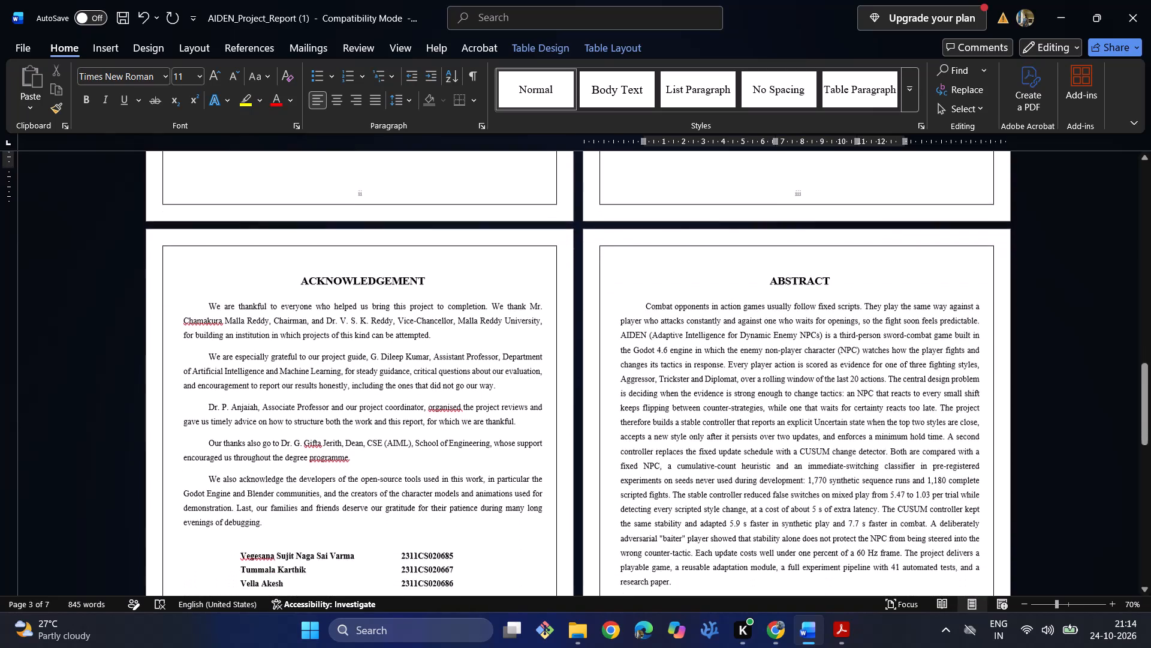
pyautogui.scroll(-5, 939, 517)
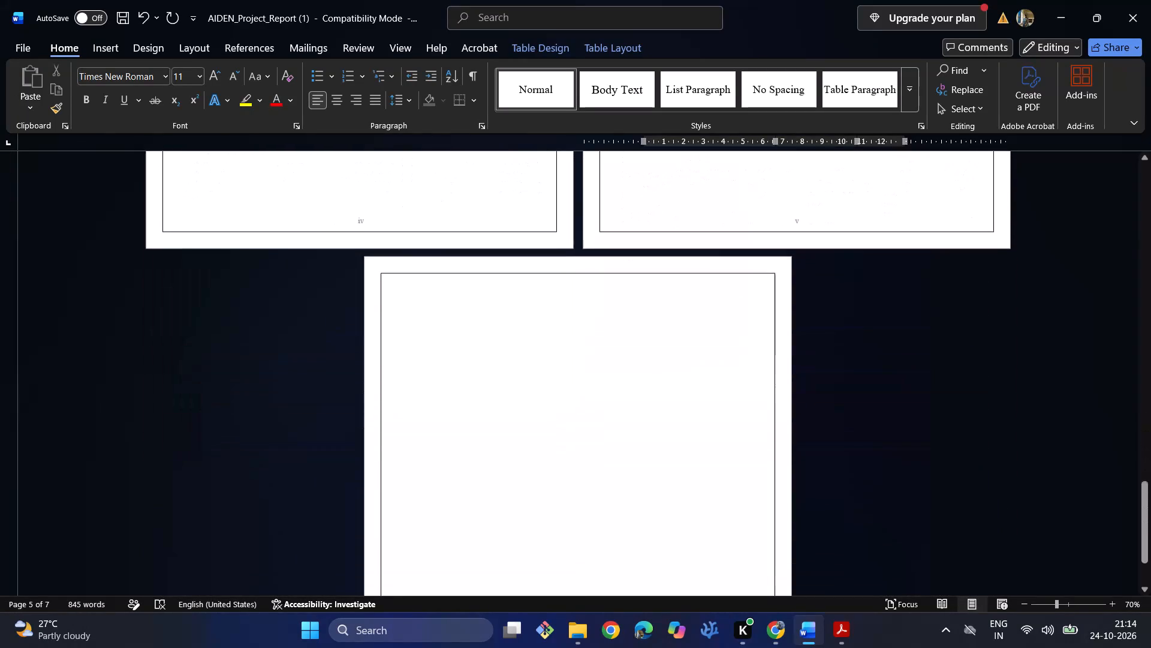
pyautogui.scroll(-1, 939, 517)
pyautogui.scroll(9, 939, 517)
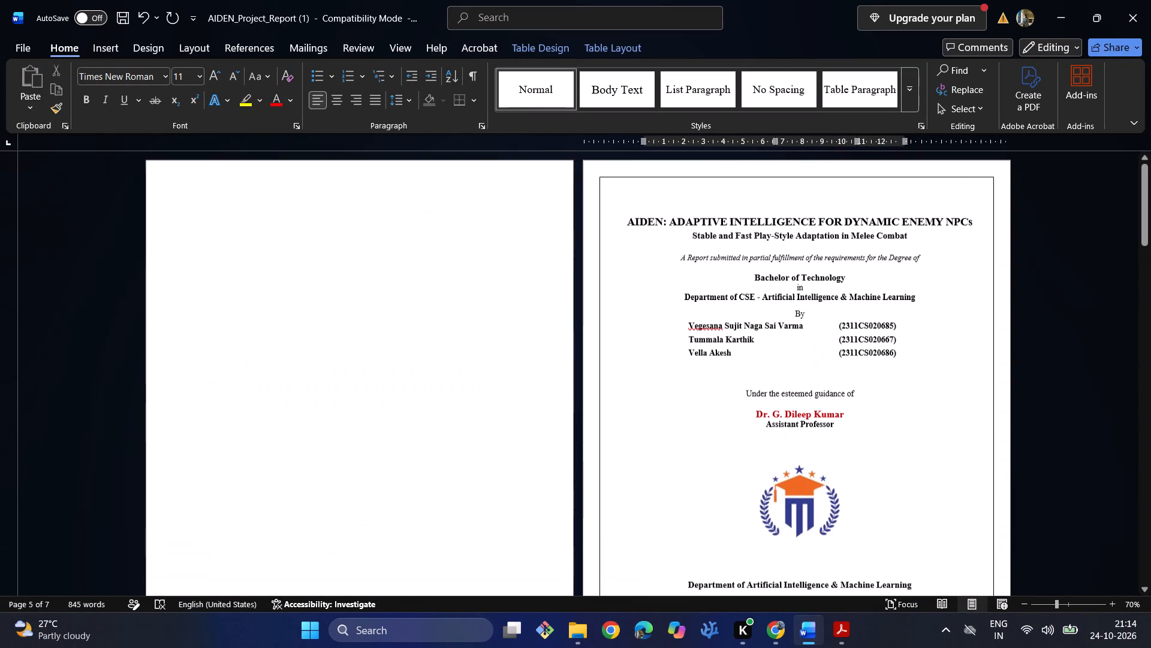
pyautogui.scroll(-11, 939, 517)
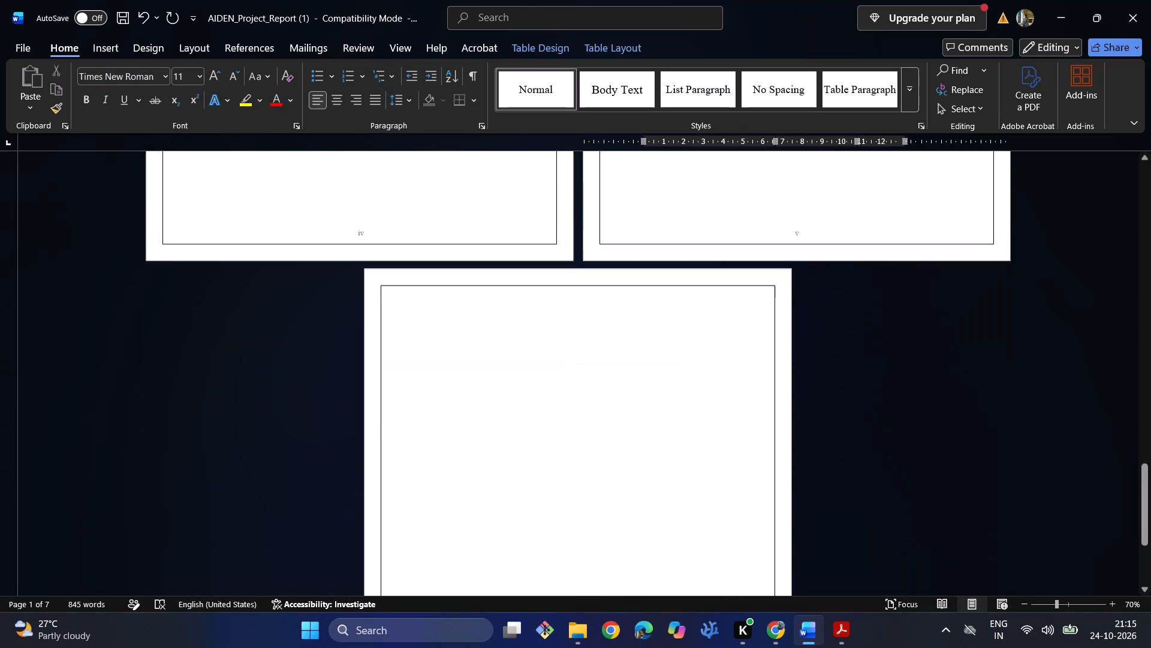
pyautogui.scroll(-1, 939, 517)
pyautogui.scroll(1, 939, 517)
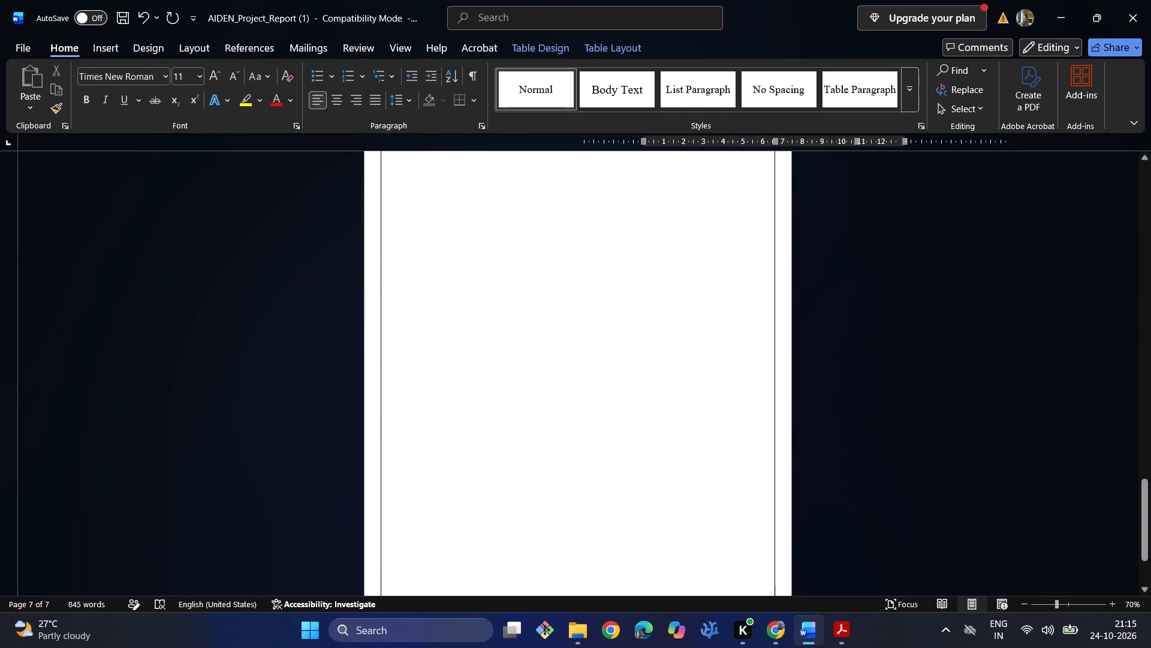
pyautogui.scroll(3, 939, 517)
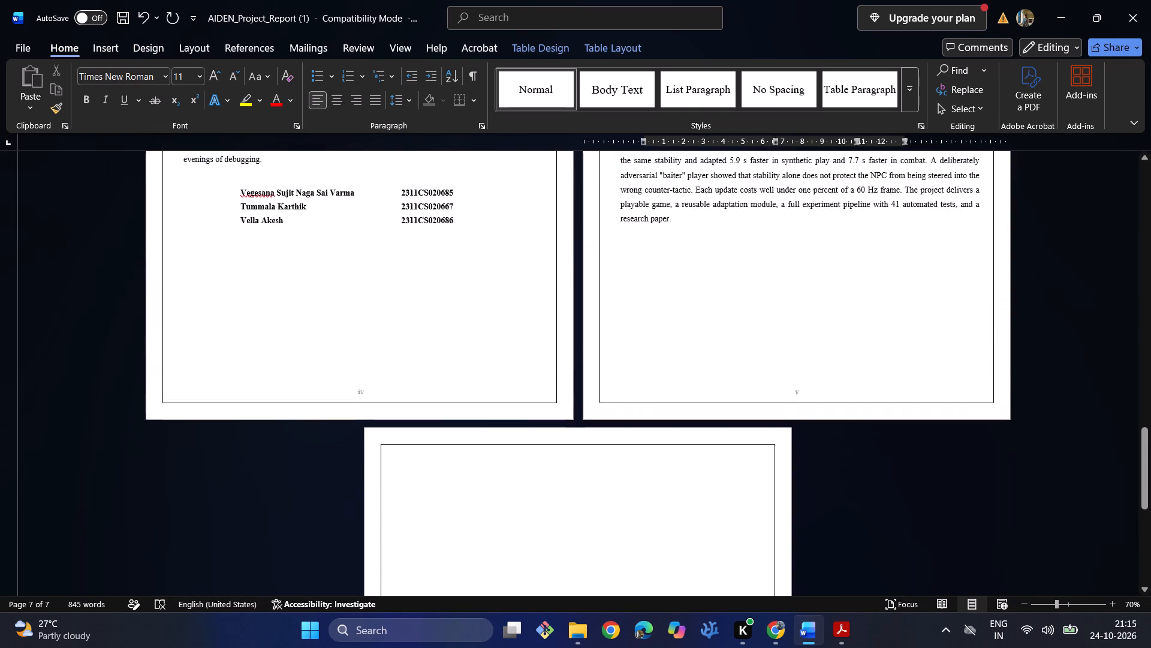
# Compare the blank first page and title page with the blank bordered page that closes the report.
pyautogui.scroll(3, 939, 517)
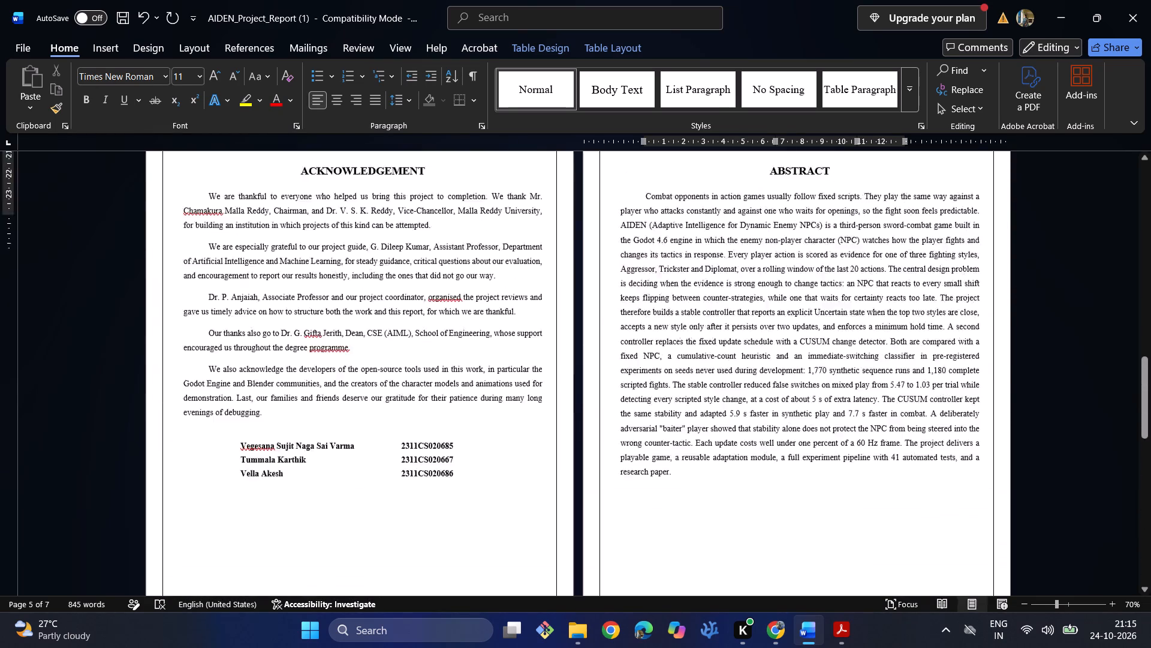
pyautogui.scroll(9, 939, 517)
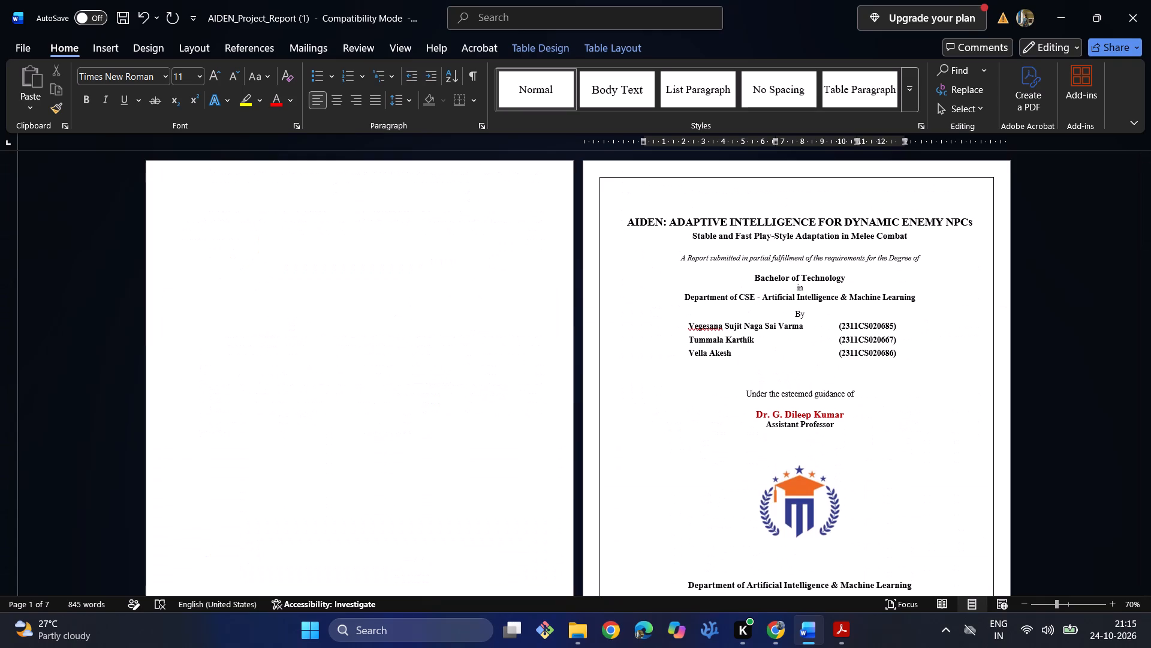
pyautogui.scroll(-10, 939, 517)
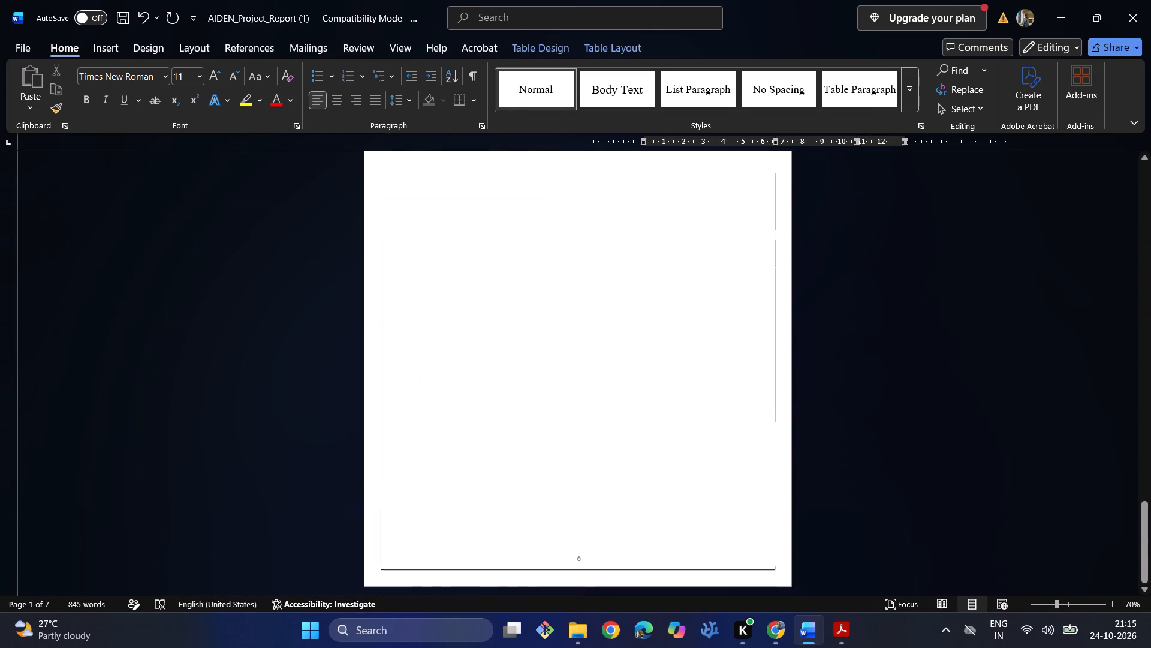
pyautogui.scroll(5, 939, 517)
pyautogui.scroll(-11, 939, 517)
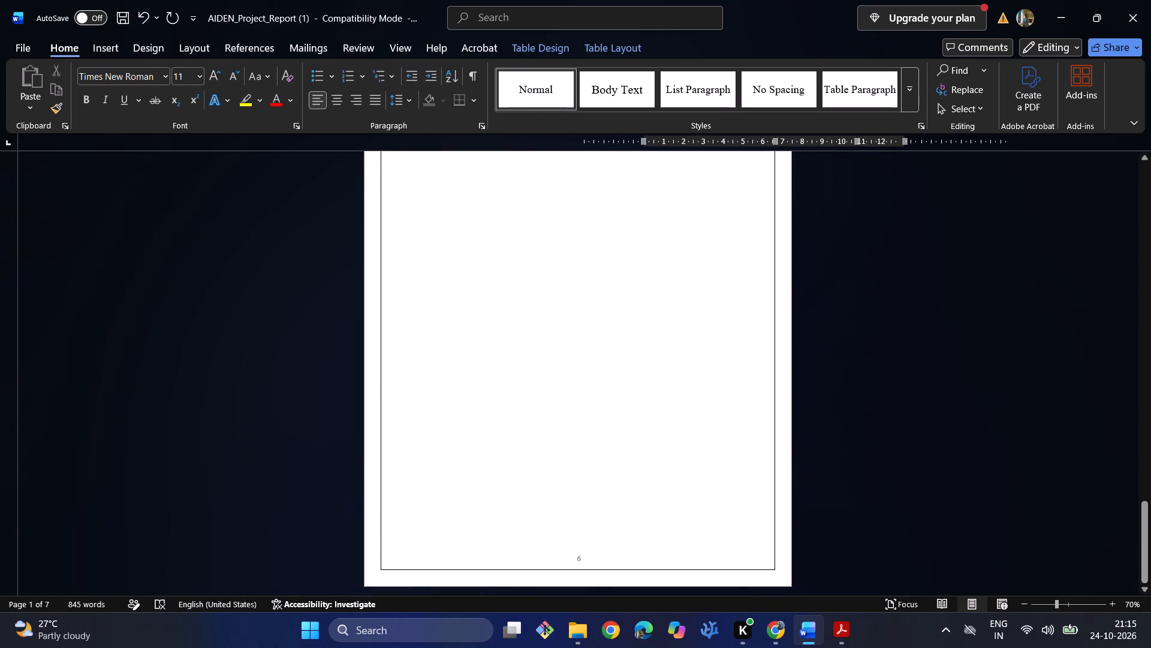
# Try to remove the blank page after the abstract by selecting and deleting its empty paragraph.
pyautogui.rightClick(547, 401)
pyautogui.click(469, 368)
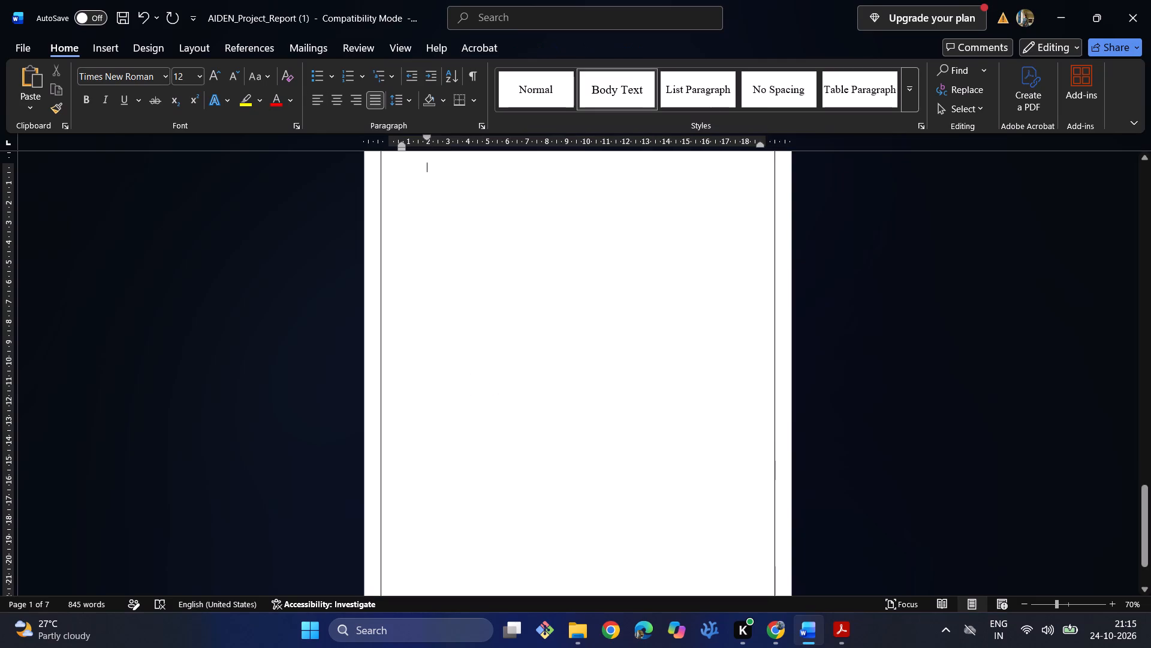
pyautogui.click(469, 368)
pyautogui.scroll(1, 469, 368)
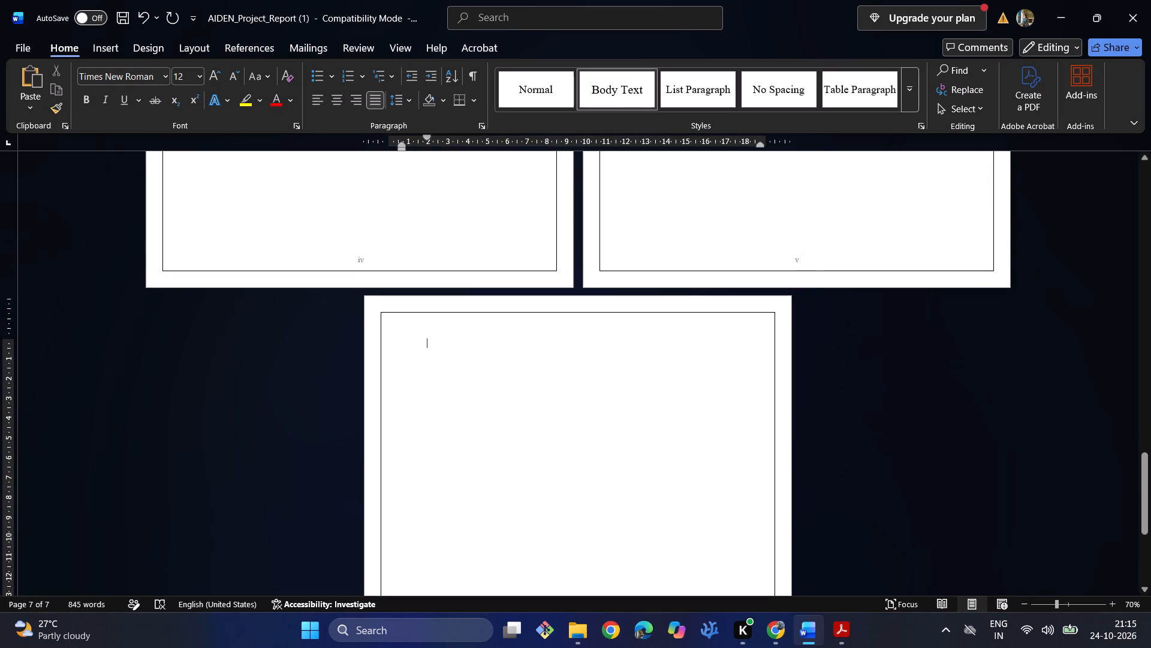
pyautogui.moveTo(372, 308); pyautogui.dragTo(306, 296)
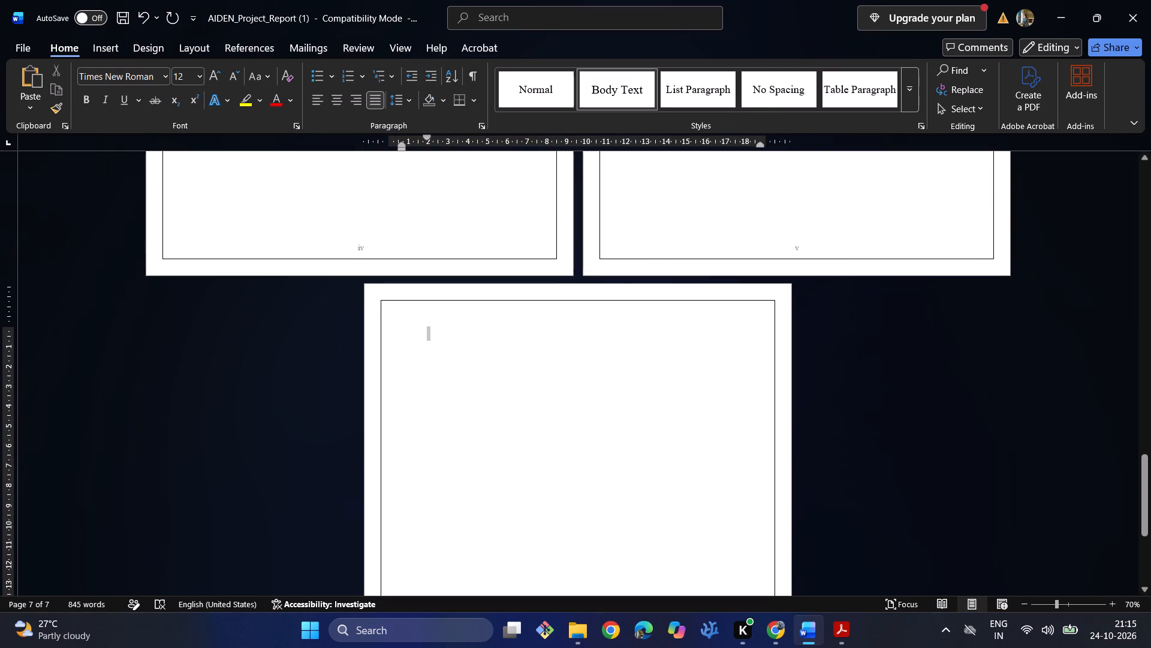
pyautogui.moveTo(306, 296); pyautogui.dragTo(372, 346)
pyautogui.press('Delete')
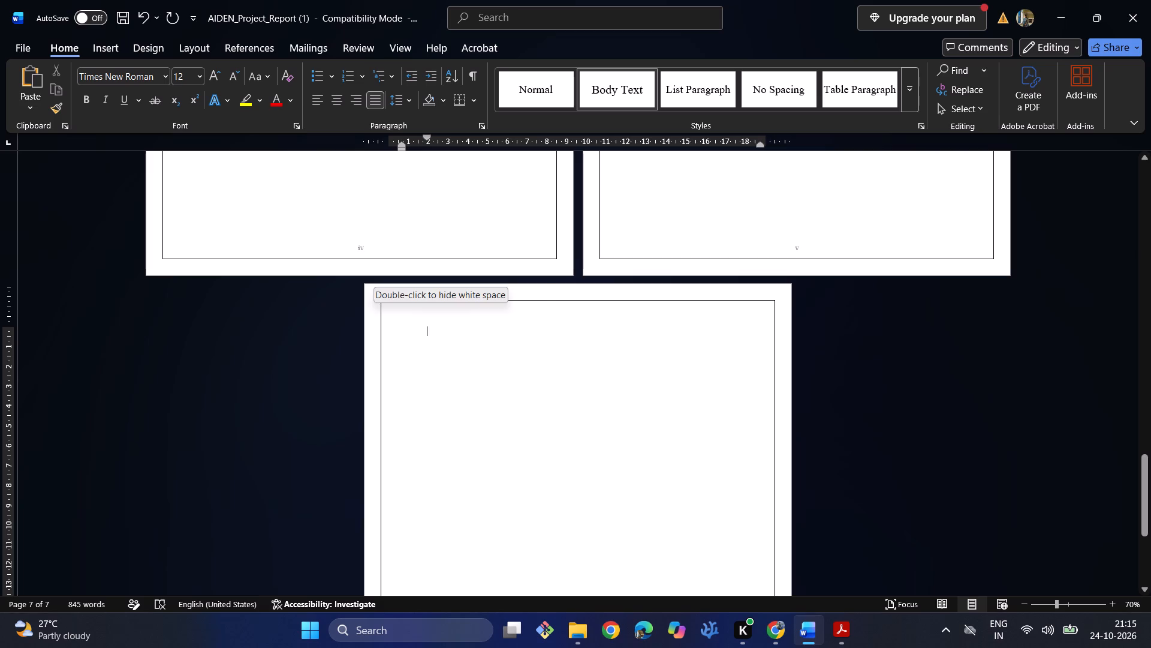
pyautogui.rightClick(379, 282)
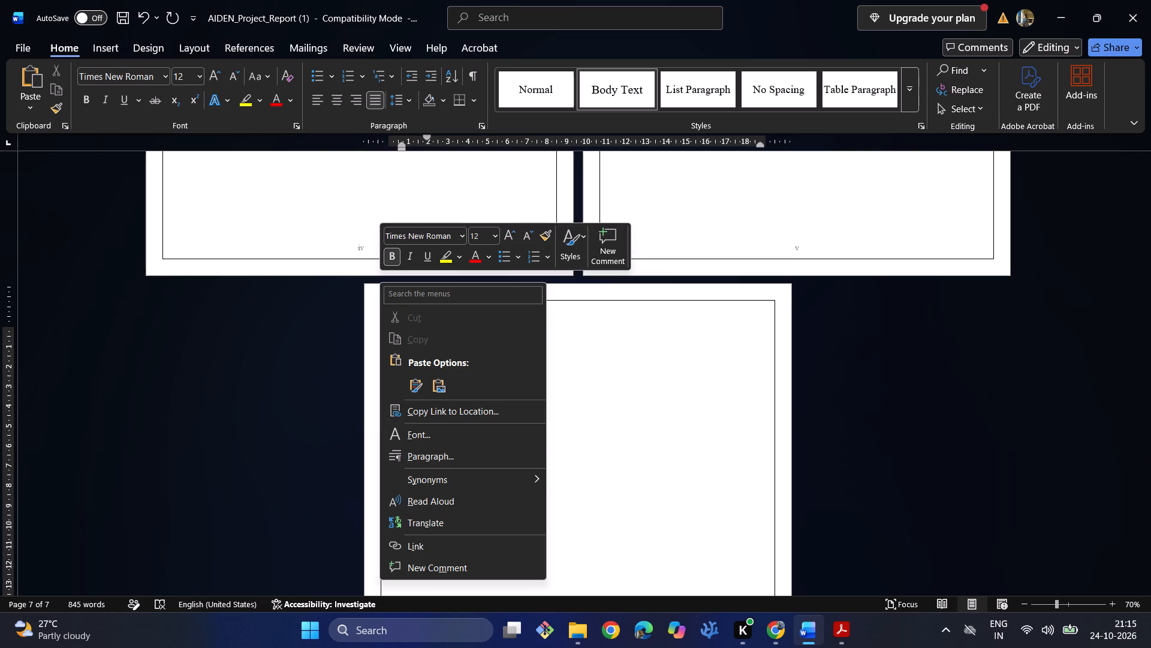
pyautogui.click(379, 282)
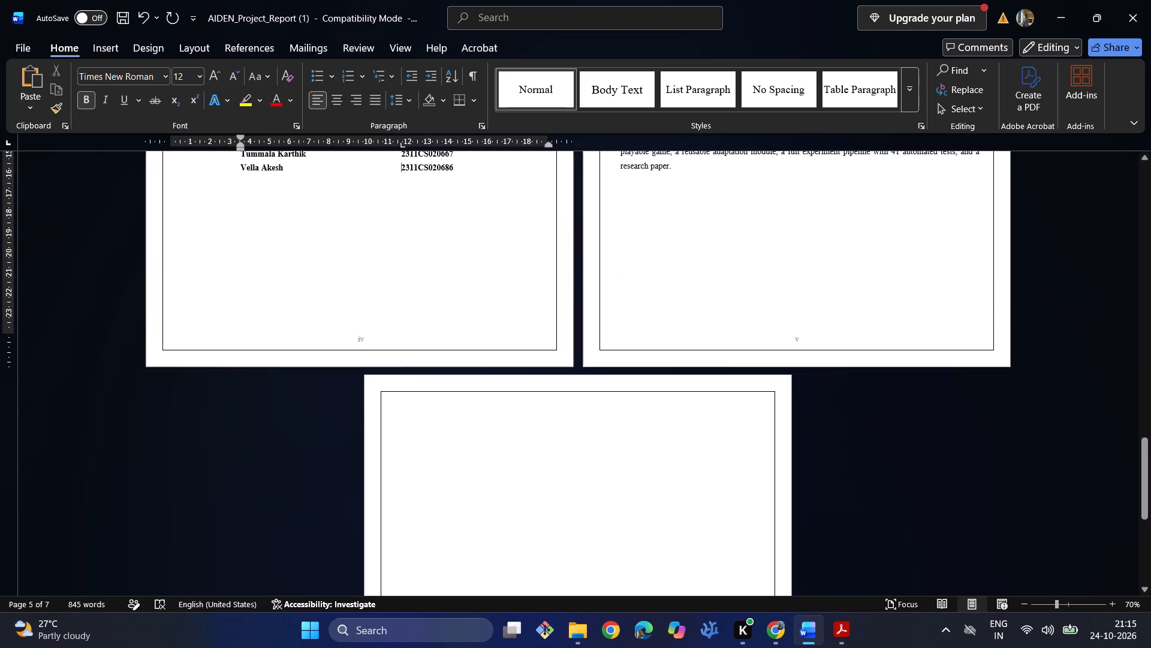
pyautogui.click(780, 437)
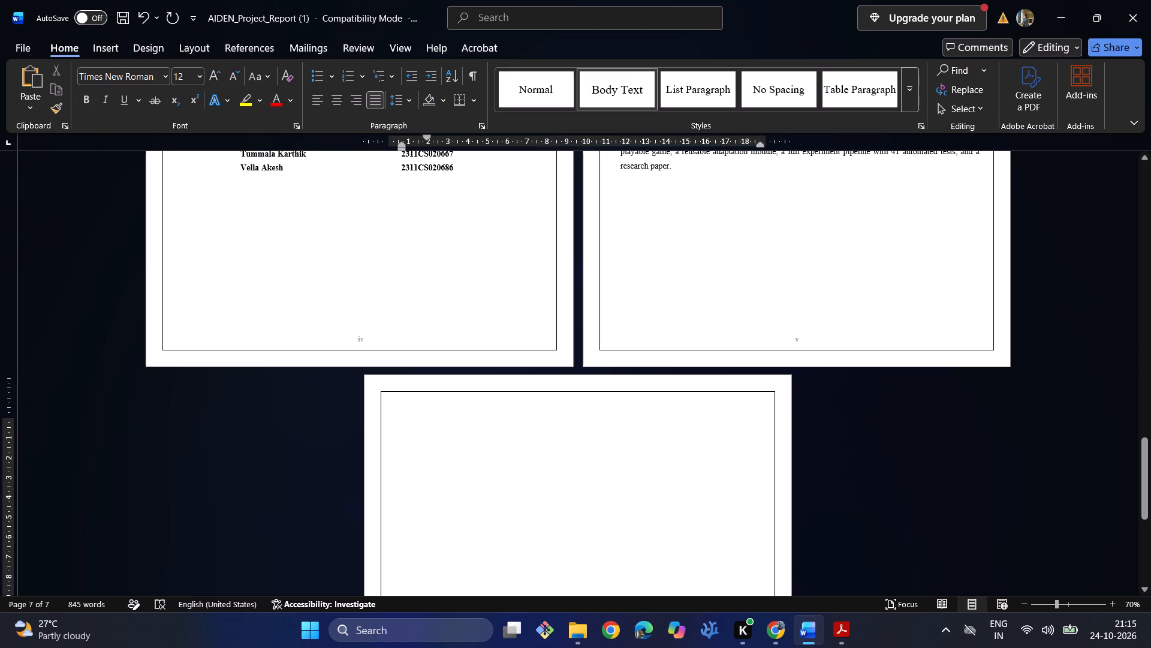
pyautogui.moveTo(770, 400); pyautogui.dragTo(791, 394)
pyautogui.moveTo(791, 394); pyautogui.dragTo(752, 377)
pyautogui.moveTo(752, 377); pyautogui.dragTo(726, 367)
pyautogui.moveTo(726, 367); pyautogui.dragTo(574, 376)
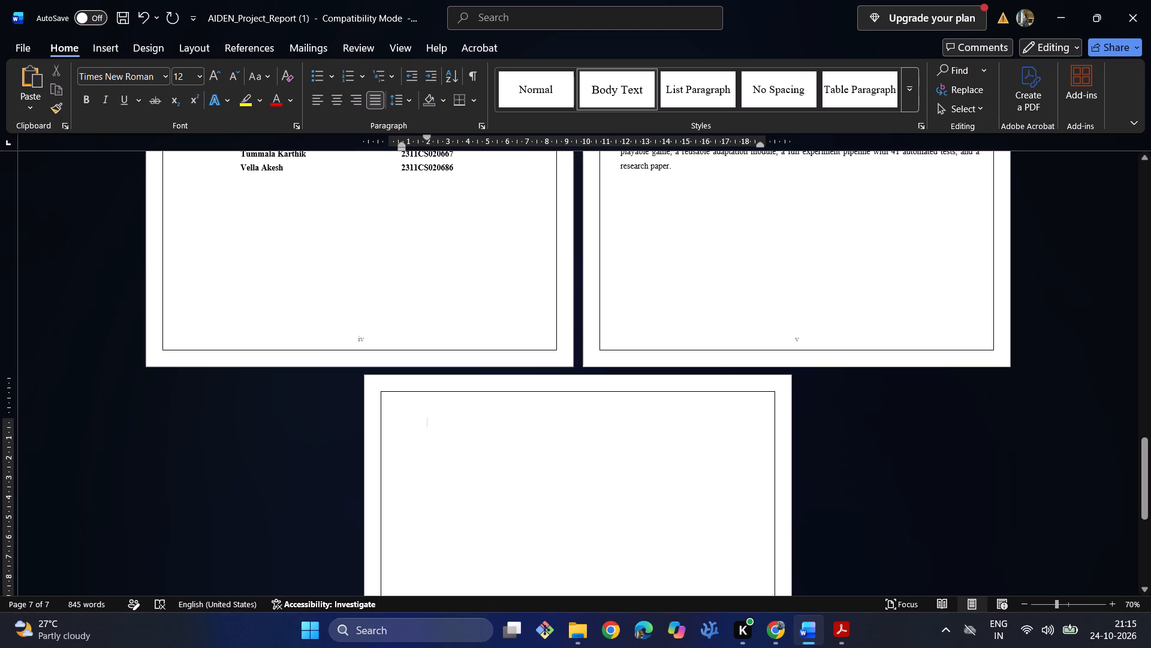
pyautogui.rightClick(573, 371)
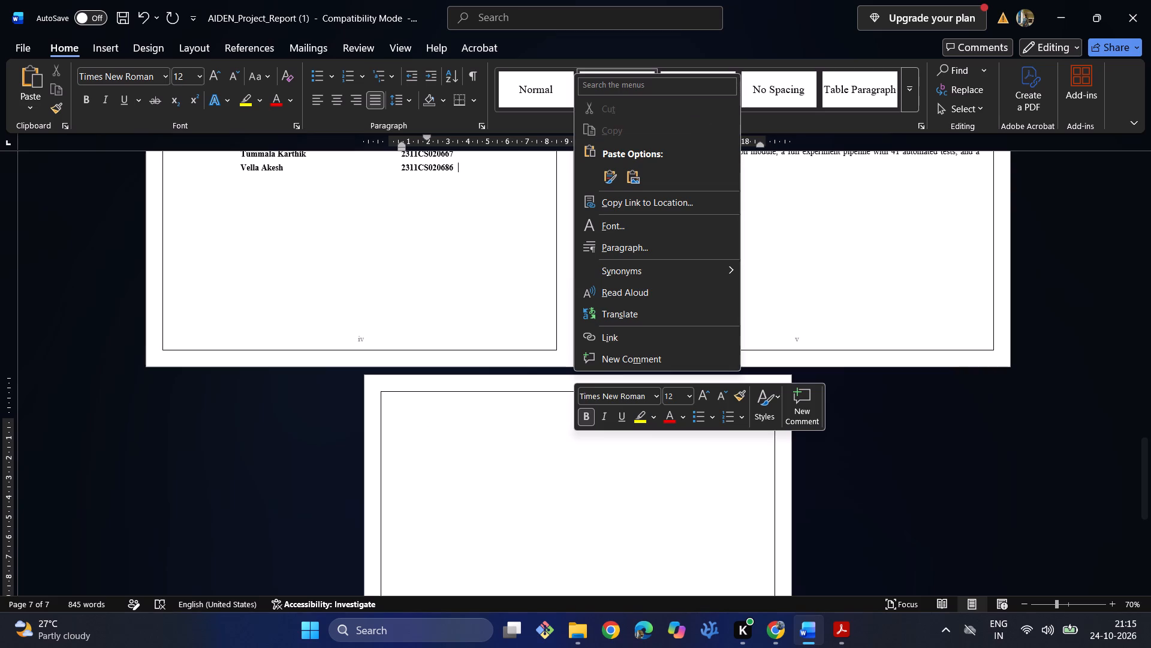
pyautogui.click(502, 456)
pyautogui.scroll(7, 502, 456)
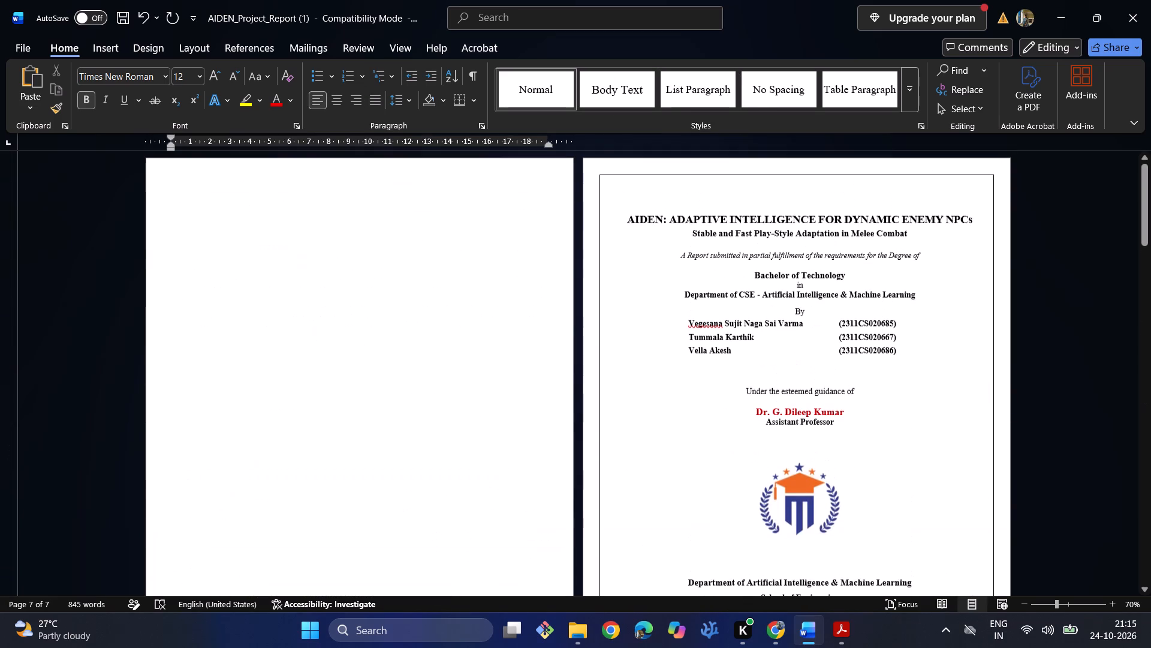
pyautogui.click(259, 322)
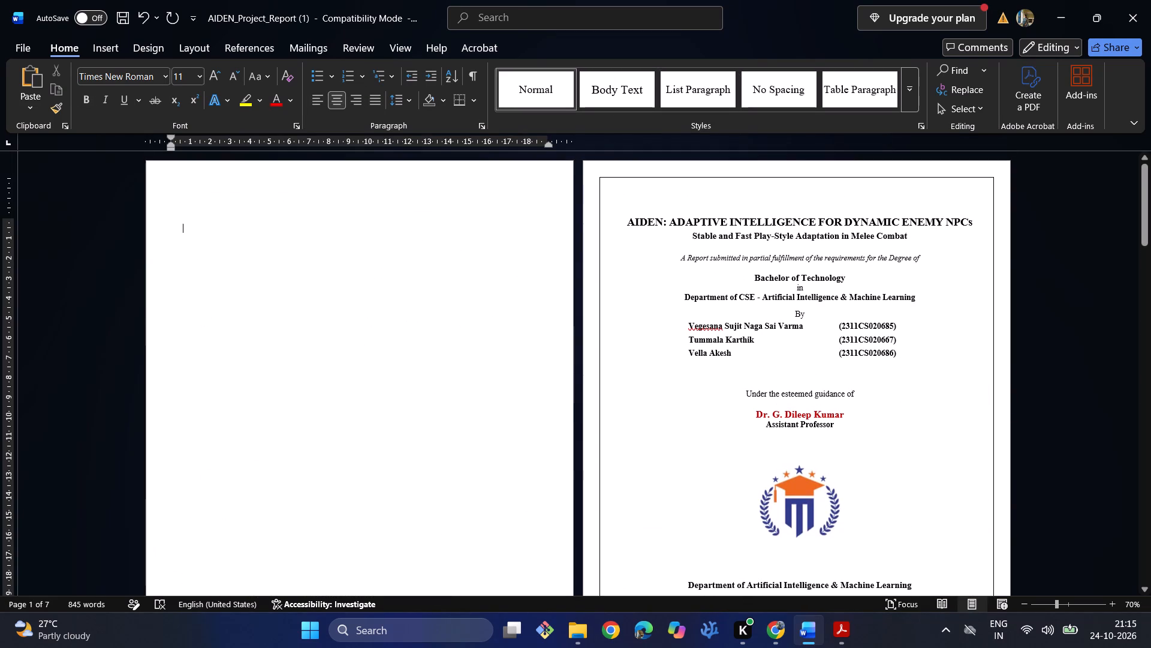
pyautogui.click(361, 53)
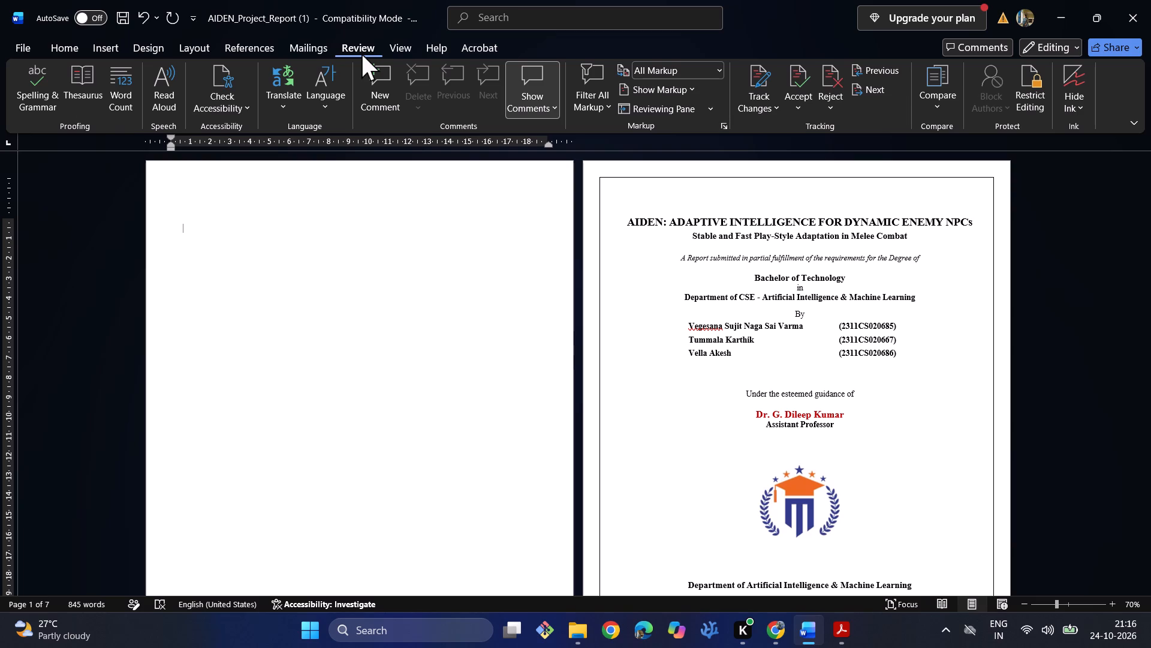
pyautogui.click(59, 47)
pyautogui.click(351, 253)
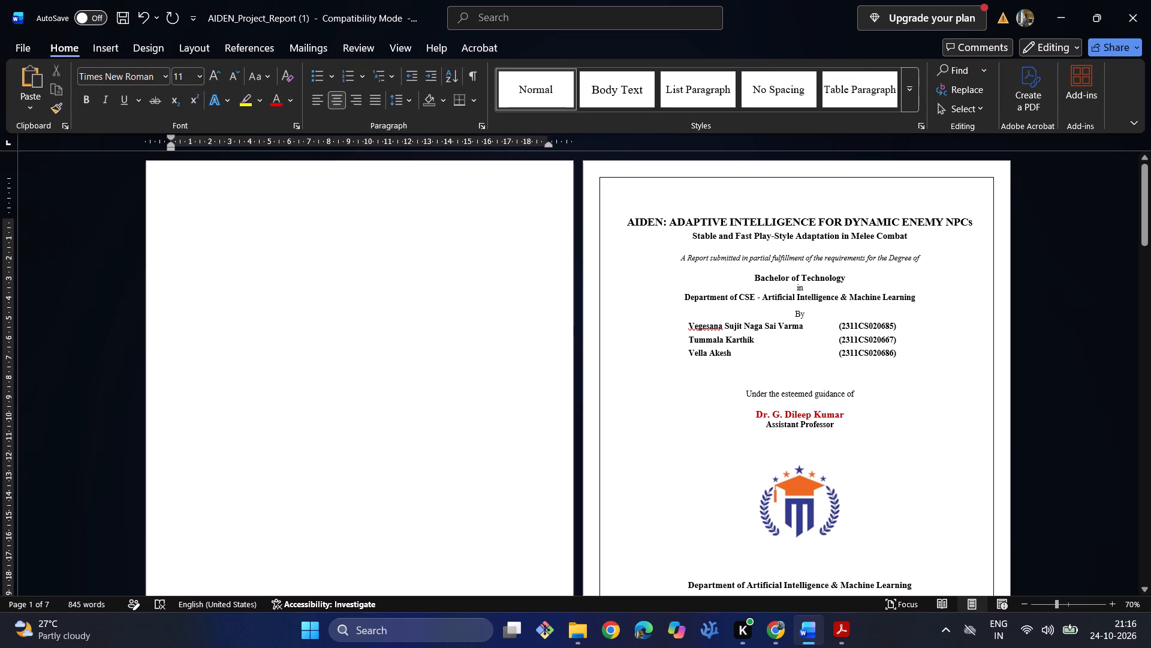
# Check the blank first page and title page against the certificate and declaration pages.
pyautogui.scroll(-1, 351, 253)
pyautogui.hscroll(2, 351, 253)
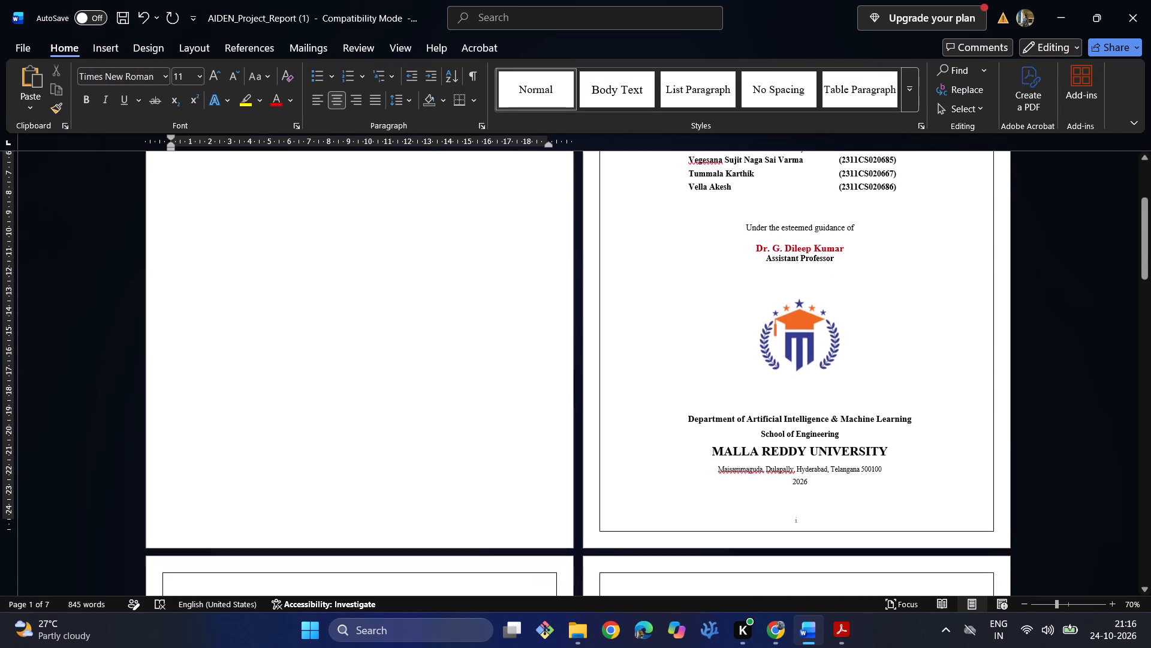
pyautogui.hscroll(2, 351, 253)
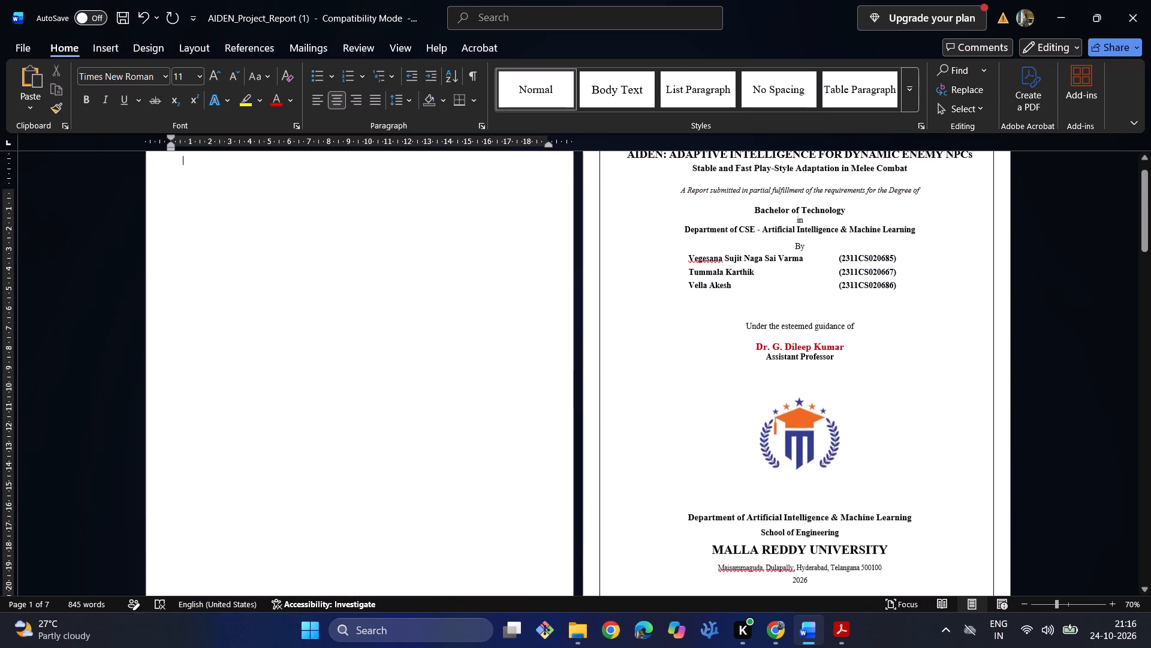
pyautogui.hscroll(1, 351, 253)
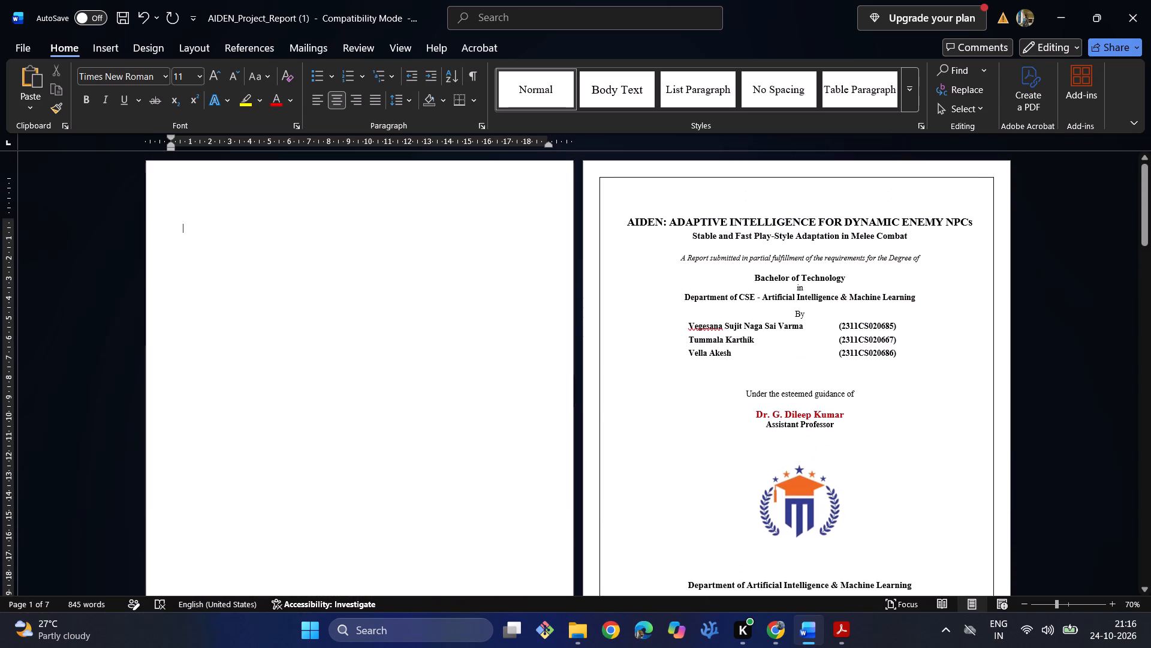
pyautogui.scroll(-4, 351, 253)
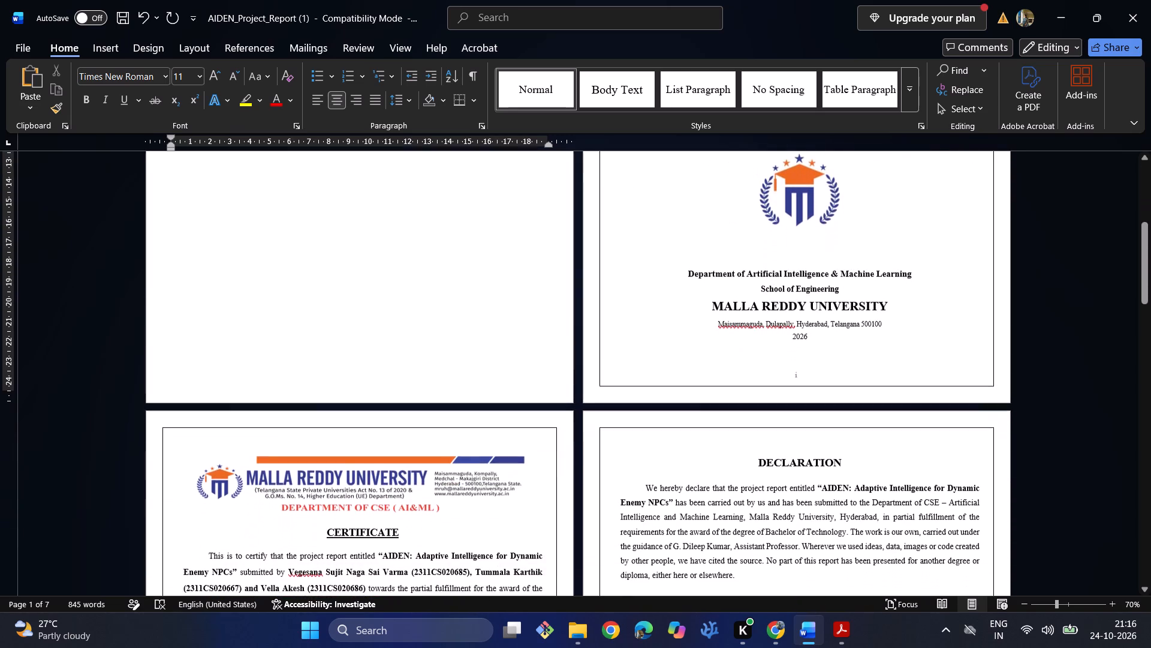
pyautogui.scroll(-1, 351, 253)
pyautogui.scroll(4, 351, 253)
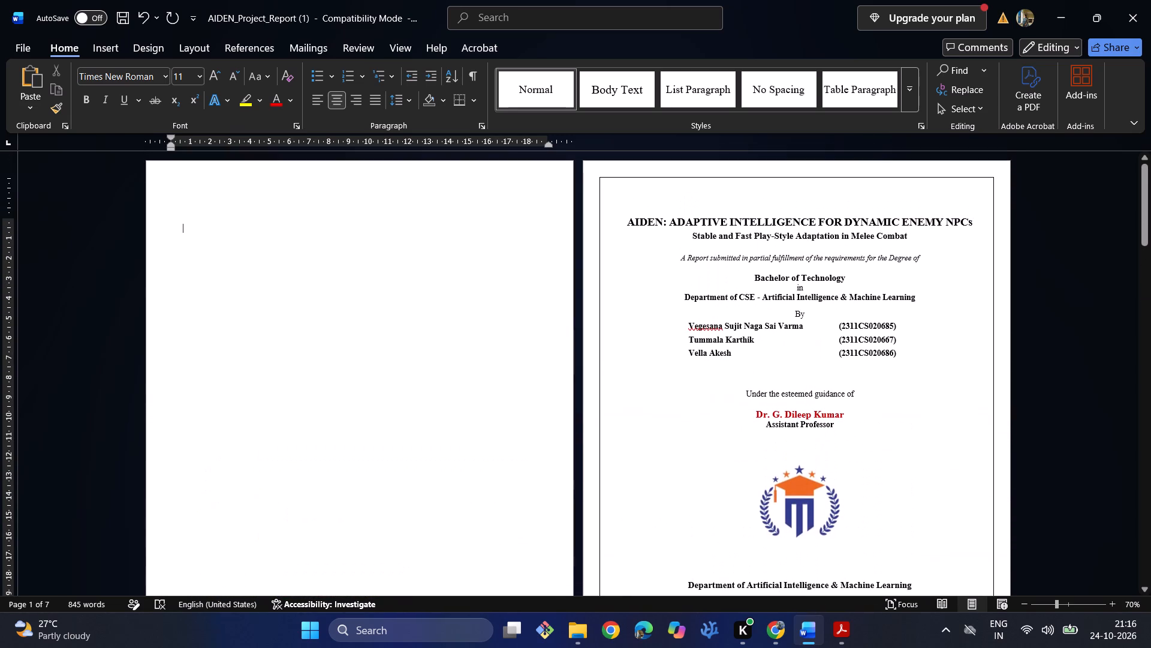
pyautogui.scroll(-6, 351, 253)
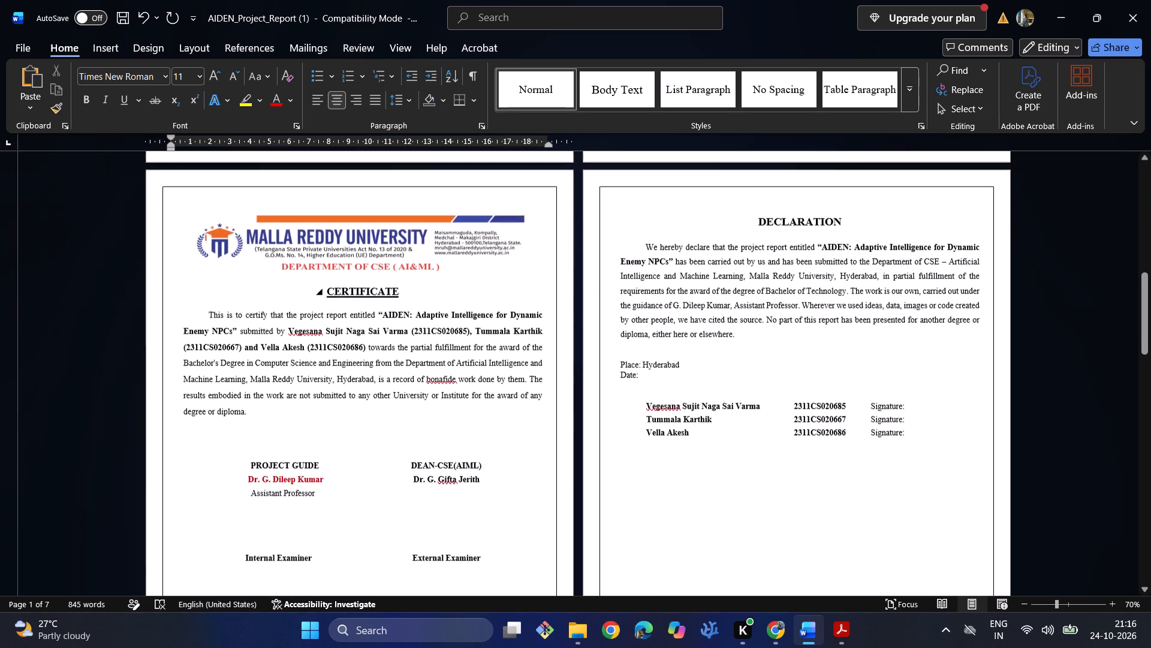
pyautogui.scroll(-1, 351, 253)
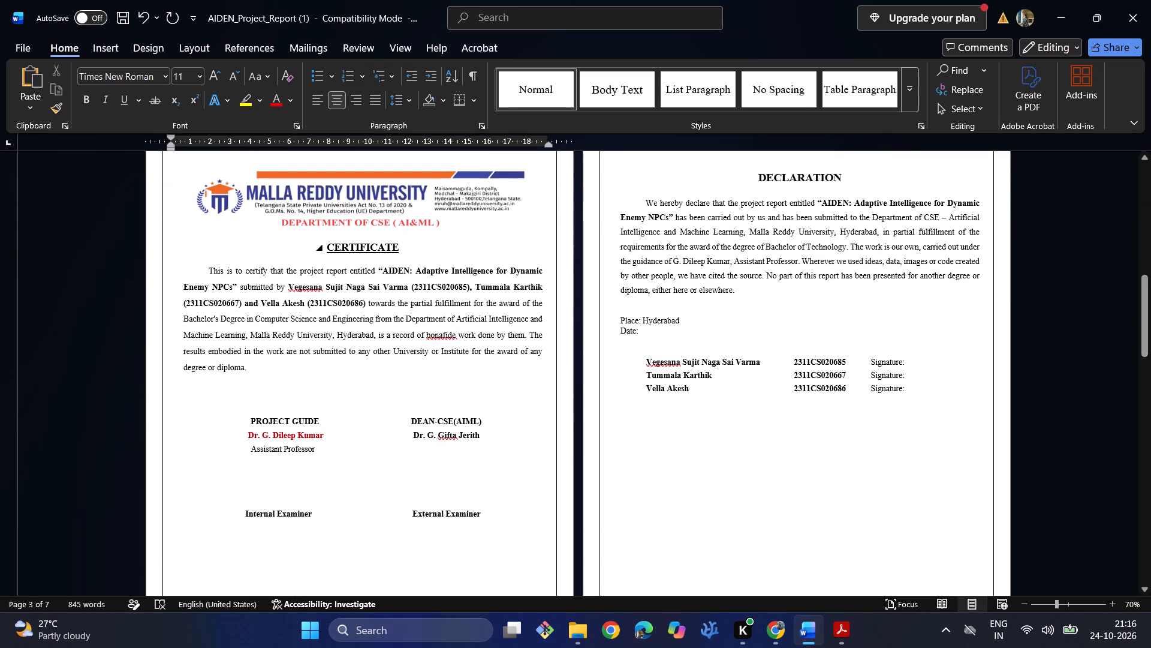
pyautogui.scroll(6, 351, 253)
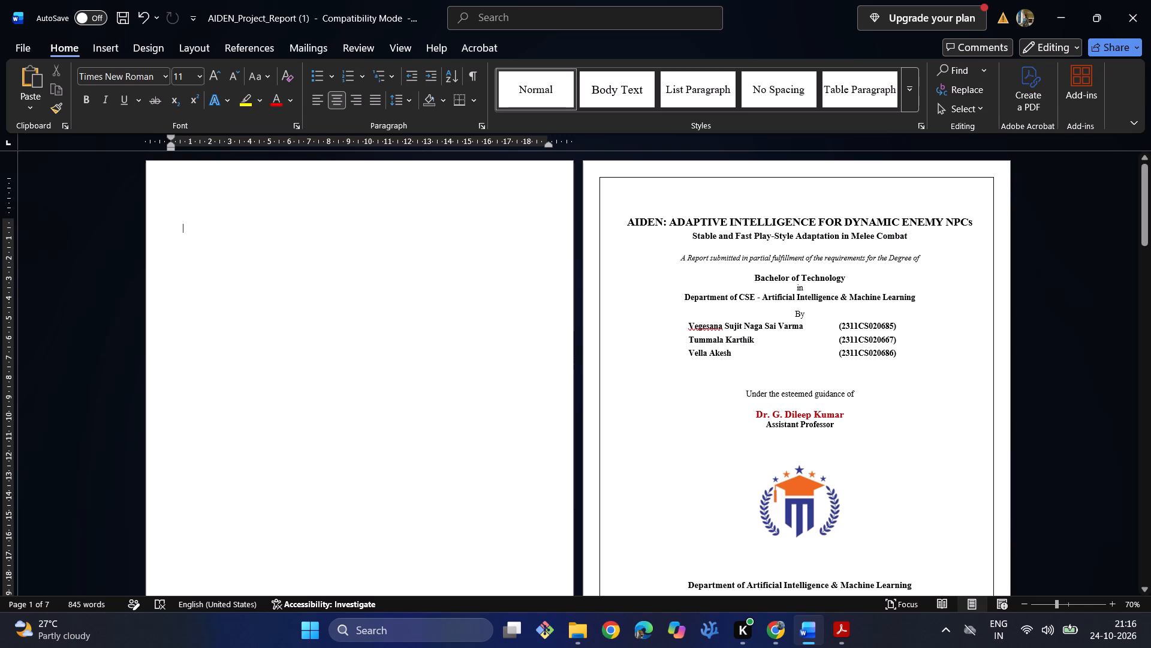
# Review the report through to its blank last page, and inspect the blank first page and title page at 100% zoom.
pyautogui.scroll(-11, 544, 254)
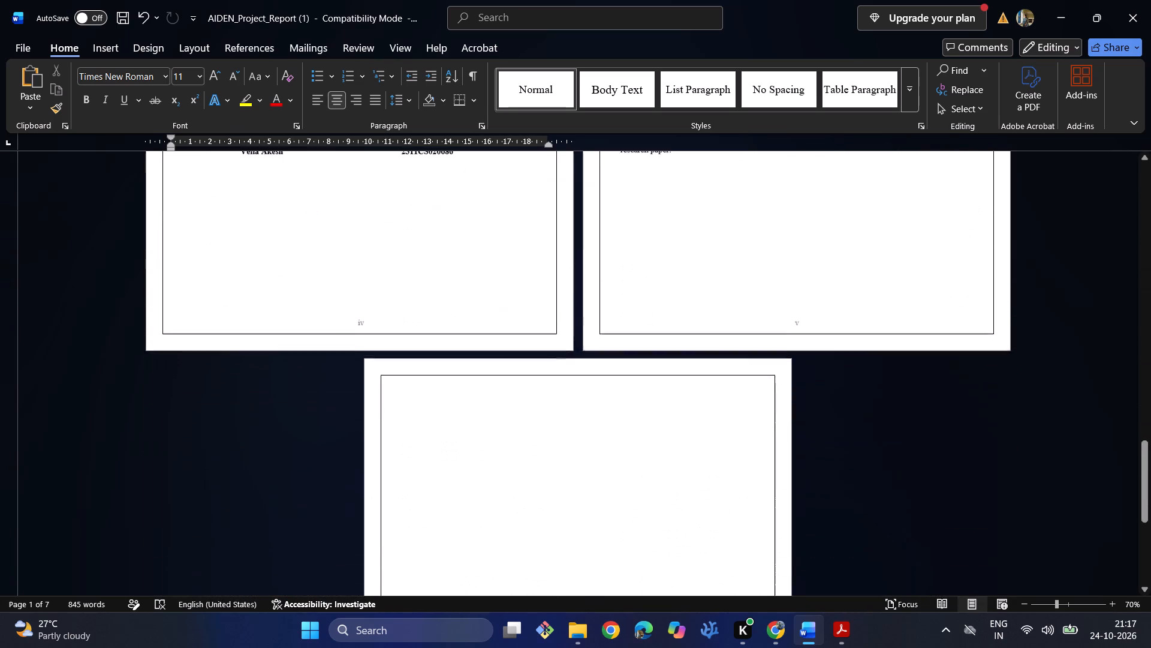
pyautogui.scroll(-2, 544, 254)
pyautogui.scroll(17, 544, 254)
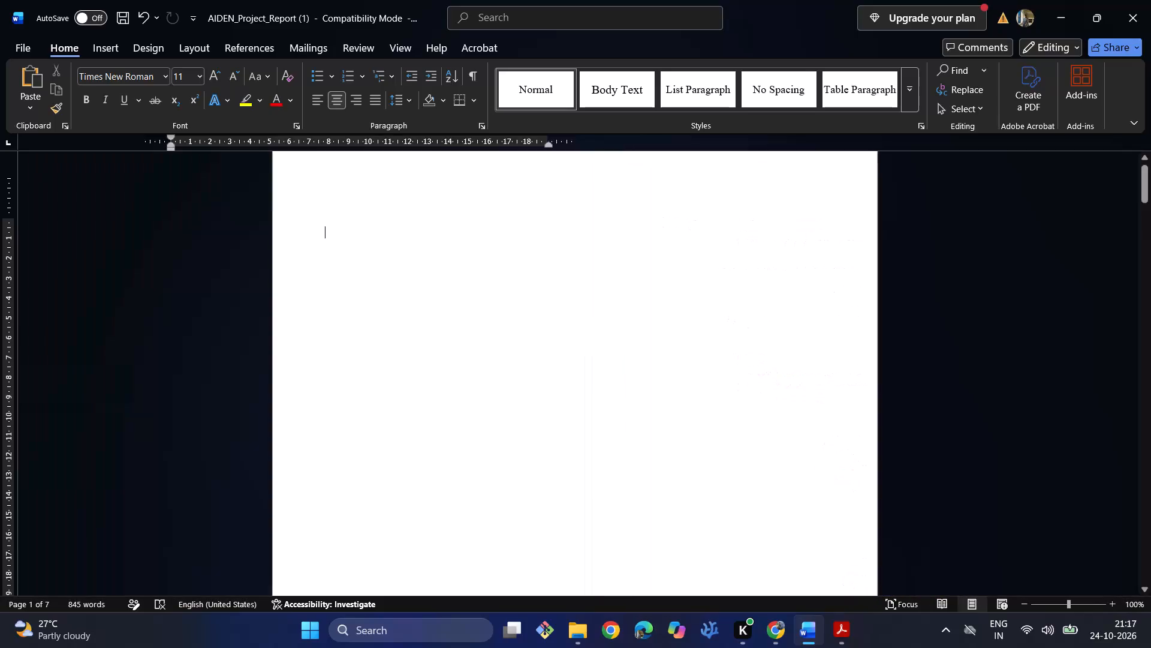
pyautogui.scroll(-6, 513, 282)
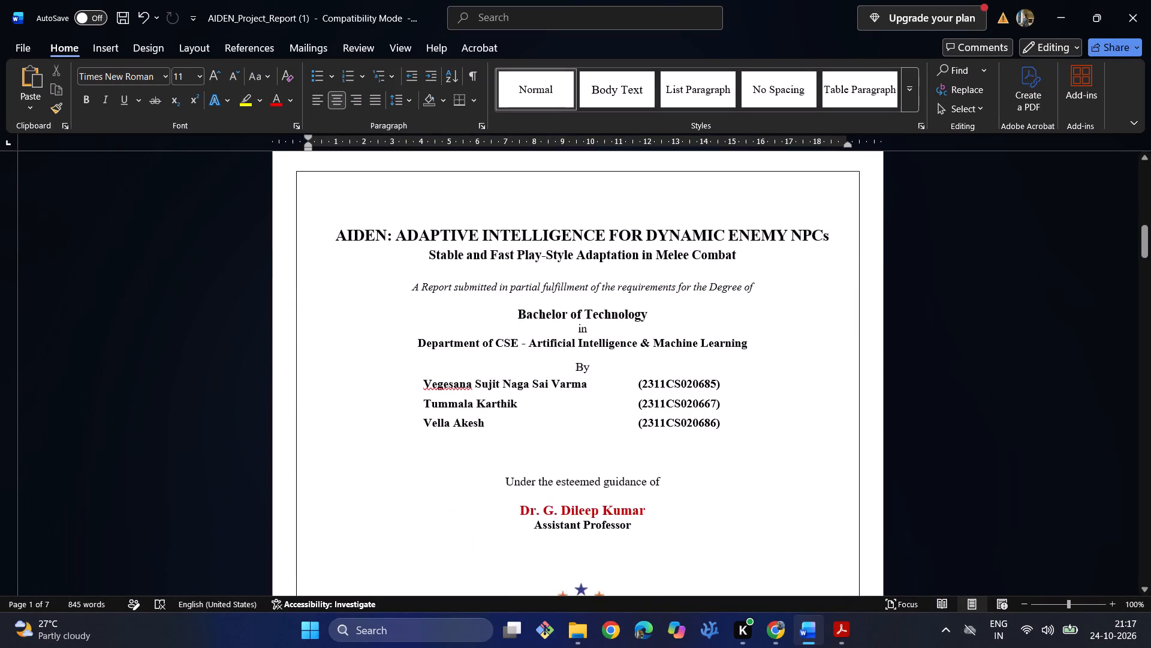
pyautogui.scroll(-1, 513, 282)
pyautogui.scroll(7, 513, 282)
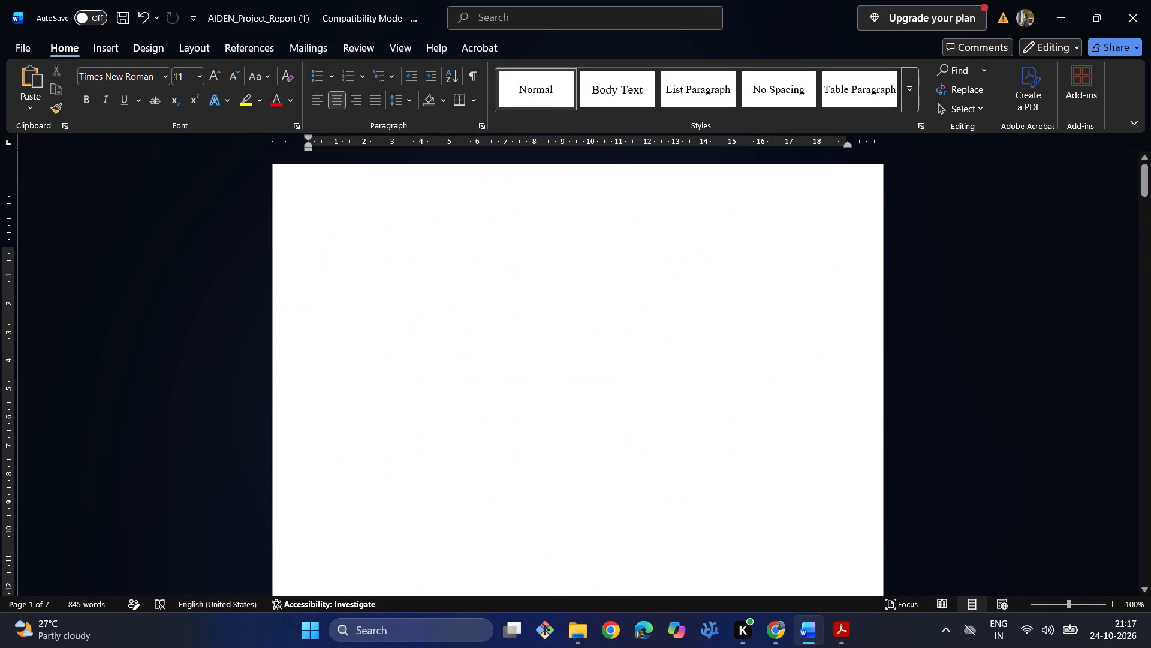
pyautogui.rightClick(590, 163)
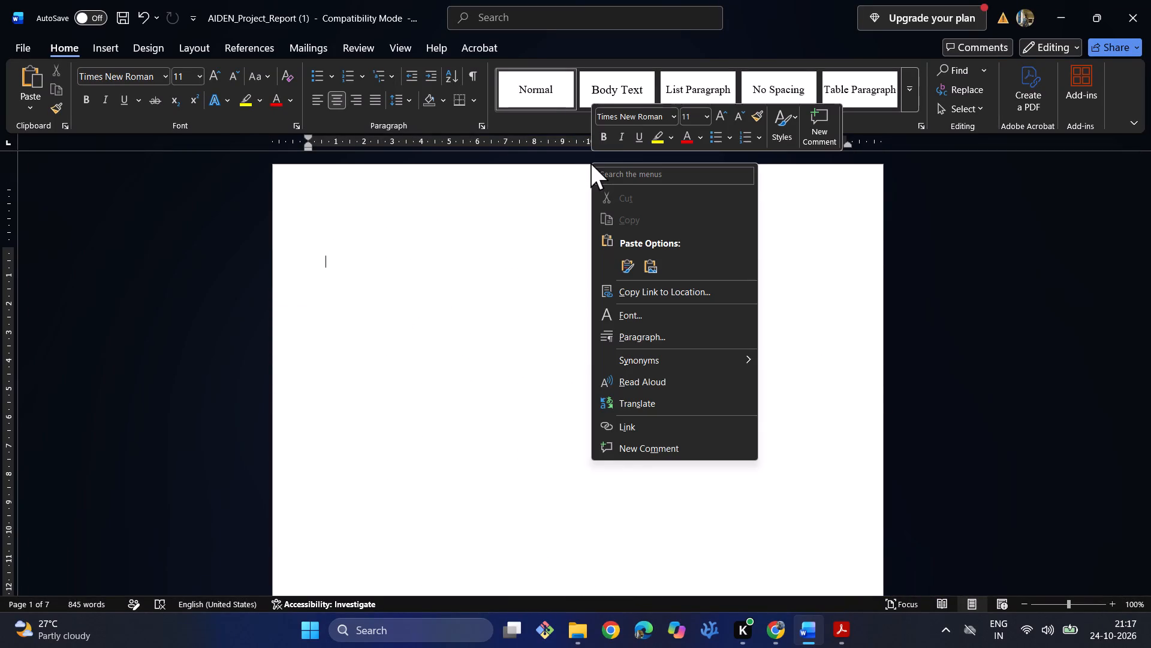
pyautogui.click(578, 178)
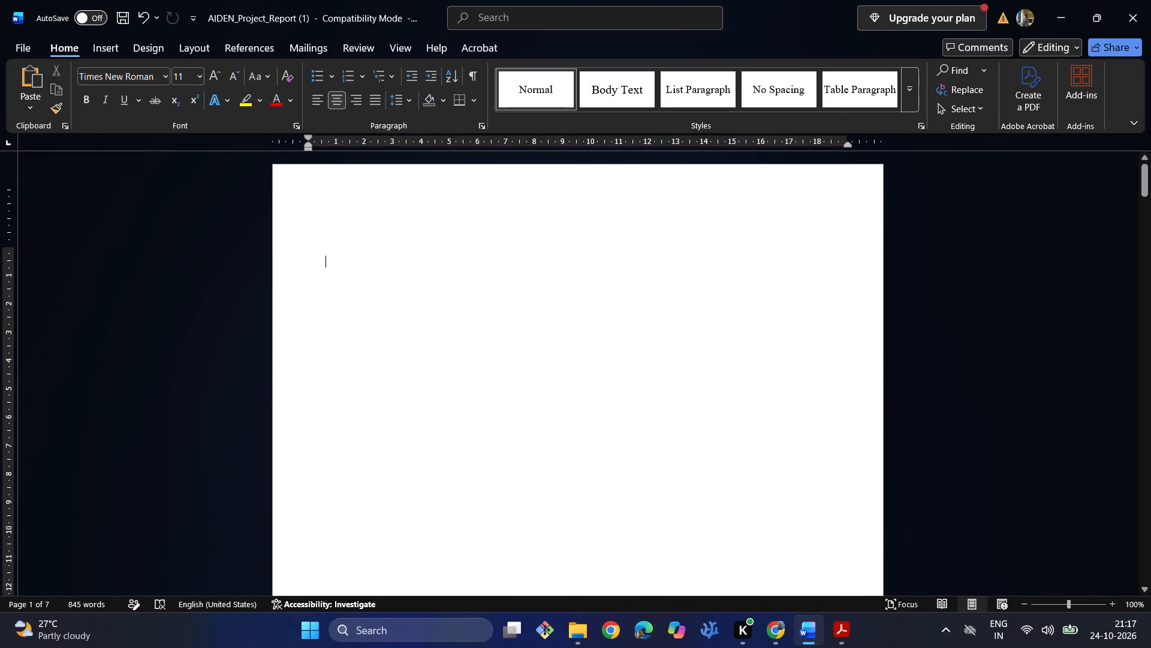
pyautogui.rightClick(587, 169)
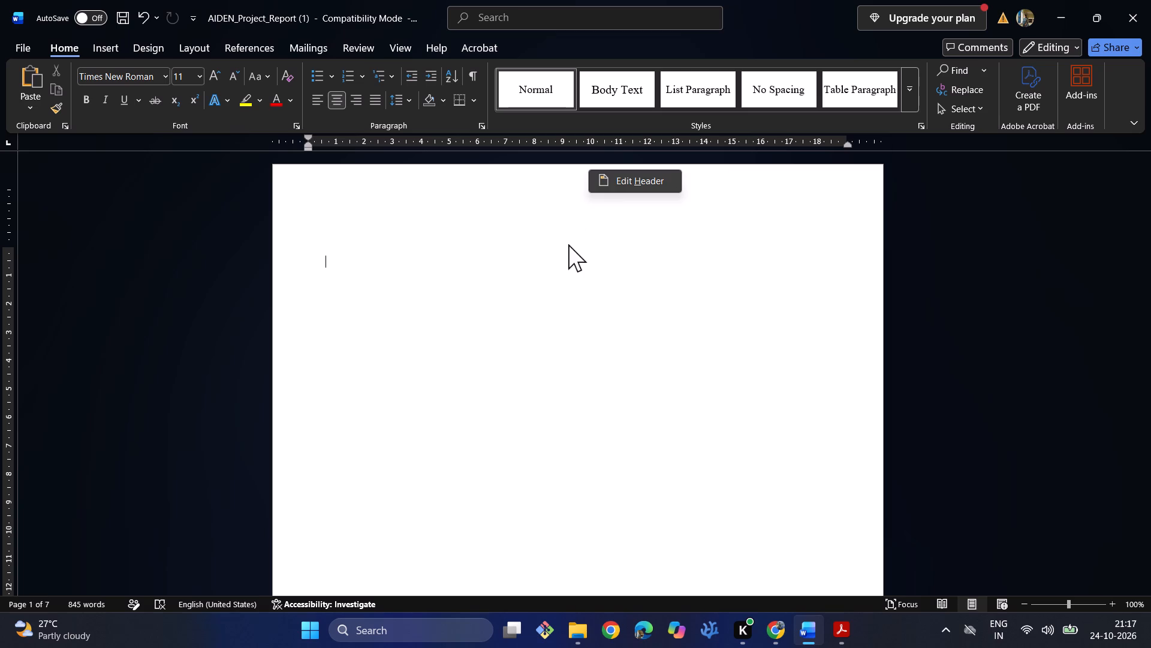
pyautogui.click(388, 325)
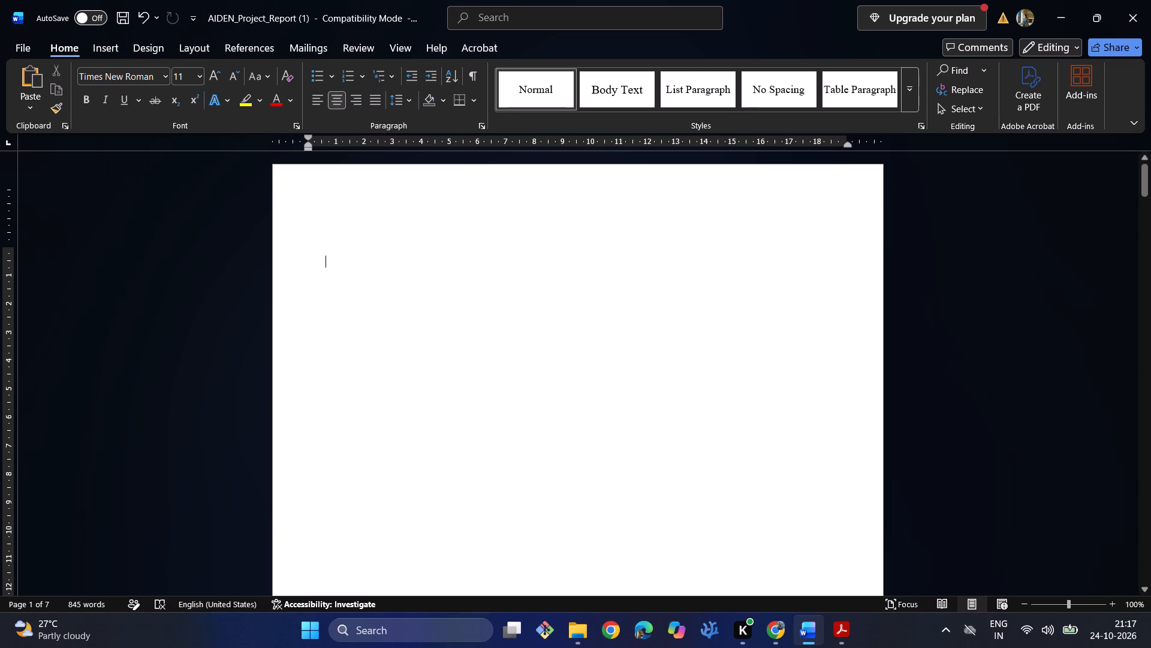
# Open the print preview of the AIDEN project report.
pyautogui.click(22, 45)
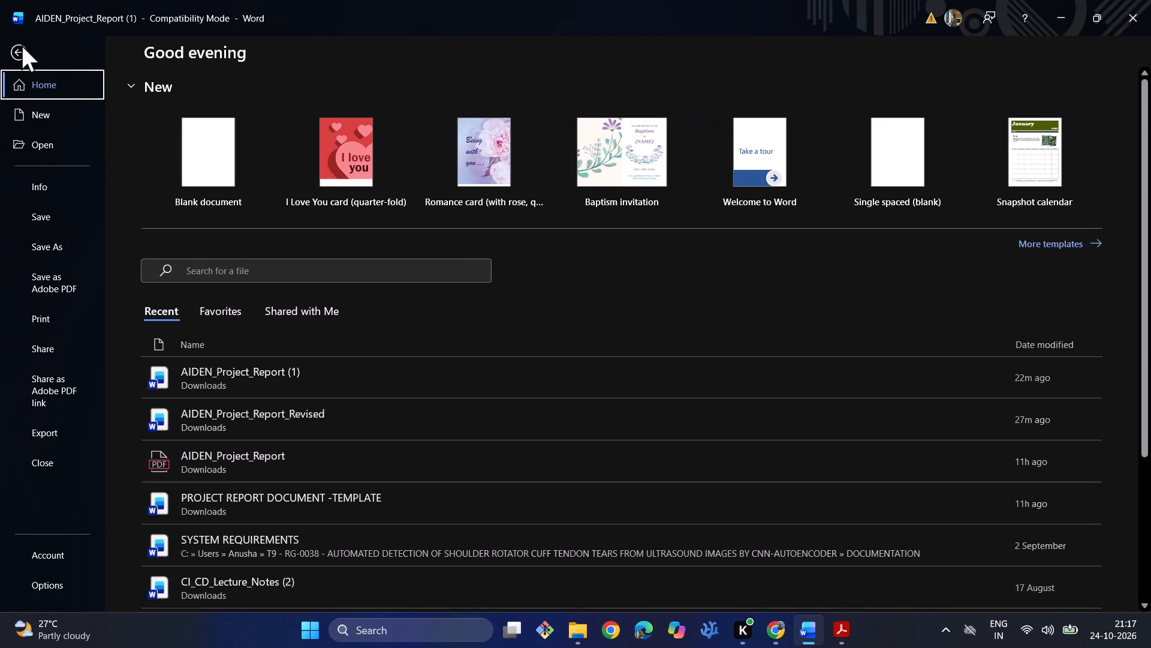
pyautogui.click(48, 319)
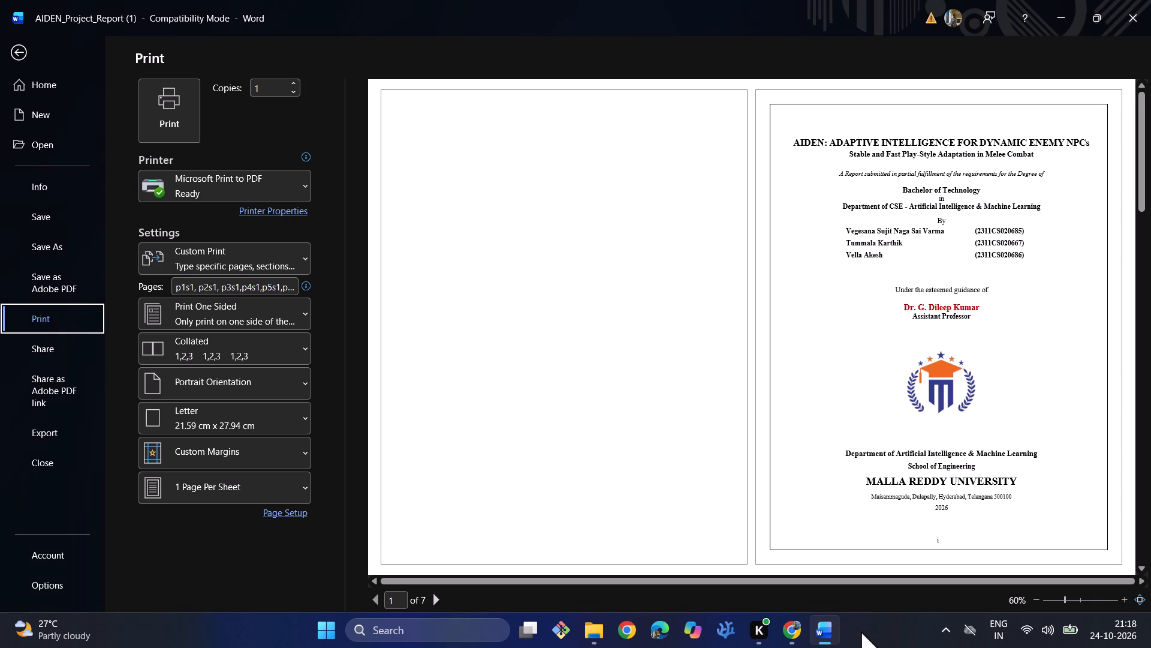
pyautogui.scroll(-4, 634, 412)
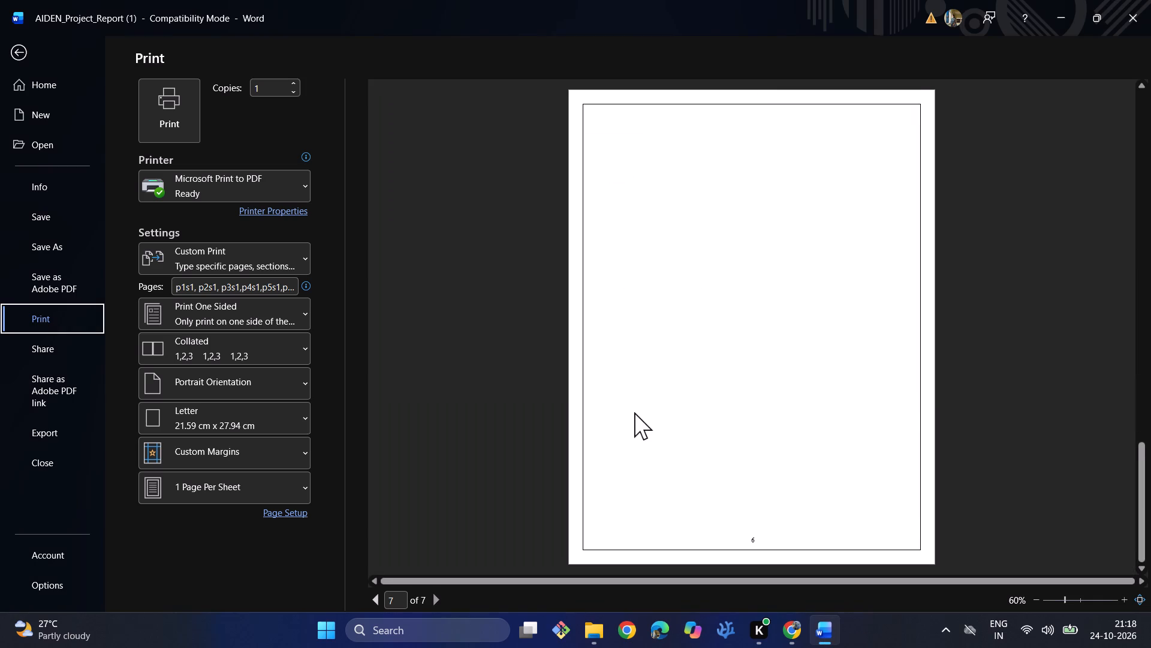
pyautogui.scroll(3, 634, 412)
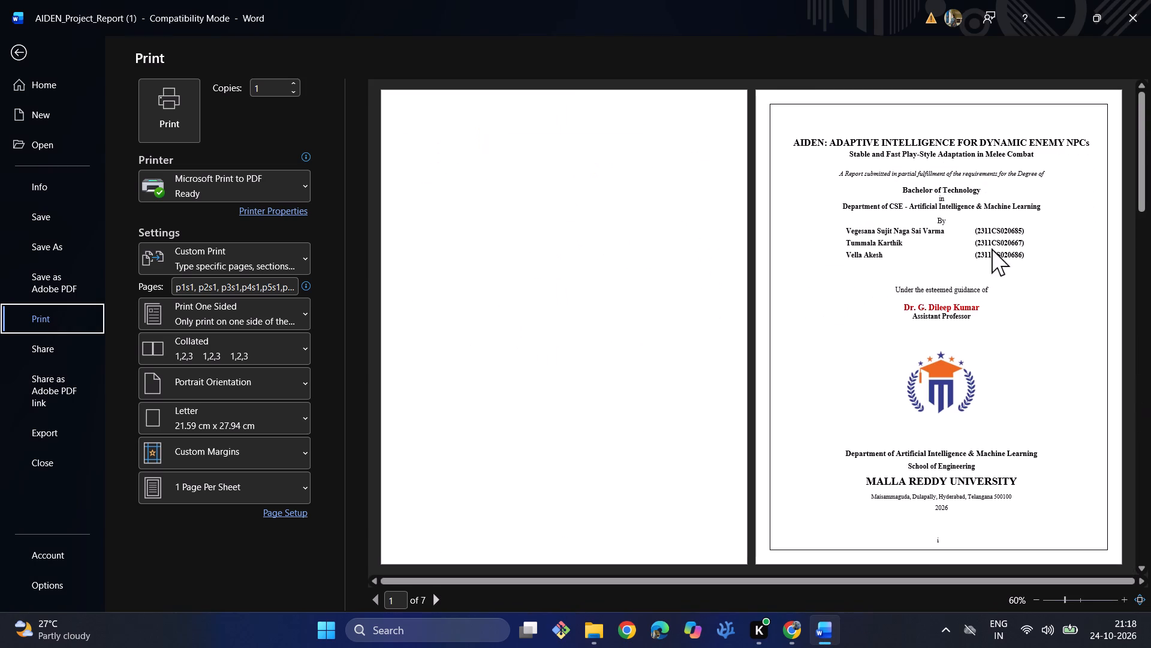
pyautogui.press('Down')
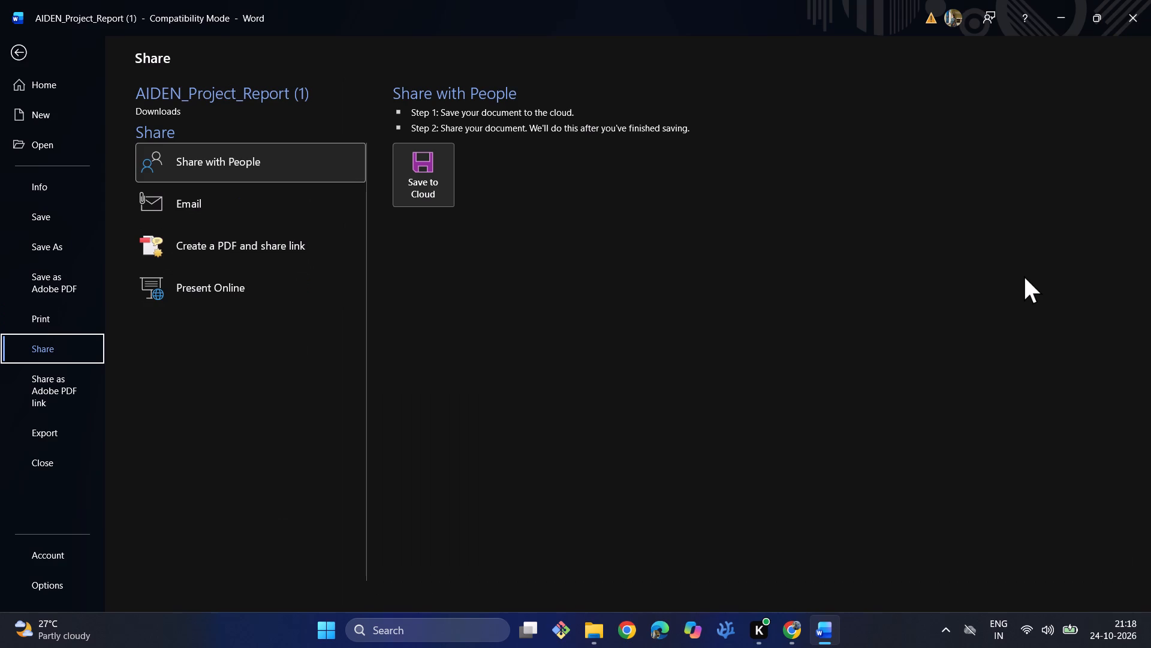
pyautogui.scroll(3, 1024, 276)
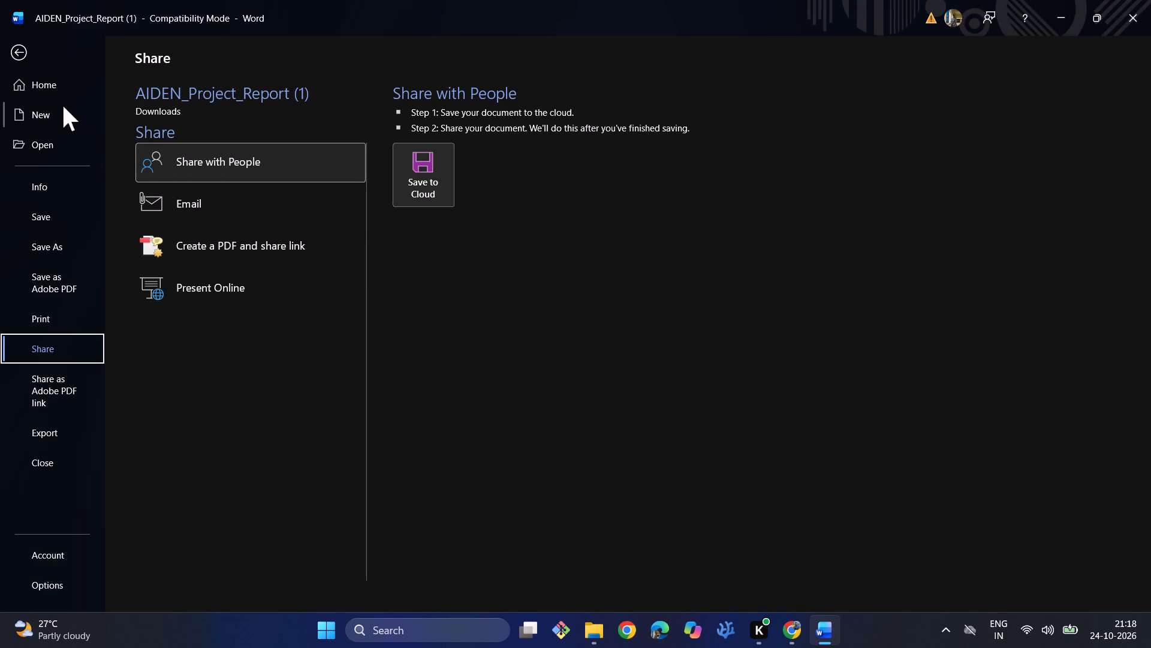
pyautogui.click(54, 94)
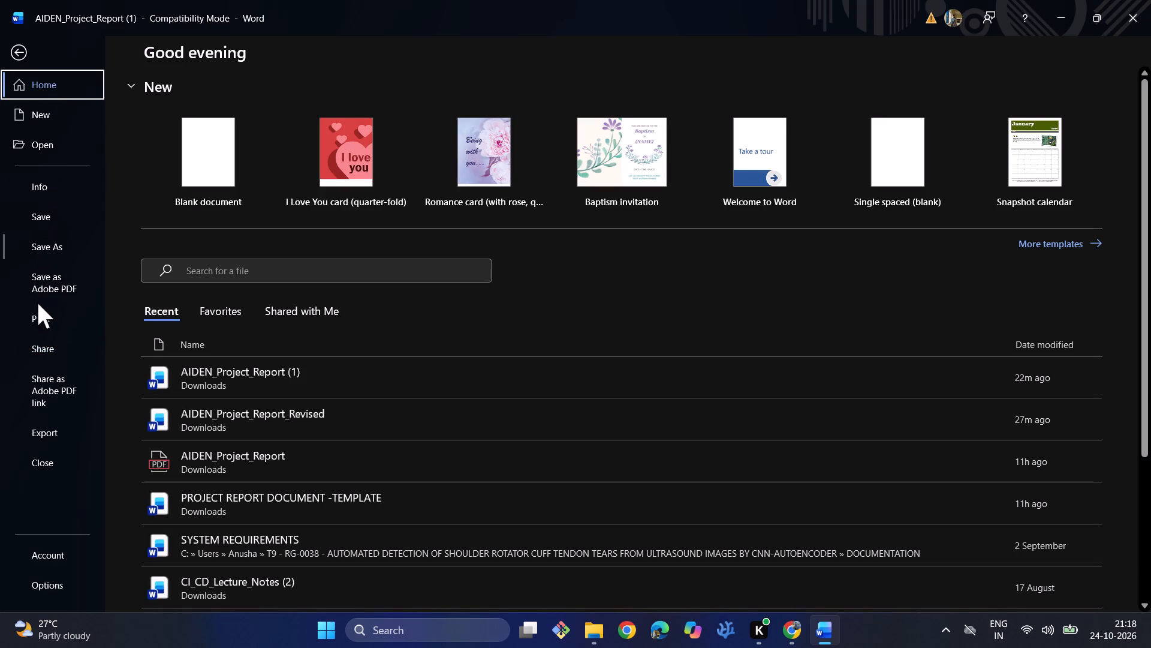
pyautogui.click(38, 317)
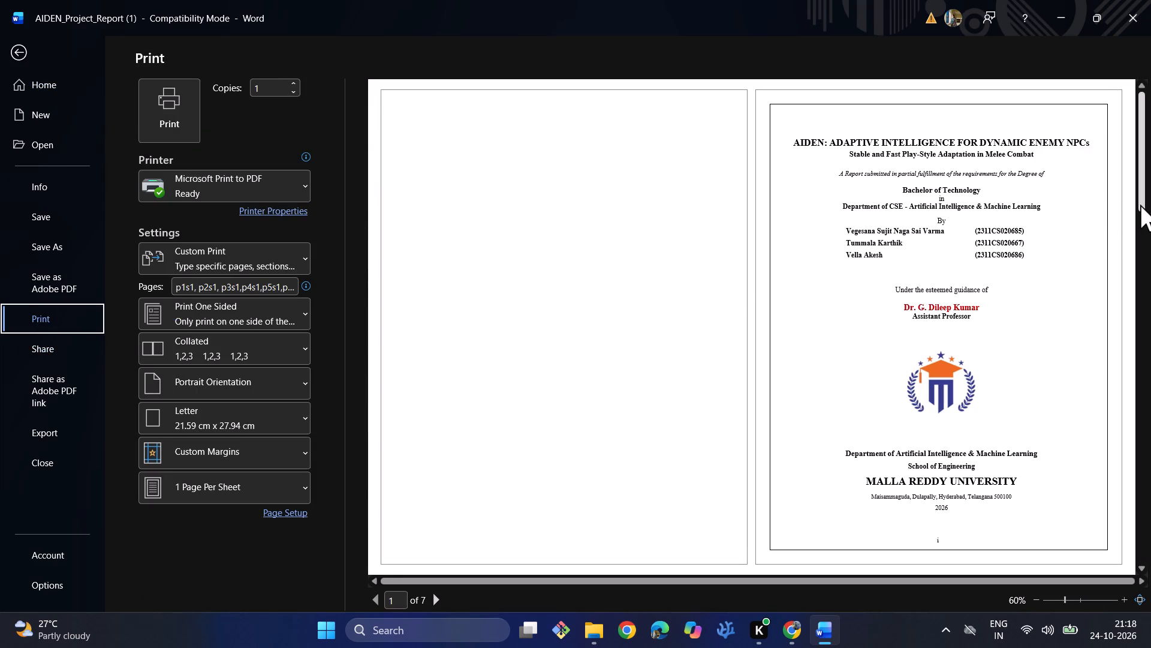
pyautogui.moveTo(1140, 205); pyautogui.dragTo(1140, 247)
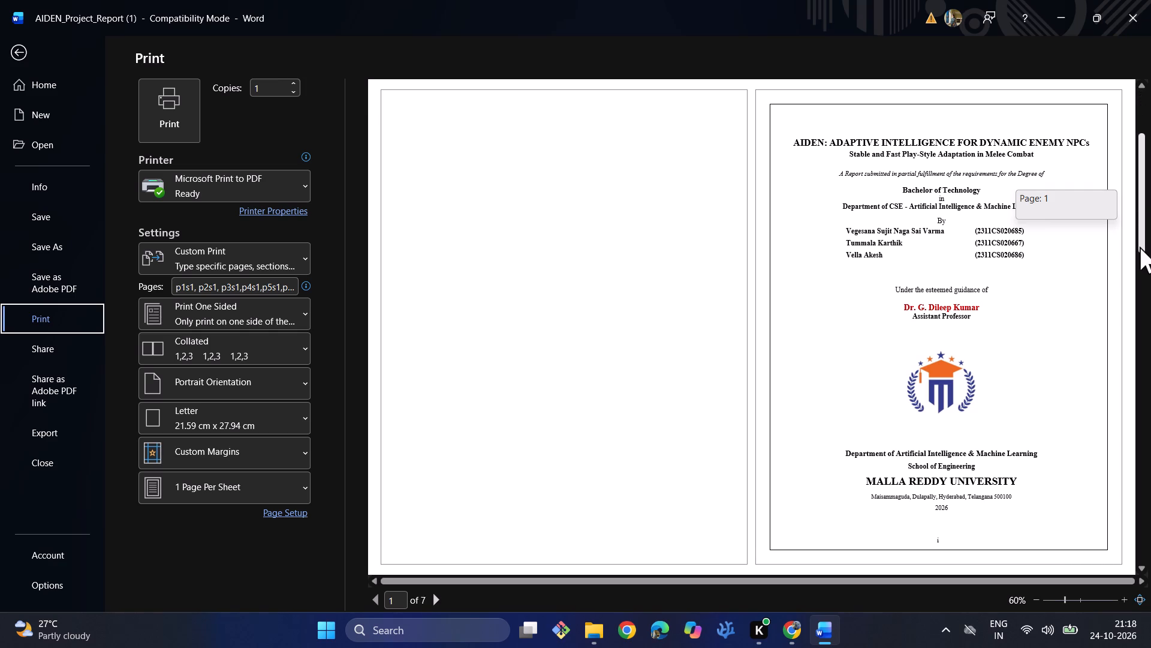
pyautogui.moveTo(1140, 247); pyautogui.dragTo(1149, 319)
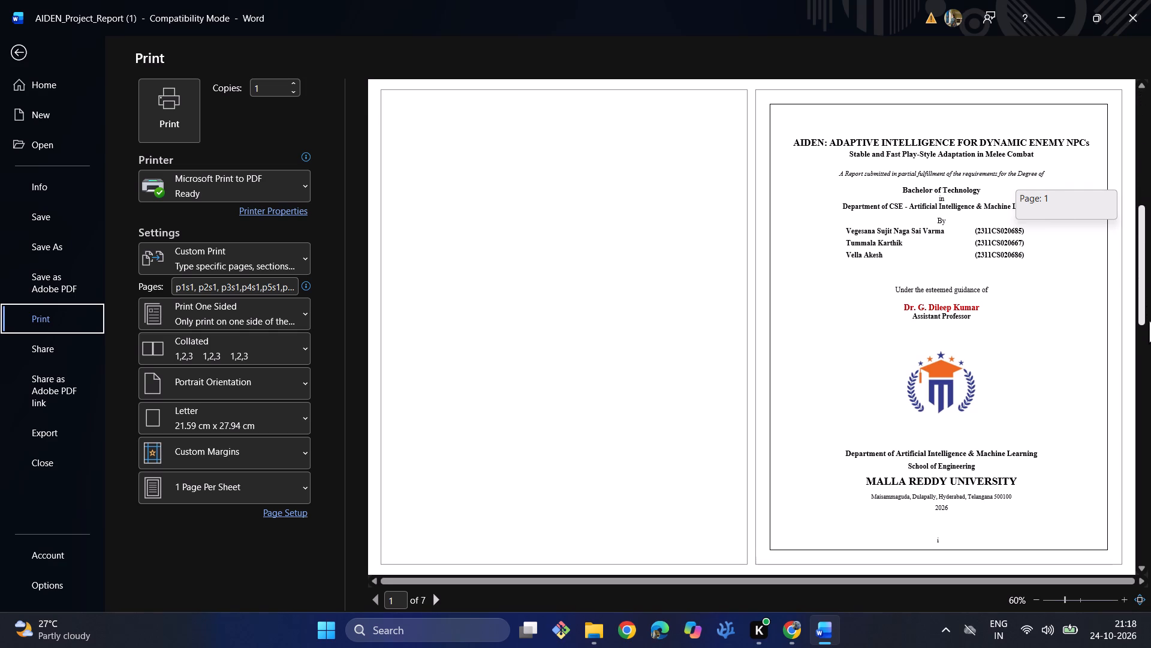
pyautogui.moveTo(1149, 319); pyautogui.dragTo(1150, 474)
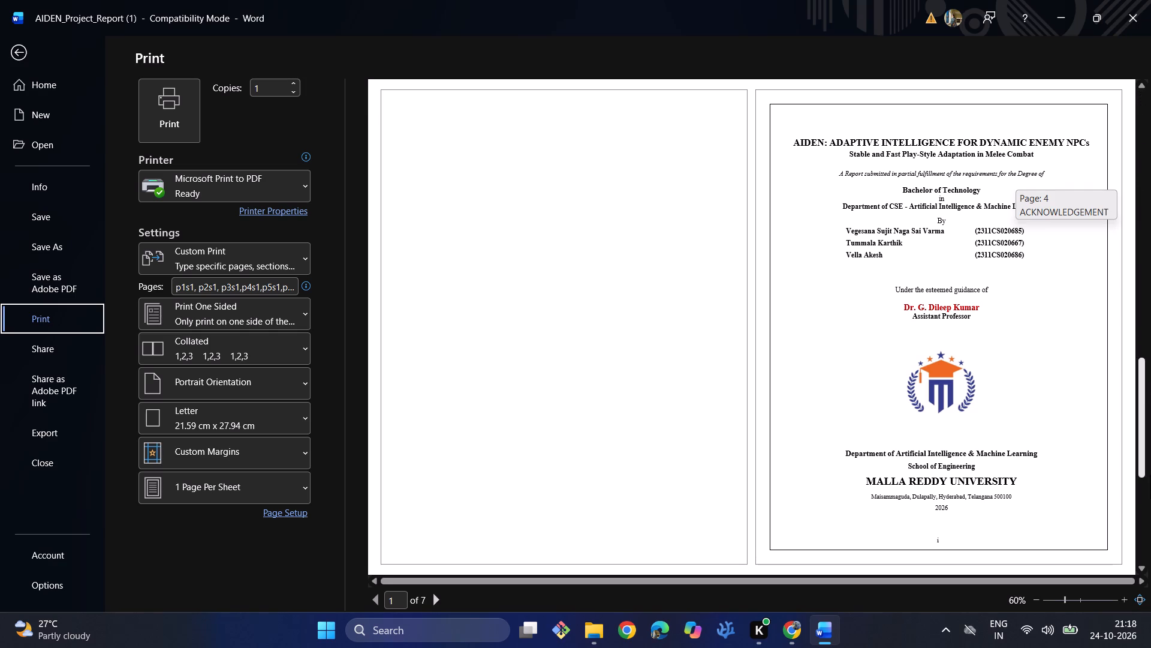
pyautogui.moveTo(1150, 474); pyautogui.dragTo(1150, 558)
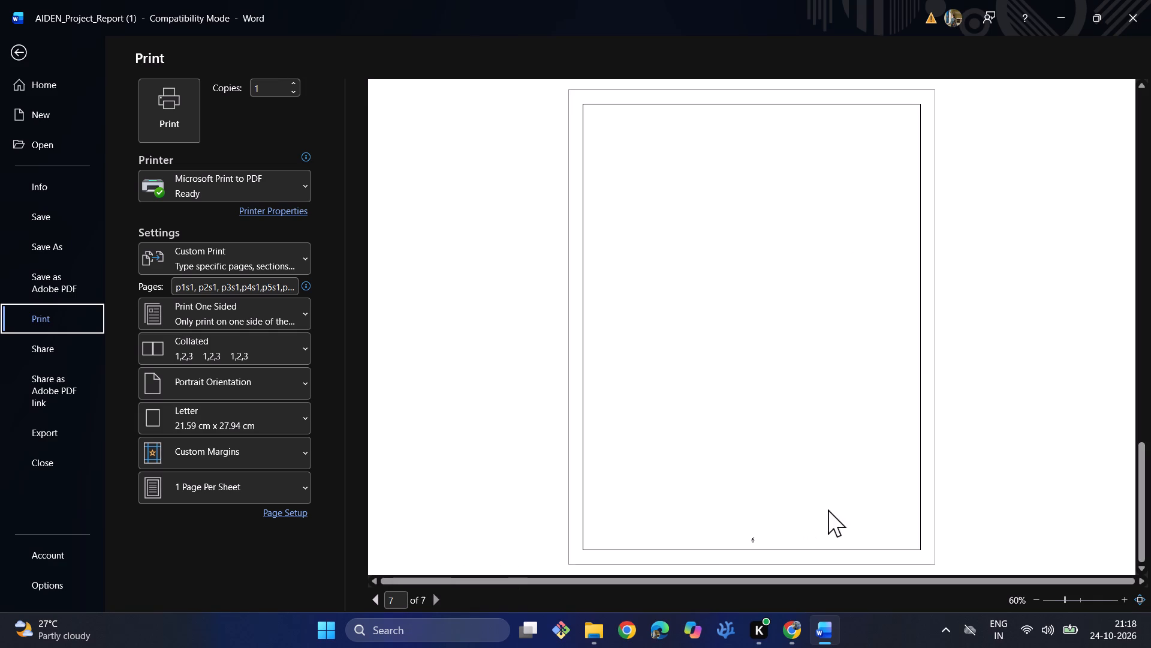
# Compare the blank first page and title page with the certificate, declaration and blank last page in the print preview.
pyautogui.press('Up')
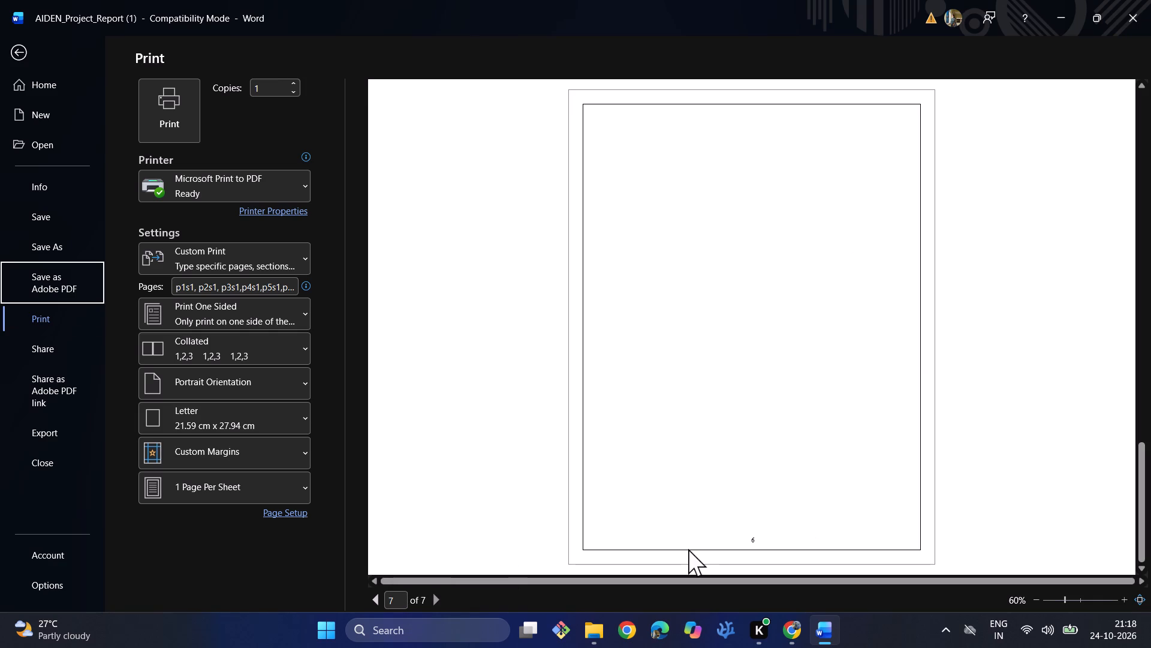
pyautogui.click(1105, 440)
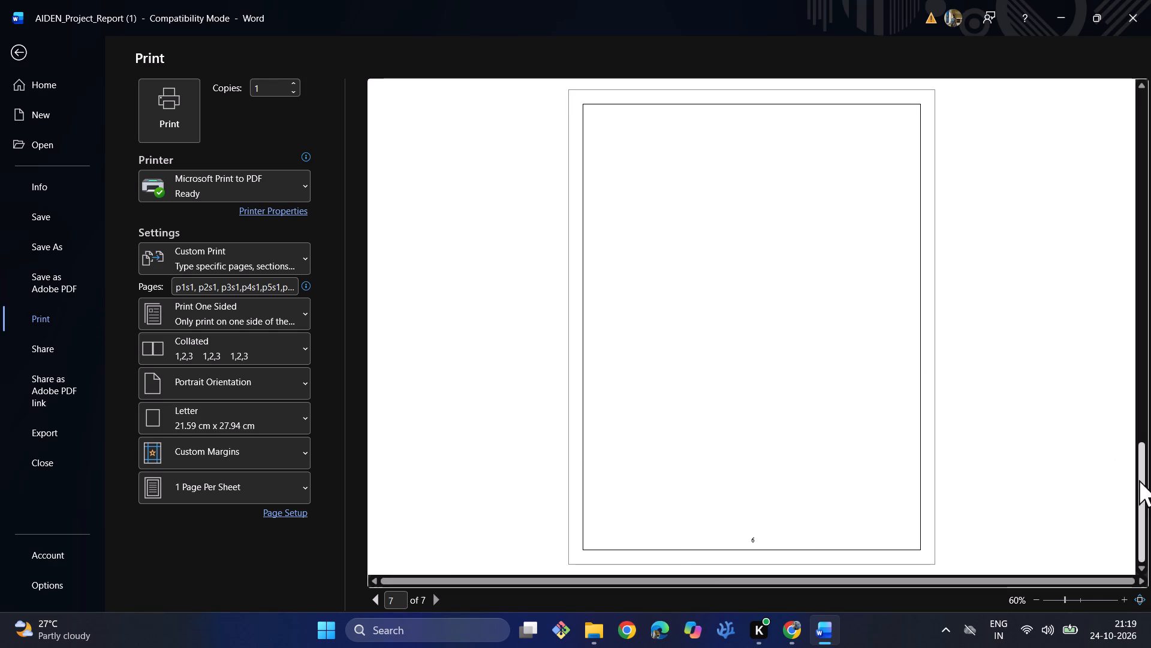
pyautogui.moveTo(1140, 480); pyautogui.dragTo(1140, 436)
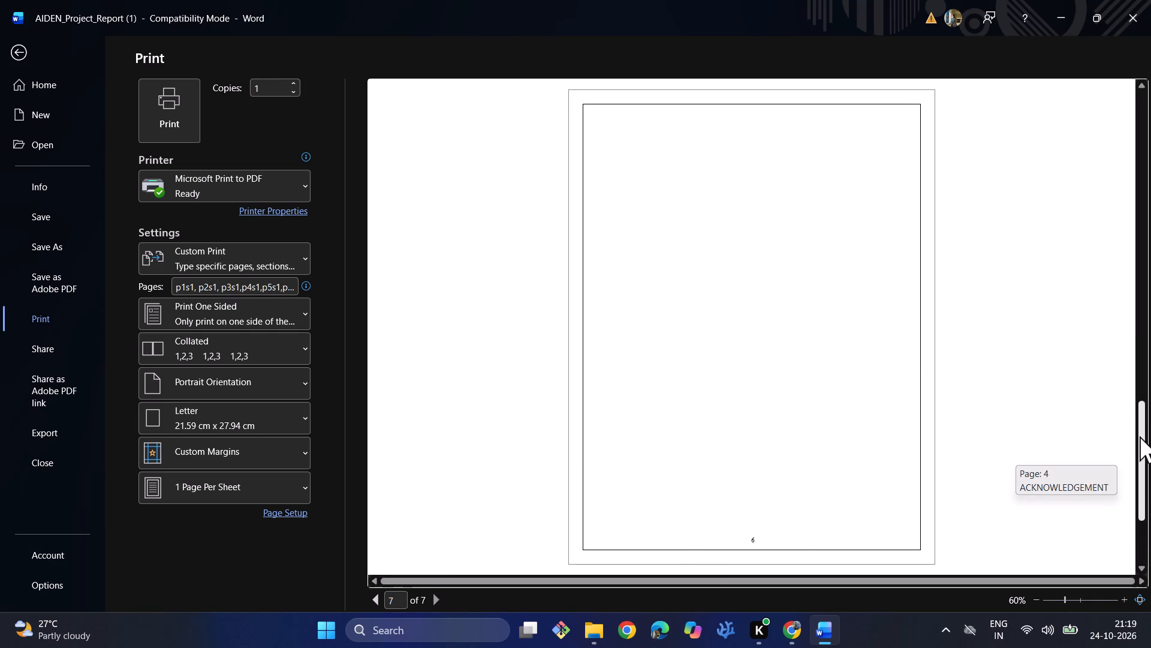
pyautogui.moveTo(1140, 436); pyautogui.dragTo(1132, 350)
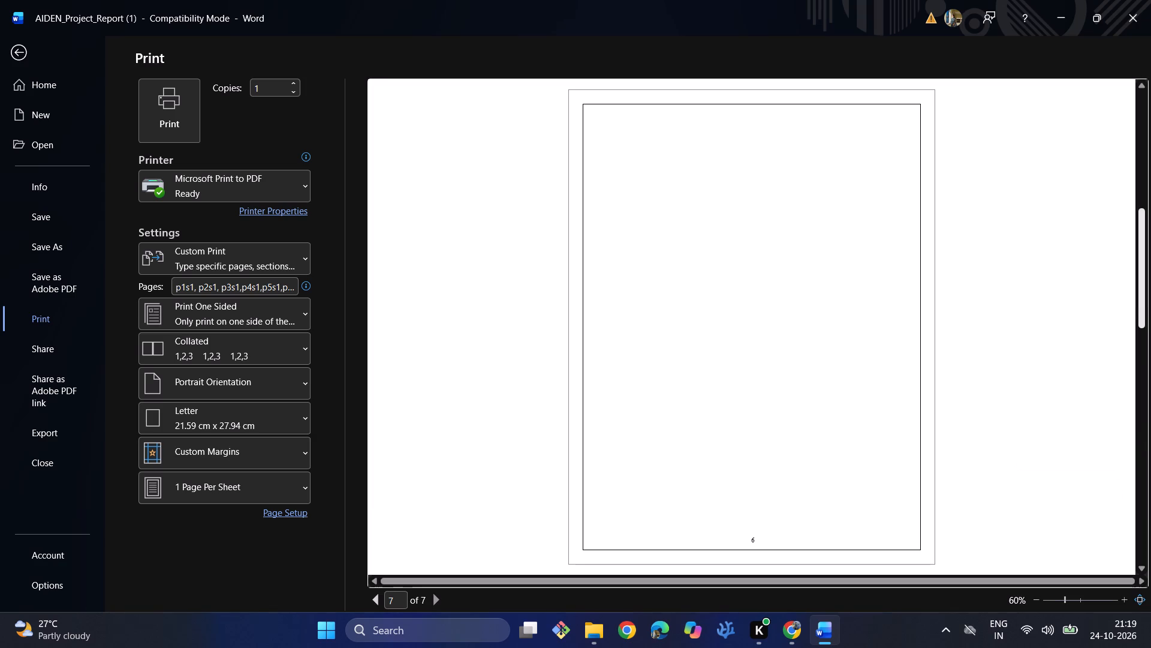
pyautogui.scroll(3, 1010, 395)
pyautogui.scroll(-1, 1010, 395)
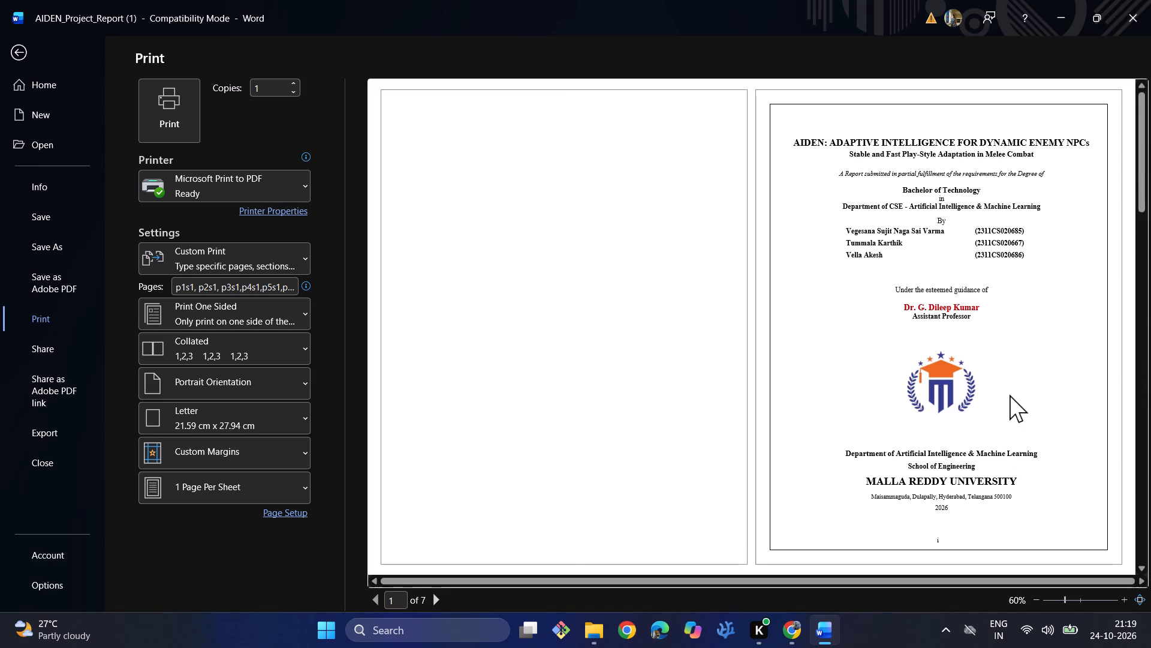
pyautogui.scroll(-1, 1010, 395)
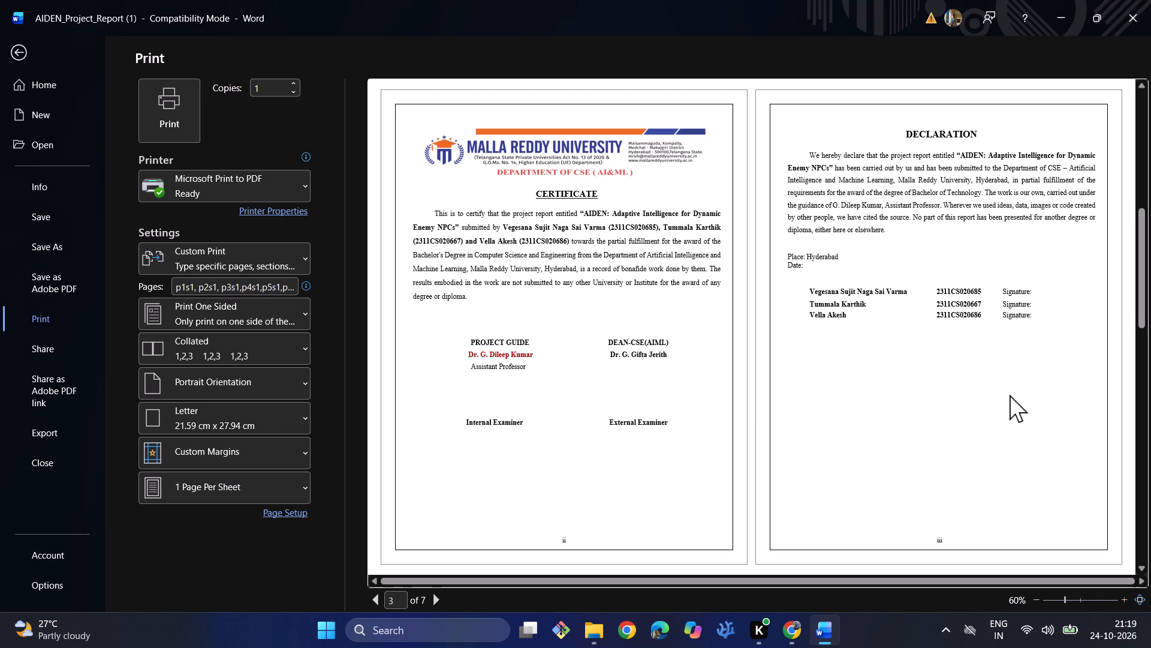
pyautogui.scroll(-1, 1010, 395)
pyautogui.scroll(1, 1010, 395)
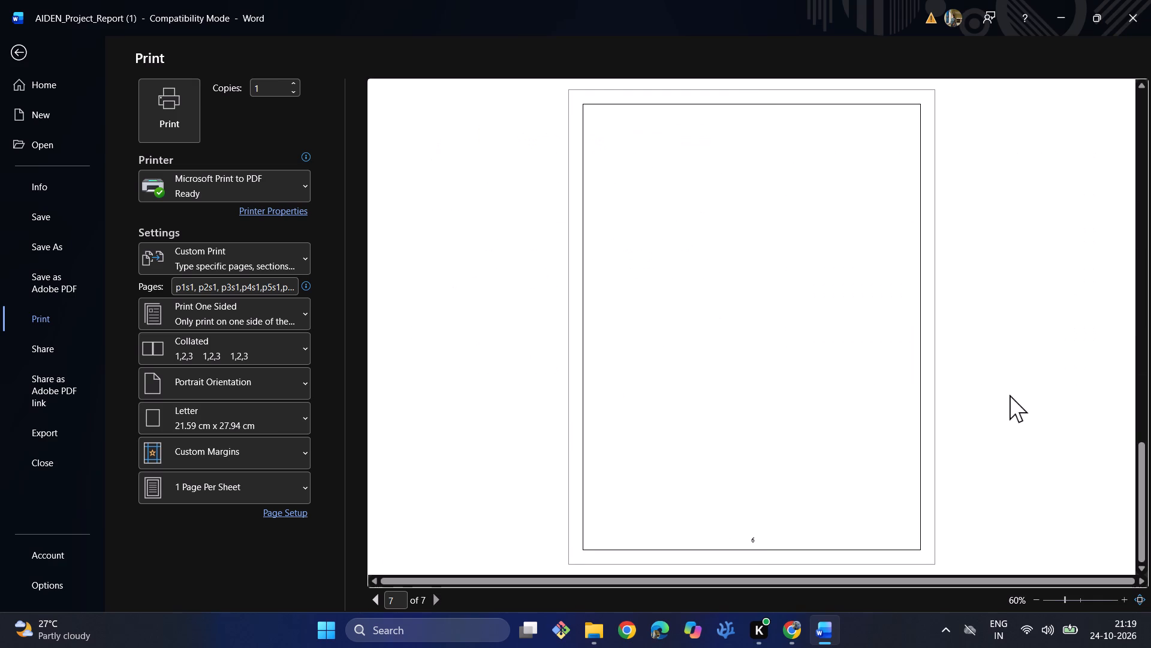
pyautogui.scroll(1, 1010, 395)
pyautogui.scroll(-1, 1010, 395)
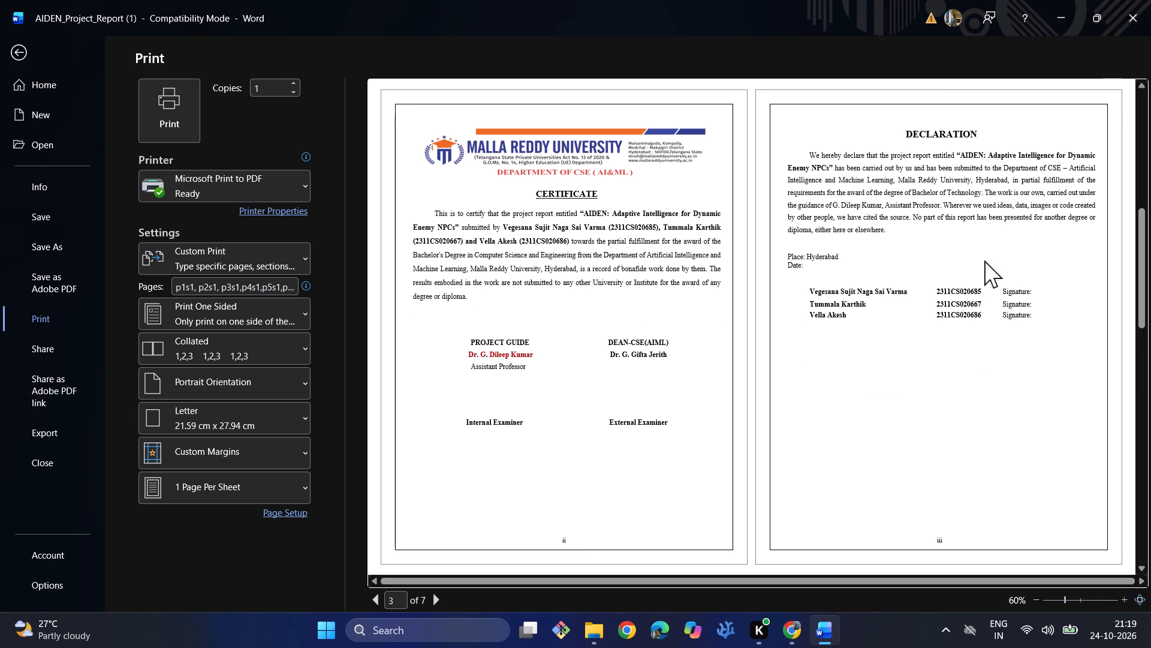
pyautogui.scroll(-1, 984, 260)
pyautogui.scroll(3, 984, 260)
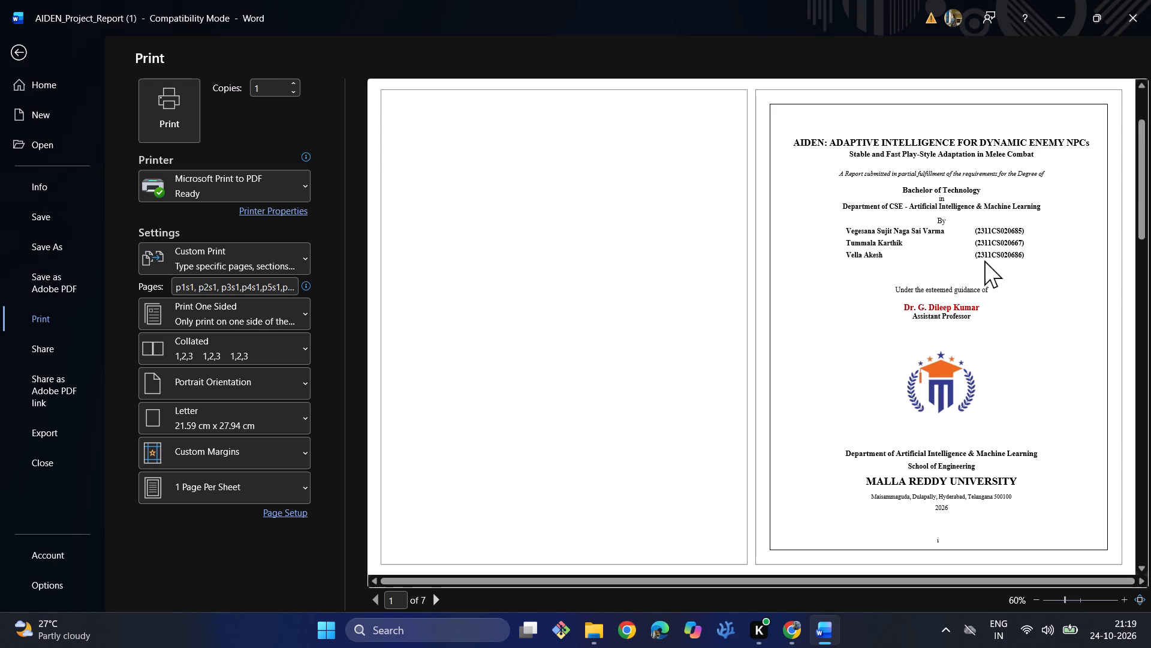
# Check the report's print preview once more, from the blank first page and title page through to the last page.
pyautogui.scroll(1, 984, 260)
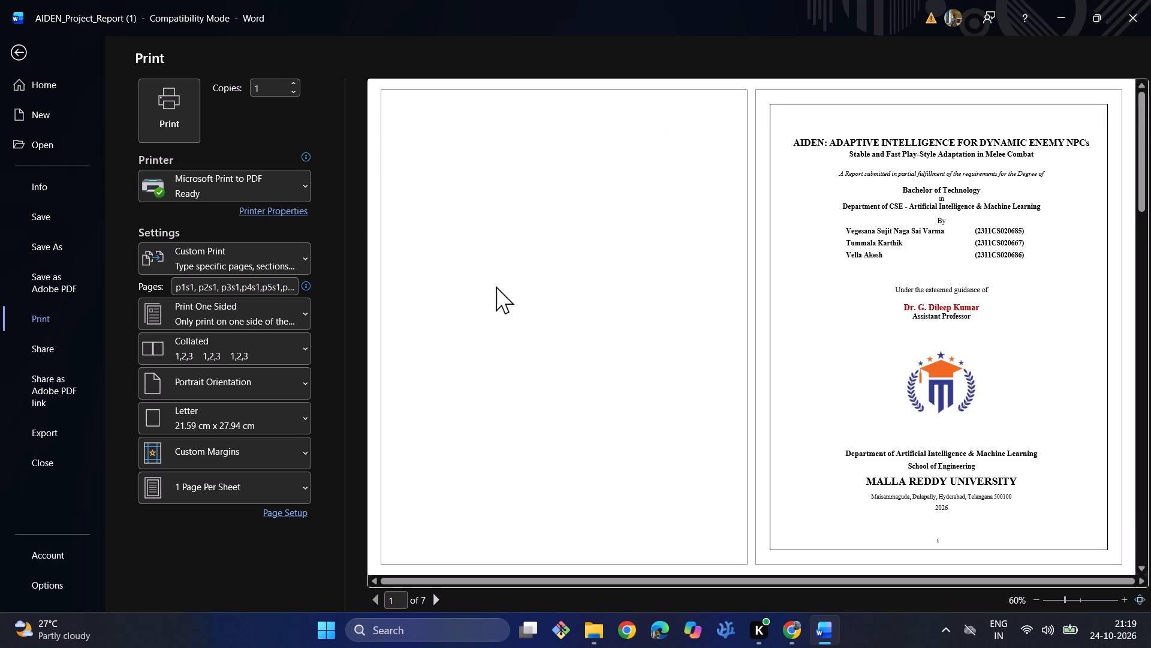
pyautogui.scroll(-5, 496, 286)
pyautogui.scroll(2, 496, 286)
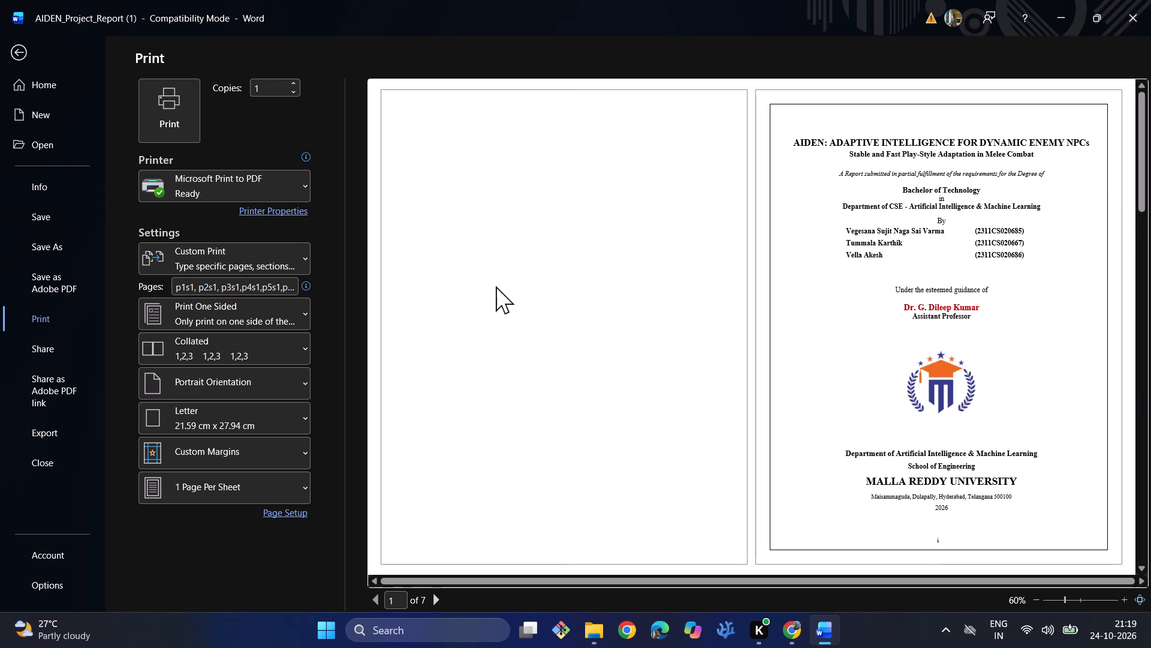
pyautogui.scroll(-2, 496, 286)
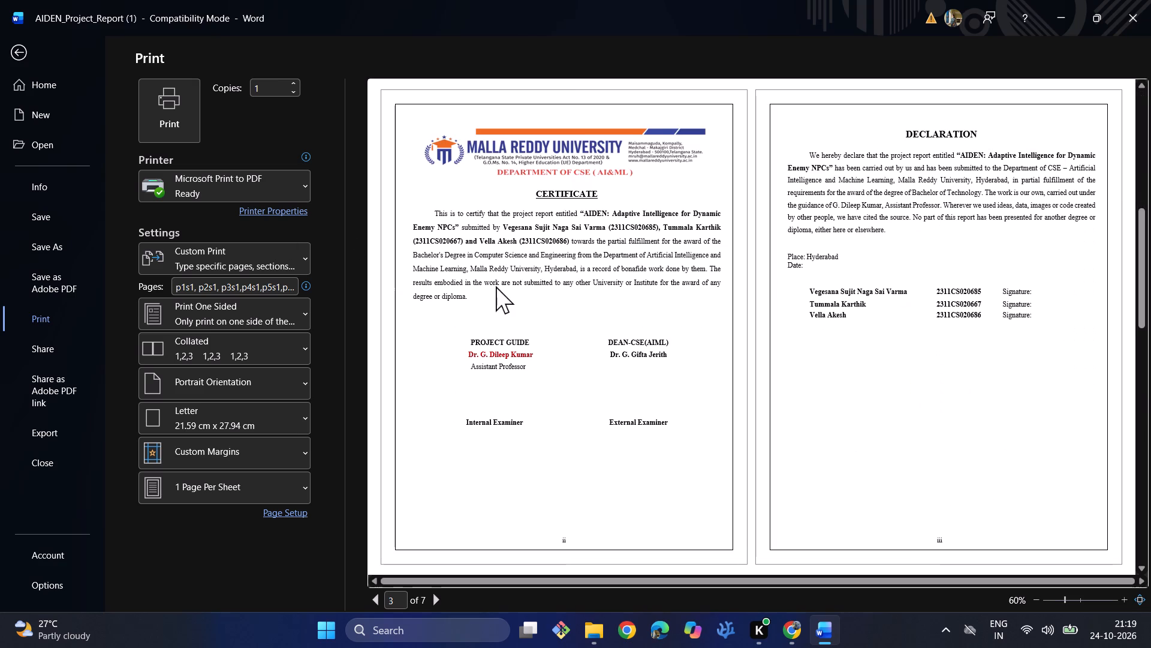
pyautogui.scroll(-1, 496, 286)
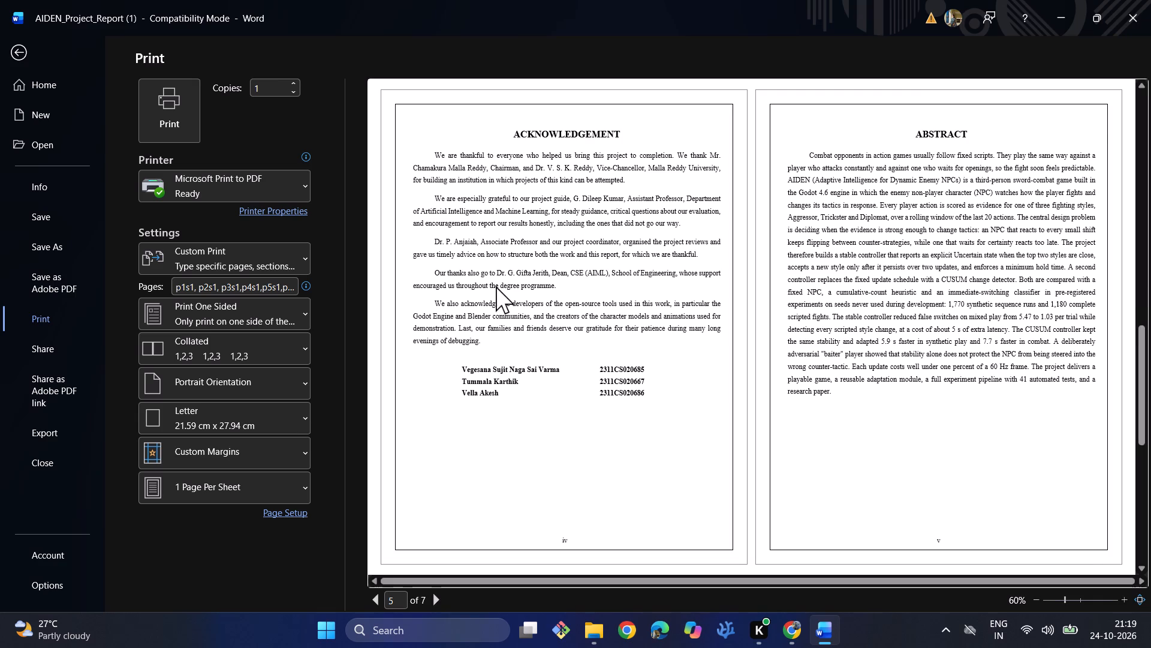
pyautogui.scroll(-1, 496, 286)
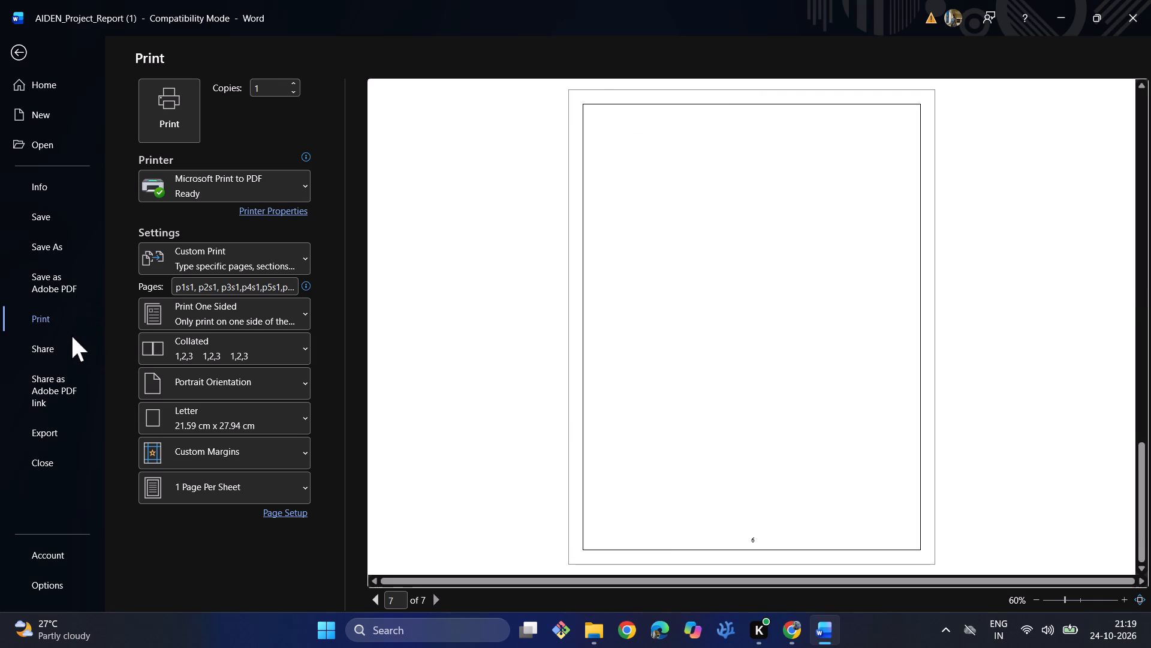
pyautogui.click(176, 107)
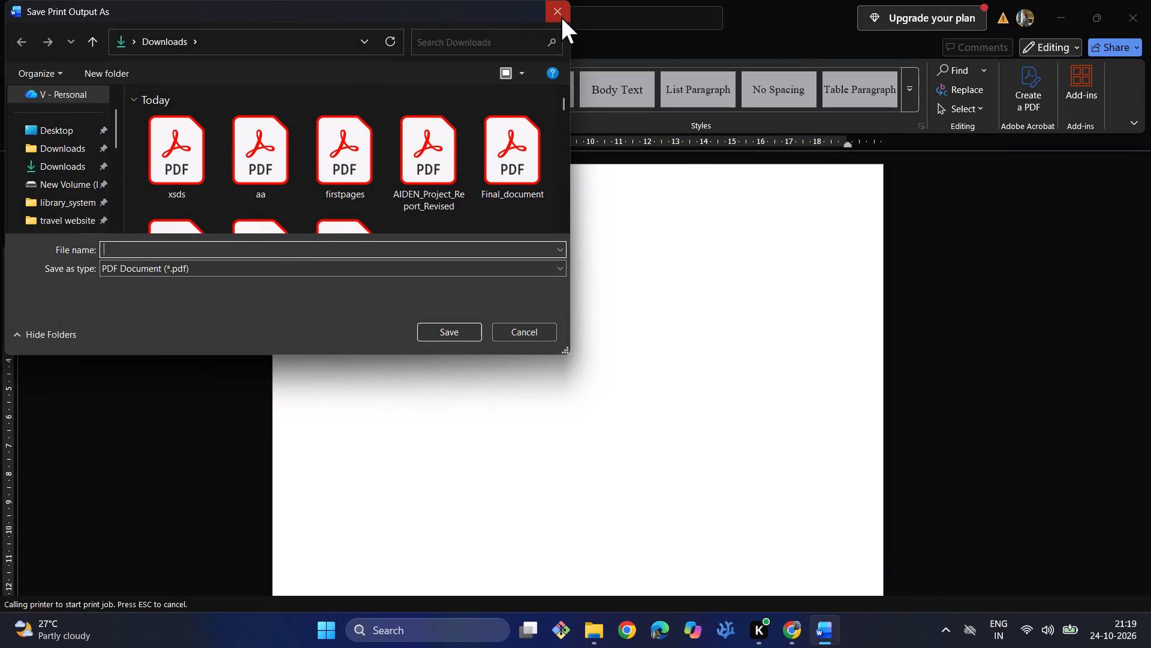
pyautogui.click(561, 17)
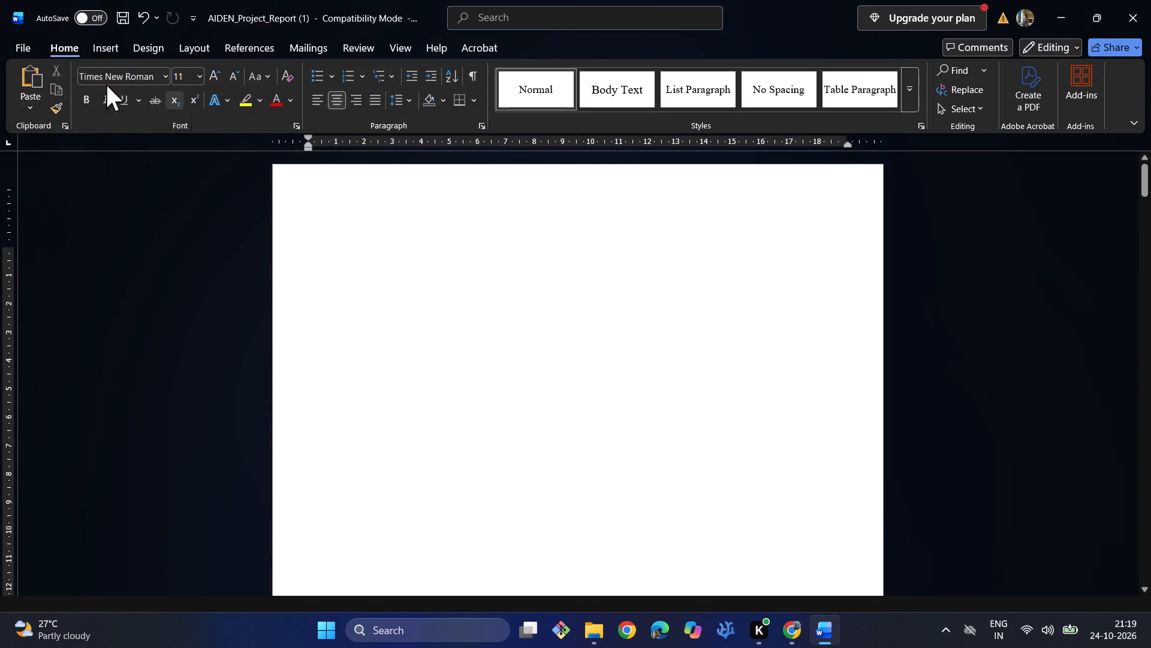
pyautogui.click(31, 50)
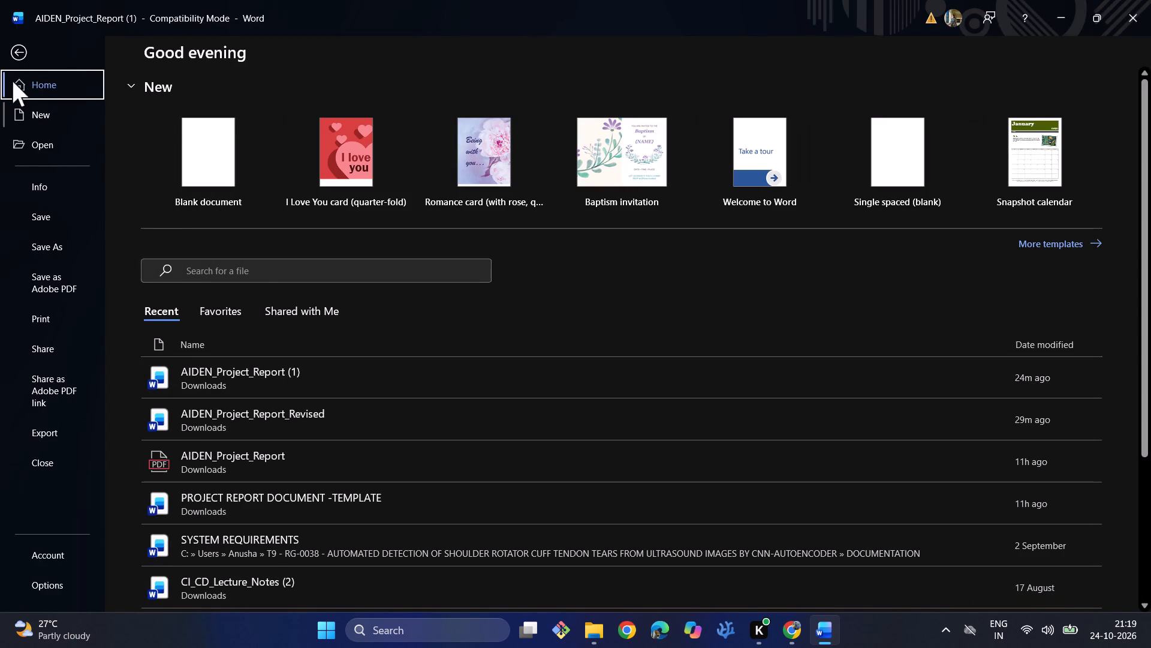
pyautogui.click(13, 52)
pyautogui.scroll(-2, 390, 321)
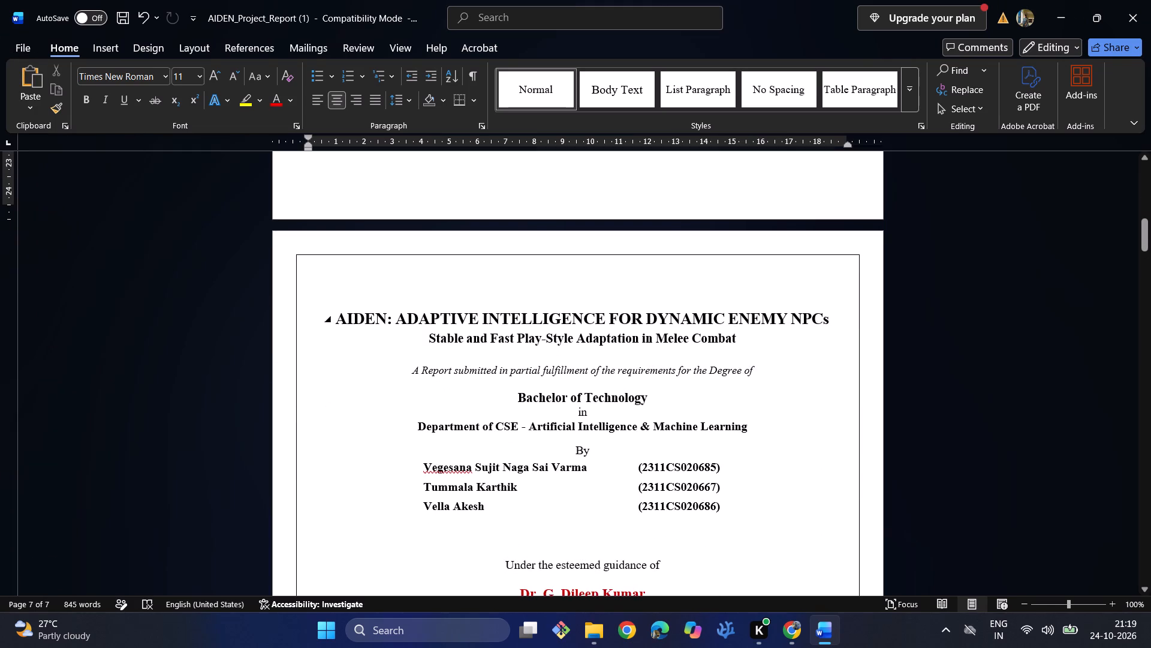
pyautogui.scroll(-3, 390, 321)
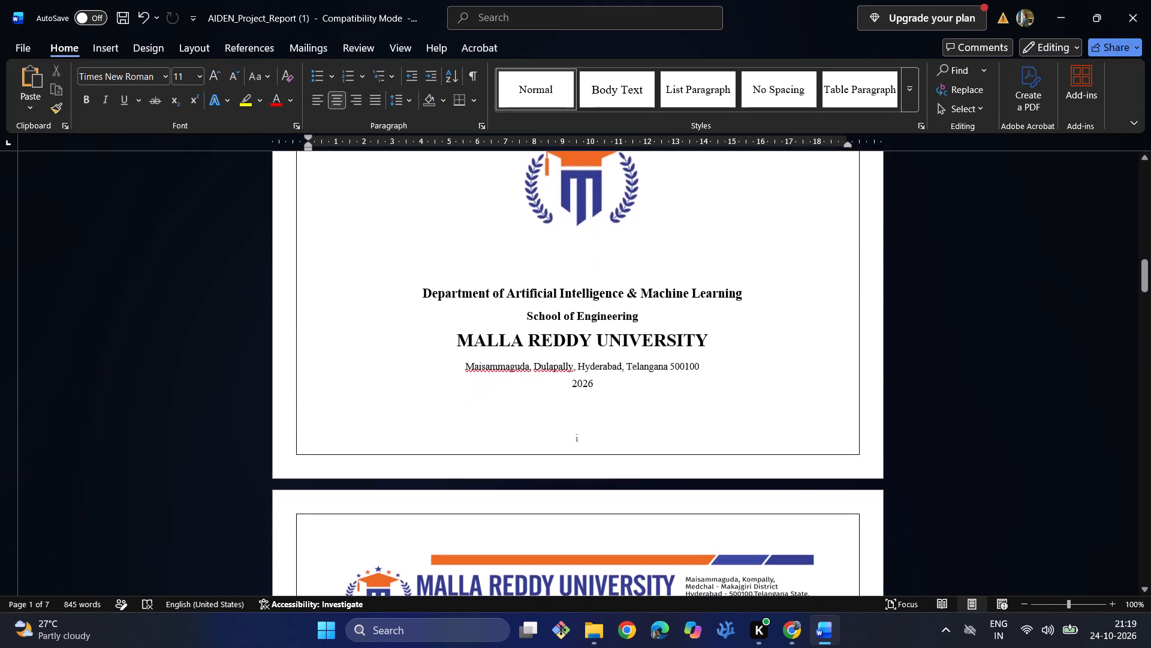
# Clear the custom page range and print the whole report to PDF, saving it in Downloads as firstpagesss.pdf.
pyautogui.click(20, 52)
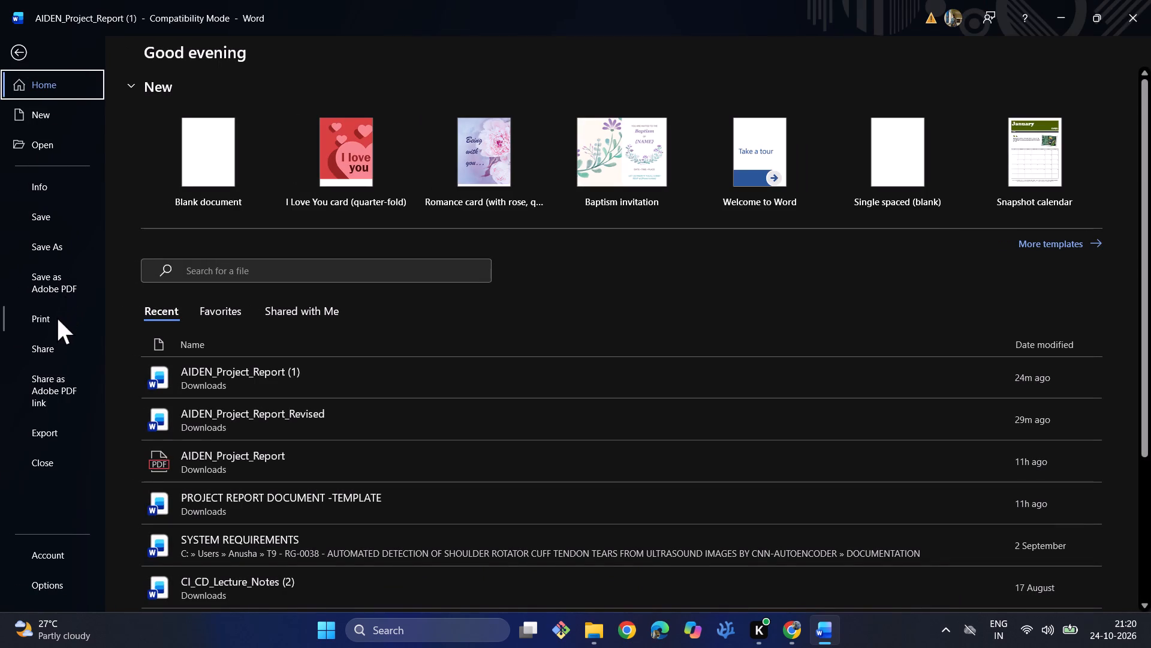
pyautogui.click(57, 319)
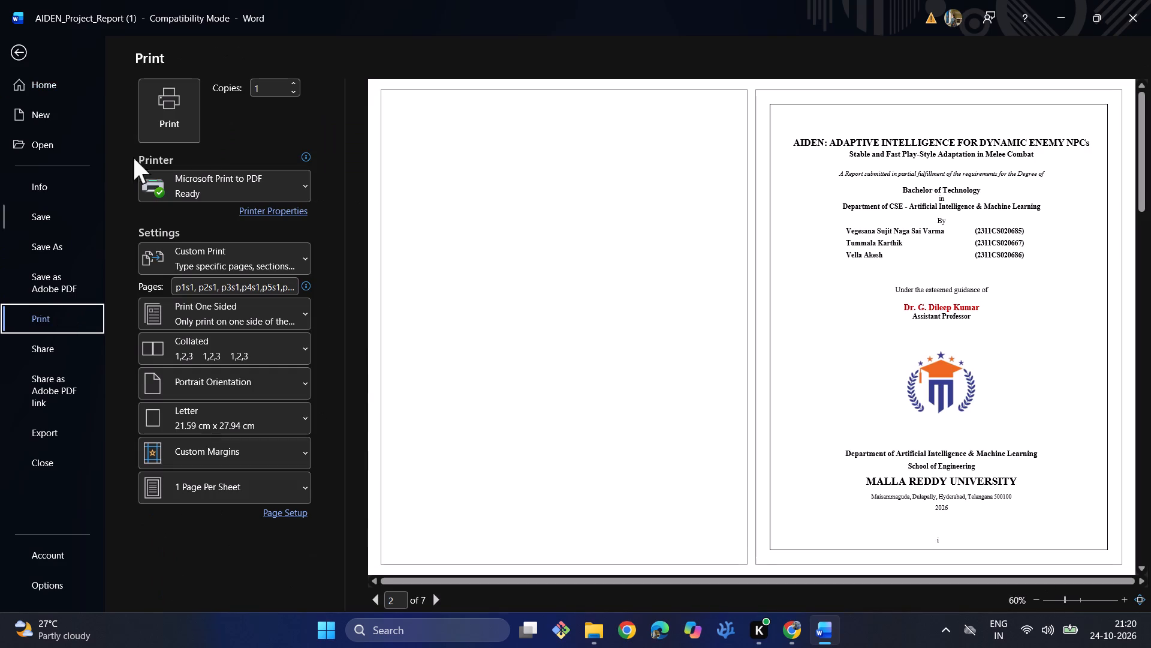
pyautogui.click(289, 284)
pyautogui.press('BackSpace')
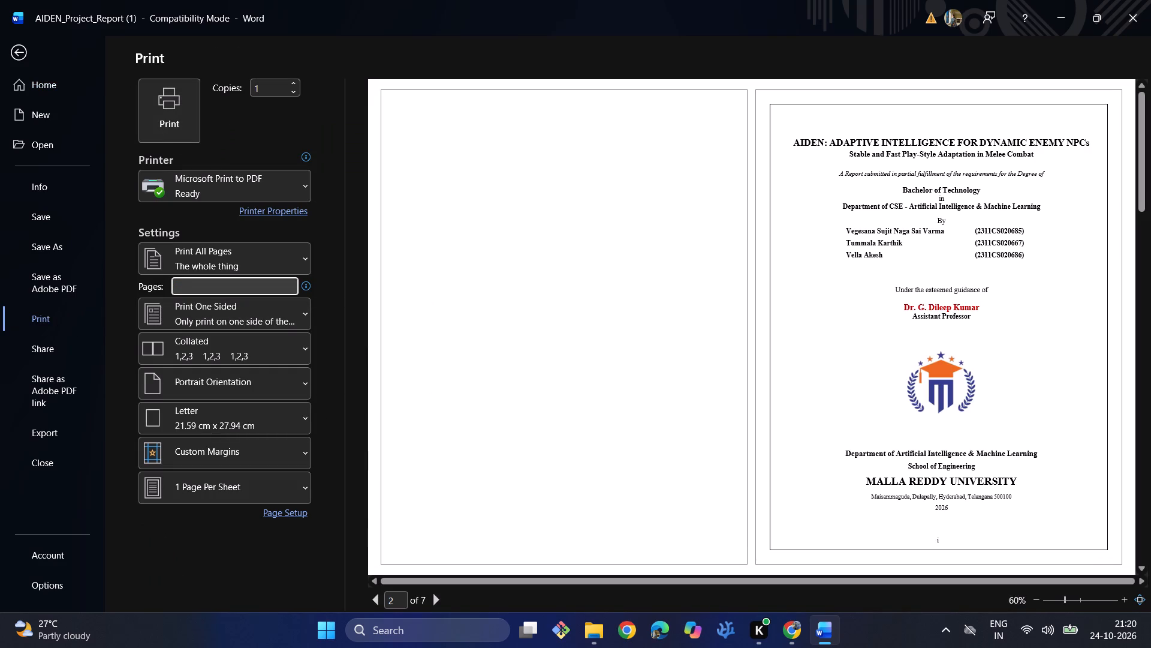
pyautogui.click(161, 107)
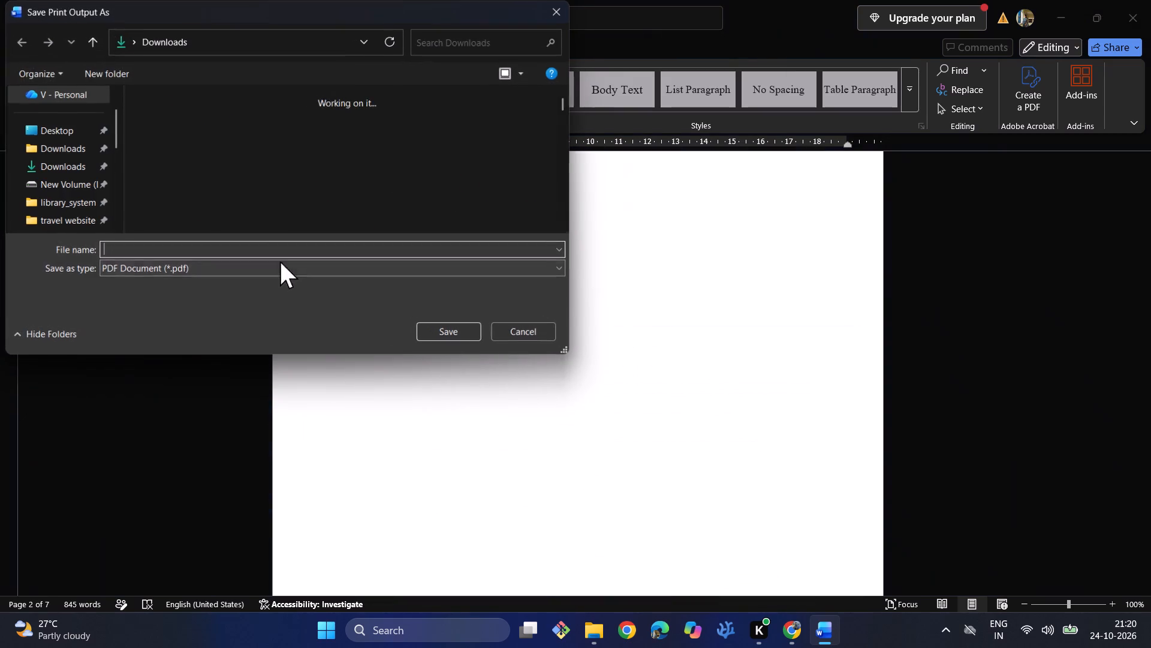
pyautogui.write('firstpagesss.pdf')
pyautogui.press('Return')
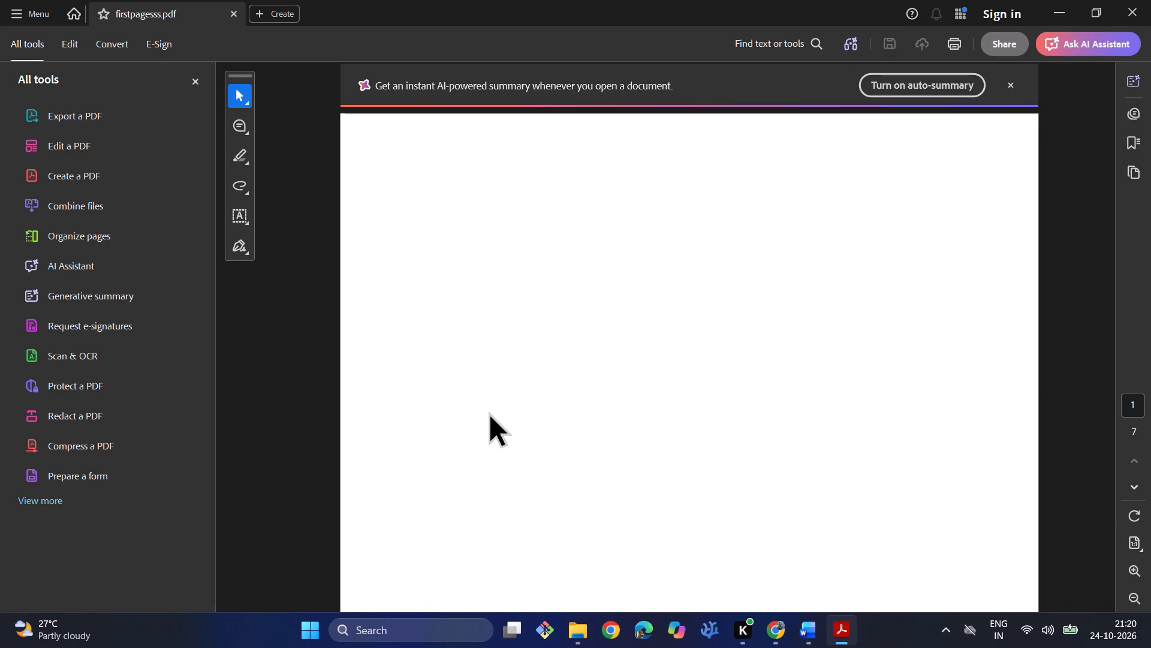
# Review firstpagesss.pdf in Adobe Acrobat from the first page through to the last, and close the PDF.
pyautogui.scroll(-11, 490, 416)
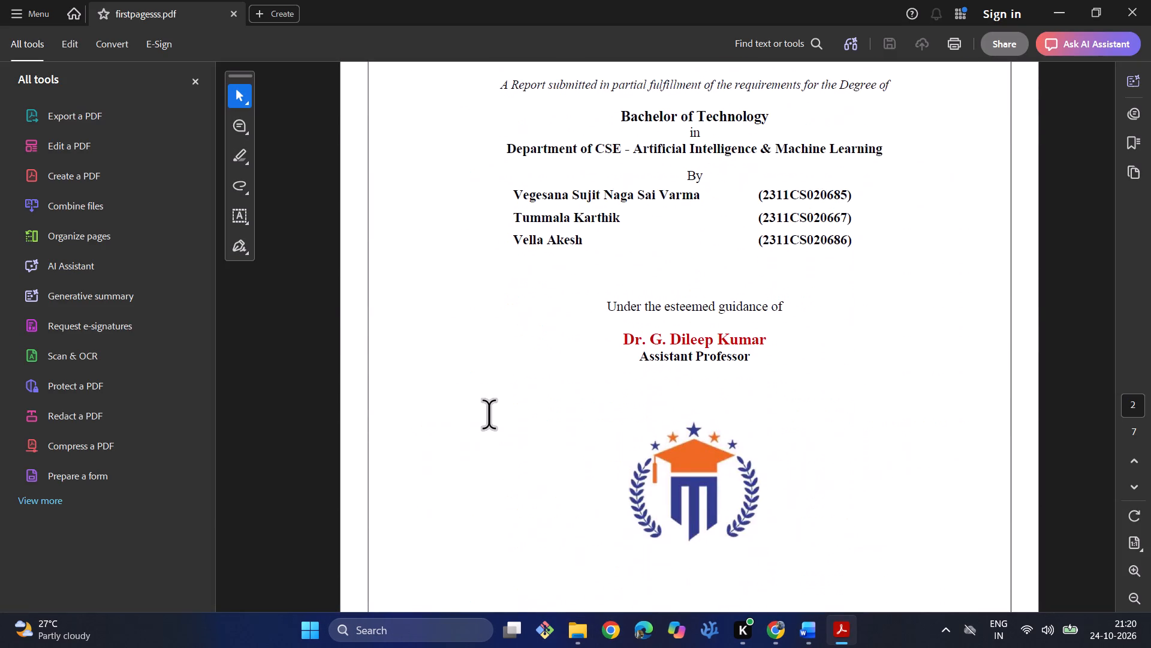
pyautogui.scroll(-6, 490, 416)
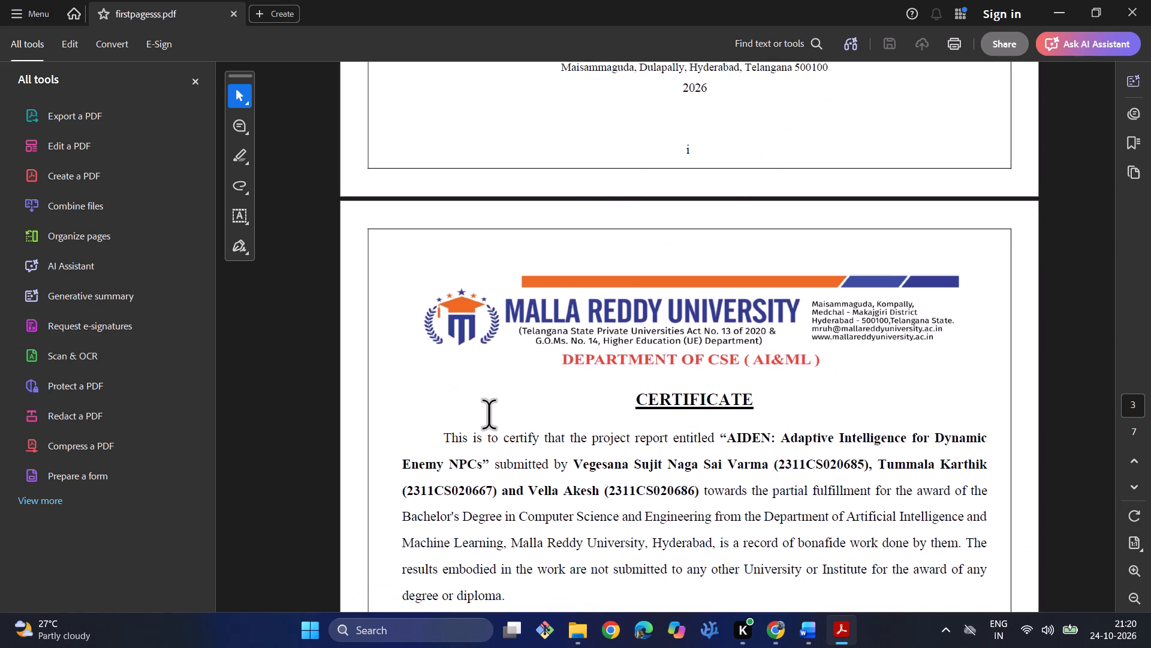
pyautogui.scroll(-6, 490, 416)
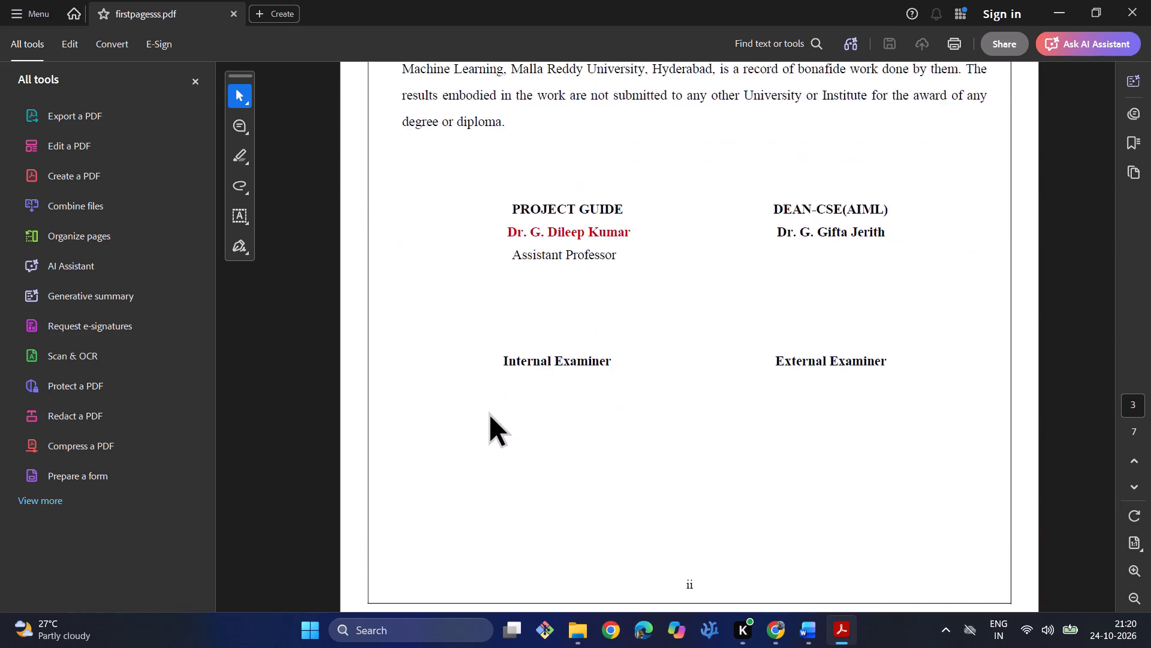
pyautogui.scroll(-5, 490, 416)
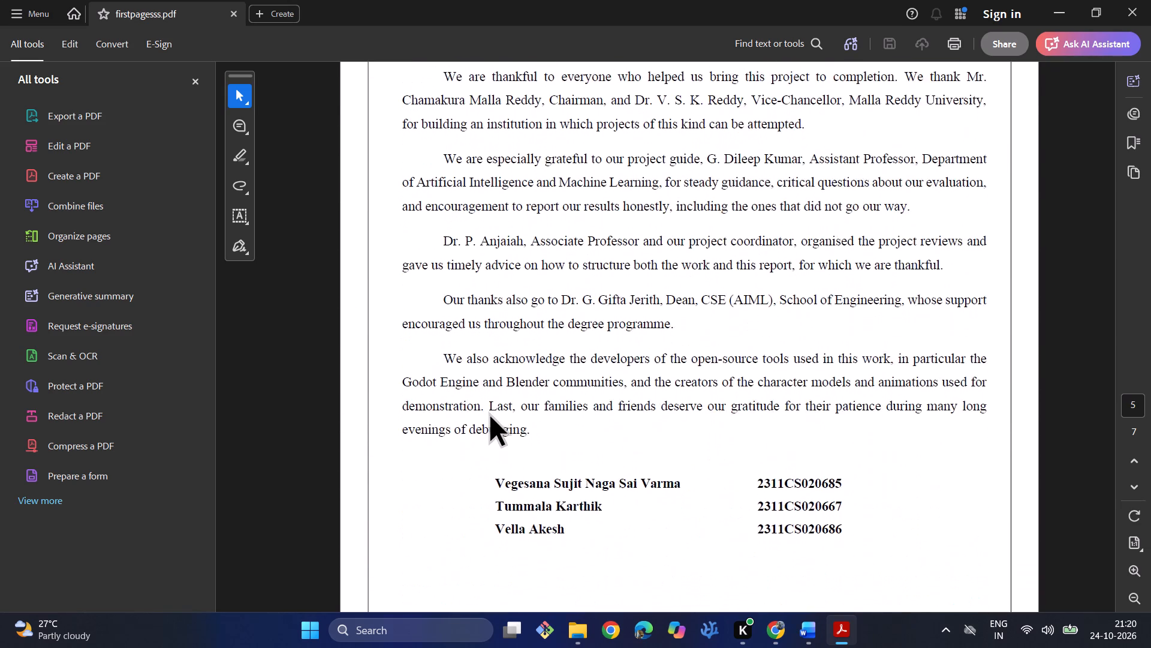
pyautogui.scroll(-3, 490, 416)
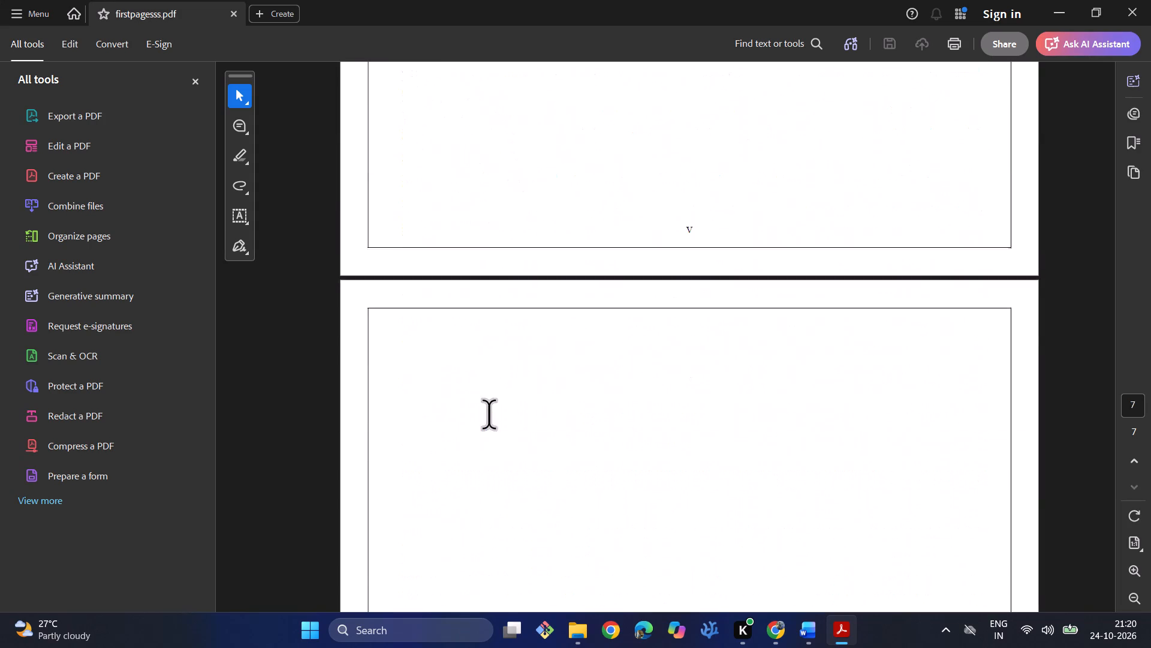
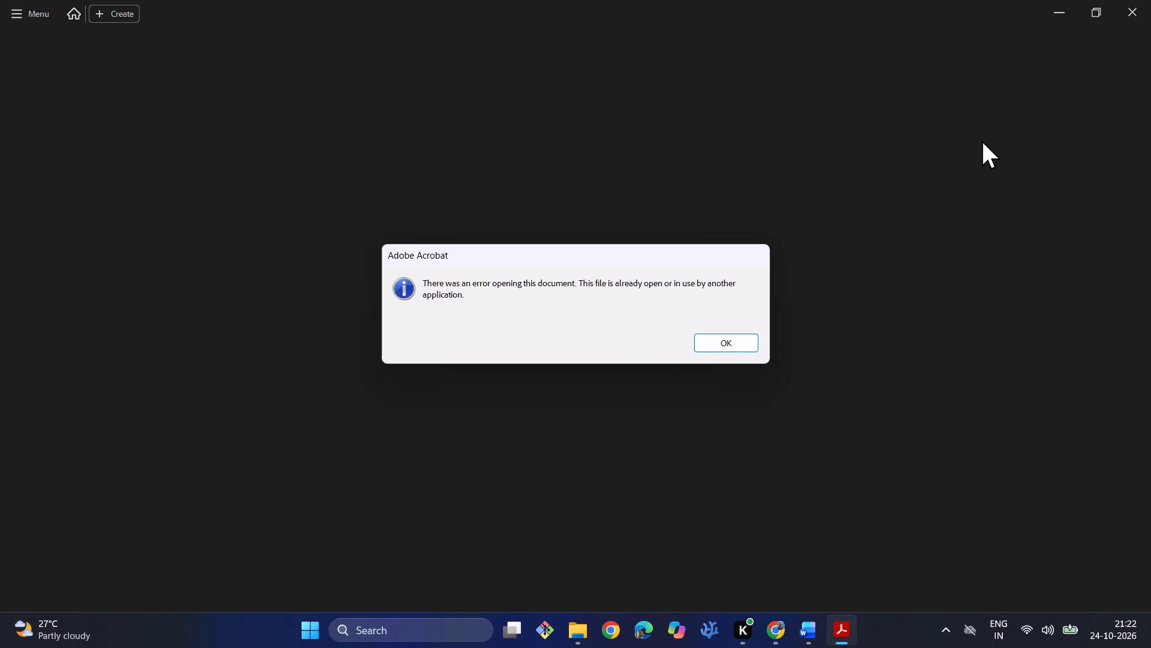
pyautogui.click(739, 340)
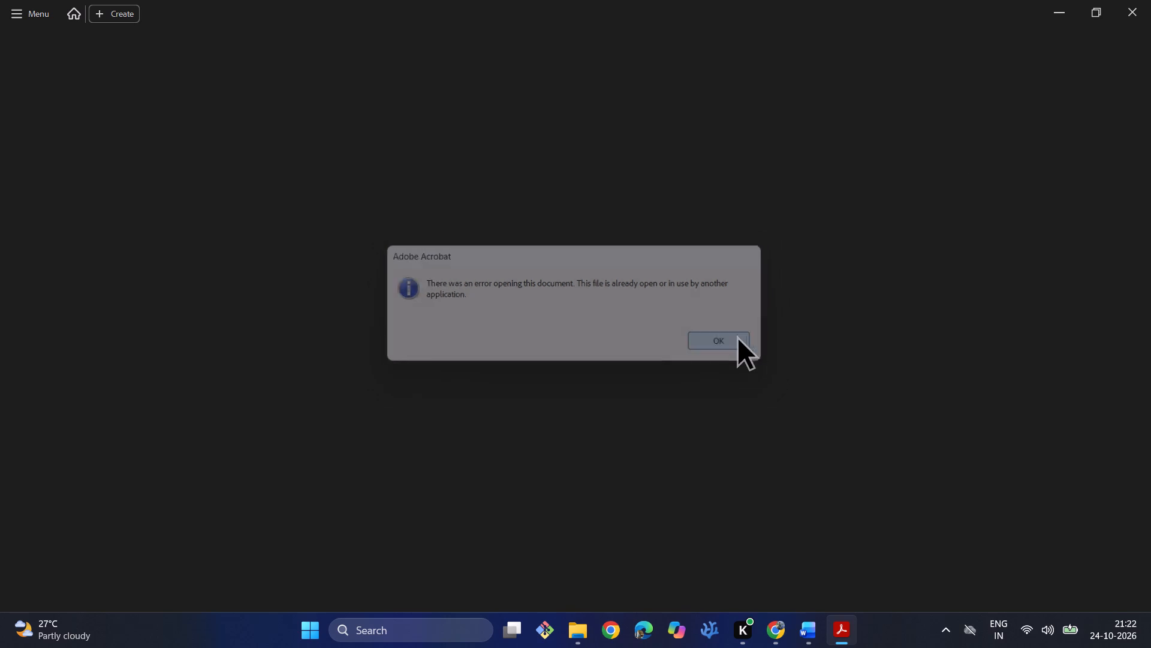
pyautogui.click(1150, 0)
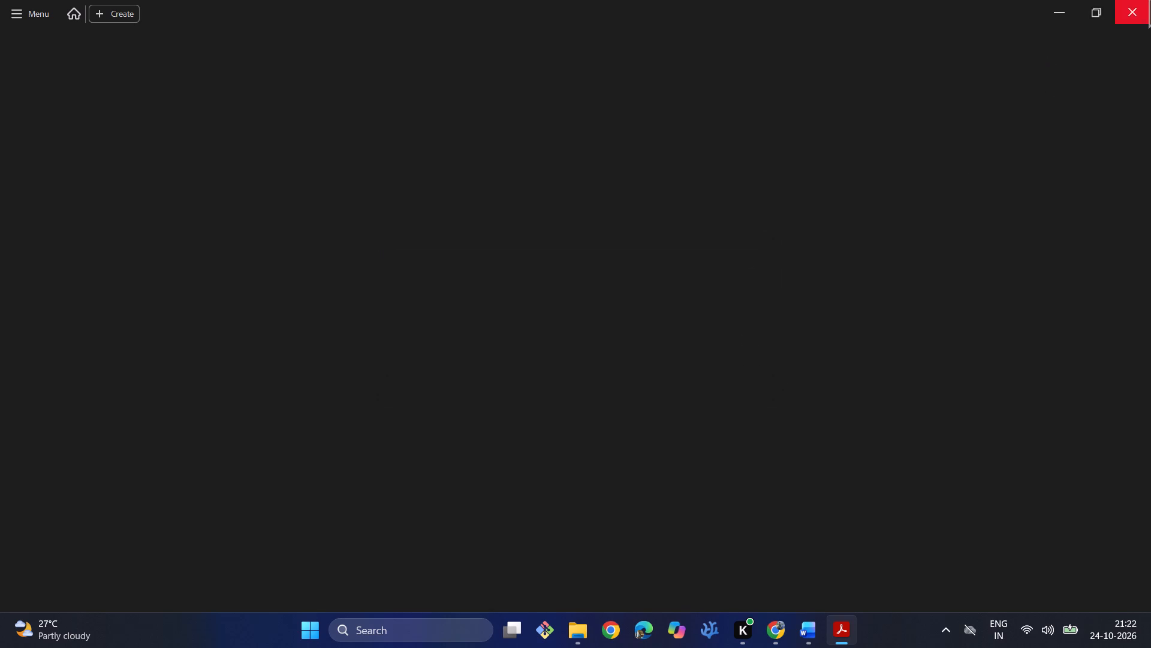
# Open the downloaded firstpagesss_cleaned.pdf in the browser and check its title page.
pyautogui.doubleClick(931, 92)
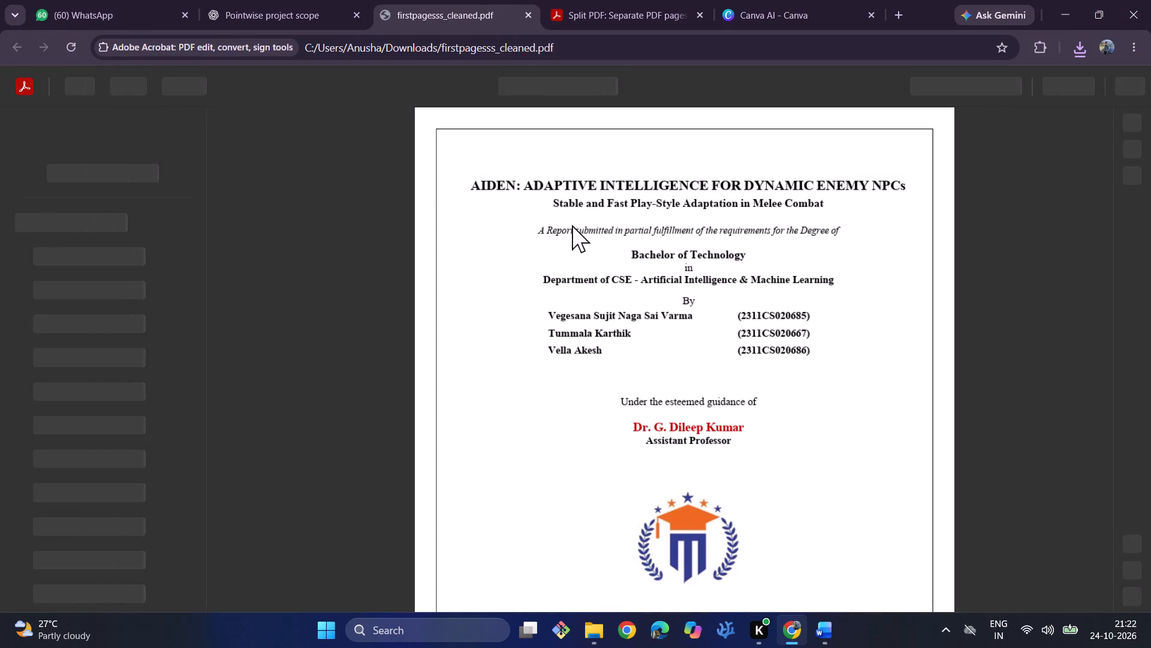
pyautogui.scroll(-4, 572, 225)
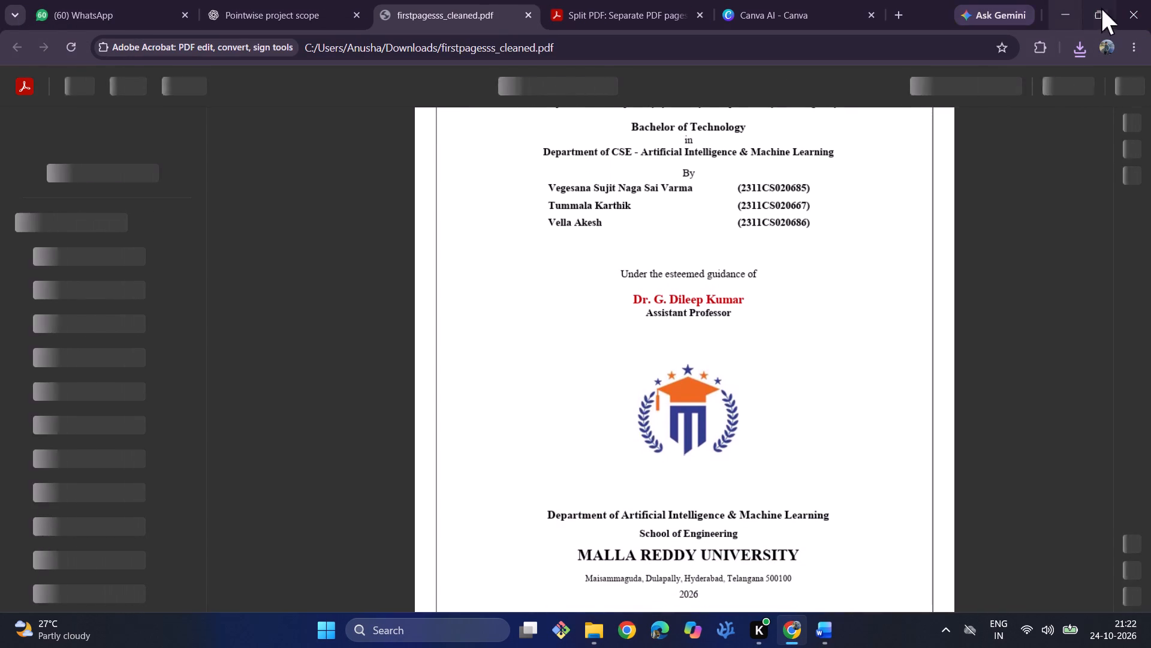
pyautogui.scroll(1, 650, 239)
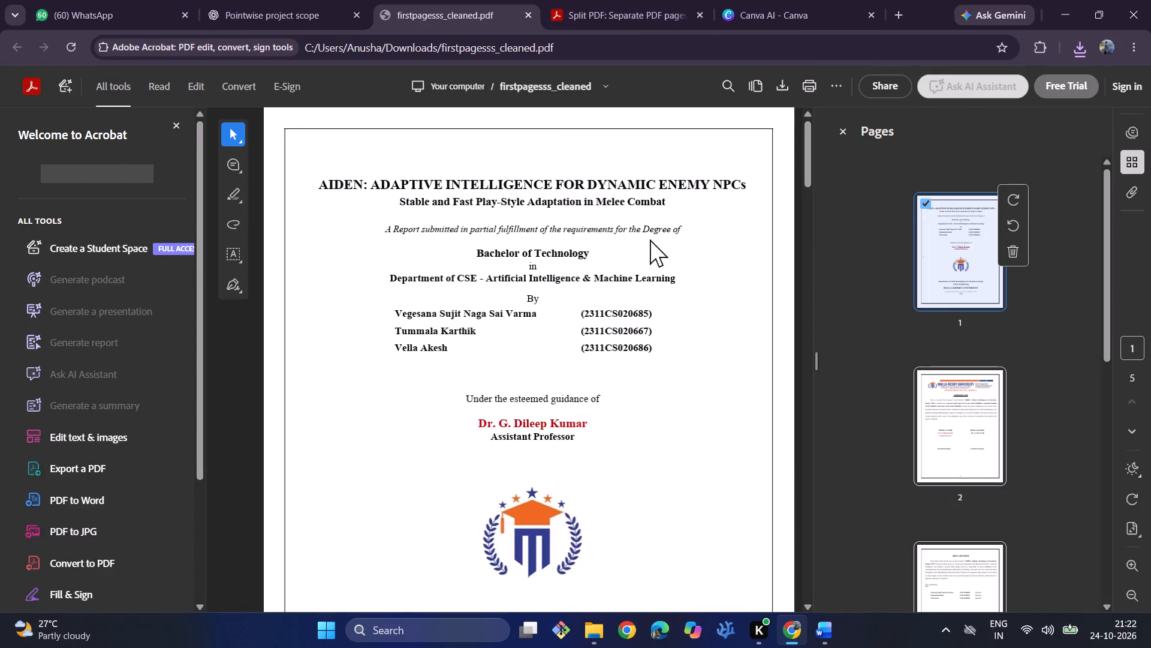
pyautogui.scroll(2, 650, 239)
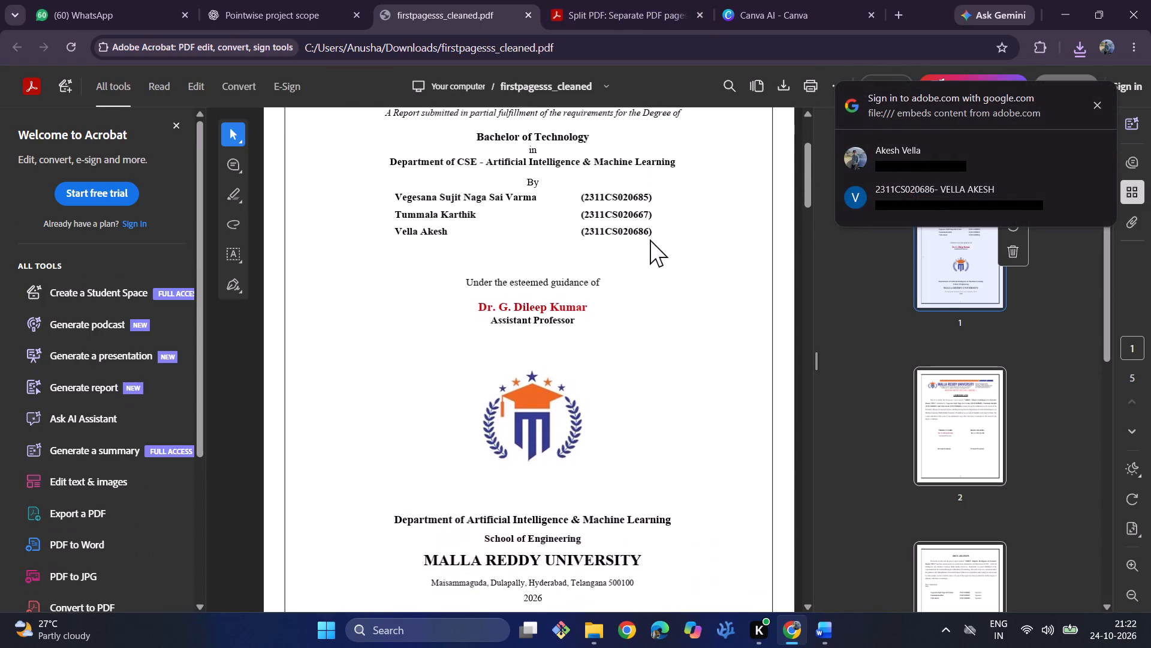
pyautogui.scroll(1, 650, 239)
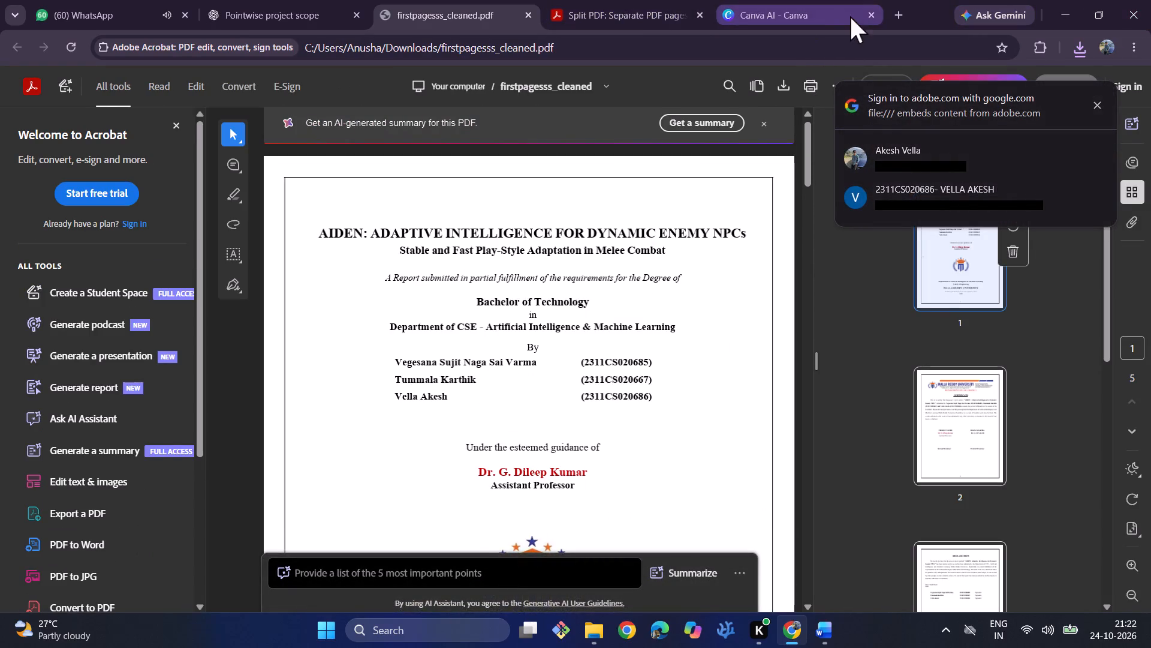
# Search the web in a new tab for "pdf to word" and open iLovePDF's PDF to Word converter.
pyautogui.click(904, 14)
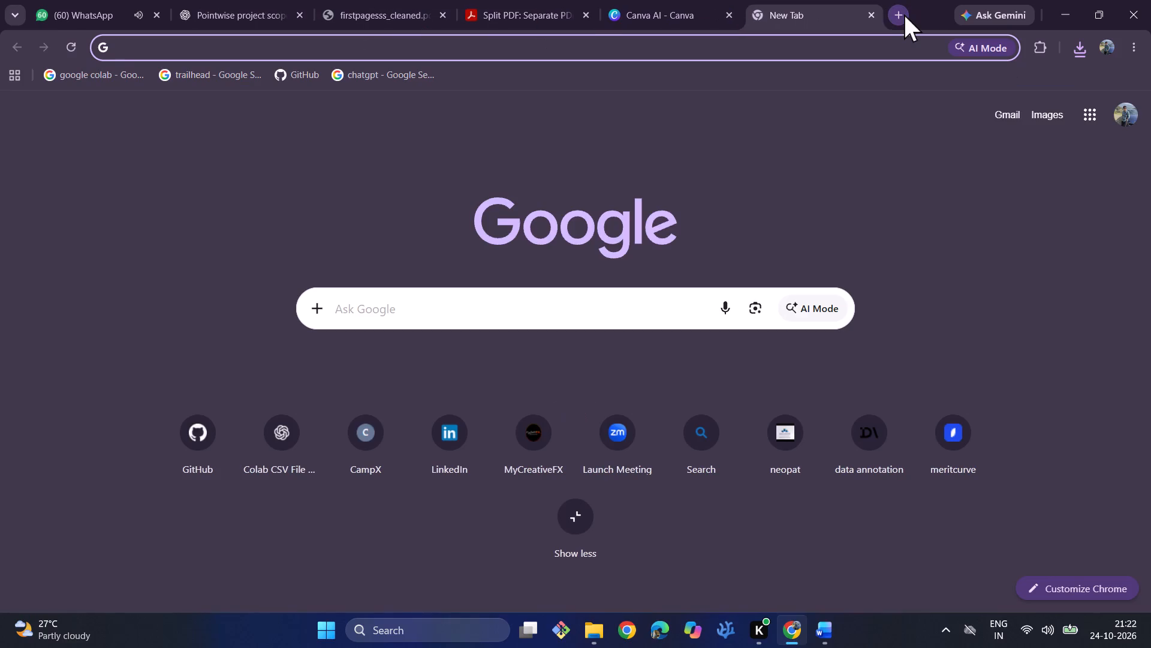
pyautogui.press('p')
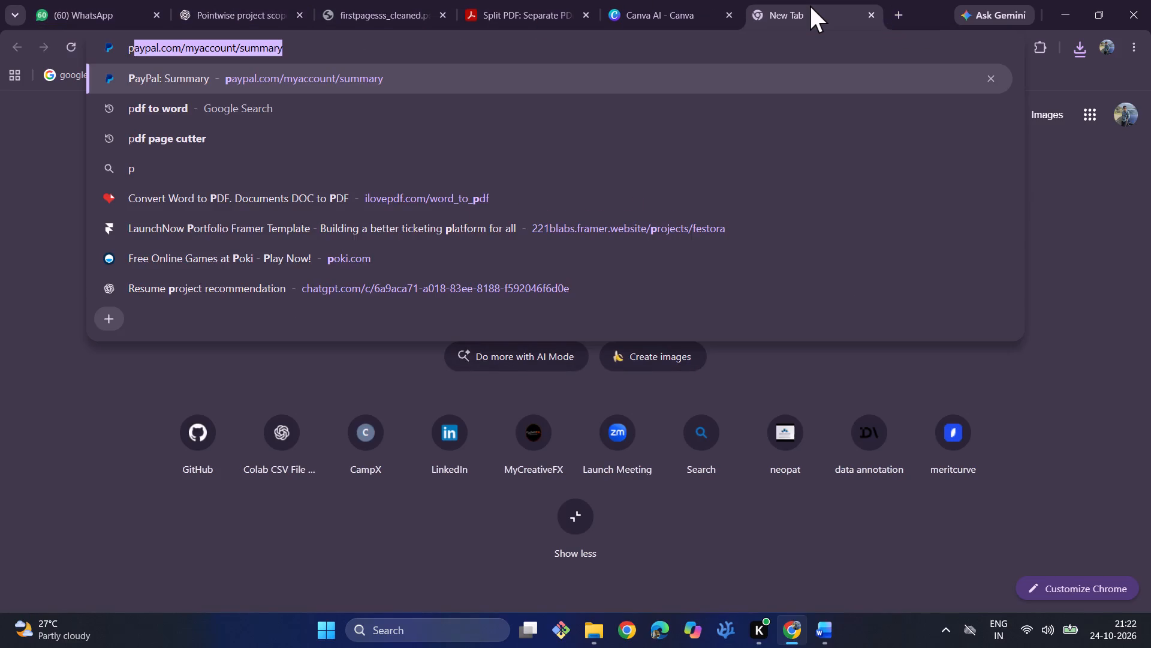
pyautogui.write('df to wr')
pyautogui.press('BackSpace')
pyautogui.write('ord')
pyautogui.press('Return')
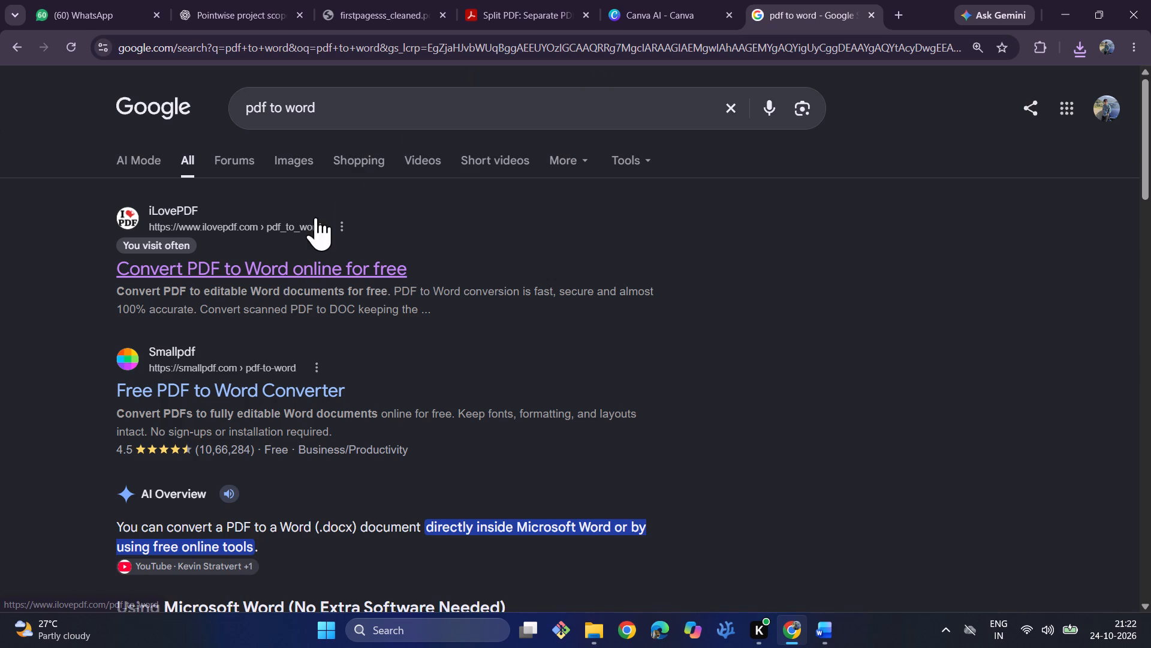
pyautogui.click(279, 273)
# Convert firstpagesss_cleaned.pdf from Downloads to a Word document and download the result.
pyautogui.click(530, 269)
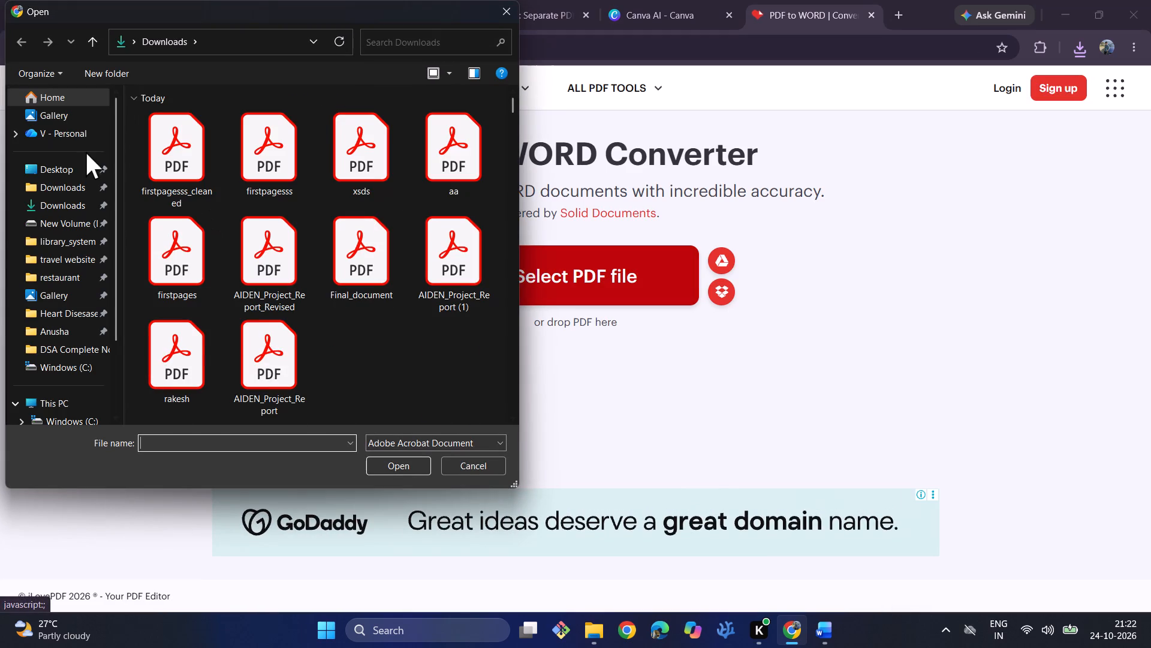
pyautogui.click(135, 152)
pyautogui.click(165, 151)
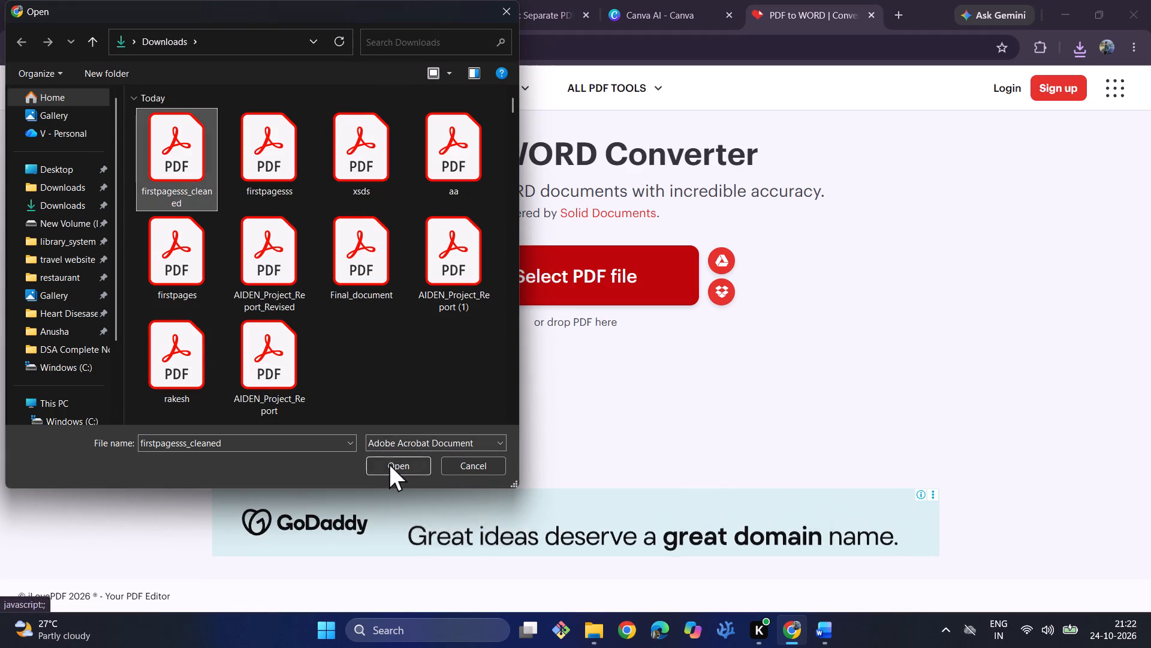
pyautogui.click(390, 472)
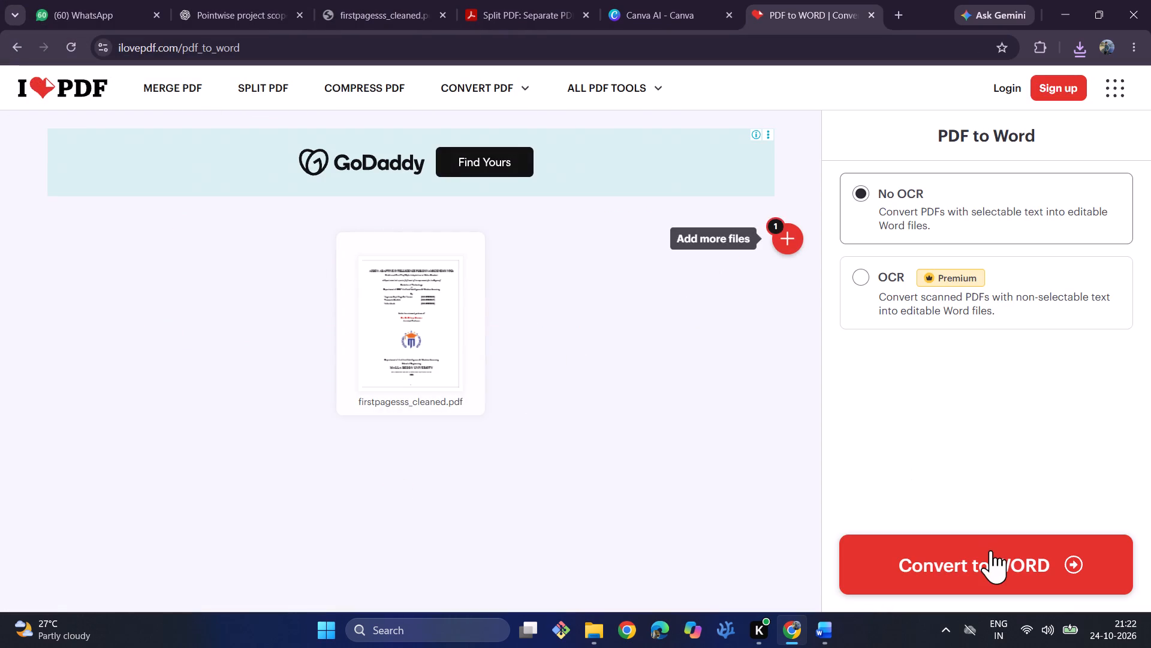
pyautogui.click(991, 550)
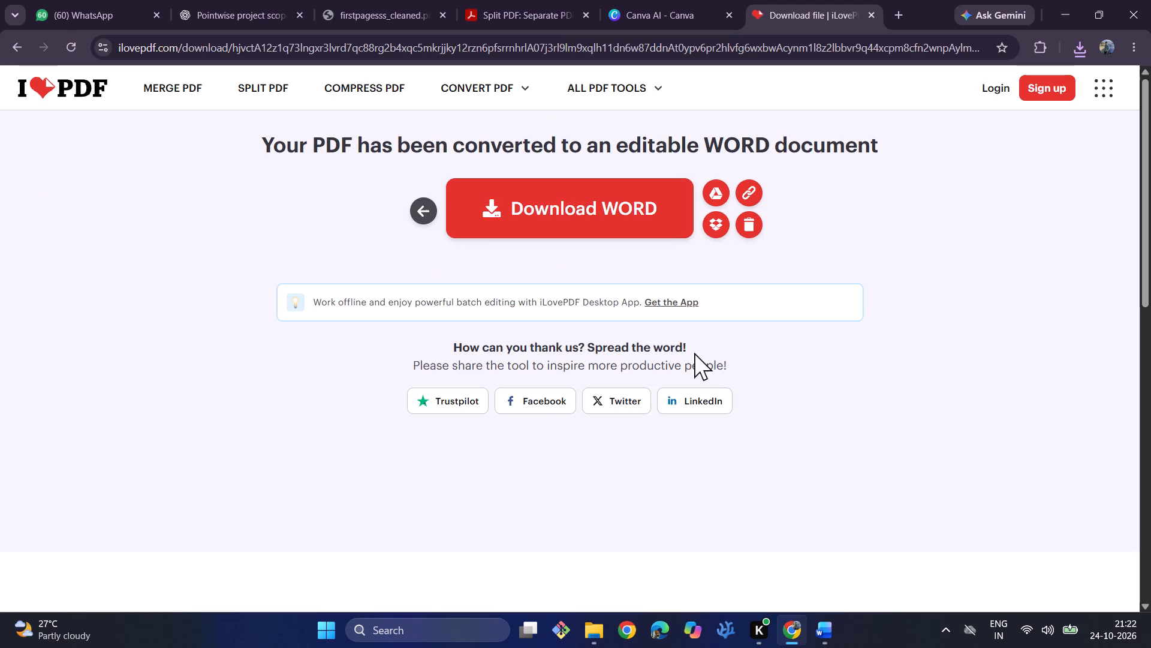
pyautogui.click(620, 190)
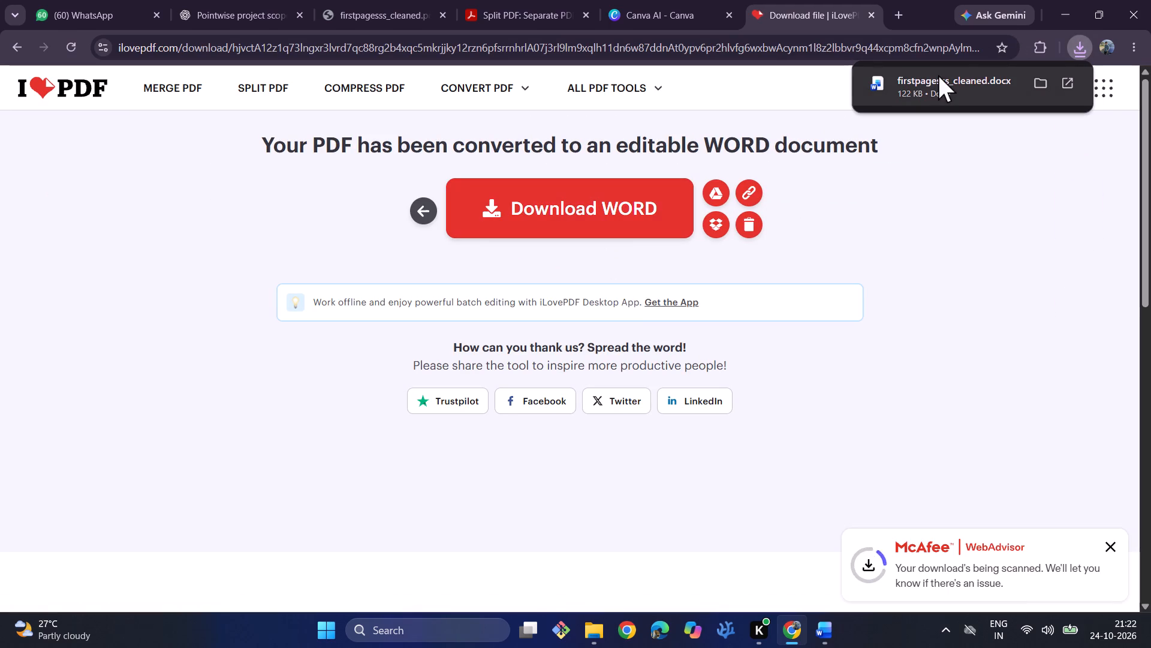
# Open the downloaded firstpagesss_cleaned.docx in Microsoft Word.
pyautogui.doubleClick(938, 75)
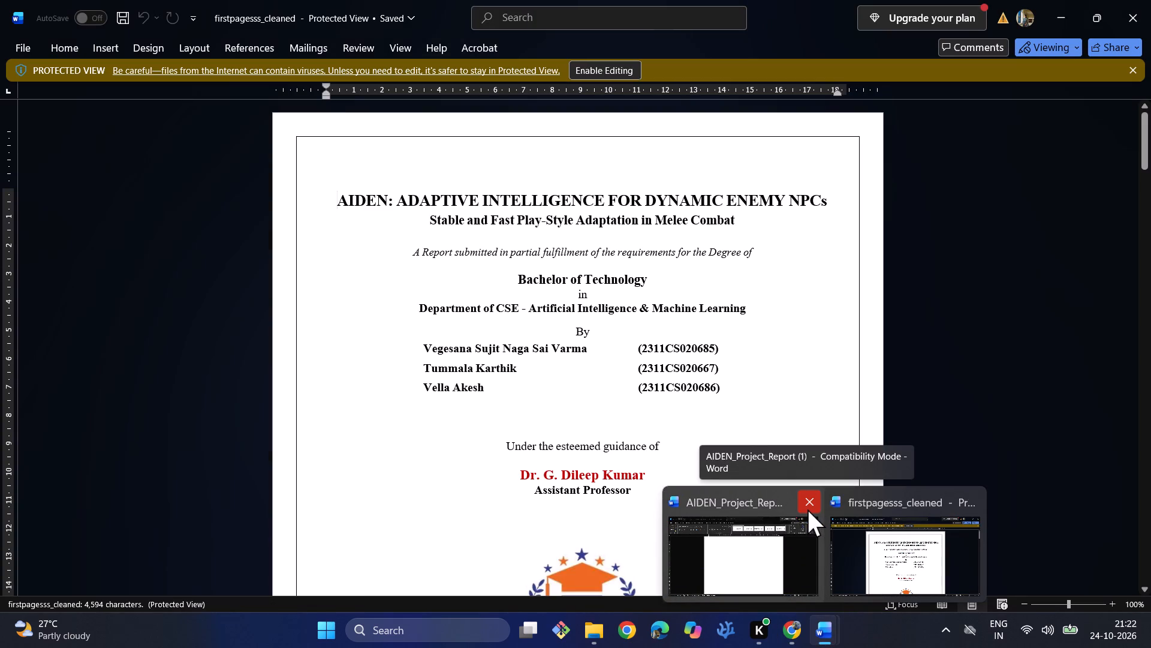
# Close the AIDEN_Project_Report (1) document without saving its changes, keeping firstpagesss_cleaned open.
pyautogui.click(807, 509)
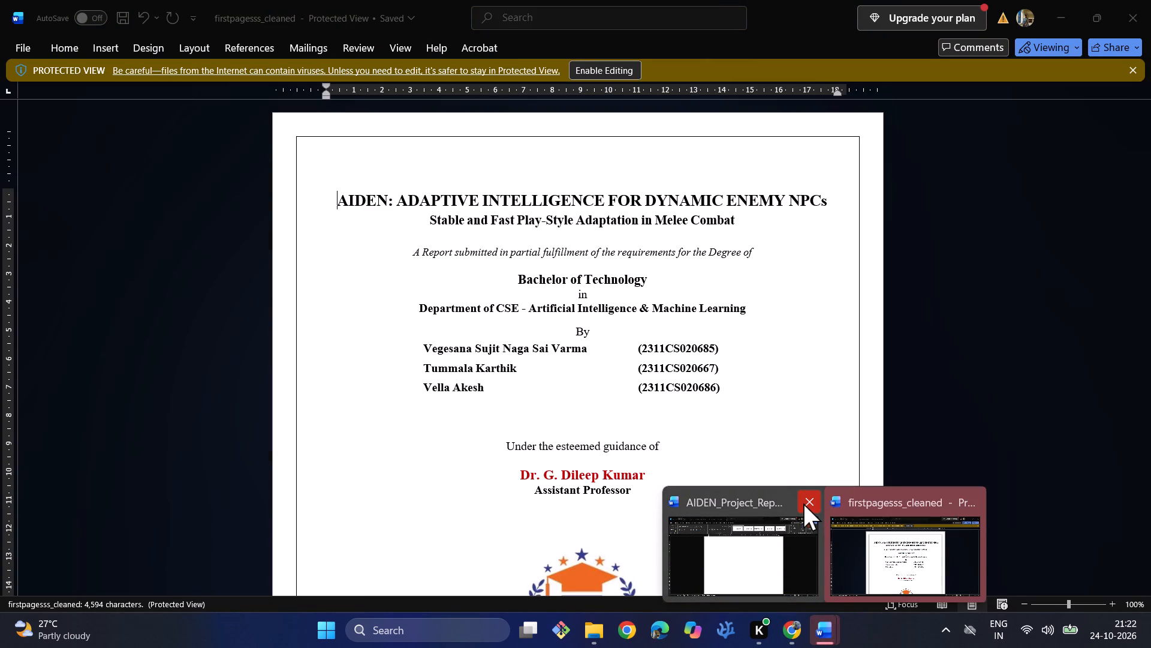
pyautogui.click(803, 503)
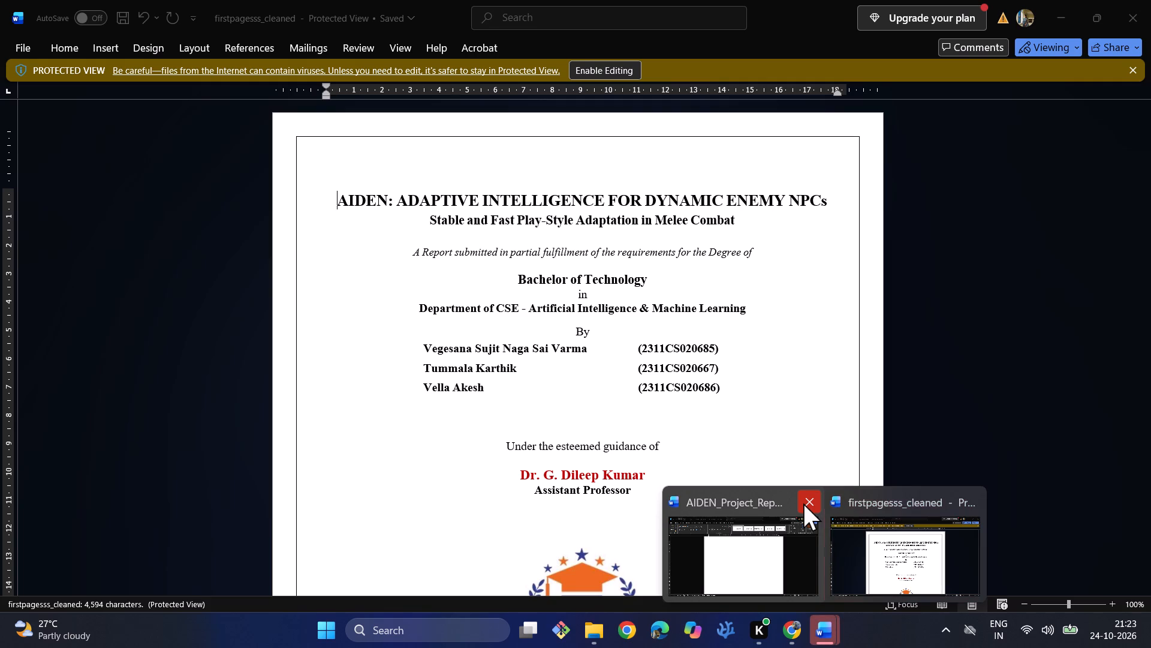
pyautogui.click(803, 503)
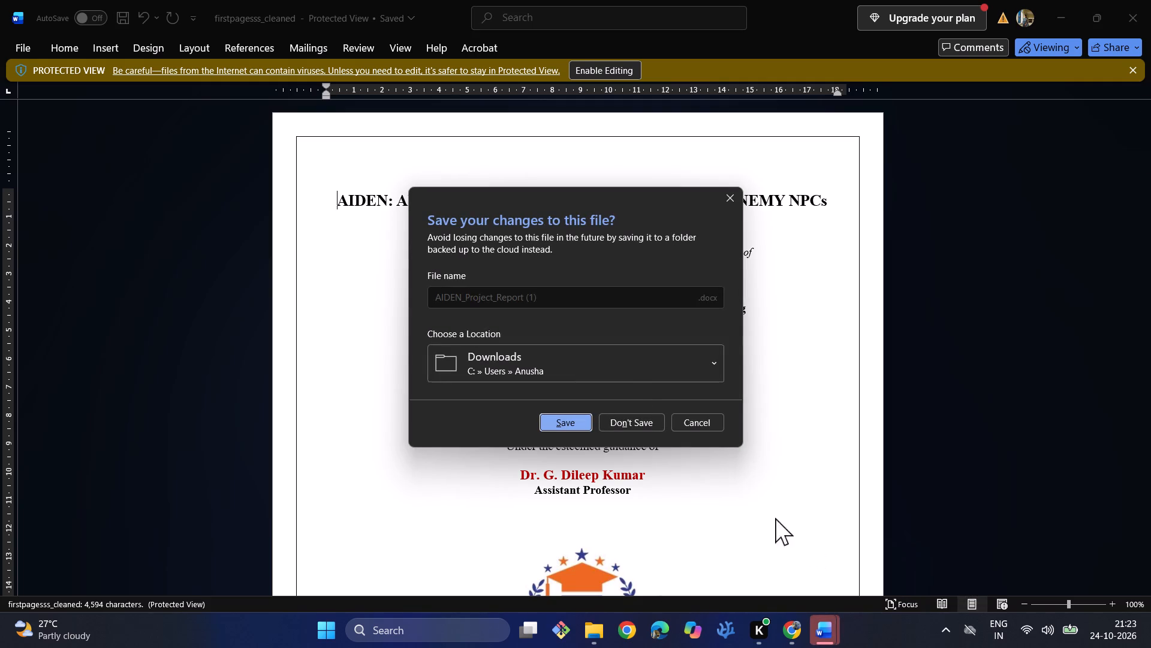
pyautogui.click(628, 421)
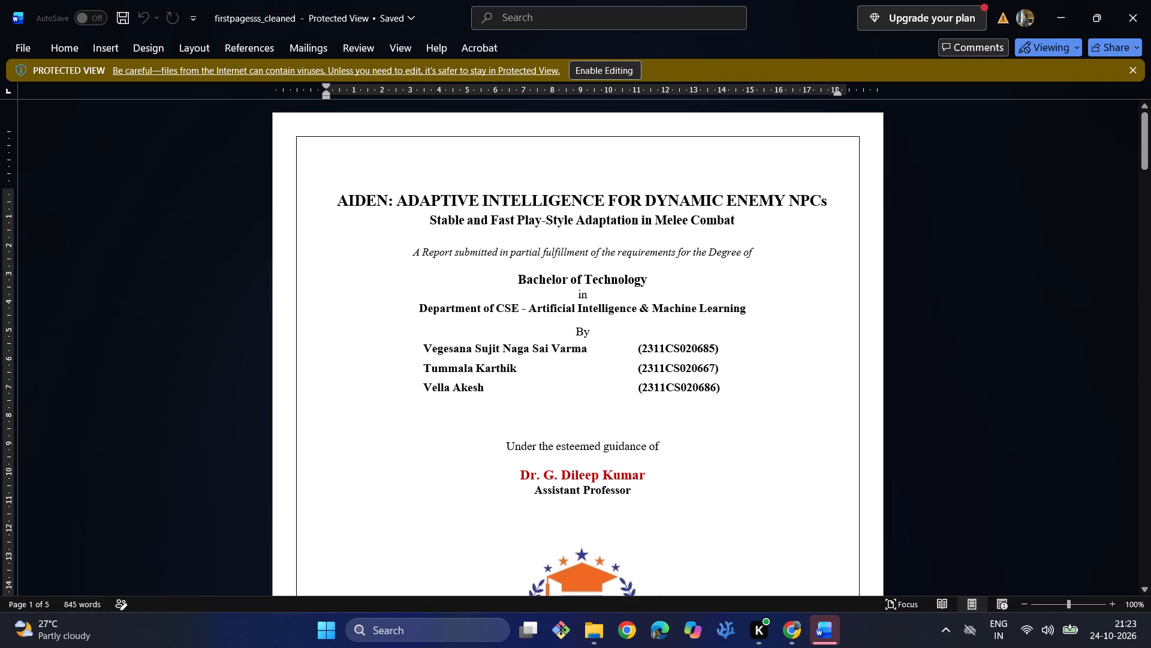
# Enable editing of the protected firstpagesss_cleaned document.
pyautogui.scroll(-5, 631, 393)
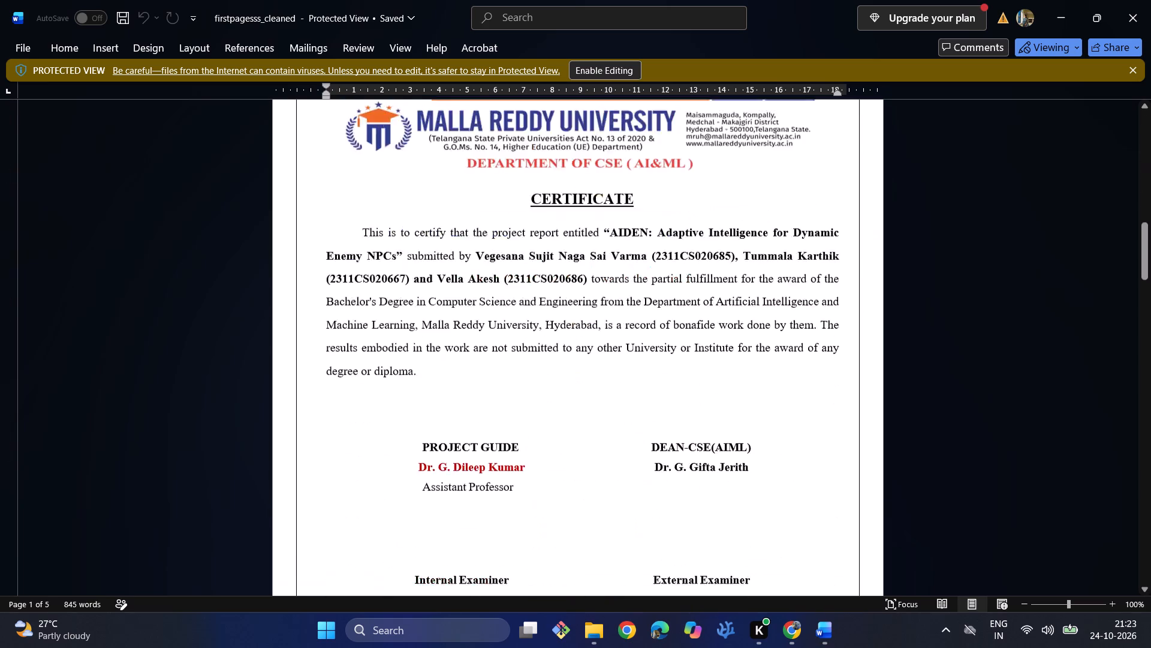
pyautogui.scroll(4, 631, 393)
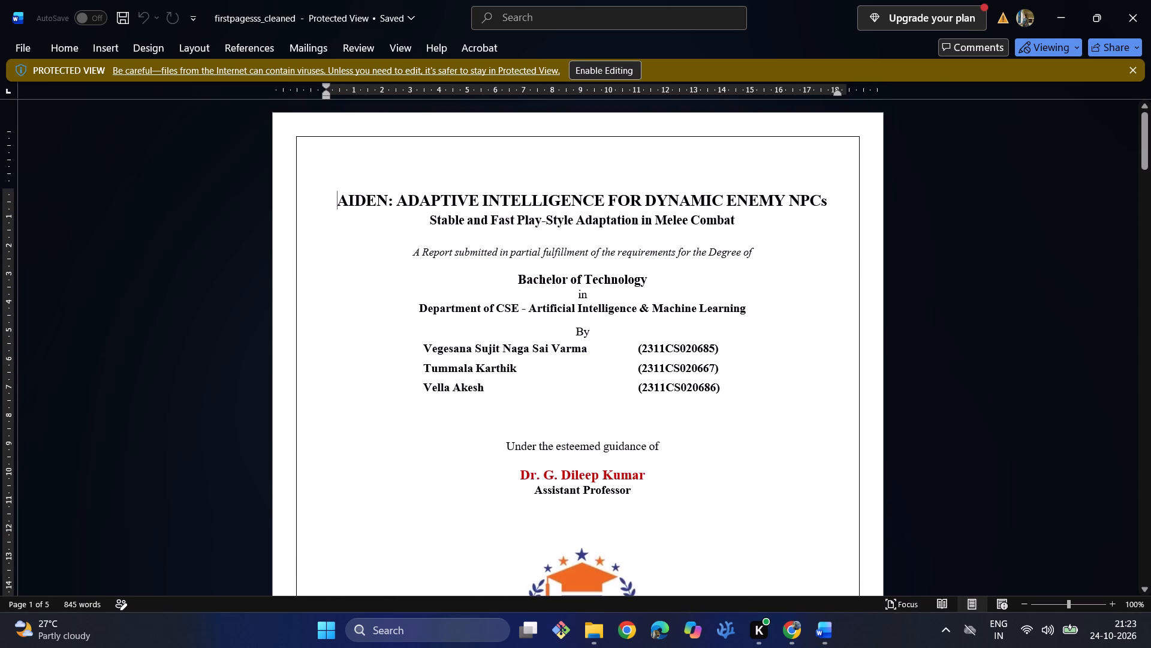
pyautogui.click(598, 70)
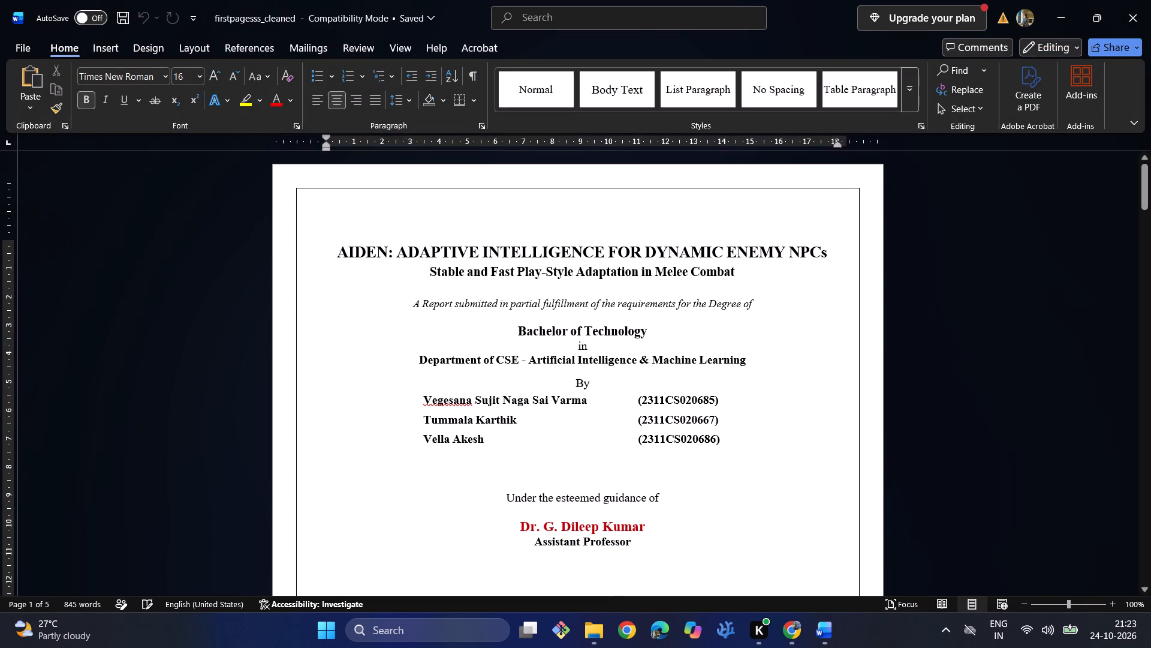
# Set the line spacing of all the title page's content, from the AIDEN title through 2026, to 1.15.
pyautogui.moveTo(337, 249); pyautogui.dragTo(412, 302)
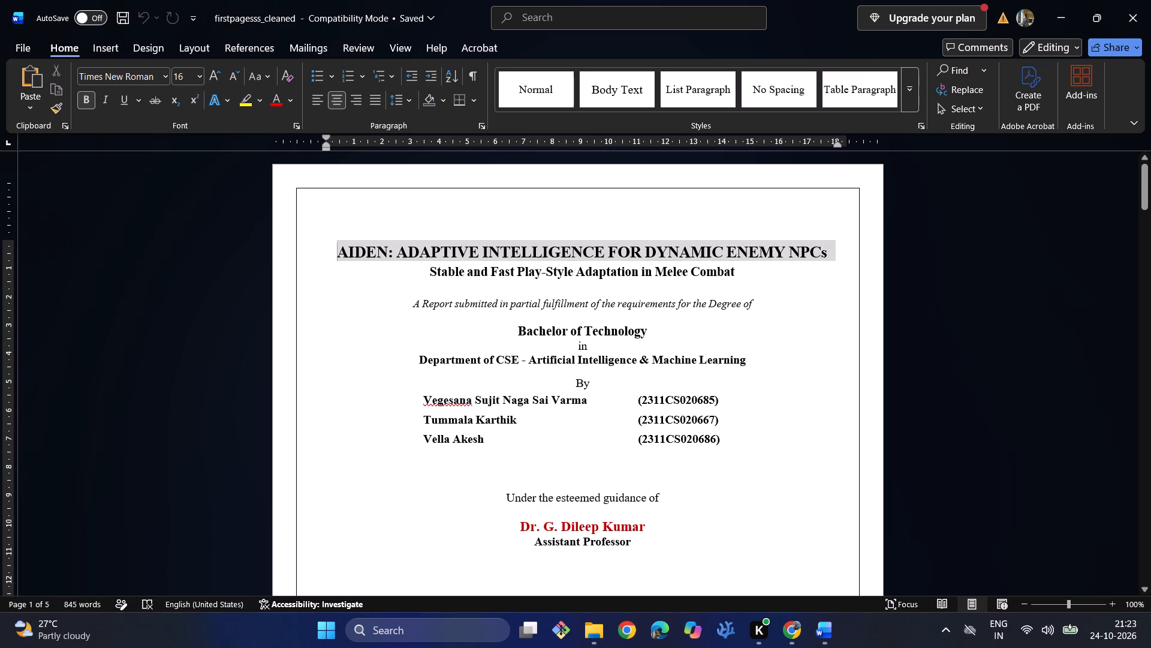
pyautogui.moveTo(412, 302); pyautogui.dragTo(657, 646)
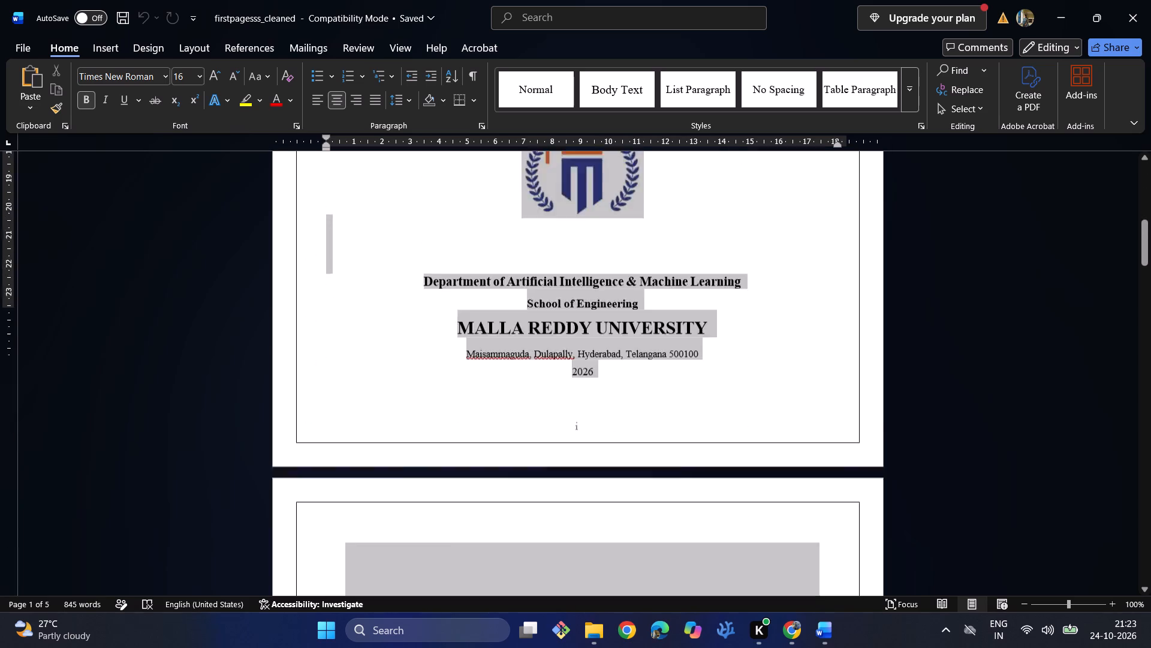
pyautogui.moveTo(657, 646); pyautogui.dragTo(608, 180)
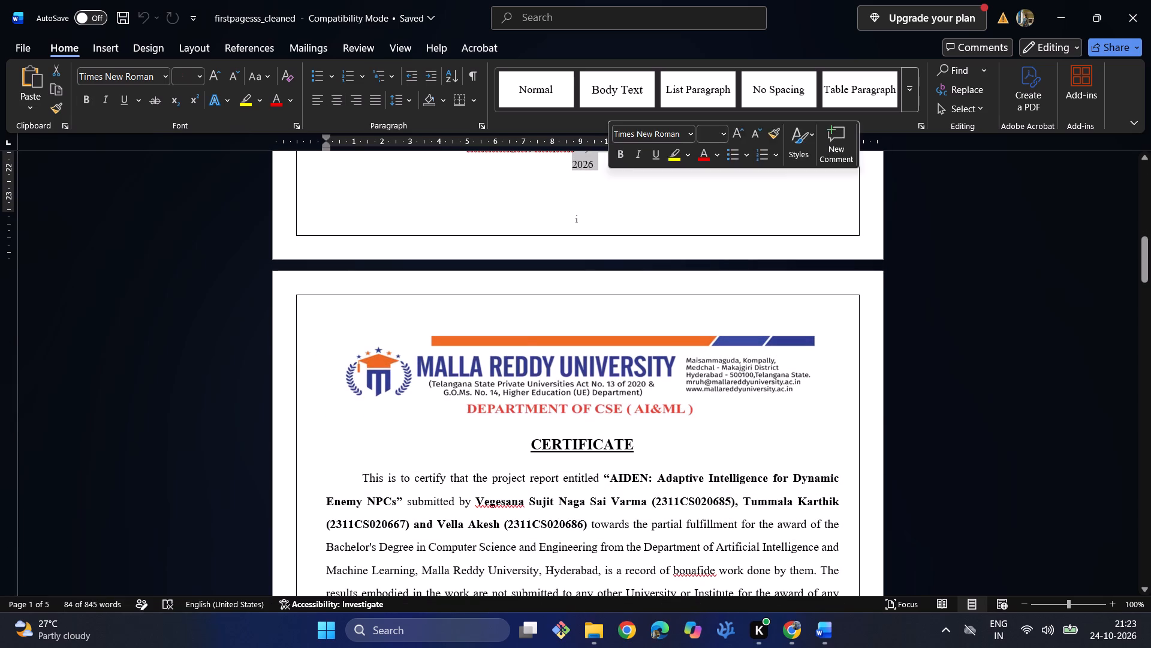
pyautogui.click(406, 98)
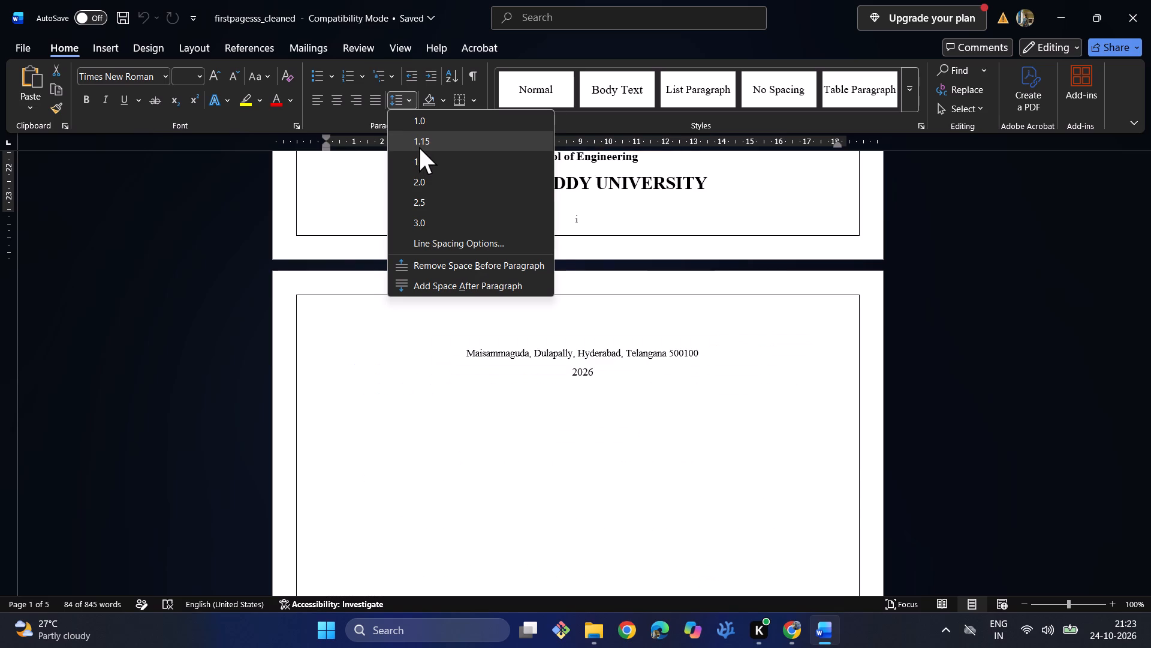
pyautogui.click(419, 147)
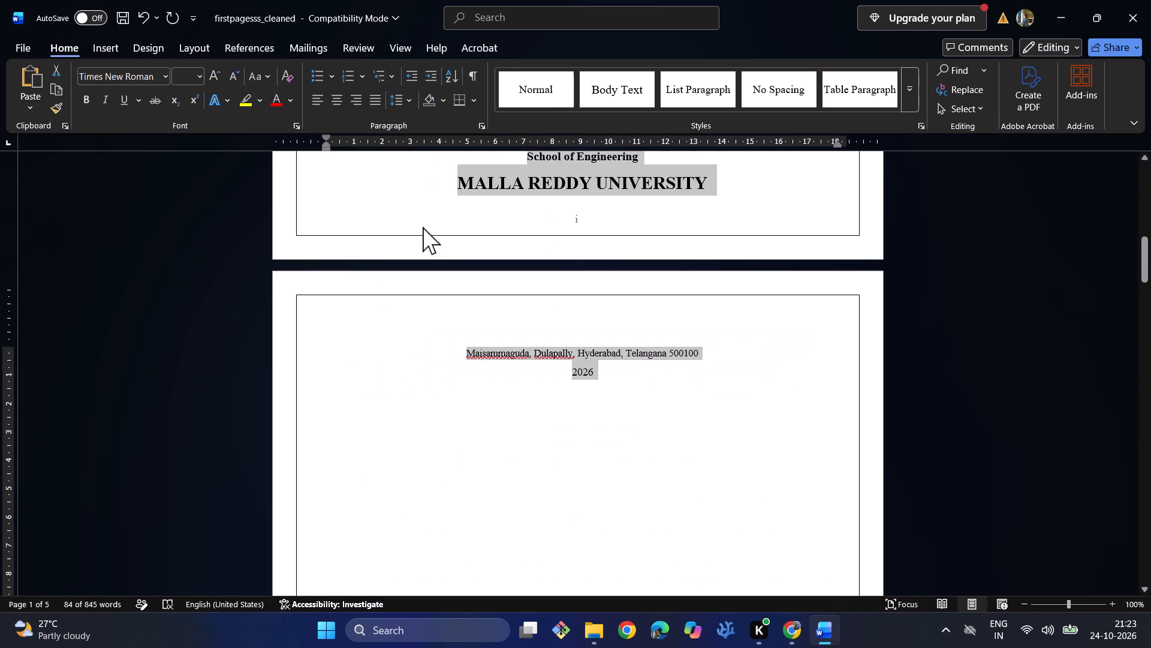
# Delete two blank lines between the student names and "Under the esteemed guidance of" on the title page.
pyautogui.scroll(4, 424, 239)
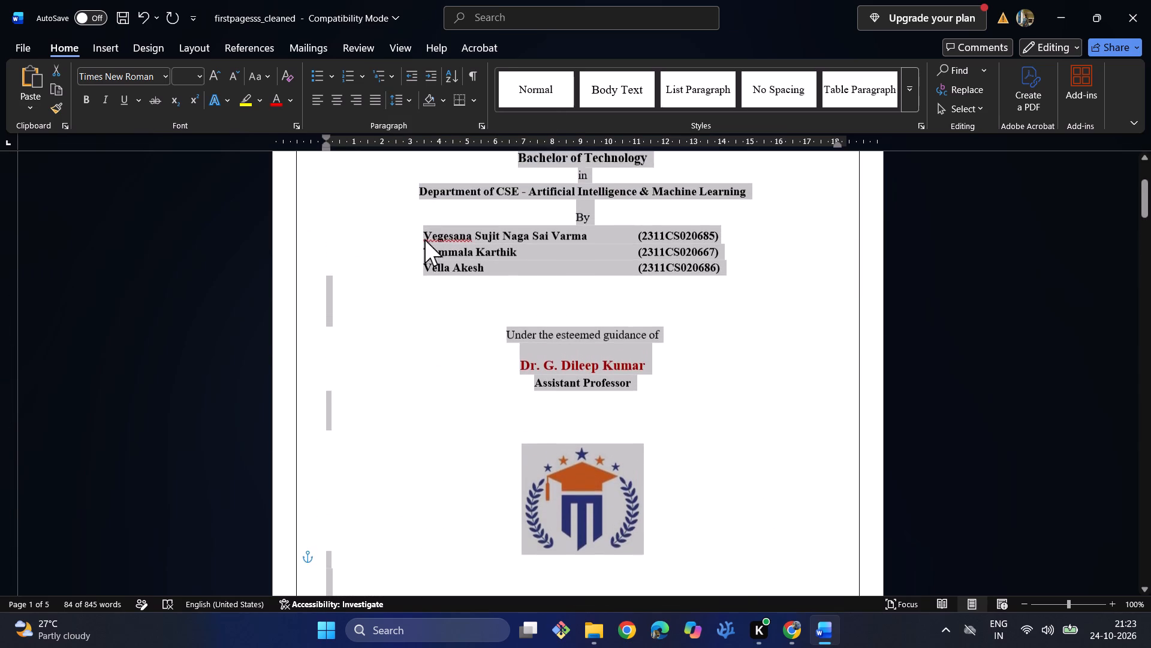
pyautogui.scroll(1, 424, 239)
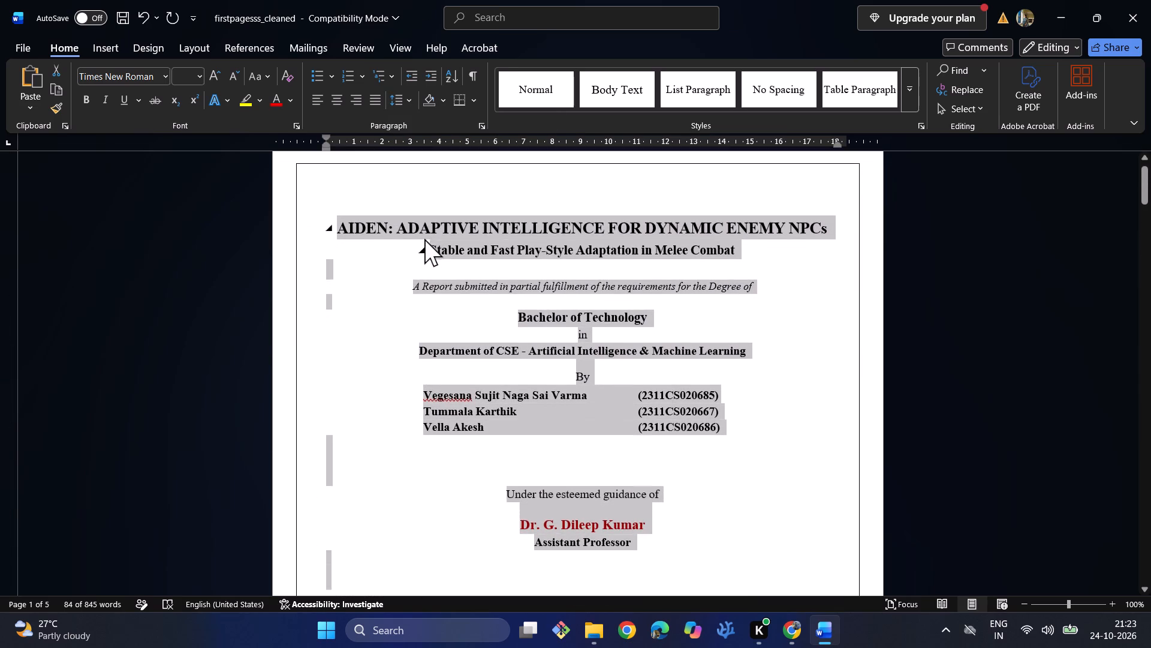
pyautogui.scroll(1, 424, 239)
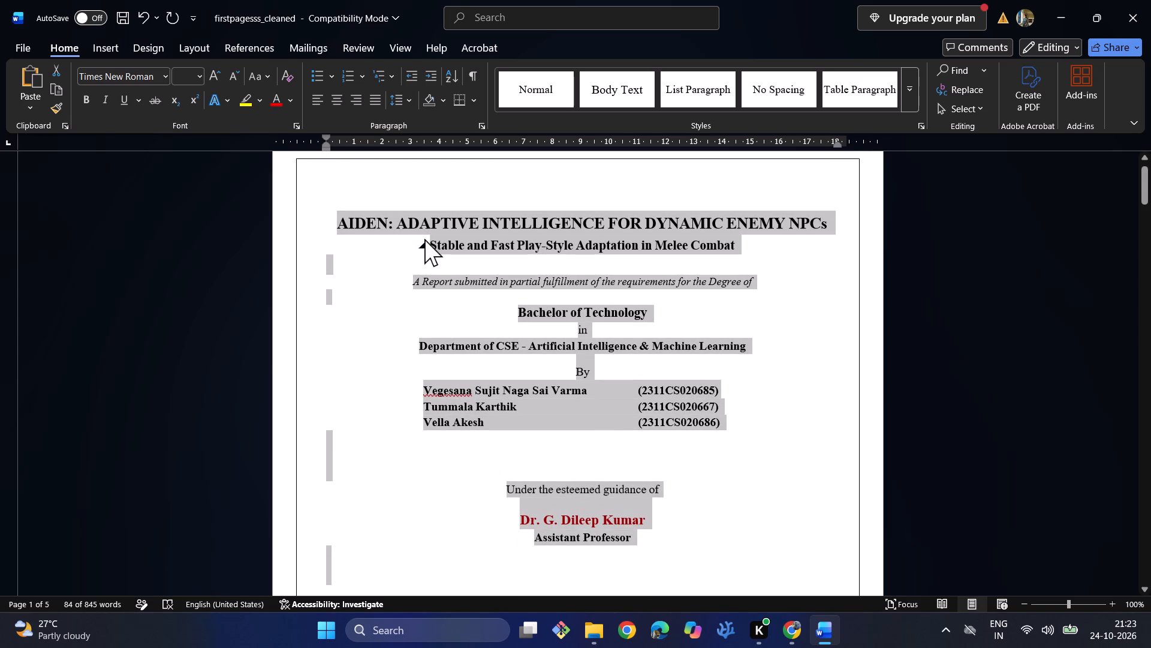
pyautogui.scroll(-1, 599, 410)
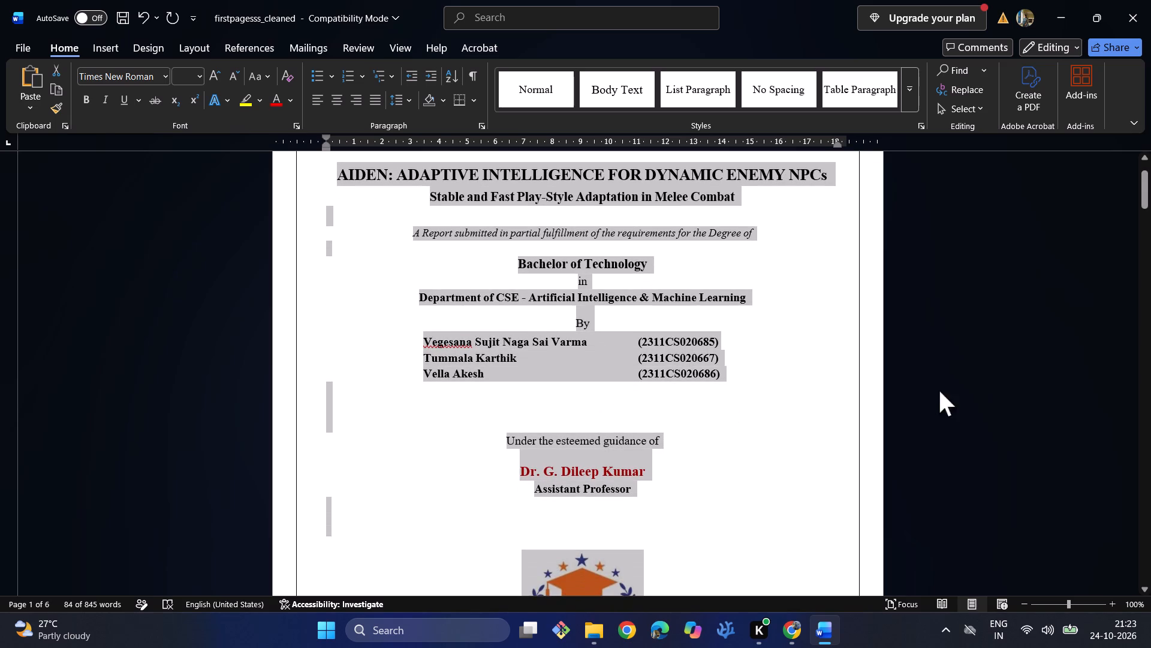
pyautogui.click(1032, 391)
pyautogui.click(507, 424)
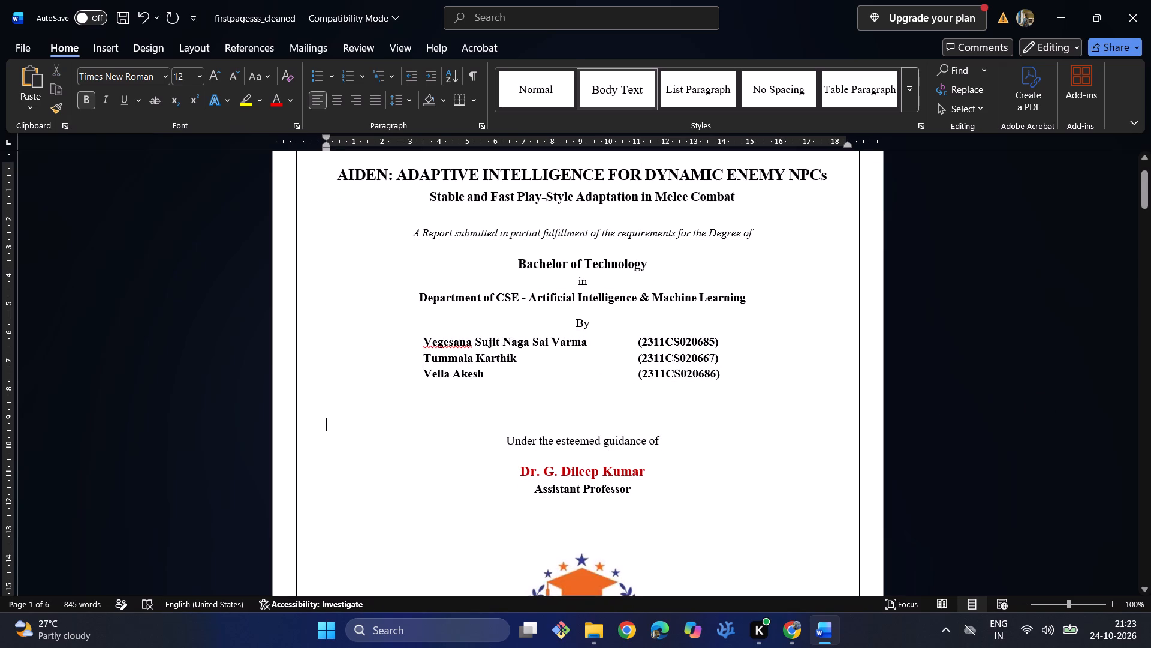
pyautogui.press('BackSpace')
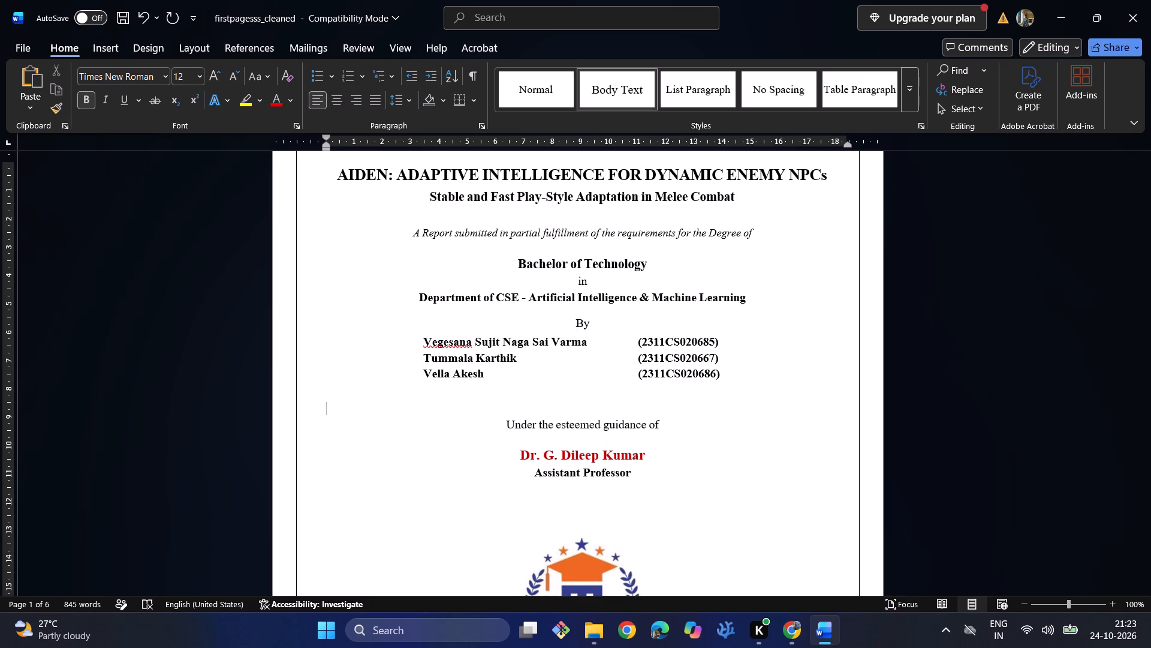
pyautogui.press('BackSpace')
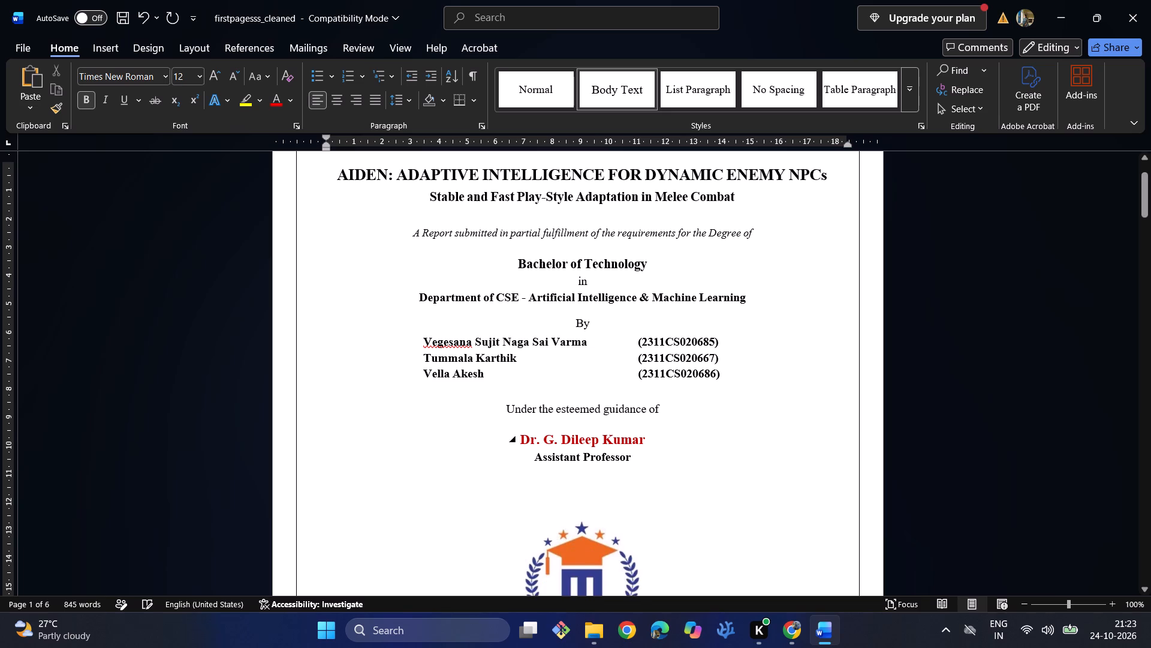
# Delete two blank lines between the university logo and "Department of Artificial Intelligence & Machine Learning" on the title page.
pyautogui.scroll(-1, 507, 424)
pyautogui.scroll(1, 649, 381)
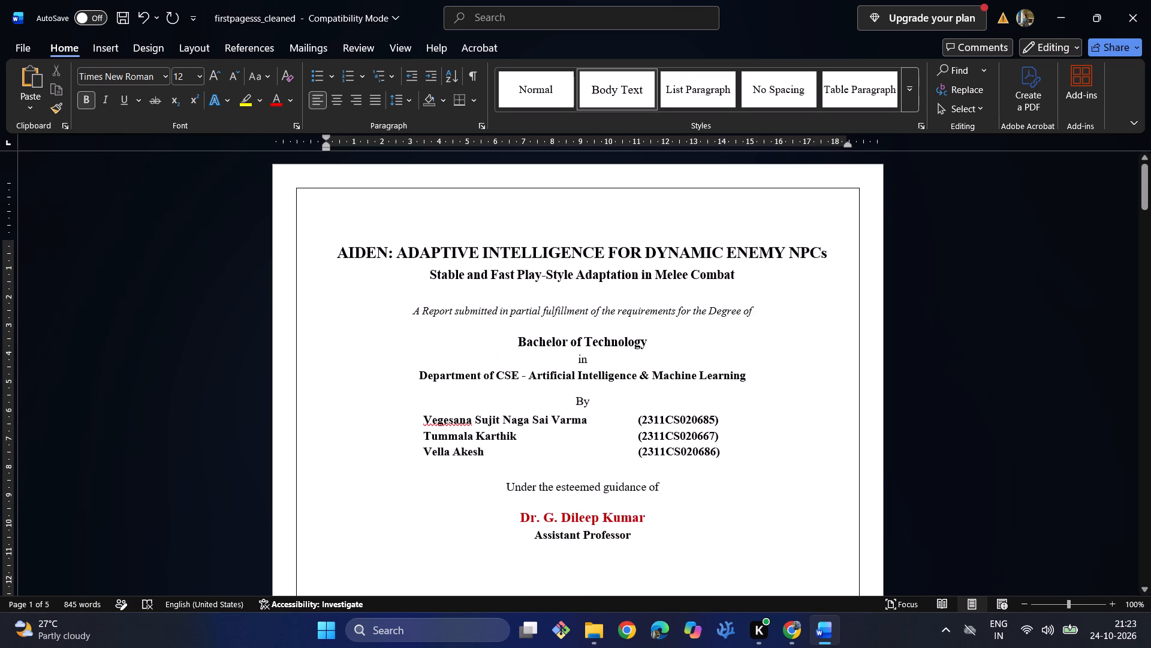
pyautogui.scroll(1, 649, 381)
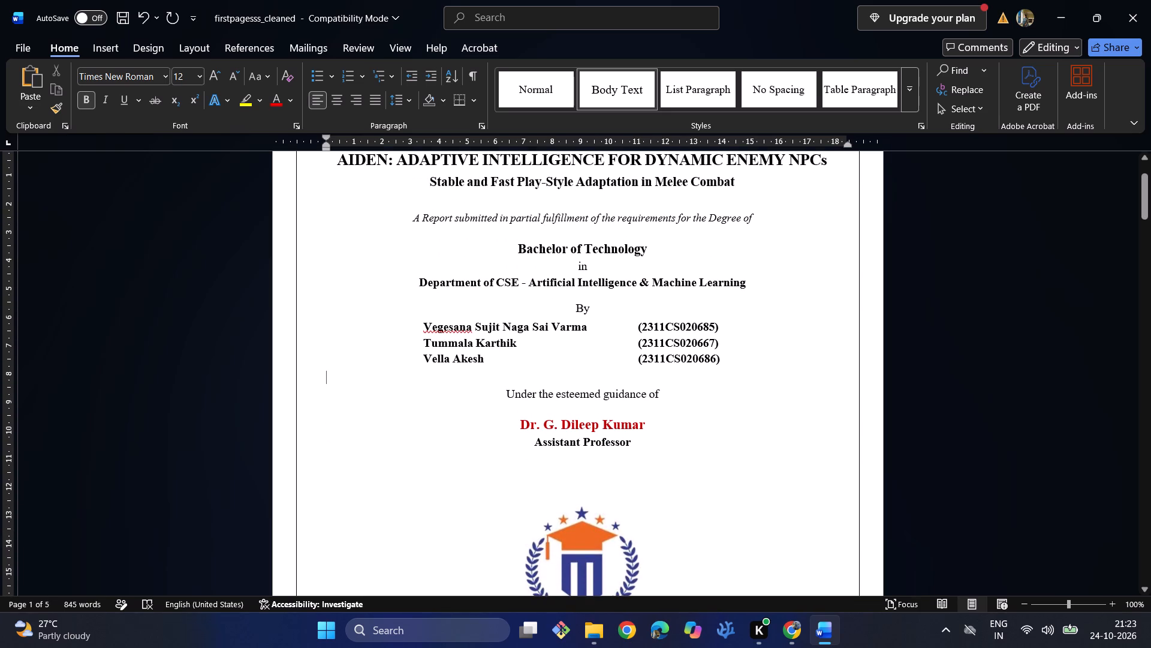
pyautogui.scroll(-1, 571, 460)
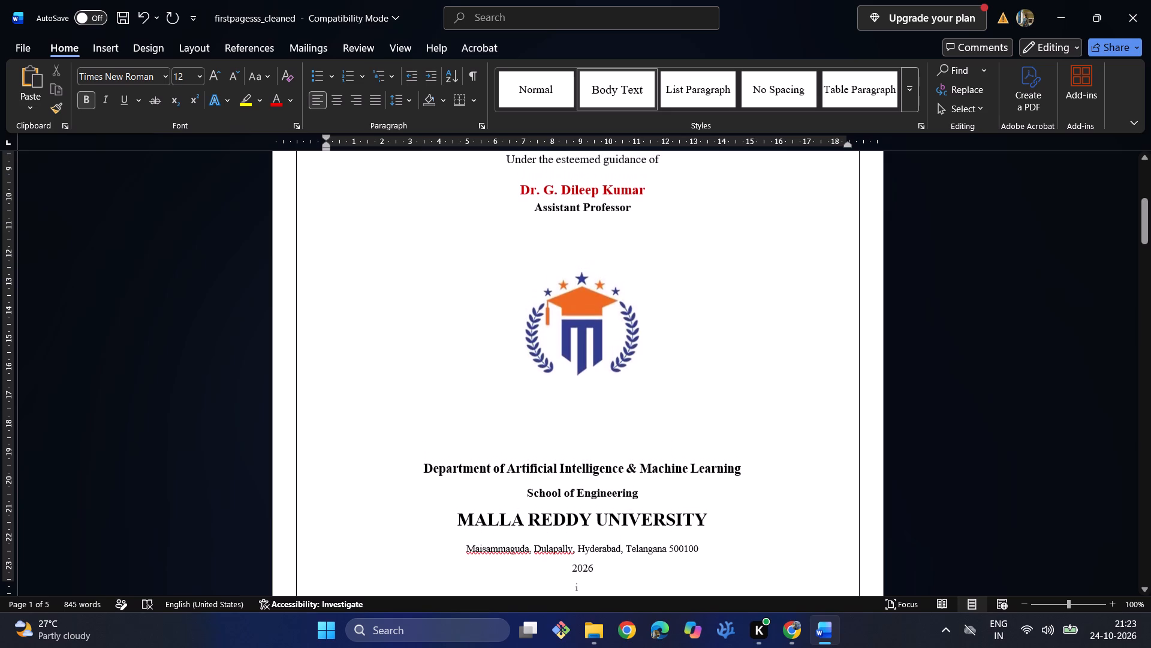
pyautogui.click(509, 440)
pyautogui.press('BackSpace')
pyautogui.press('BackSpace')
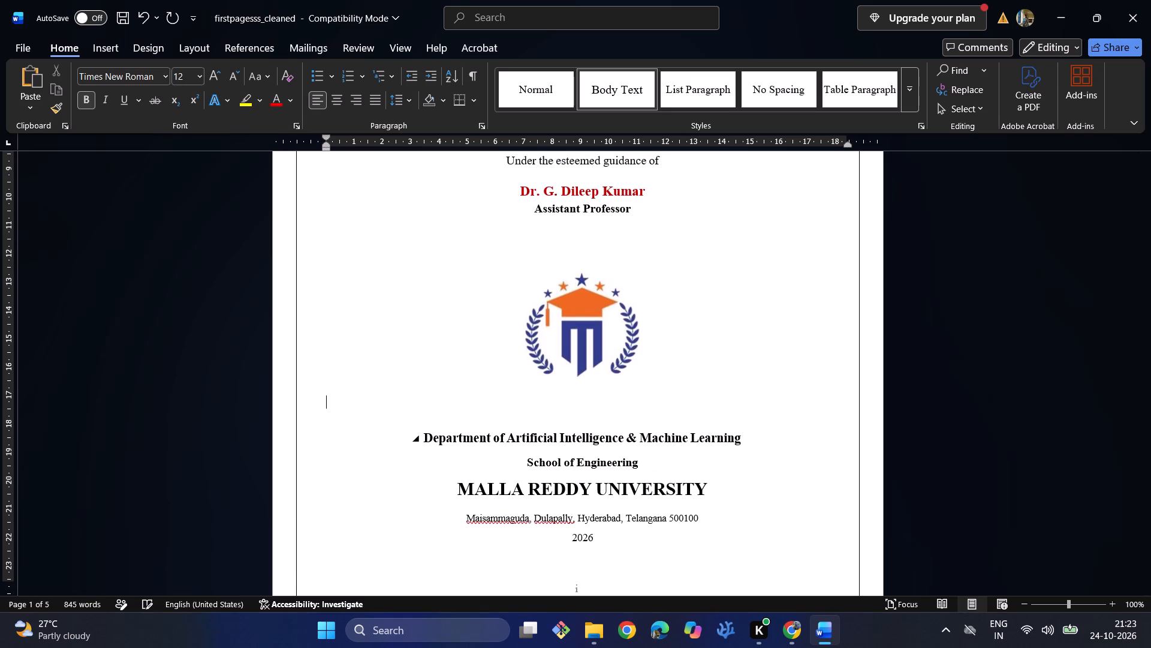
# Review the title page's spacing and the layout of the Certificate, Declaration, Acknowledgement and Abstract pages through to the document's end.
pyautogui.scroll(1, 509, 440)
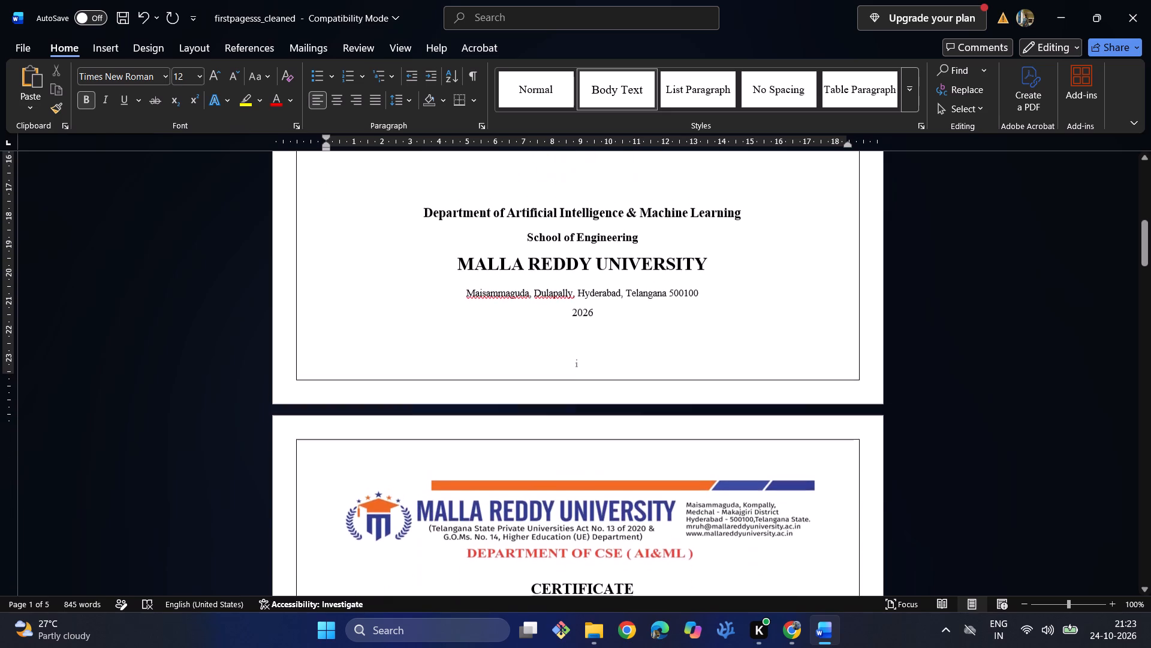
pyautogui.scroll(2, 509, 440)
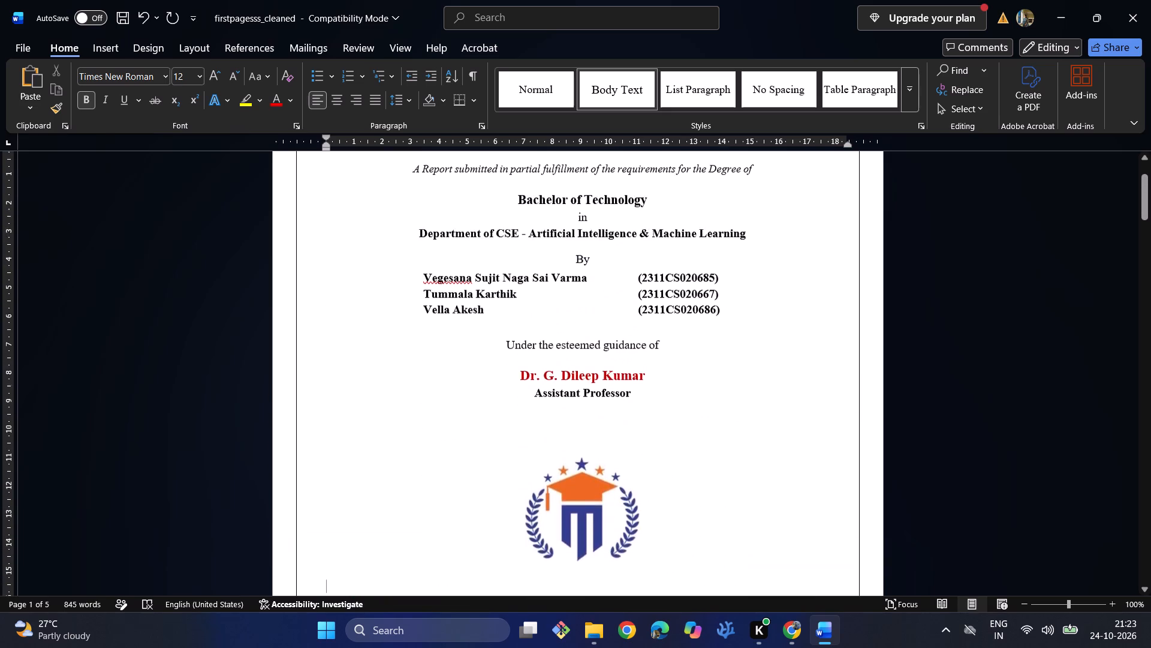
pyautogui.scroll(1, 509, 440)
pyautogui.scroll(-1, 509, 440)
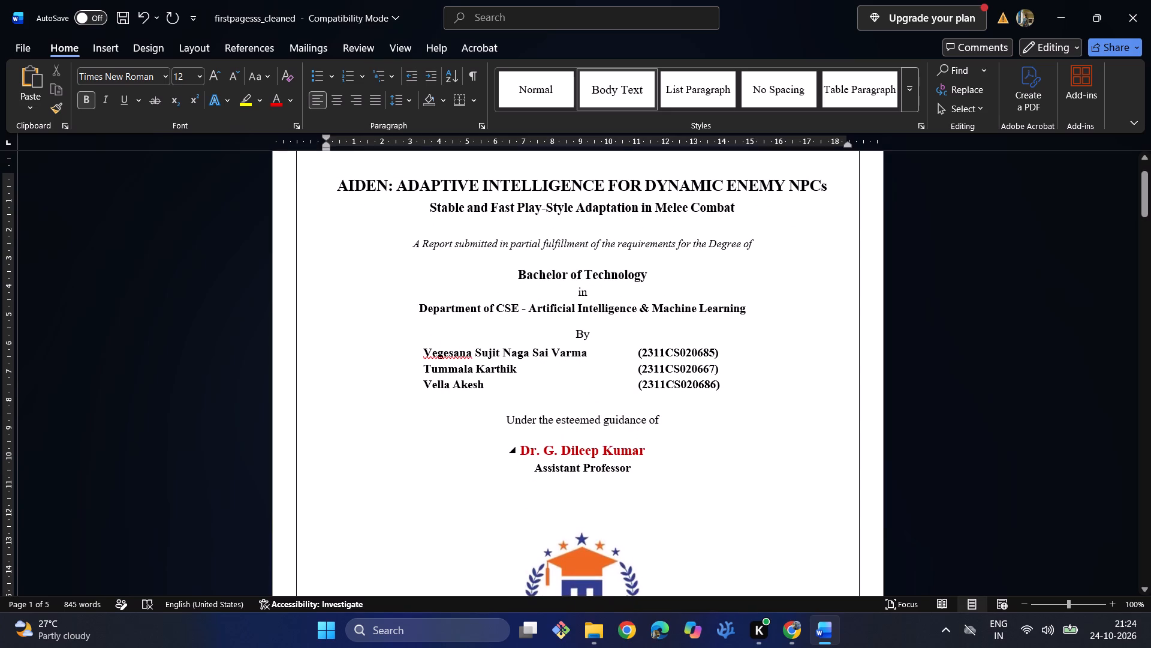
pyautogui.scroll(-2, 509, 440)
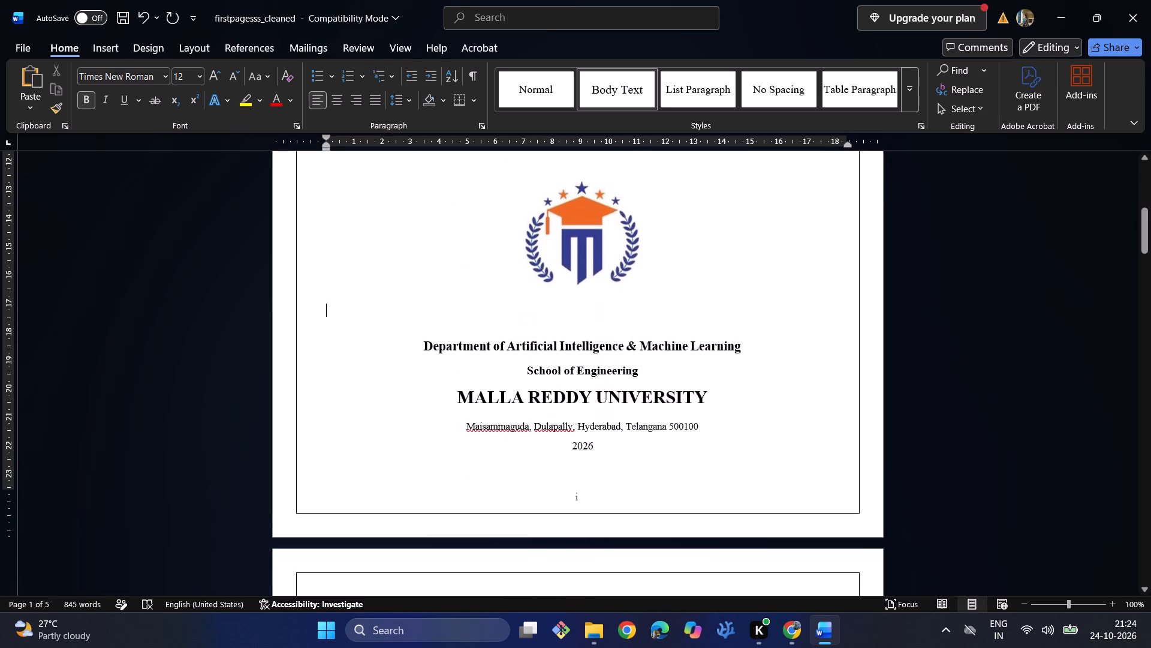
pyautogui.scroll(-1, 509, 440)
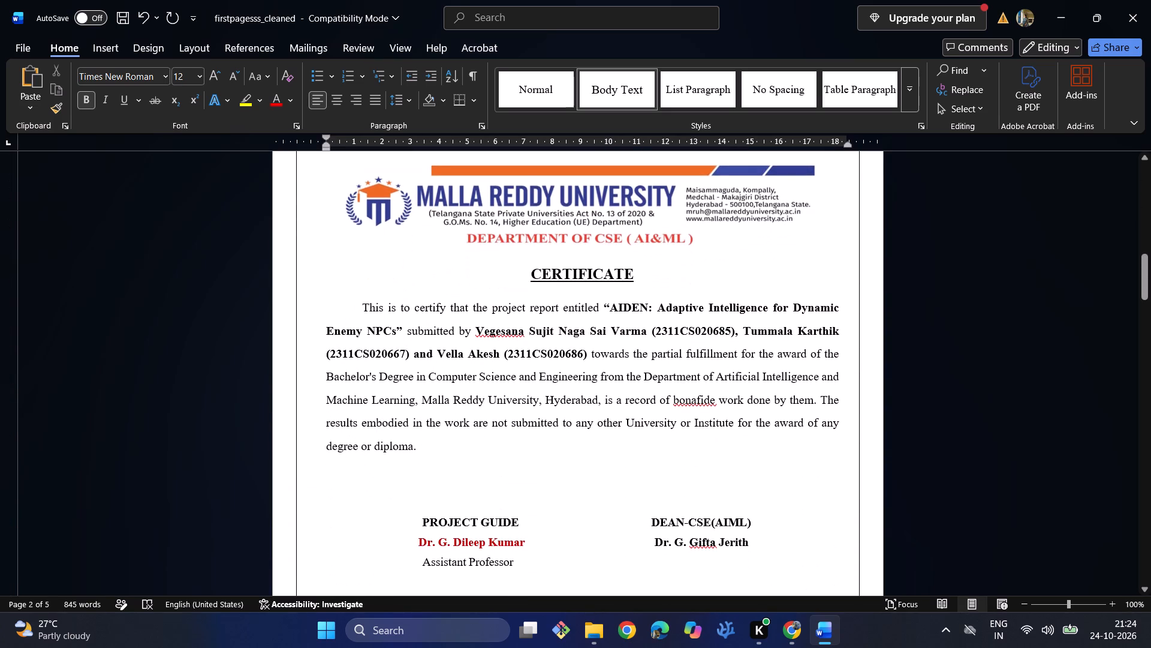
pyautogui.scroll(3, 509, 440)
pyautogui.scroll(-1, 509, 440)
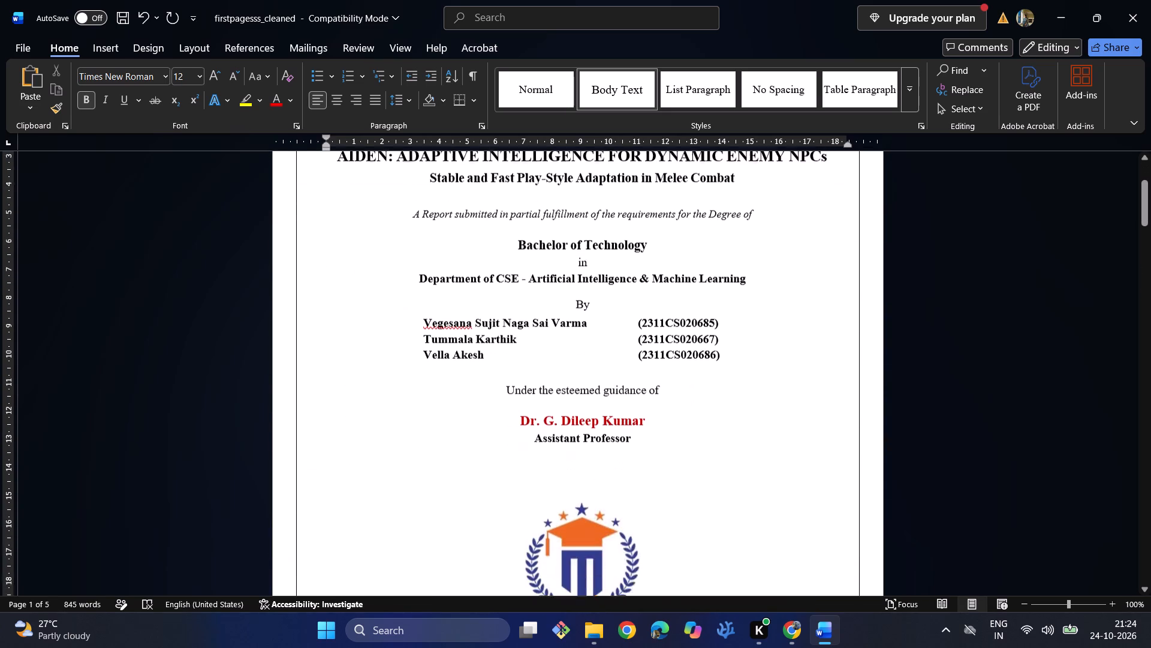
pyautogui.scroll(-4, 509, 440)
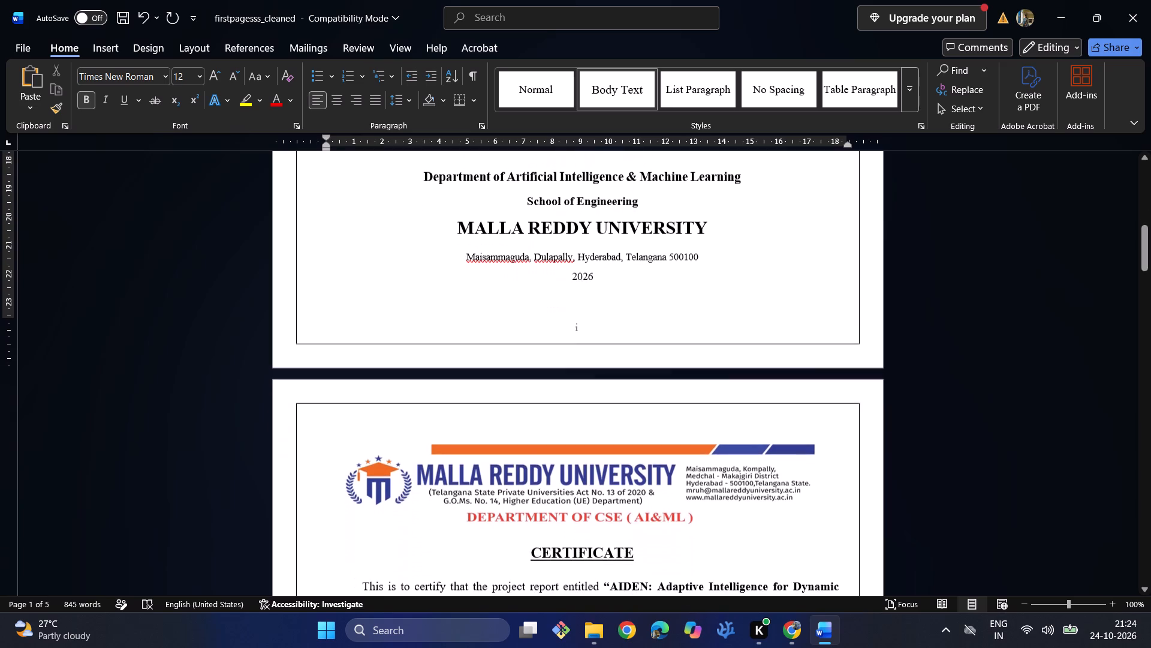
pyautogui.scroll(-2, 509, 440)
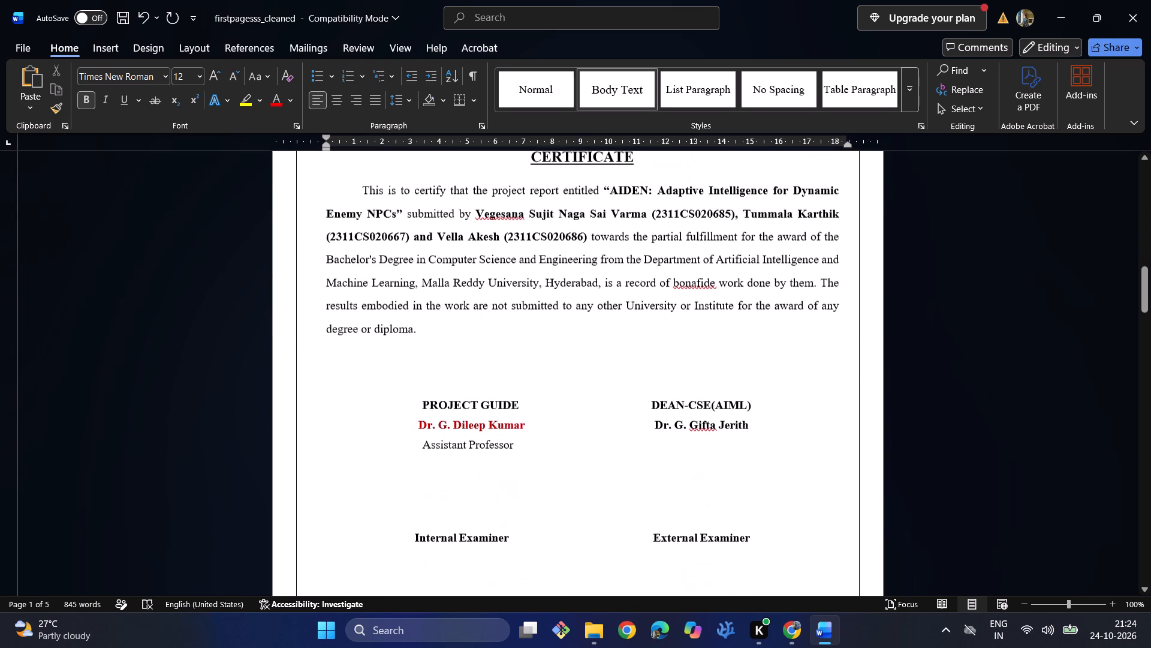
pyautogui.scroll(-3, 509, 440)
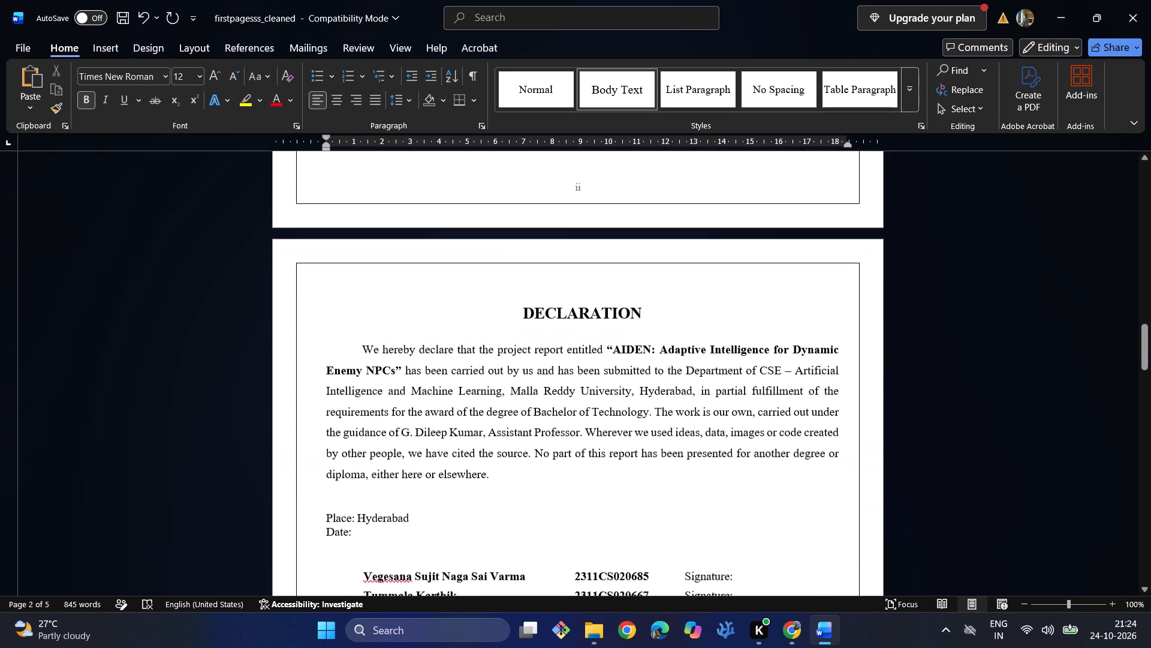
pyautogui.scroll(-2, 509, 440)
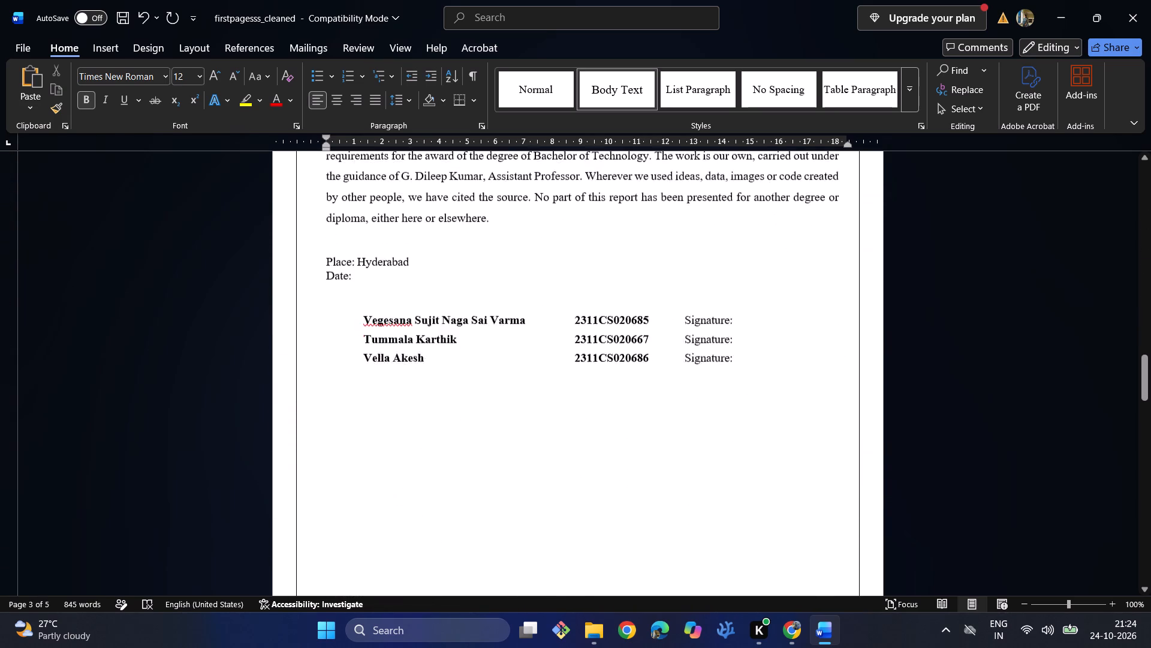
pyautogui.scroll(-4, 509, 440)
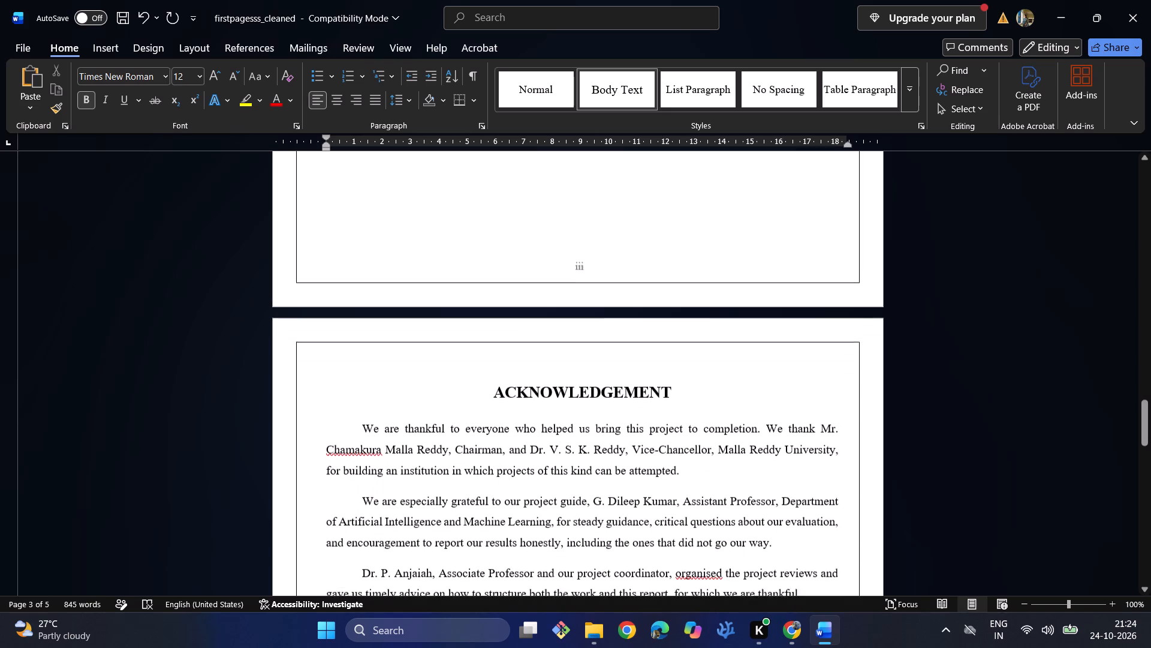
pyautogui.scroll(-5, 509, 440)
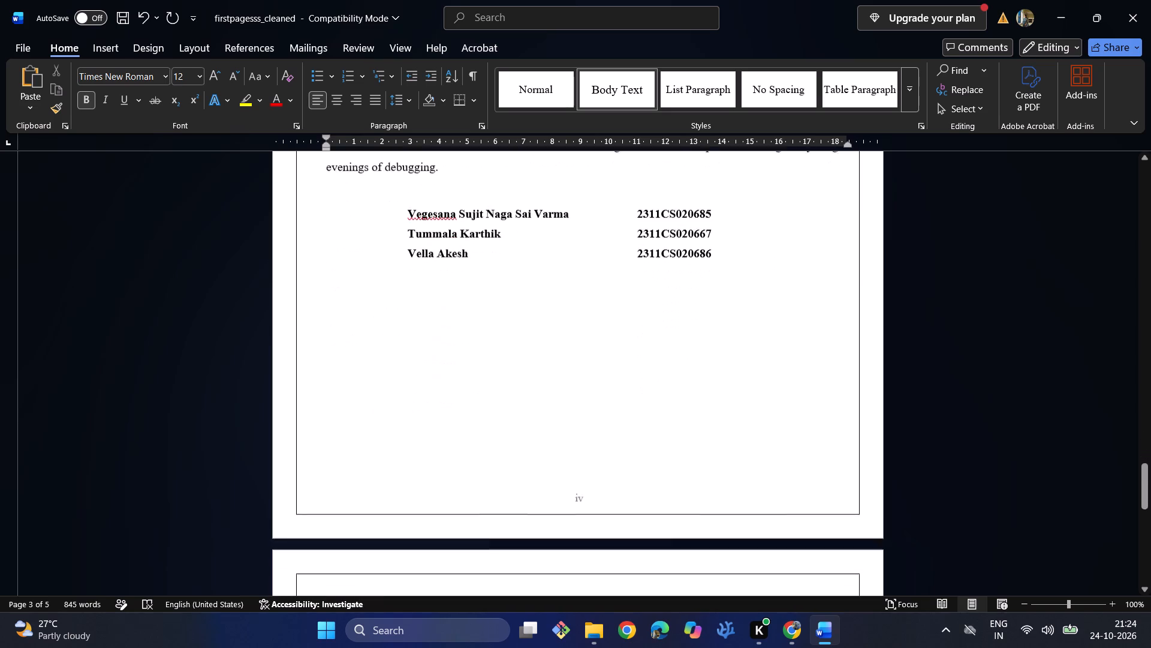
pyautogui.scroll(-5, 509, 440)
pyautogui.scroll(-3, 79, 410)
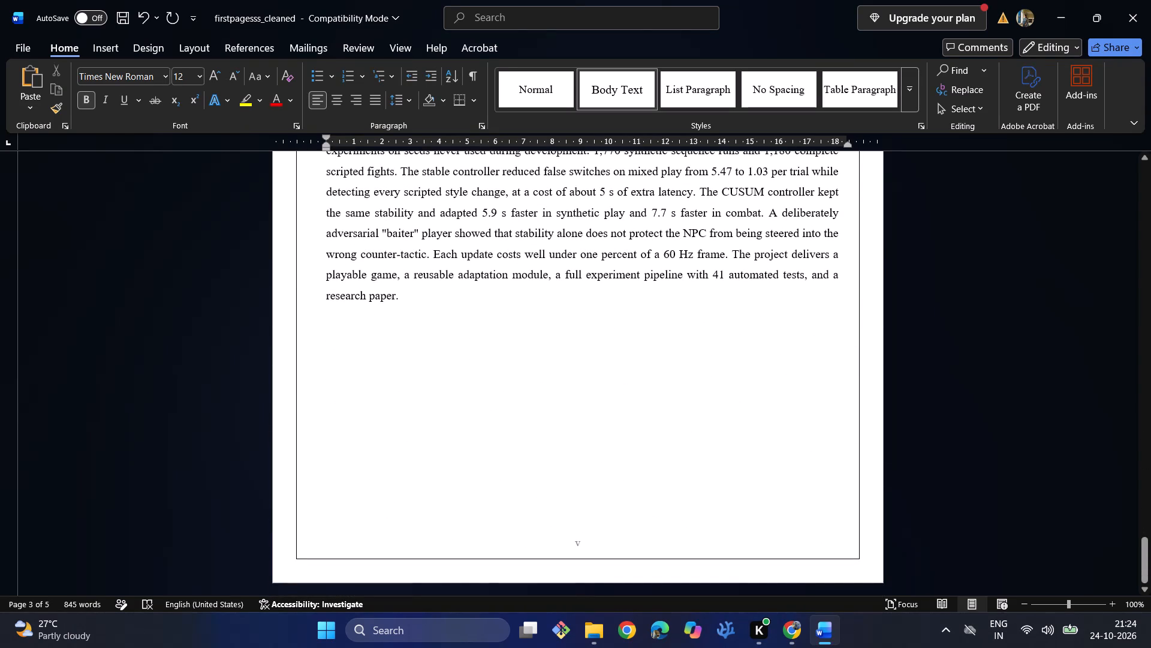
pyautogui.scroll(-1, 207, 334)
pyautogui.scroll(-2, 324, 341)
# Open the print settings and preview for firstpagesss_cleaned.
pyautogui.click(19, 41)
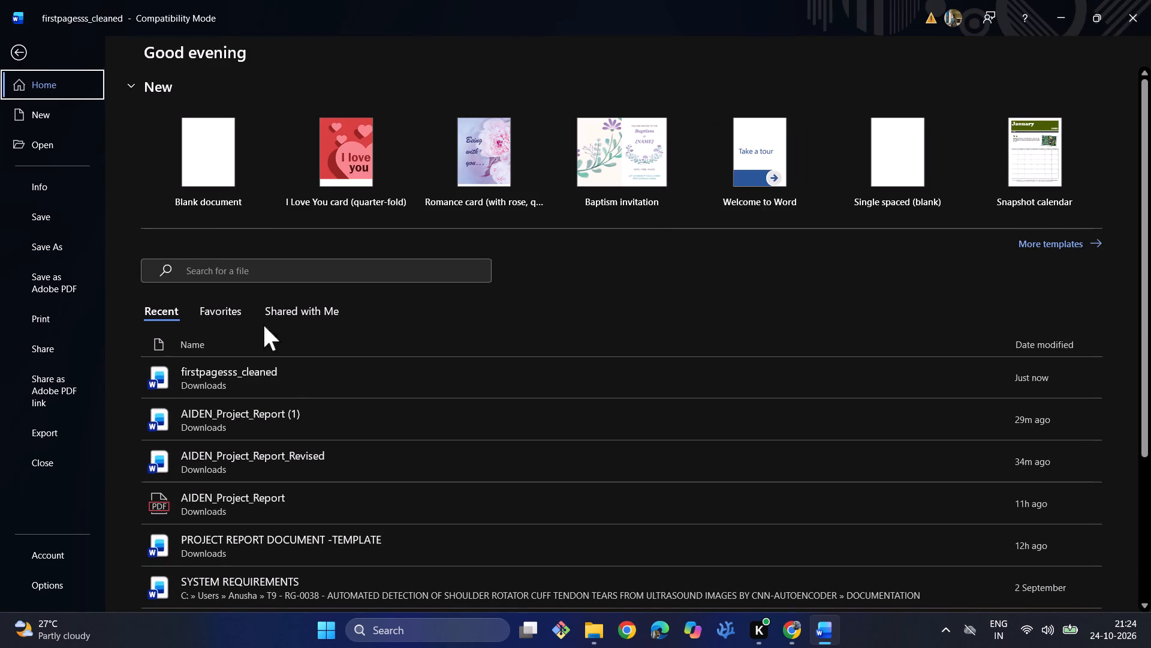
pyautogui.click(28, 317)
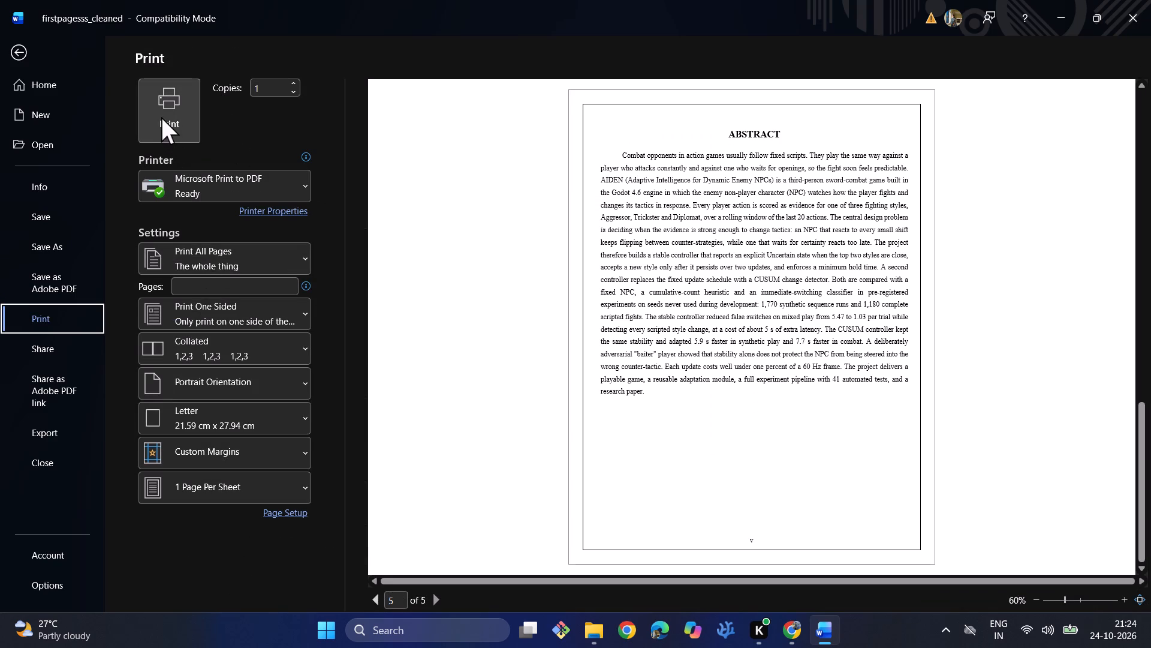
# Print all pages of the document to a PDF named finalfirst6.pdf in the Downloads folder.
pyautogui.click(161, 117)
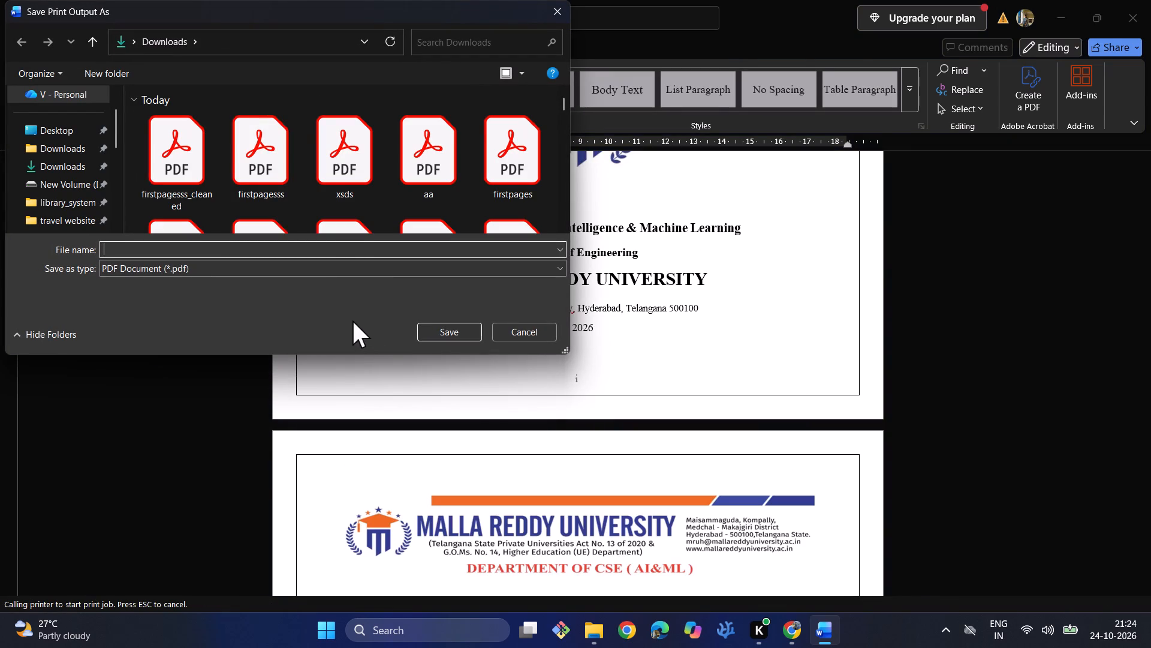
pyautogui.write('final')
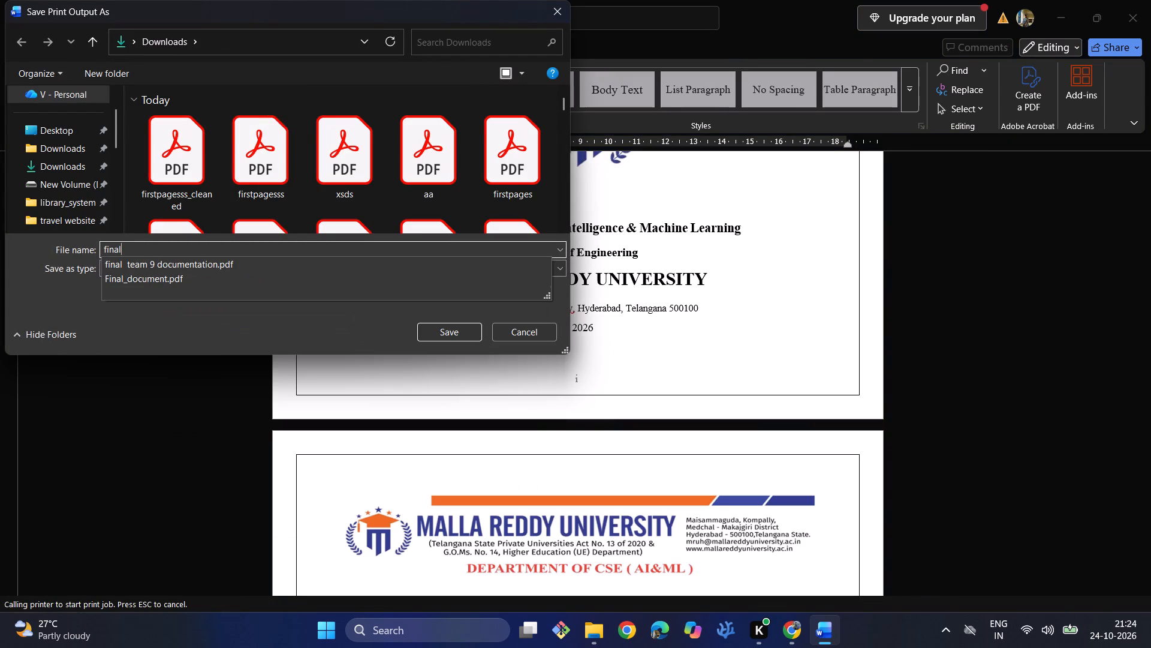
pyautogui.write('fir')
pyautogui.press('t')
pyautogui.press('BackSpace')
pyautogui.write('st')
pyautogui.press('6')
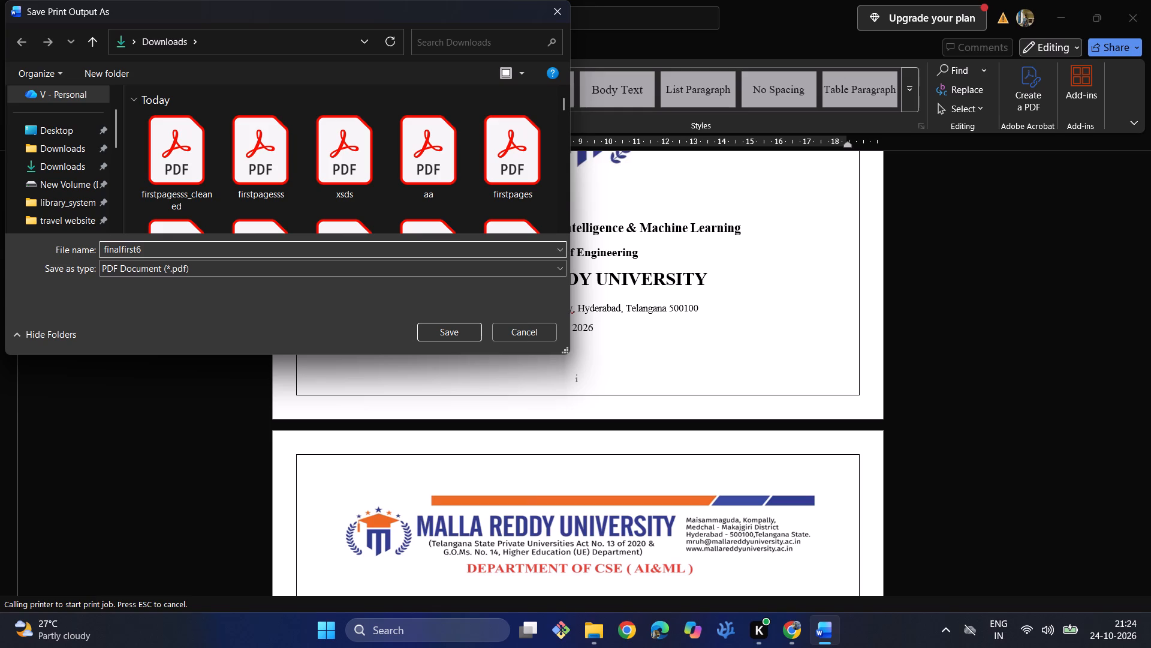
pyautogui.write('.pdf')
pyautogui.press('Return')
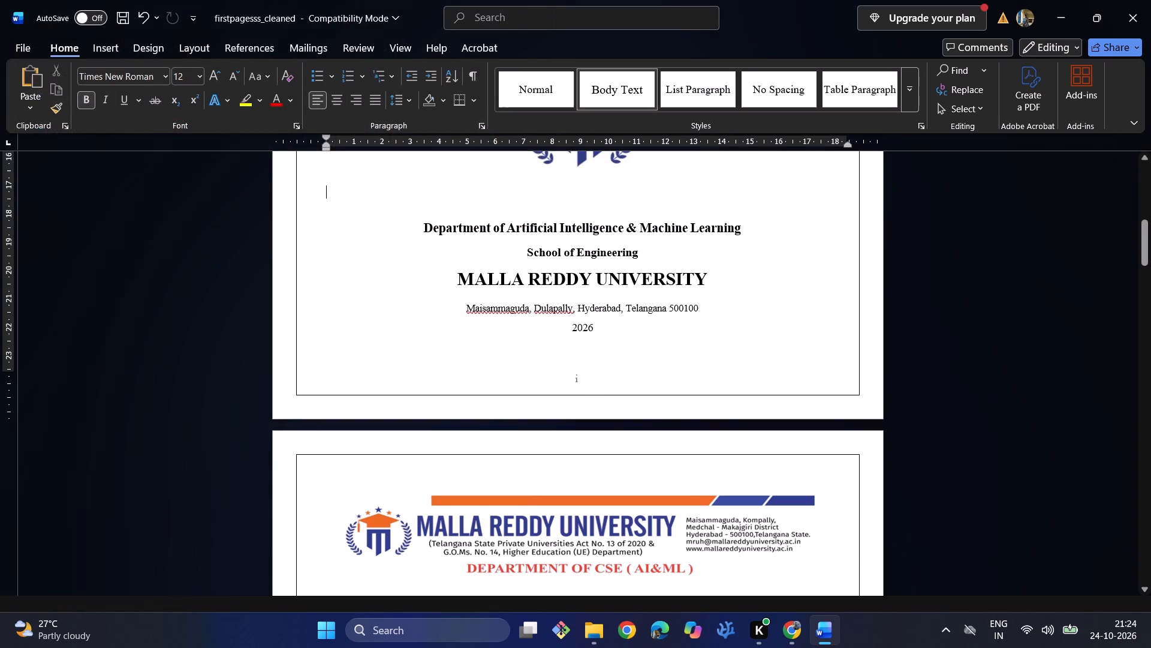
# Switch to Chrome and bring up the open WhatsApp page.
pyautogui.click(794, 631)
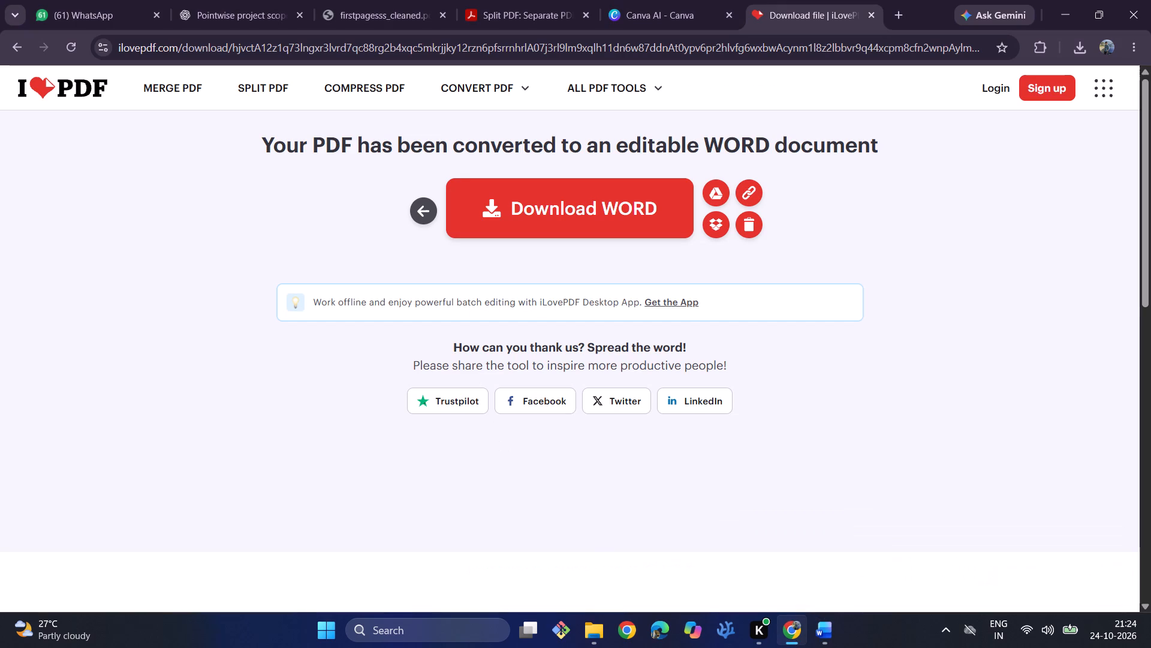
pyautogui.click(79, 6)
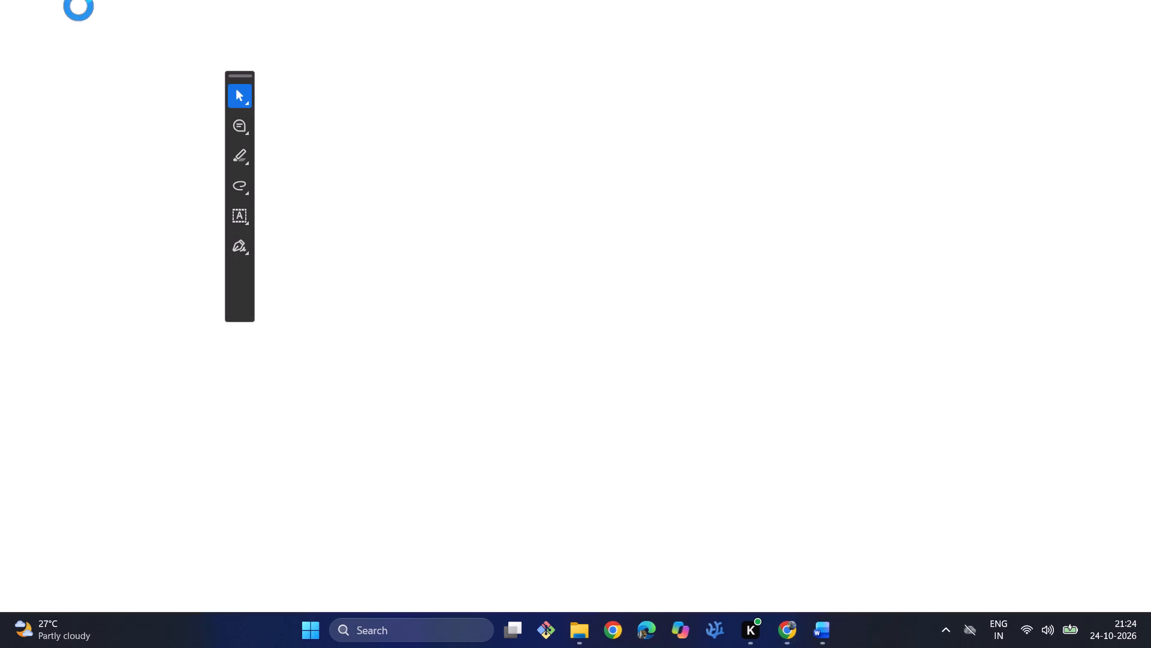
# Review the pages of finalfirst6.pdf in Acrobat from the title page to the Abstract, checking layout, borders and page numbers.
pyautogui.scroll(-1, 630, 374)
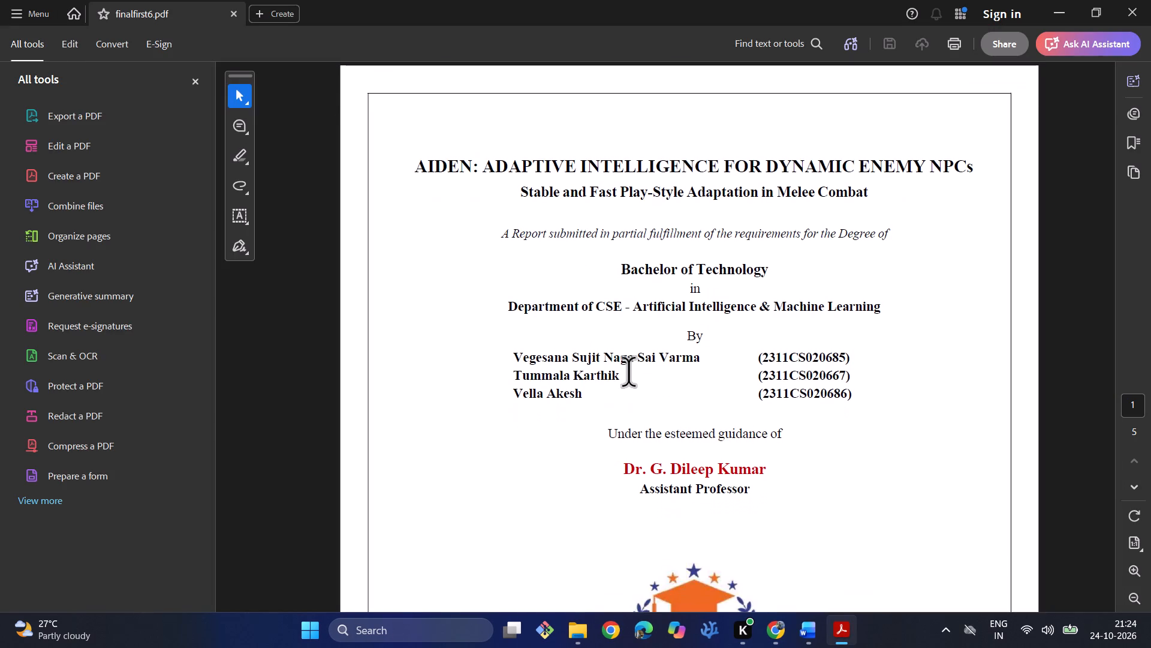
pyautogui.scroll(-5, 630, 374)
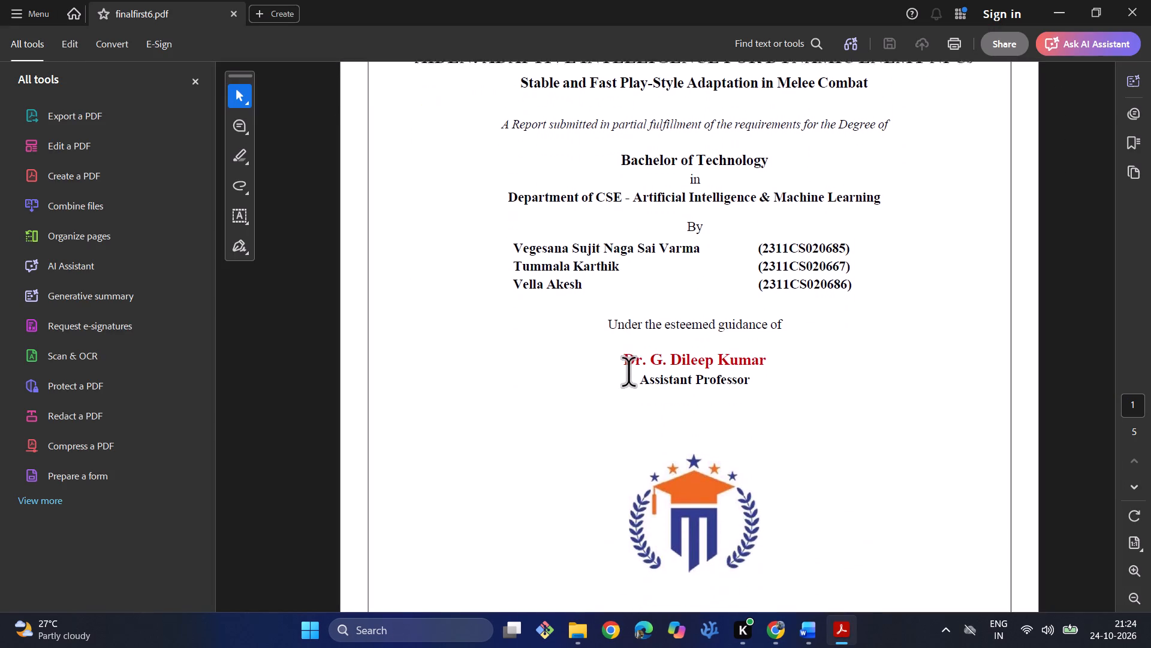
pyautogui.scroll(-10, 630, 374)
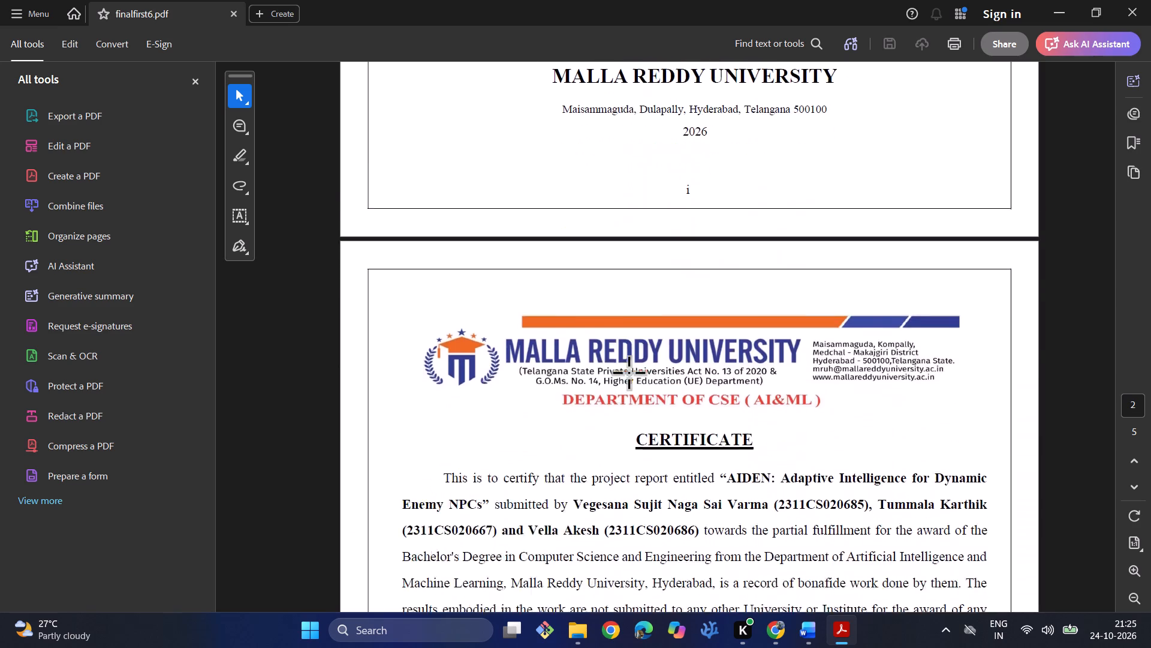
pyautogui.scroll(-4, 630, 374)
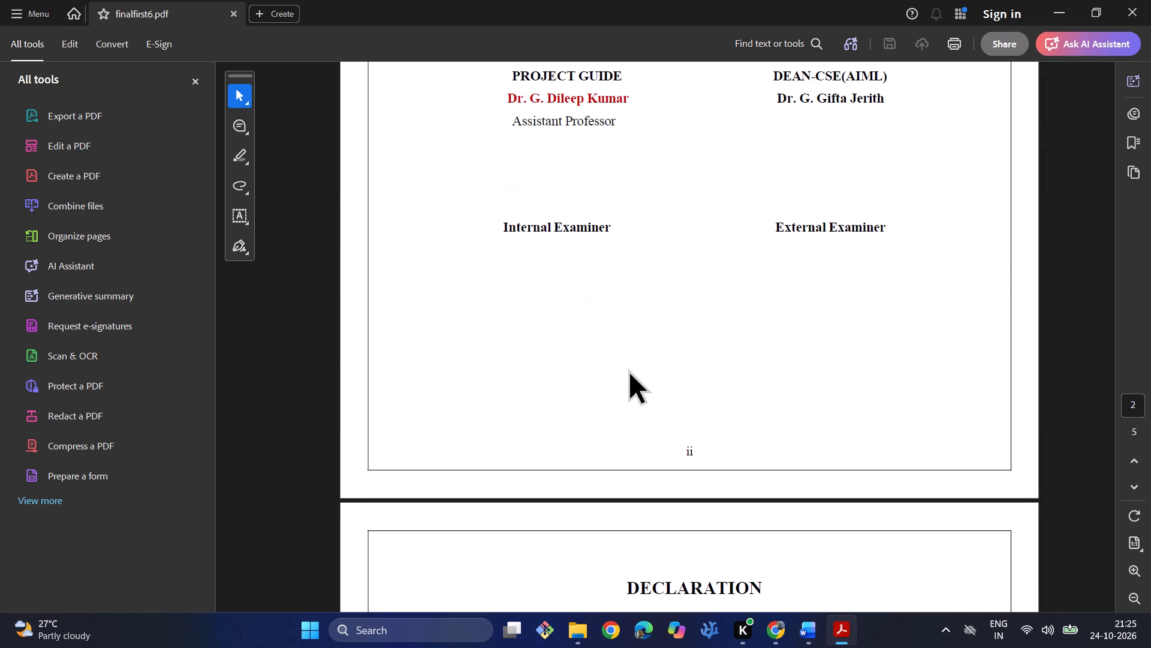
pyautogui.scroll(-11, 630, 374)
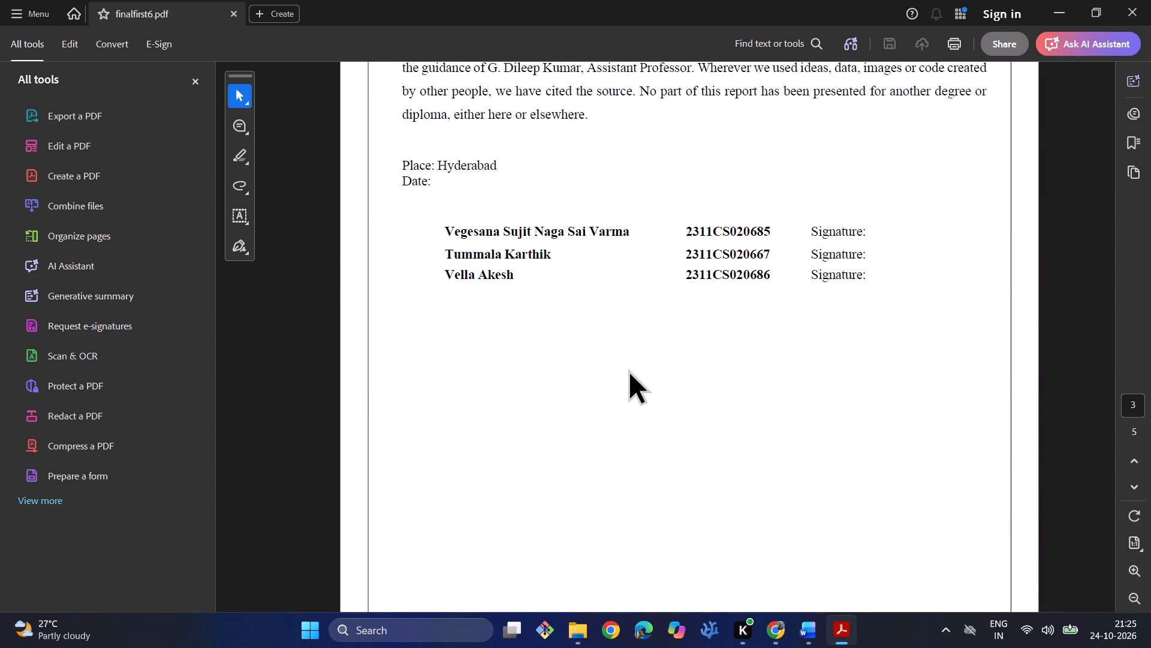
pyautogui.scroll(-6, 630, 374)
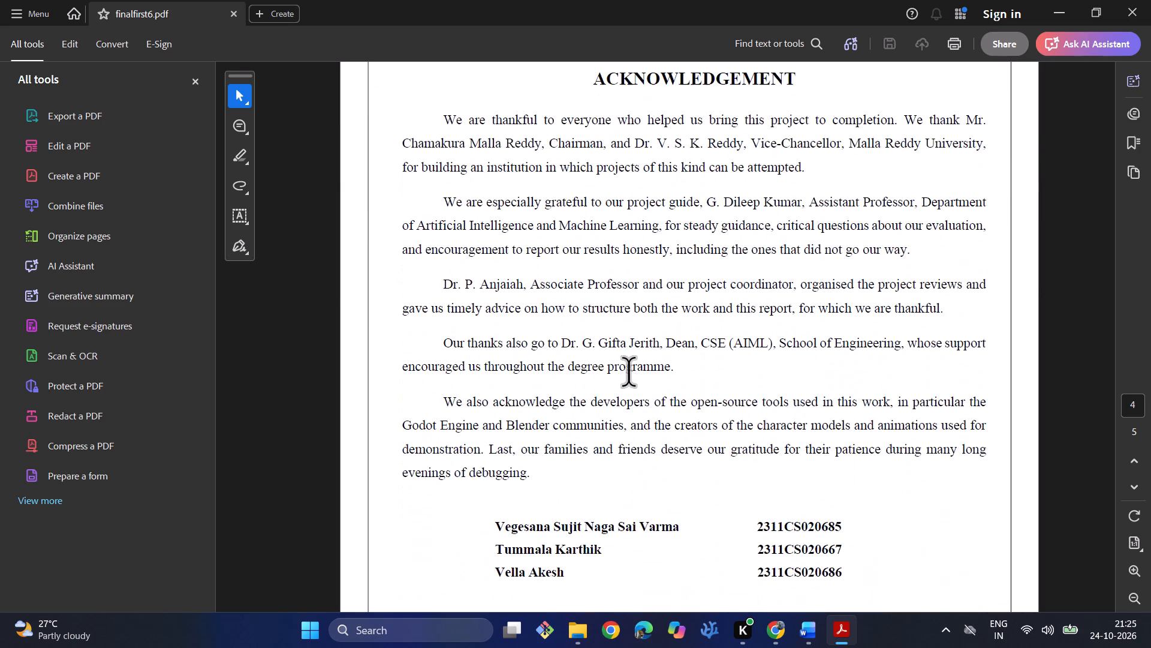
pyautogui.scroll(-9, 630, 374)
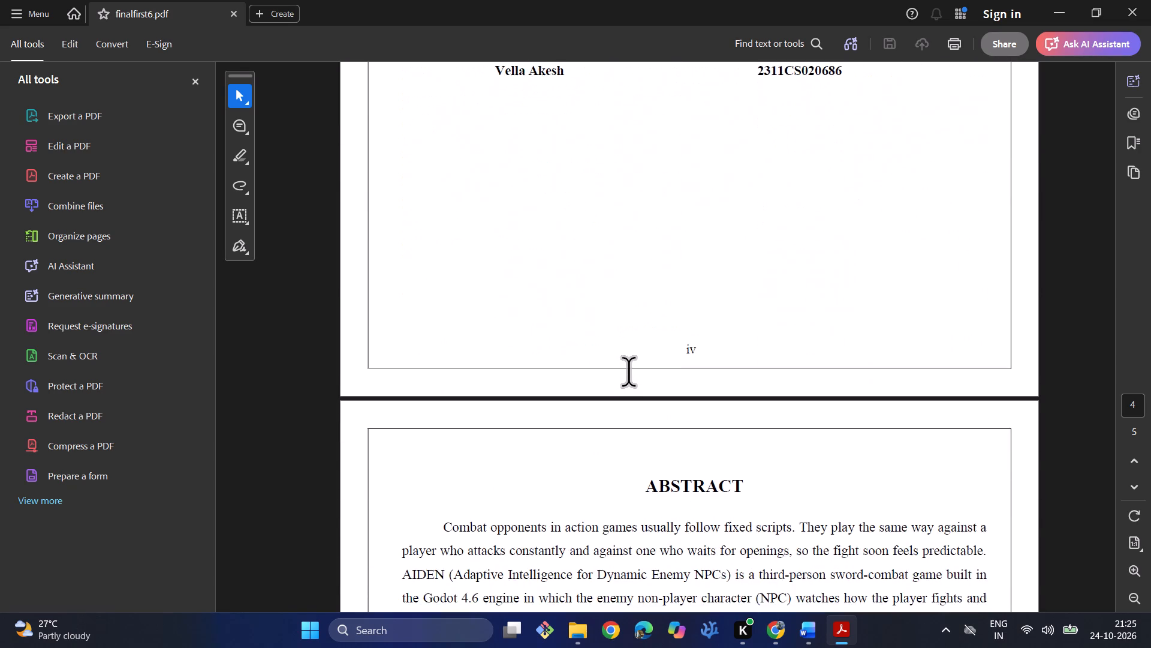
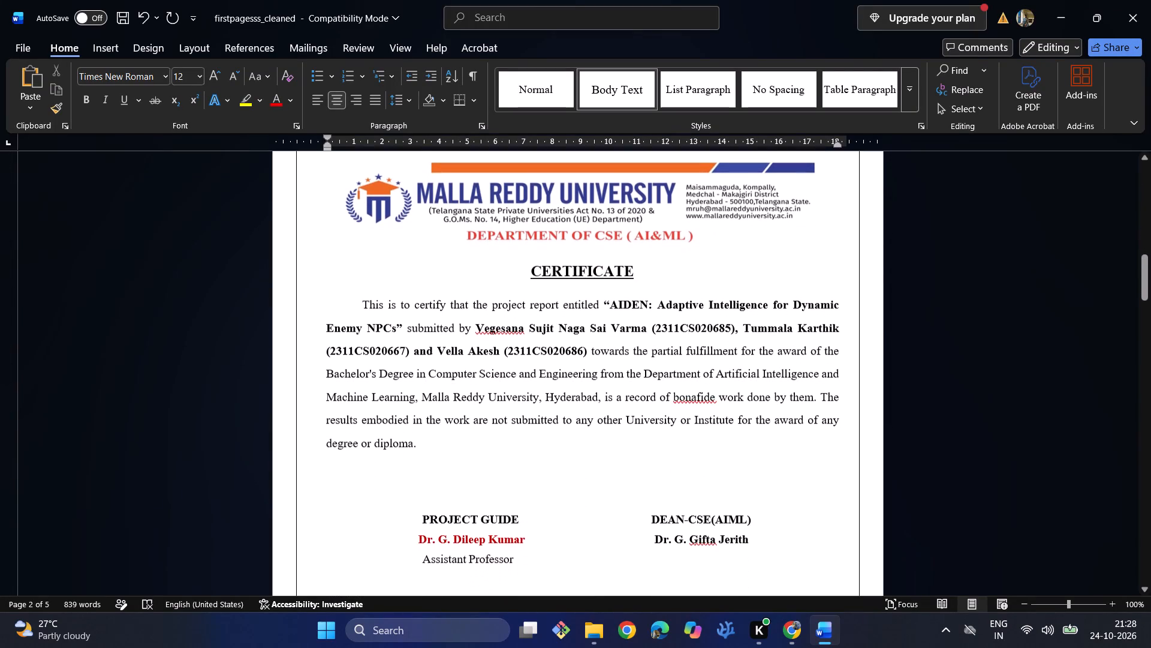
# Delete the third student's name and roll number, with the preceding "and", from the Certificate paragraph.
pyautogui.click(587, 352)
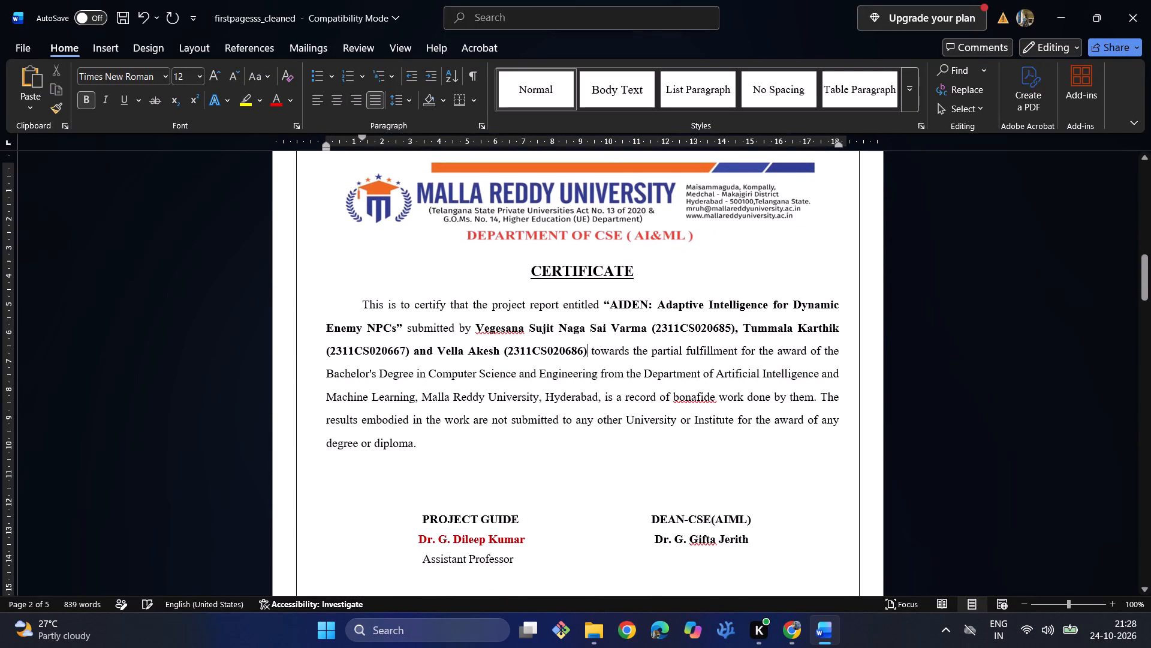
pyautogui.press('BackSpace')
pyautogui.press('BackSpace')
pyautogui.press('BackSpace')
pyautogui.press('BackSpace')
pyautogui.press('BackSpace')
pyautogui.press('BackSpace')
pyautogui.press('BackSpace')
pyautogui.press('BackSpace')
pyautogui.press('BackSpace')
pyautogui.press('BackSpace')
pyautogui.press('BackSpace')
pyautogui.press('BackSpace')
pyautogui.press('BackSpace')
pyautogui.press('BackSpace')
pyautogui.press('BackSpace')
pyautogui.press('BackSpace')
pyautogui.press('BackSpace')
pyautogui.press('BackSpace')
pyautogui.press('BackSpace')
pyautogui.press('BackSpace')
pyautogui.press('BackSpace')
pyautogui.press('BackSpace')
pyautogui.press('BackSpace')
pyautogui.press('BackSpace')
pyautogui.press('BackSpace')
pyautogui.press('BackSpace')
pyautogui.press('BackSpace')
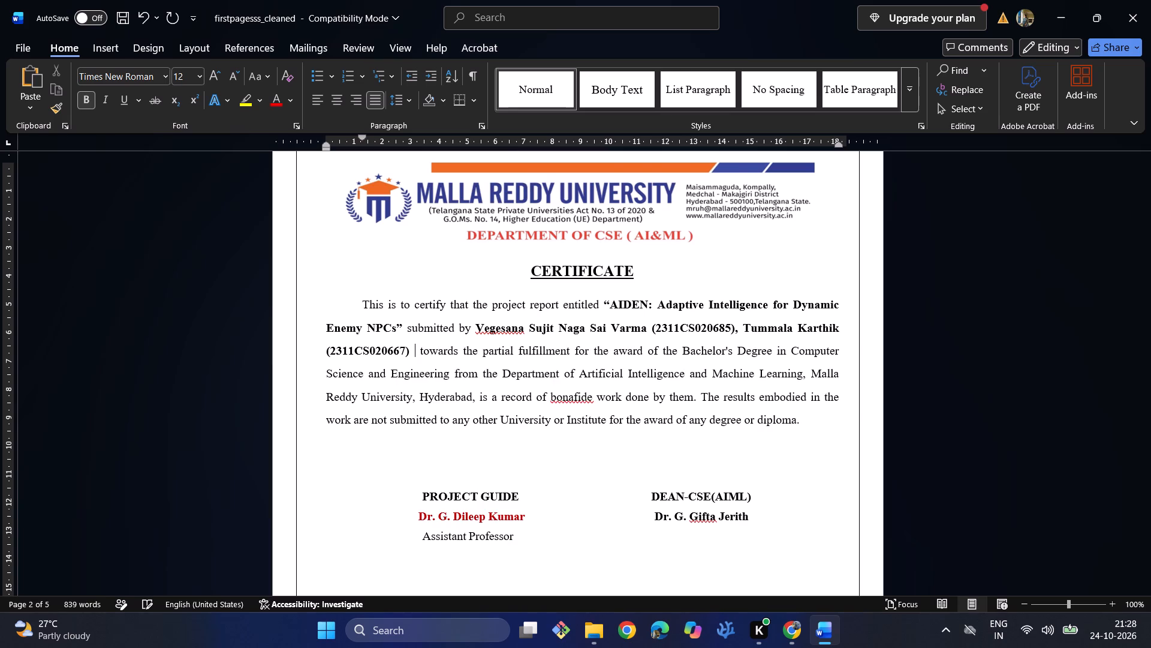
# Delete the second student's name and roll number from the Certificate paragraph, leaving only the first student listed.
pyautogui.press('BackSpace')
pyautogui.press('BackSpace')
pyautogui.press('BackSpace')
pyautogui.press('BackSpace')
pyautogui.press('BackSpace')
pyautogui.press('BackSpace')
pyautogui.press('BackSpace')
pyautogui.press('BackSpace')
pyautogui.press('BackSpace')
pyautogui.press('BackSpace')
pyautogui.press('BackSpace')
pyautogui.press('BackSpace')
pyautogui.press('BackSpace')
pyautogui.press('BackSpace')
pyautogui.press('BackSpace')
pyautogui.press('BackSpace')
pyautogui.press('BackSpace')
pyautogui.press('BackSpace')
pyautogui.press('BackSpace')
pyautogui.press('BackSpace')
pyautogui.press('BackSpace')
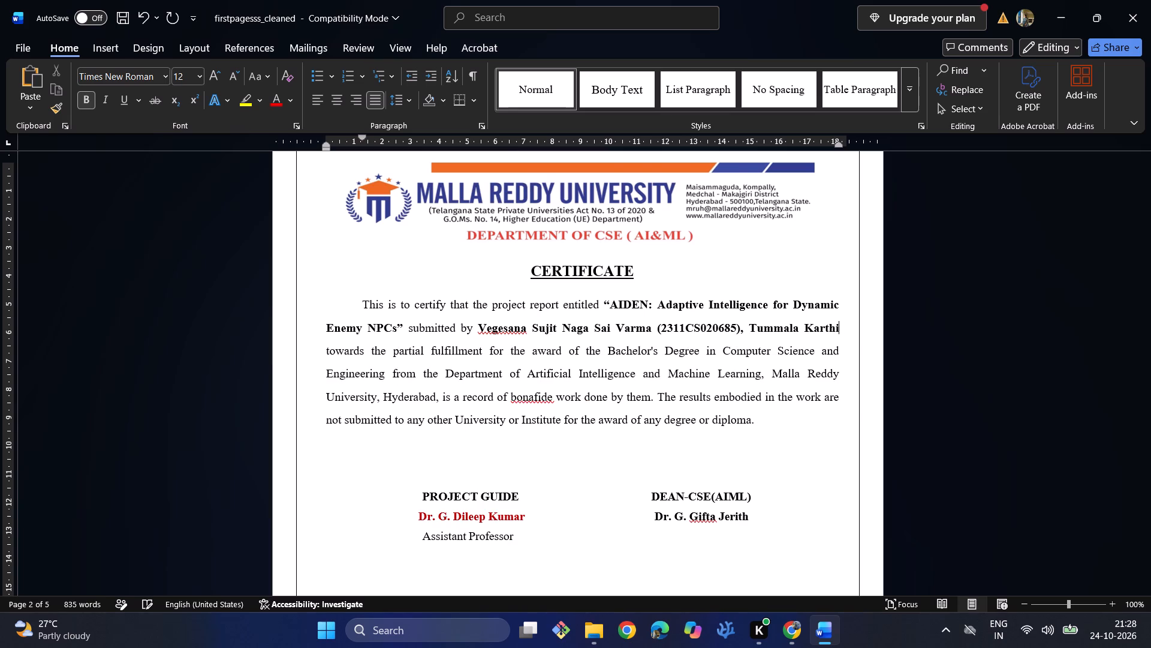
pyautogui.press('BackSpace')
pyautogui.press('BackSpace')
pyautogui.press('BackSpace')
pyautogui.press('BackSpace')
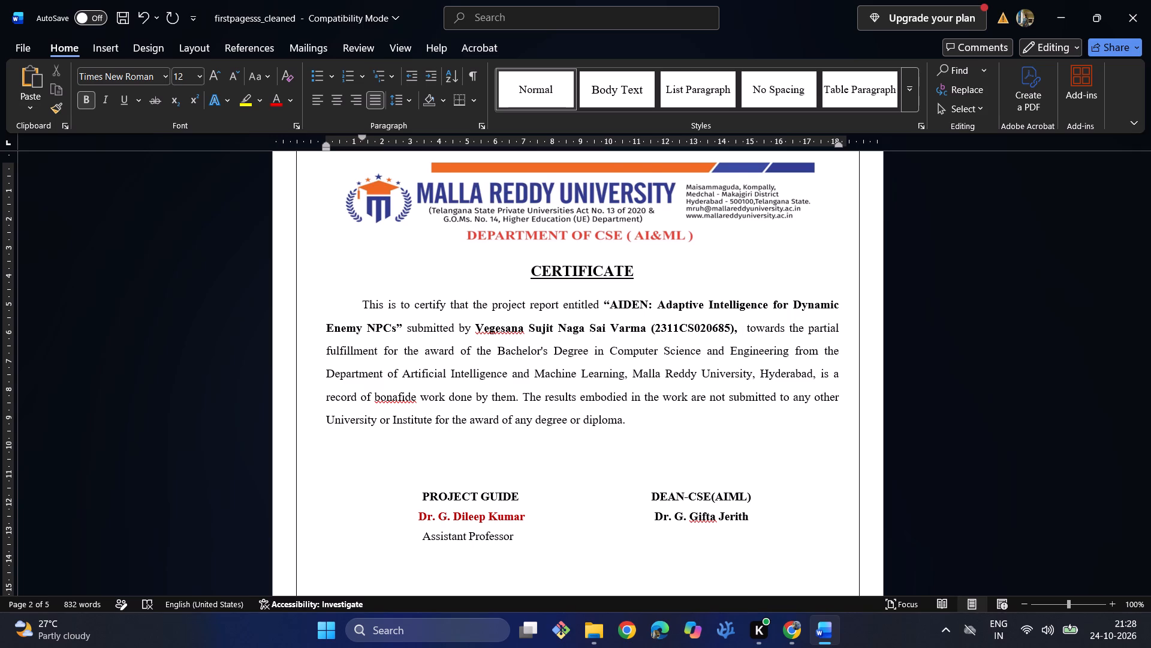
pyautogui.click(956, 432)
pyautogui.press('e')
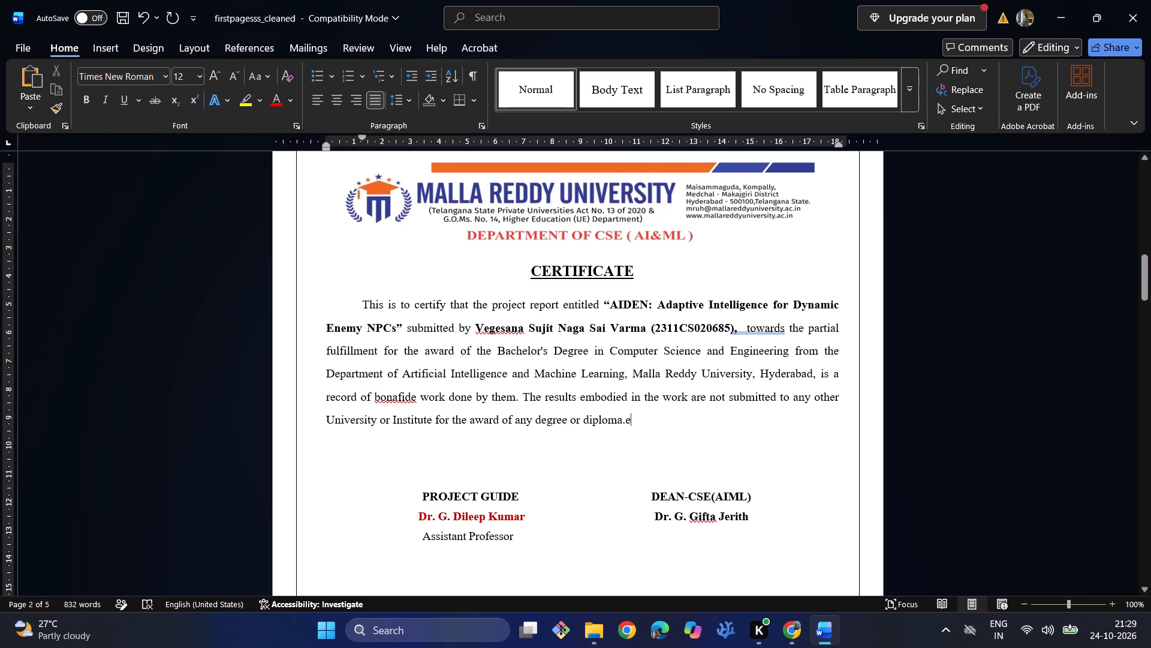
# Review the rest of the Certificate page and continue to the student signature table on the Declaration page.
pyautogui.scroll(1, 974, 360)
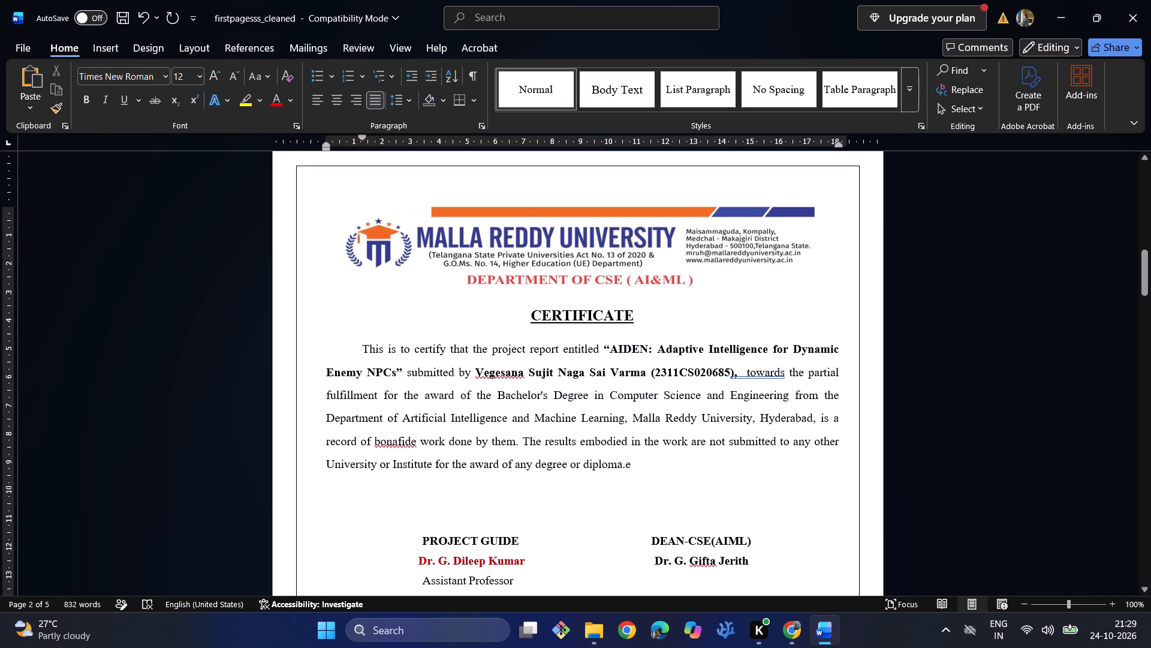
pyautogui.scroll(2, 974, 360)
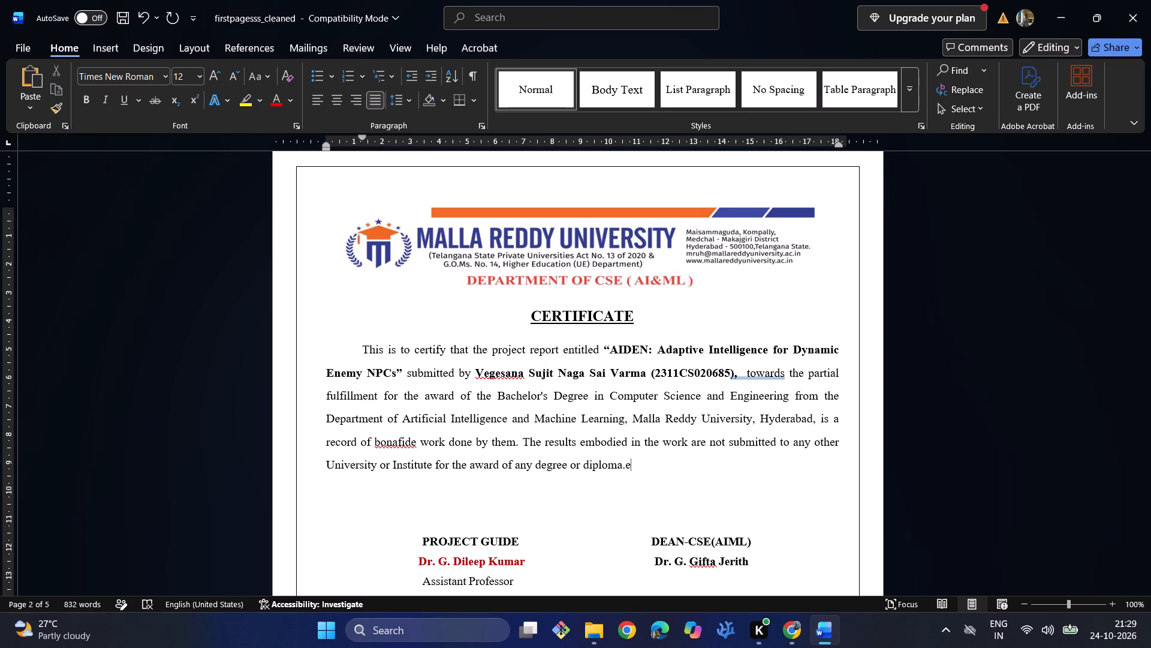
pyautogui.scroll(-1, 974, 360)
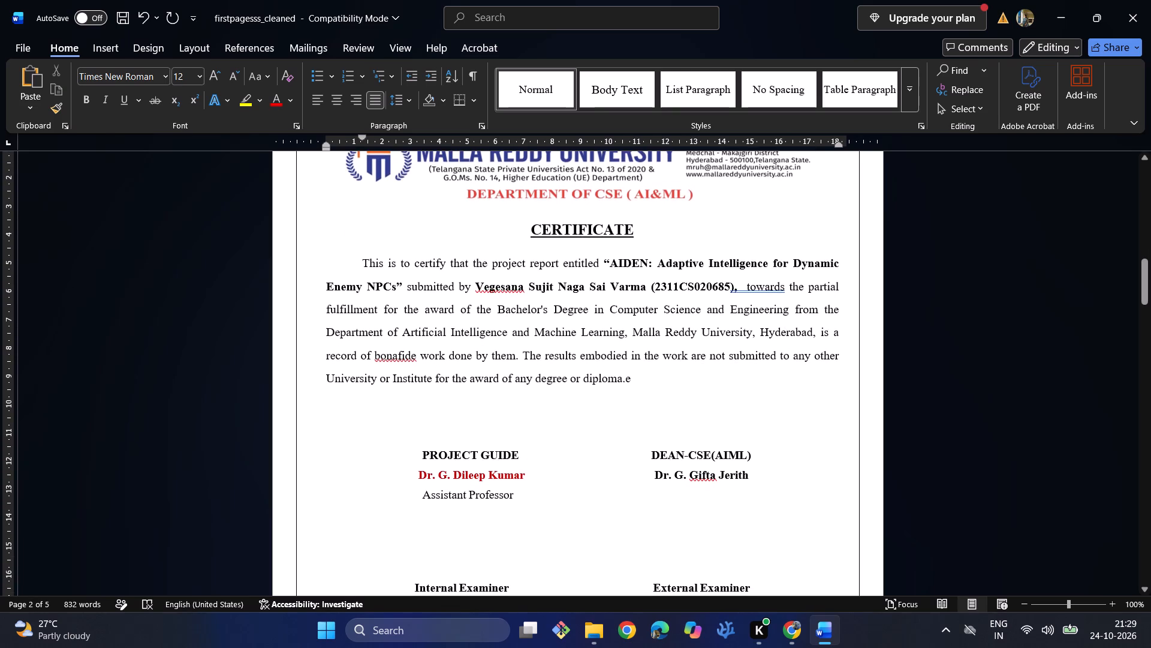
pyautogui.scroll(-2, 974, 360)
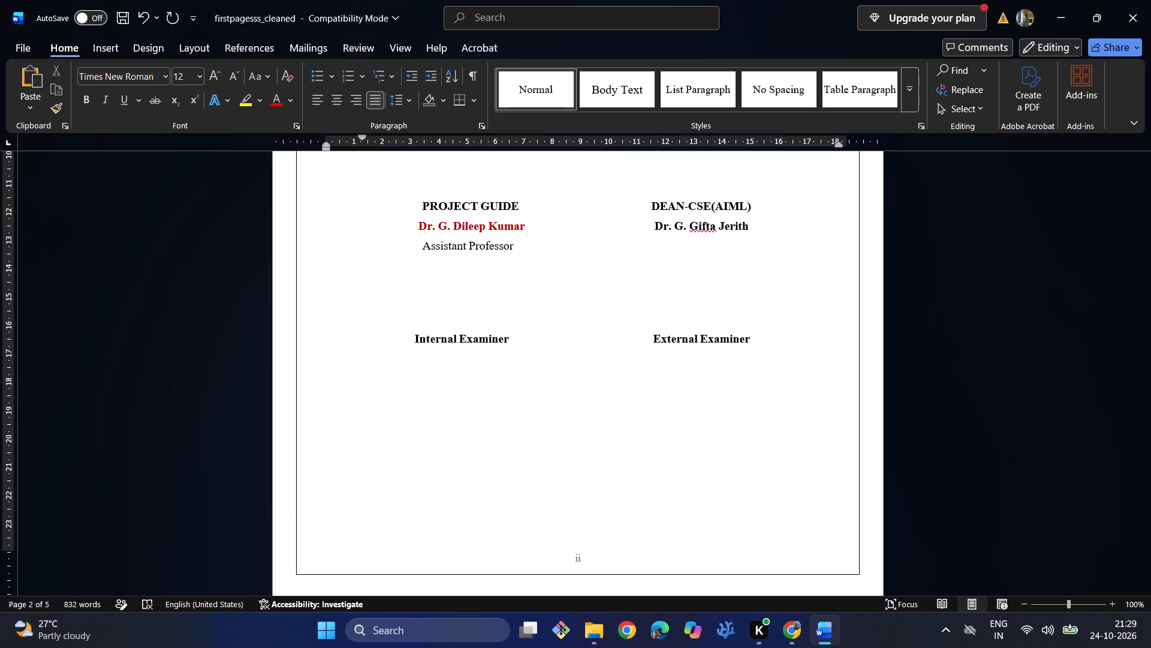
pyautogui.scroll(-1, 805, 363)
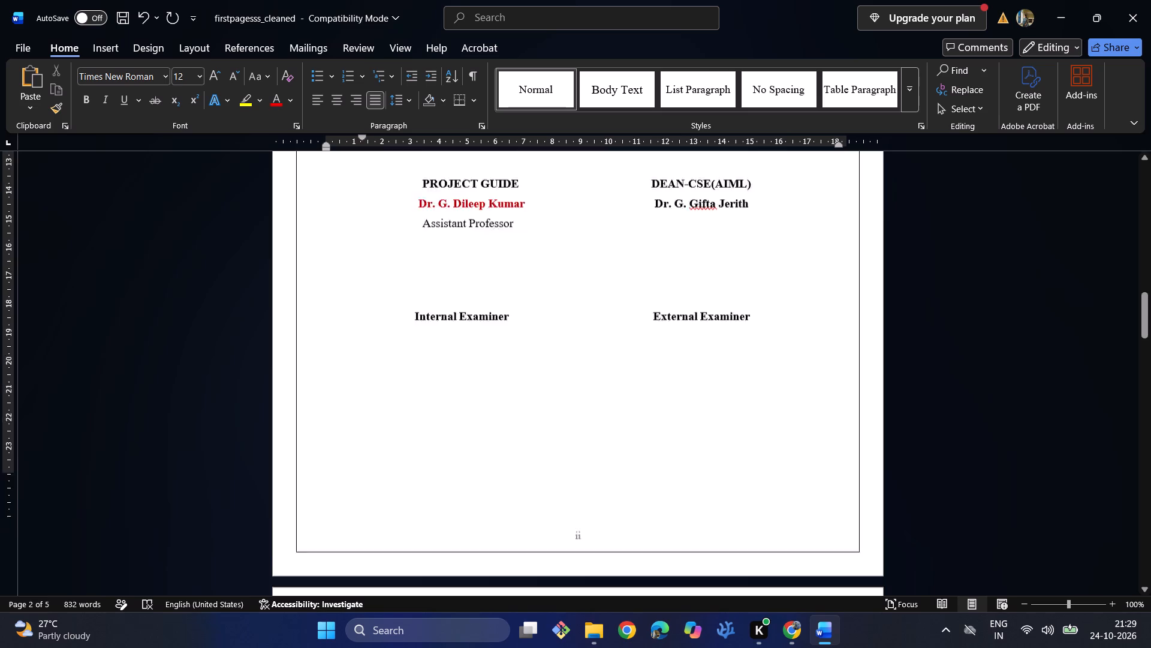
pyautogui.scroll(-4, 805, 363)
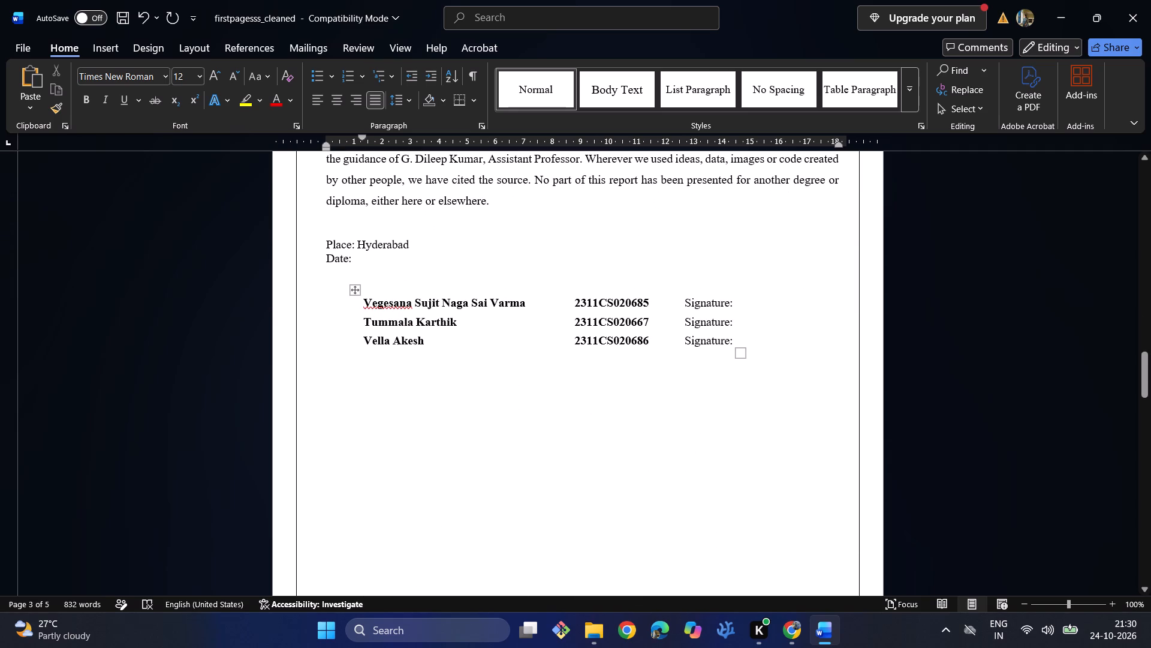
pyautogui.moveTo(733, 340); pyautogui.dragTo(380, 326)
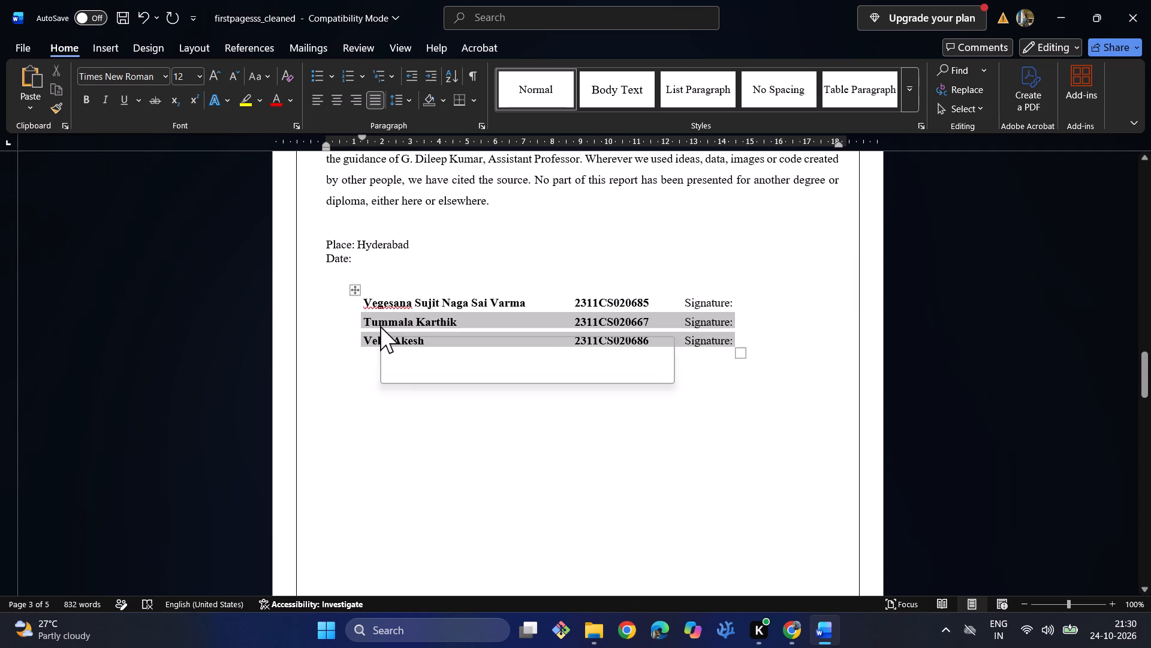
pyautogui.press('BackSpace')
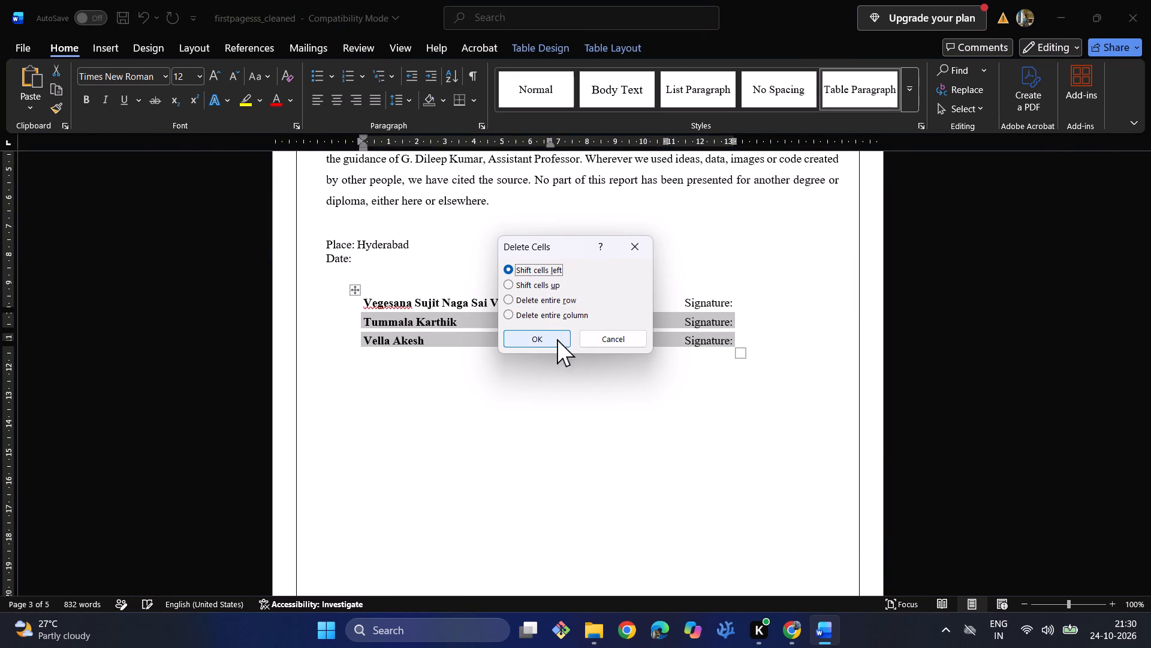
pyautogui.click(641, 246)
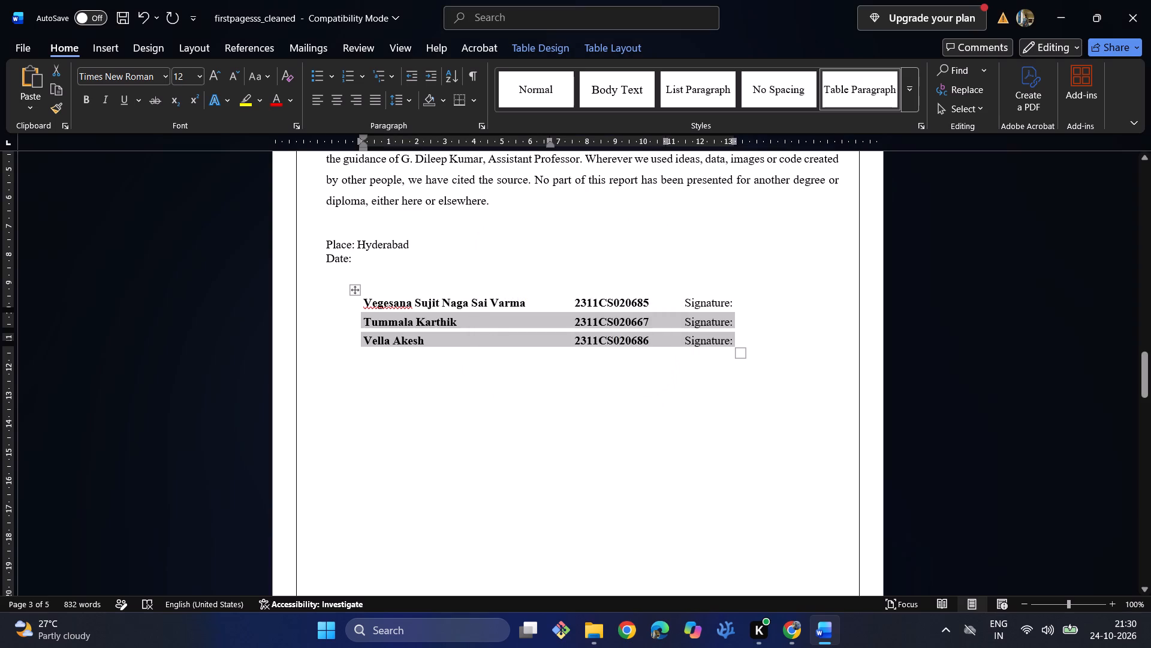
# Delete the "Signature:" text from the third student's row in the Declaration table.
pyautogui.click(640, 362)
pyautogui.click(737, 344)
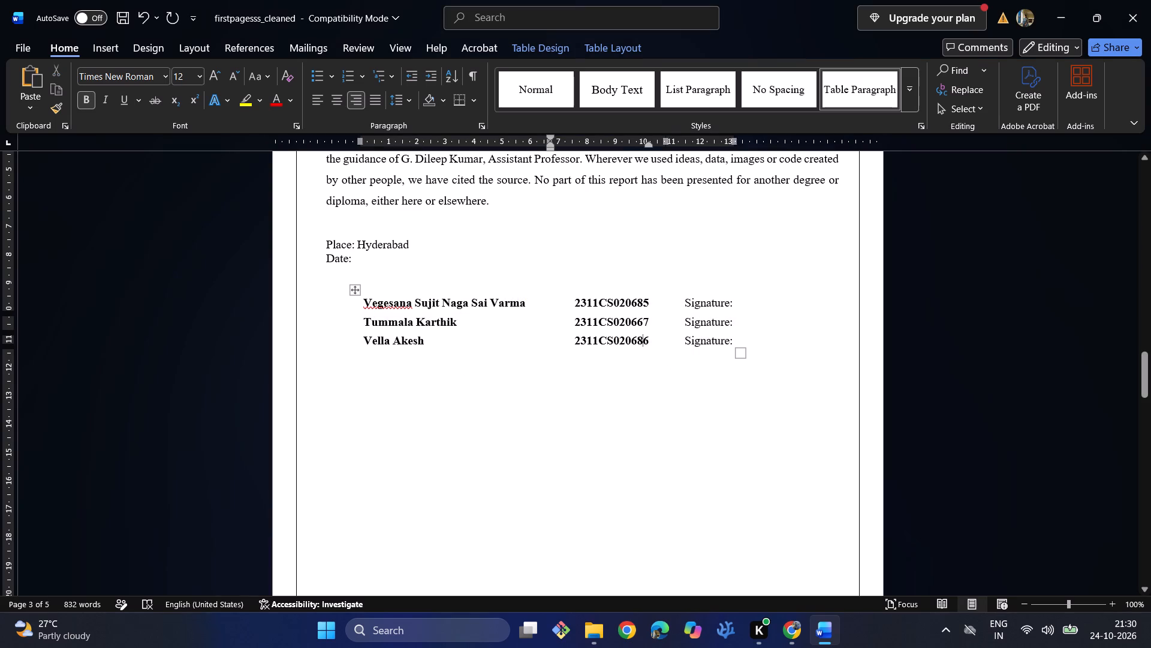
pyautogui.press('BackSpace')
pyautogui.press('BackSpace')
pyautogui.press('BackSpace')
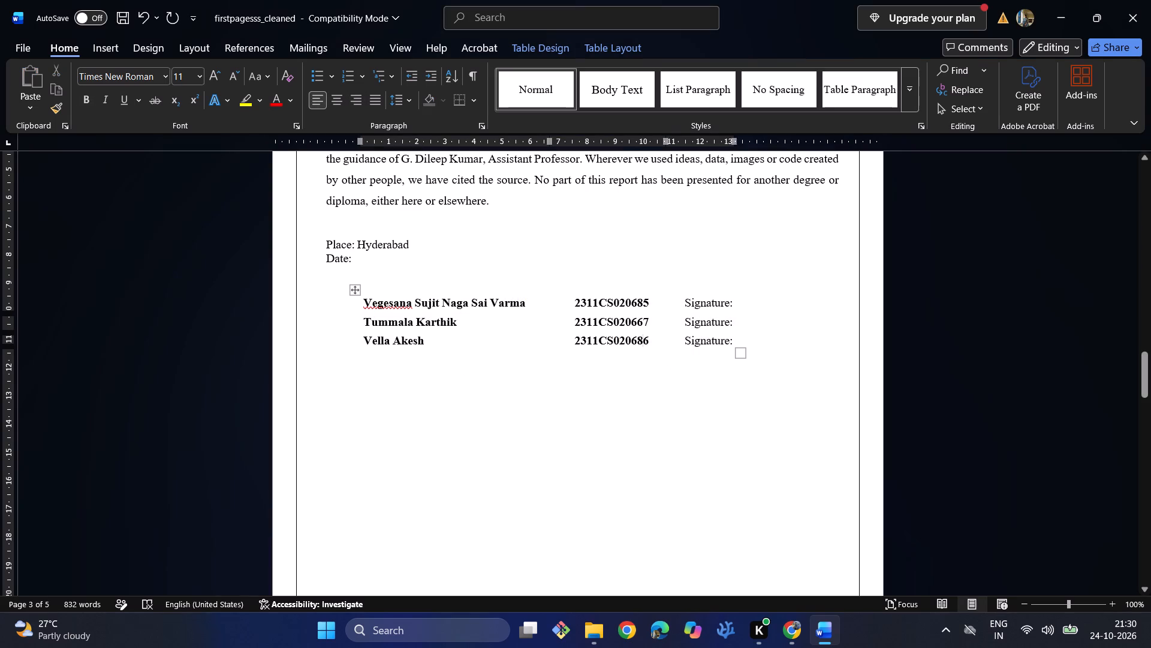
pyautogui.click(731, 338)
pyautogui.press('BackSpace')
pyautogui.press('BackSpace')
pyautogui.press('BackSpace')
pyautogui.press('BackSpace')
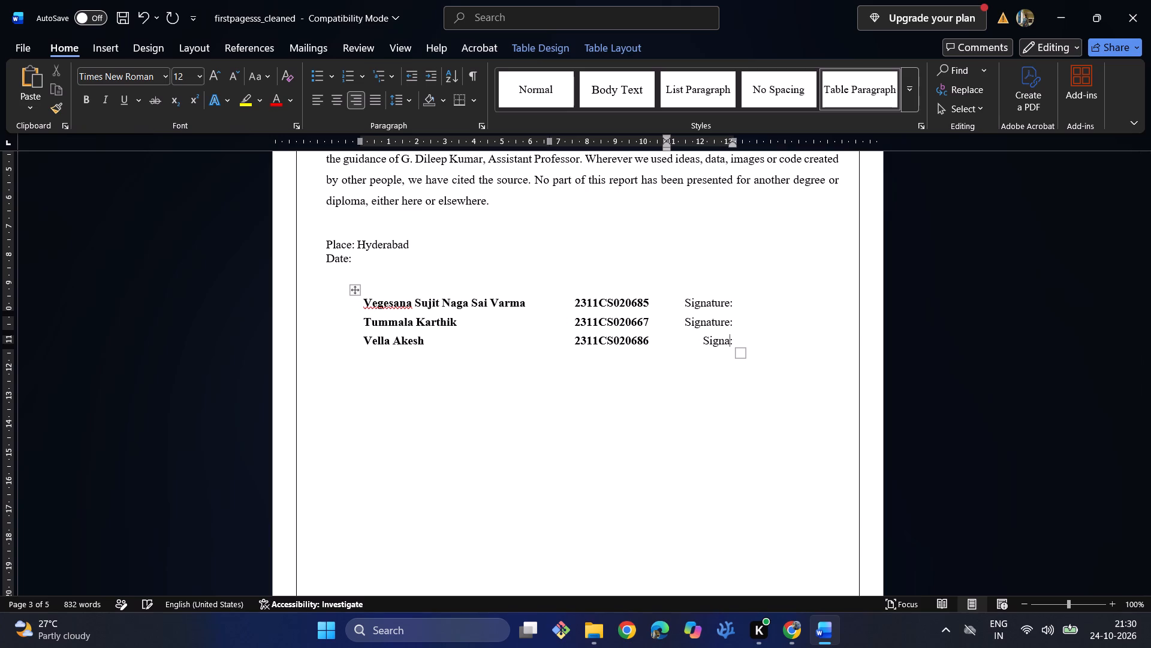
pyautogui.press('BackSpace')
pyautogui.press('BackSpace')
pyautogui.press('BackSpace')
pyautogui.press('Delete')
pyautogui.press('BackSpace')
pyautogui.press('BackSpace')
# Delete the third student's roll number from the last row of the Declaration table.
pyautogui.click(645, 341)
pyautogui.press('BackSpace')
pyautogui.press('Right')
pyautogui.press('BackSpace')
pyautogui.press('BackSpace')
pyautogui.press('BackSpace')
pyautogui.press('BackSpace')
pyautogui.press('BackSpace')
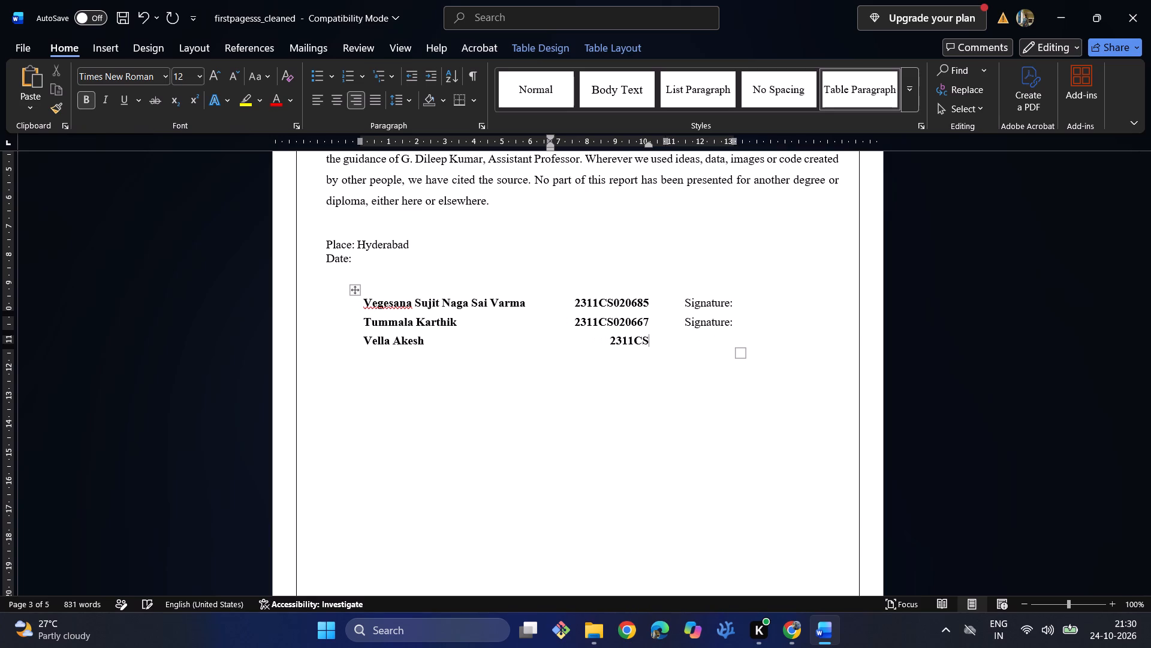
pyautogui.press('BackSpace')
pyautogui.press('BackSpace')
pyautogui.press('BackSpace')
pyautogui.press('BackSpace')
pyautogui.press('BackSpace')
pyautogui.press('BackSpace')
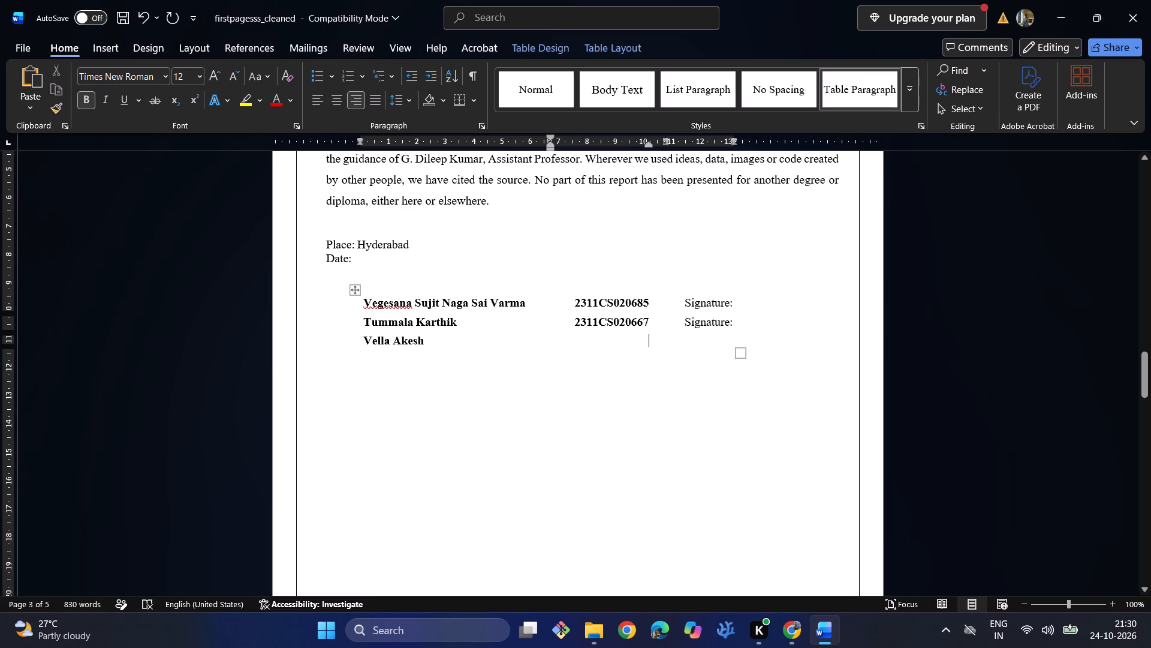
# Delete the third student's name from the last row of the Declaration table.
pyautogui.click(423, 341)
pyautogui.press('BackSpace')
pyautogui.press('BackSpace')
pyautogui.press('BackSpace')
pyautogui.press('BackSpace')
pyautogui.press('BackSpace')
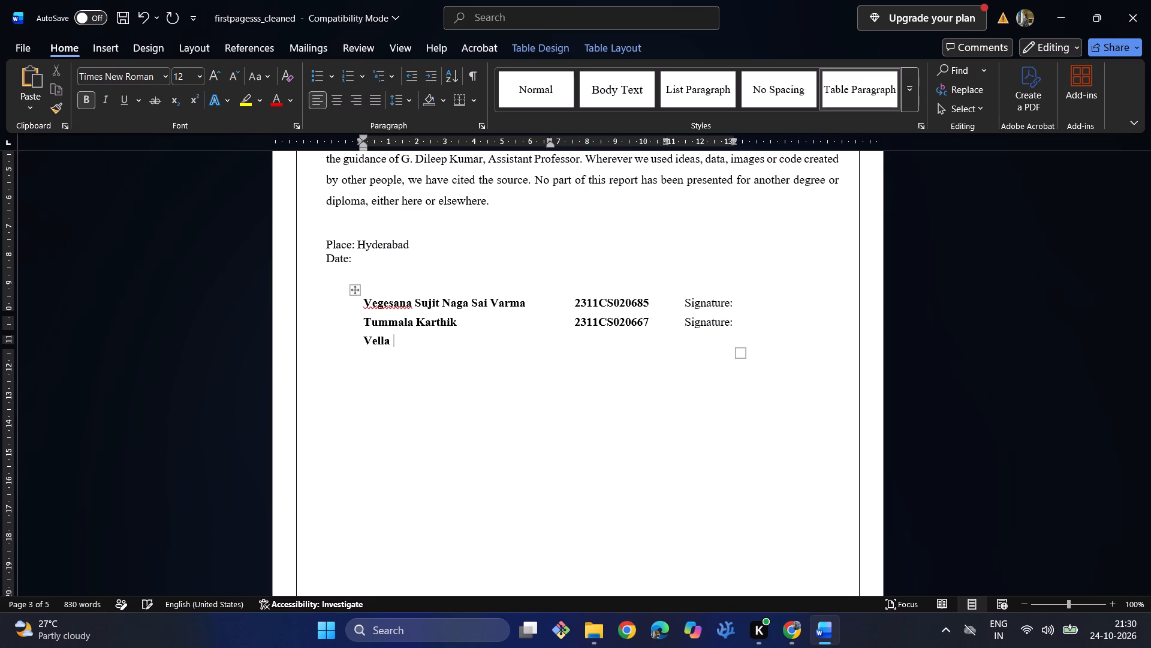
pyautogui.press('BackSpace')
pyautogui.press('BackSpace')
pyautogui.press('BackSpace')
pyautogui.press('BackSpace')
pyautogui.press('BackSpace')
pyautogui.press('BackSpace')
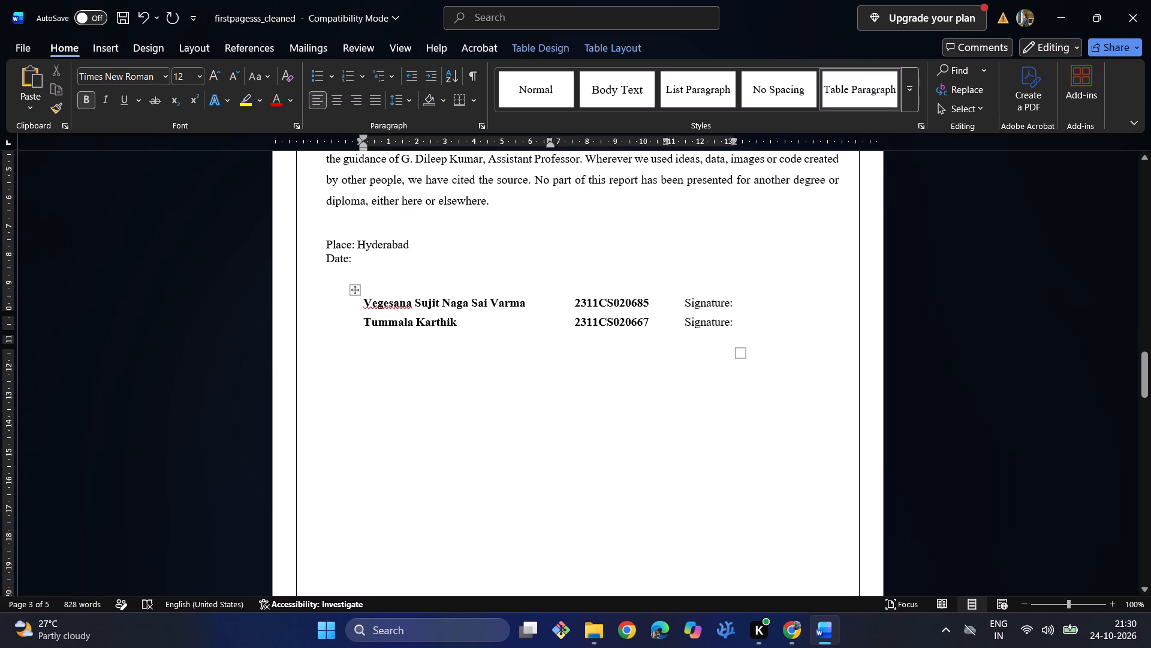
# Clear the second student's row in the Declaration table, removing the "Signature:" text, roll number and name.
pyautogui.click(727, 323)
pyautogui.hotkey('ctrl', 'BackSpace')
pyautogui.press('Right')
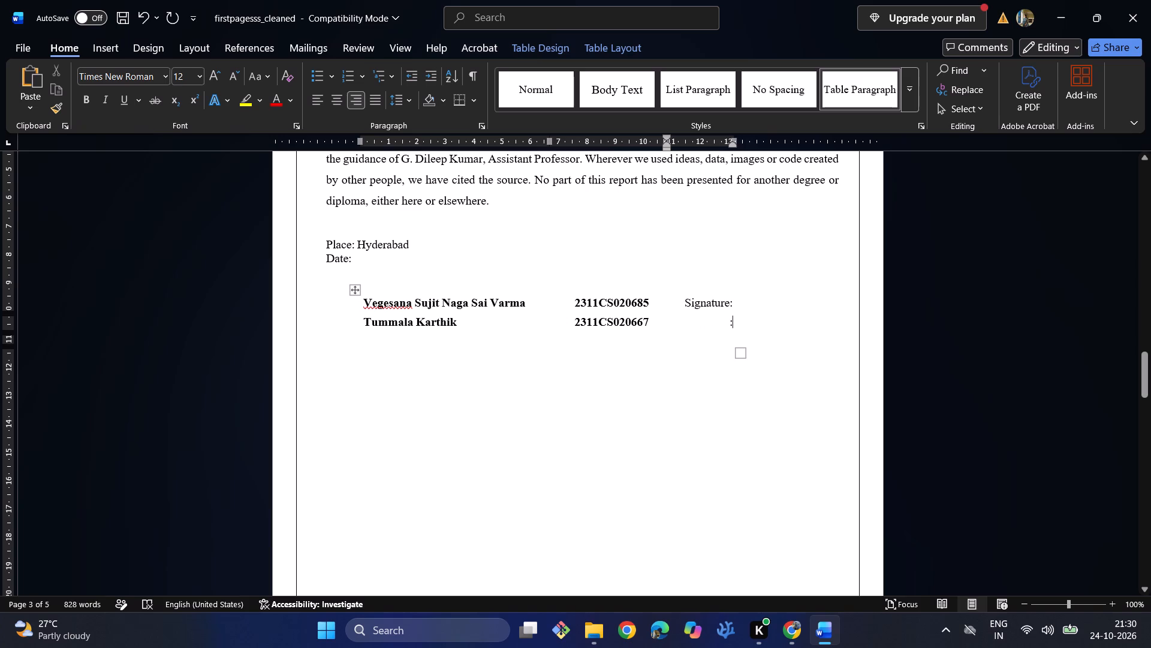
pyautogui.hotkey('ctrl', 'BackSpace')
pyautogui.press('Left')
pyautogui.hotkey('ctrl', 'BackSpace')
pyautogui.press('Left')
pyautogui.hotkey('ctrl', 'BackSpace')
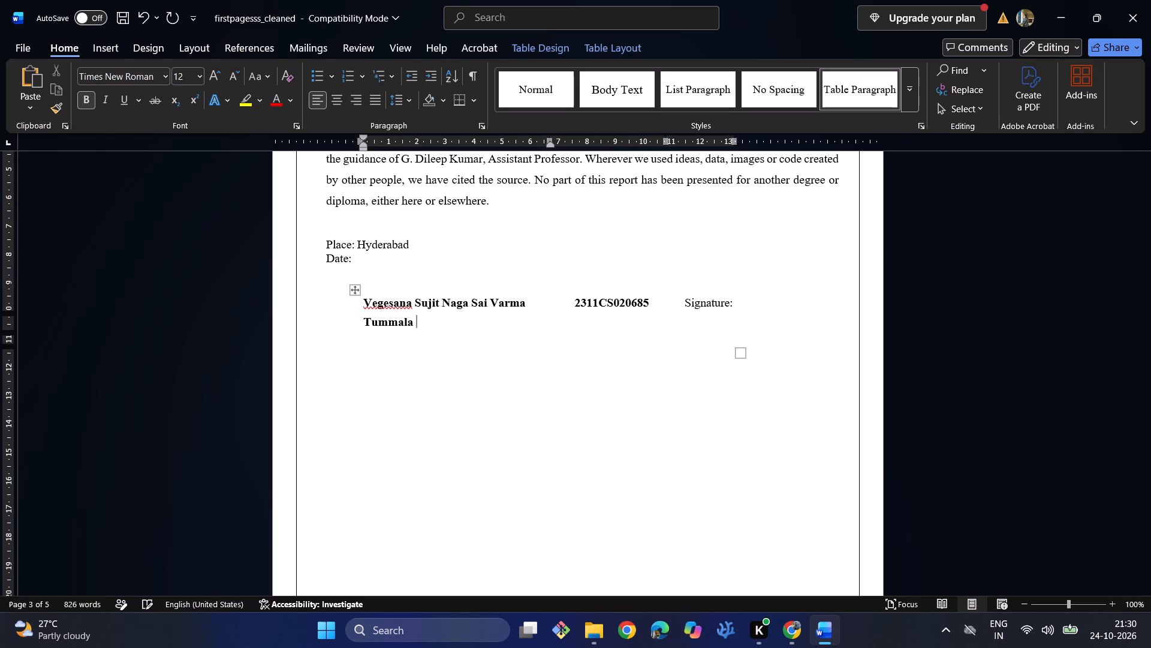
pyautogui.hotkey('ctrl', 'BackSpace')
# Replace "We" with "I" at the start of the Declaration paragraph.
pyautogui.scroll(1, 668, 365)
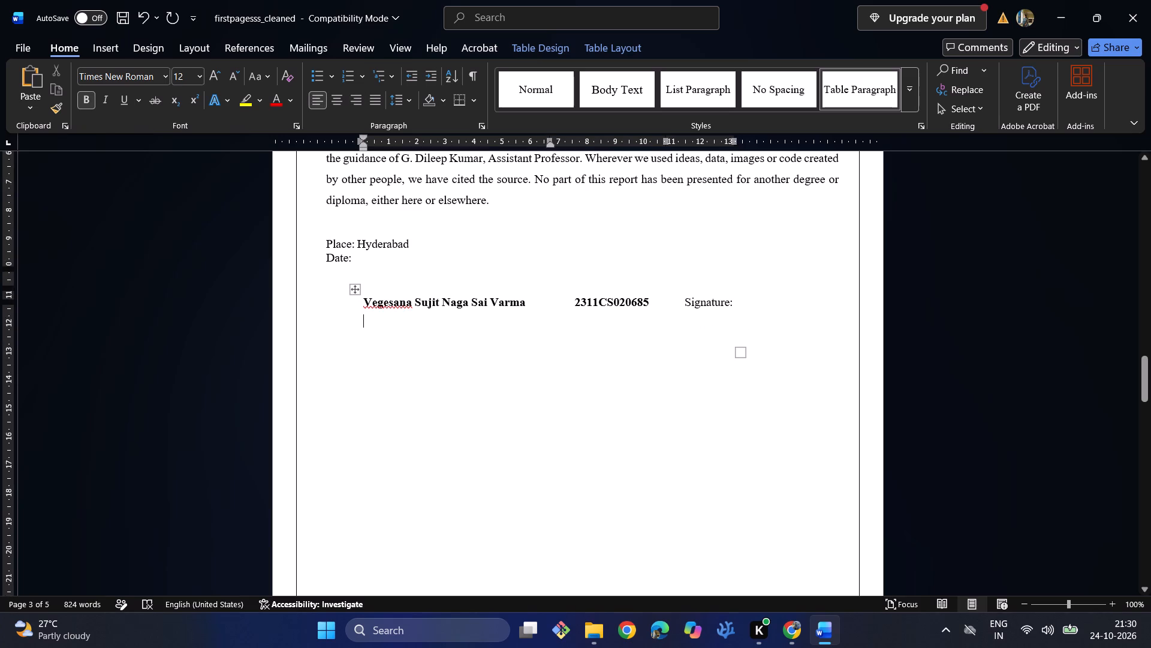
pyautogui.scroll(1, 668, 365)
pyautogui.scroll(-1, 668, 365)
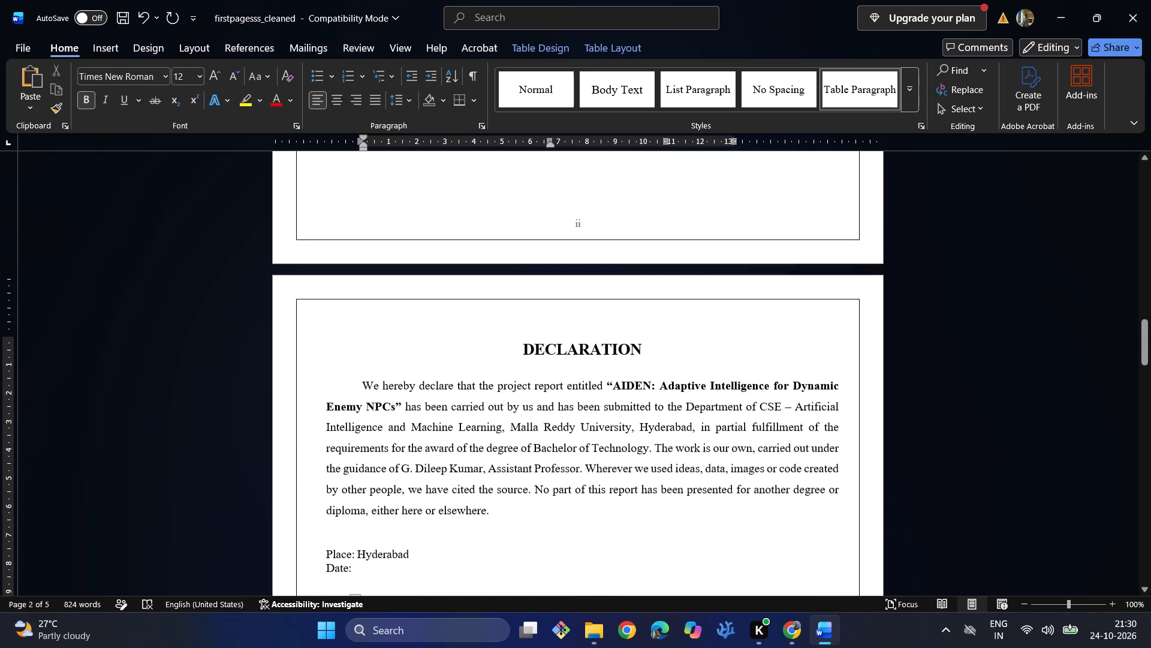
pyautogui.click(384, 383)
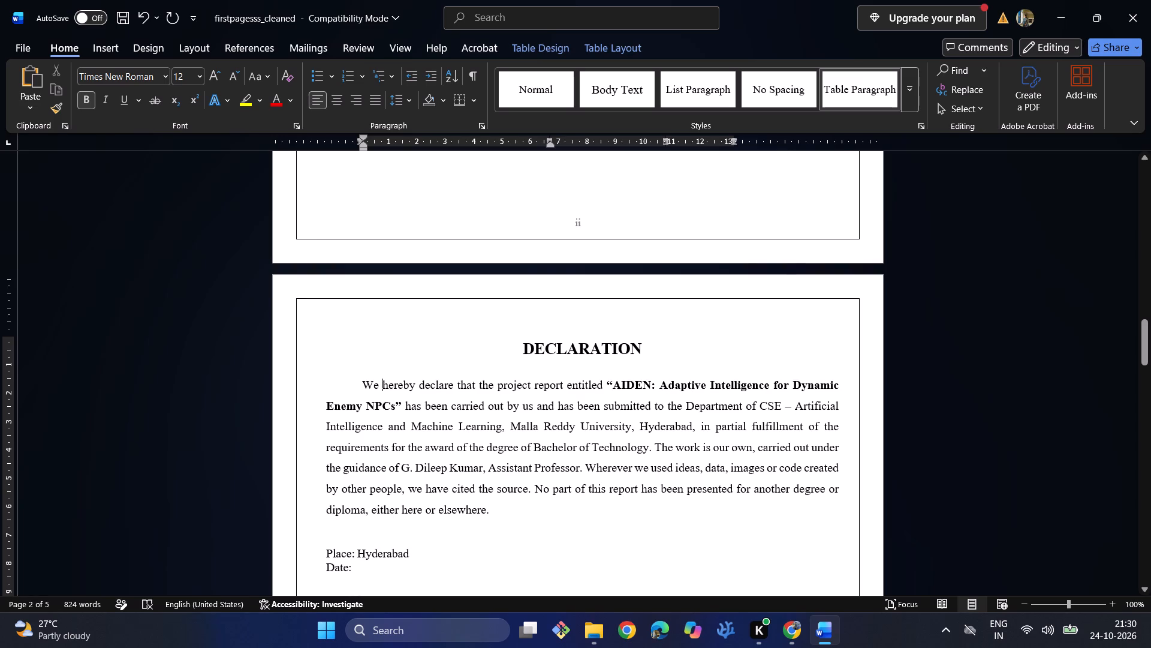
pyautogui.press('Left')
pyautogui.press('BackSpace')
pyautogui.press('BackSpace')
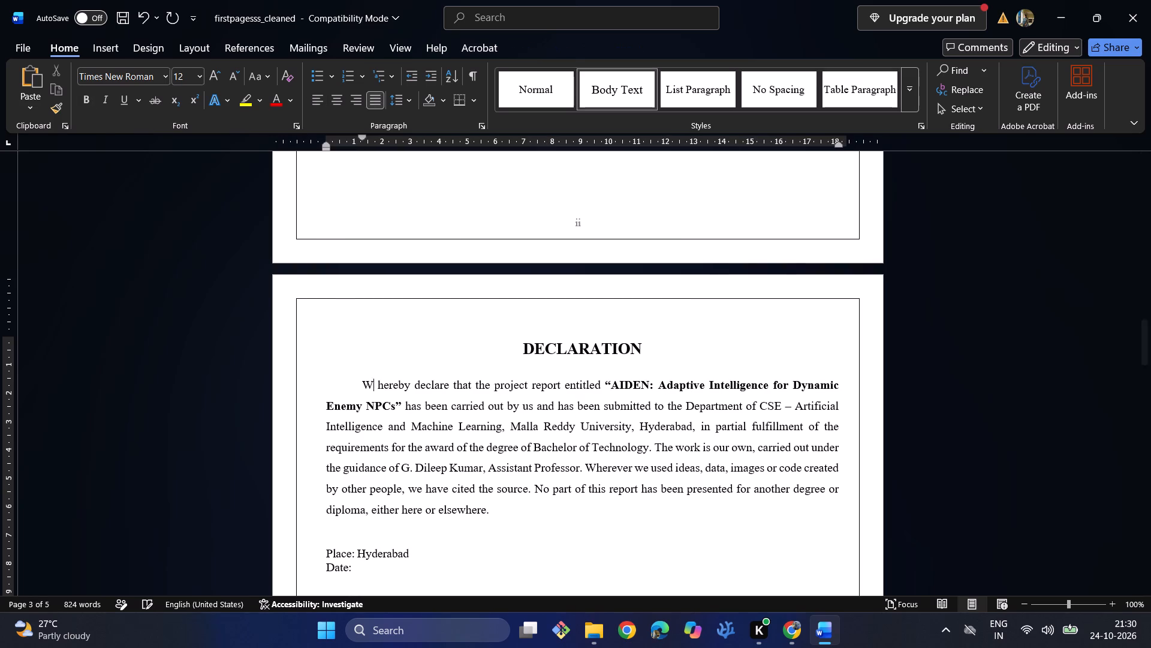
pyautogui.hotkey('shift', 'i')
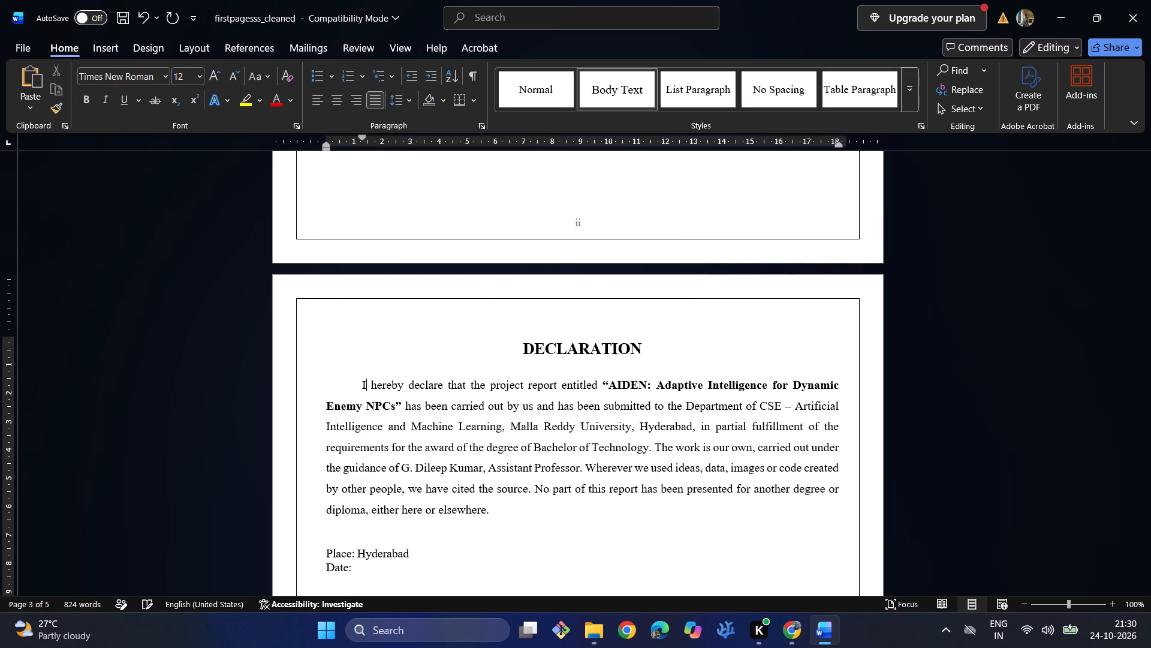
# Replace "We" with "I" at the start of the first Acknowledgement paragraph.
pyautogui.scroll(-1, 615, 405)
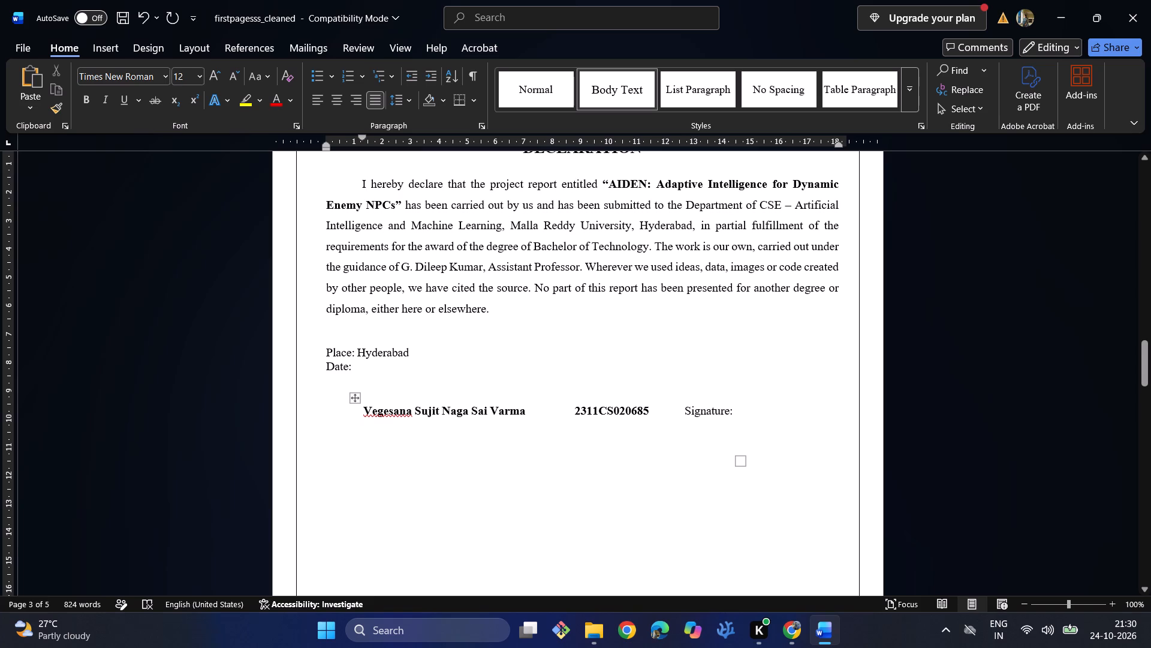
pyautogui.scroll(-1, 615, 405)
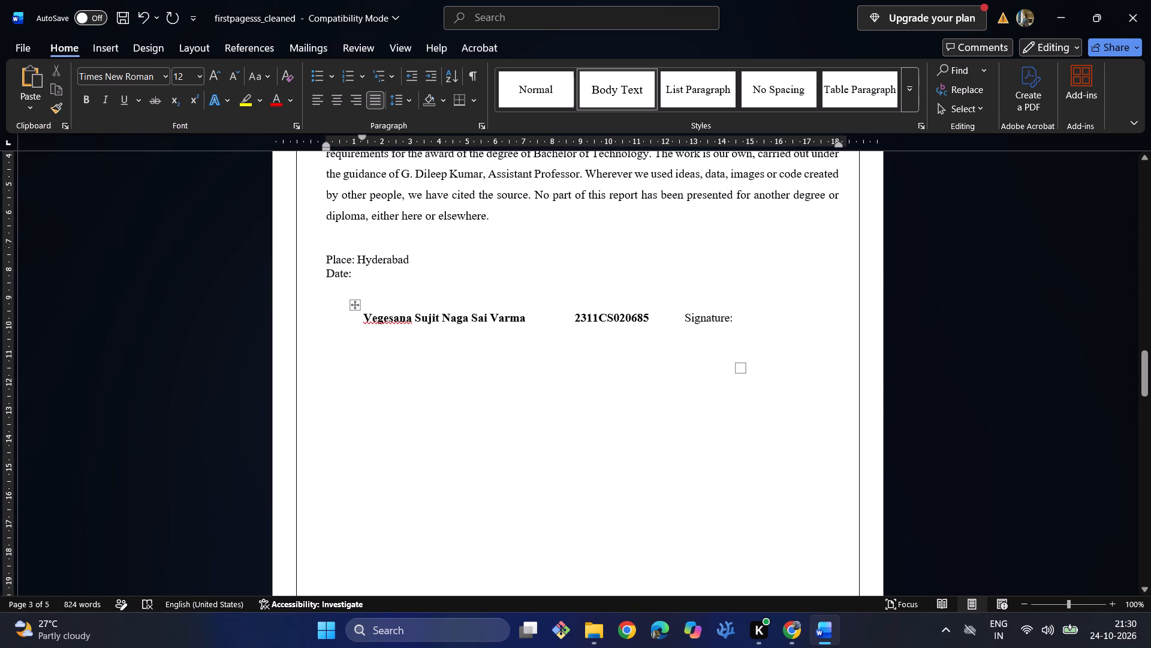
pyautogui.scroll(-3, 615, 405)
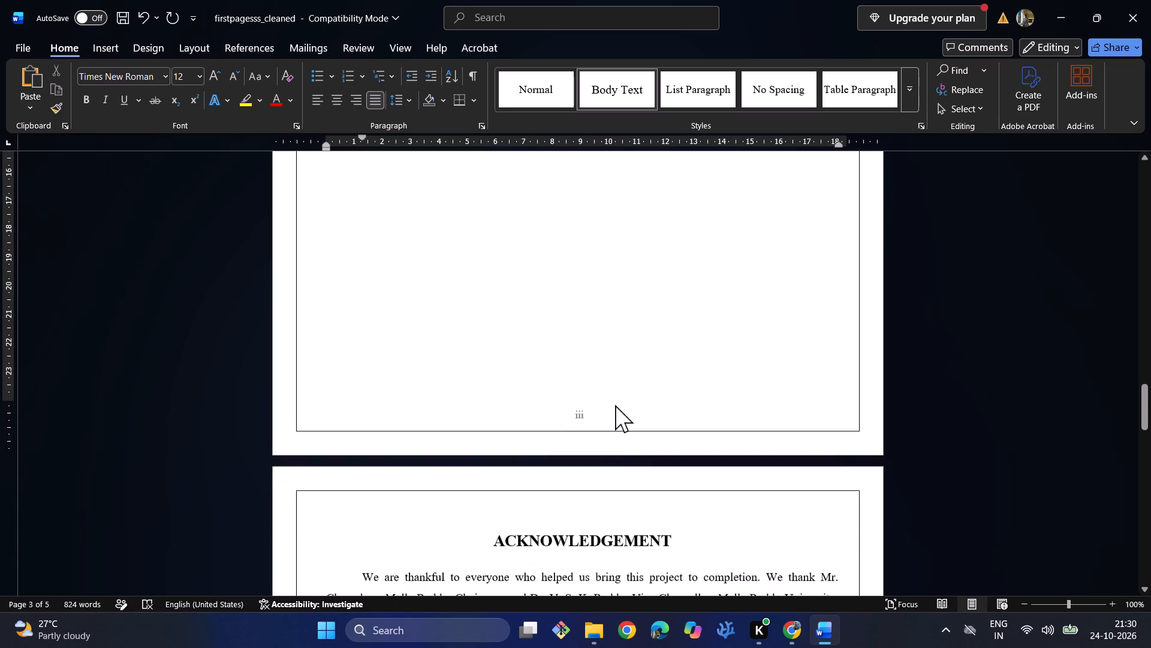
pyautogui.scroll(-2, 615, 405)
pyautogui.scroll(1, 597, 410)
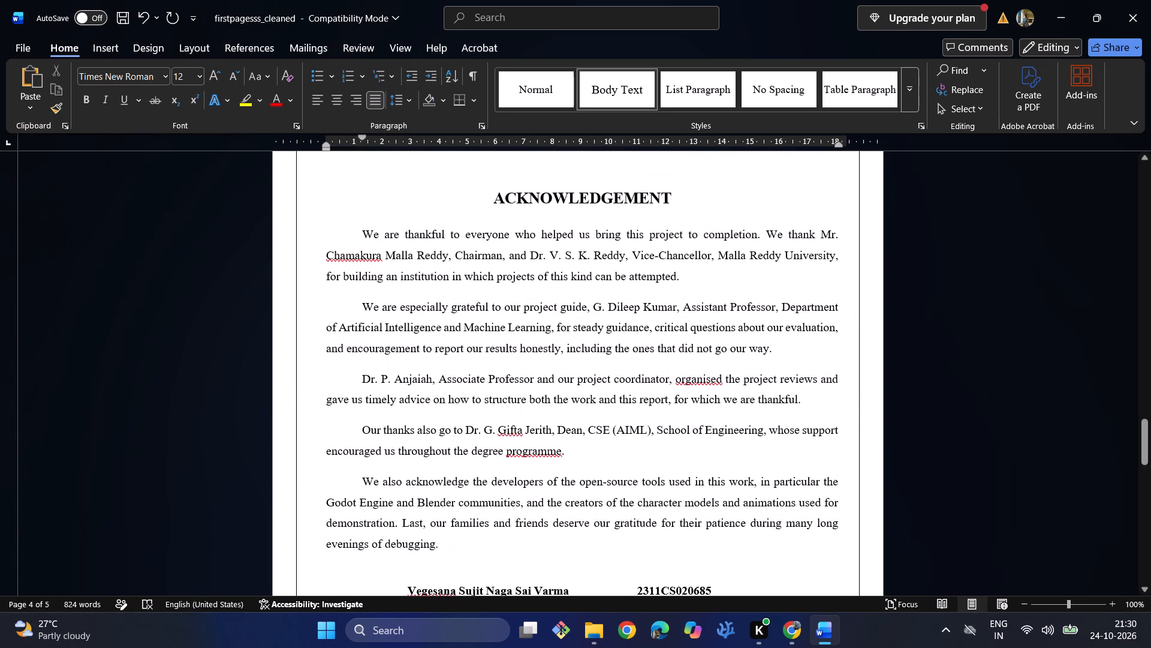
pyautogui.click(372, 236)
pyautogui.press('Right')
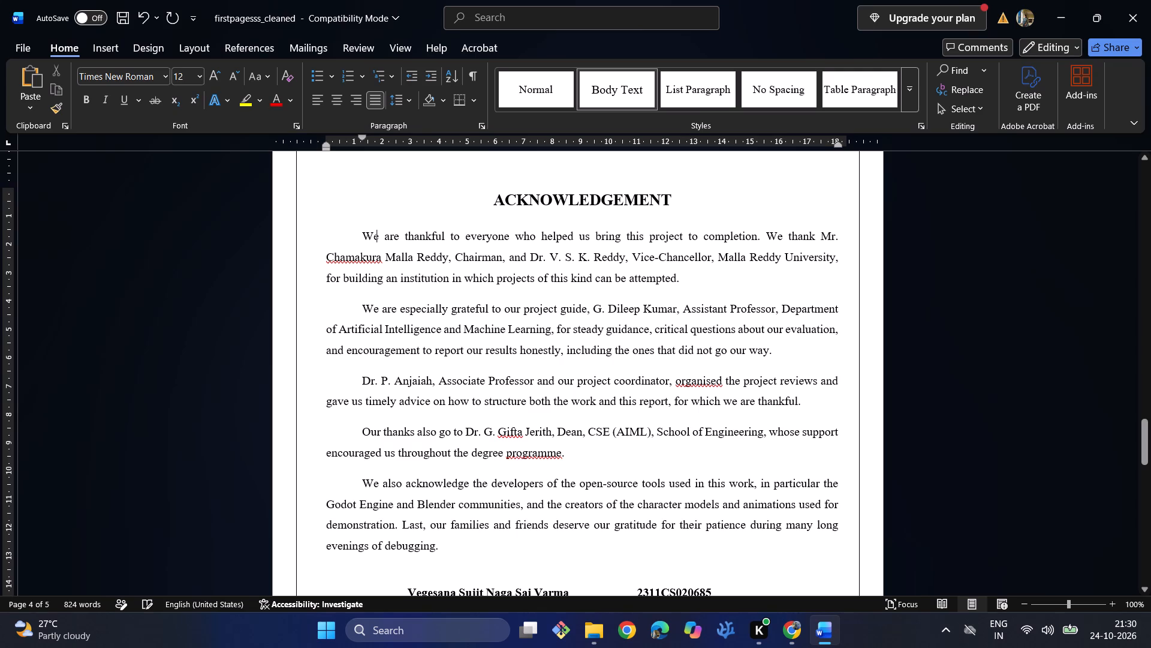
pyautogui.press('BackSpace')
pyautogui.press('BackSpace')
pyautogui.hotkey('shift', 'i')
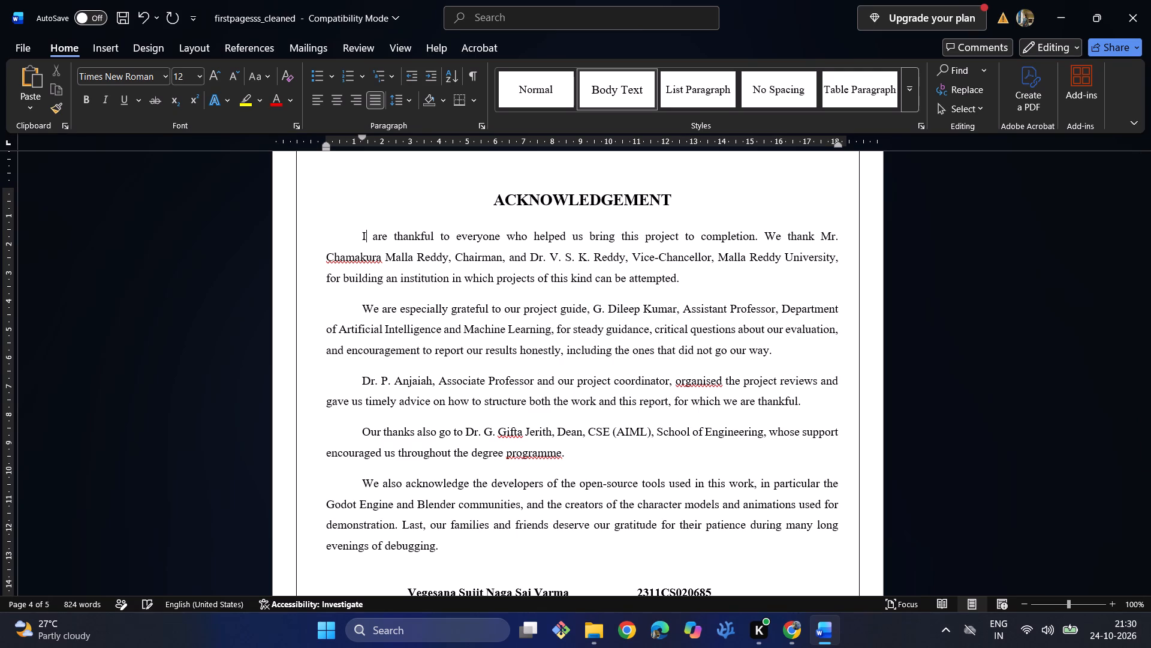
# Replace "We" with "I" at the start of the second Acknowledgement paragraph, about the project guide.
pyautogui.click(379, 306)
pyautogui.press('BackSpace')
pyautogui.press('BackSpace')
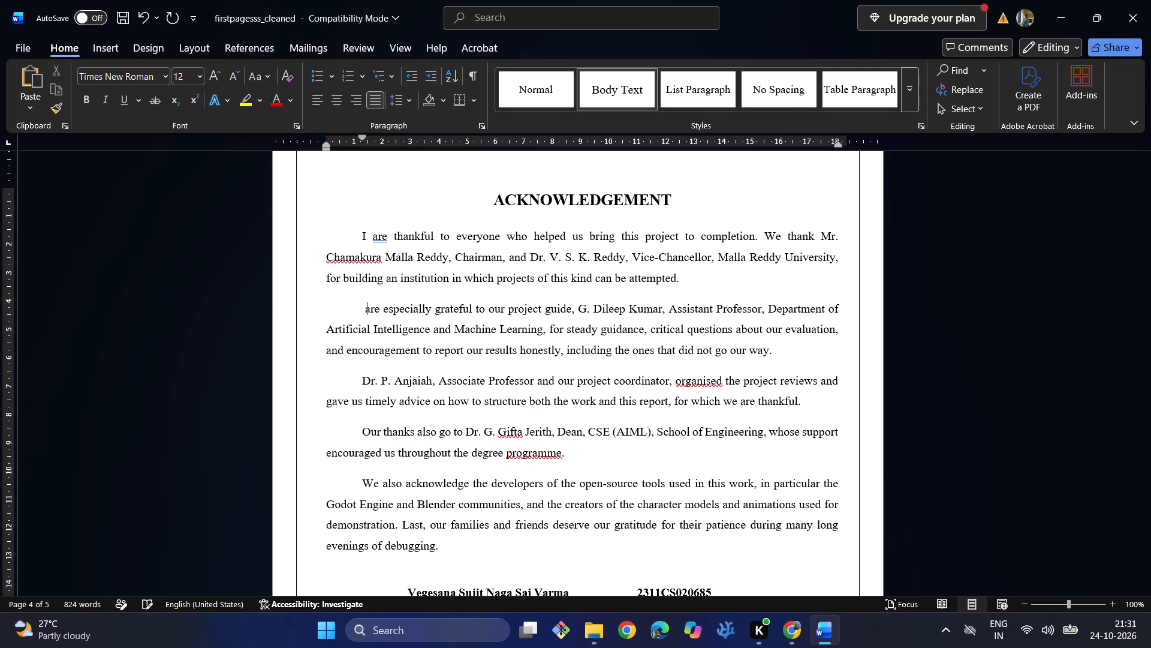
pyautogui.hotkey('shift', 'i')
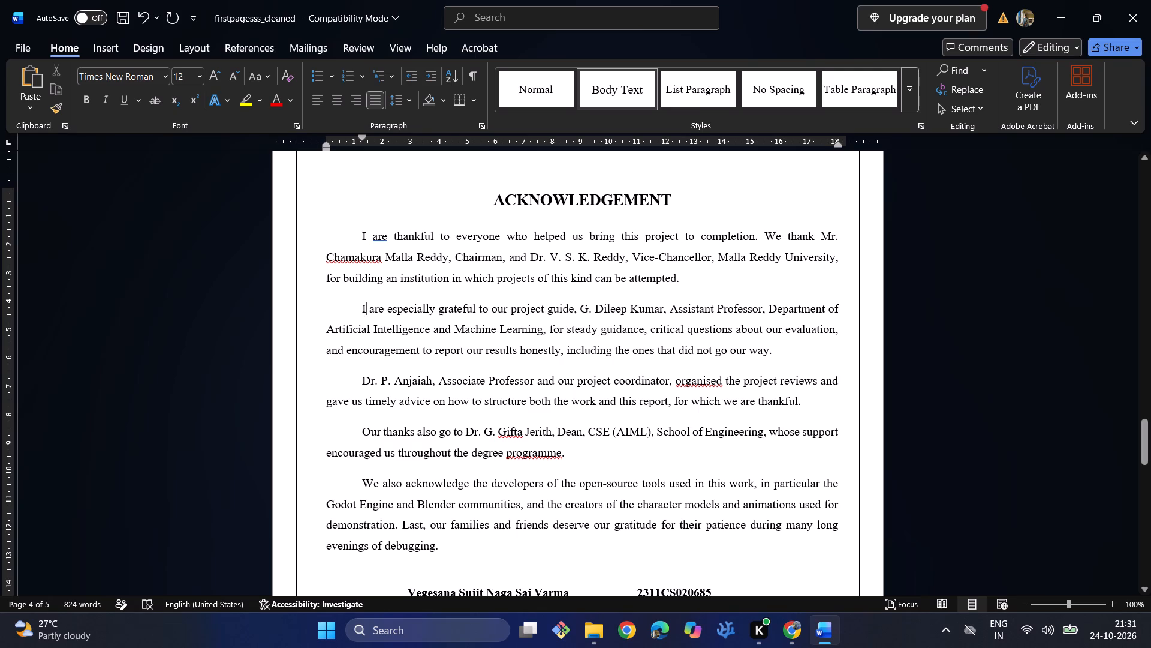
# Replace "We" with "I" at the start of the last Acknowledgement paragraph, keeping its first-line indent.
pyautogui.click(376, 483)
pyautogui.press('BackSpace')
pyautogui.press('BackSpace')
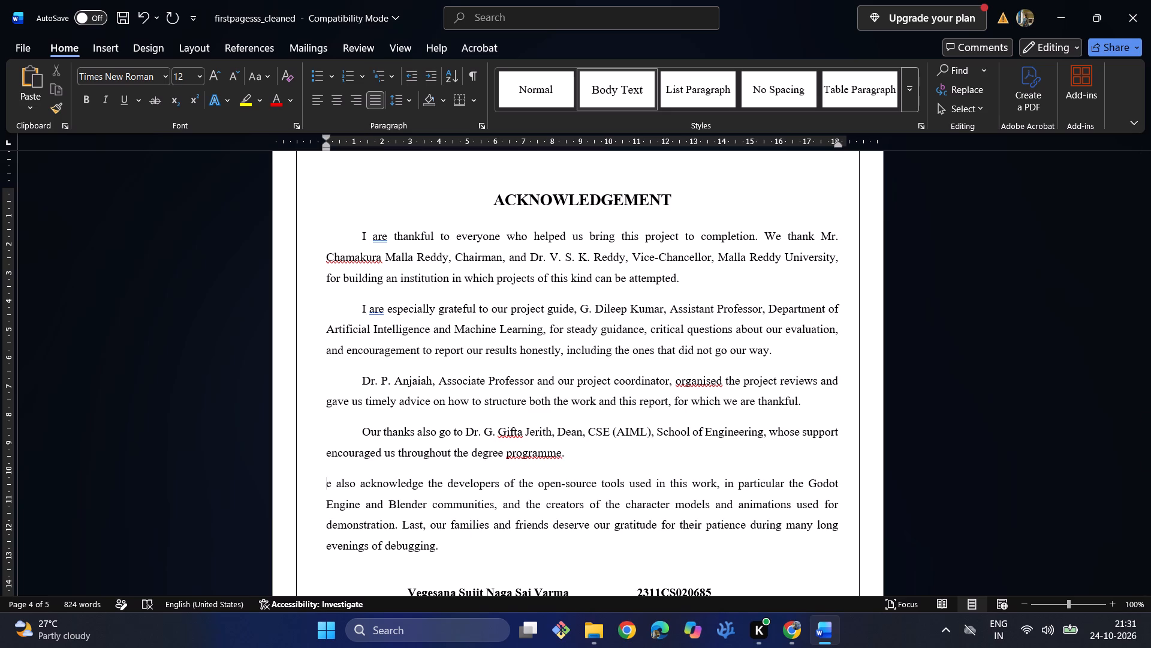
pyautogui.hotkey('ctrl', 'z')
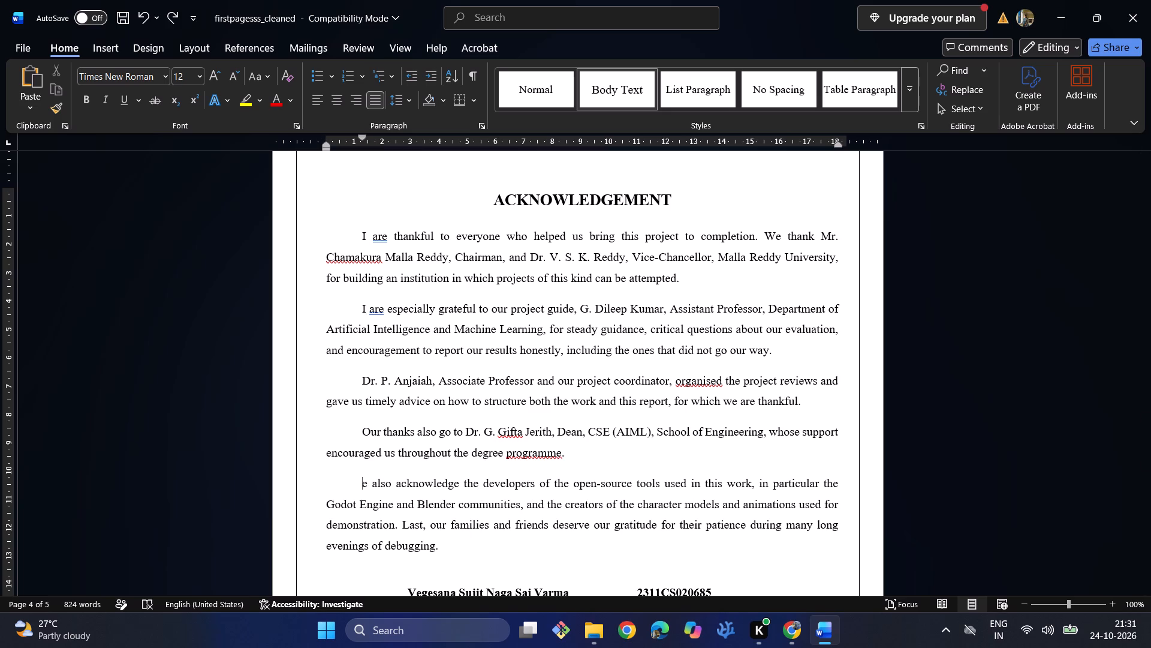
pyautogui.press('Delete')
pyautogui.hotkey('shift', 'i')
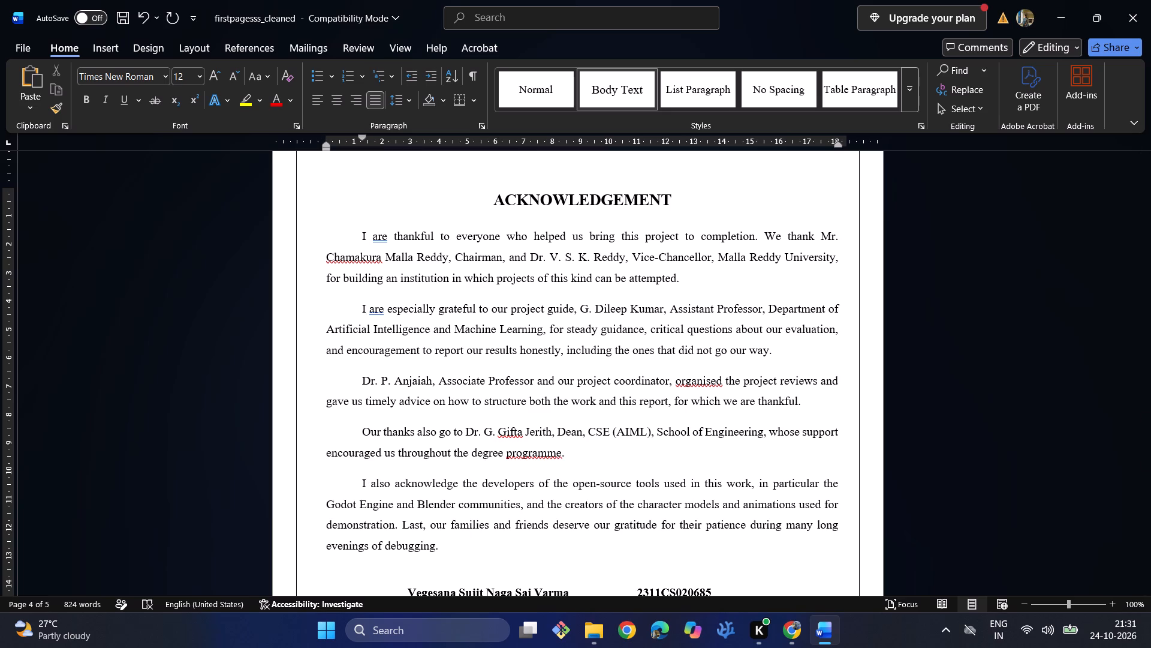
# Delete the third student's roll number and name from the last row of the list below the Acknowledgement.
pyautogui.scroll(-1, 376, 483)
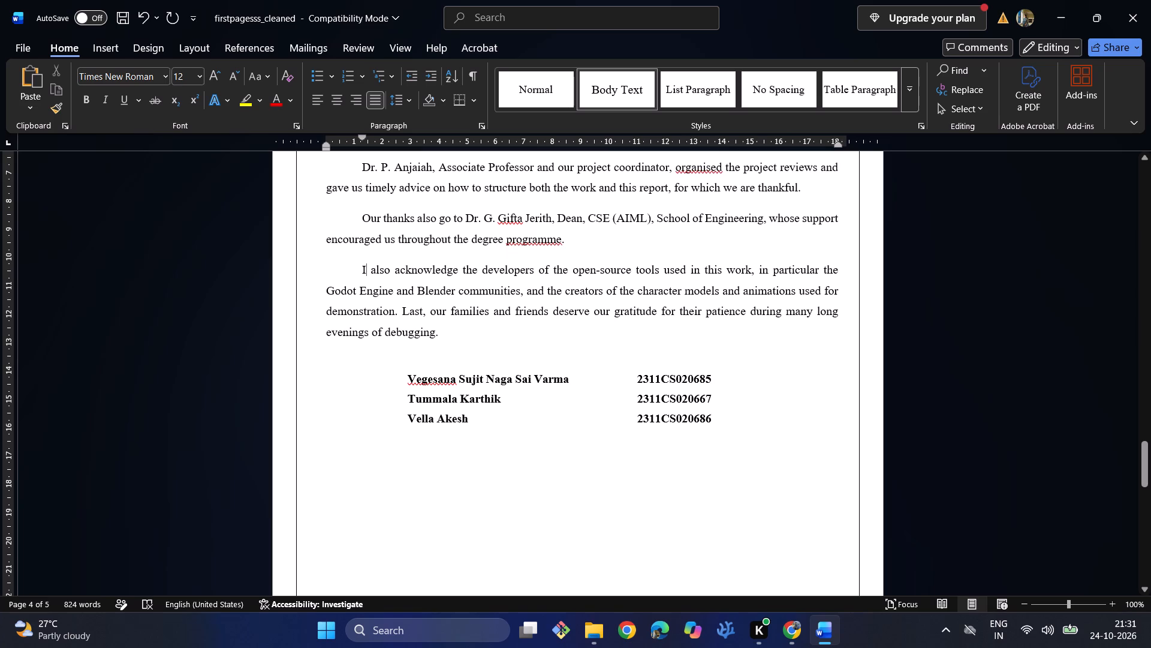
pyautogui.click(713, 416)
pyautogui.hotkey('ctrl', 'BackSpace')
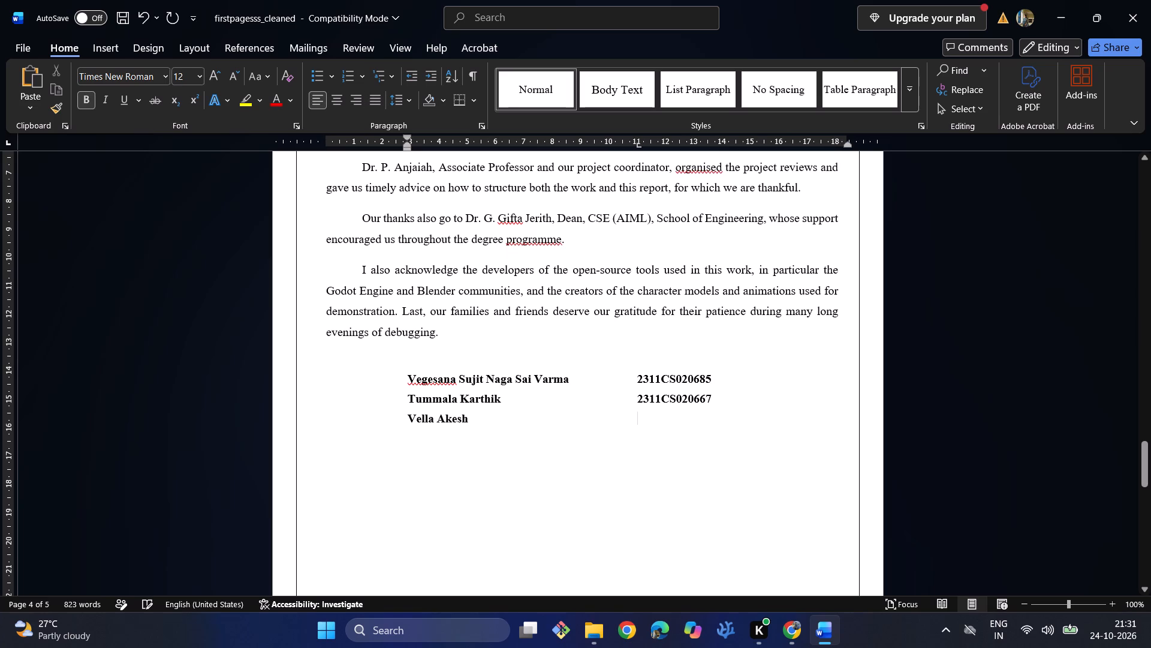
pyautogui.press('BackSpace')
pyautogui.hotkey('ctrl', 'BackSpace')
pyautogui.press('BackSpace')
pyautogui.hotkey('ctrl', 'BackSpace')
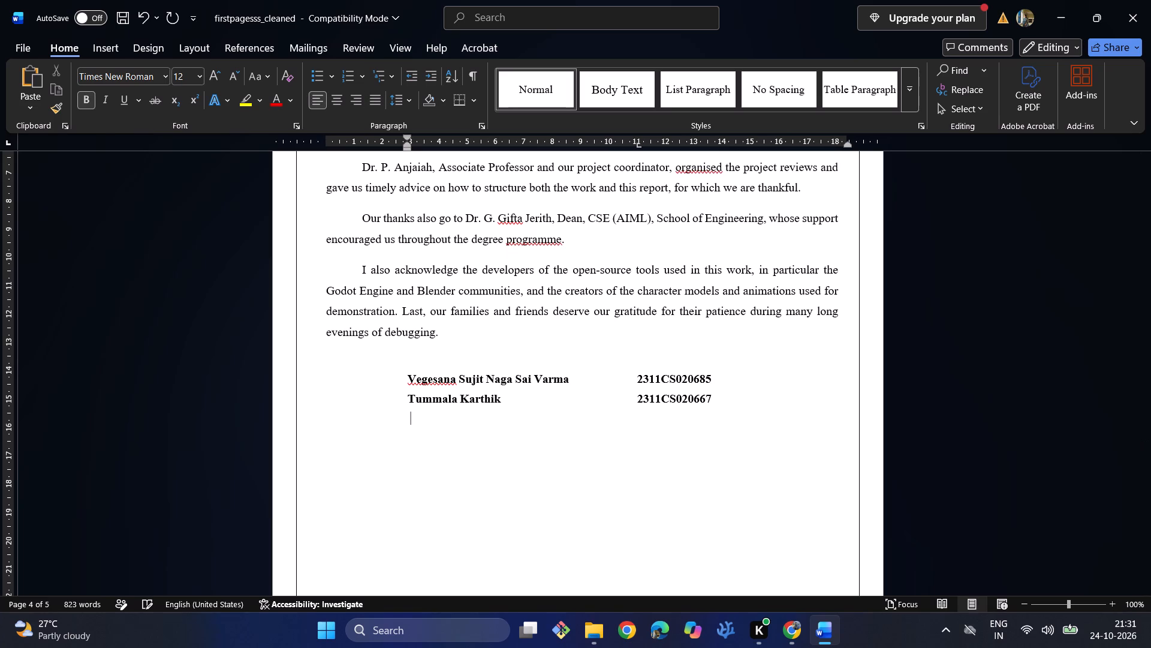
# Delete the second student's roll number and name from the list below the Acknowledgement.
pyautogui.press('BackSpace')
pyautogui.press('BackSpace')
pyautogui.hotkey('ctrl', 'BackSpace')
pyautogui.press('Left')
pyautogui.hotkey('ctrl', 'BackSpace')
pyautogui.hotkey('ctrl', 'BackSpace')
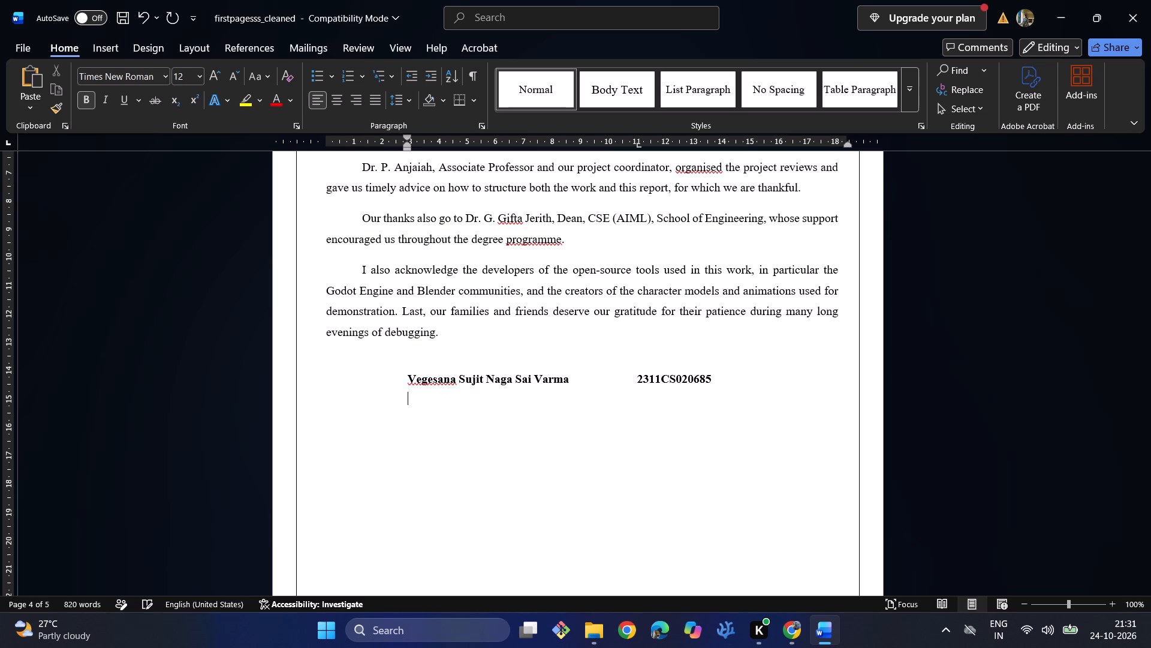
# Review the Abstract, title page, Certificate and Declaration for remaining group wording and student details.
pyautogui.scroll(-2, 713, 416)
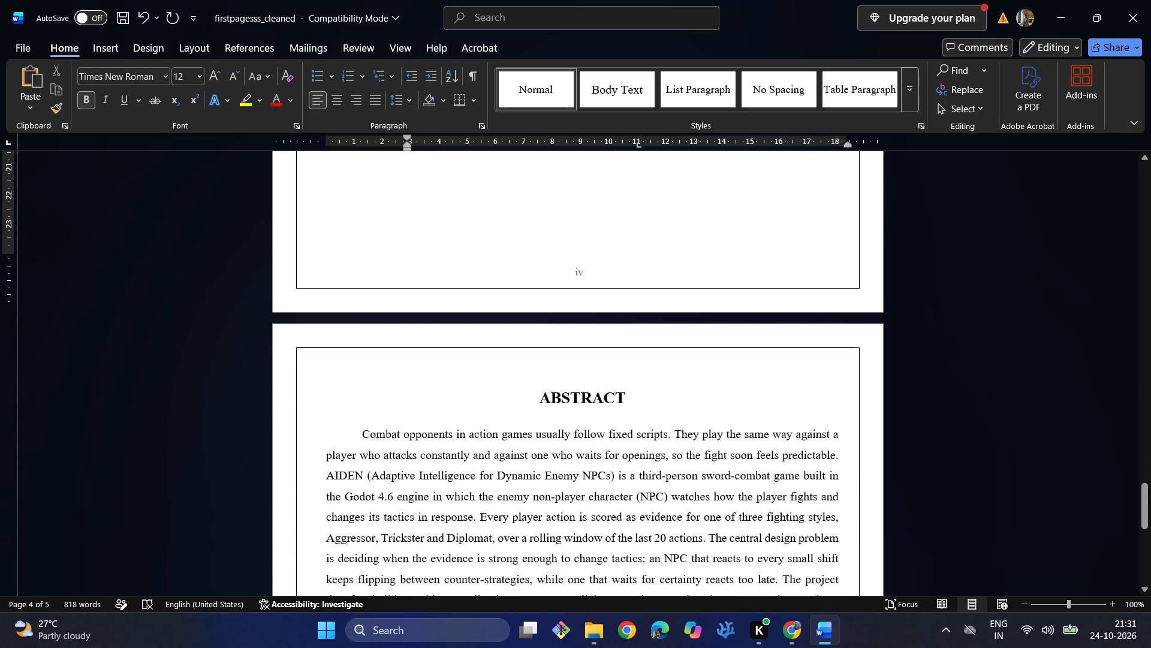
pyautogui.scroll(-4, 713, 416)
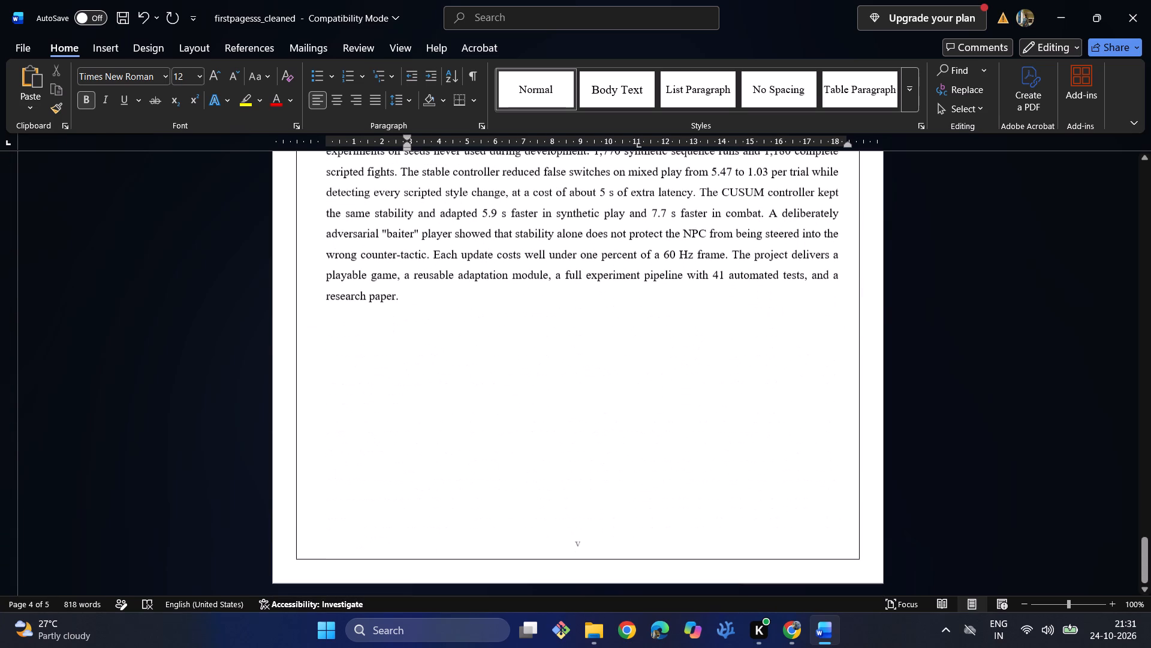
pyautogui.scroll(5, 241, 373)
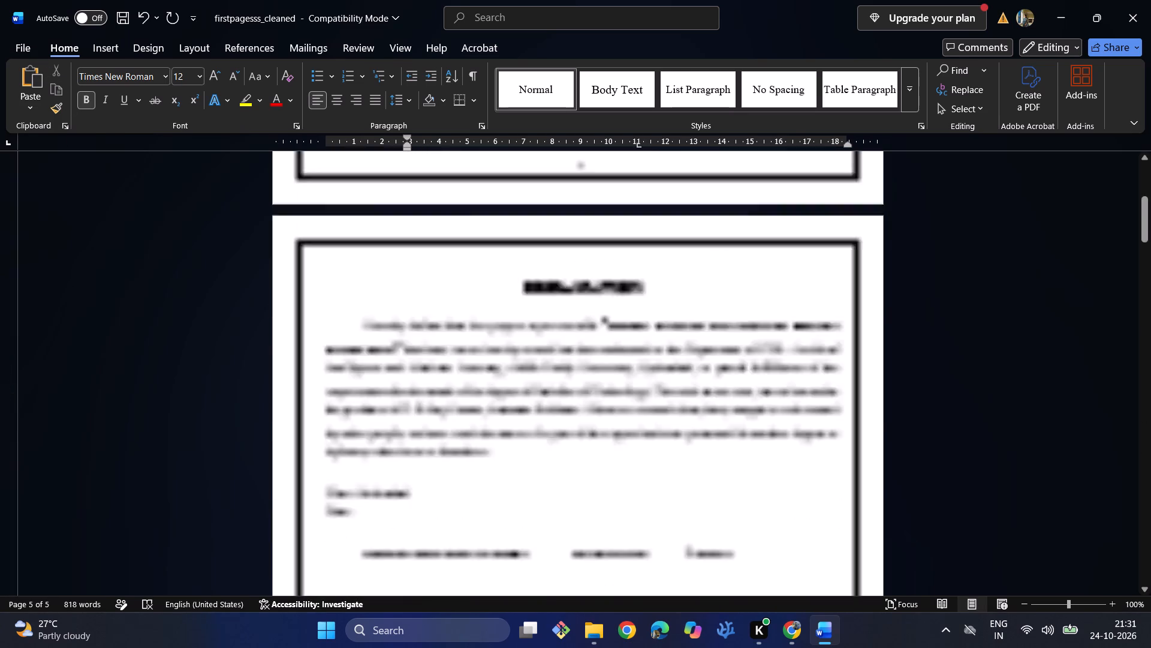
pyautogui.scroll(1, 241, 373)
pyautogui.scroll(-1, 241, 373)
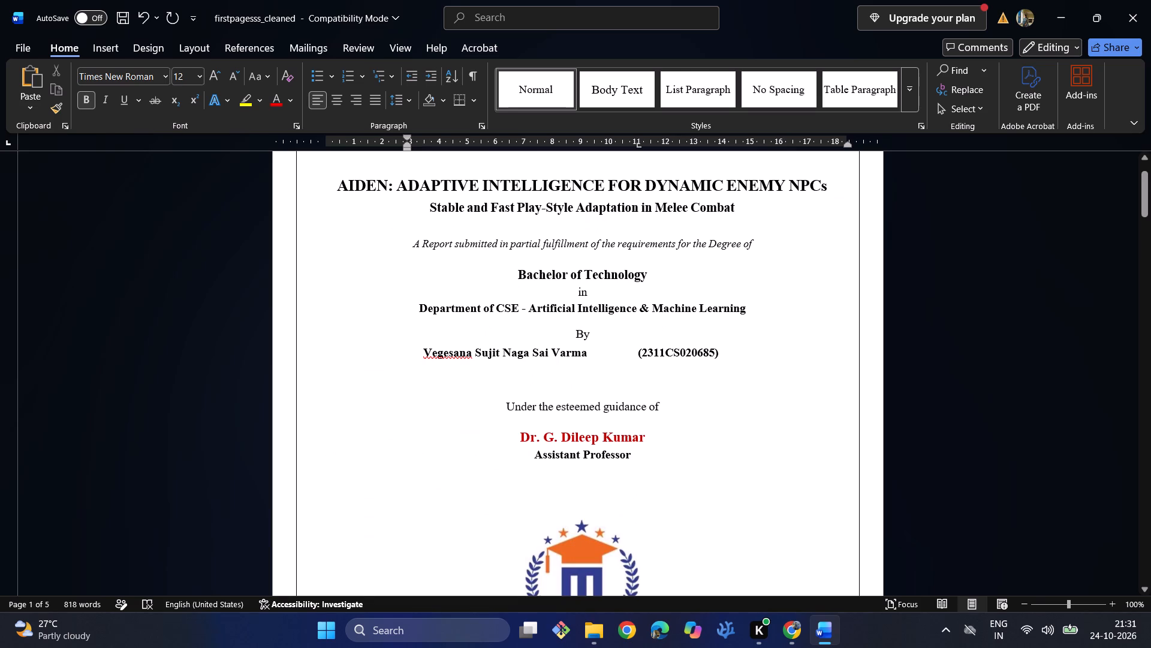
pyautogui.scroll(-1, 241, 373)
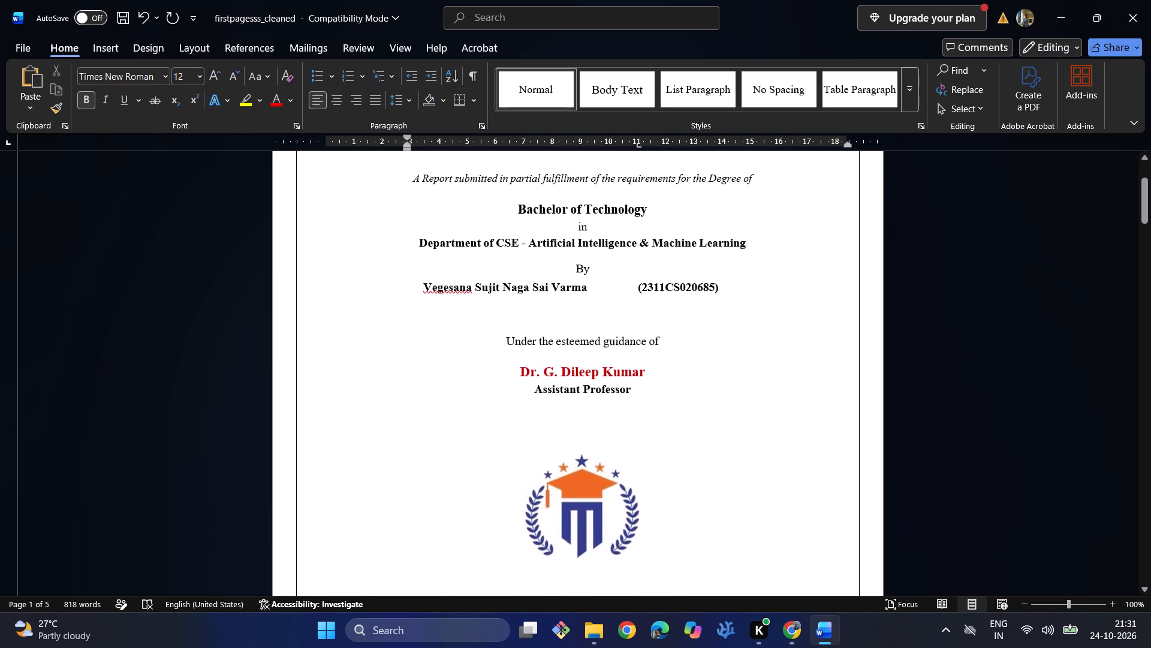
pyautogui.scroll(-2, 241, 373)
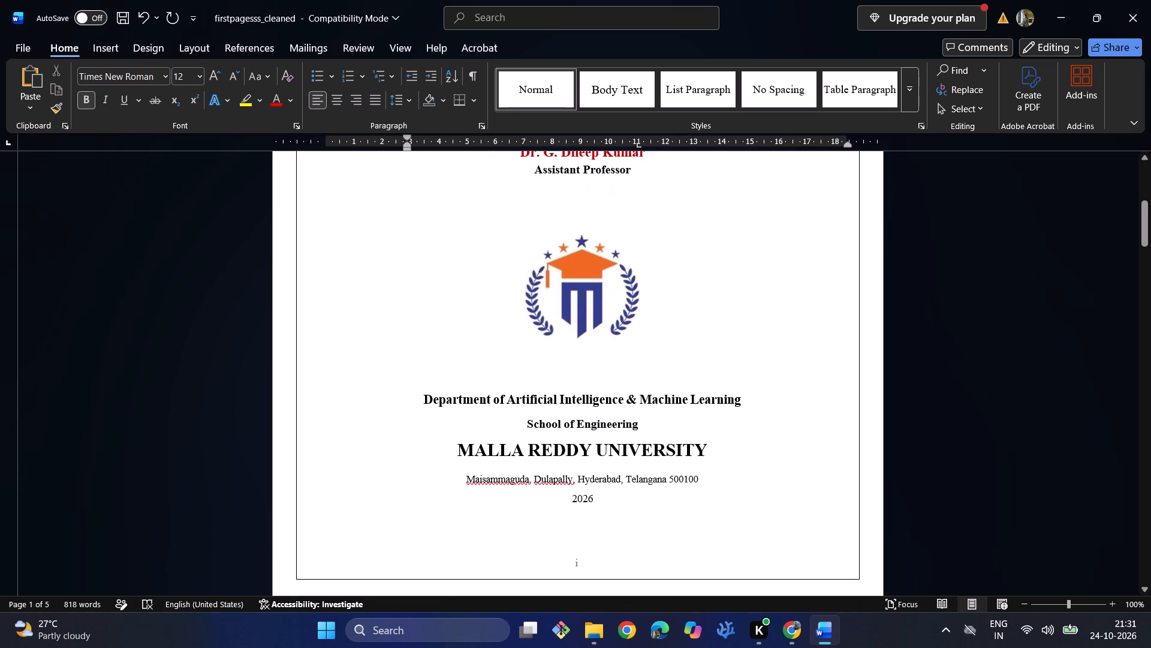
pyautogui.scroll(-4, 241, 373)
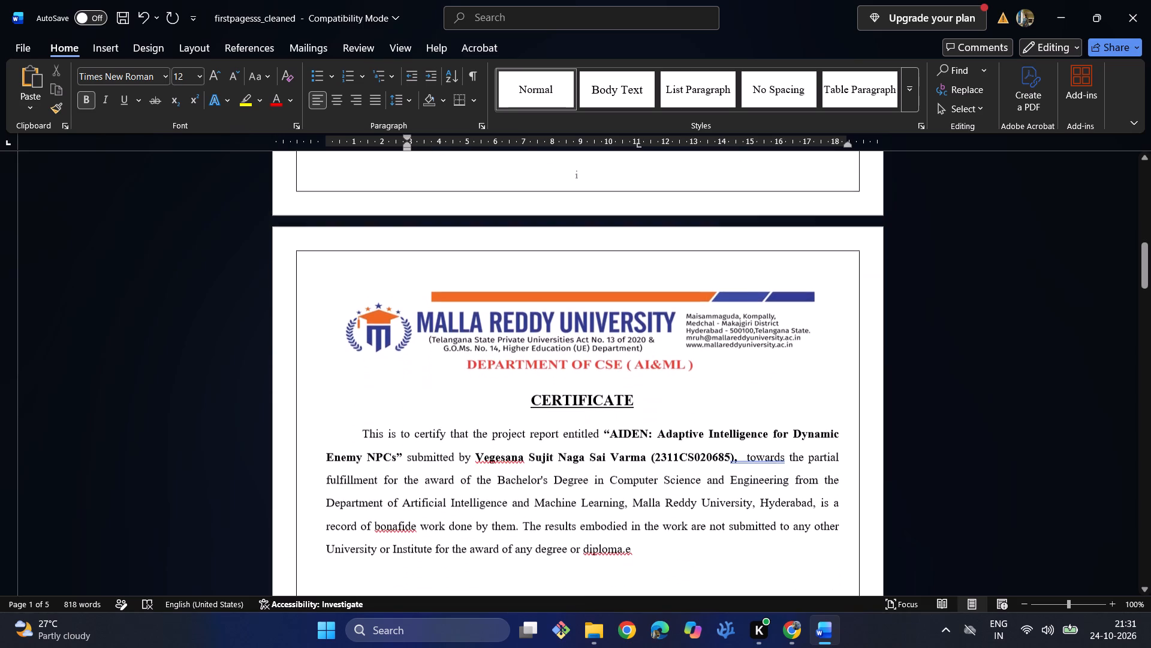
pyautogui.scroll(-1, 241, 373)
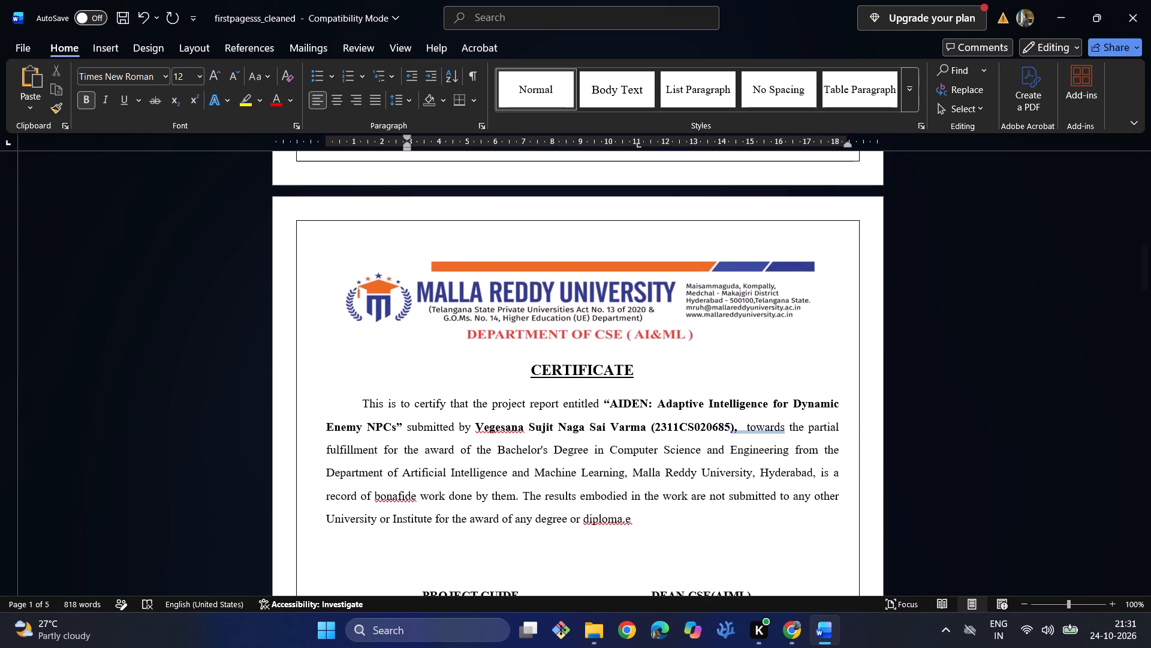
pyautogui.scroll(-1, 241, 373)
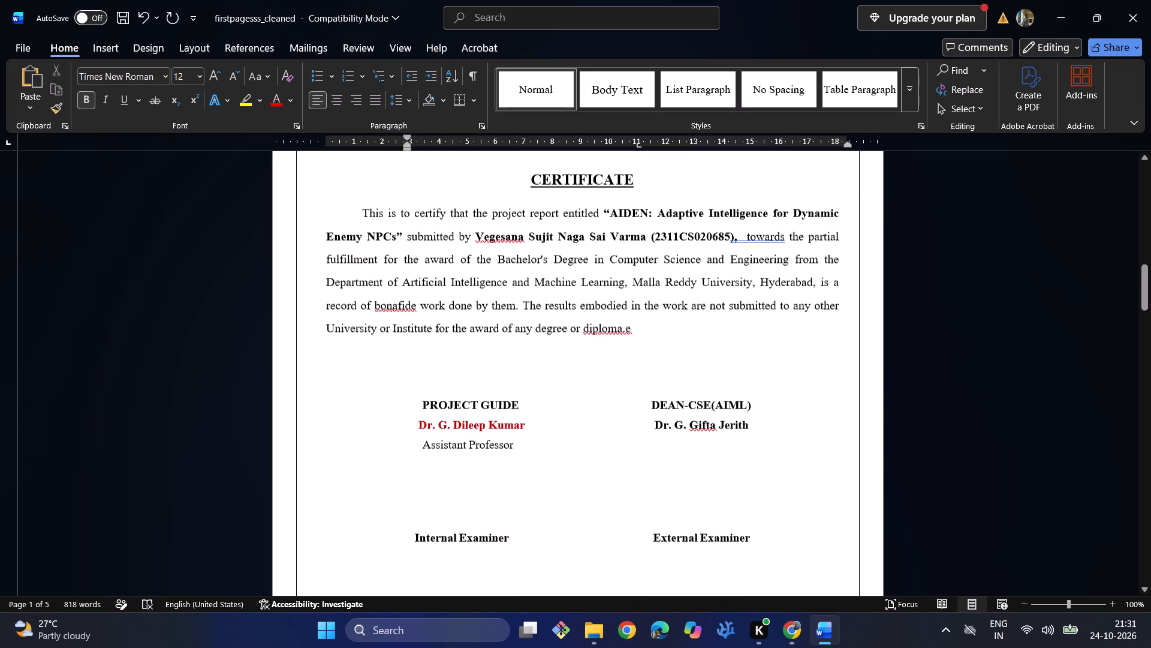
pyautogui.scroll(-1, 241, 373)
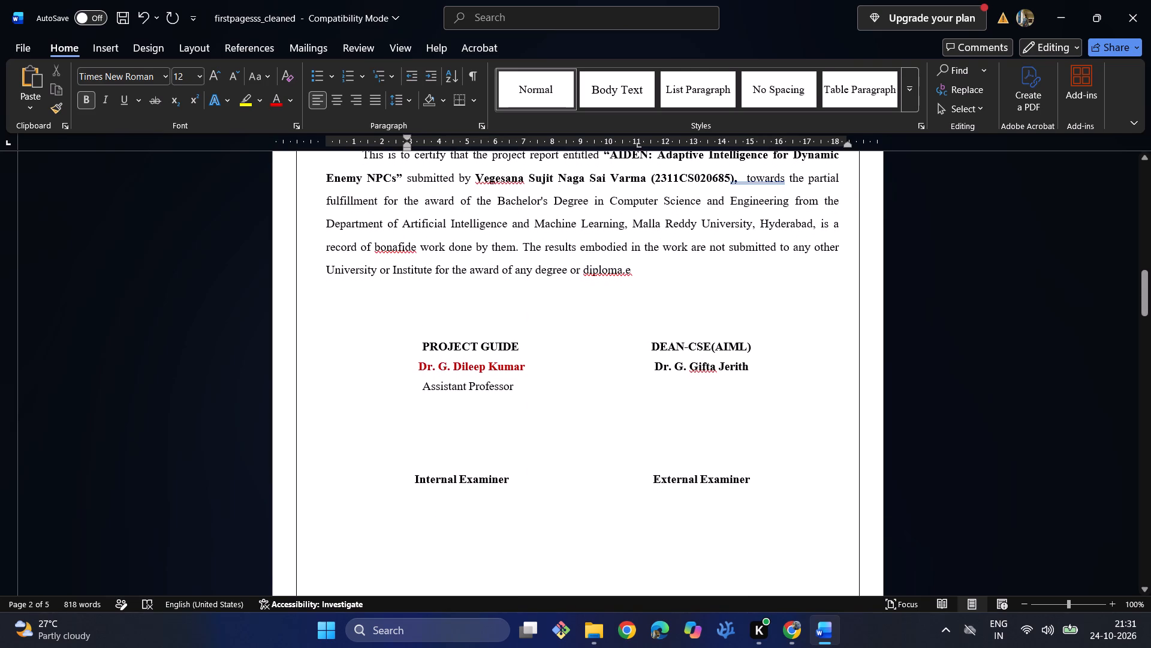
pyautogui.scroll(-2, 241, 373)
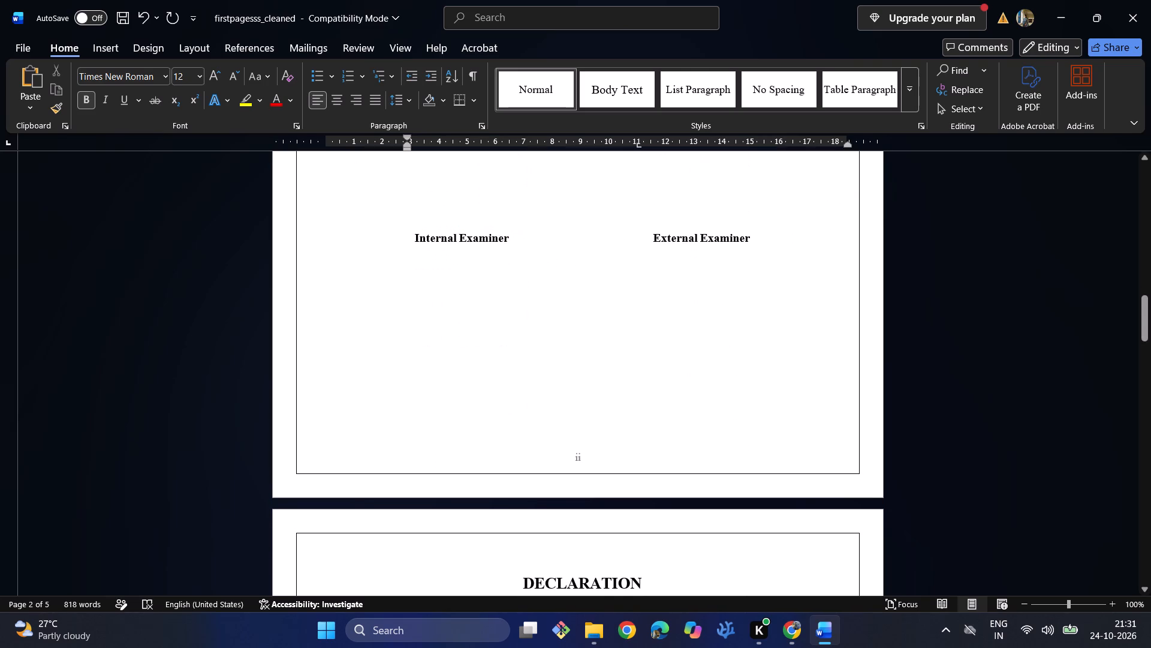
pyautogui.scroll(-2, 241, 373)
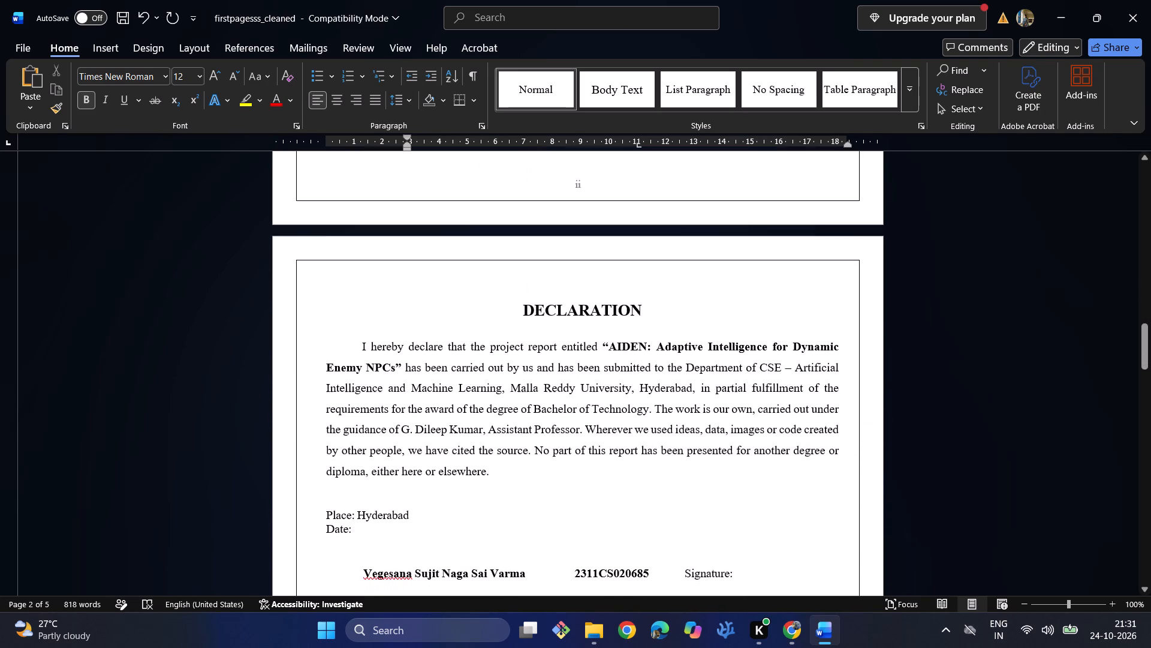
pyautogui.scroll(-1, 241, 373)
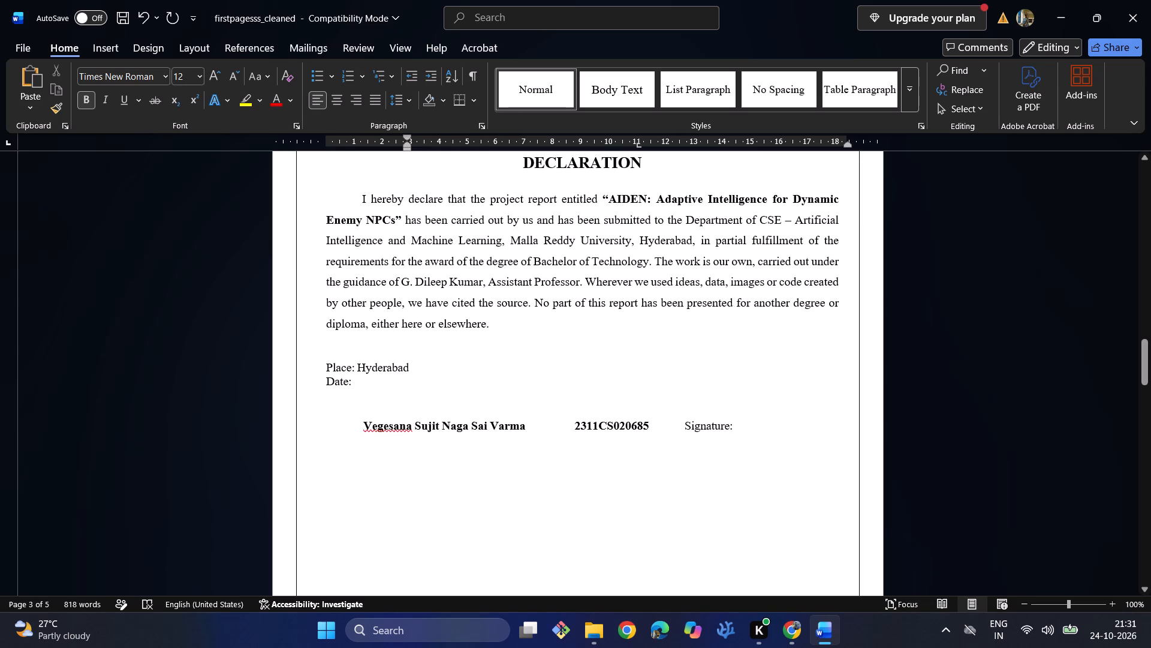
# Review the title page, Certificate, Declaration, Acknowledgement and Abstract for correct single-student details and page layout.
pyautogui.hotkey('ctrl', 'a')
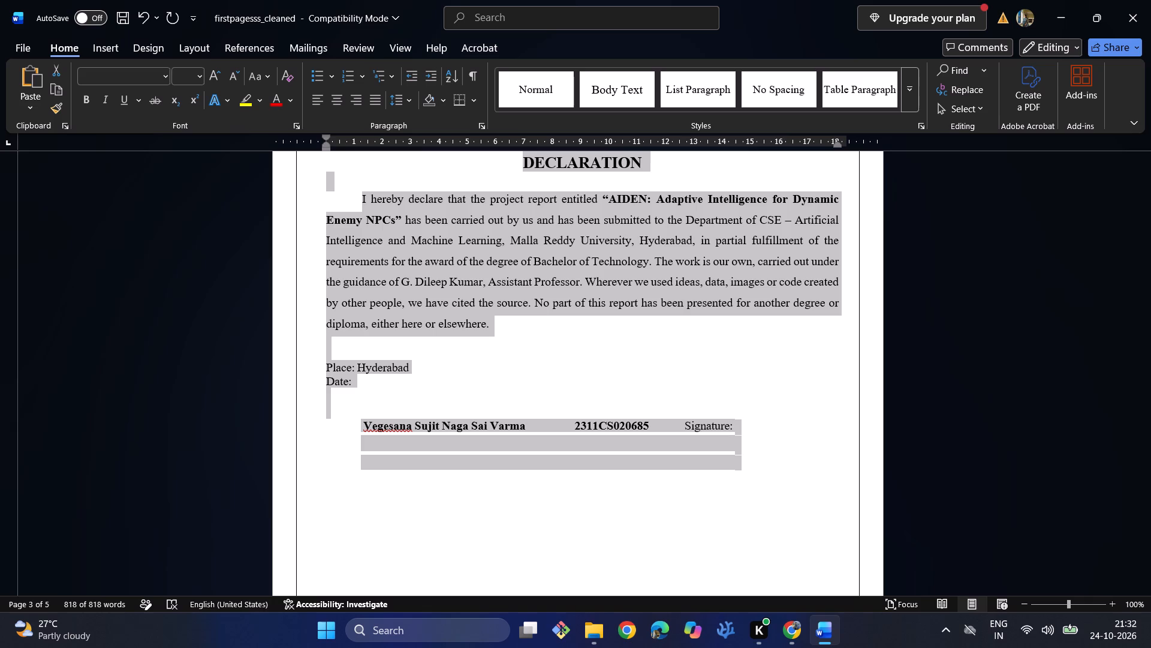
pyautogui.click(664, 232)
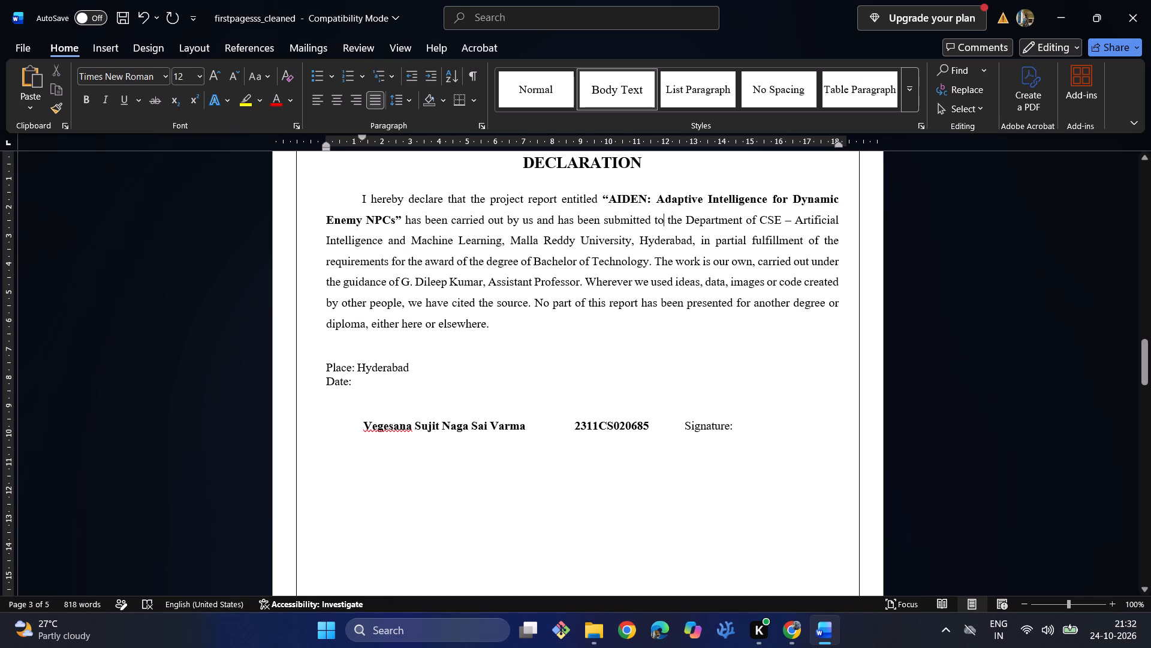
pyautogui.scroll(1, 664, 232)
pyautogui.scroll(-5, 664, 232)
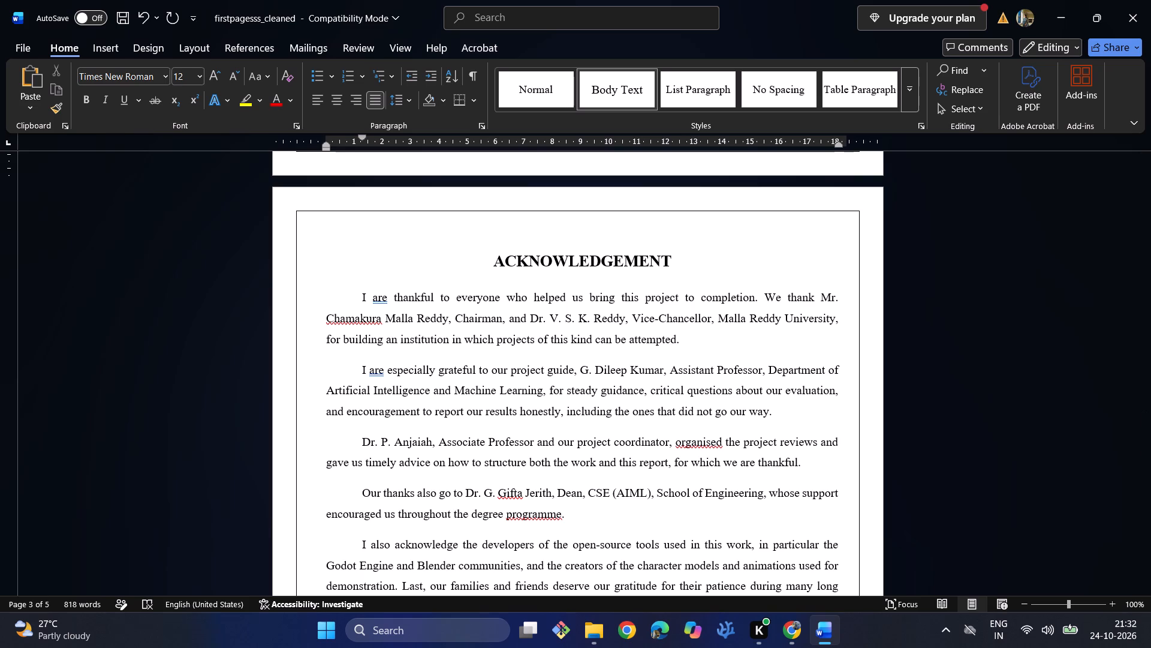
pyautogui.scroll(9, 664, 232)
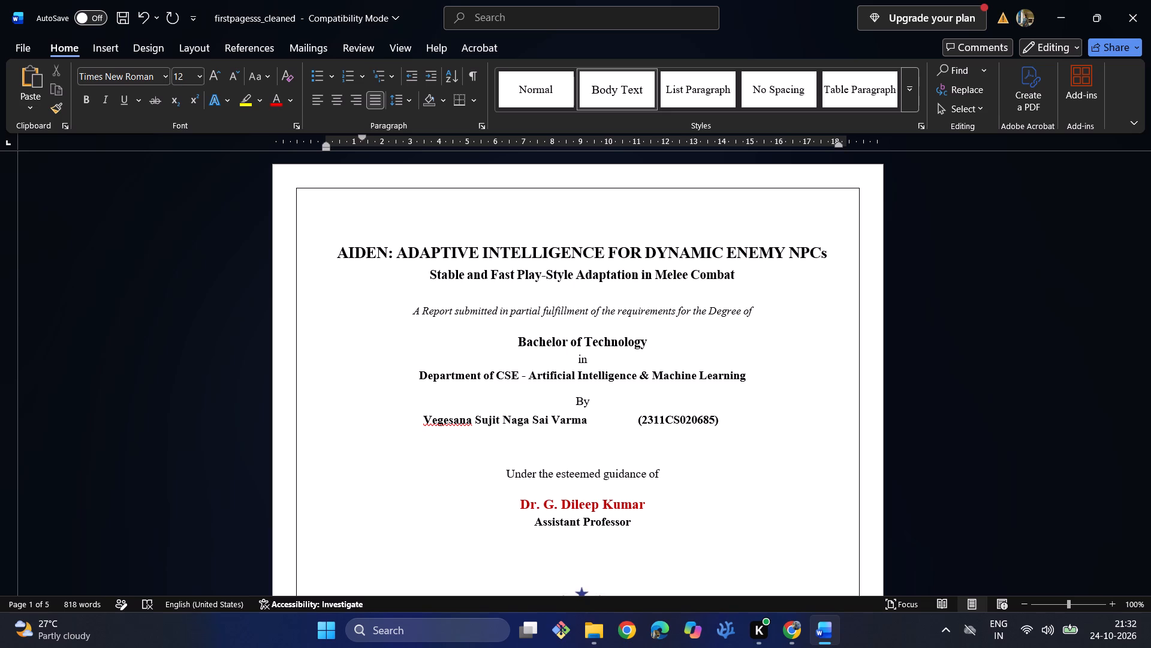
pyautogui.scroll(-1, 916, 323)
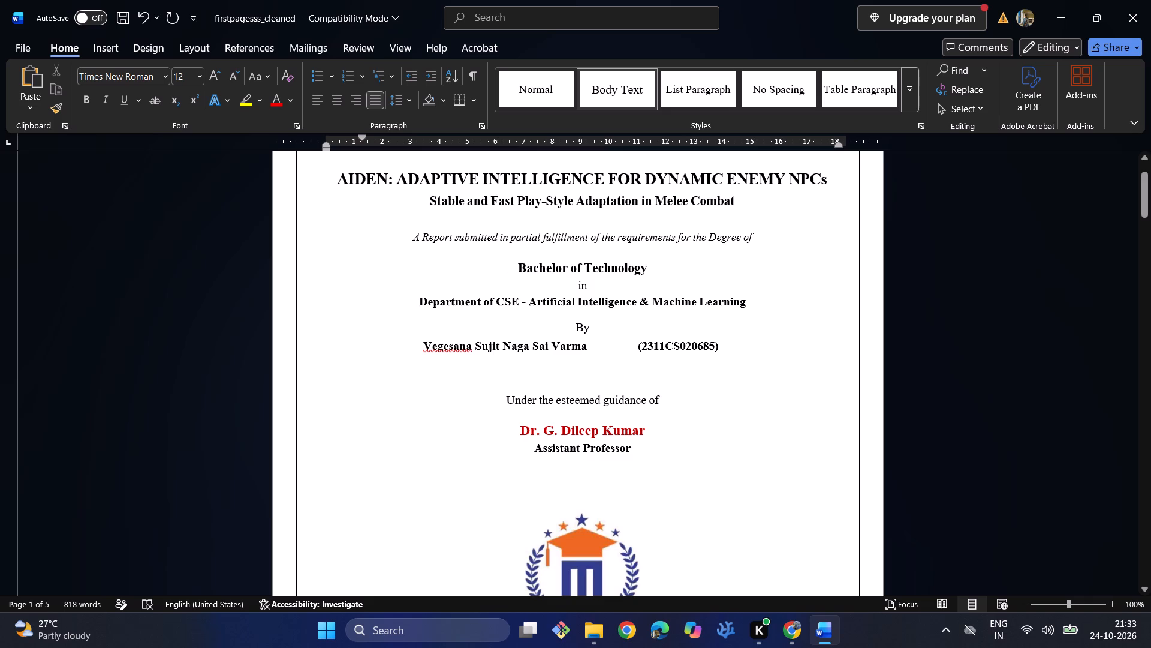
pyautogui.scroll(-4, 766, 310)
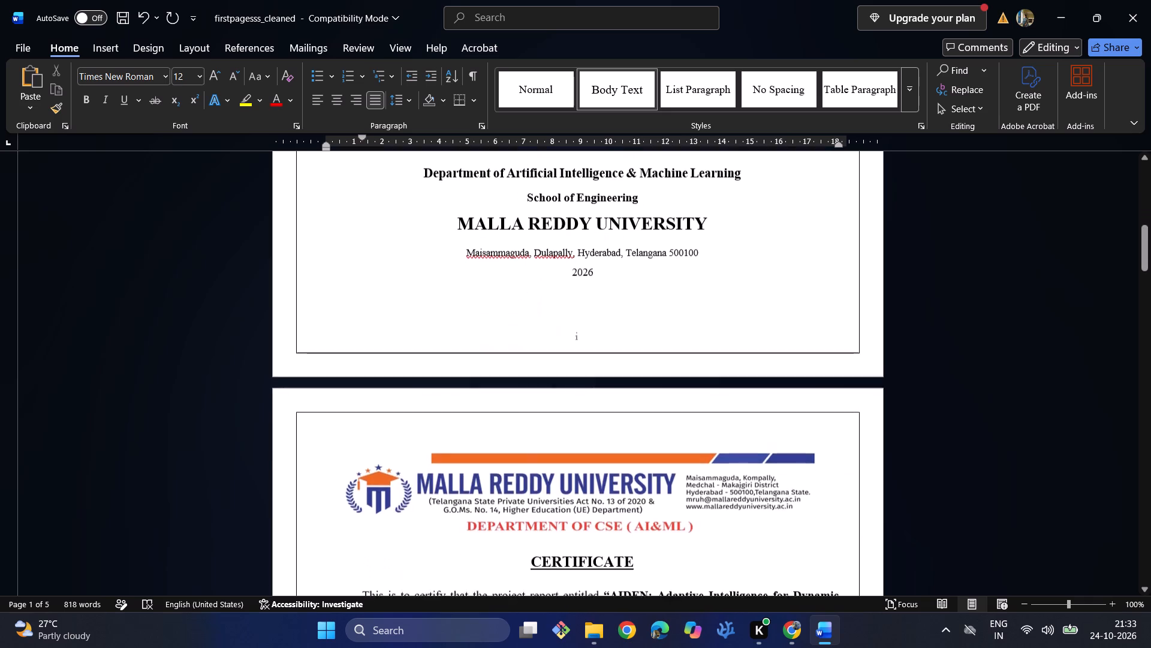
pyautogui.scroll(-3, 766, 310)
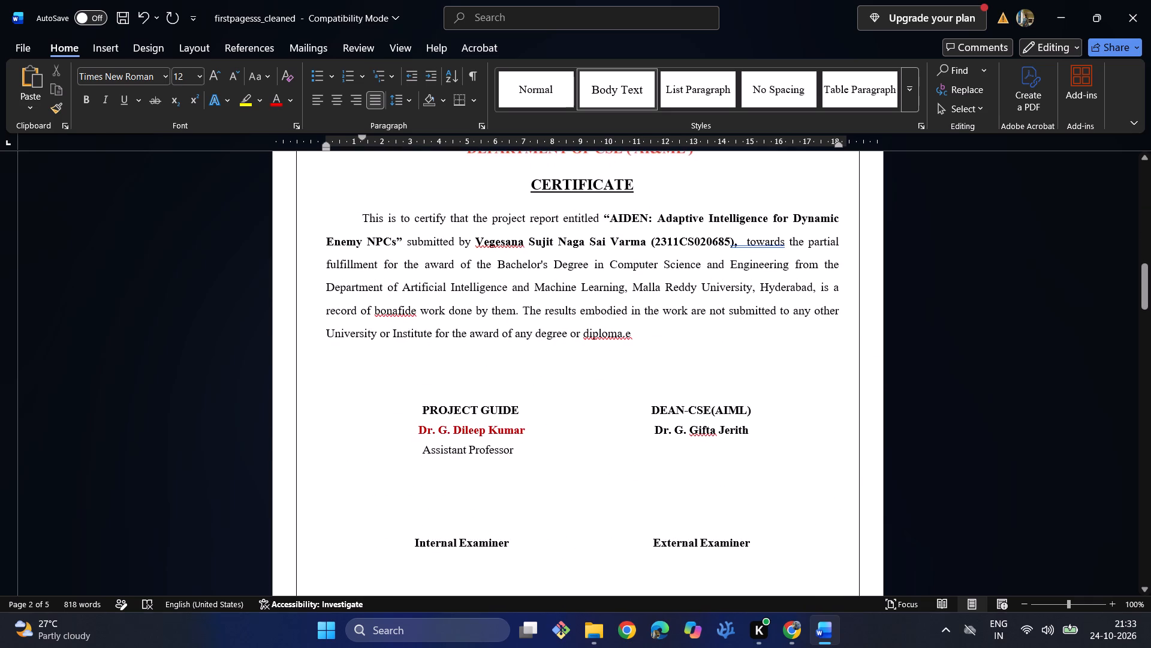
pyautogui.scroll(-4, 766, 310)
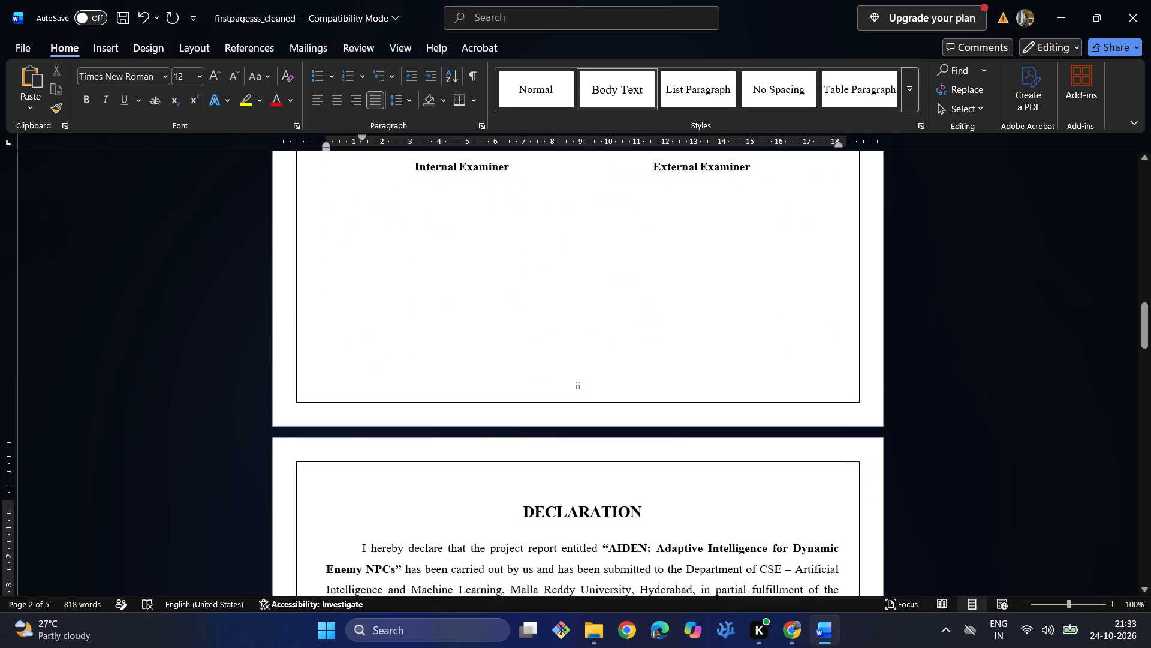
pyautogui.scroll(-3, 766, 305)
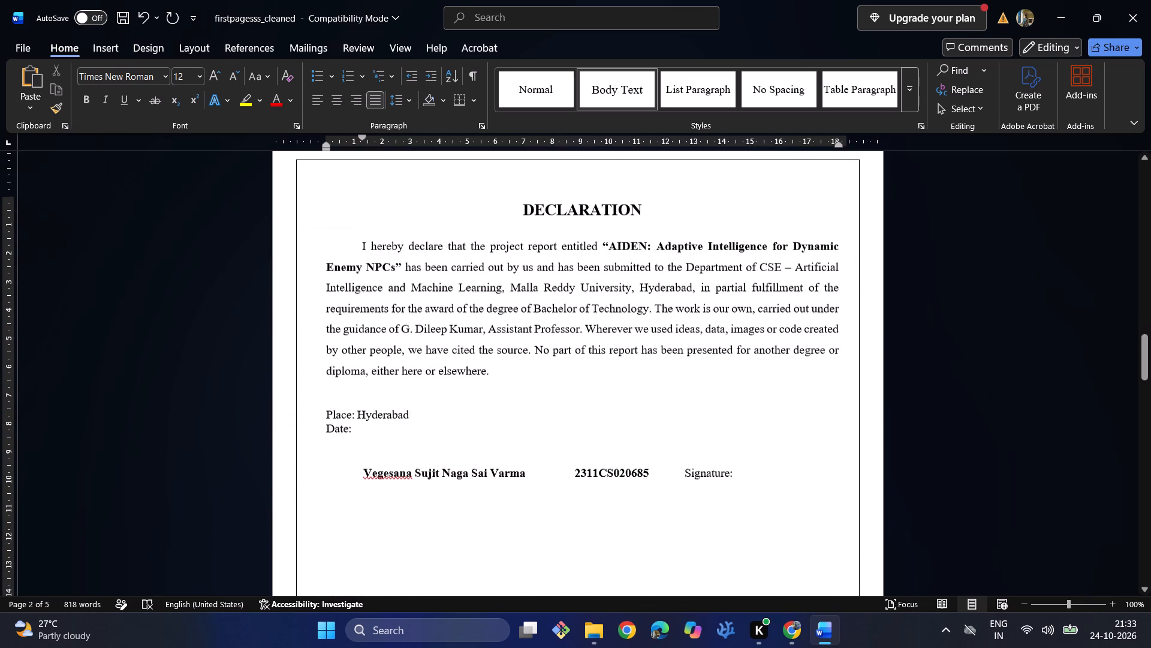
pyautogui.scroll(-4, 766, 305)
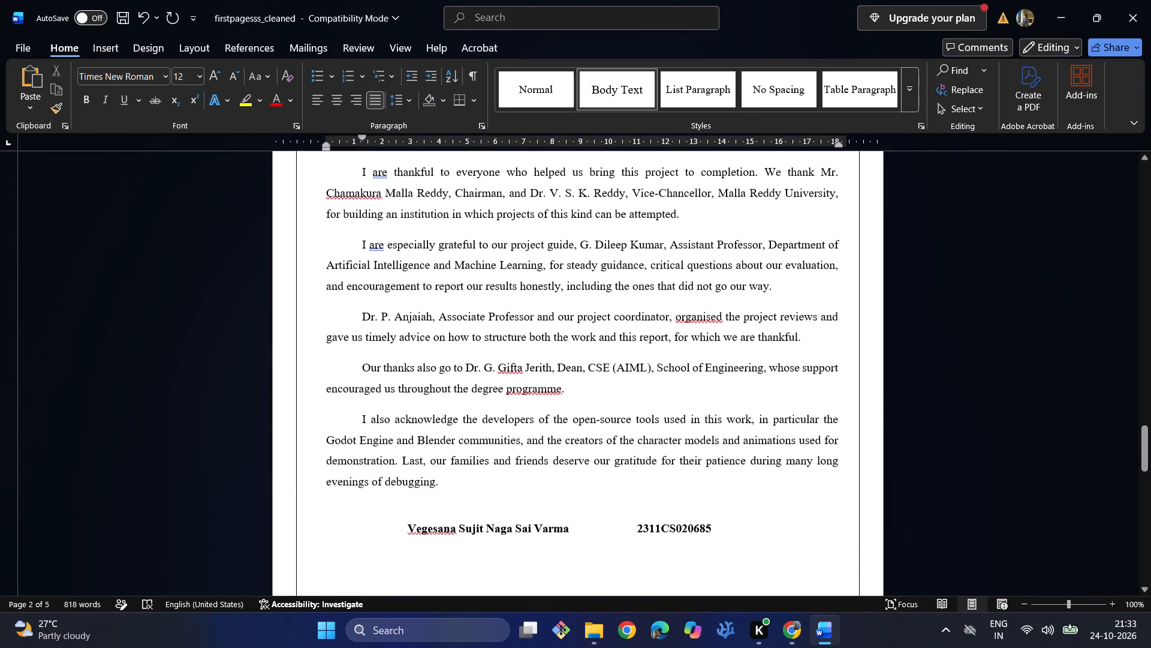
pyautogui.scroll(-1, 766, 305)
pyautogui.scroll(1, 766, 305)
pyautogui.scroll(-1, 766, 305)
pyautogui.hscroll(-1, 766, 305)
pyautogui.scroll(-1, 766, 305)
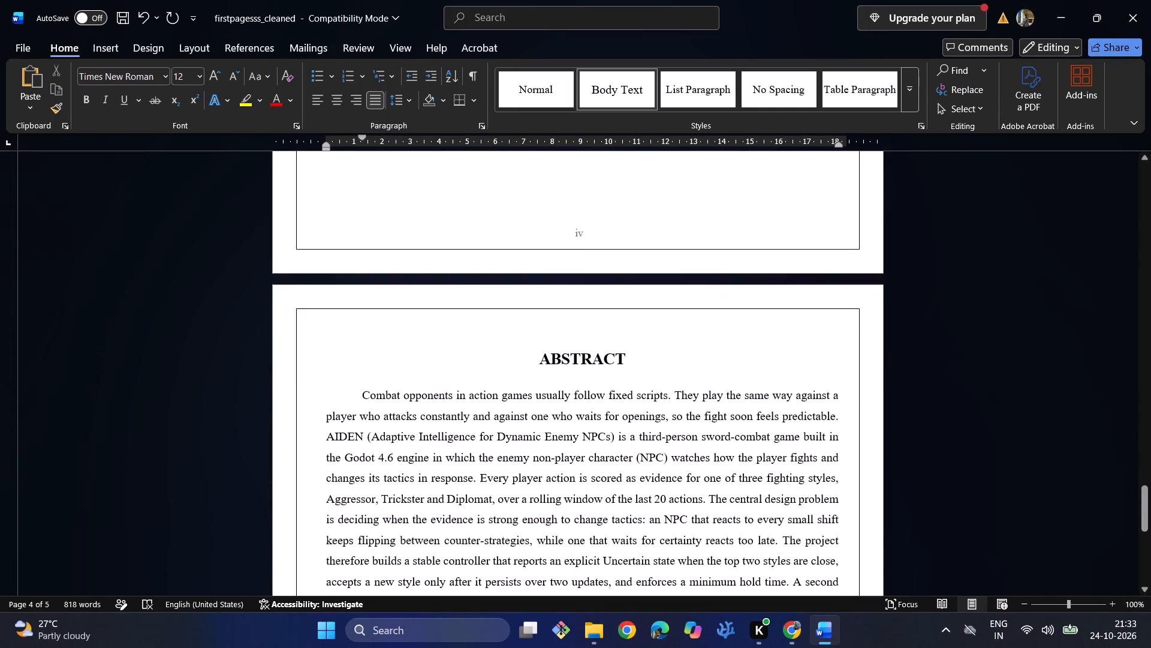
pyautogui.scroll(-3, 766, 305)
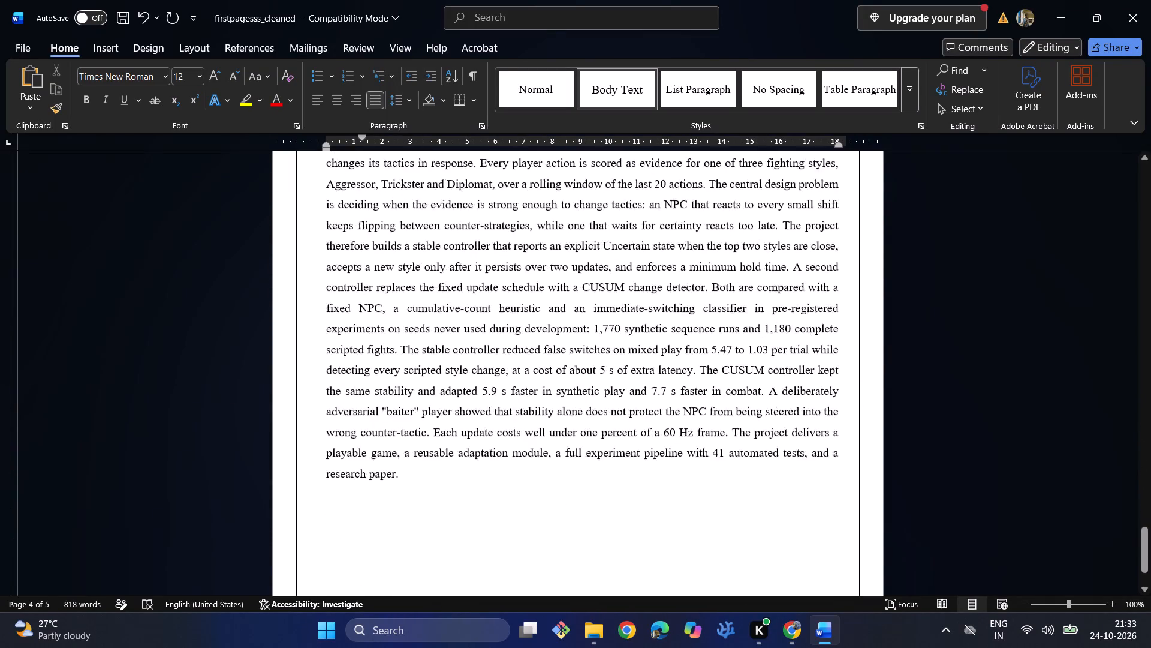
pyautogui.scroll(-1, 766, 305)
pyautogui.scroll(-1, 716, 317)
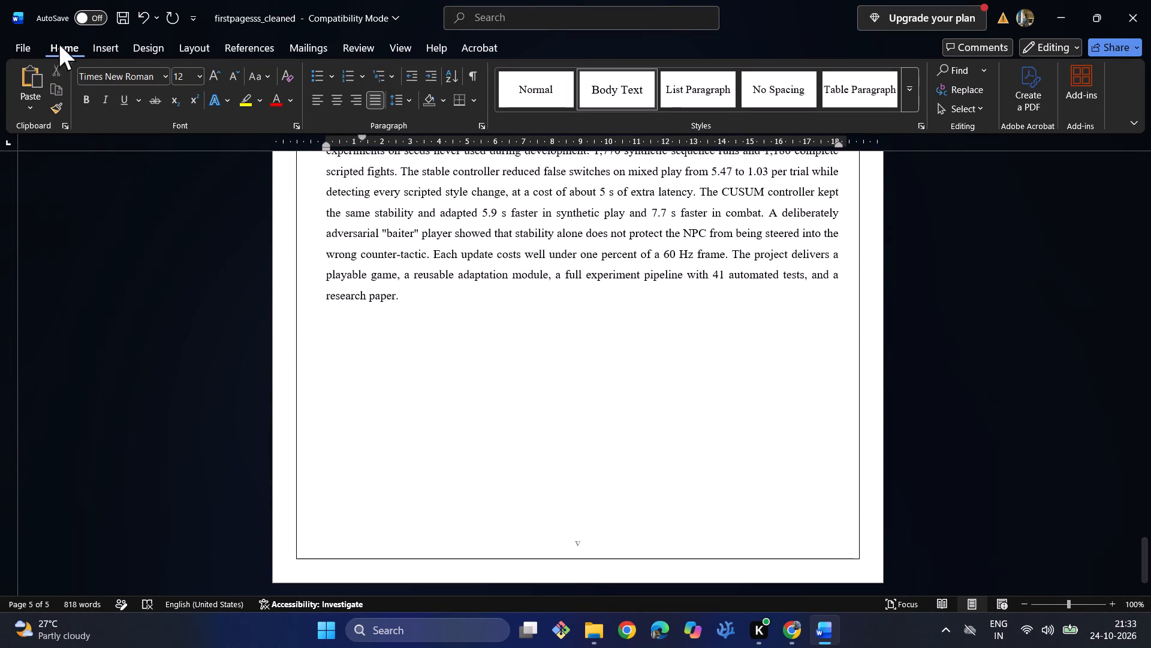
# Print the whole document with Microsoft Print to PDF, saving it in Downloads as sujit.pdf.
pyautogui.click(26, 53)
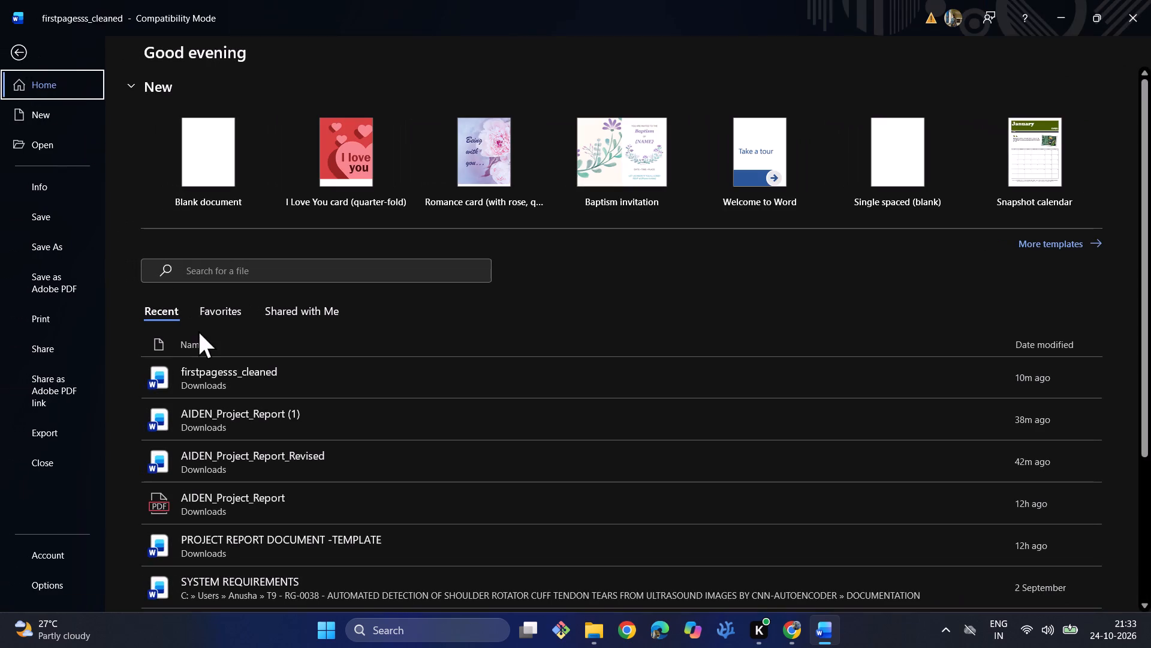
pyautogui.click(49, 316)
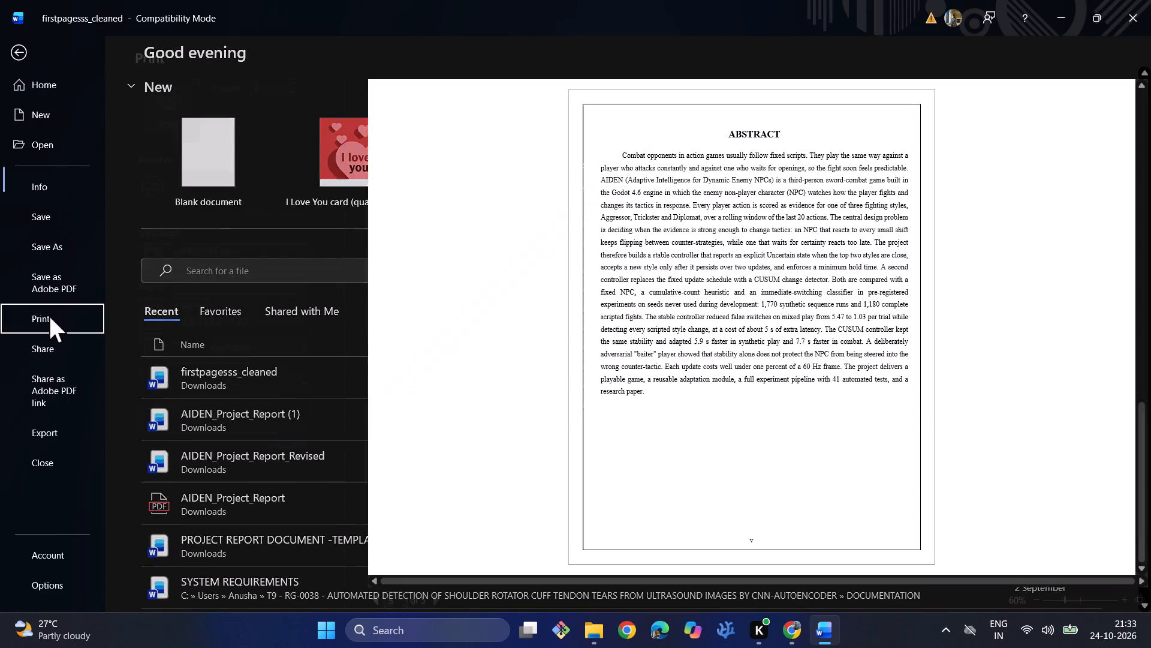
pyautogui.click(184, 123)
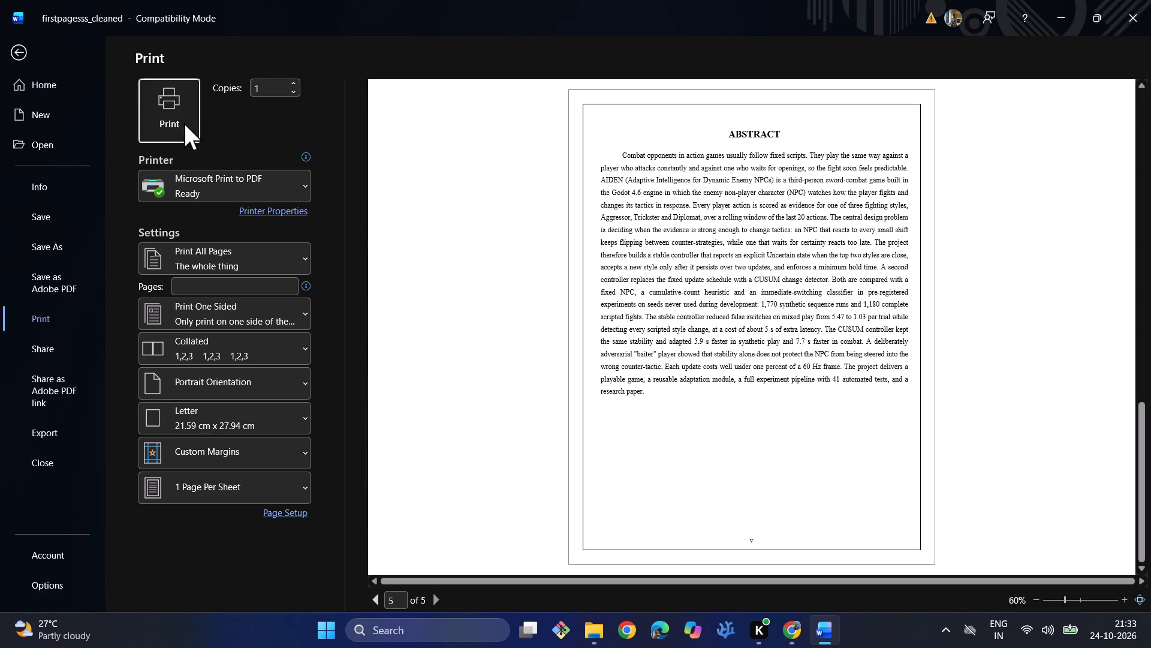
pyautogui.write('2311')
pyautogui.press('BackSpace')
pyautogui.press('BackSpace')
pyautogui.press('BackSpace')
pyautogui.press('BackSpace')
pyautogui.press('BackSpace')
pyautogui.press('BackSpace')
pyautogui.press('BackSpace')
pyautogui.press('BackSpace')
pyautogui.press('BackSpace')
pyautogui.press('BackSpace')
pyautogui.press('BackSpace')
pyautogui.press('BackSpace')
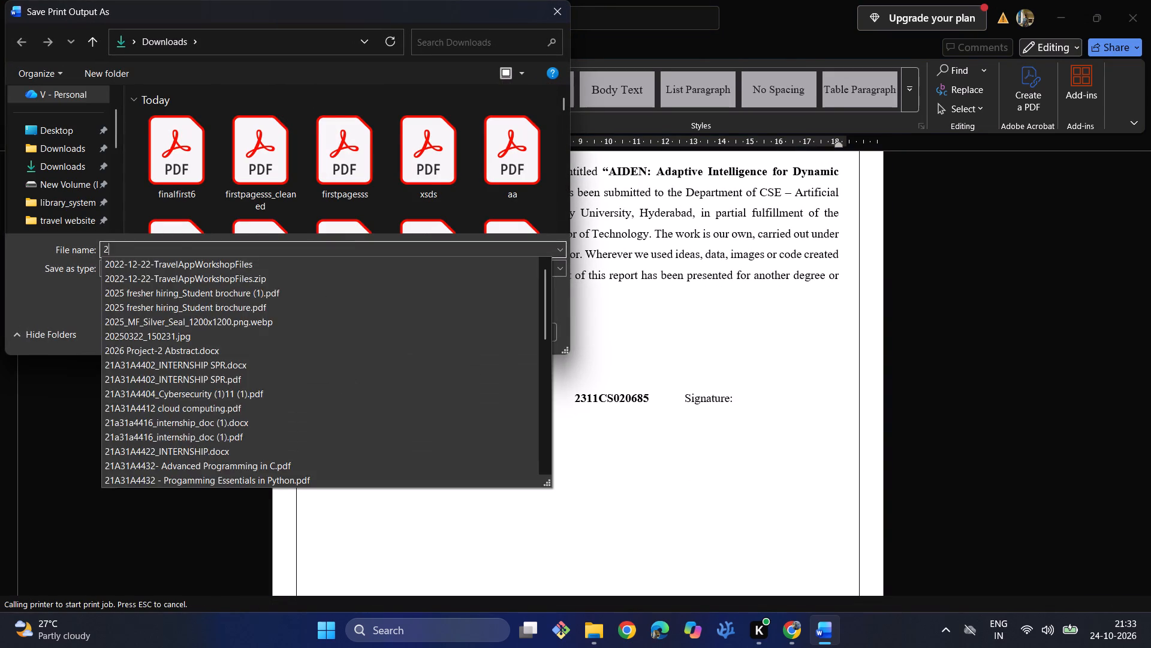
pyautogui.write('sujit')
pyautogui.write('.pdf')
pyautogui.press('Return')
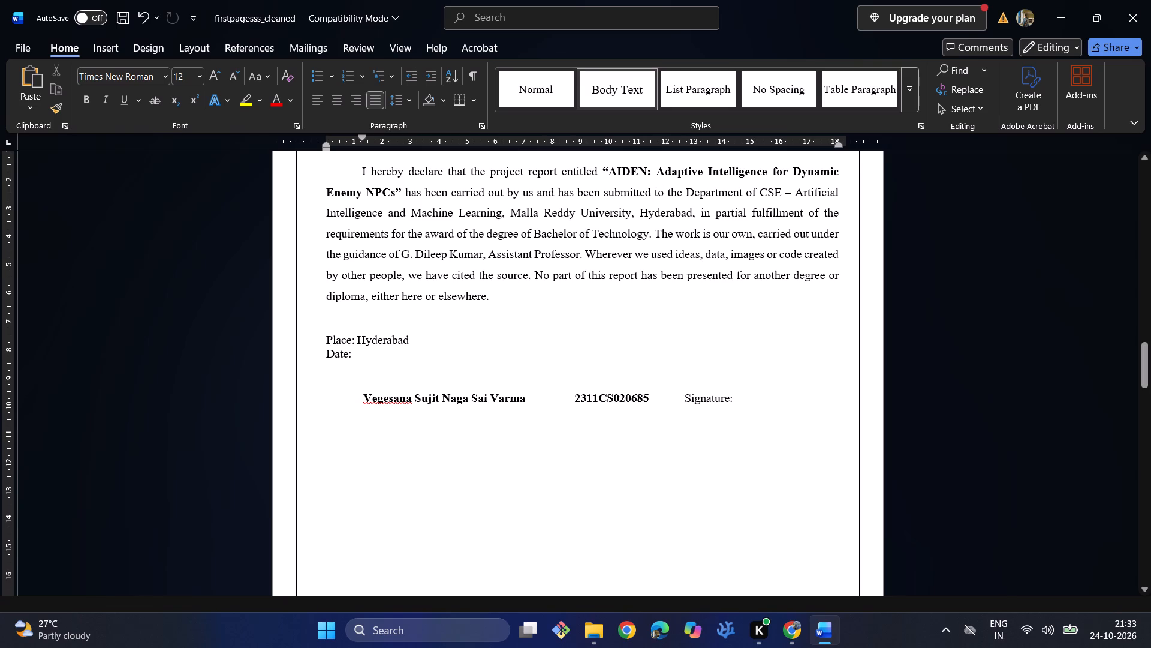
# Return to Word and recheck the title page, Certificate, Declaration and Acknowledgement wording.
pyautogui.hotkey('alt', 'Tab')
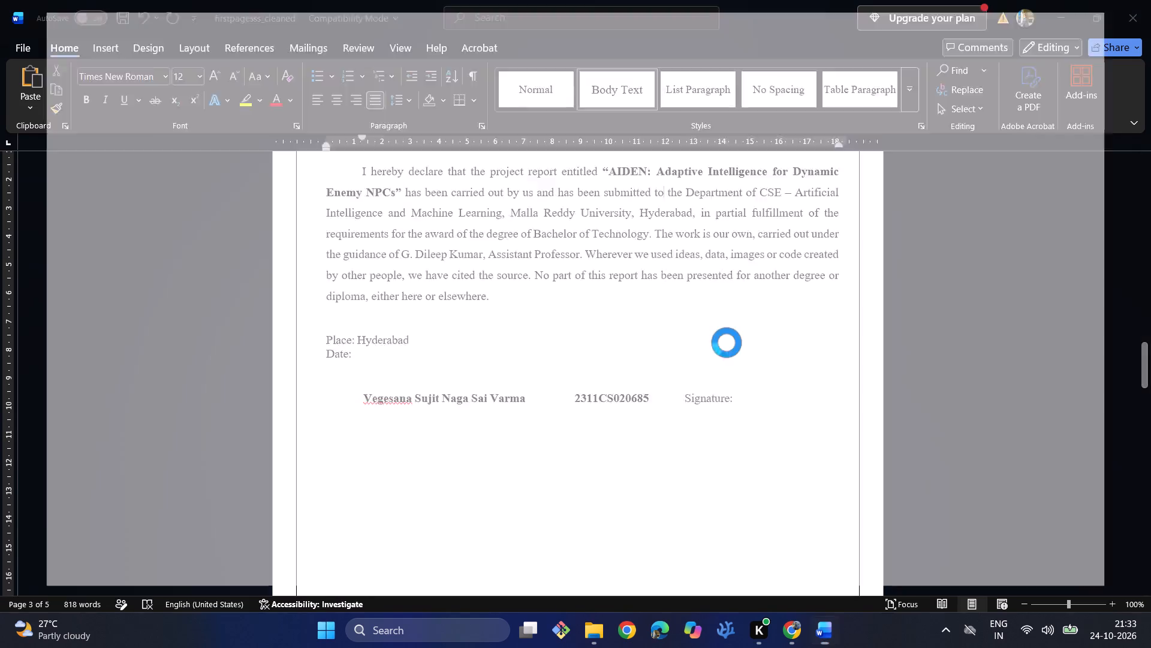
pyautogui.scroll(14, 727, 343)
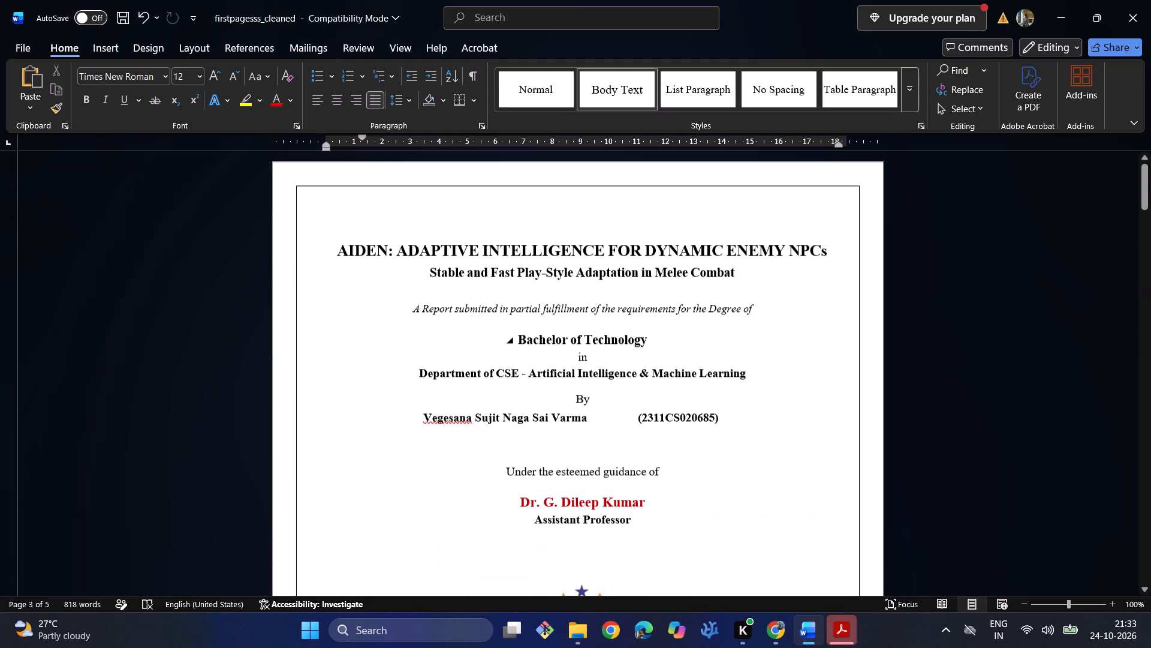
pyautogui.scroll(-5, 727, 343)
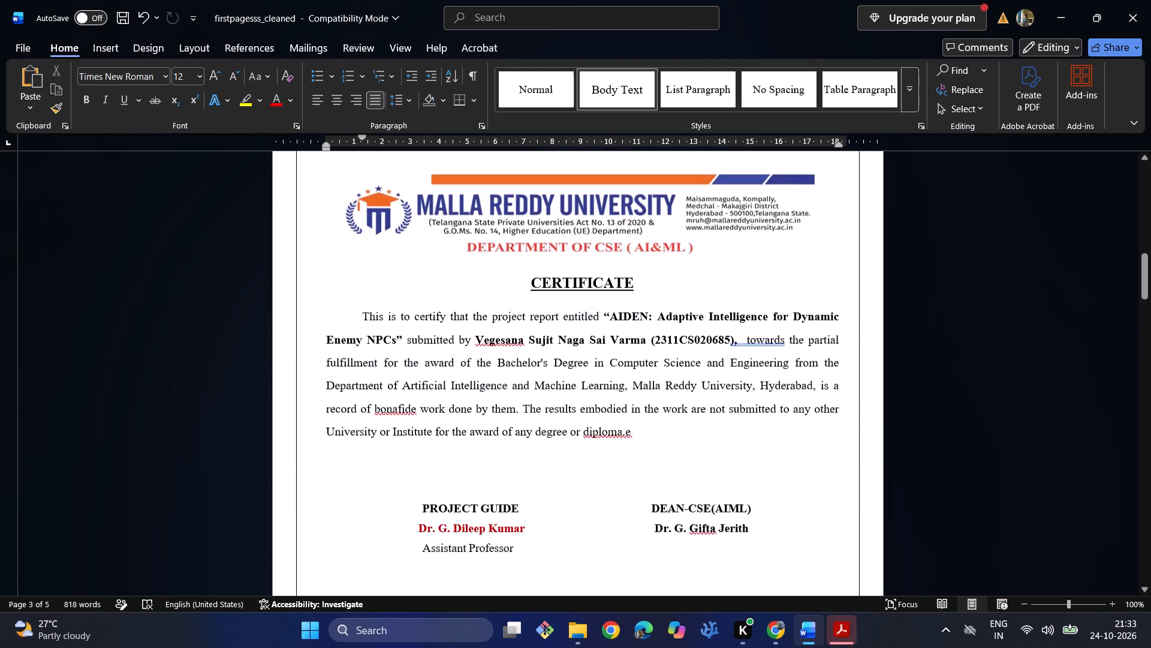
pyautogui.scroll(-1, 727, 343)
pyautogui.scroll(2, 727, 343)
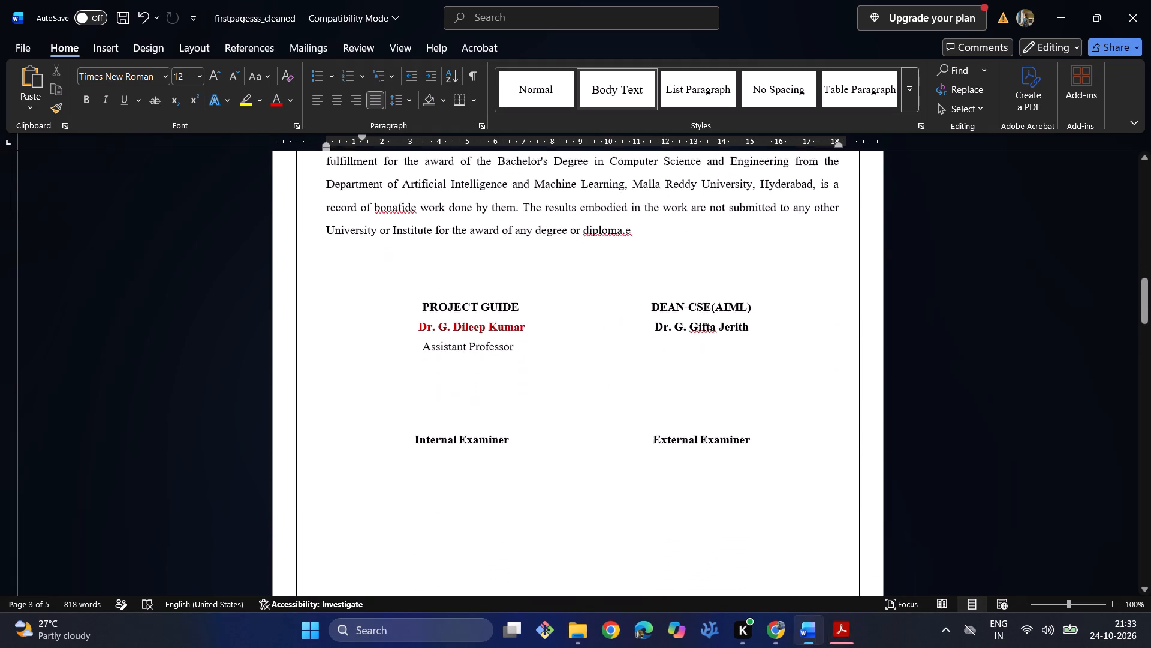
pyautogui.scroll(1, 727, 343)
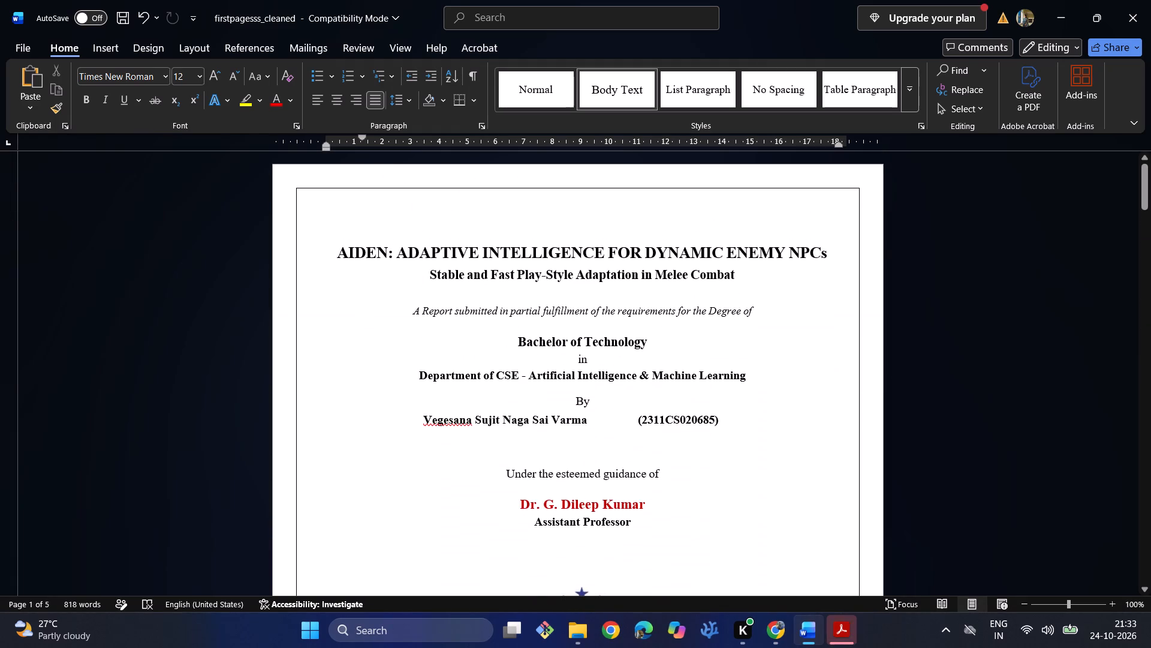
pyautogui.scroll(-3, 721, 416)
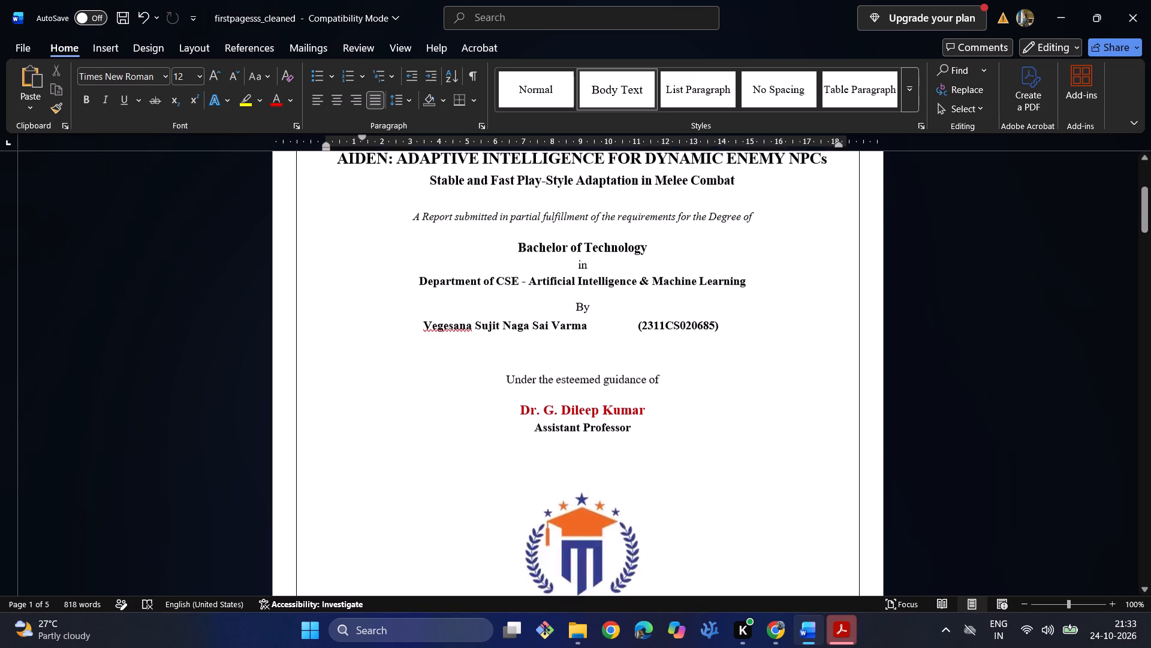
pyautogui.scroll(-7, 721, 416)
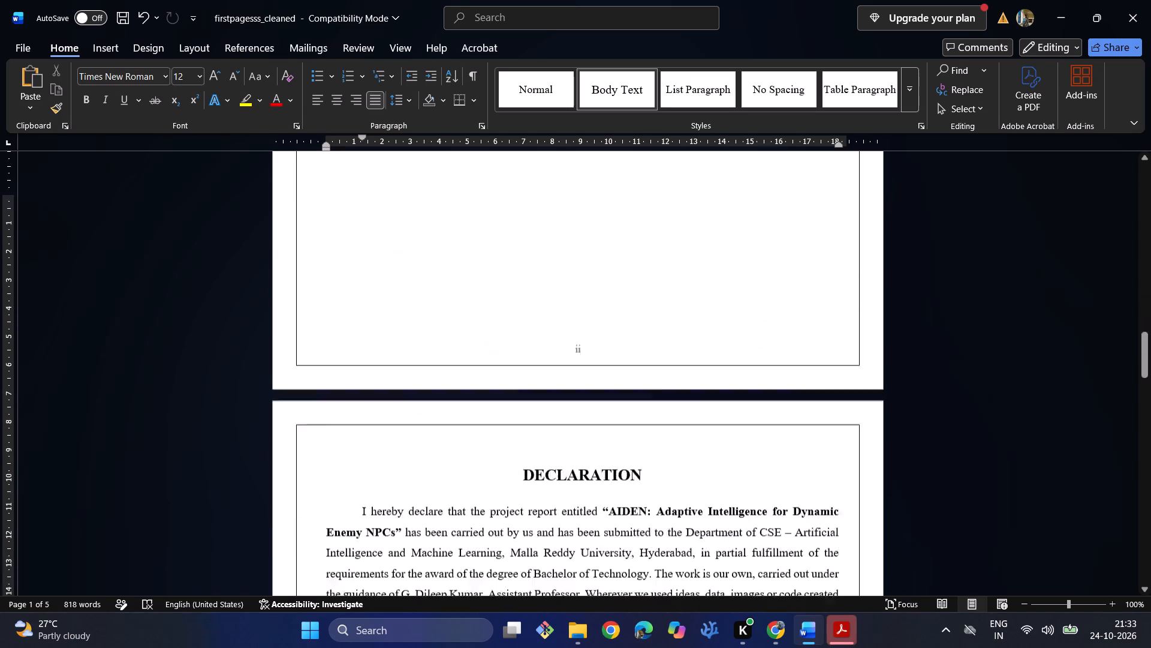
pyautogui.scroll(-3, 721, 416)
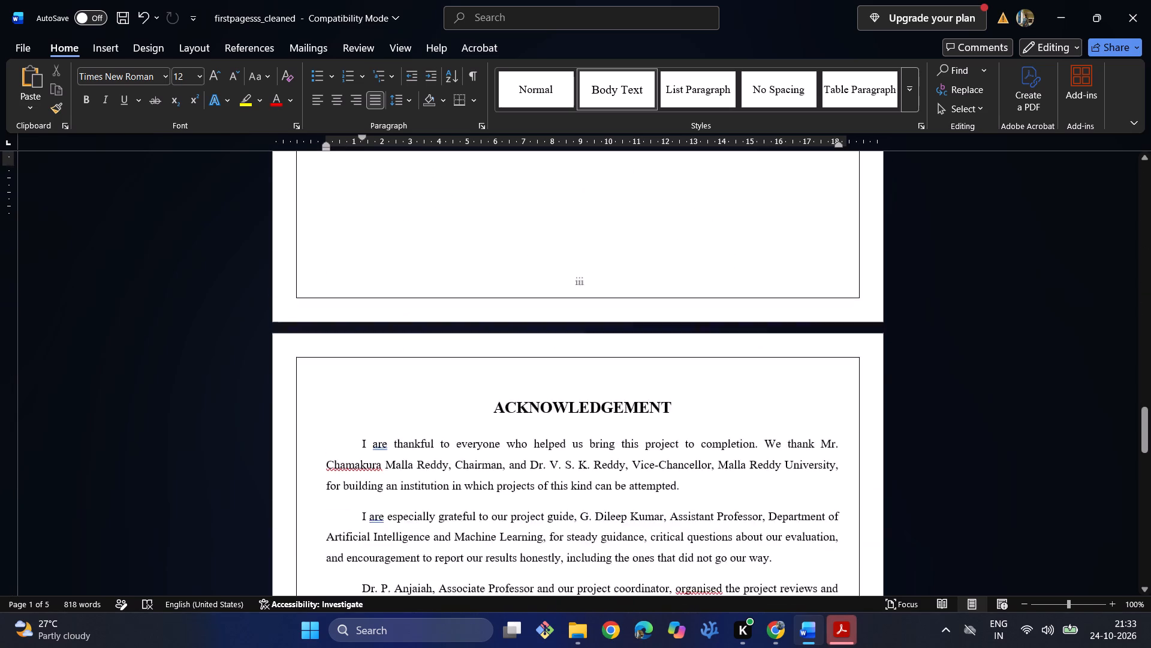
pyautogui.scroll(2, 721, 416)
# Switch to Adobe Acrobat to check the printed sujit.pdf.
pyautogui.hotkey('alt', 'Tab')
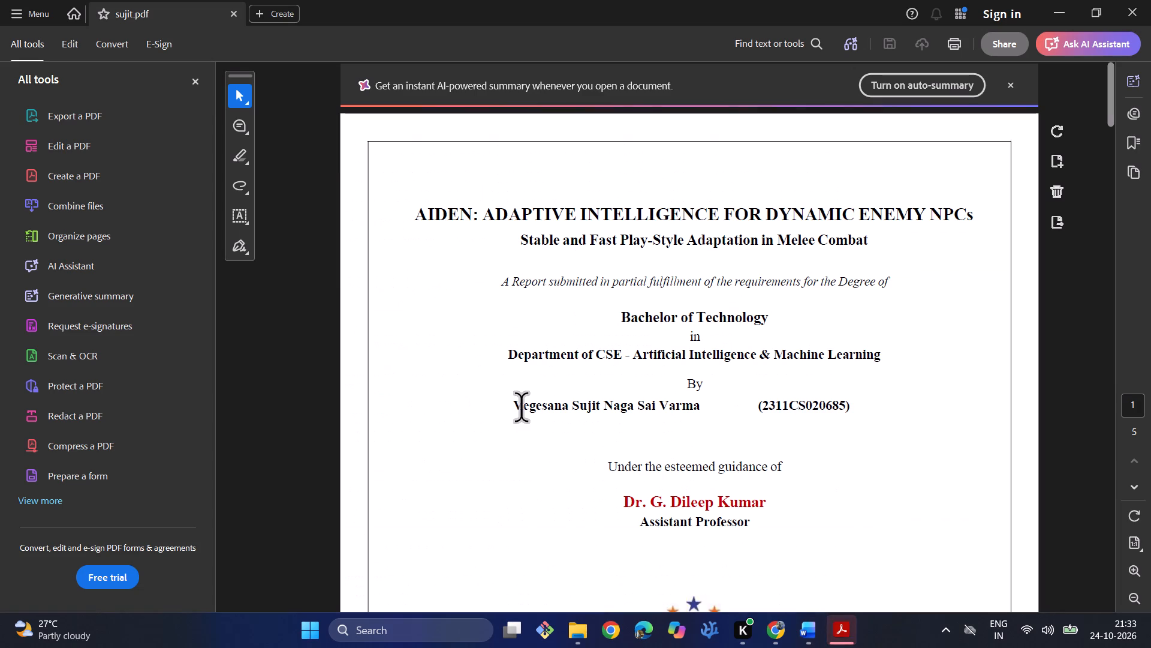
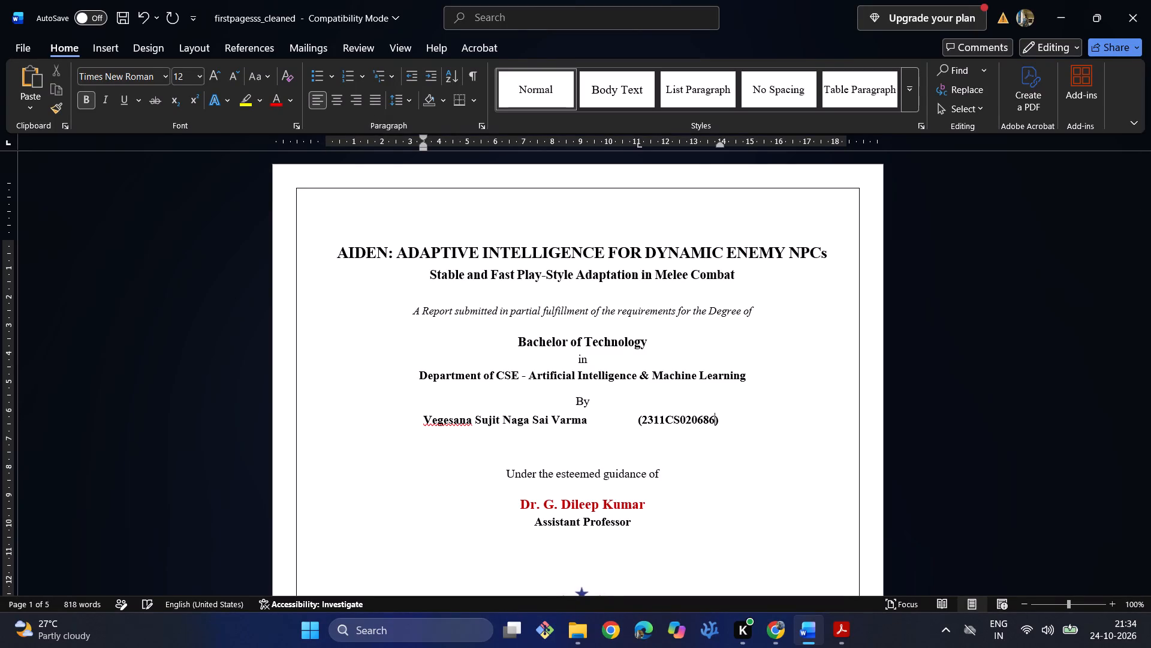
# Replace the title page's student name with the new student's first name and surname separated by a period, indented with spaces beside the roll number.
pyautogui.click(584, 425)
pyautogui.press('BackSpace')
pyautogui.press('BackSpace')
pyautogui.press('BackSpace')
pyautogui.press('BackSpace')
pyautogui.press('BackSpace')
pyautogui.press('BackSpace')
pyautogui.press('BackSpace')
pyautogui.press('BackSpace')
pyautogui.press('BackSpace')
pyautogui.press('BackSpace')
pyautogui.press('BackSpace')
pyautogui.press('BackSpace')
pyautogui.press('BackSpace')
pyautogui.press('BackSpace')
pyautogui.press('BackSpace')
pyautogui.press('BackSpace')
pyautogui.press('BackSpace')
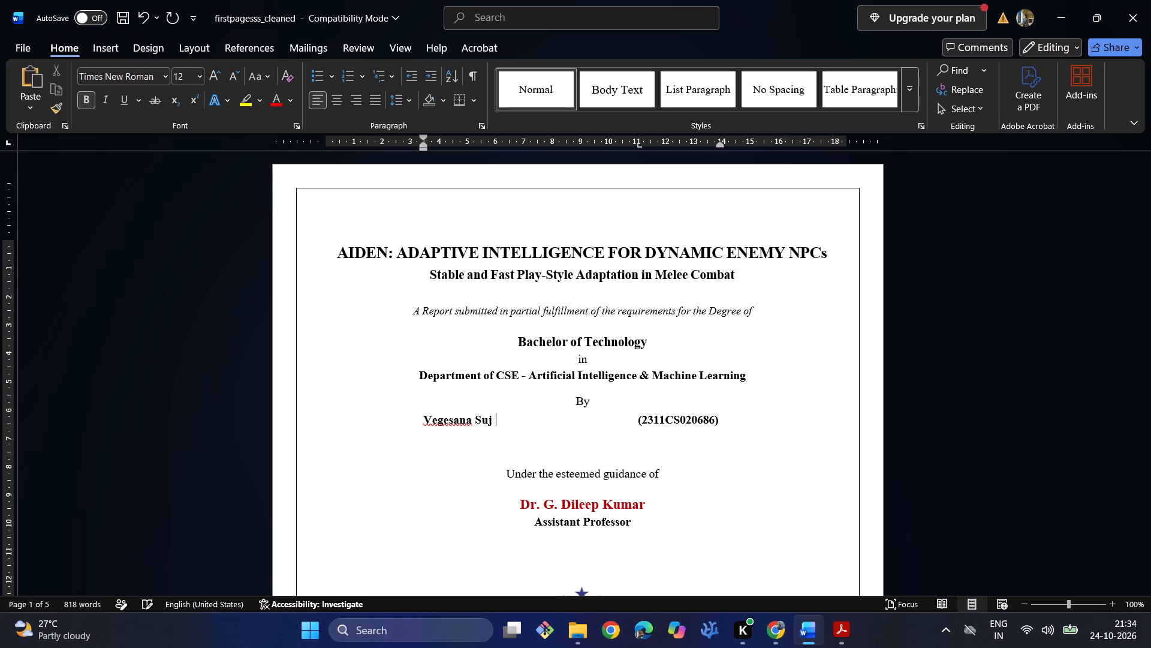
pyautogui.press('BackSpace')
pyautogui.press('BackSpace')
pyautogui.press('BackSpace')
pyautogui.press('BackSpace')
pyautogui.press('BackSpace')
pyautogui.press('BackSpace')
pyautogui.press('BackSpace')
pyautogui.press('BackSpace')
pyautogui.press('BackSpace')
pyautogui.press('BackSpace')
pyautogui.press('BackSpace')
pyautogui.press('BackSpace')
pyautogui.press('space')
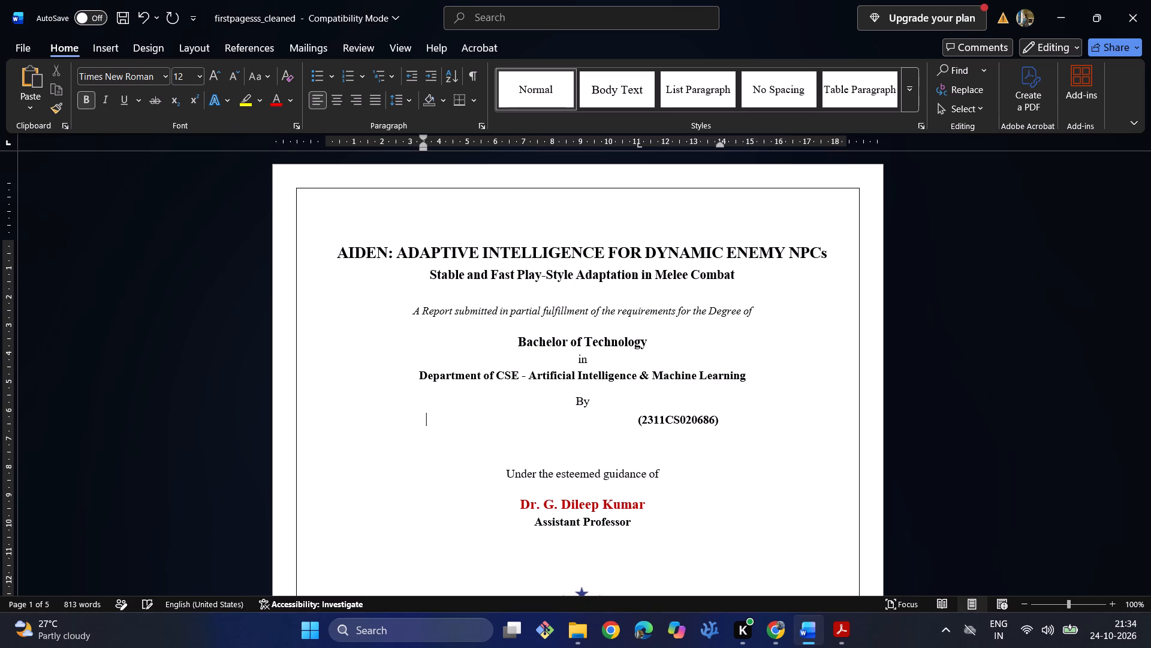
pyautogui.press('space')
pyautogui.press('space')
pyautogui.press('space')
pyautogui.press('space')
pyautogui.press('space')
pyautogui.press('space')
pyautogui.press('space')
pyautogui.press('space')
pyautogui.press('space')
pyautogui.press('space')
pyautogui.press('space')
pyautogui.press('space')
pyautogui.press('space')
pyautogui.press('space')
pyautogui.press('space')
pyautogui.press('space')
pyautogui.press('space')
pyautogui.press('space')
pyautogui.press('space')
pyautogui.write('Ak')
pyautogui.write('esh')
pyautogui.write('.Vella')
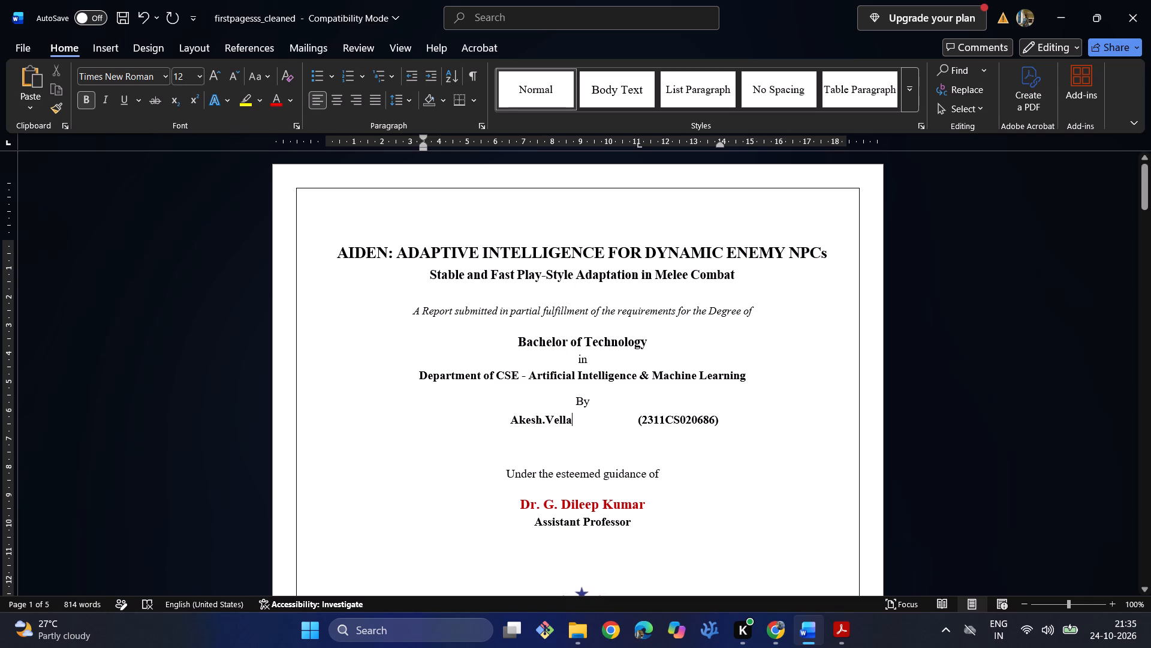
pyautogui.click(511, 425)
pyautogui.press('BackSpace')
pyautogui.press('BackSpace')
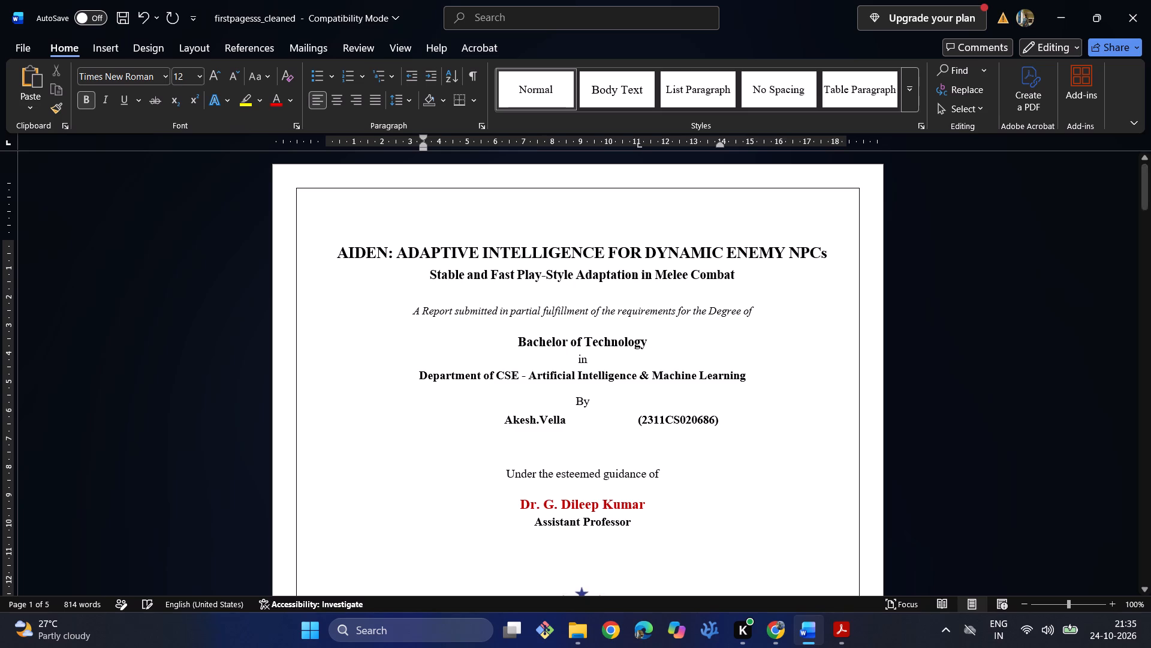
# Change the last digit of the student roll number in the Certificate paragraph to 6.
pyautogui.scroll(-2, 599, 431)
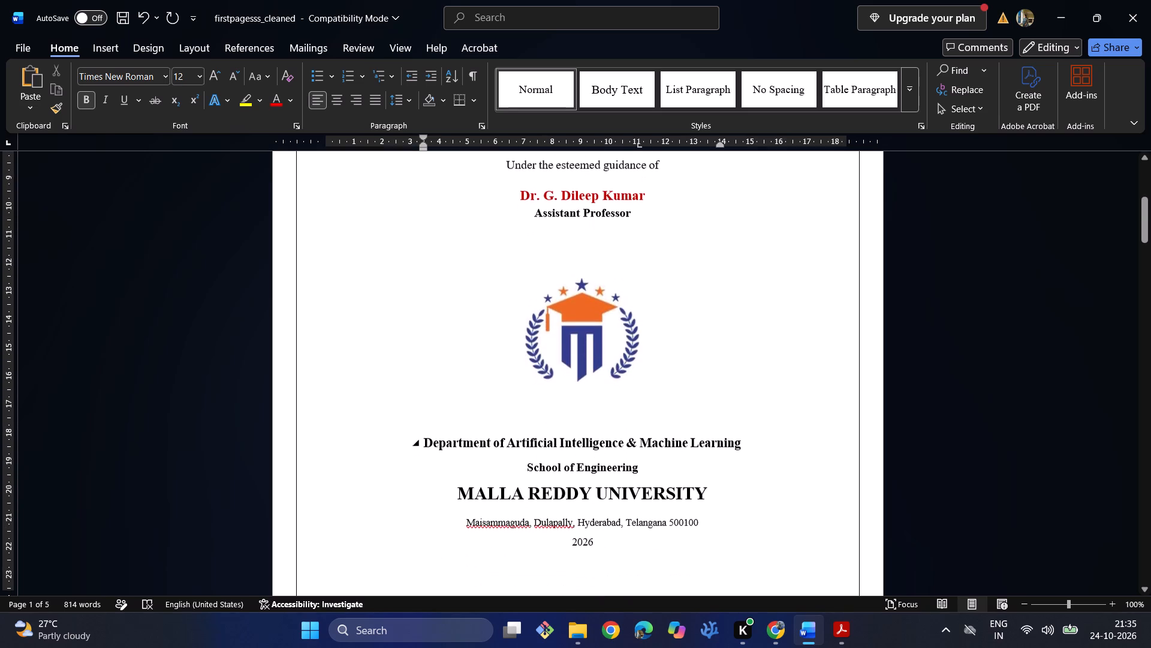
pyautogui.click(599, 431)
pyautogui.scroll(1, 599, 431)
pyautogui.scroll(-3, 599, 431)
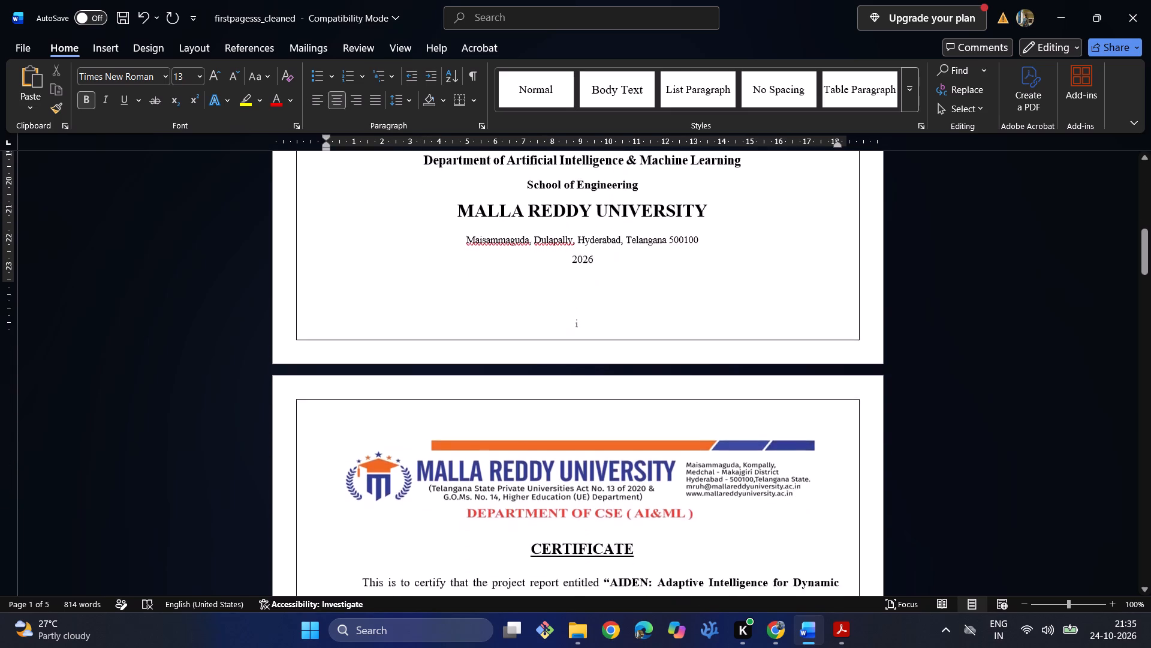
pyautogui.scroll(-2, 599, 431)
pyautogui.scroll(1, 599, 431)
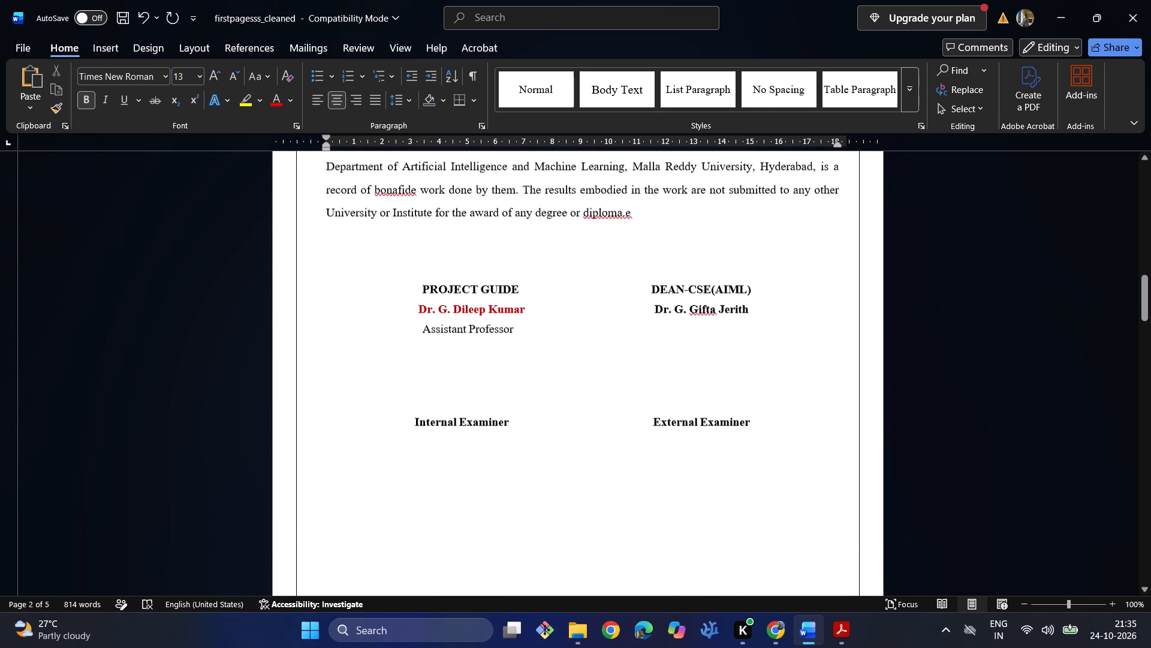
pyautogui.scroll(1, 599, 431)
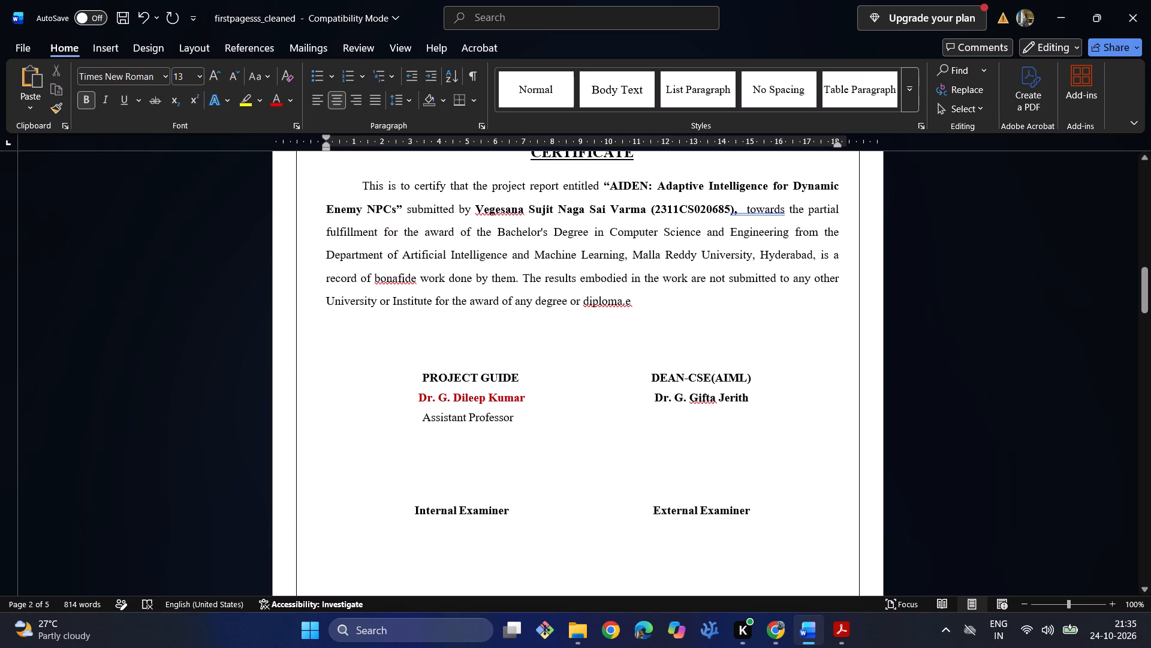
pyautogui.click(728, 209)
pyautogui.press('BackSpace')
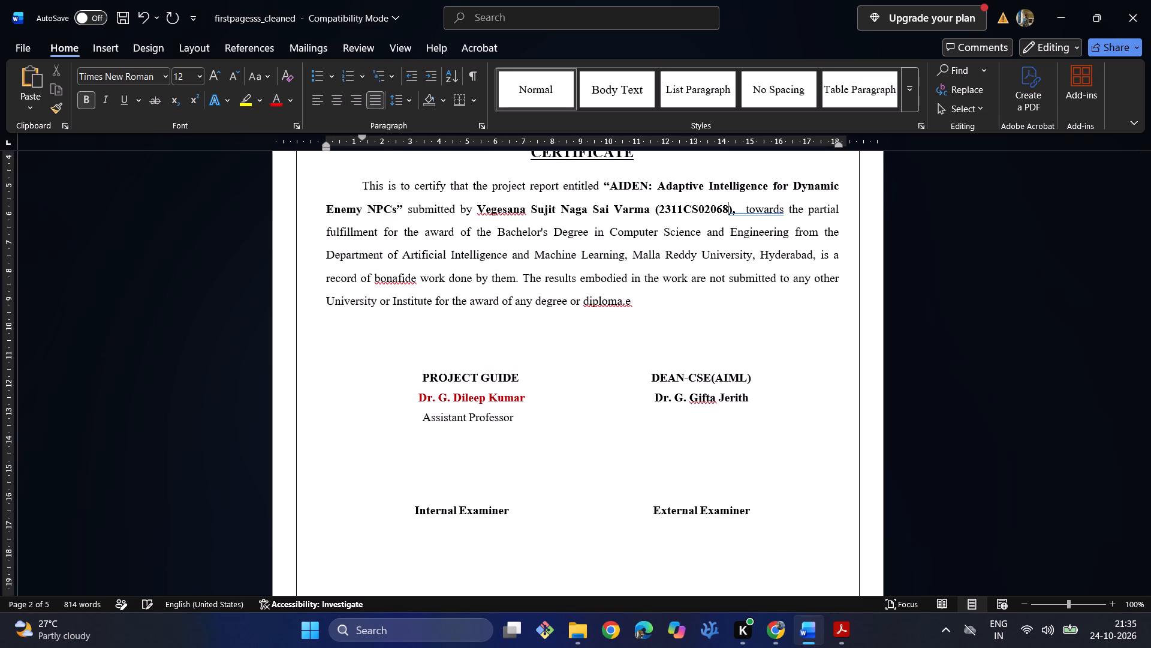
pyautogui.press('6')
# Replace the student's name in the Certificate paragraph with the new student's first name and surname separated by a period.
pyautogui.press('Left')
pyautogui.press('Left')
pyautogui.press('Left')
pyautogui.press('Left')
pyautogui.press('Left')
pyautogui.press('Left')
pyautogui.press('Left')
pyautogui.press('Left')
pyautogui.press('Left')
pyautogui.press('Left')
pyautogui.press('Left')
pyautogui.press('Left')
pyautogui.press('Left')
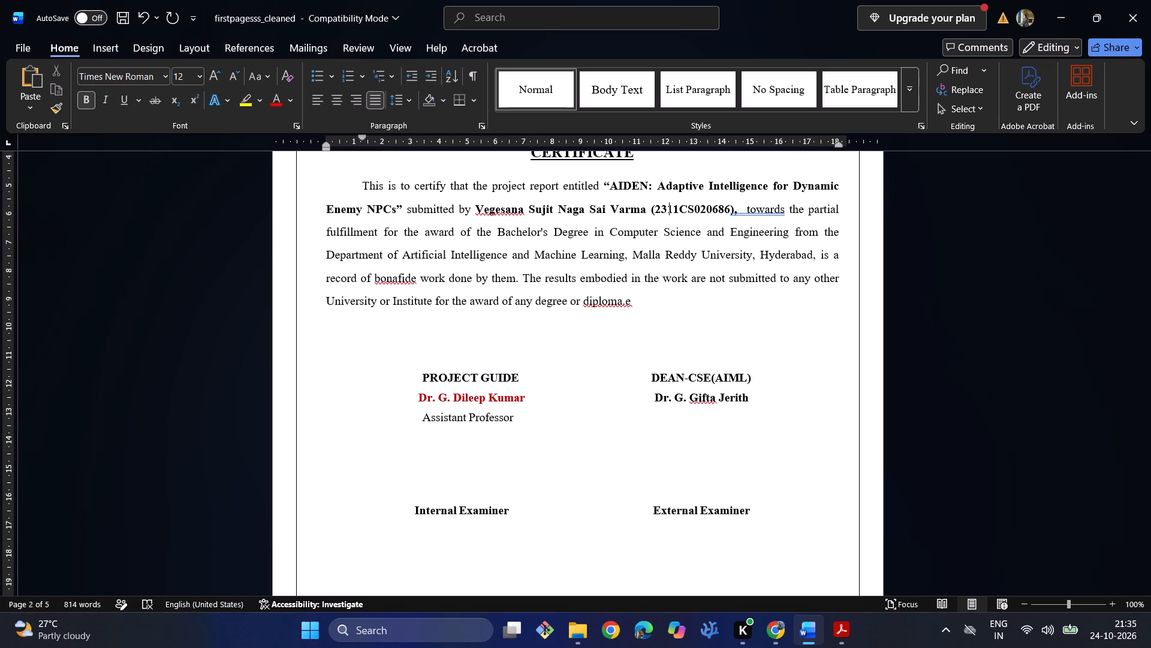
pyautogui.press('Left')
pyautogui.press('BackSpace')
pyautogui.press('BackSpace')
pyautogui.press('BackSpace')
pyautogui.press('BackSpace')
pyautogui.press('BackSpace')
pyautogui.press('BackSpace')
pyautogui.press('BackSpace')
pyautogui.press('BackSpace')
pyautogui.press('BackSpace')
pyautogui.press('BackSpace')
pyautogui.press('BackSpace')
pyautogui.press('BackSpace')
pyautogui.press('BackSpace')
pyautogui.press('BackSpace')
pyautogui.press('BackSpace')
pyautogui.press('BackSpace')
pyautogui.press('BackSpace')
pyautogui.press('BackSpace')
pyautogui.press('BackSpace')
pyautogui.press('BackSpace')
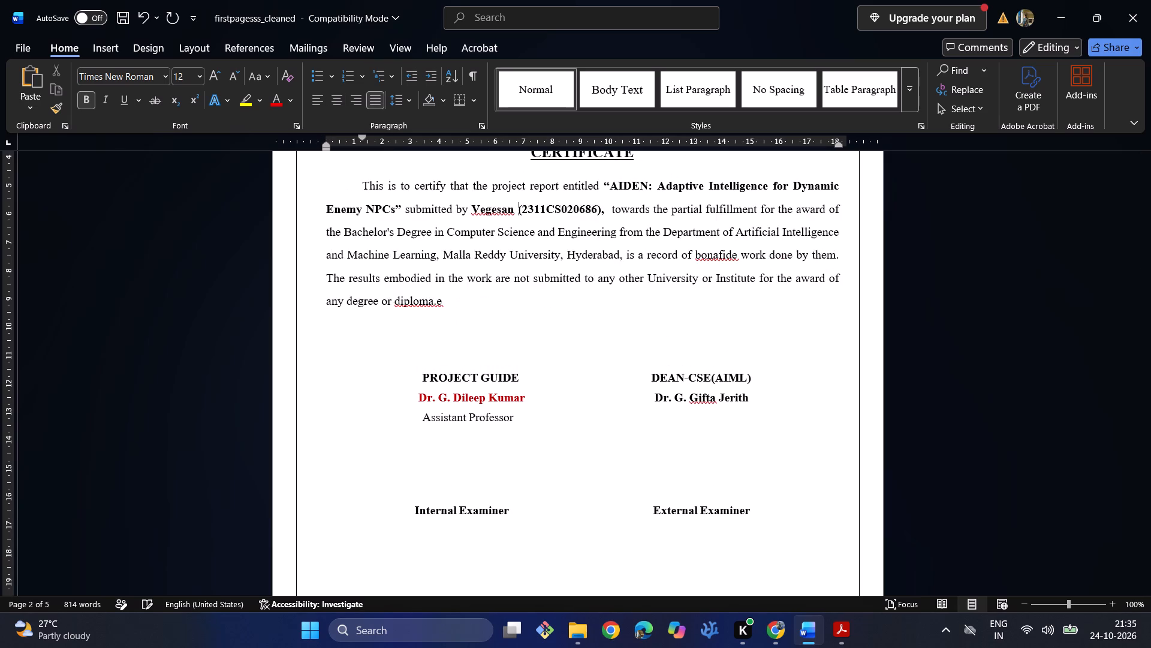
pyautogui.press('BackSpace')
pyautogui.press('BackSpace')
pyautogui.press('BackSpace')
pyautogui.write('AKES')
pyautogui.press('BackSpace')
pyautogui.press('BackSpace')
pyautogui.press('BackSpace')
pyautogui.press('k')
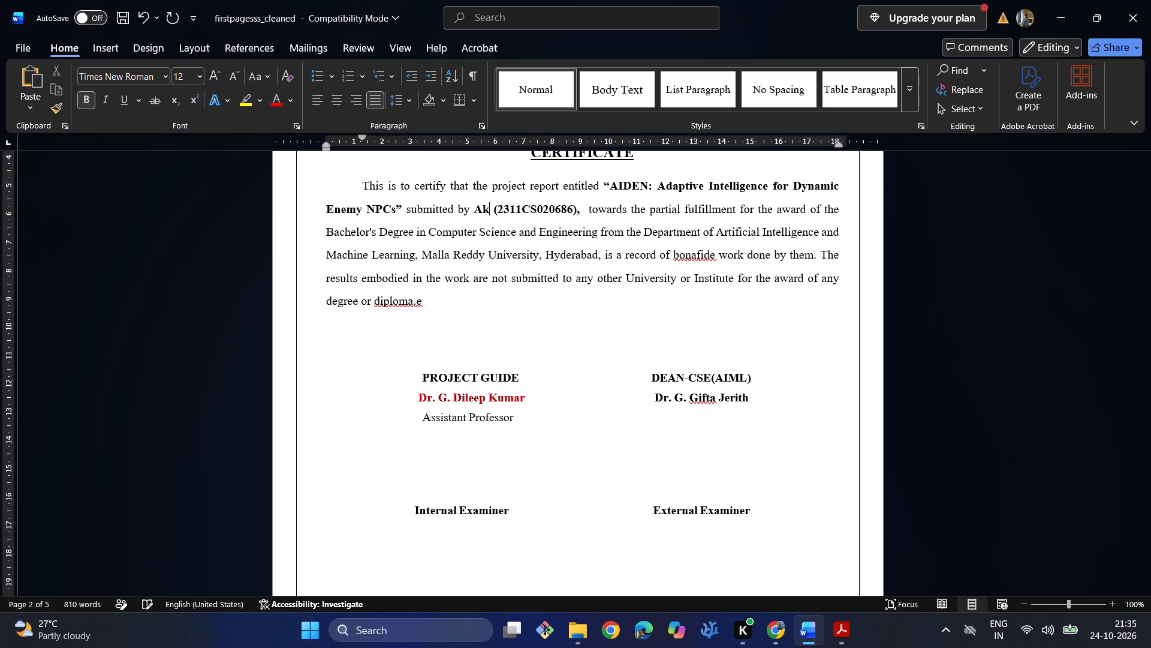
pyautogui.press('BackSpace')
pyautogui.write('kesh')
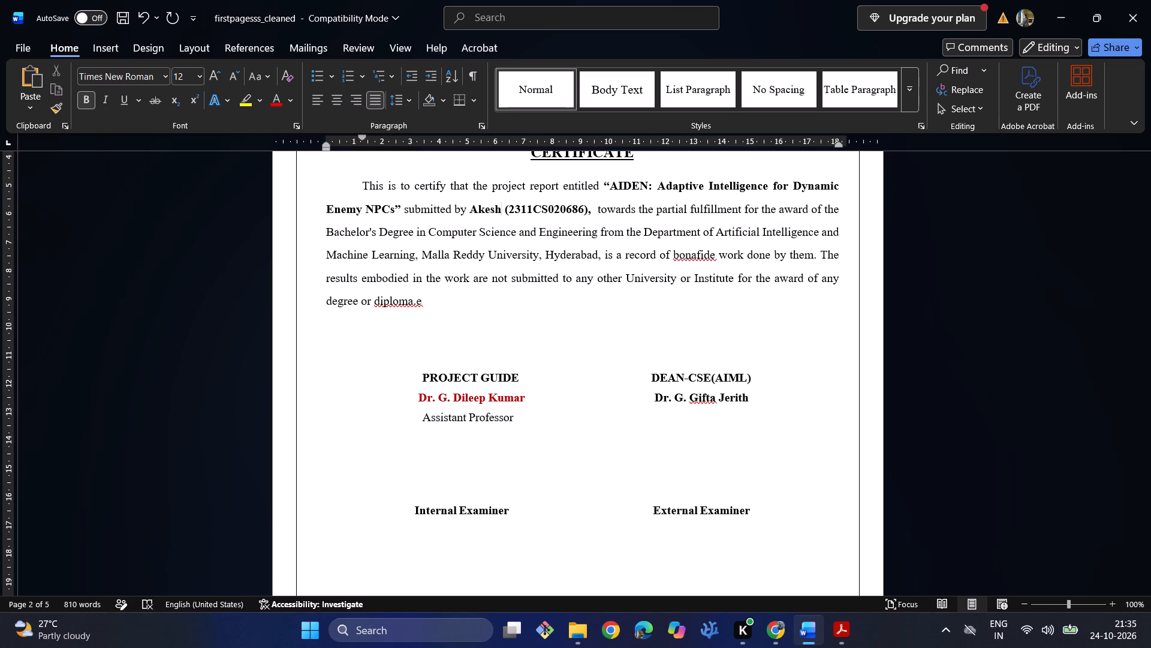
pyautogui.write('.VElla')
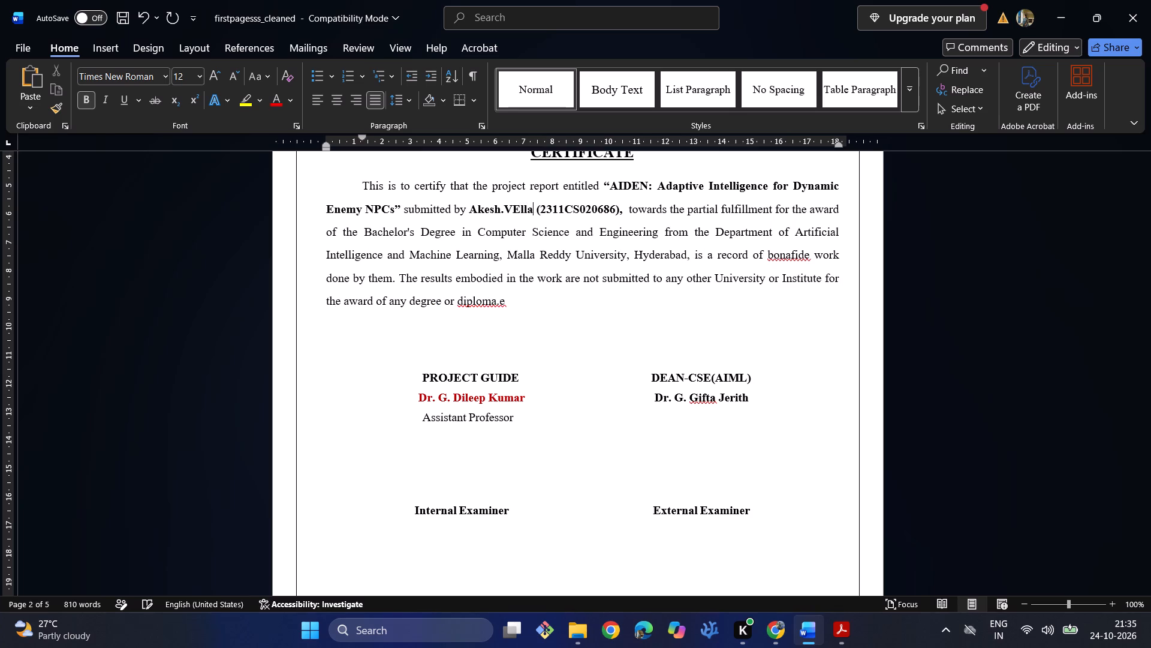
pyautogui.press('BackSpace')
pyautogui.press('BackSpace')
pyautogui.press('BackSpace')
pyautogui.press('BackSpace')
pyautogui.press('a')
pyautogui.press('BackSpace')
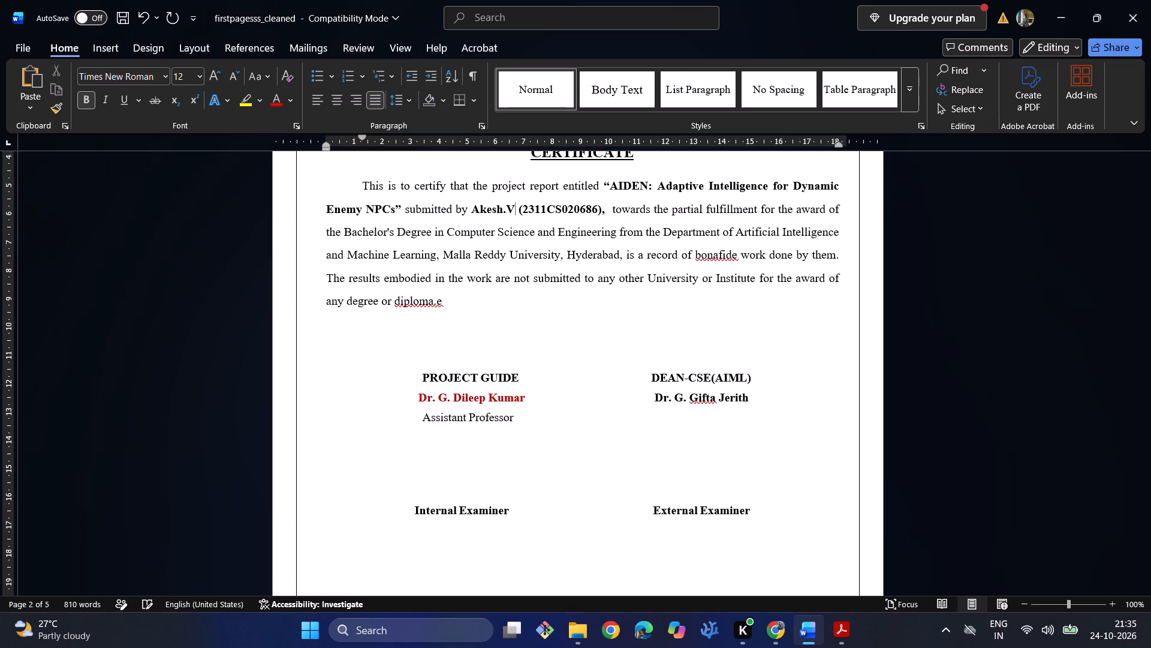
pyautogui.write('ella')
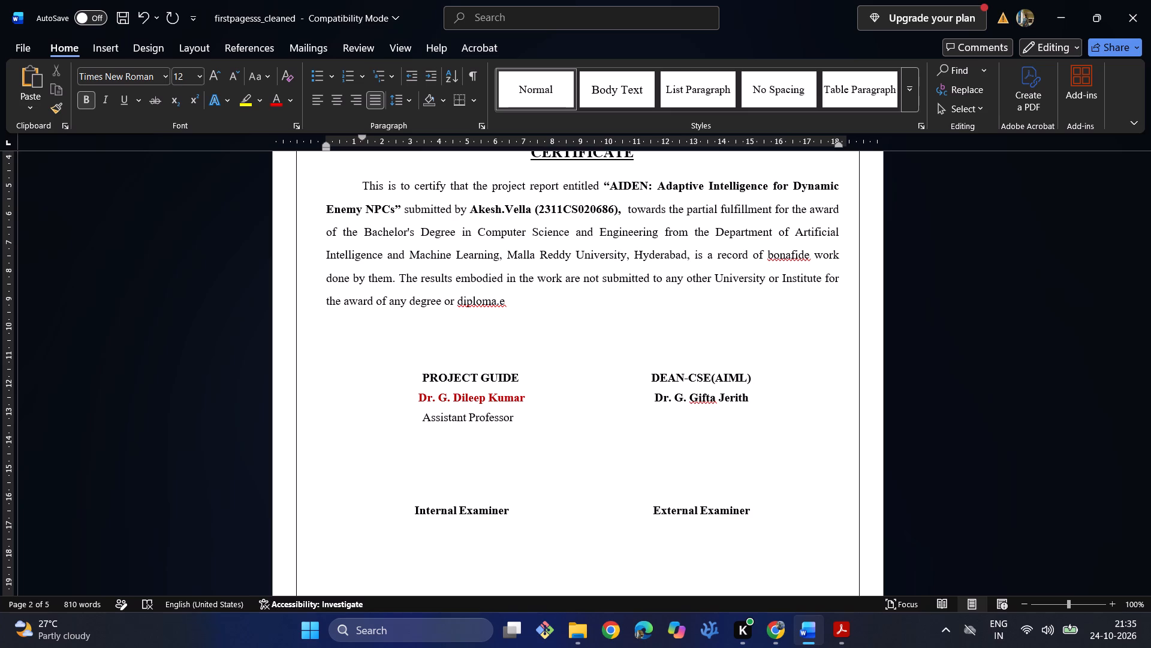
# Delete the previous student's name from the Declaration's signature row.
pyautogui.scroll(-3, 871, 299)
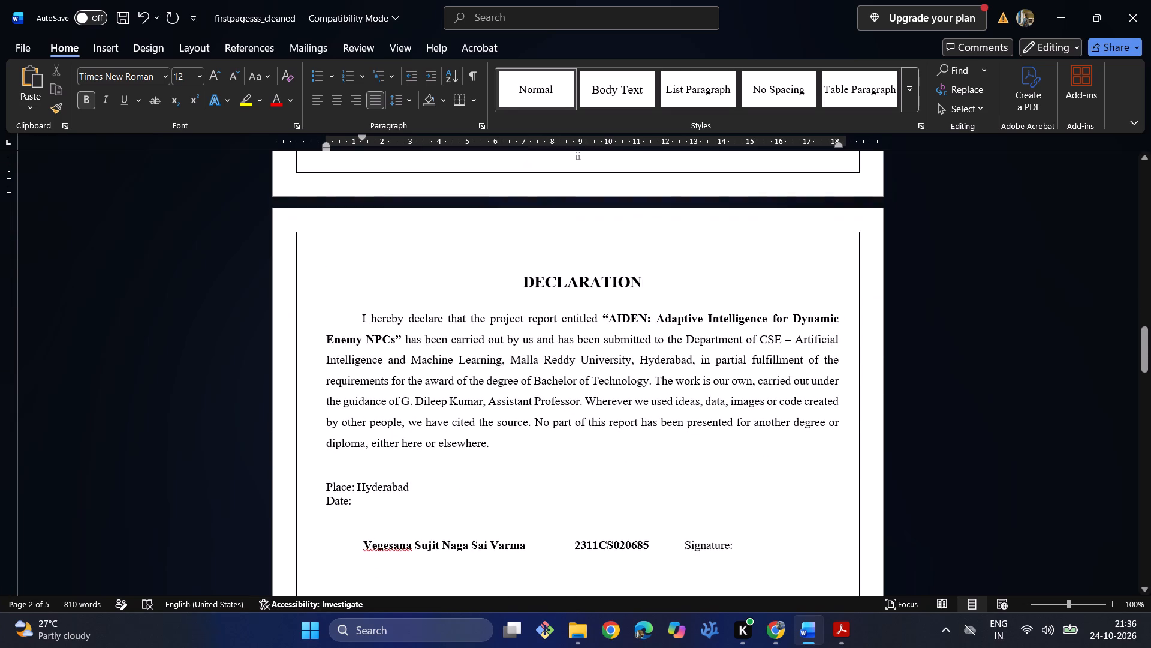
pyautogui.scroll(-1, 528, 438)
pyautogui.click(524, 395)
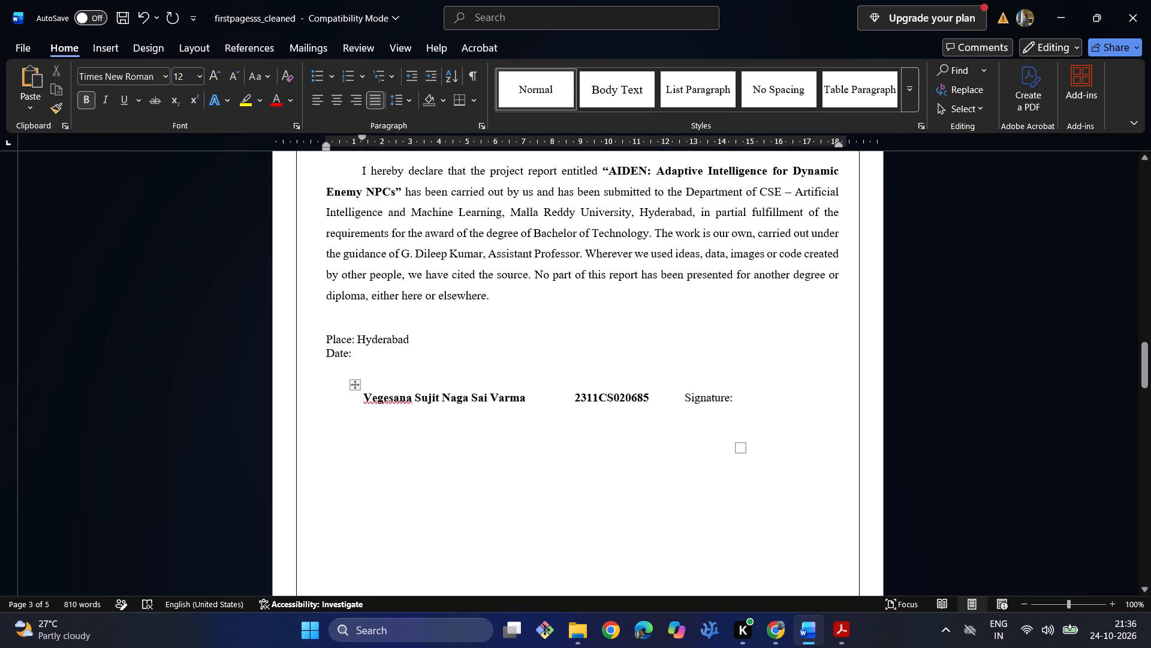
pyautogui.press('BackSpace')
pyautogui.press('BackSpace')
pyautogui.press('BackSpace')
pyautogui.press('BackSpace')
pyautogui.press('BackSpace')
pyautogui.press('BackSpace')
pyautogui.press('BackSpace')
pyautogui.press('BackSpace')
pyautogui.press('BackSpace')
pyautogui.press('BackSpace')
pyautogui.press('BackSpace')
pyautogui.press('BackSpace')
pyautogui.press('BackSpace')
pyautogui.press('BackSpace')
pyautogui.press('BackSpace')
pyautogui.press('BackSpace')
pyautogui.press('BackSpace')
pyautogui.press('BackSpace')
pyautogui.press('BackSpace')
pyautogui.press('BackSpace')
pyautogui.press('BackSpace')
pyautogui.press('BackSpace')
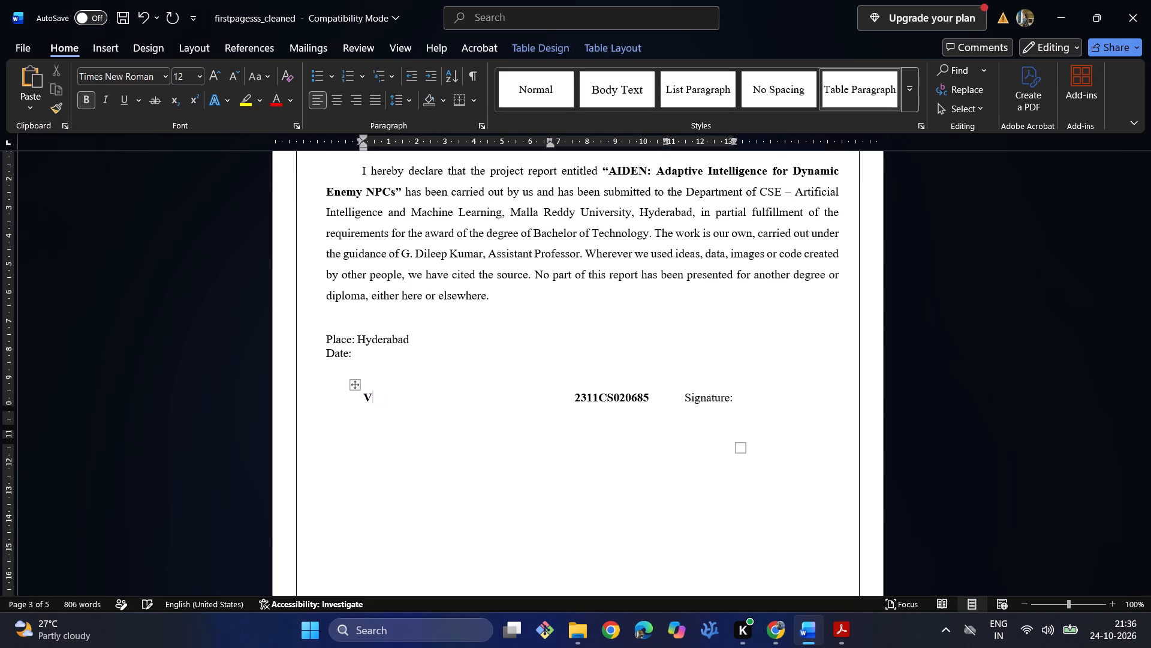
pyautogui.press('BackSpace')
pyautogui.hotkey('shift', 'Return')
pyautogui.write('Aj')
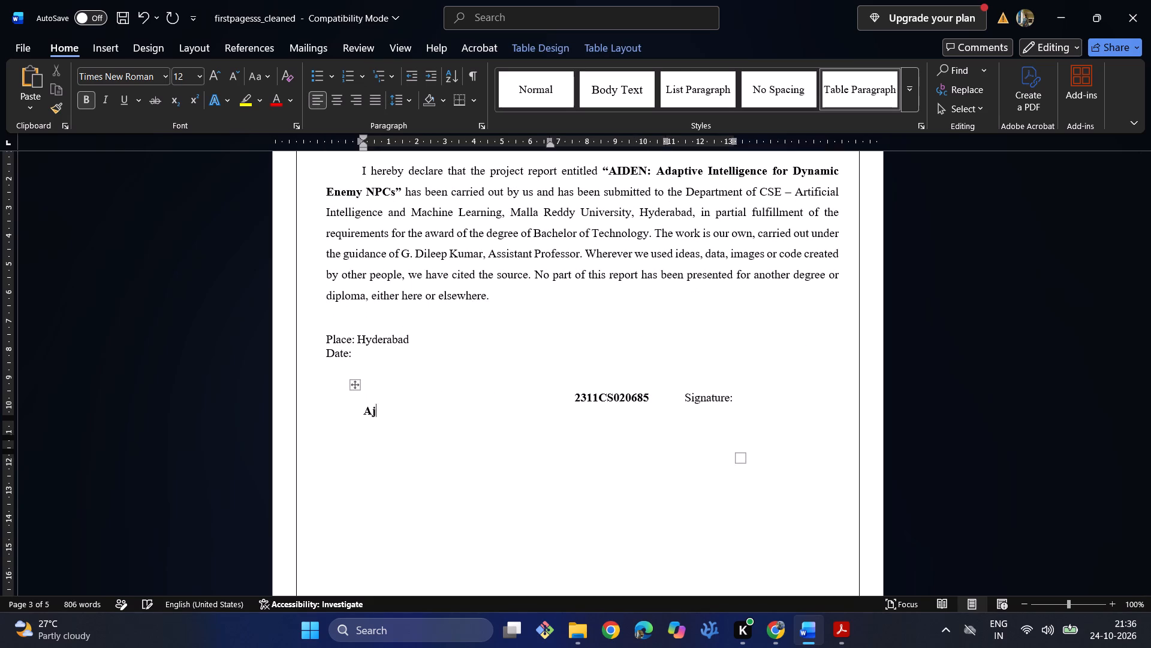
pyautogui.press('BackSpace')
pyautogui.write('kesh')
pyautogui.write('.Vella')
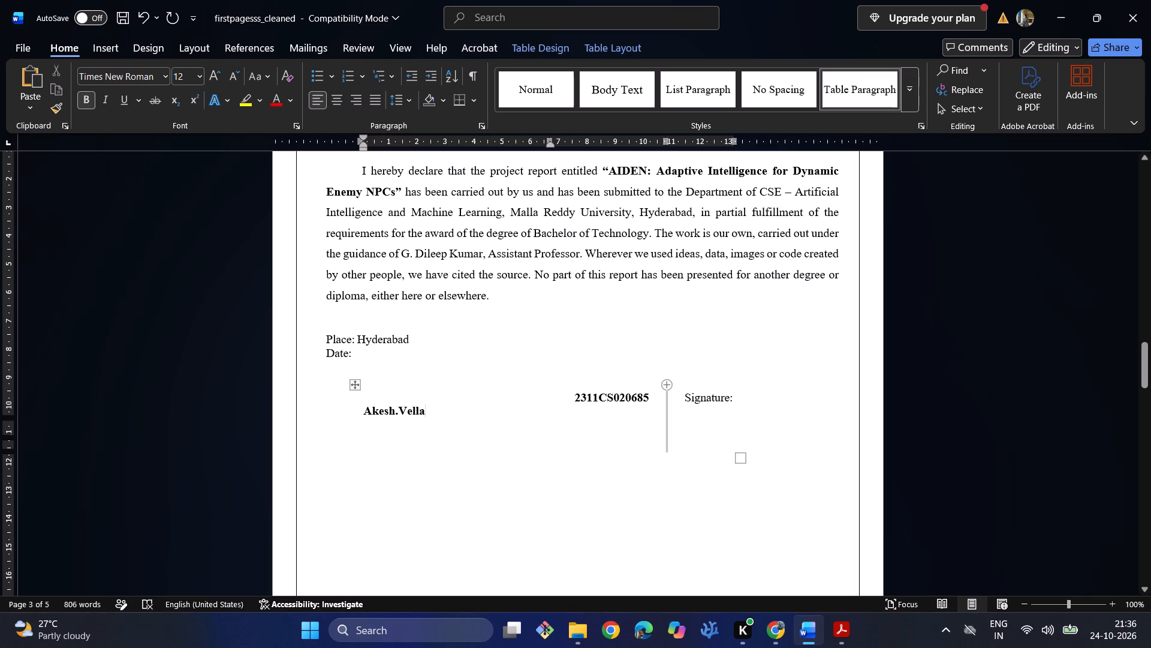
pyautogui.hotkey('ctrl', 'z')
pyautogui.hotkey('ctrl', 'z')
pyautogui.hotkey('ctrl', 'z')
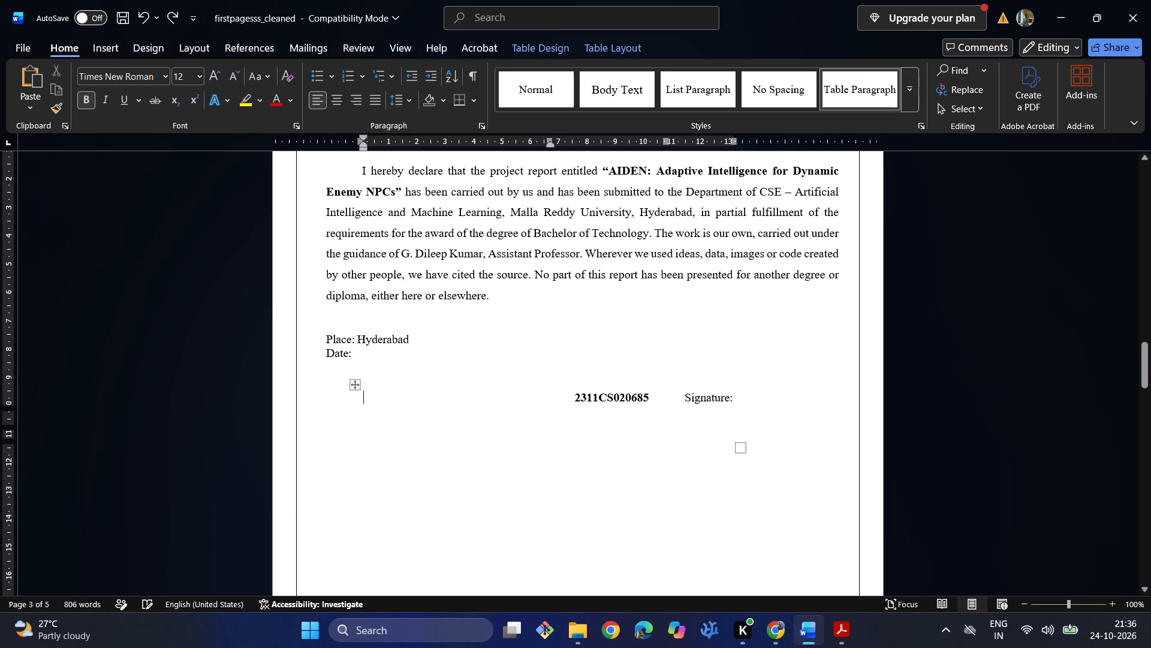
# Enter the new student's first name and surname, separated by a period, in the empty name cell of the Declaration's signature row.
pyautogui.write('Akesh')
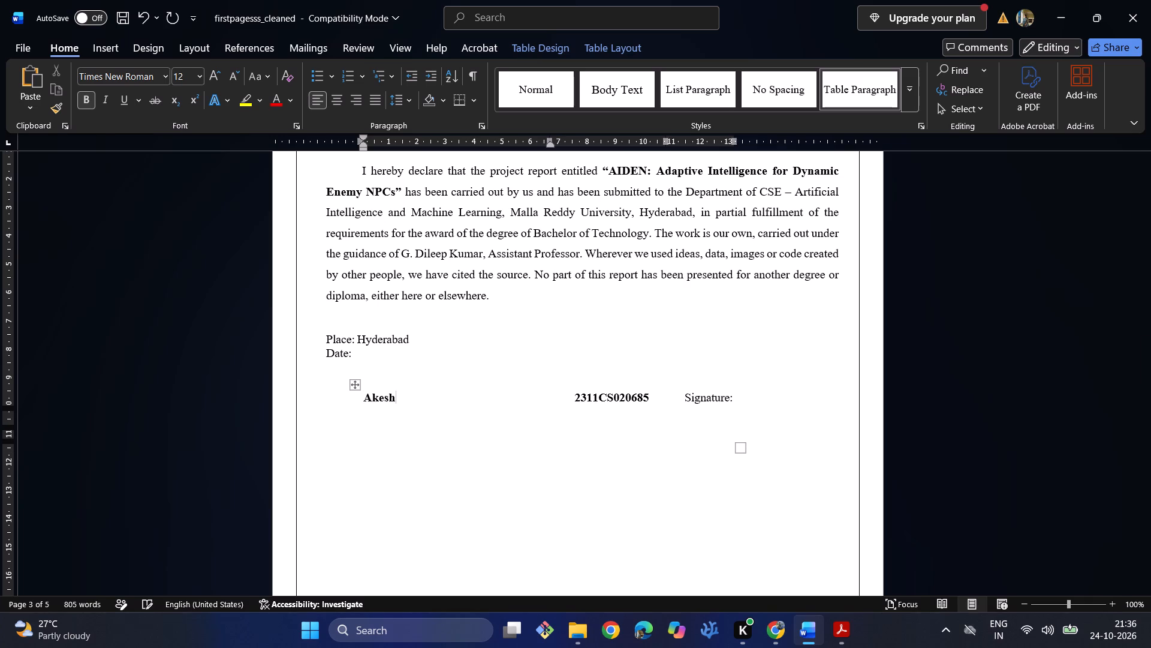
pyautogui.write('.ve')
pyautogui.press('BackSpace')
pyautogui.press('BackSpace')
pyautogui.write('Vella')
# Change the last digit of the roll number in the Declaration's signature row to 6.
pyautogui.click(649, 400)
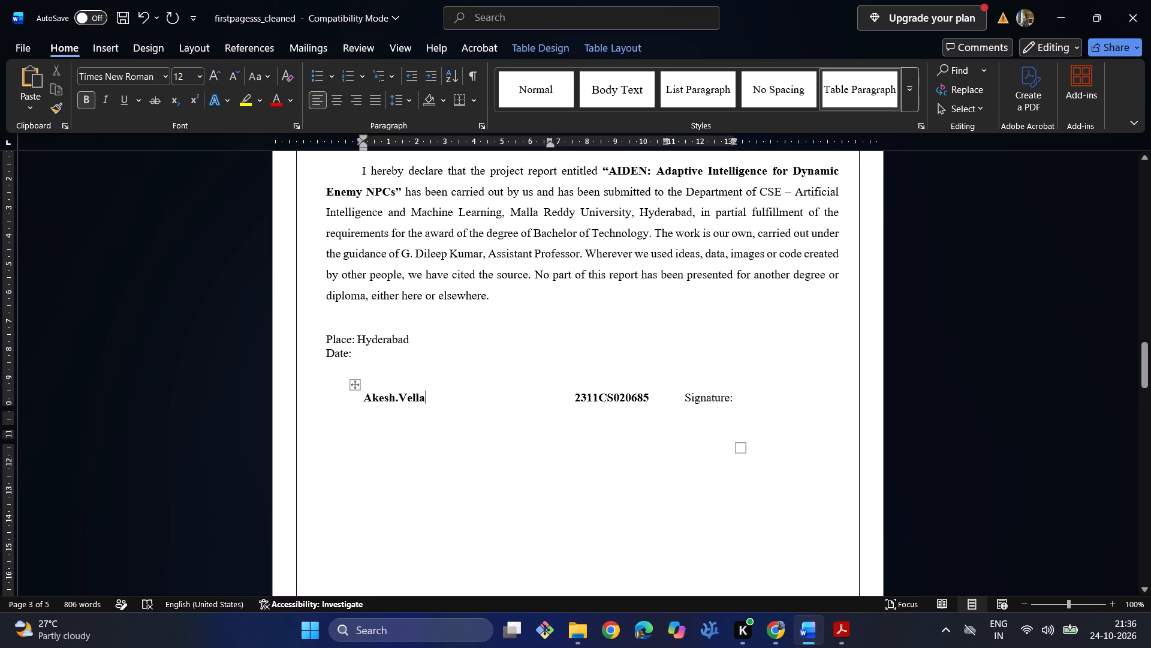
pyautogui.press('BackSpace')
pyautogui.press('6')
# Change the last digit of the roll number below the Acknowledgement text to 6.
pyautogui.scroll(-1, 649, 400)
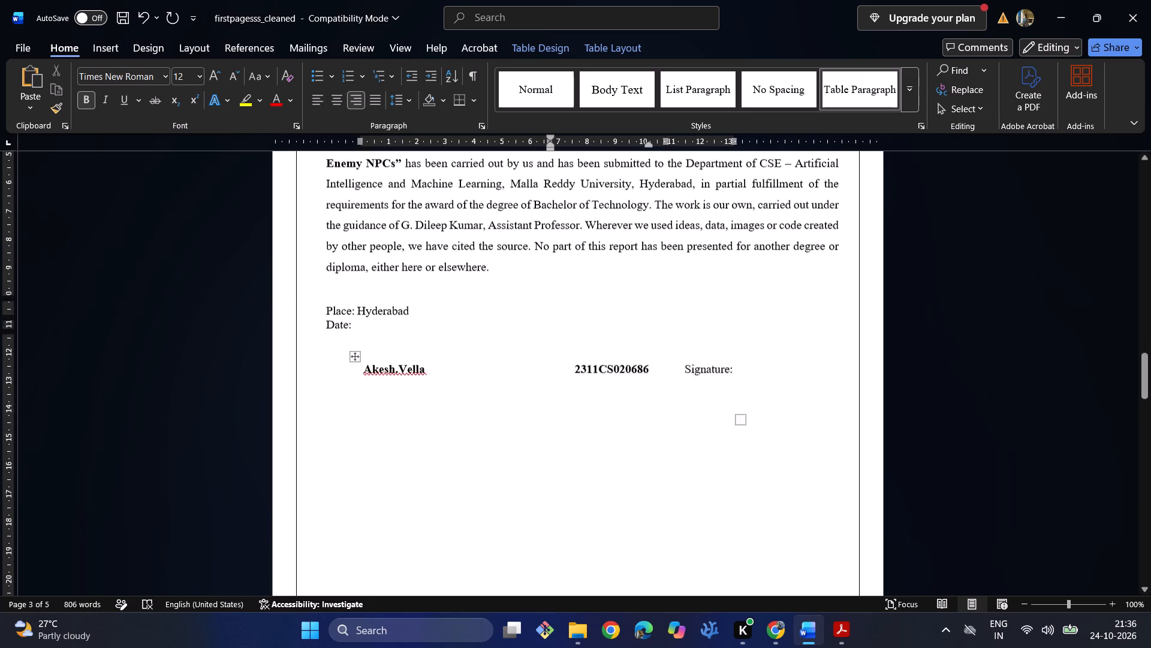
pyautogui.scroll(-4, 649, 400)
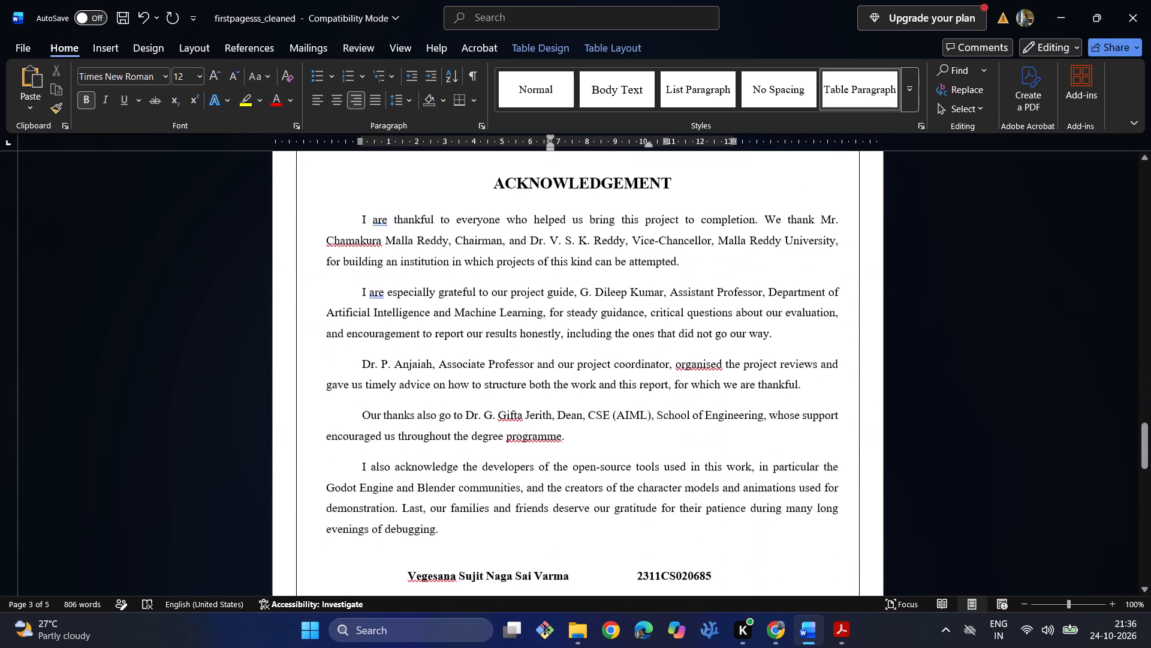
pyautogui.scroll(-1, 649, 400)
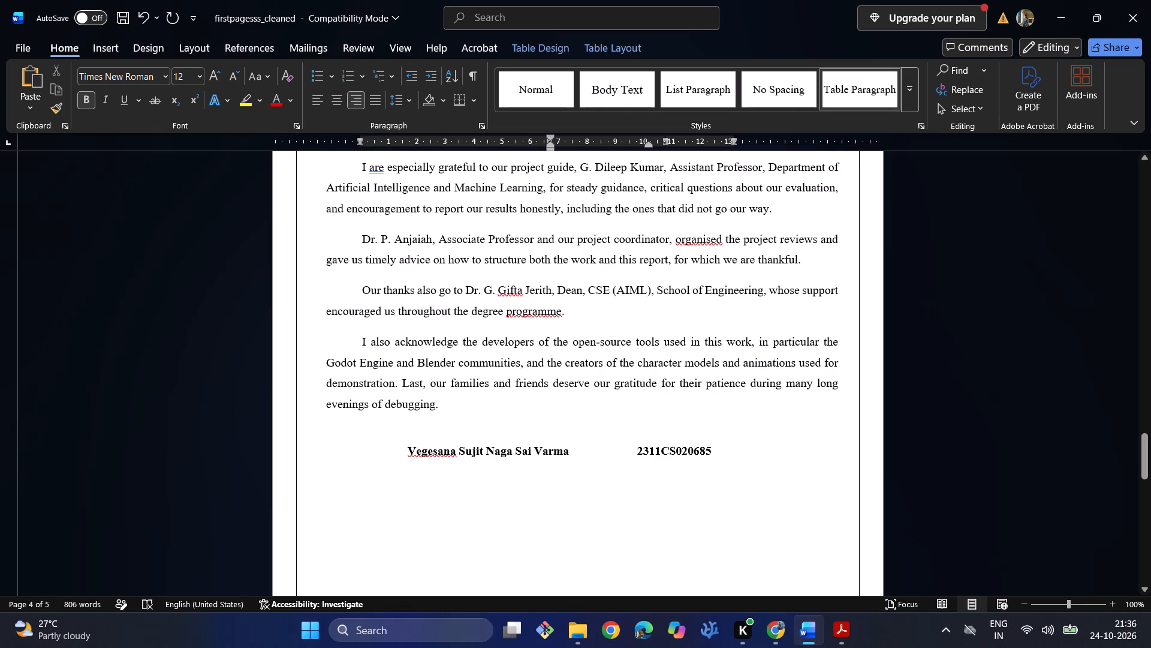
pyautogui.click(714, 448)
pyautogui.press('BackSpace')
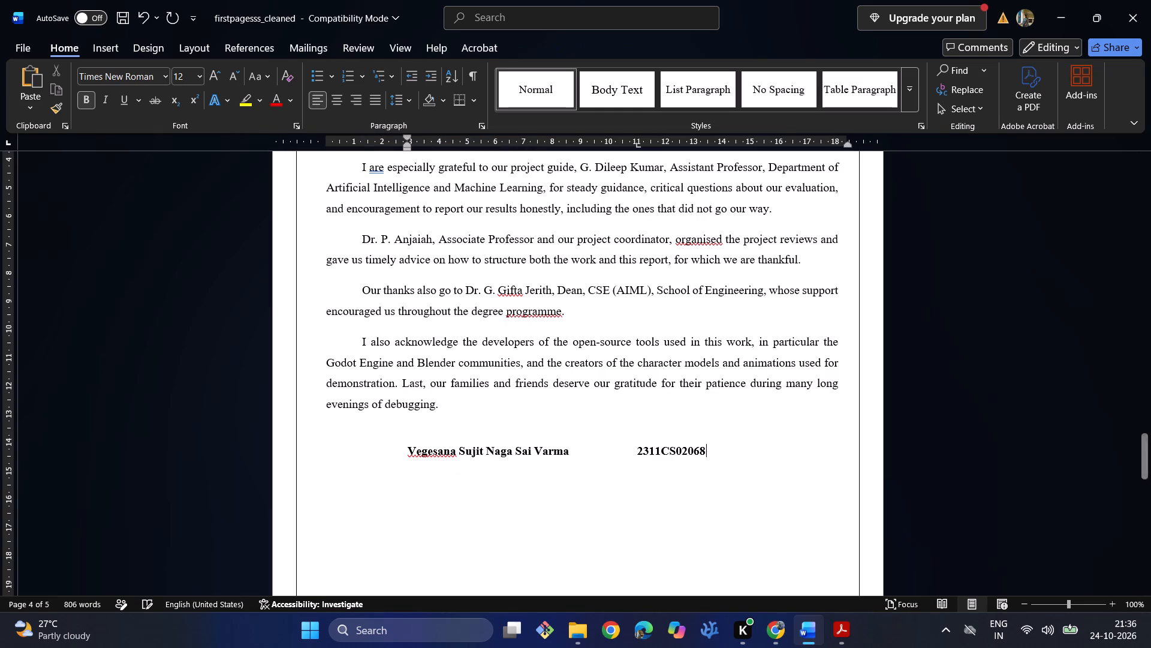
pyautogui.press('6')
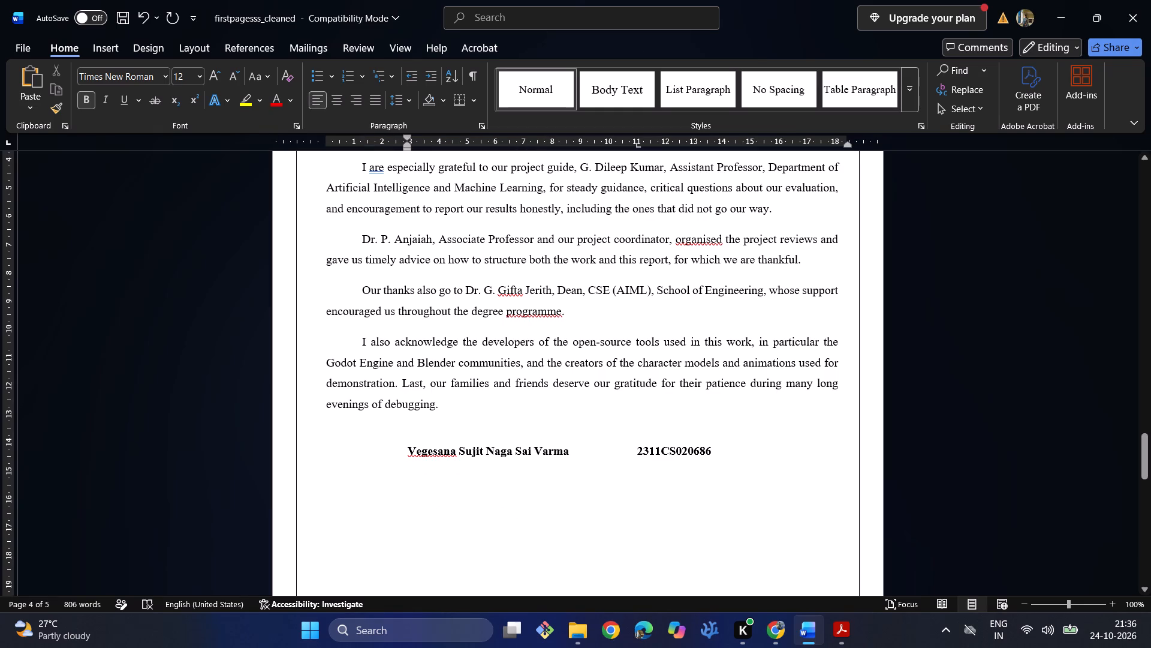
# Replace the student's name below the Acknowledgement text with the new student's first name and surname separated by a period.
pyautogui.click(567, 452)
pyautogui.press('BackSpace')
pyautogui.press('BackSpace')
pyautogui.press('BackSpace')
pyautogui.press('BackSpace')
pyautogui.press('BackSpace')
pyautogui.press('BackSpace')
pyautogui.press('BackSpace')
pyautogui.press('BackSpace')
pyautogui.press('BackSpace')
pyautogui.press('BackSpace')
pyautogui.press('BackSpace')
pyautogui.press('BackSpace')
pyautogui.press('BackSpace')
pyautogui.press('BackSpace')
pyautogui.press('BackSpace')
pyautogui.press('BackSpace')
pyautogui.press('BackSpace')
pyautogui.press('BackSpace')
pyautogui.press('BackSpace')
pyautogui.press('BackSpace')
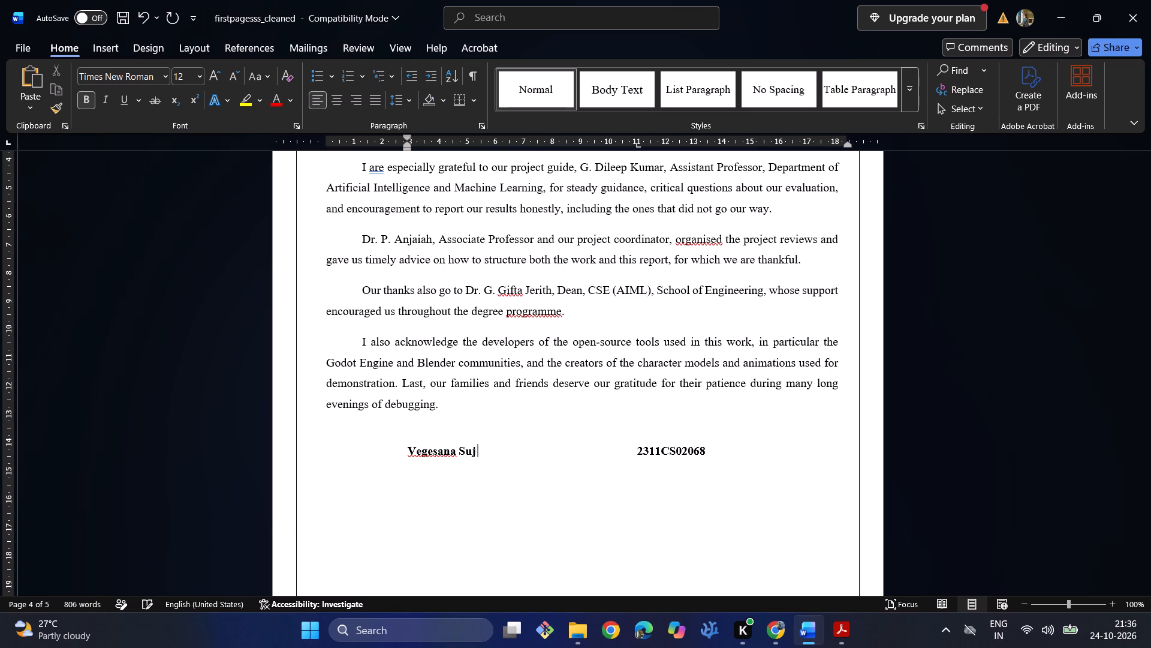
pyautogui.press('BackSpace')
pyautogui.press('BackSpace')
pyautogui.press('BackSpace')
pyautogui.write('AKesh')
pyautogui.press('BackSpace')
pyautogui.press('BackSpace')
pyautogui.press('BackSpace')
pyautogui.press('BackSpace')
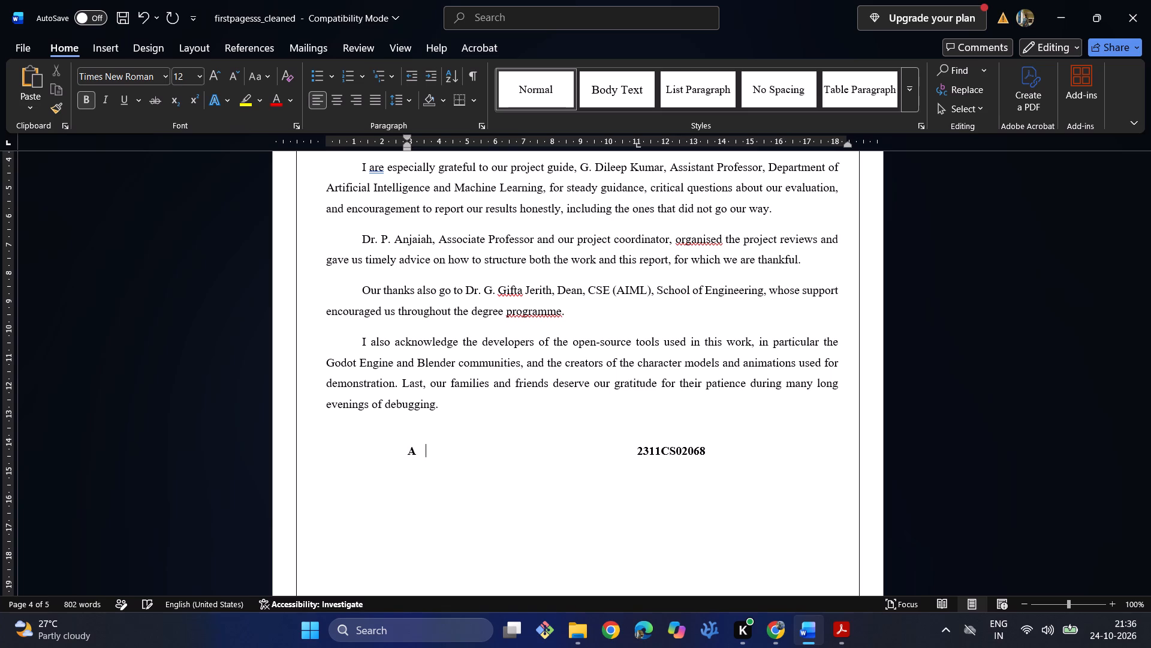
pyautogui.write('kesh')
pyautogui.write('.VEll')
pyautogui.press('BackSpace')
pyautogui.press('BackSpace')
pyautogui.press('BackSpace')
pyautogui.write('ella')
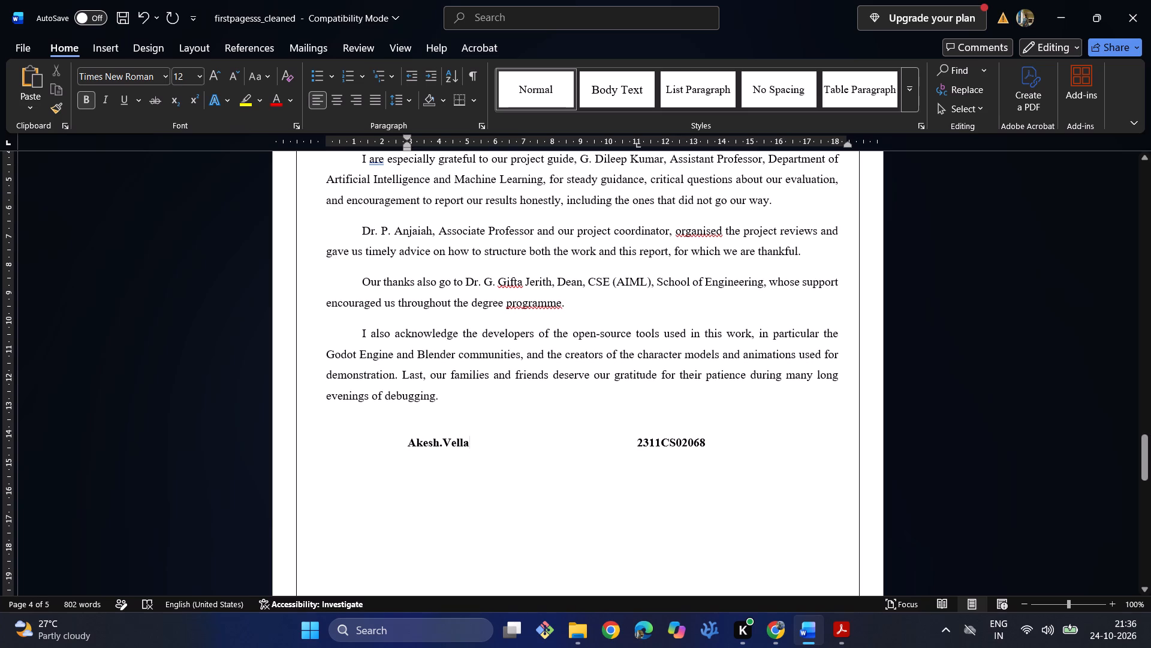
# Add the missing final digit 6 to the roll number below the Acknowledgement text.
pyautogui.click(710, 440)
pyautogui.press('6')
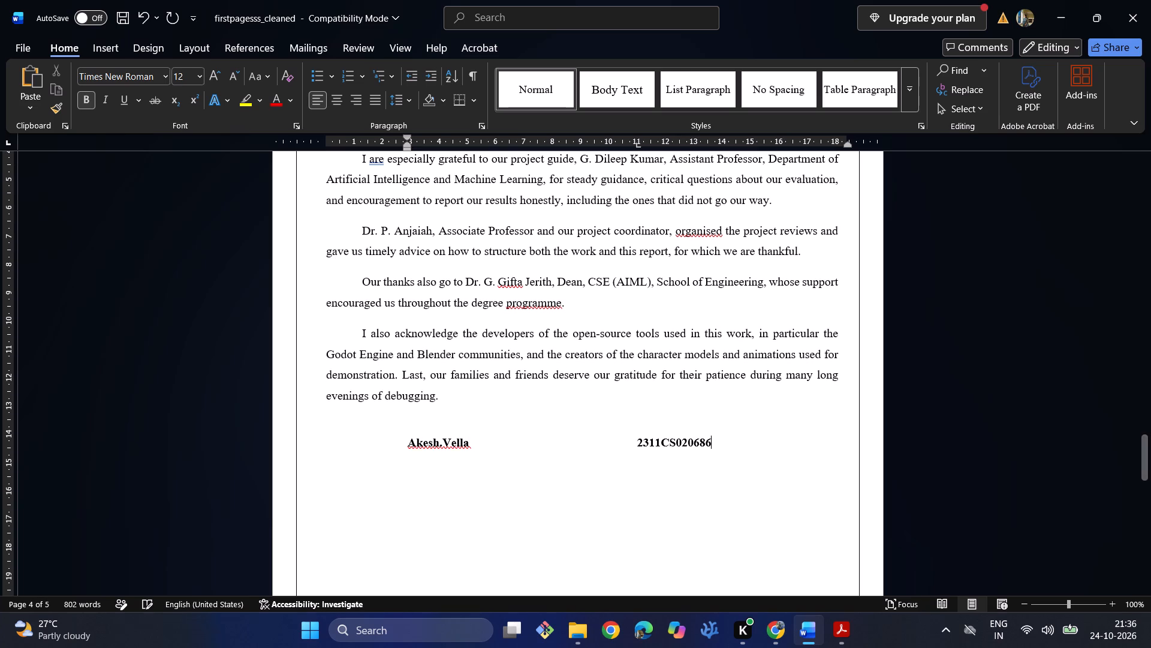
# Insert a space between the first name and the period in the student's name on the title page.
pyautogui.scroll(-5, 710, 440)
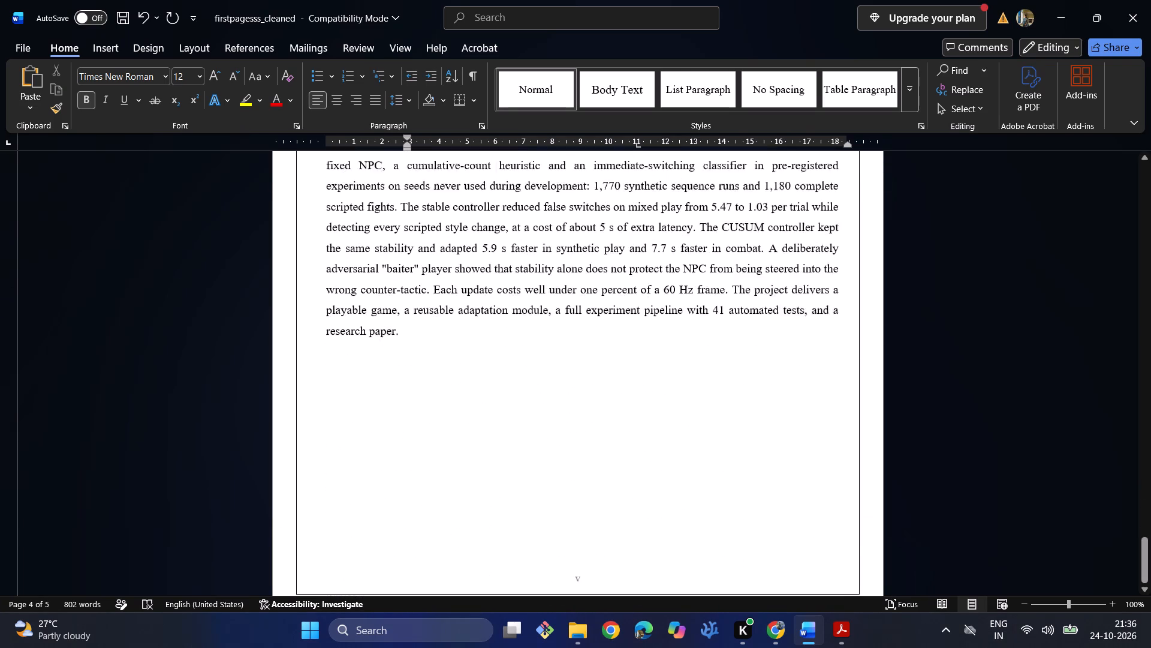
pyautogui.scroll(10, 306, 250)
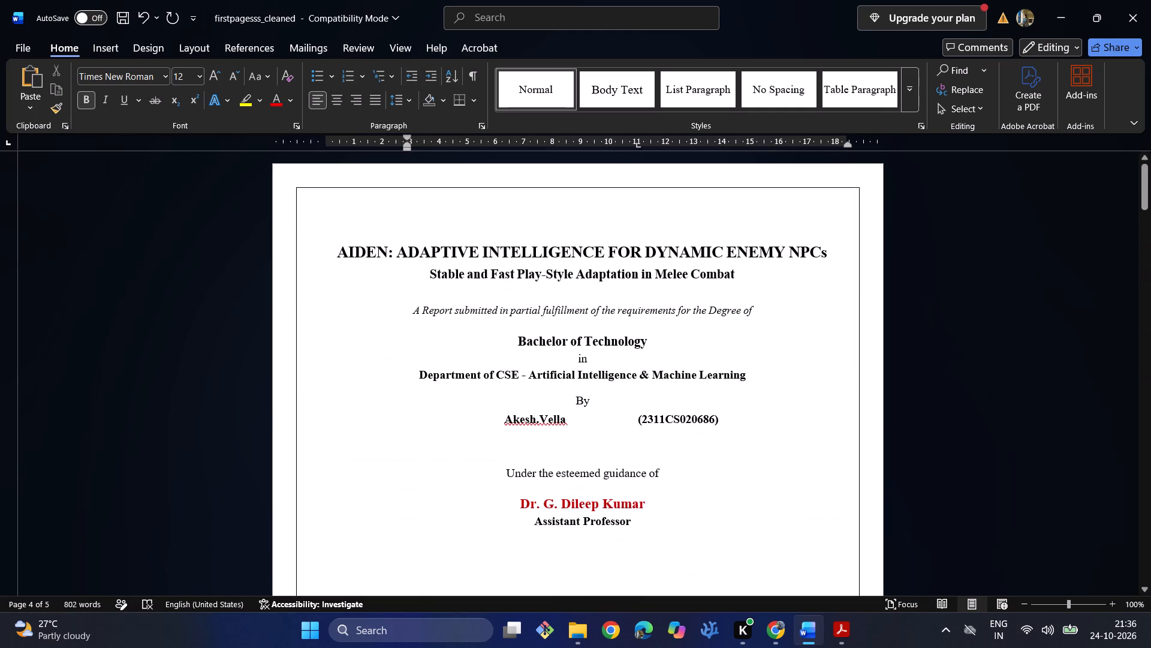
pyautogui.scroll(-2, 306, 250)
pyautogui.scroll(1, 306, 250)
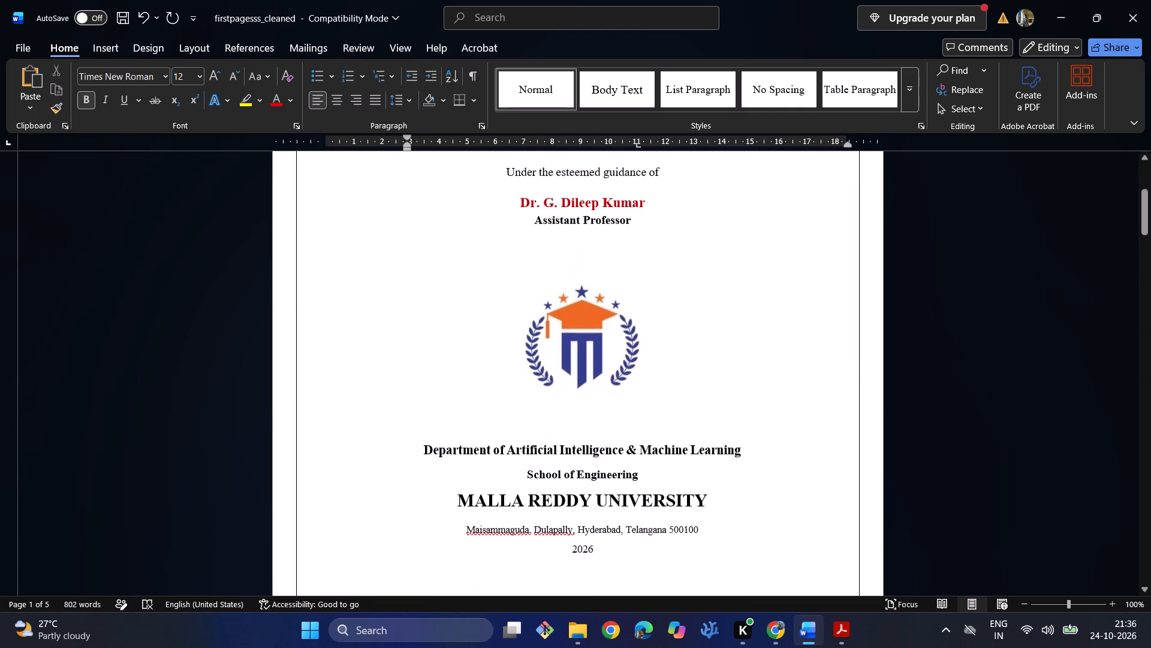
pyautogui.scroll(1, 306, 250)
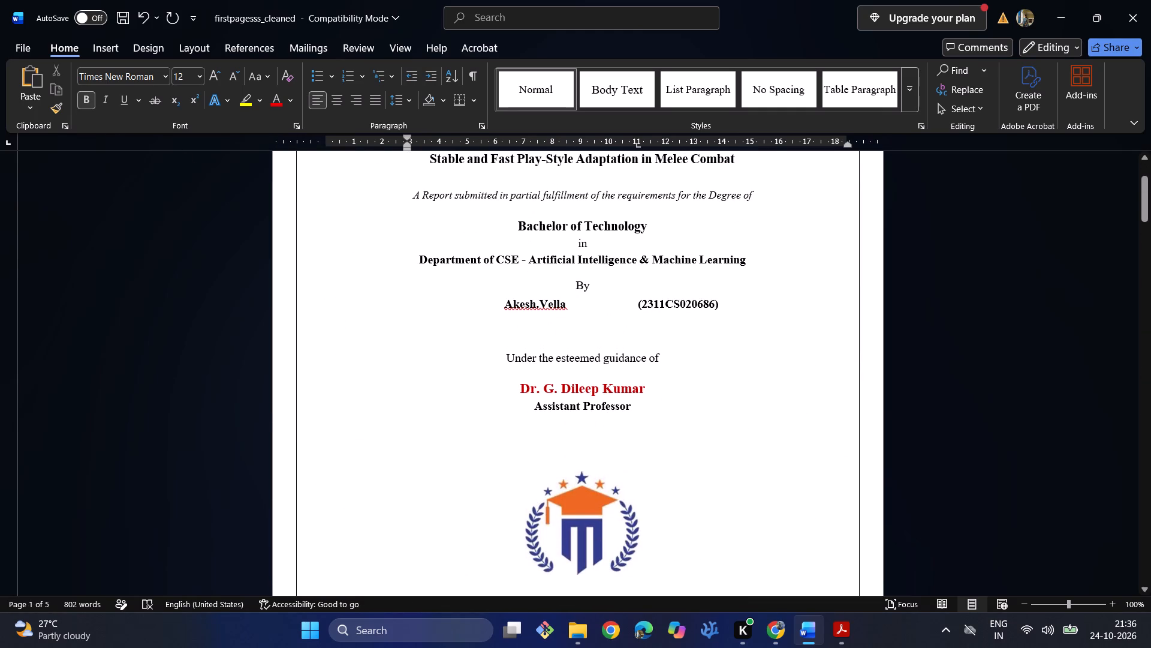
pyautogui.click(538, 304)
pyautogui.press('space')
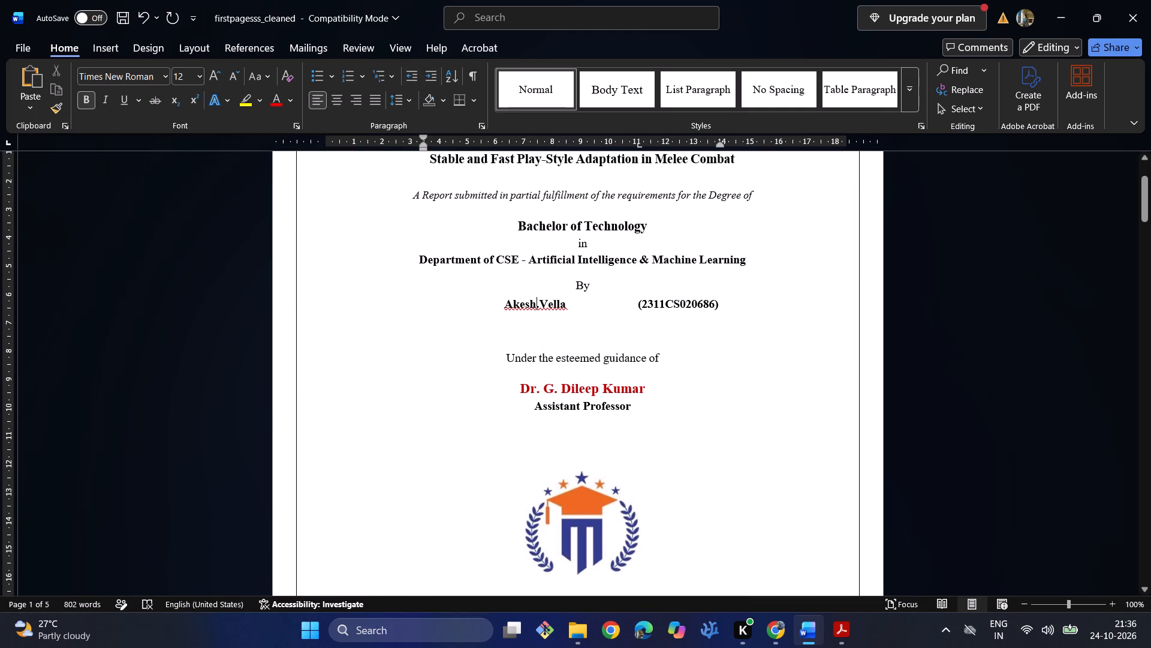
pyautogui.click(542, 305)
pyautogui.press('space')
# Review the student name, roll number and wording on the title, Certificate, Declaration and Acknowledgement pages, down to the Abstract.
pyautogui.scroll(-1, 565, 343)
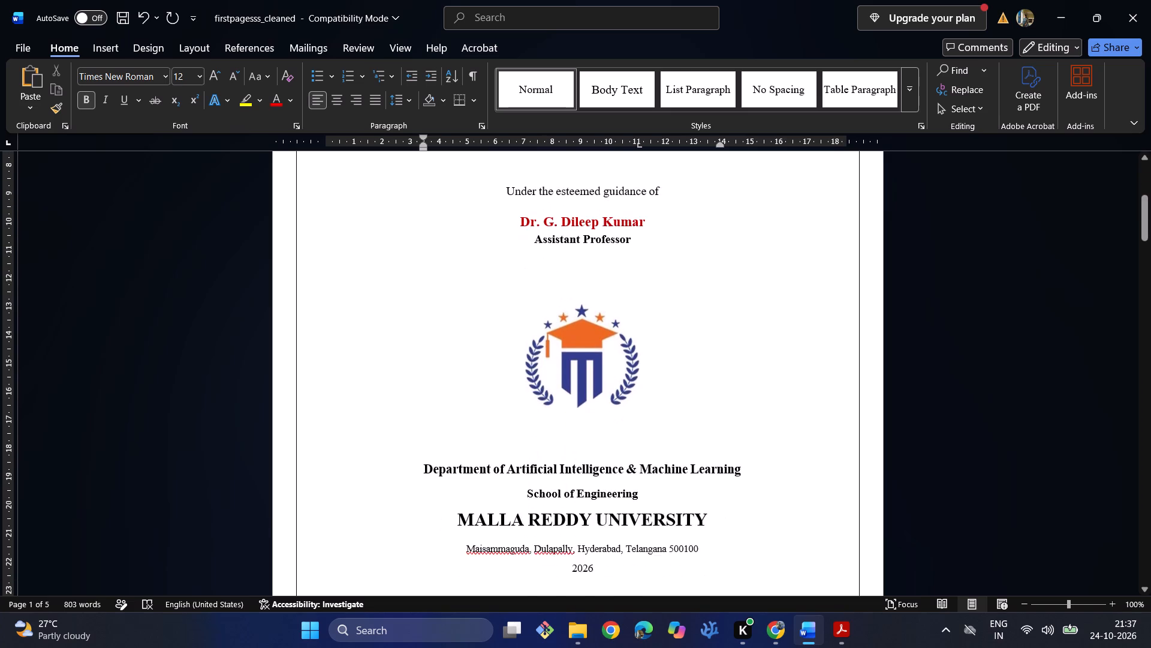
pyautogui.scroll(-1, 565, 343)
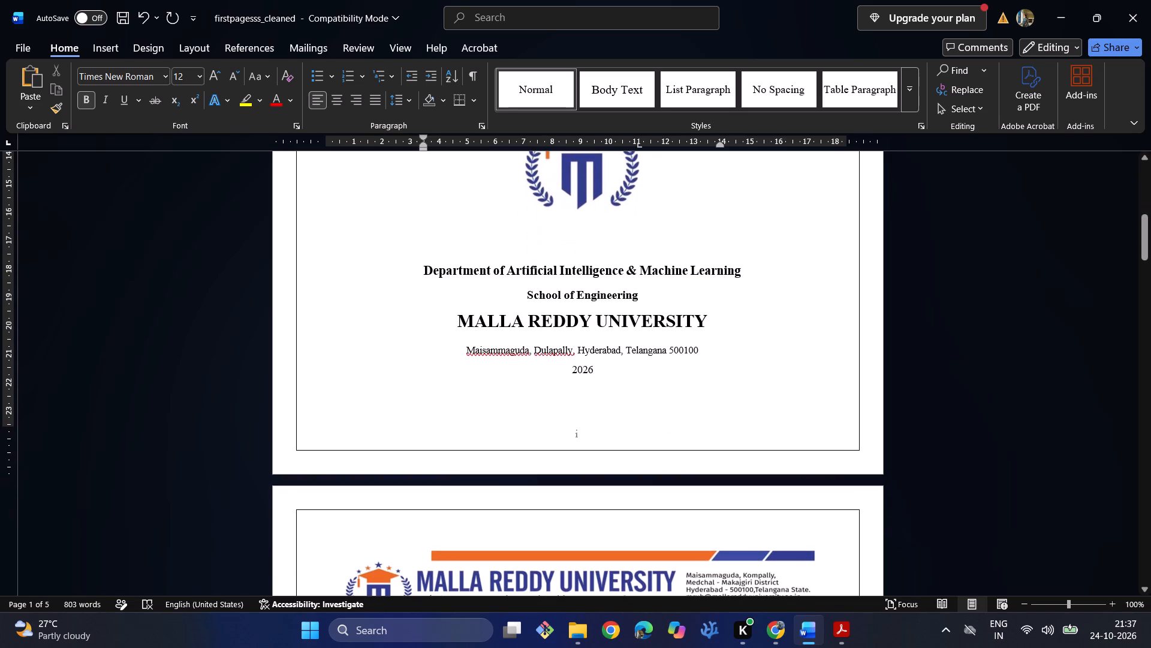
pyautogui.scroll(-2, 565, 343)
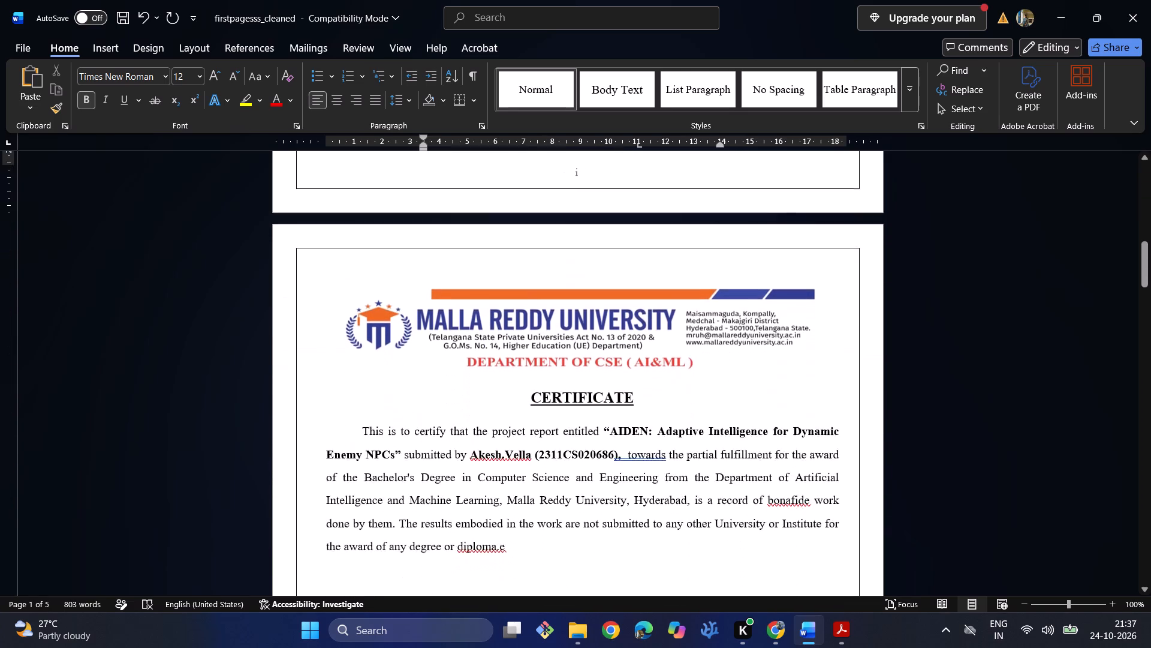
pyautogui.scroll(-4, 565, 343)
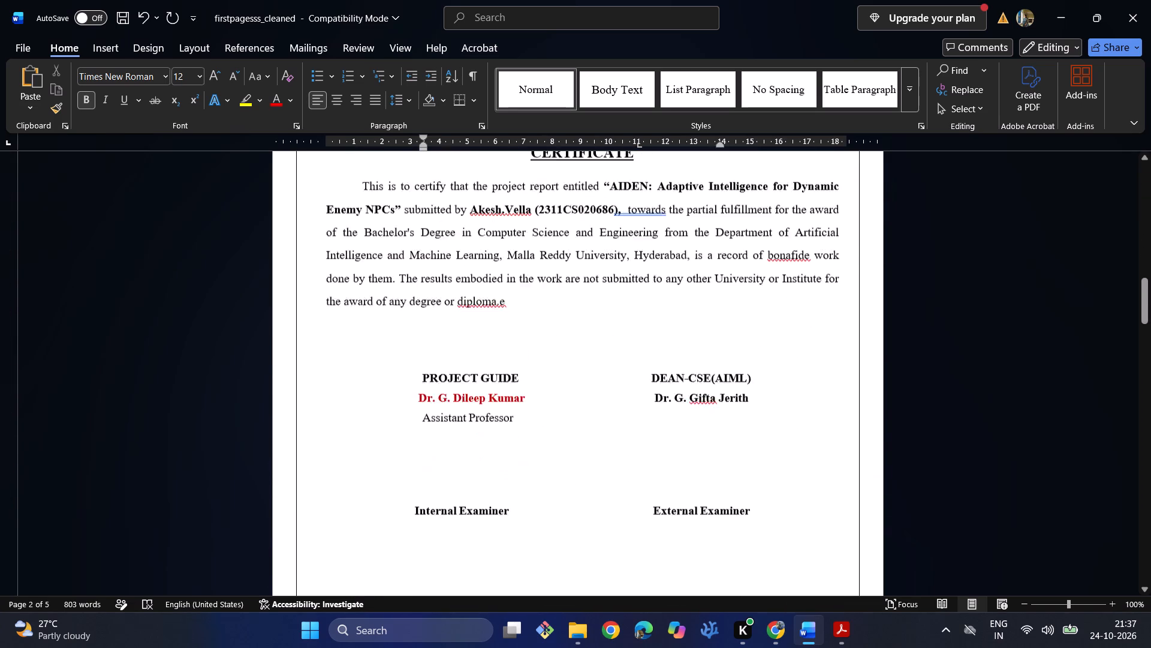
pyautogui.scroll(-1, 565, 343)
pyautogui.scroll(1, 565, 343)
pyautogui.scroll(-3, 565, 343)
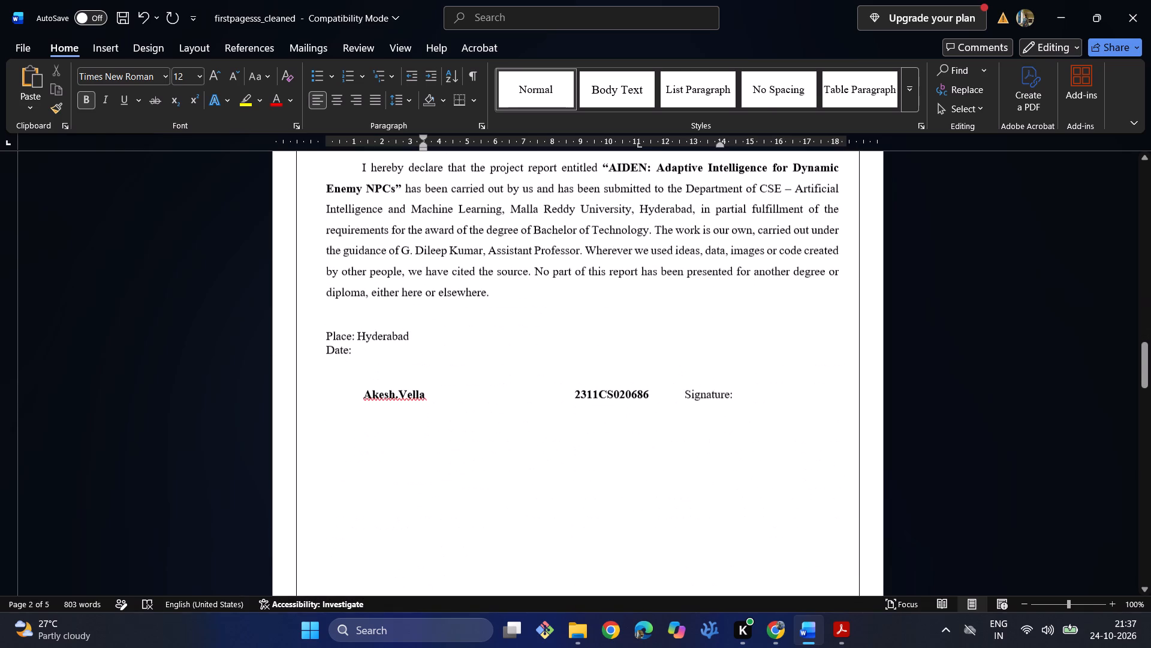
pyautogui.scroll(-4, 565, 343)
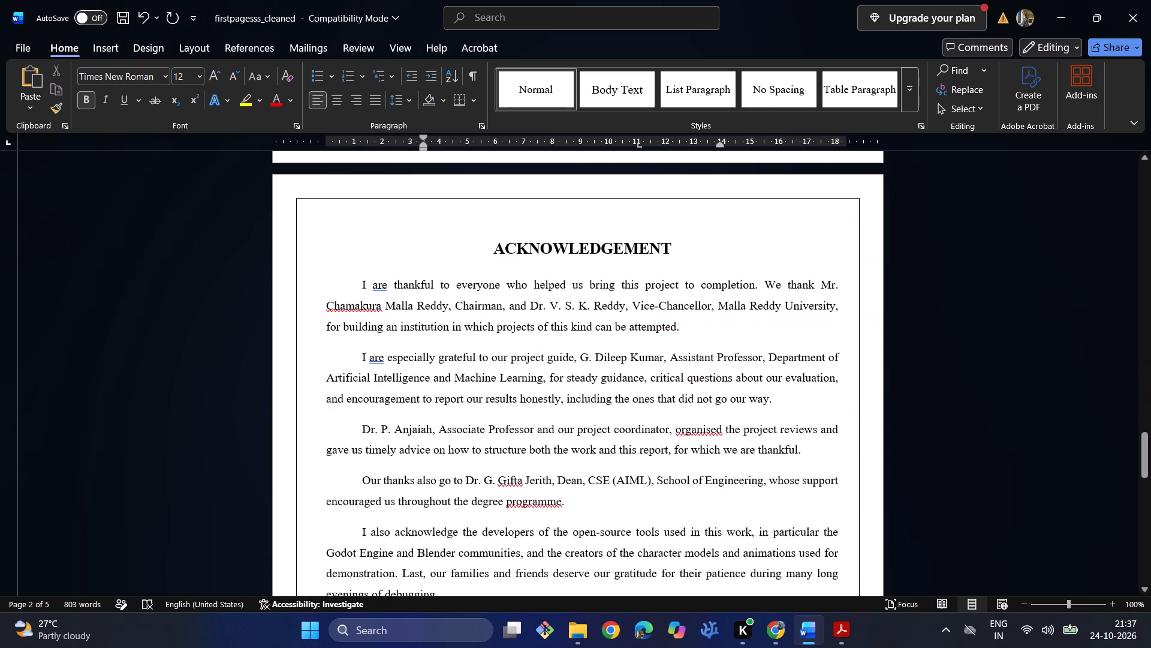
pyautogui.scroll(-2, 565, 343)
pyautogui.scroll(1, 565, 343)
pyautogui.scroll(-2, 565, 343)
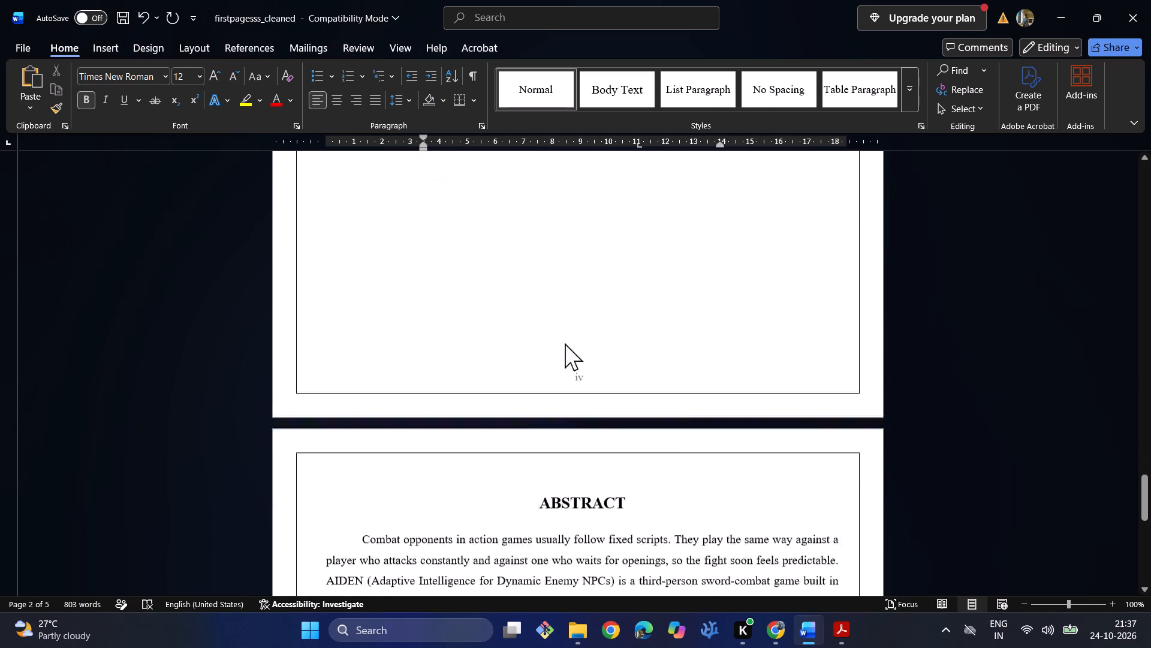
pyautogui.scroll(-5, 565, 343)
# Replace "We" with "I" before "thank Mr." in the first paragraph of the Acknowledgement.
pyautogui.scroll(4, 311, 237)
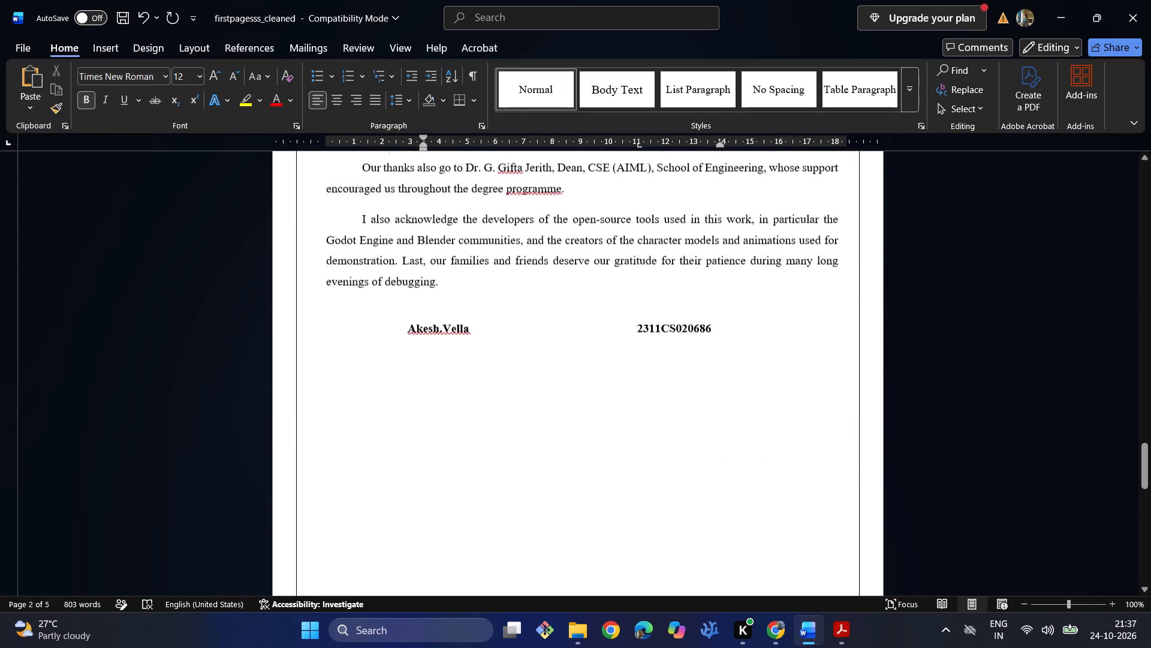
pyautogui.scroll(1, 311, 237)
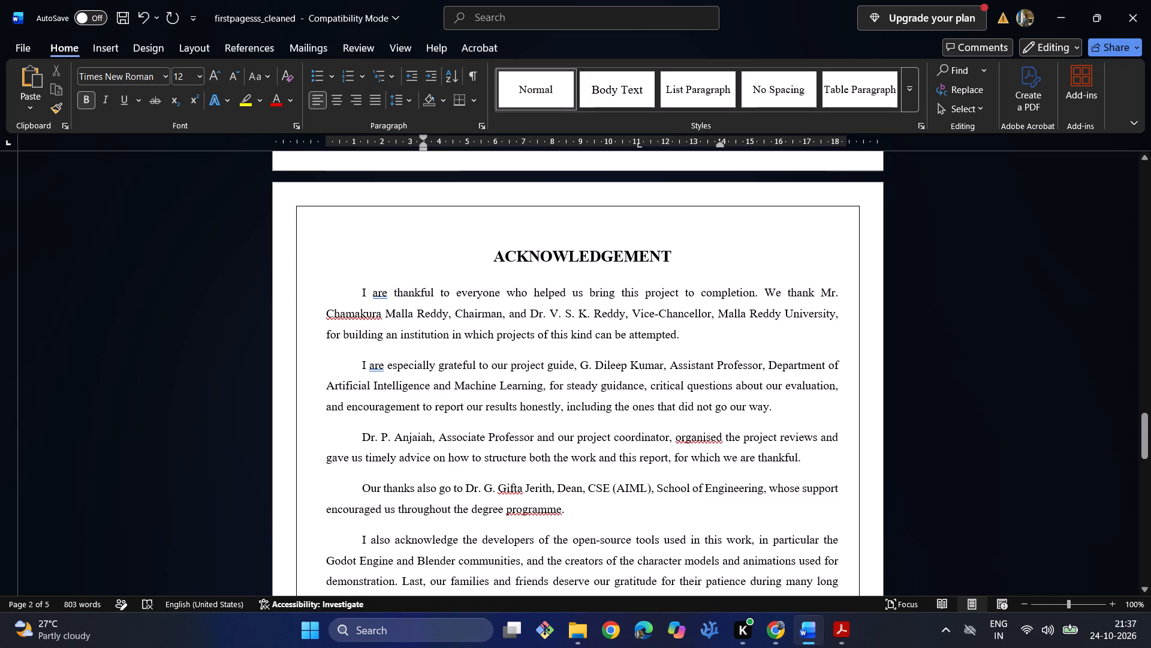
pyautogui.click(775, 295)
pyautogui.press('Right')
pyautogui.press('BackSpace')
pyautogui.press('BackSpace')
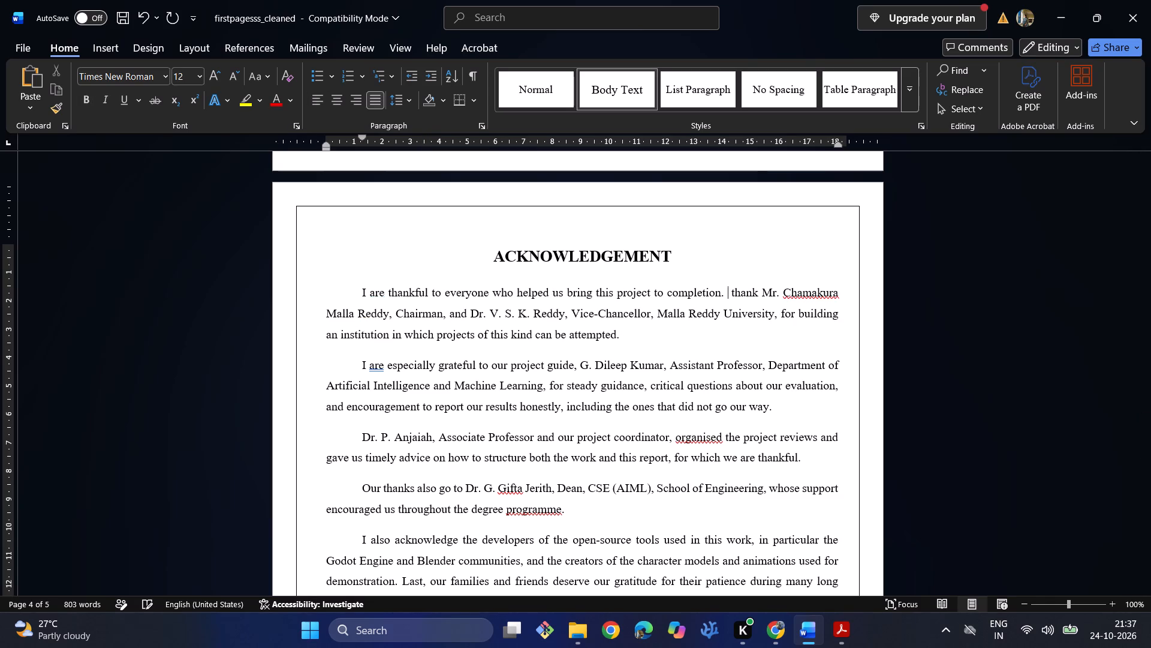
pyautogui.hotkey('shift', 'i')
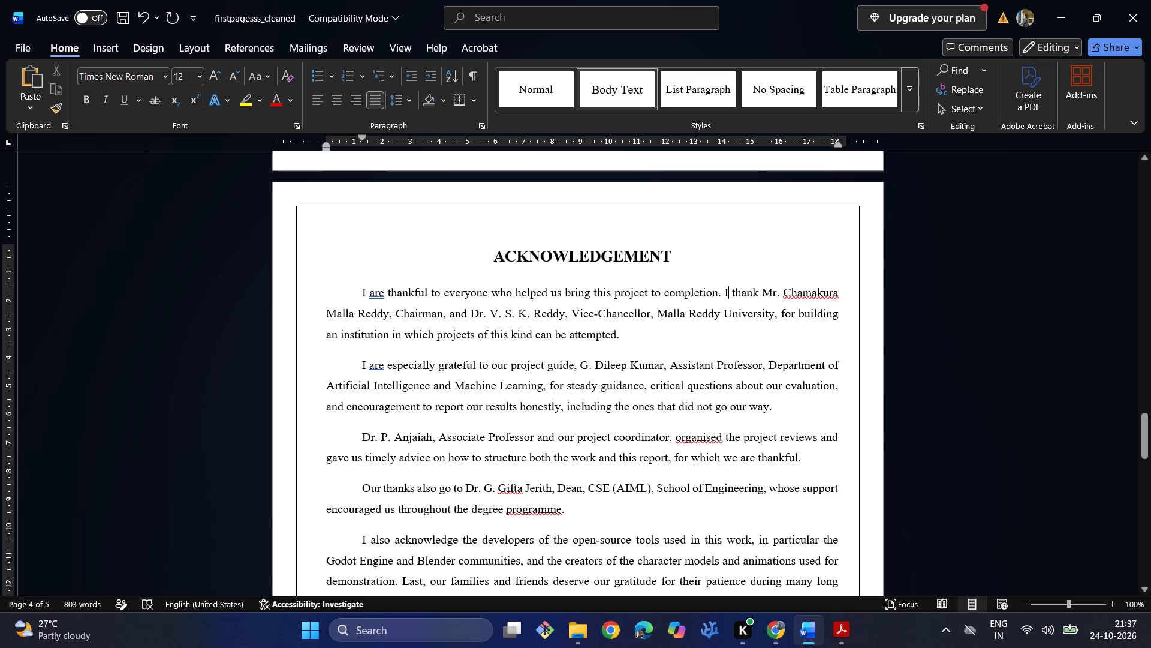
# Print the whole document with Microsoft Print to PDF, saving the output as akesh.pdf in the Downloads folder.
pyautogui.scroll(-1, 450, 383)
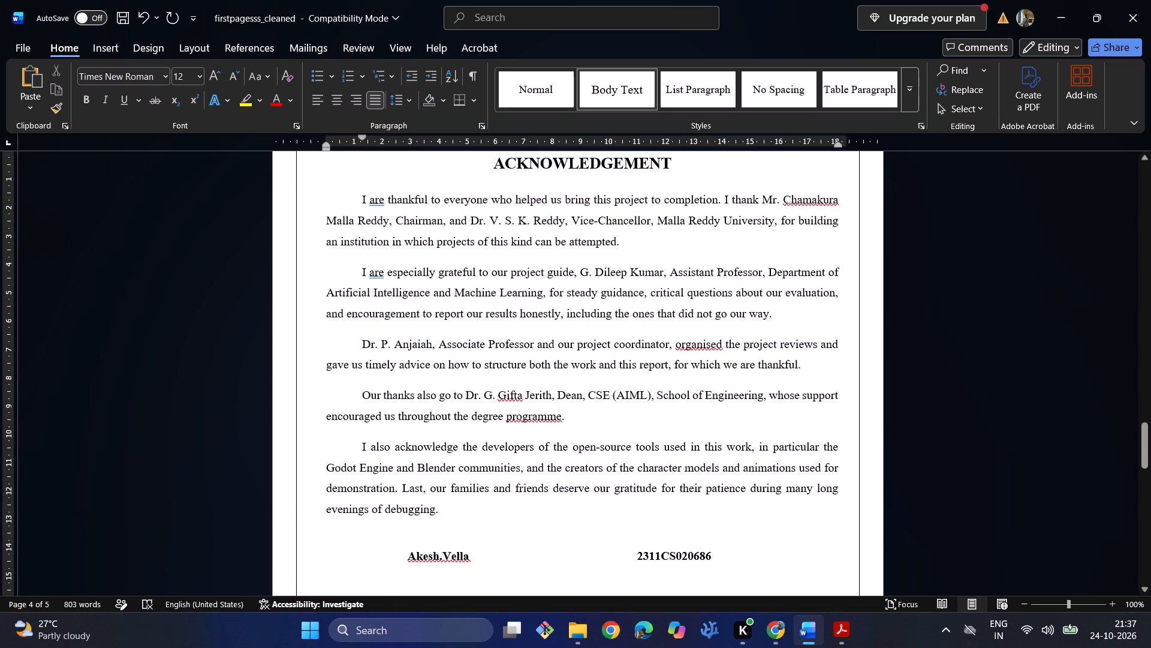
pyautogui.click(17, 47)
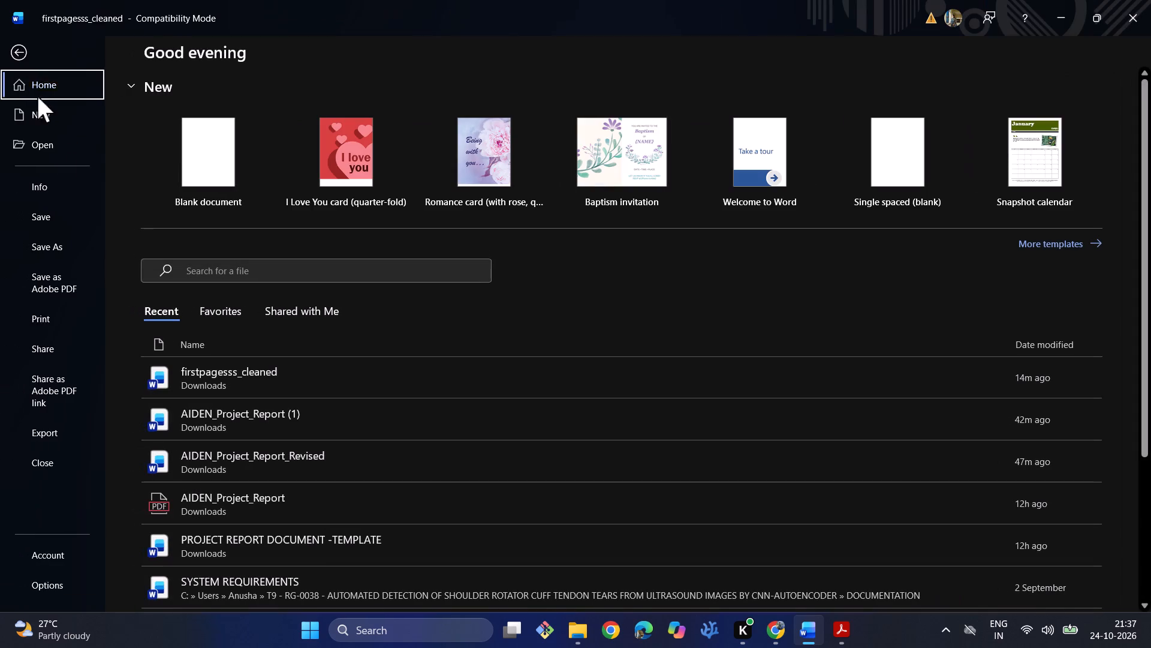
pyautogui.click(42, 312)
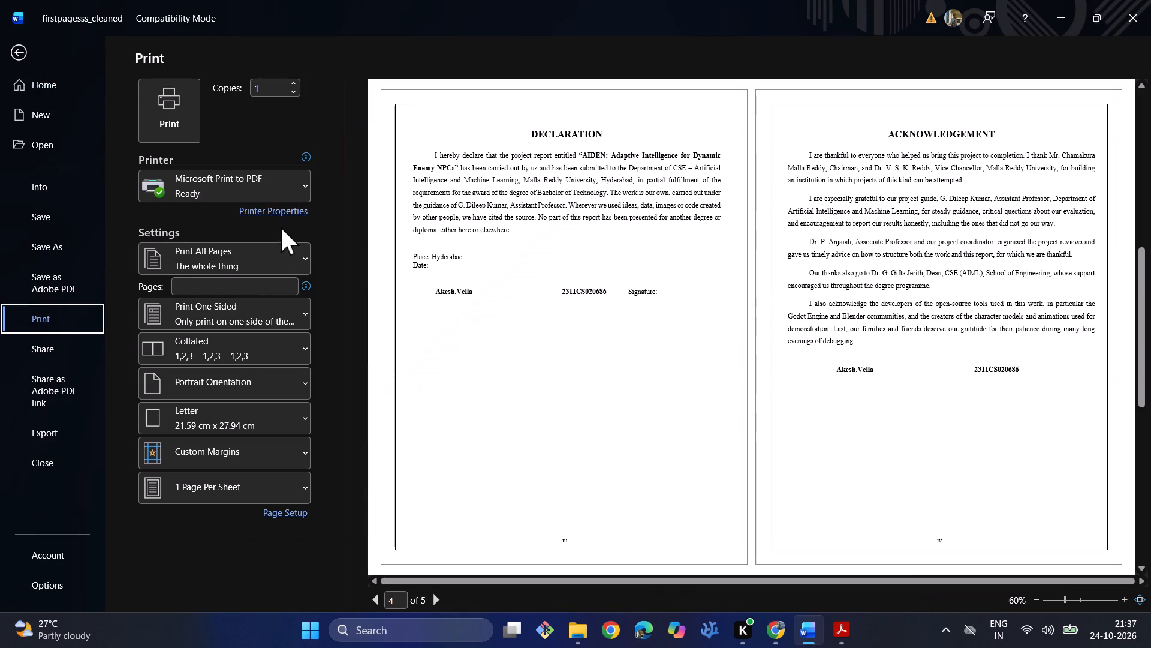
pyautogui.click(161, 100)
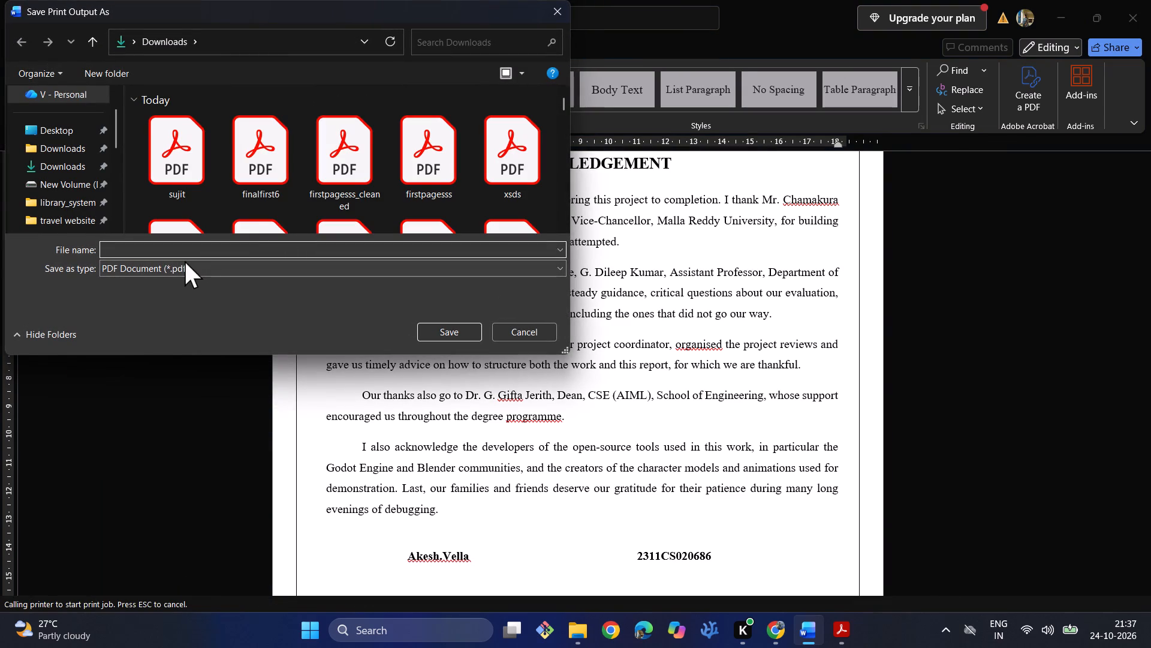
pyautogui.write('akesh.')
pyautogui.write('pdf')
pyautogui.click(457, 326)
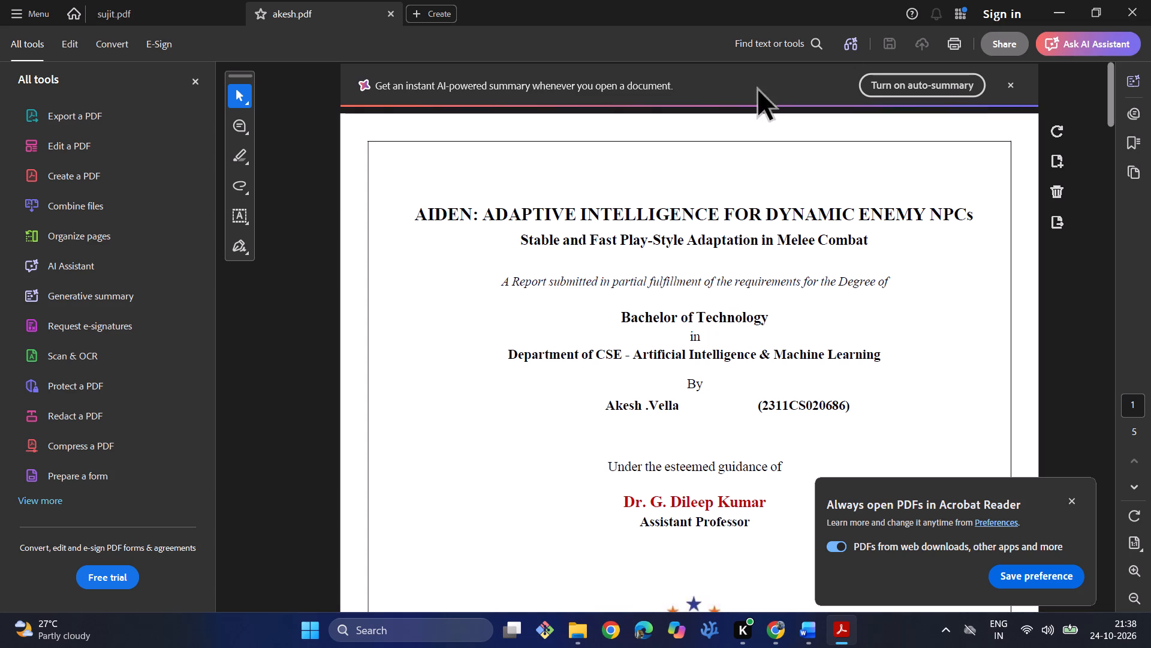
# Check the student's name and roll number on the title, Certificate, Declaration and Acknowledgement pages of akesh.pdf, keeping its tab open.
pyautogui.scroll(-3, 703, 405)
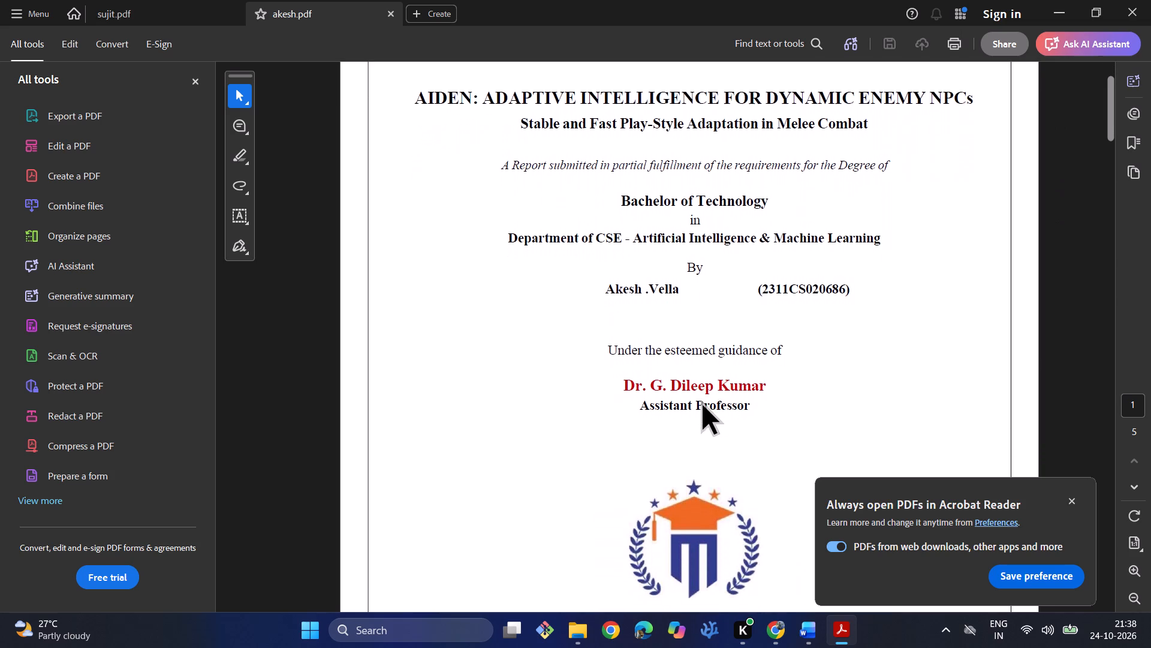
pyautogui.scroll(-6, 703, 405)
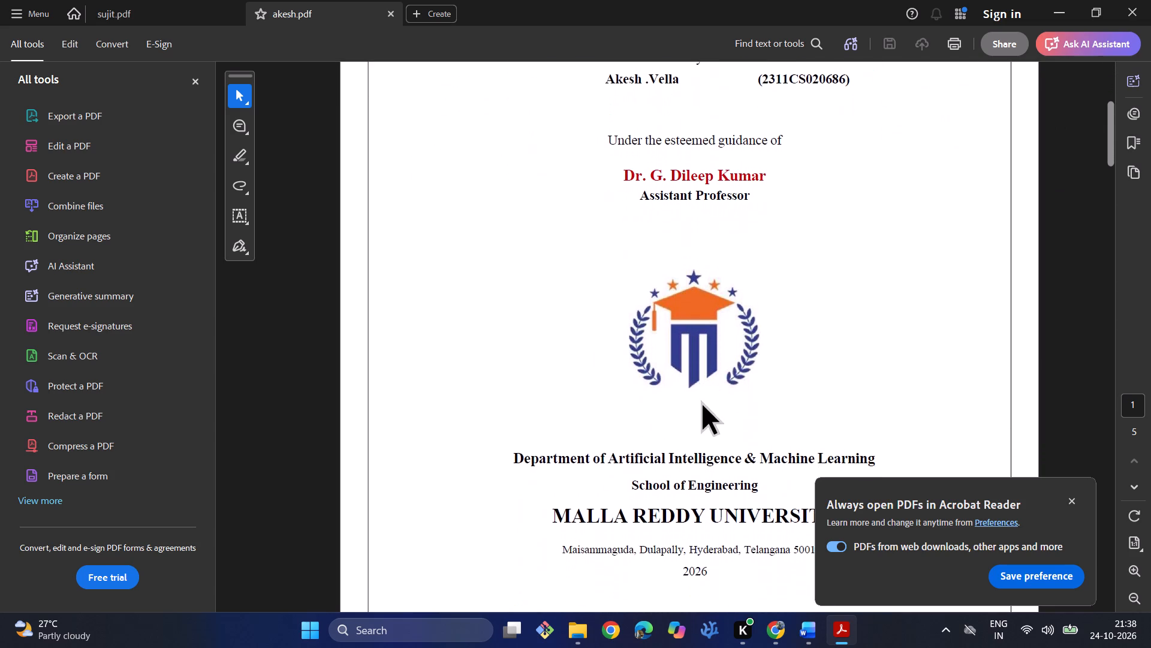
pyautogui.scroll(-6, 703, 405)
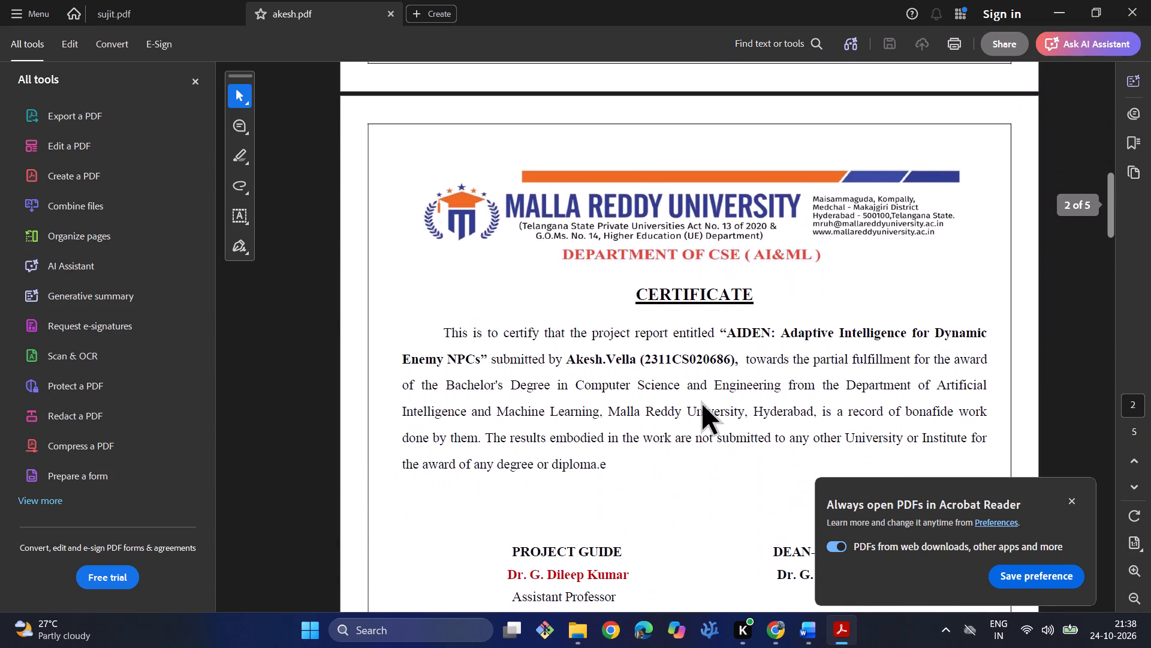
pyautogui.scroll(-7, 703, 405)
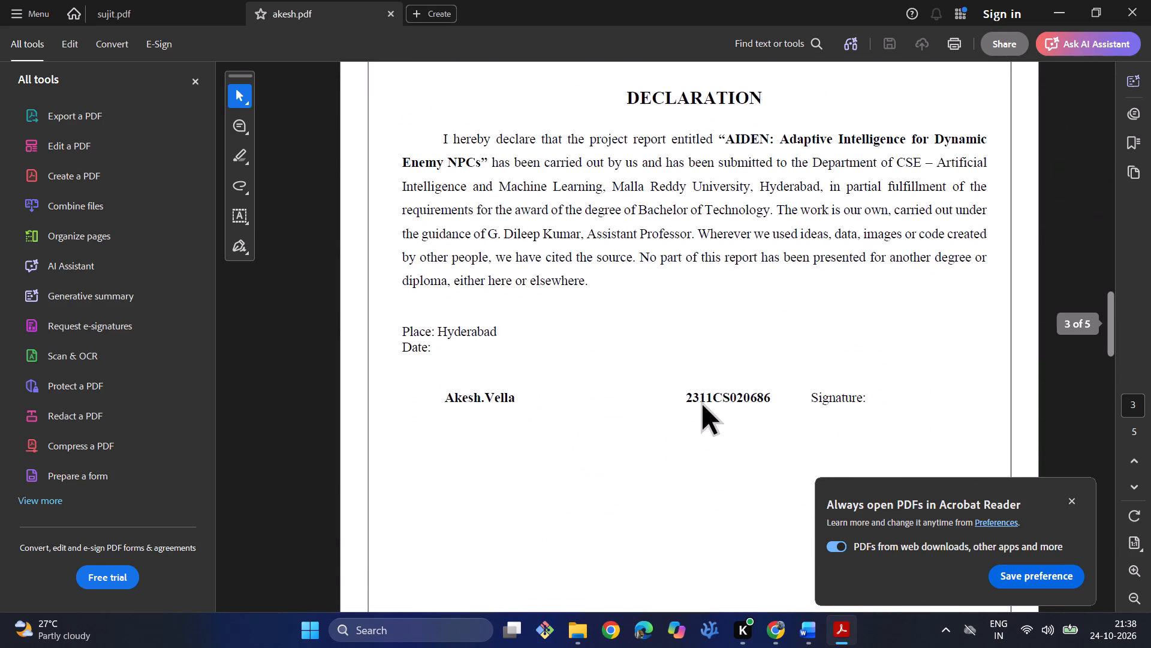
pyautogui.scroll(-11, 703, 405)
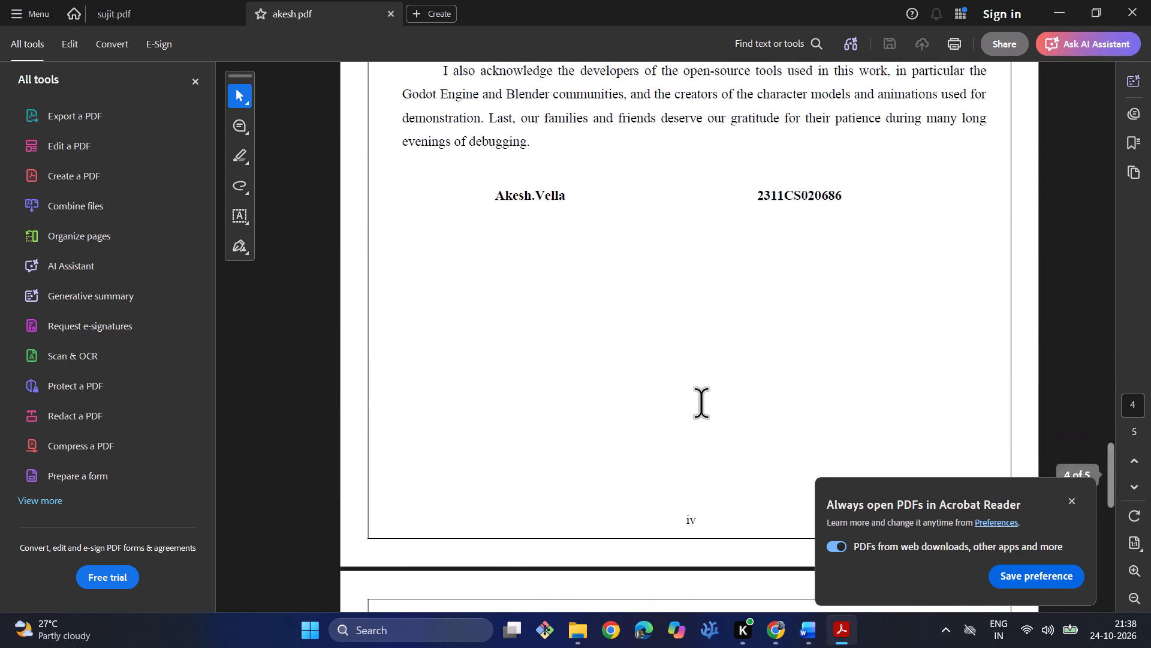
pyautogui.scroll(3, 703, 405)
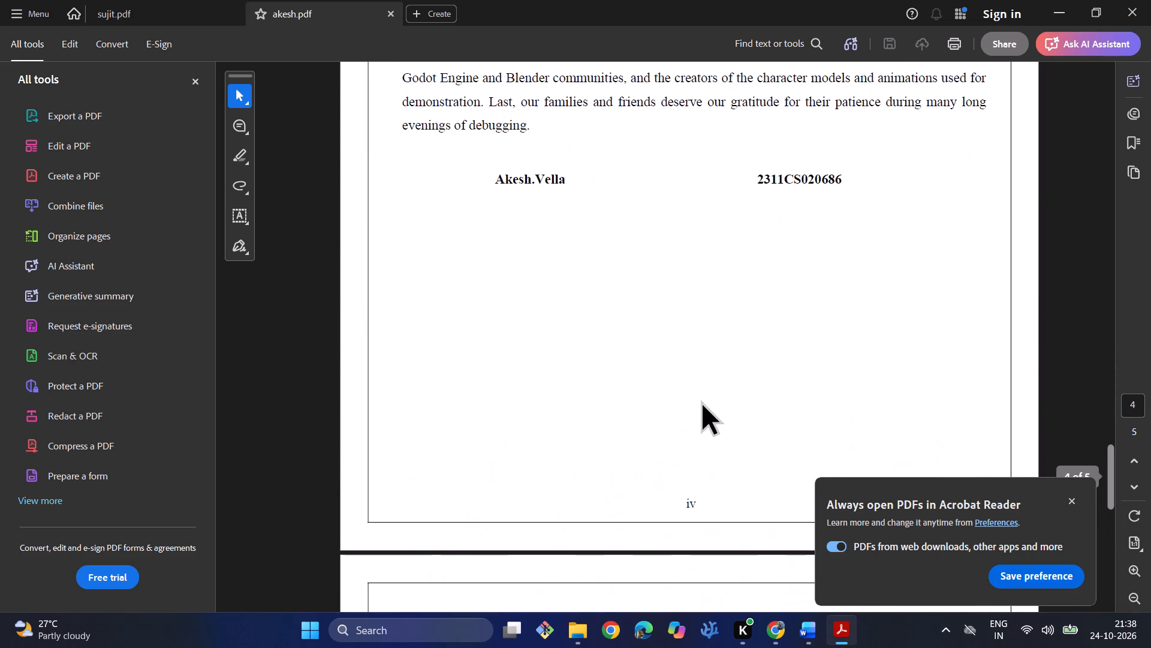
pyautogui.click(1150, 0)
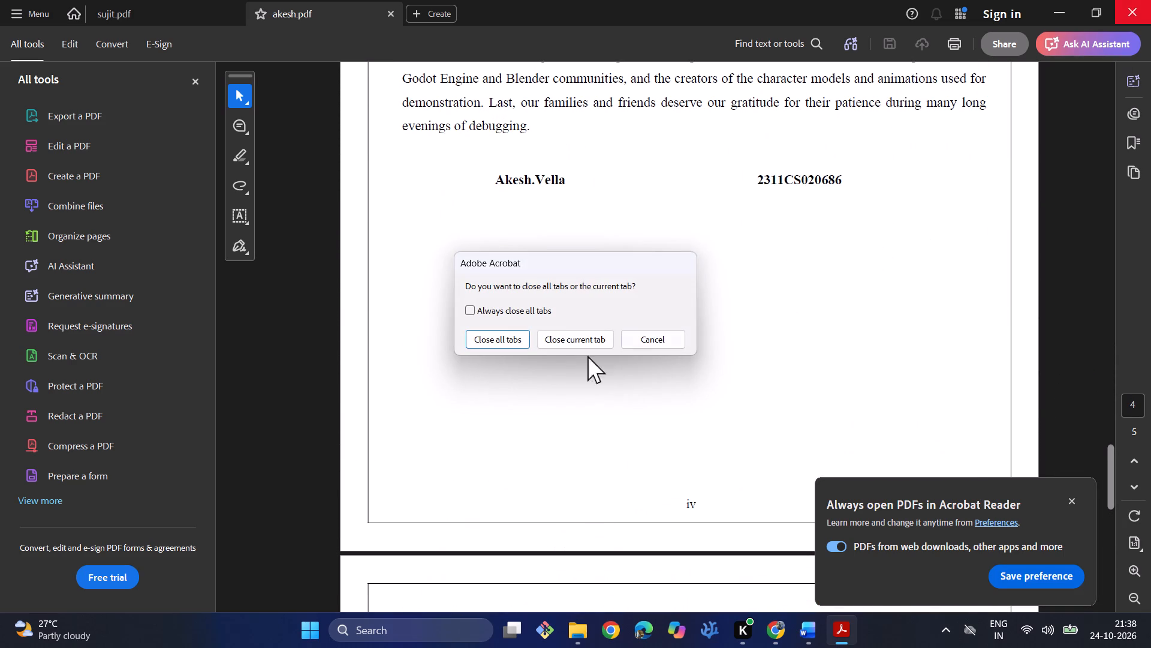
pyautogui.click(638, 338)
# Switch to the Word document, review its pages from title to Acknowledgement, and return to akesh.pdf in Acrobat.
pyautogui.hotkey('alt', 'Tab')
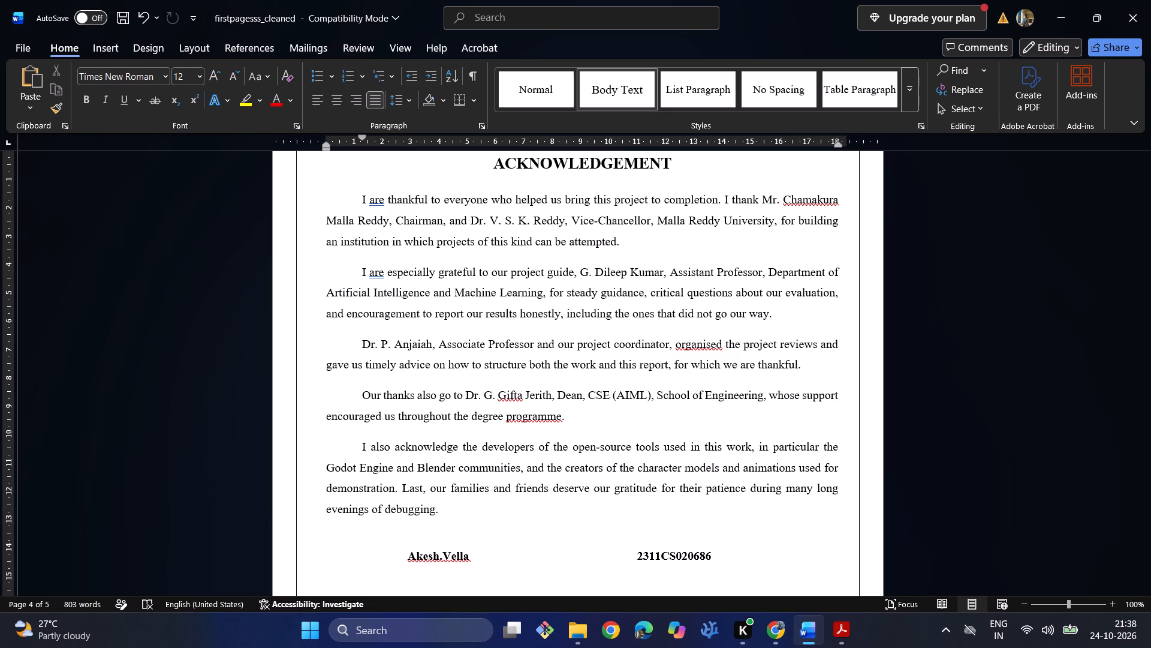
pyautogui.scroll(-5, 638, 338)
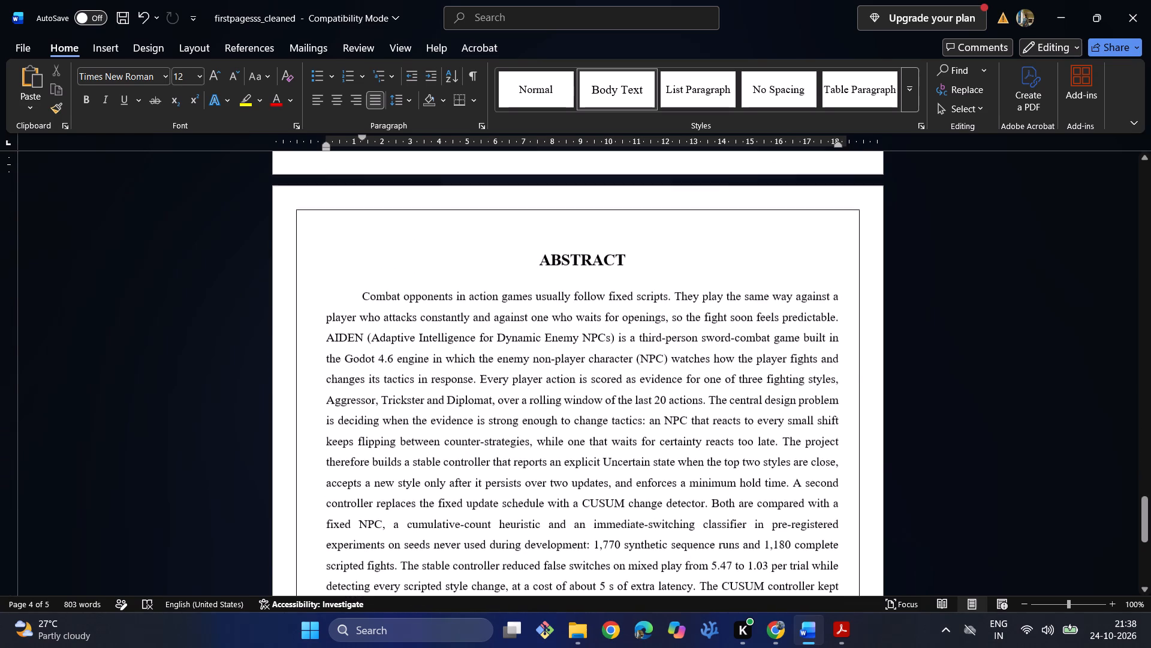
pyautogui.scroll(14, 638, 338)
pyautogui.scroll(-1, 638, 338)
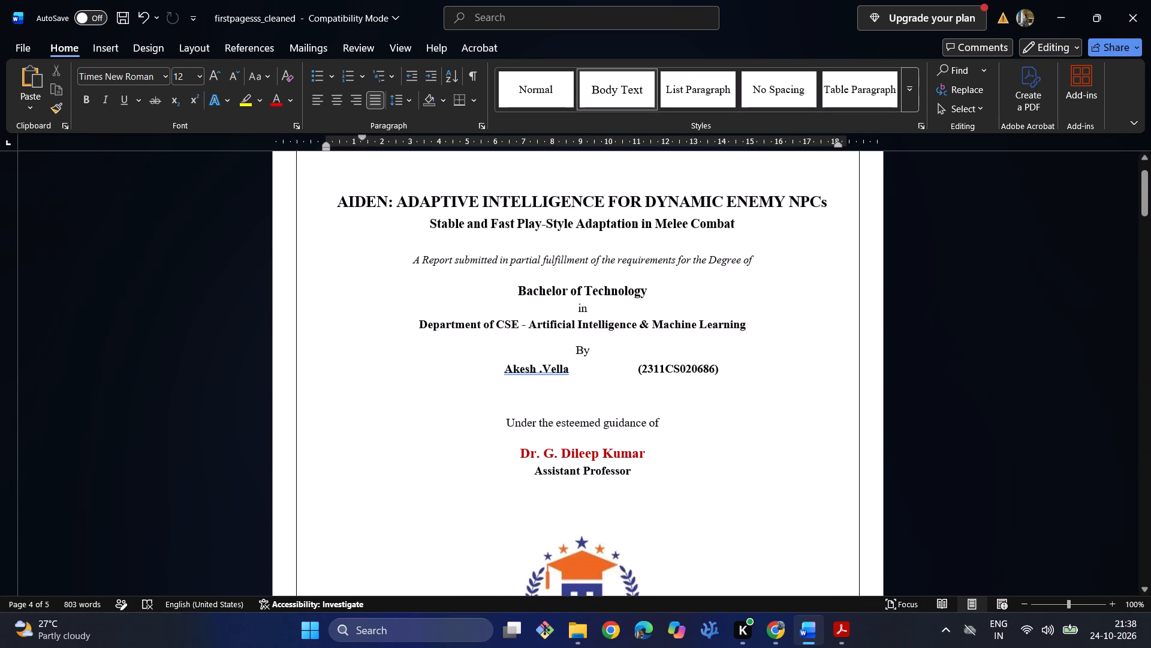
pyautogui.scroll(-3, 638, 338)
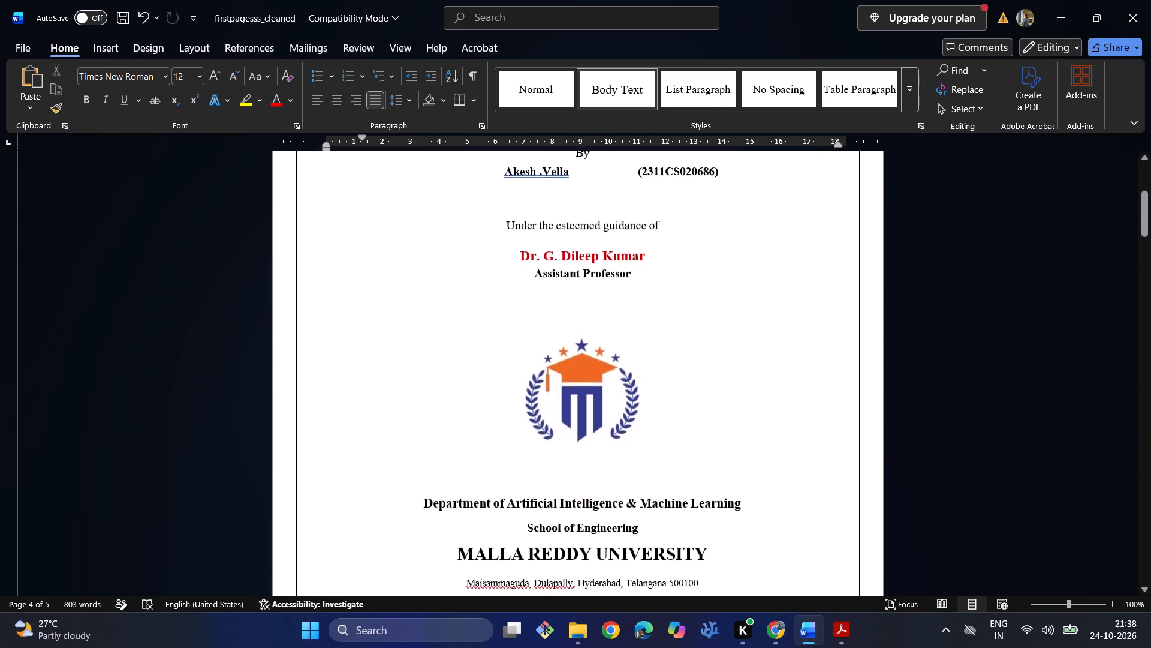
pyautogui.scroll(-3, 638, 338)
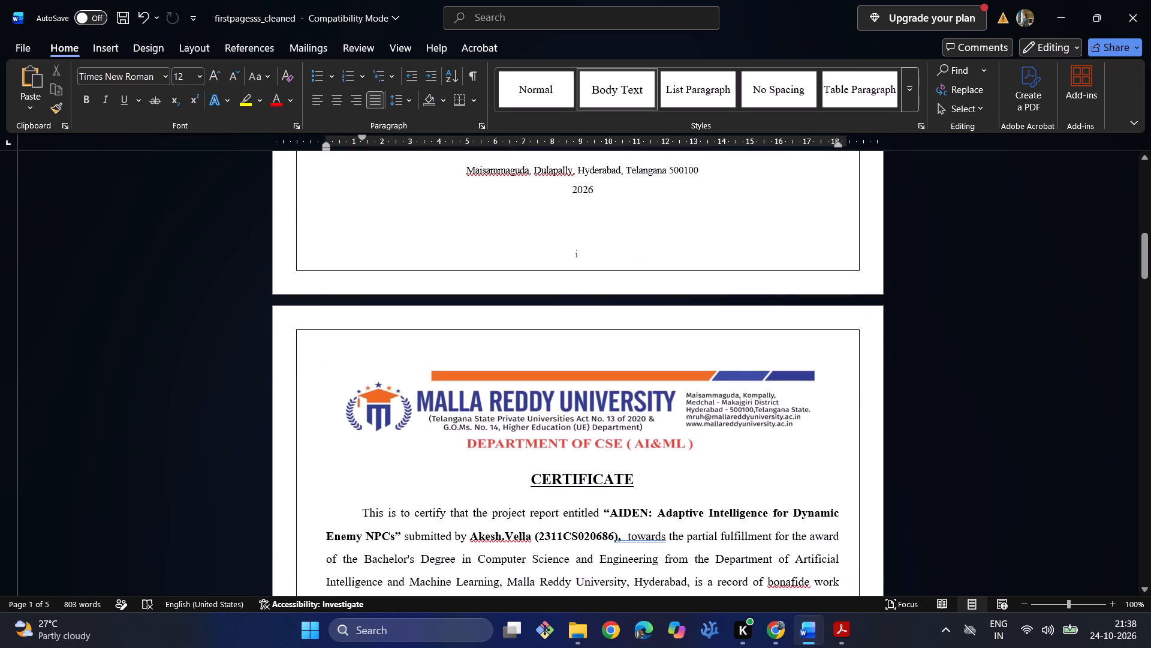
pyautogui.scroll(-3, 638, 334)
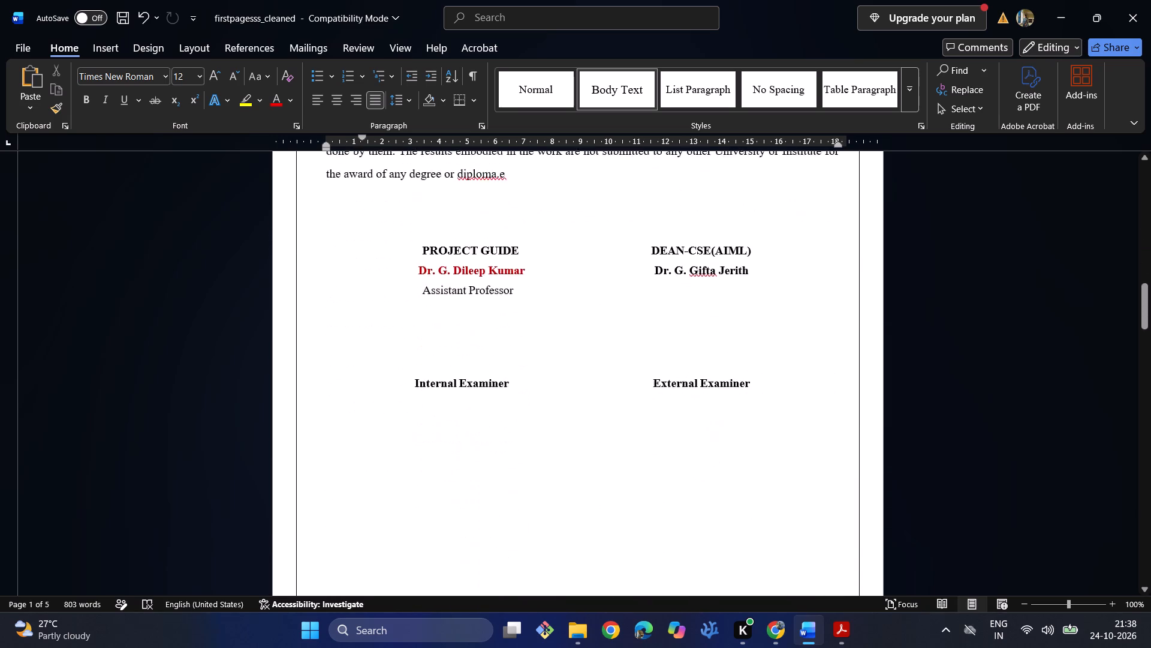
pyautogui.scroll(-6, 638, 334)
pyautogui.scroll(2, 638, 334)
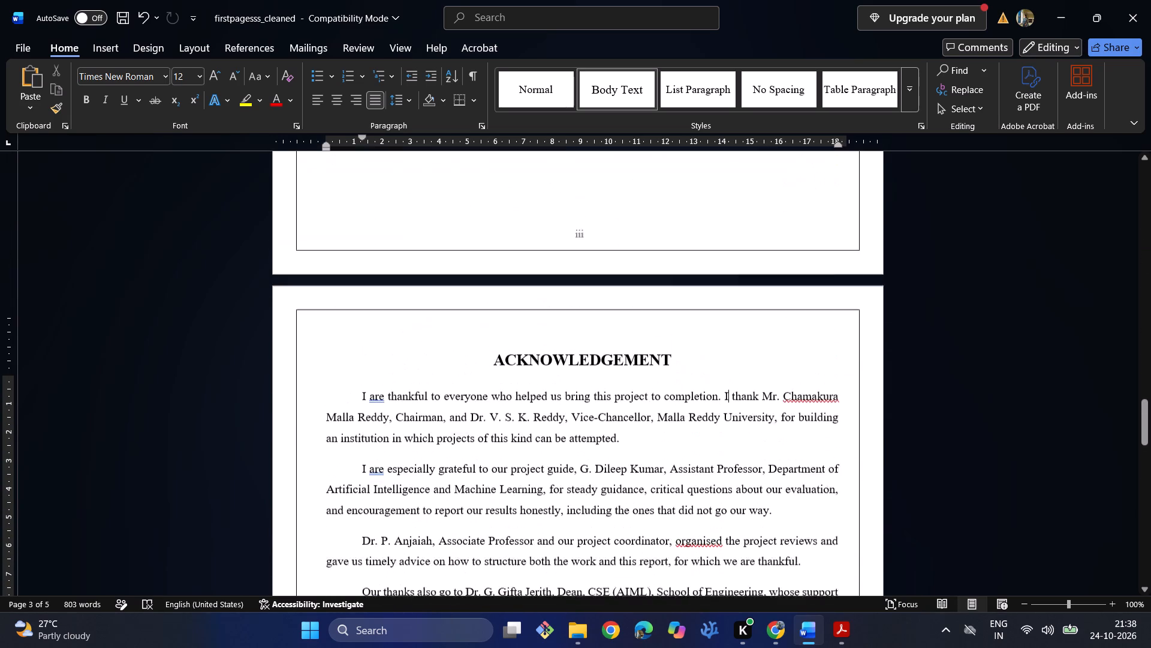
pyautogui.scroll(1, 534, 343)
pyautogui.hotkey('alt', 'Tab')
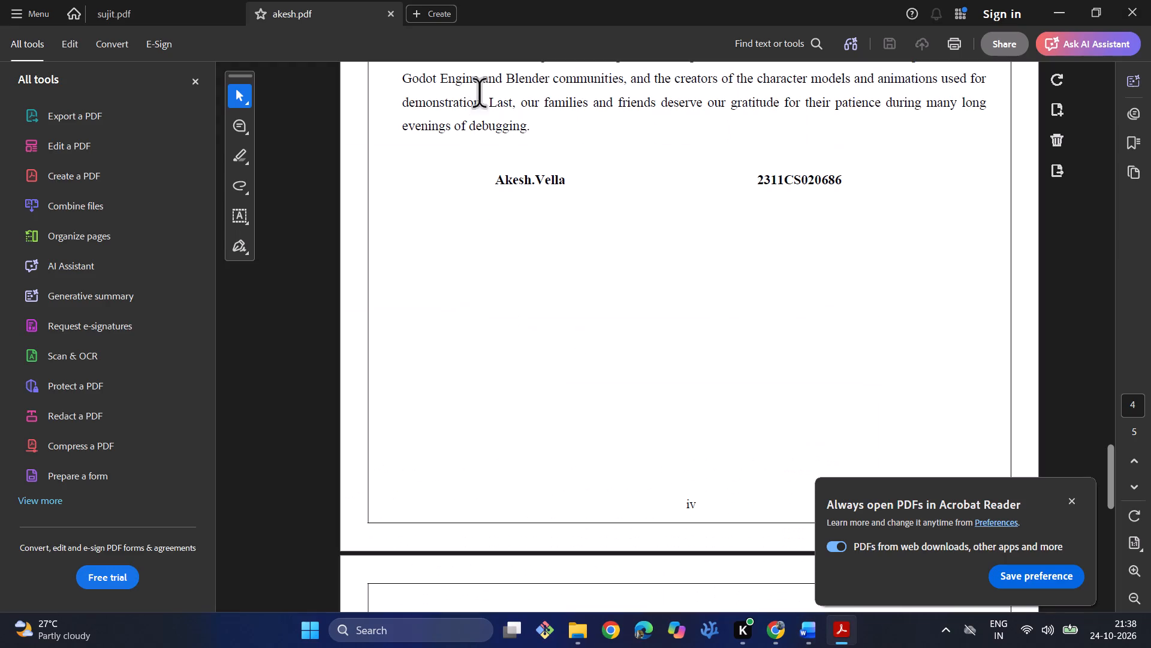
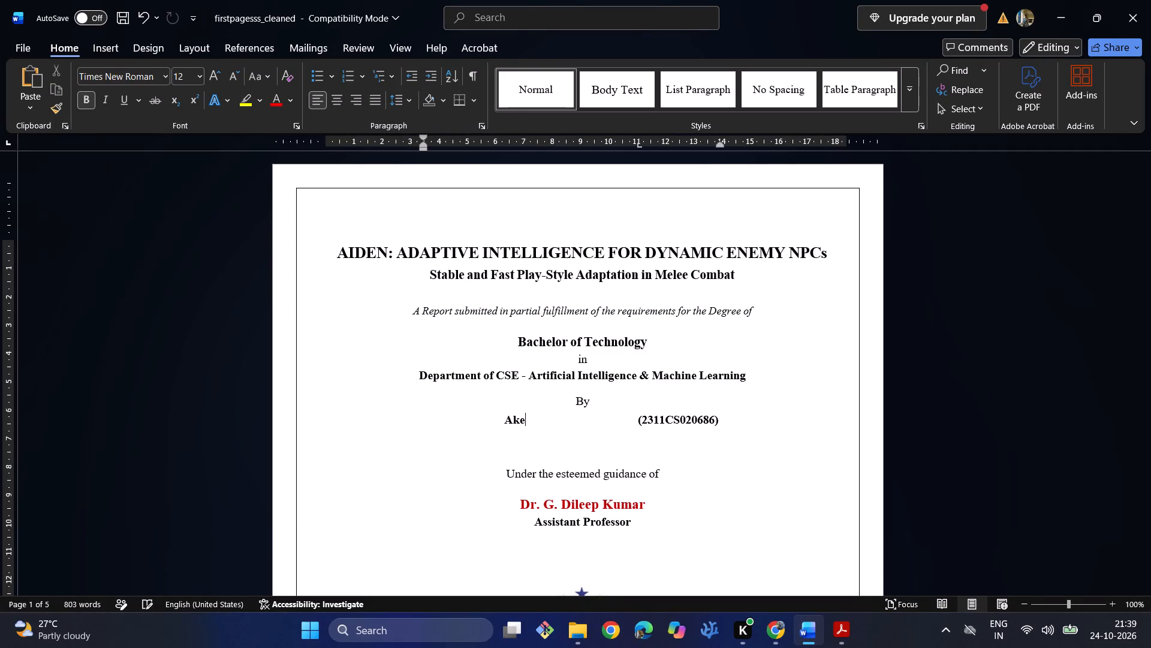
# Replace the partly erased student name under "By" on the title page with the new student's surname and first name, separated by a period.
pyautogui.press('BackSpace')
pyautogui.press('BackSpace')
pyautogui.press('BackSpace')
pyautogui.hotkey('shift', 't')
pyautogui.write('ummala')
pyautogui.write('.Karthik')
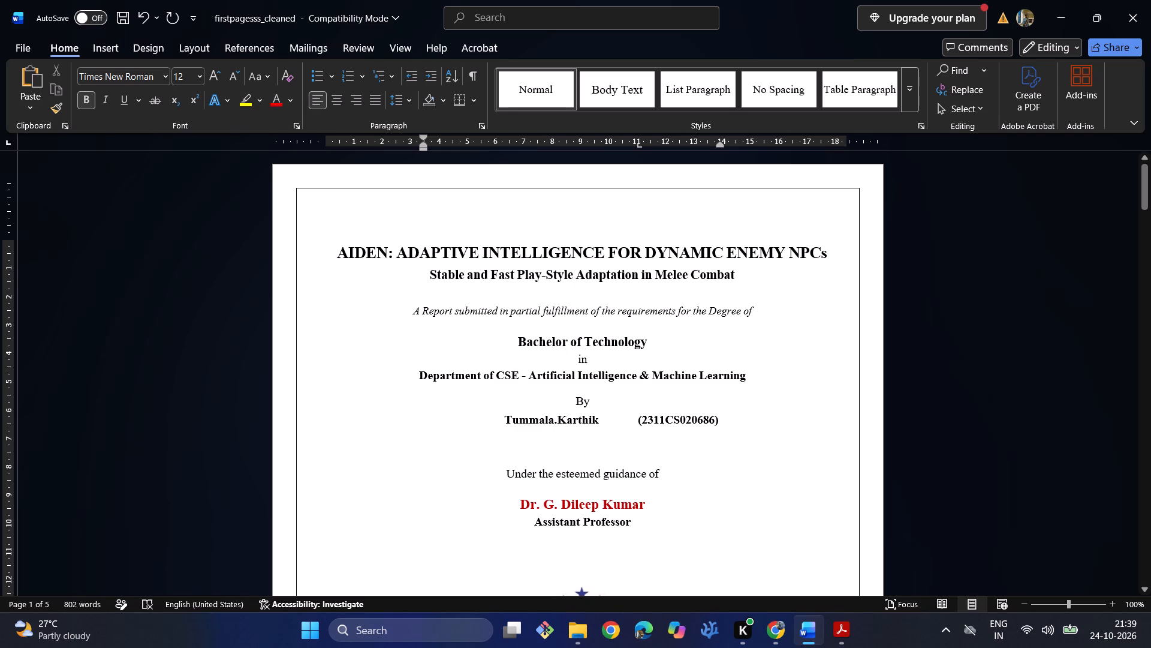
# Replace the last two digits of the roll number beside the student's name on the title page with the new student's digits.
pyautogui.click(710, 420)
pyautogui.press('Right')
pyautogui.press('BackSpace')
pyautogui.press('BackSpace')
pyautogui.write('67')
# Delete nine of the spaces before the student's name on the title page to shift it away from the roll number.
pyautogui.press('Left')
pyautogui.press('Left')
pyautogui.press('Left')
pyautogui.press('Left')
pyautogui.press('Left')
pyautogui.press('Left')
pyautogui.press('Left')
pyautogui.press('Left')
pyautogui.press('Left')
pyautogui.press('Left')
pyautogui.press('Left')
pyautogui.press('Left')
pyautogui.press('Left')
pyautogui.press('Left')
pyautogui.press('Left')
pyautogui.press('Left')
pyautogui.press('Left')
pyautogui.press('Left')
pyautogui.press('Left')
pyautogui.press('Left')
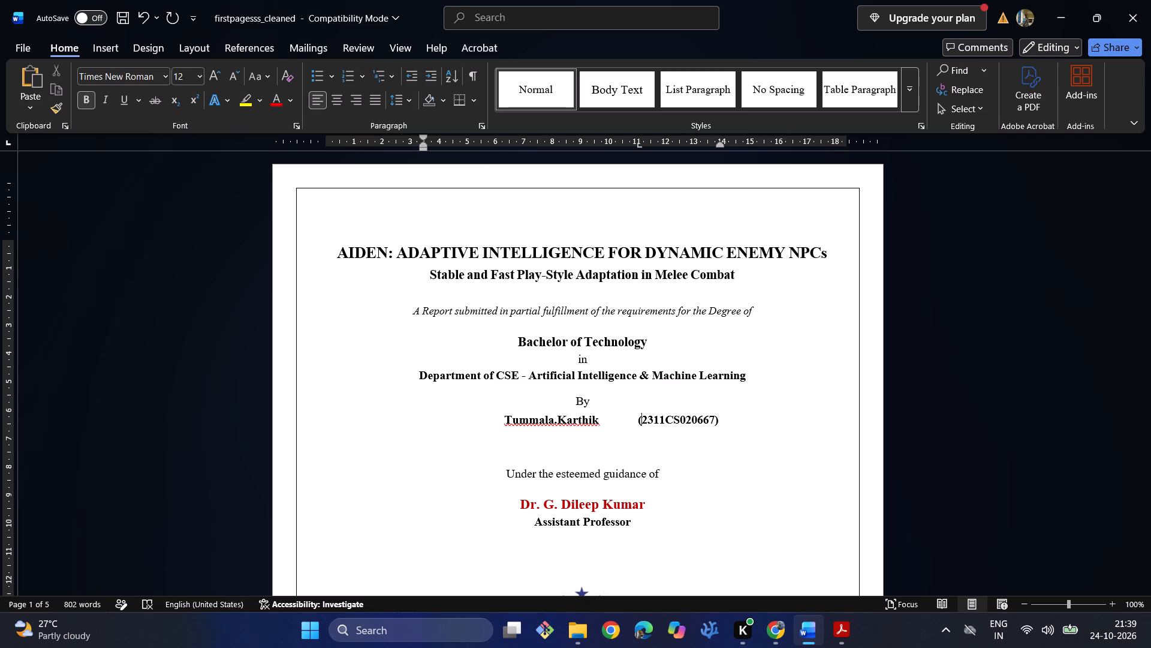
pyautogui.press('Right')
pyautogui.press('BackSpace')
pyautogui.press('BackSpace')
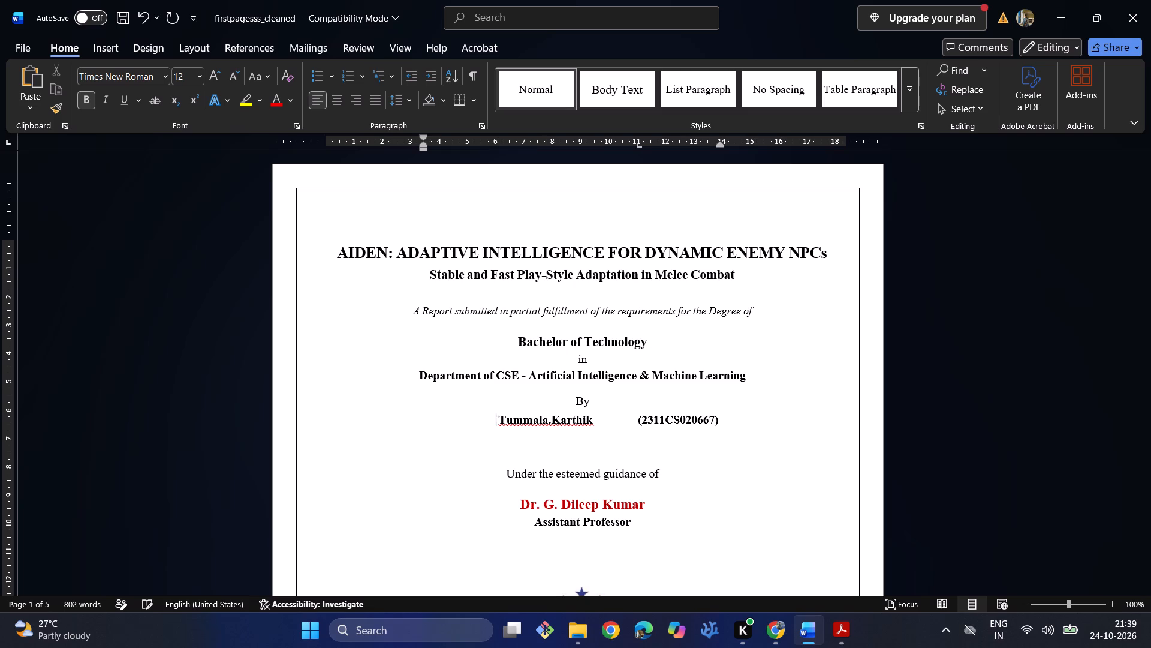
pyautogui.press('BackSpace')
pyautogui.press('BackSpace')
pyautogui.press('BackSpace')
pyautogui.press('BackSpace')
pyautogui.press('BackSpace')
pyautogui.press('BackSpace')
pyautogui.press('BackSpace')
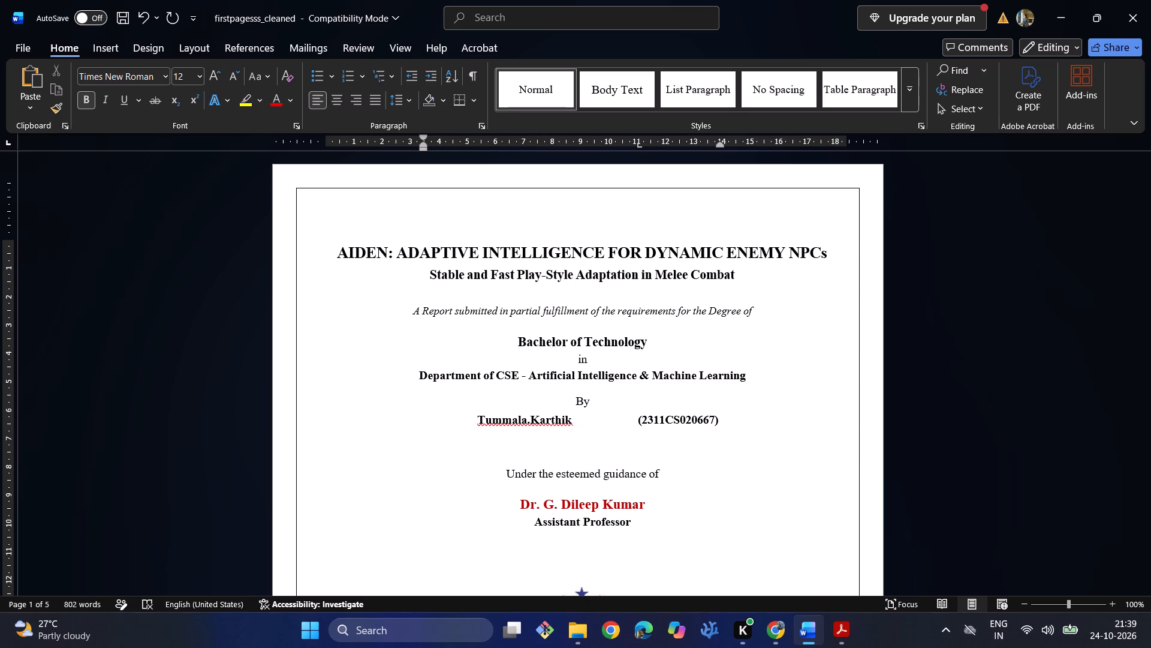
# Add a space between the surname and the period in the student's name on the title page.
pyautogui.click(530, 422)
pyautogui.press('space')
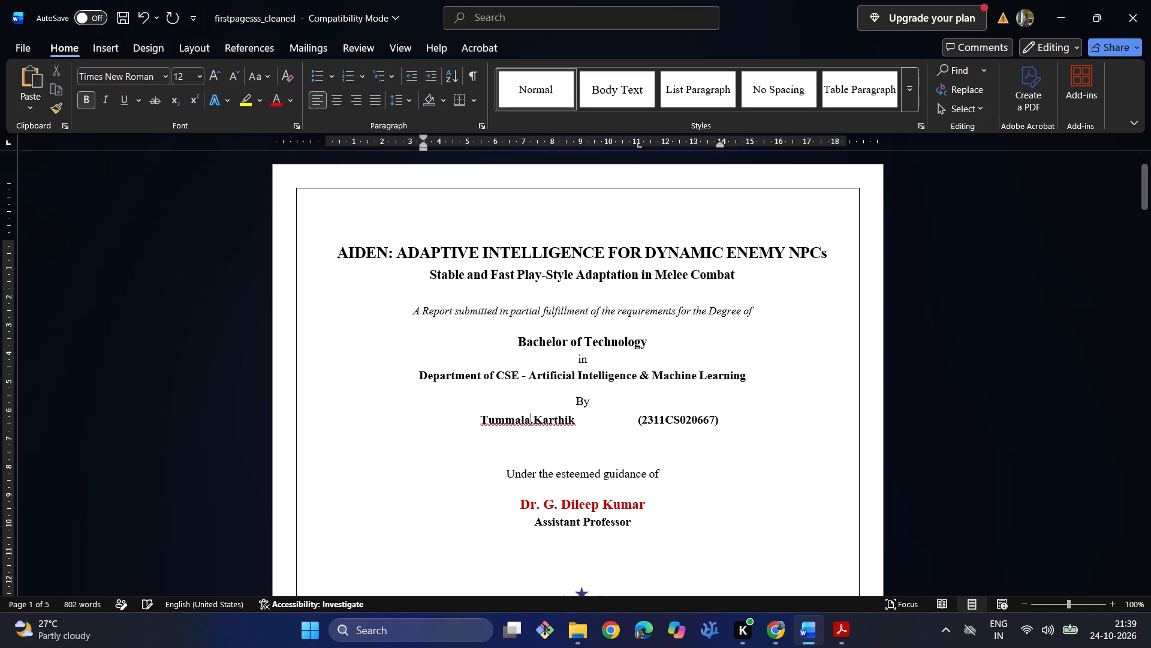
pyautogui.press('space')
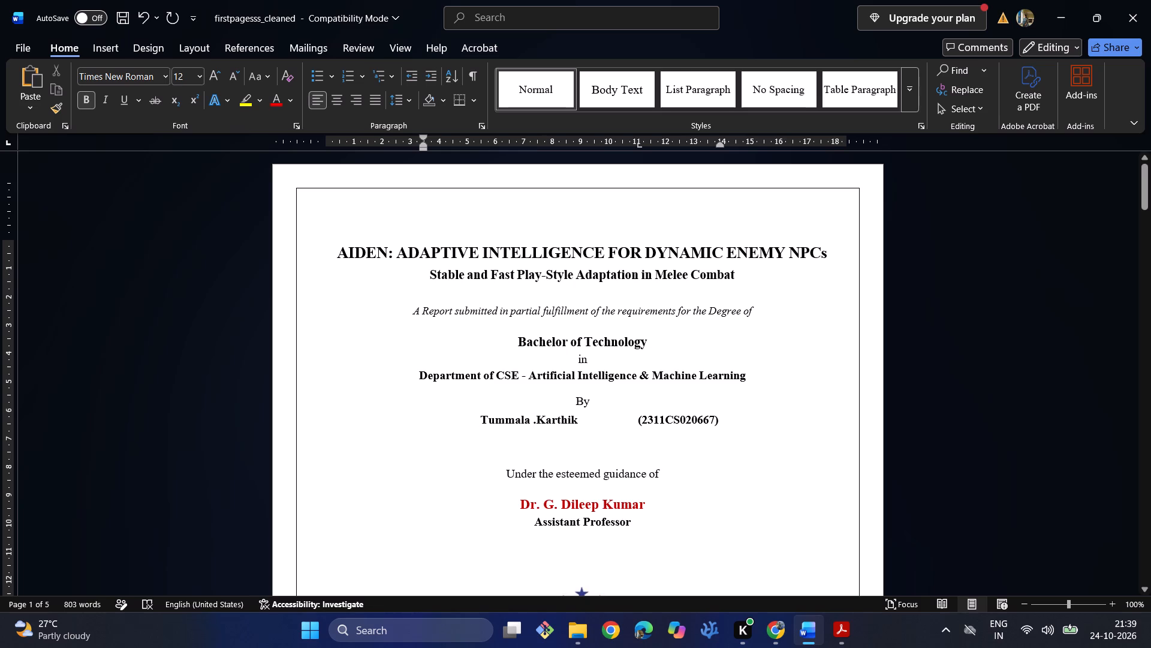
# Replace the student name after "submitted by" in the certificate paragraph with the new student's surname initial and first name.
pyautogui.scroll(-2, 537, 429)
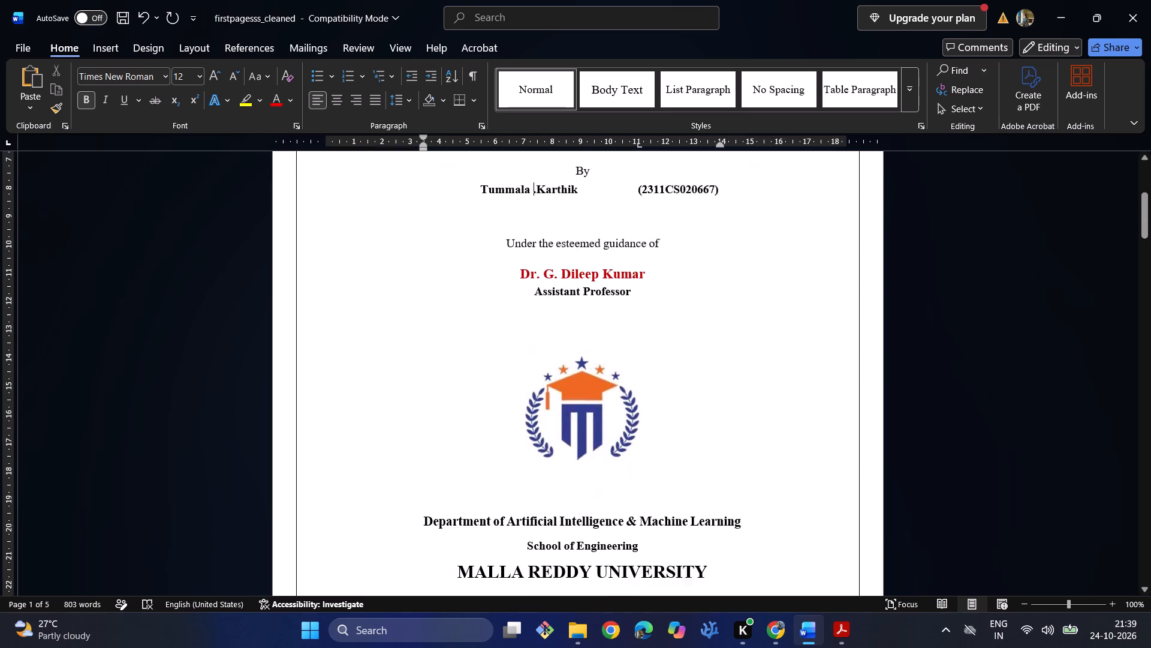
pyautogui.scroll(-3, 537, 429)
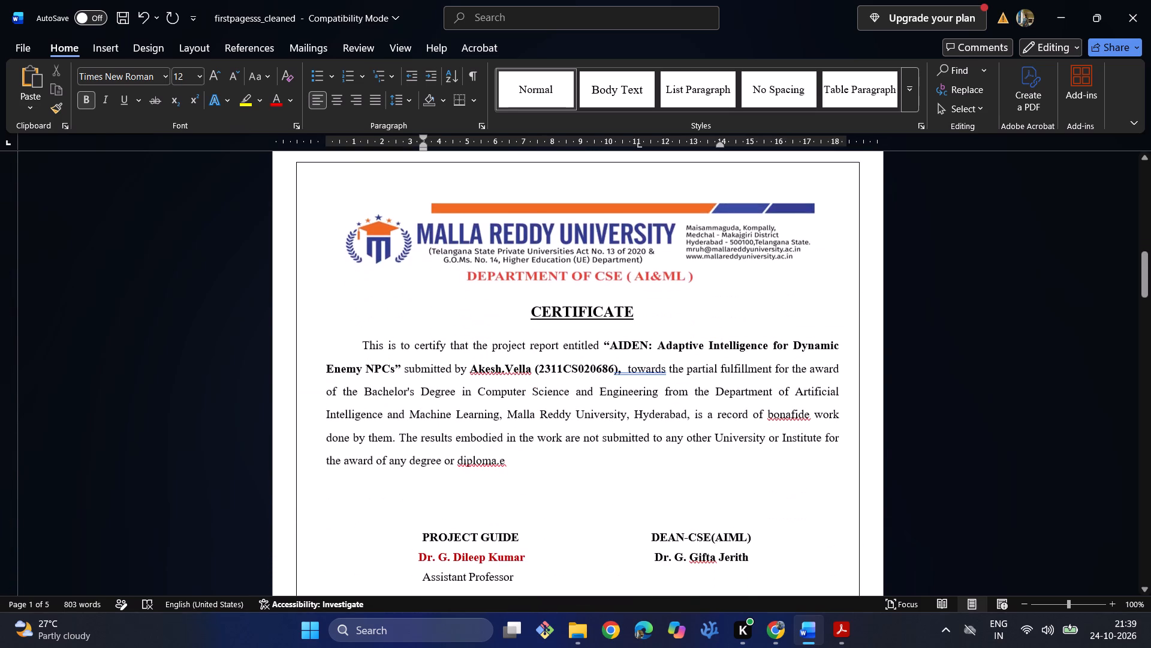
pyautogui.click(532, 360)
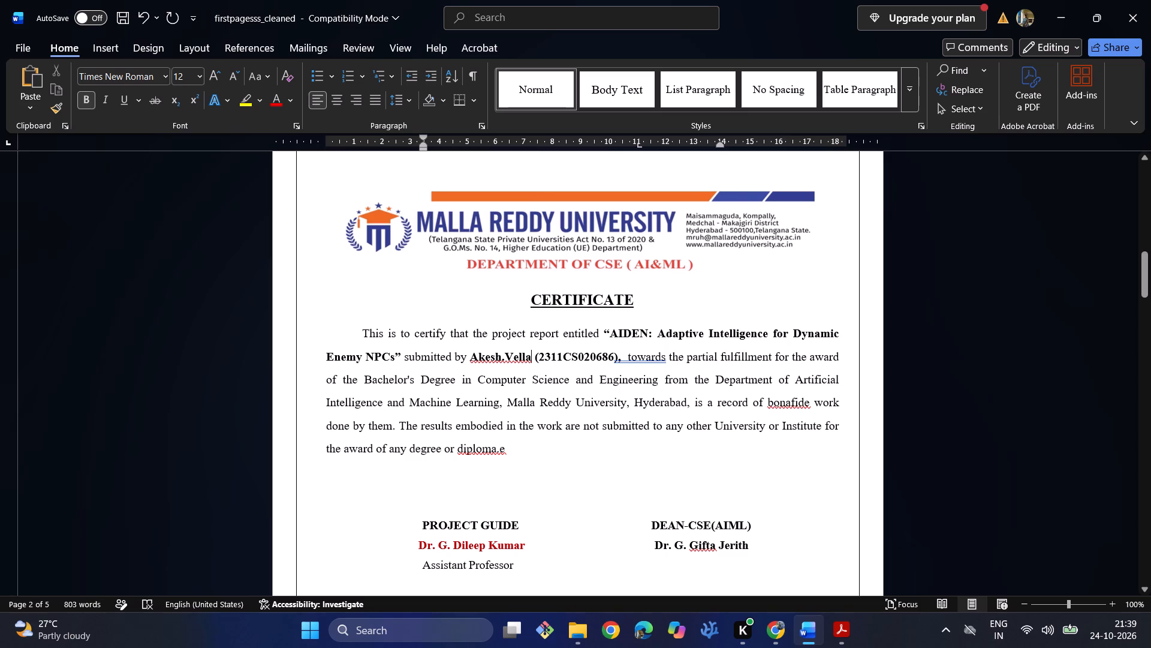
pyautogui.press('BackSpace')
pyautogui.press('BackSpace')
pyautogui.press('BackSpace')
pyautogui.press('BackSpace')
pyautogui.press('BackSpace')
pyautogui.press('BackSpace')
pyautogui.press('BackSpace')
pyautogui.press('BackSpace')
pyautogui.press('BackSpace')
pyautogui.press('BackSpace')
pyautogui.press('BackSpace')
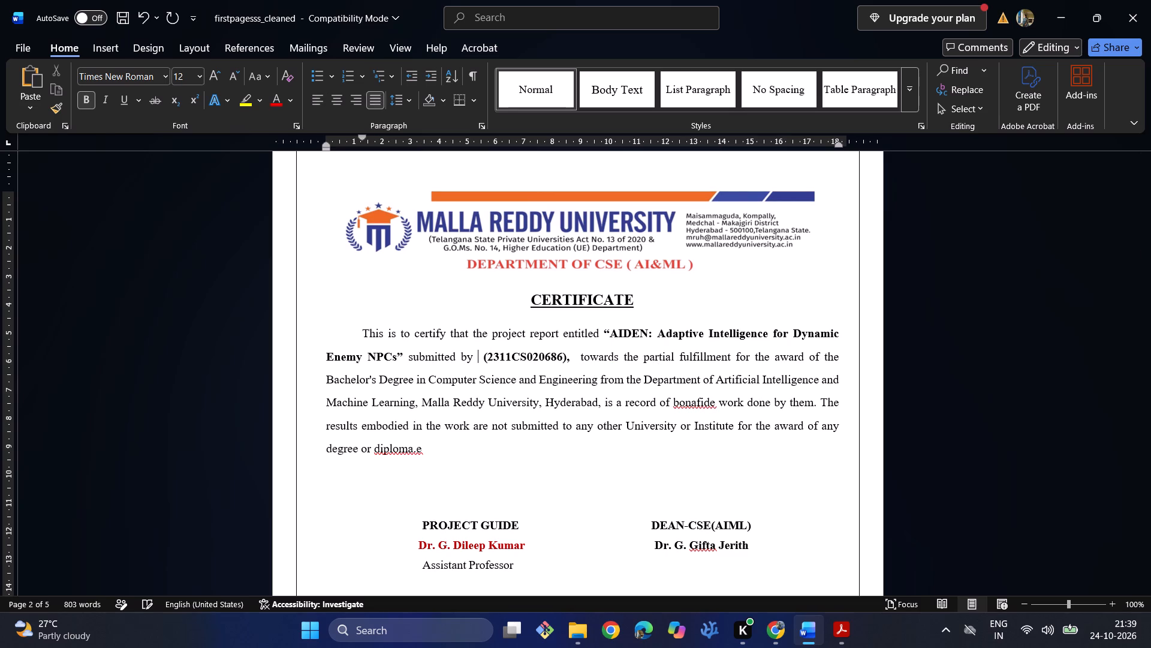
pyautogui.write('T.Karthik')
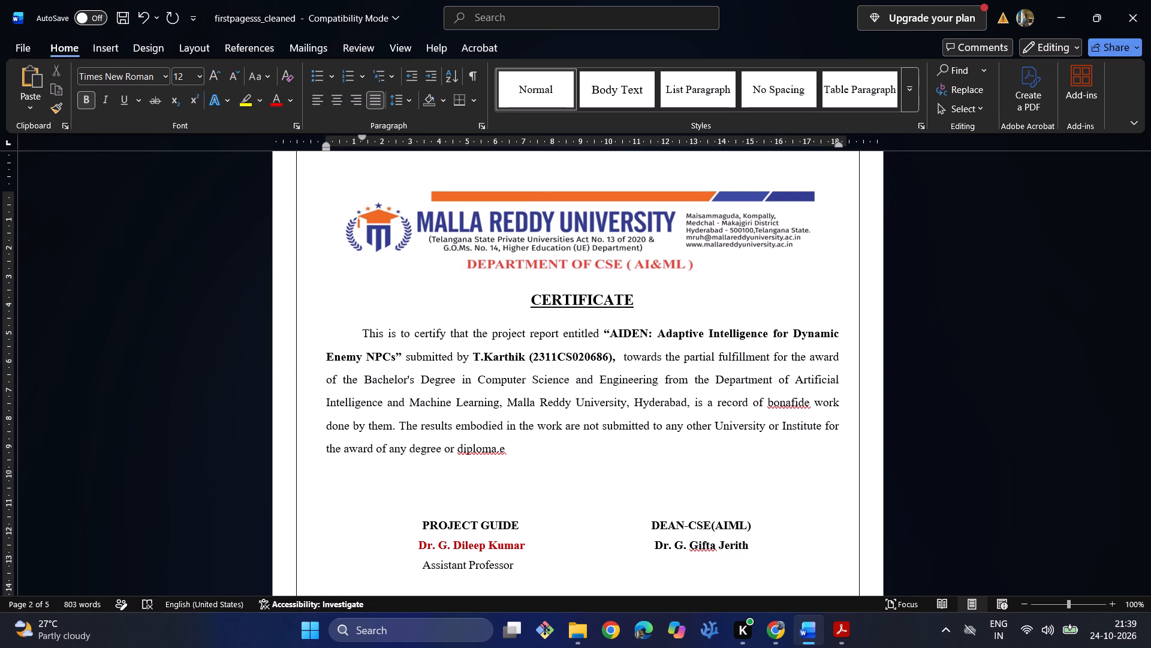
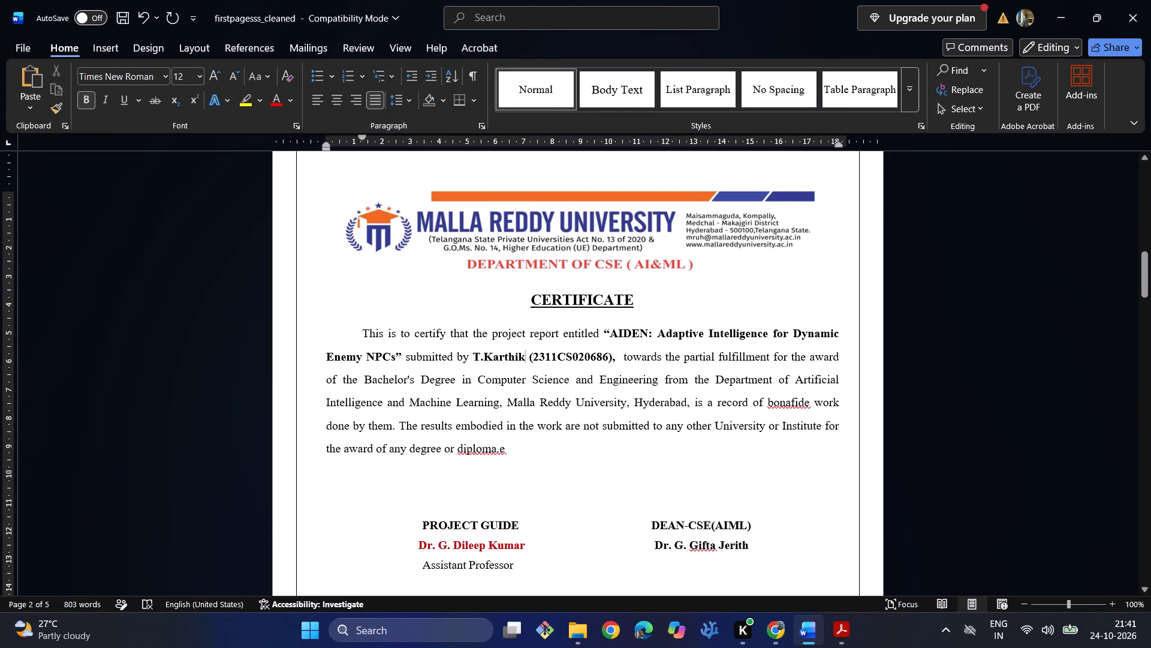
# Undo all the recent name, roll number and spacing edits on the certificate and title page, back to the previous student's details.
pyautogui.hotkey('ctrl', 'z')
pyautogui.hotkey('ctrl', 'z')
pyautogui.hotkey('ctrl', 'z')
pyautogui.hotkey('ctrl', 'z')
pyautogui.hotkey('ctrl', 'z')
pyautogui.hotkey('ctrl', 'z')
pyautogui.hotkey('ctrl', 'z')
pyautogui.hotkey('ctrl', 'z')
pyautogui.hotkey('ctrl', 'z')
pyautogui.hotkey('ctrl', 'z')
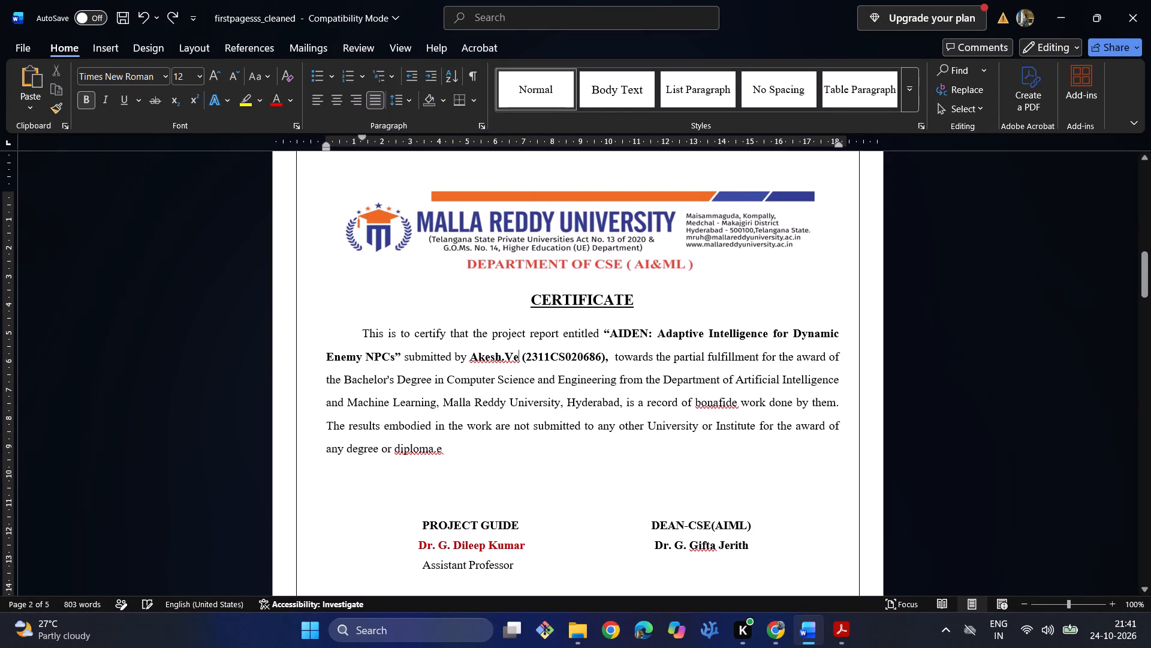
pyautogui.hotkey('ctrl', 'z')
pyautogui.hotkey('ctrl', 'z')
pyautogui.hotkey('ctrl', 'z')
pyautogui.hotkey('ctrl', 'z')
pyautogui.hotkey('ctrl', 'z')
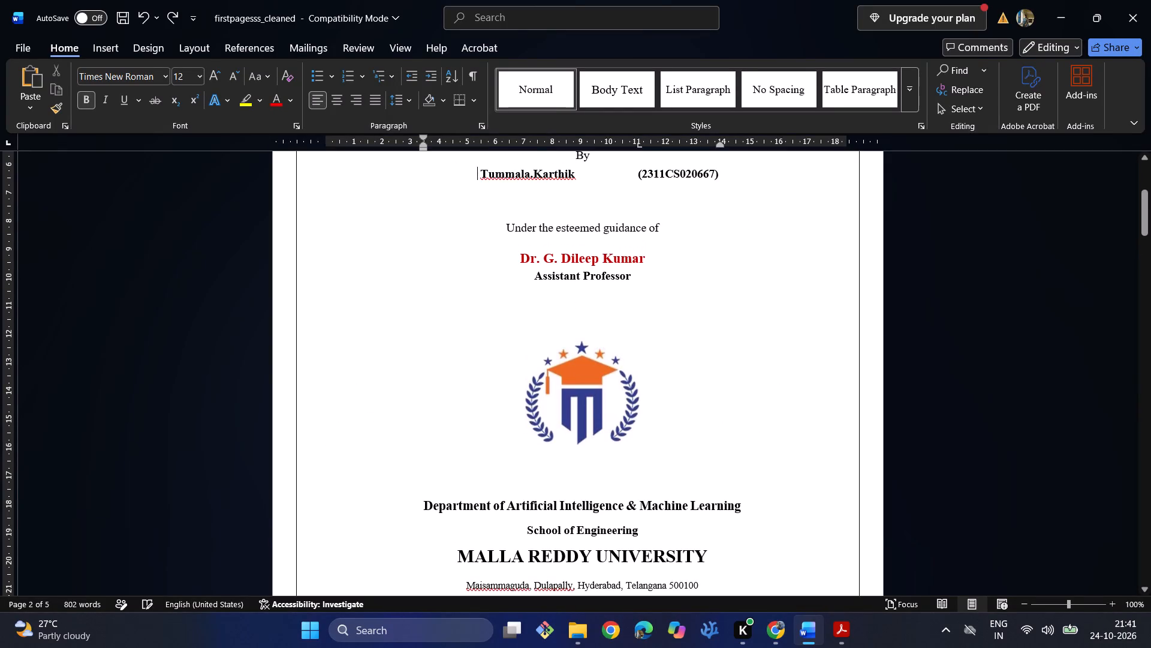
pyautogui.hotkey('ctrl', 'z')
pyautogui.hotkey('ctrl', 'z')
pyautogui.hotkey('ctrl', 'z')
pyautogui.hotkey('ctrl', 'z')
pyautogui.hotkey('ctrl', 'z')
pyautogui.hotkey('ctrl', 'z')
pyautogui.hotkey('ctrl', 'z')
pyautogui.hotkey('ctrl', 'z')
pyautogui.hotkey('ctrl', 'z')
pyautogui.hotkey('ctrl', 'z')
pyautogui.hotkey('ctrl', 'z')
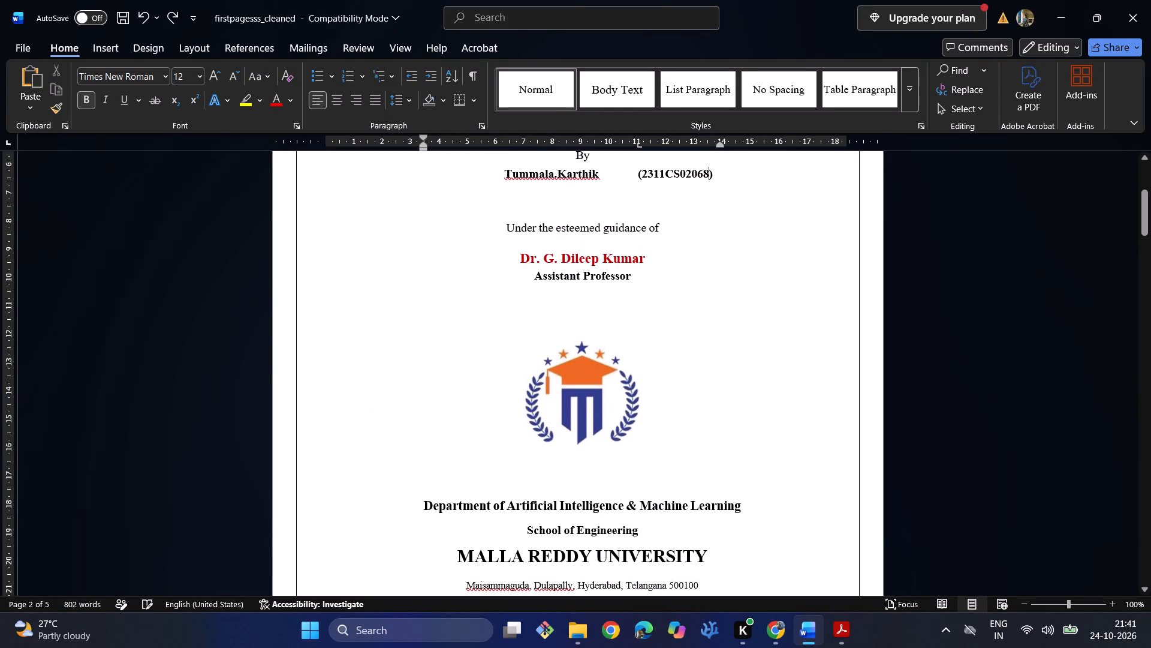
pyautogui.hotkey('ctrl', 'z')
pyautogui.hotkey('ctrl', 'z')
pyautogui.hotkey('ctrl', 'z')
pyautogui.hotkey('ctrl', 'z')
pyautogui.hotkey('ctrl', 'z')
pyautogui.hotkey('ctrl', 'z')
pyautogui.hotkey('ctrl', 'z')
pyautogui.hotkey('ctrl', 'z')
pyautogui.hotkey('ctrl', 'z')
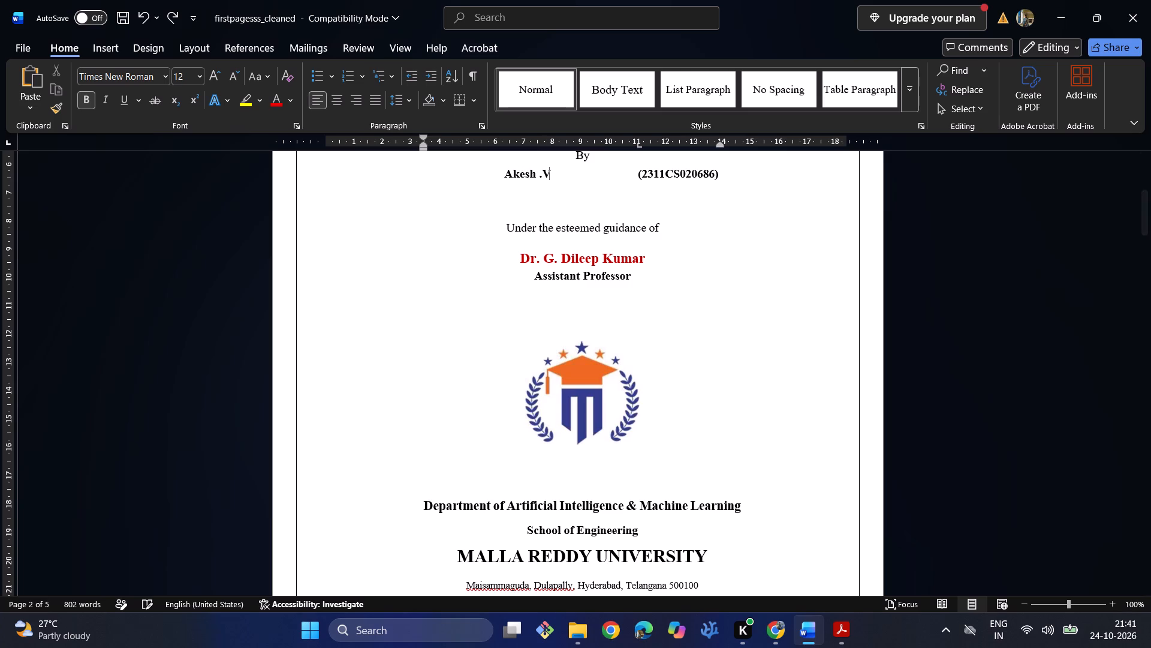
pyautogui.hotkey('ctrl', 'z')
pyautogui.hotkey('ctrl', 'z')
pyautogui.hotkey('ctrl', 'z')
pyautogui.hotkey('ctrl', 'z')
# Delete the period before the surname in the student's name on the title page, keeping the single space.
pyautogui.press('Left')
pyautogui.press('Left')
pyautogui.press('Left')
pyautogui.press('Left')
pyautogui.press('Left')
pyautogui.press('BackSpace')
# Replace the period between the student's first name and surname in the certificate paragraph with a space.
pyautogui.scroll(-2, 552, 364)
pyautogui.scroll(1, 552, 364)
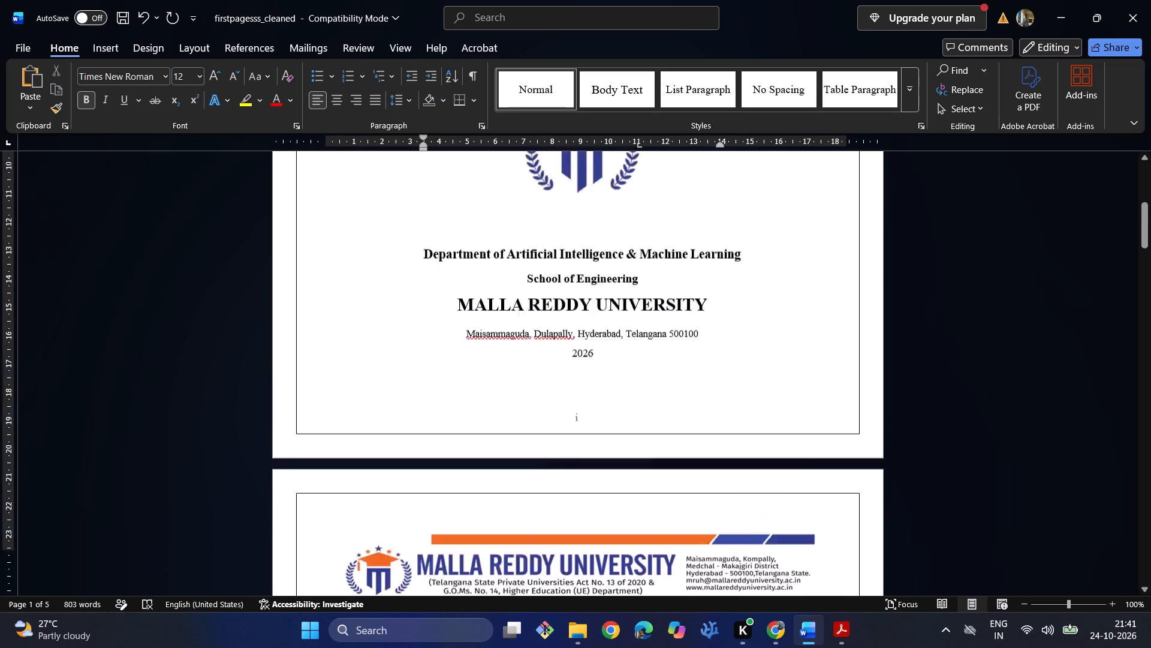
pyautogui.scroll(1, 552, 364)
pyautogui.scroll(-3, 552, 364)
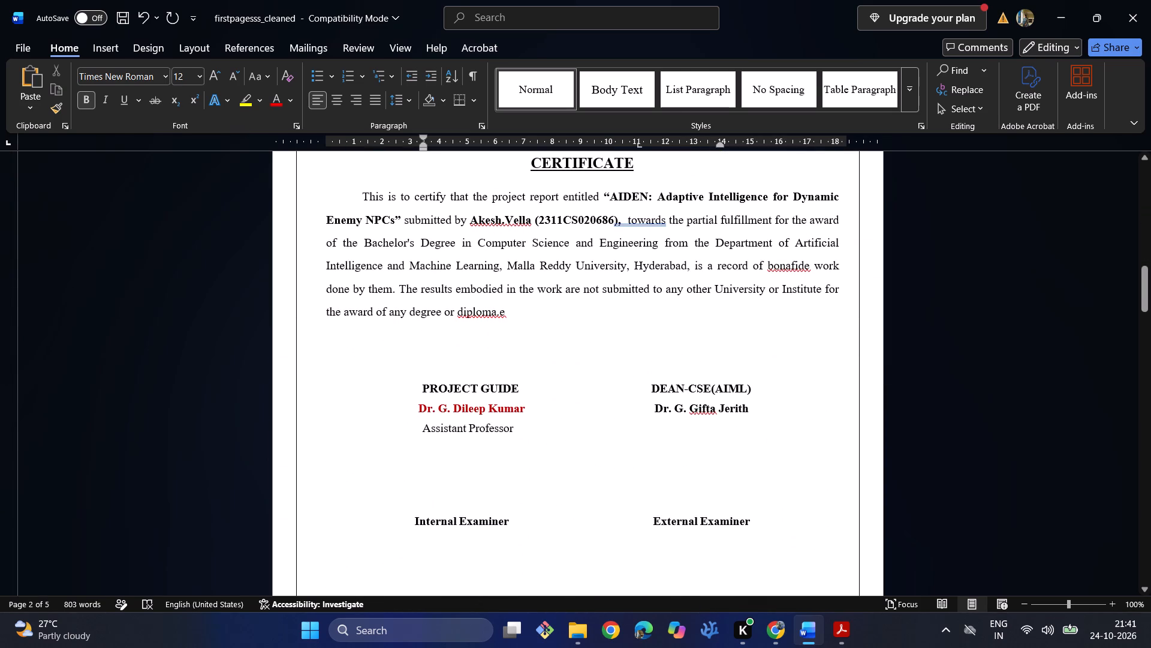
pyautogui.click(505, 220)
pyautogui.press('BackSpace')
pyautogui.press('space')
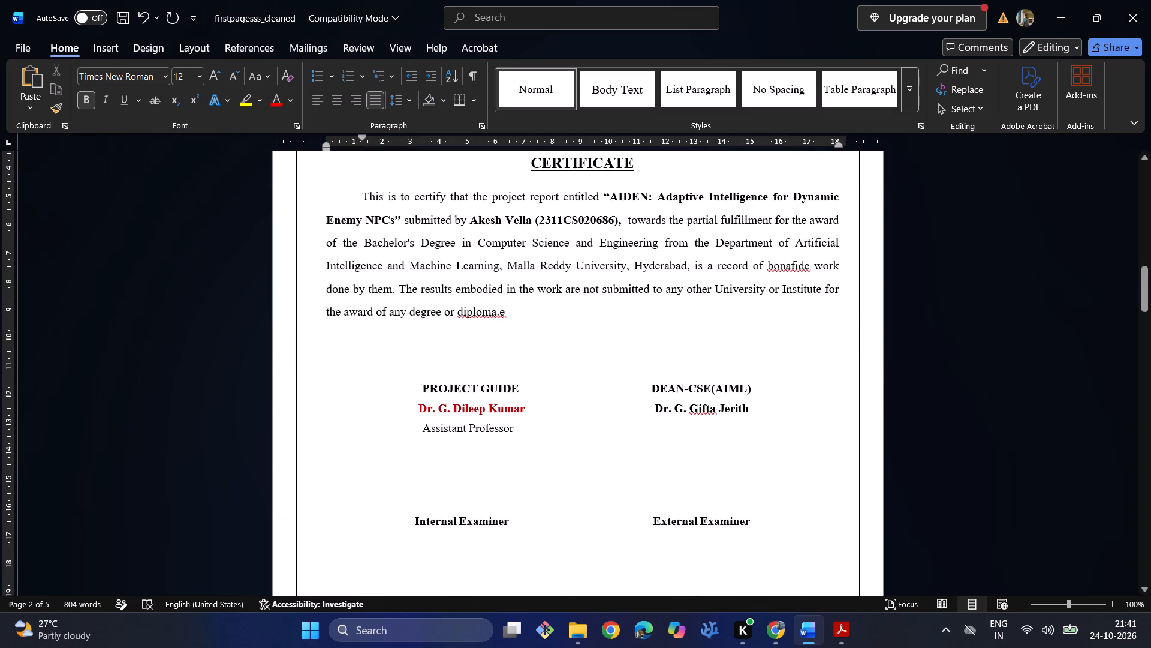
# Replace the period in the student's name in the declaration page's signature row with a space.
pyautogui.scroll(-4, 543, 286)
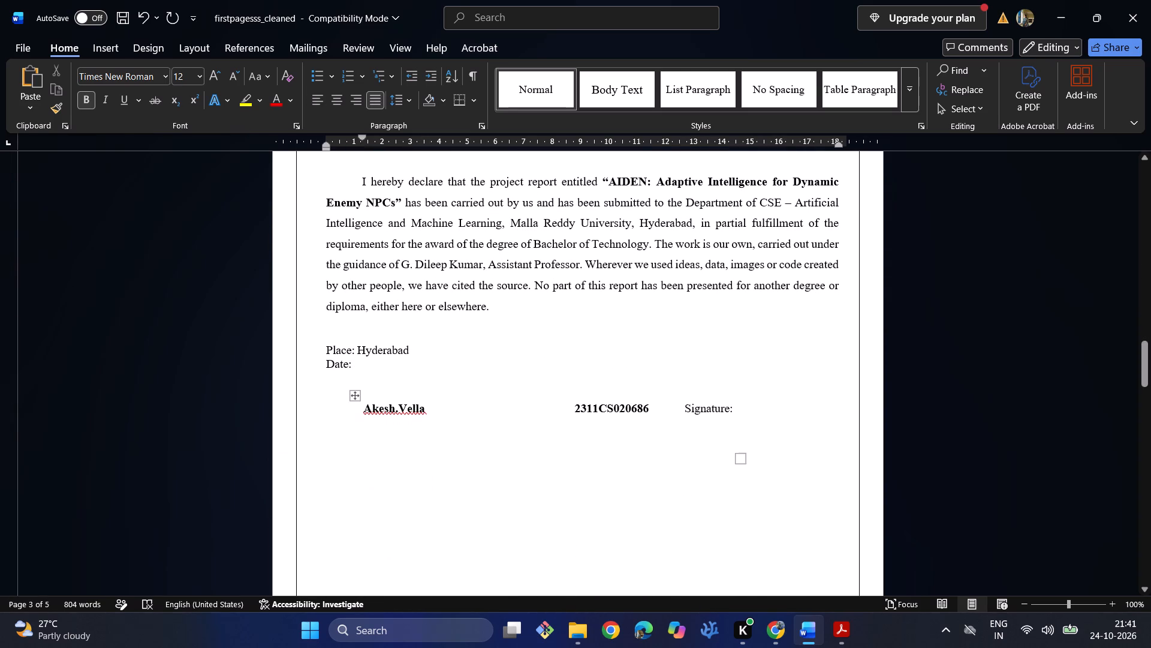
pyautogui.click(400, 412)
pyautogui.press('BackSpace')
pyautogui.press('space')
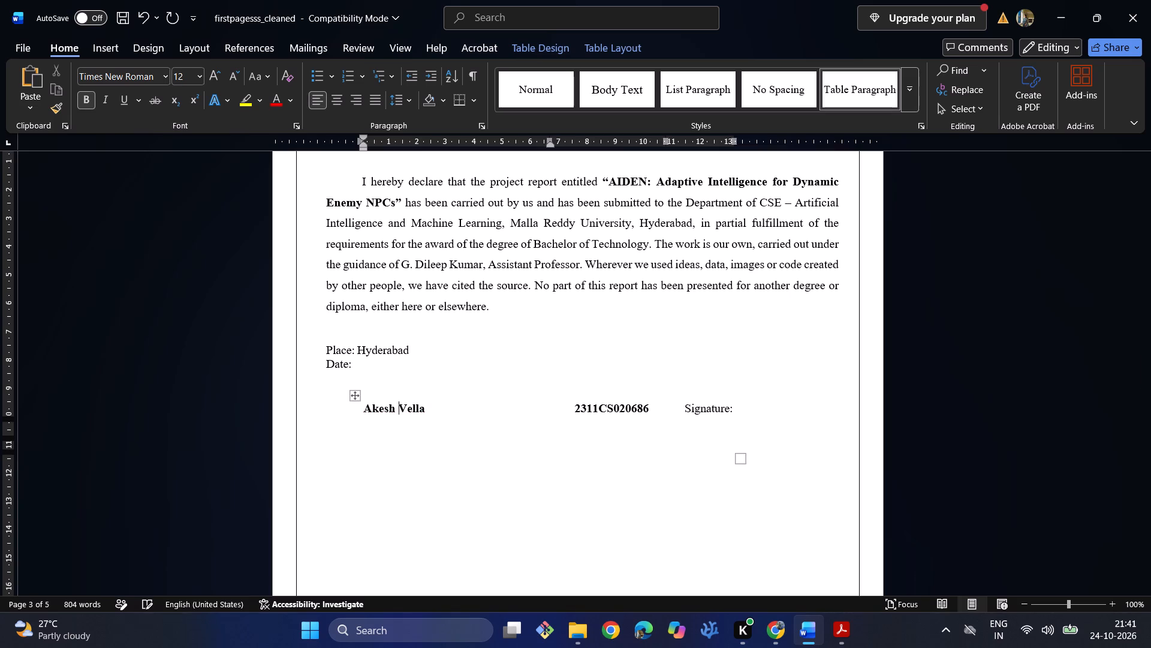
# Replace the period in the student's name at the end of the acknowledgement page with a space.
pyautogui.scroll(-3, 511, 438)
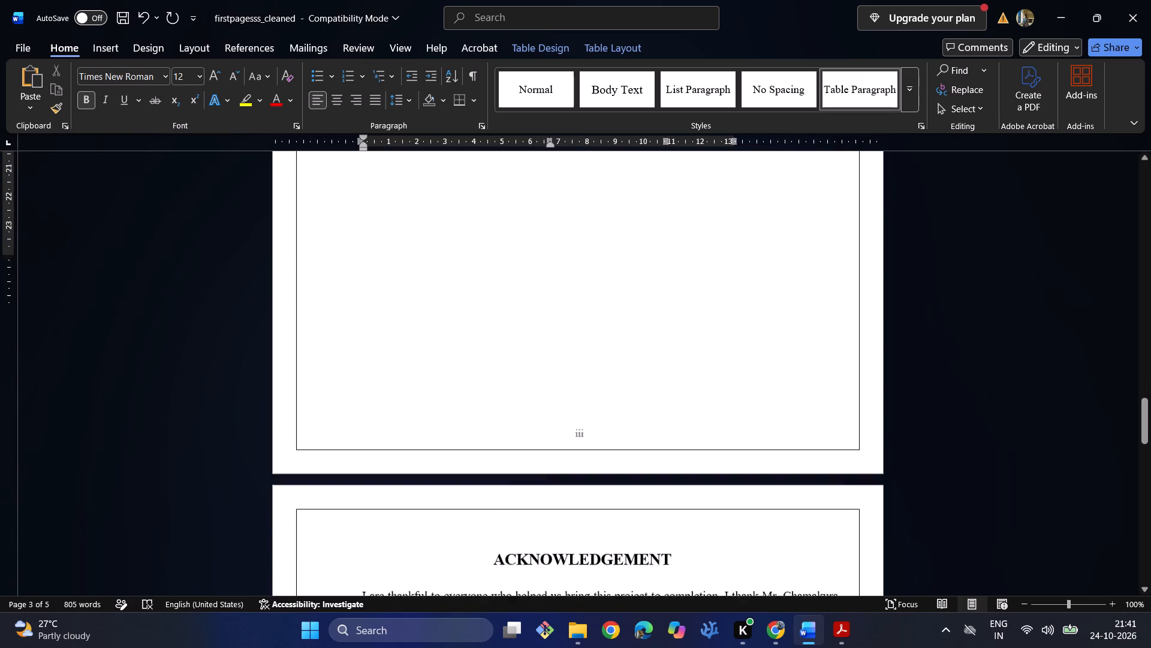
pyautogui.scroll(-1, 511, 438)
pyautogui.scroll(-1, 573, 425)
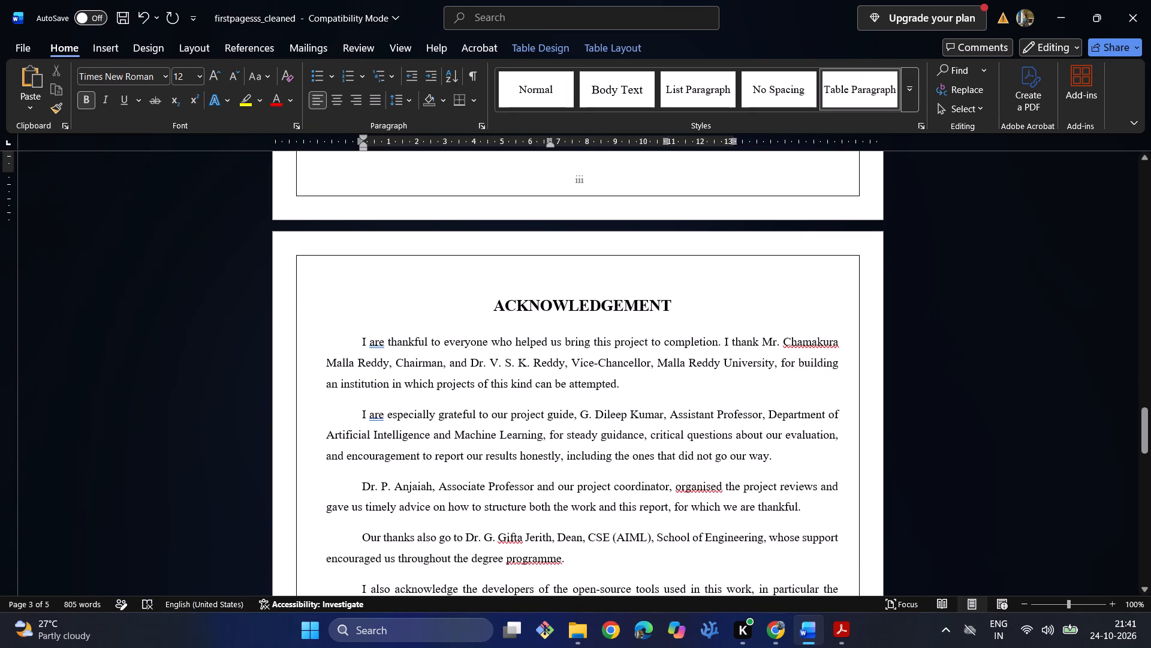
pyautogui.scroll(-3, 573, 425)
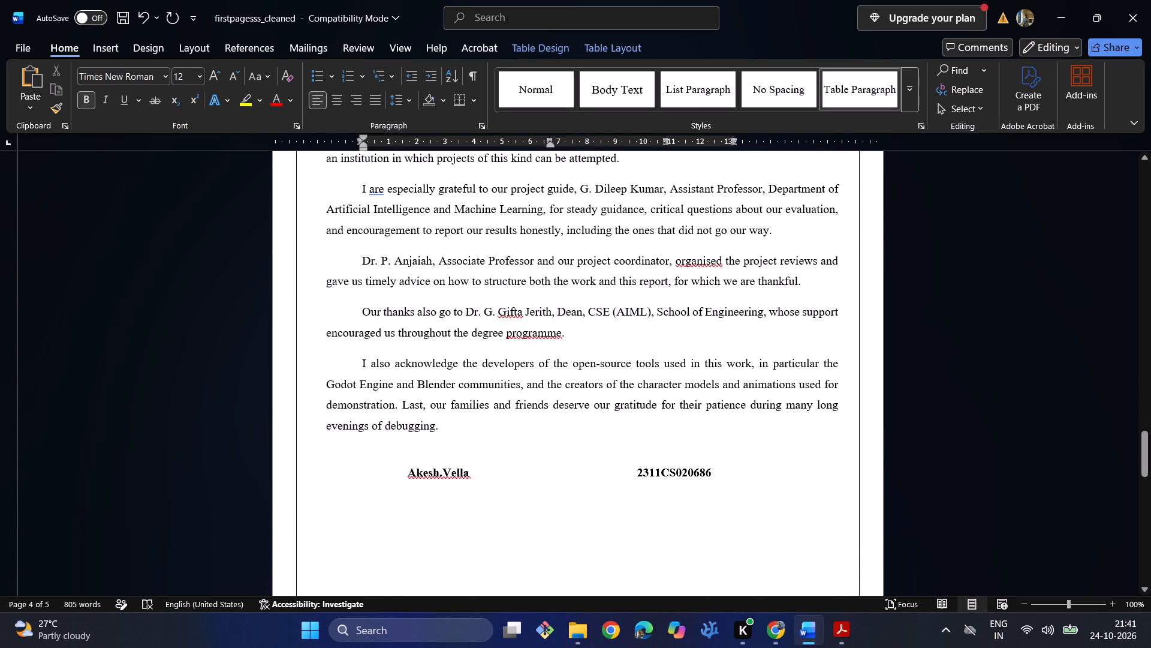
pyautogui.click(444, 479)
pyautogui.press('BackSpace')
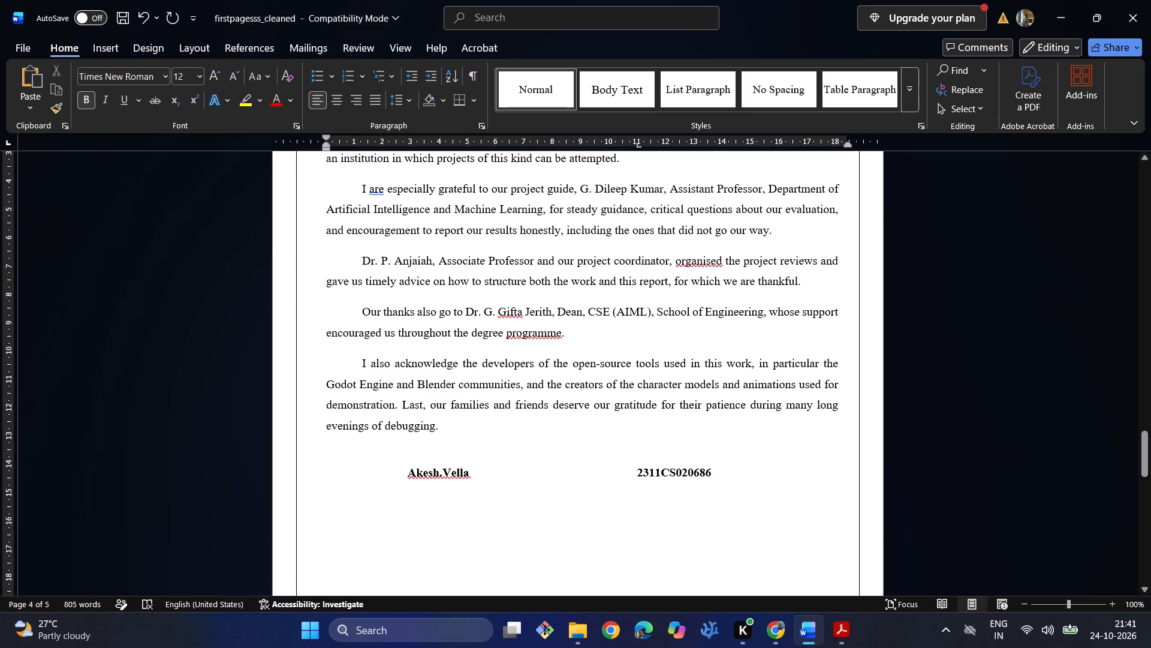
pyautogui.click(444, 475)
pyautogui.press('BackSpace')
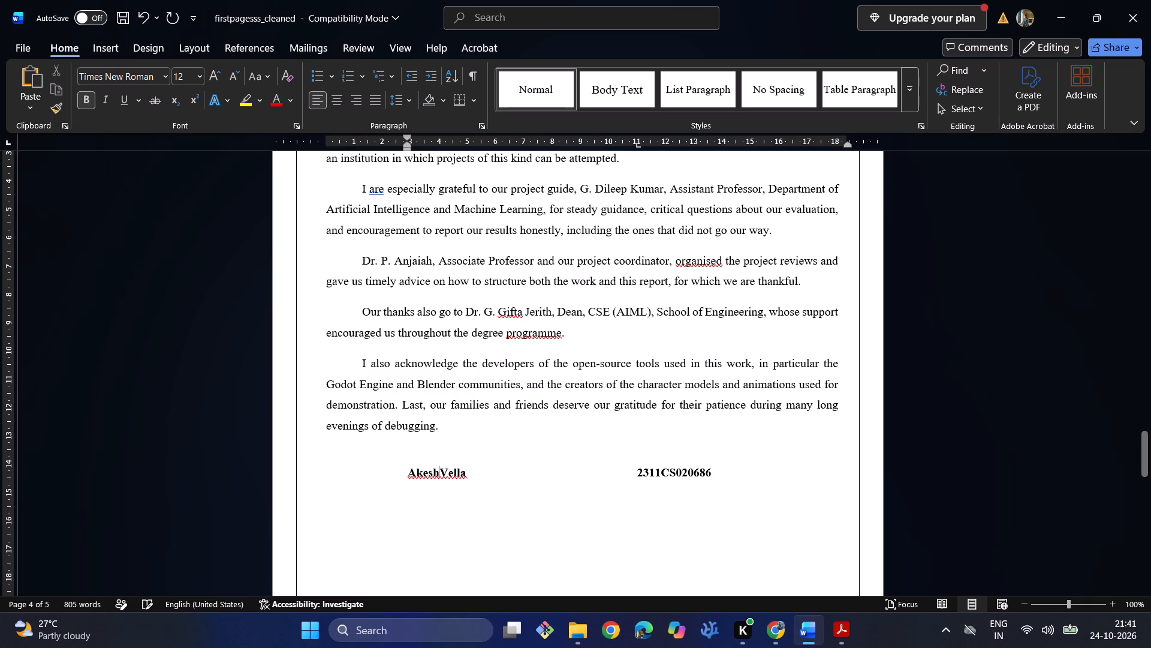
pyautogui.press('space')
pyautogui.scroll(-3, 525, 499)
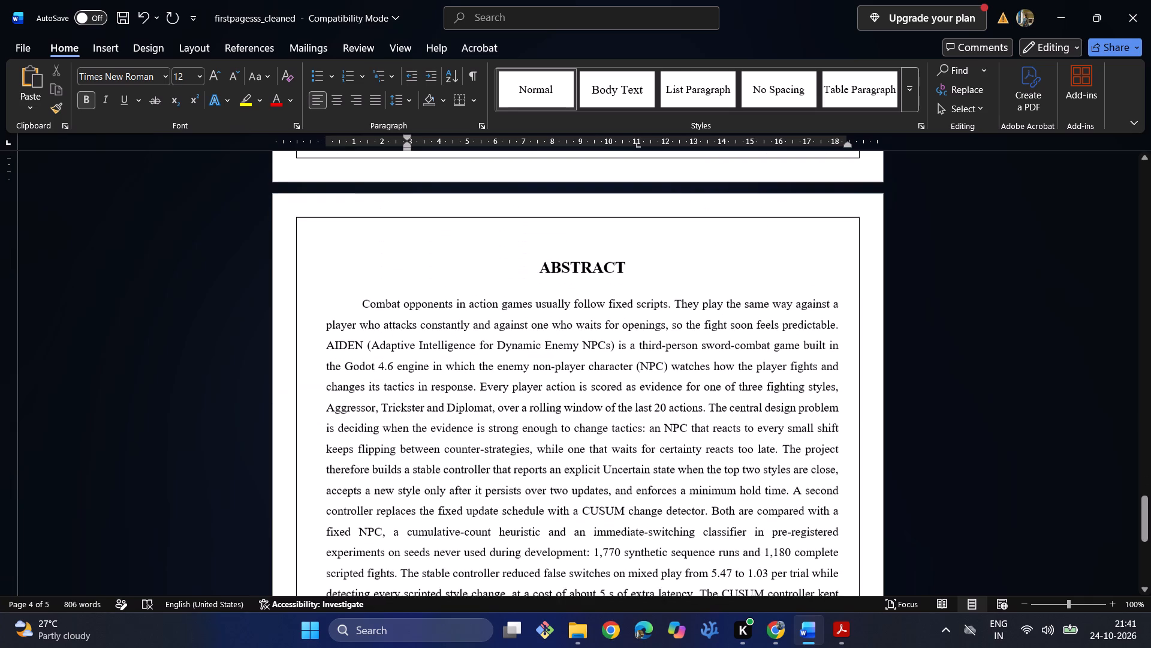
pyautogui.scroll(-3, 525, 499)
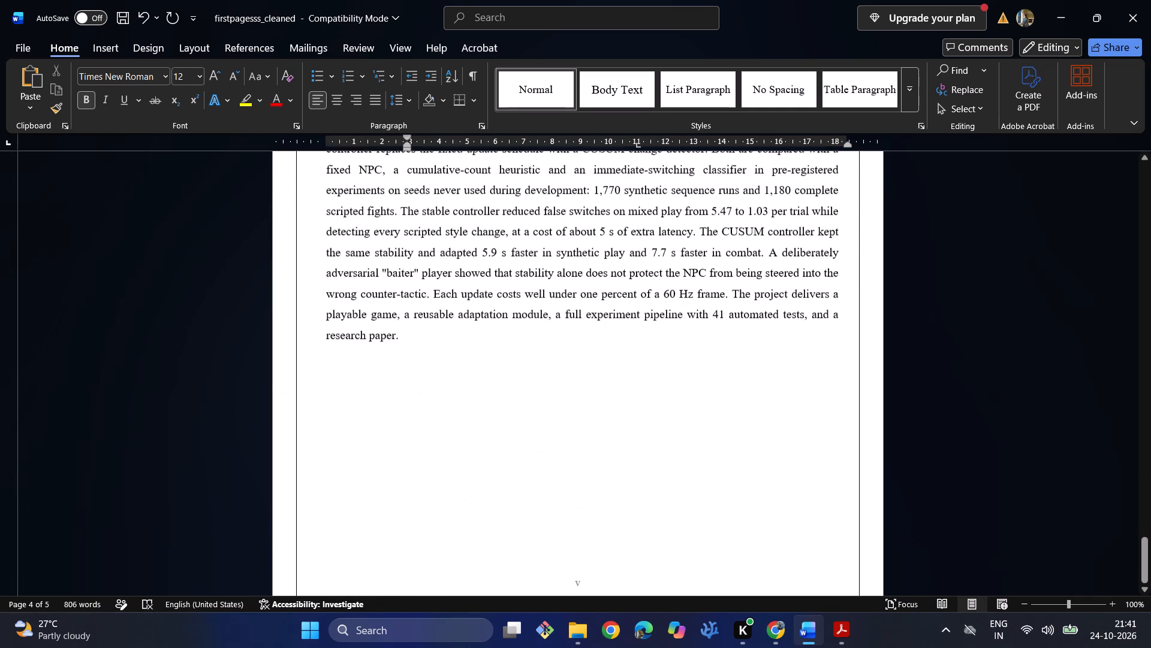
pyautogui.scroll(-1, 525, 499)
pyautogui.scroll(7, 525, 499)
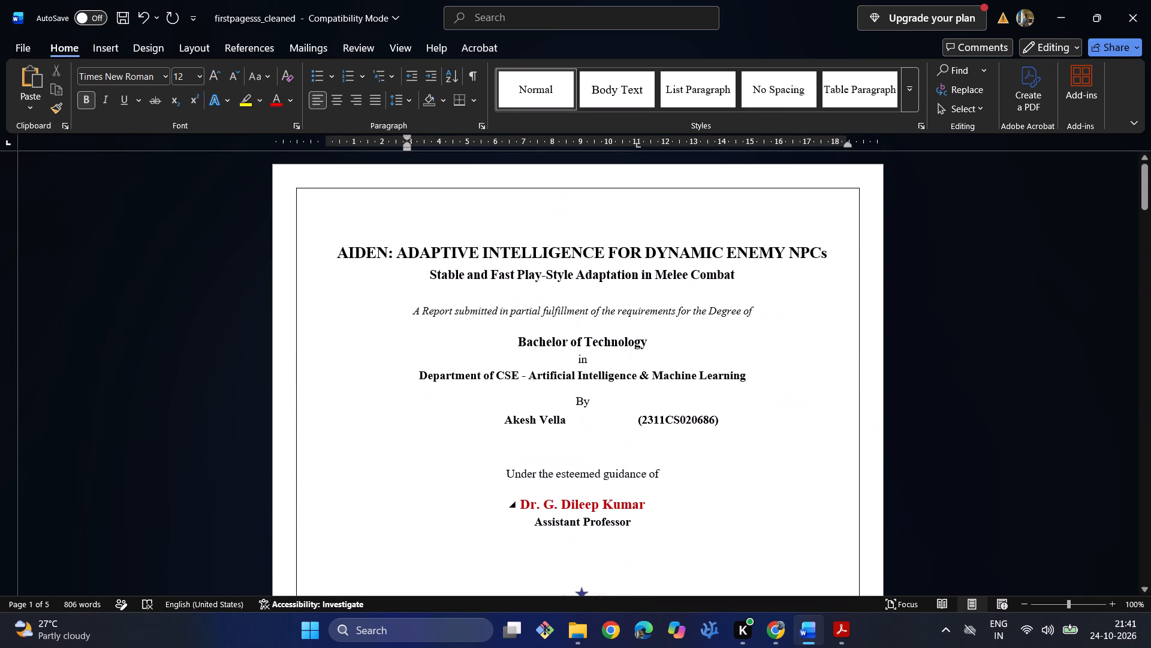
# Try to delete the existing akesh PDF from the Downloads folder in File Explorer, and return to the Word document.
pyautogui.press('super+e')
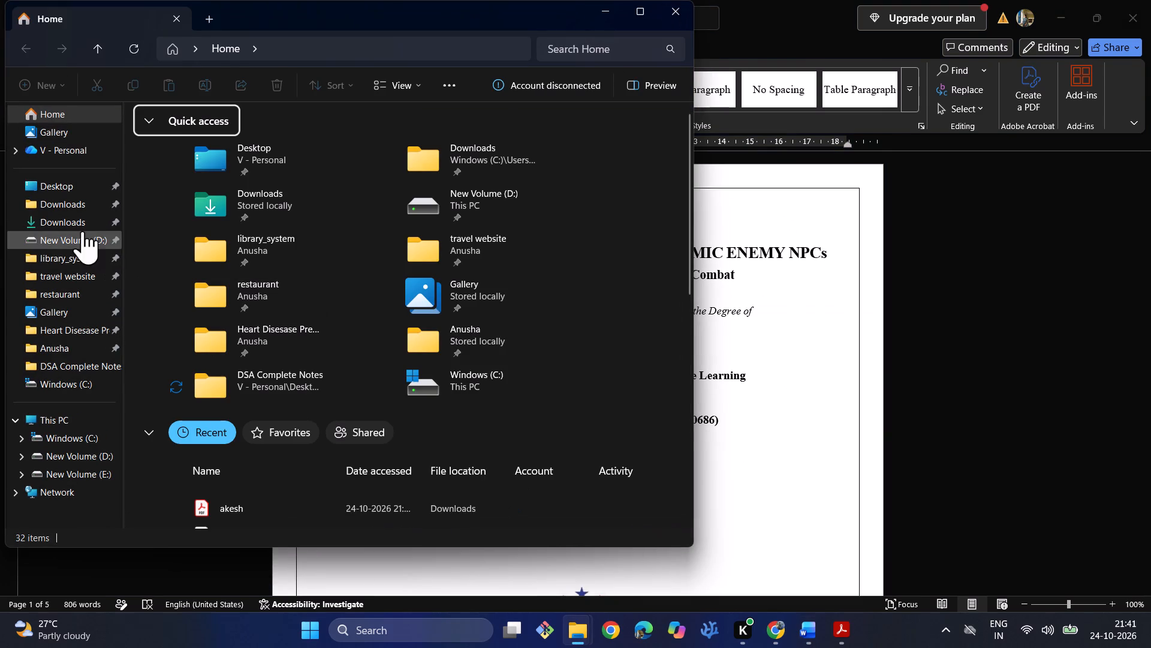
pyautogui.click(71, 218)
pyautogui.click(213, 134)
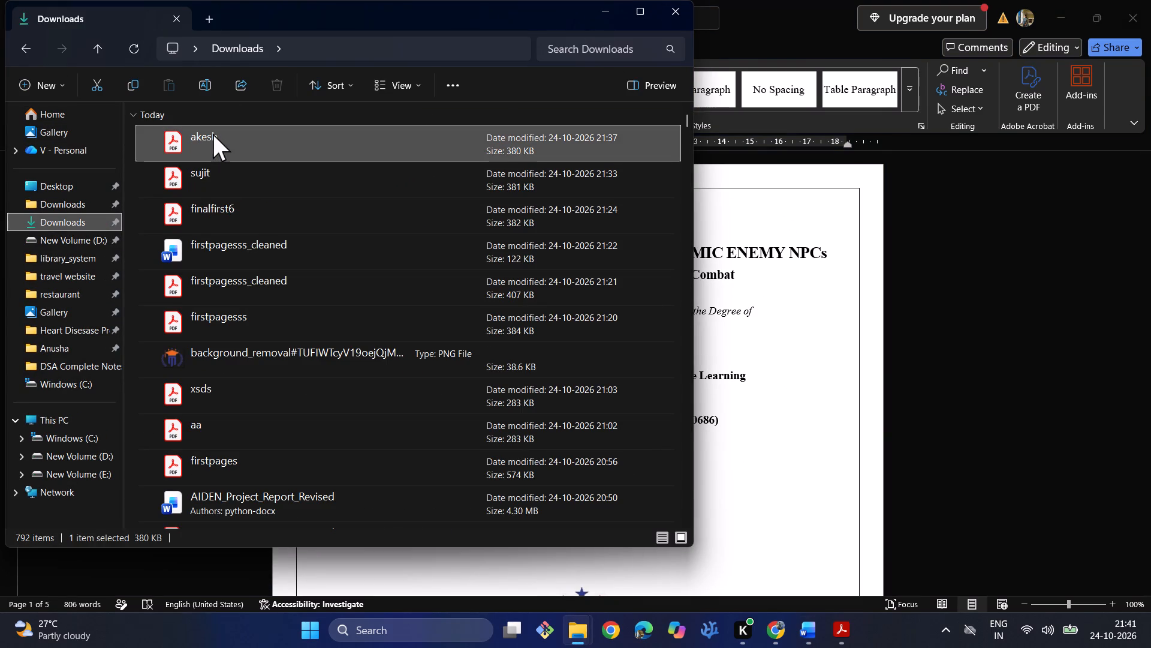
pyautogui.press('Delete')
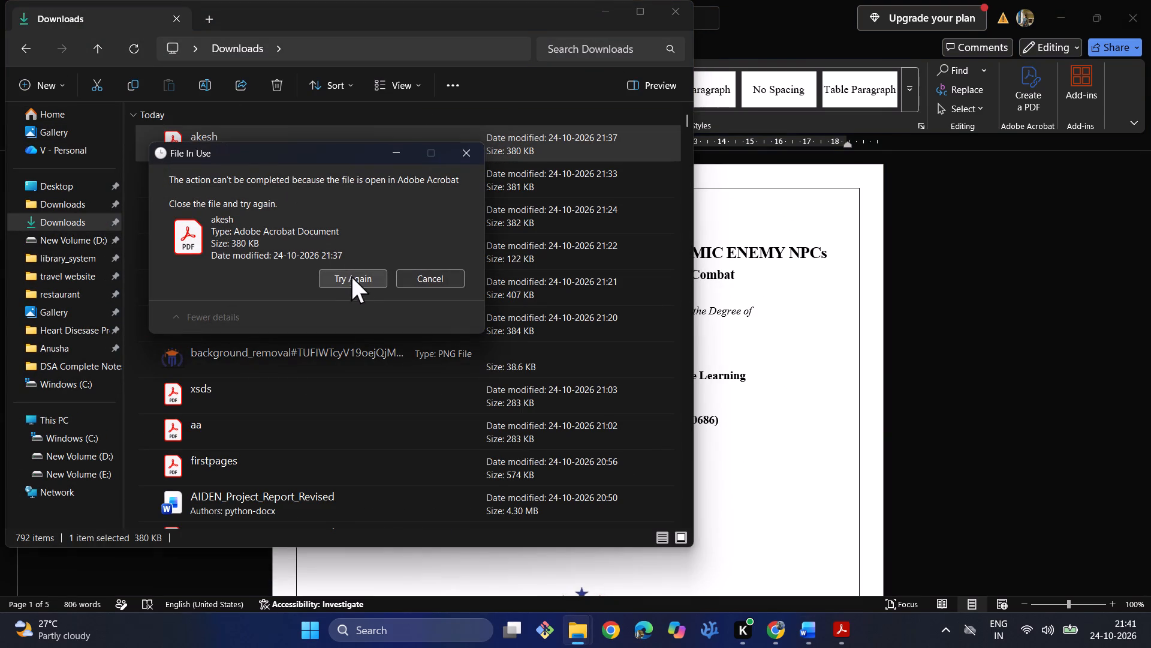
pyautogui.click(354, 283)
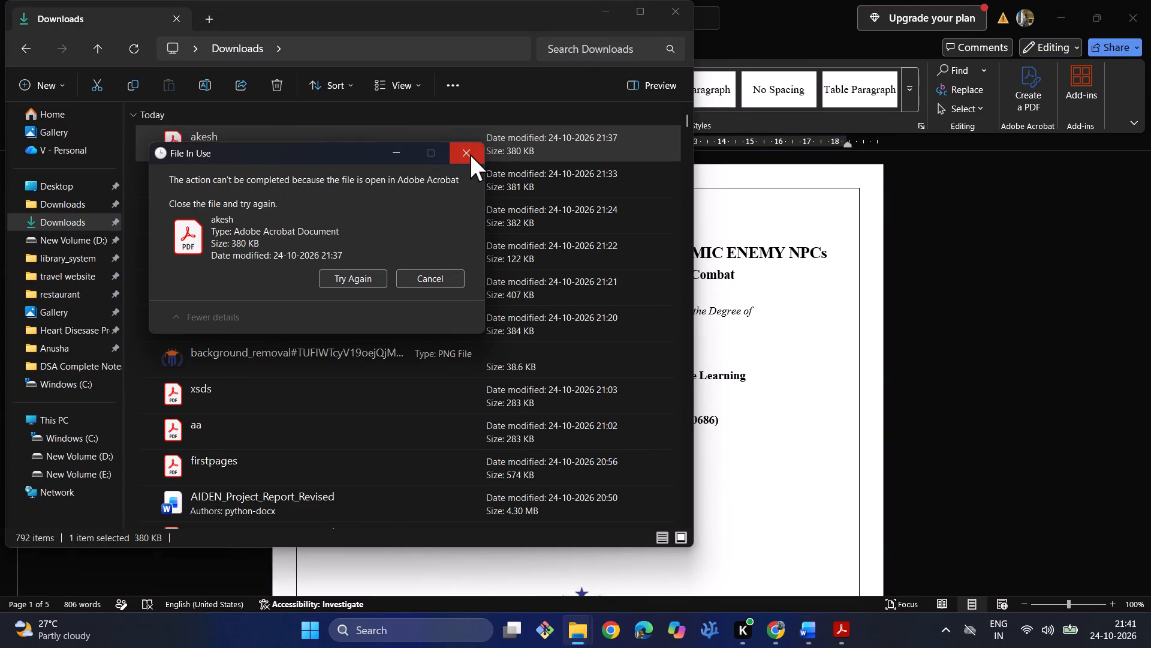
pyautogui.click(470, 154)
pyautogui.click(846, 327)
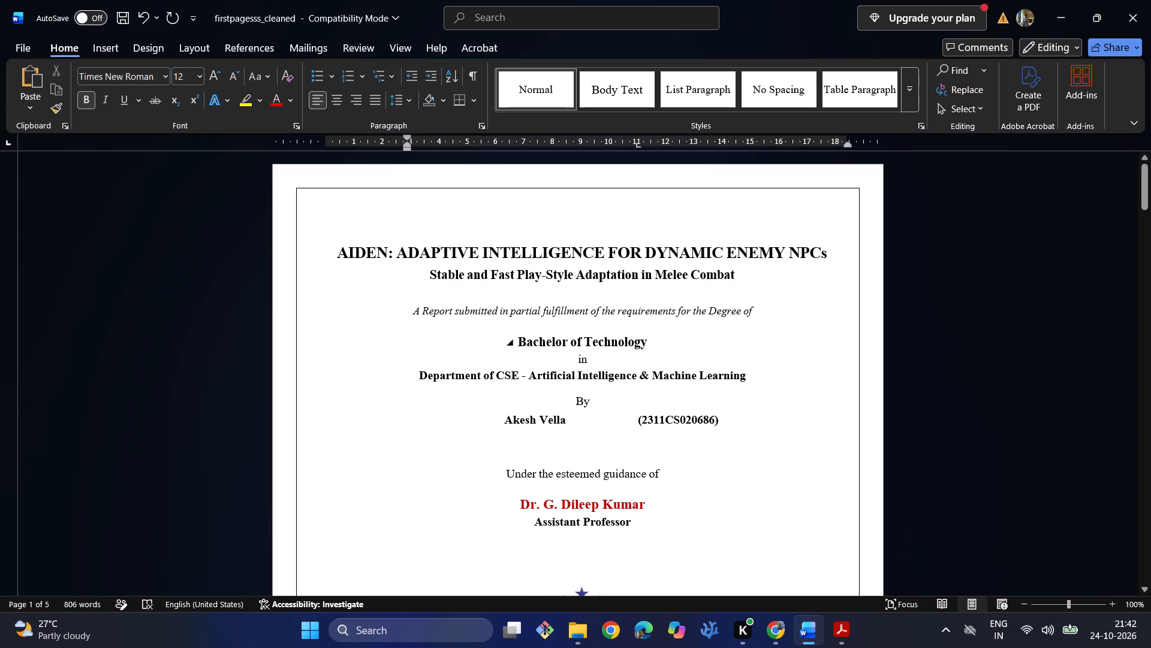
# Review the student's name and roll number on the title, certificate, declaration and acknowledgement pages.
pyautogui.scroll(-4, 709, 344)
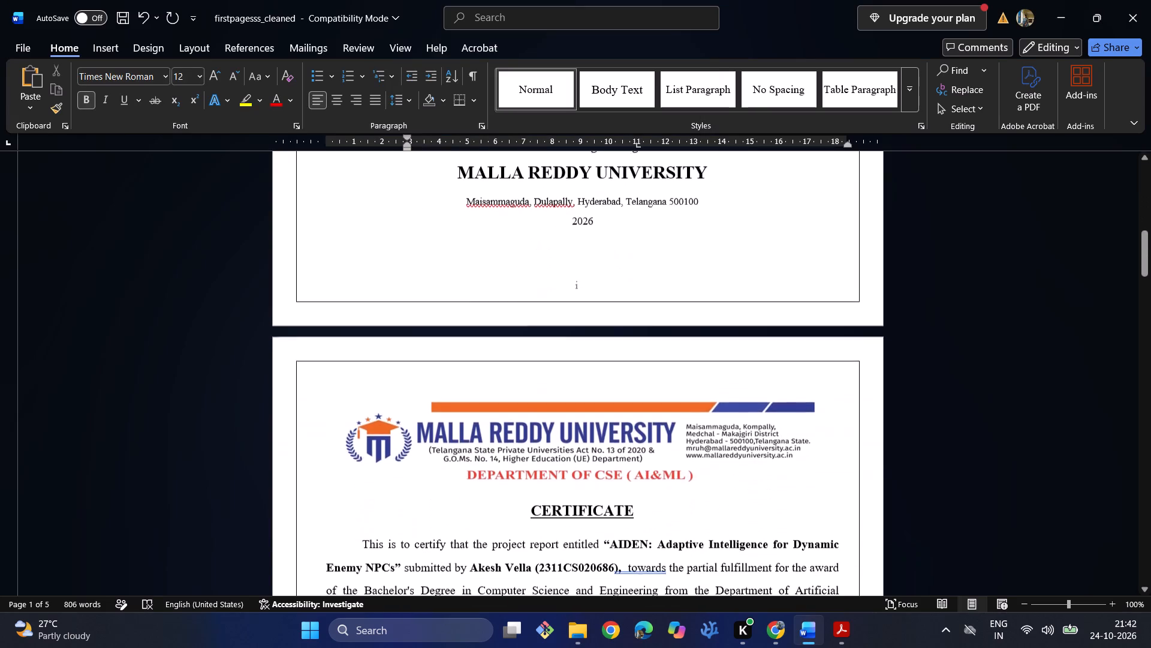
pyautogui.scroll(-2, 709, 344)
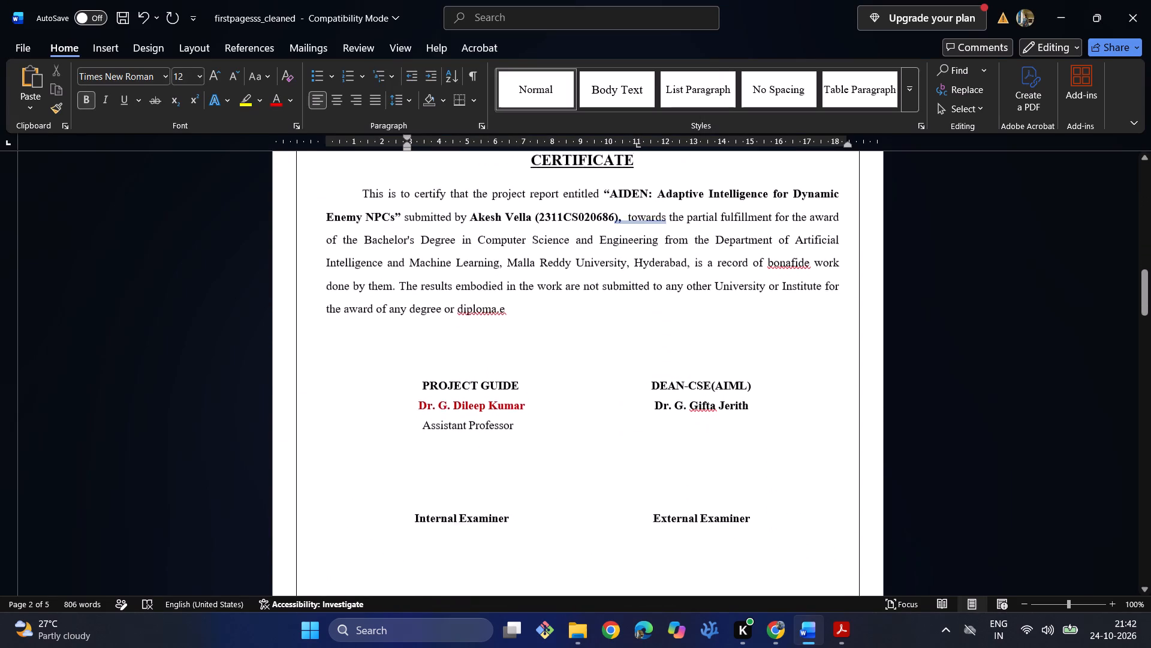
pyautogui.scroll(-4, 709, 344)
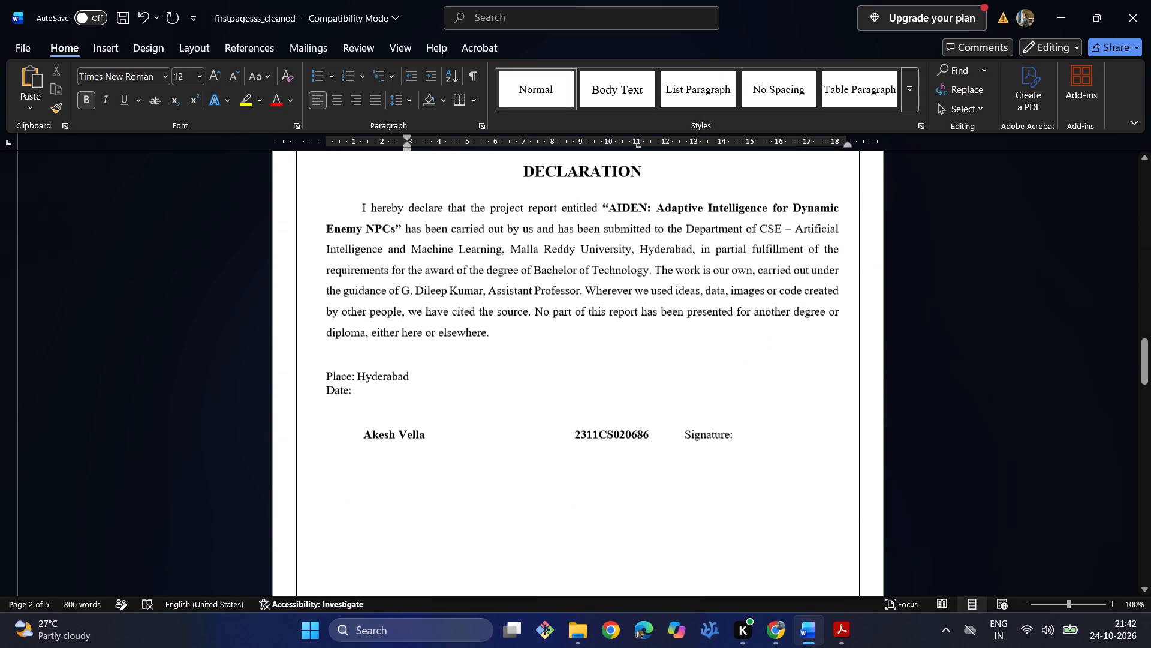
pyautogui.scroll(-4, 709, 344)
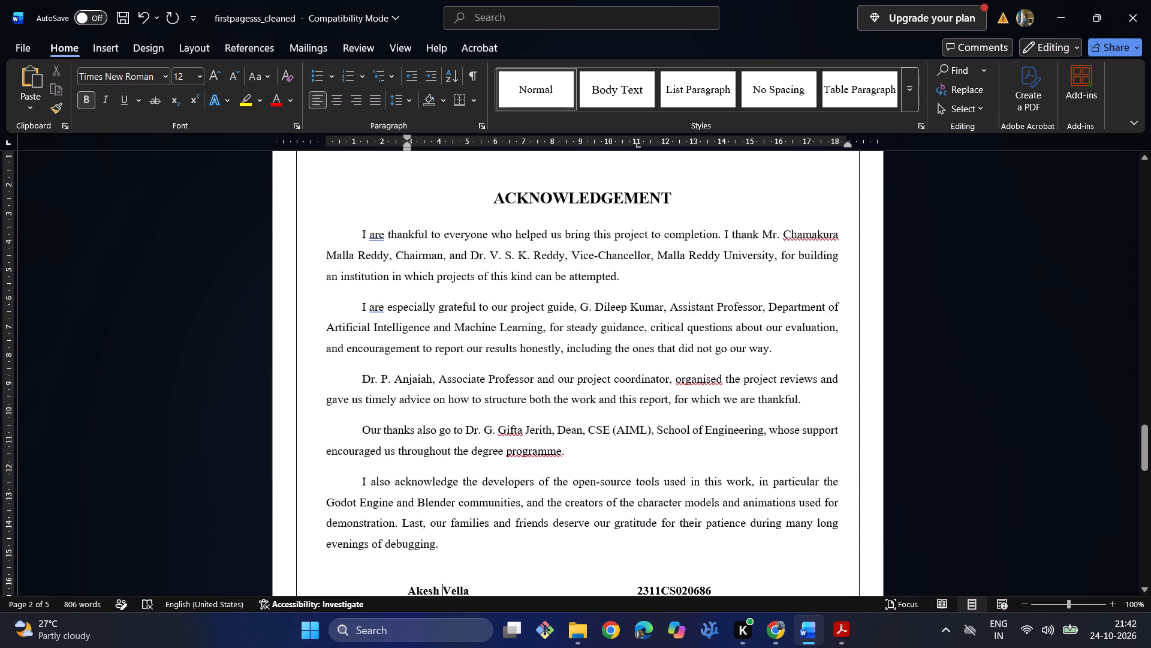
# Print the whole document with Microsoft Print to PDF into Downloads under the file name akeshh.pdf.
pyautogui.click(29, 44)
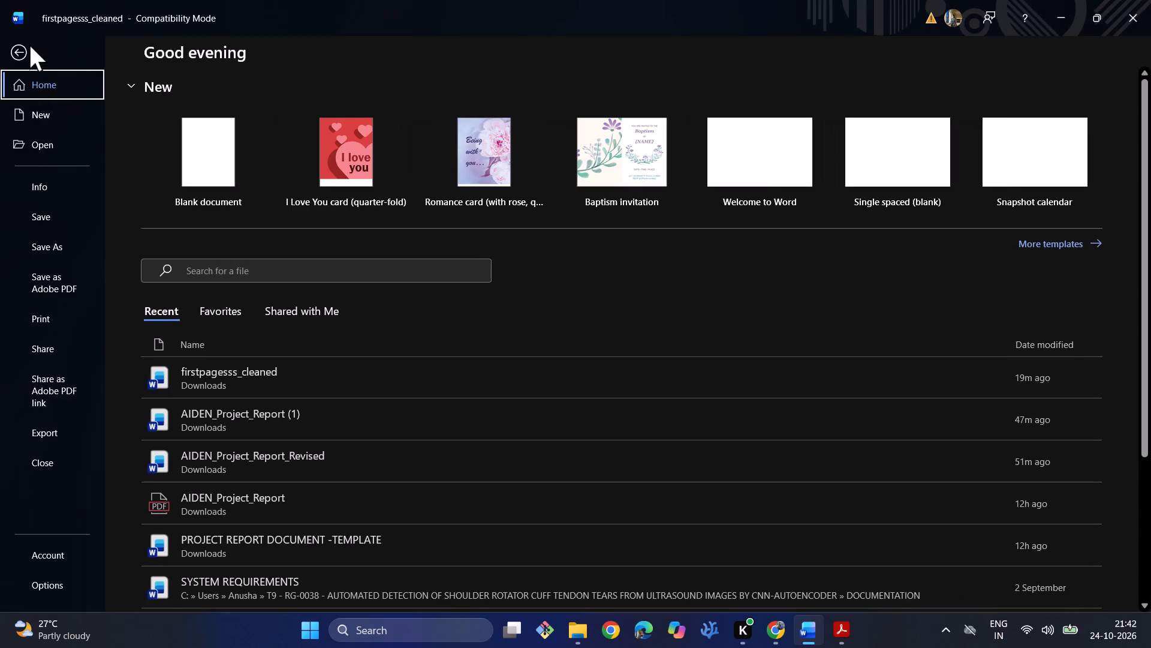
pyautogui.click(44, 310)
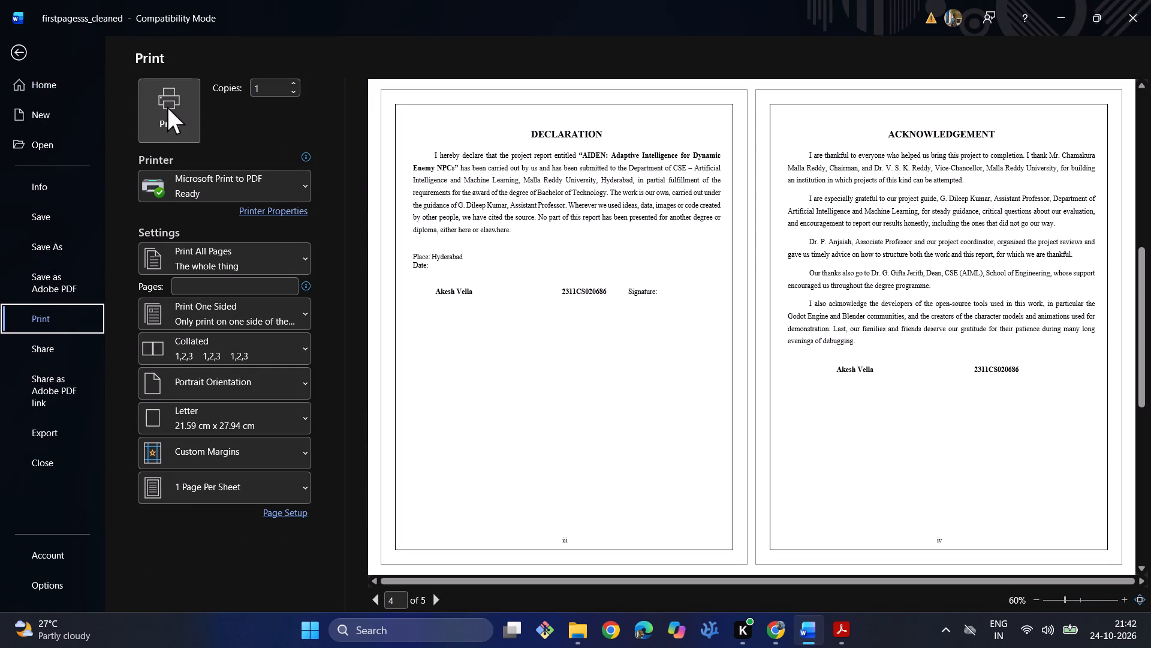
pyautogui.click(167, 107)
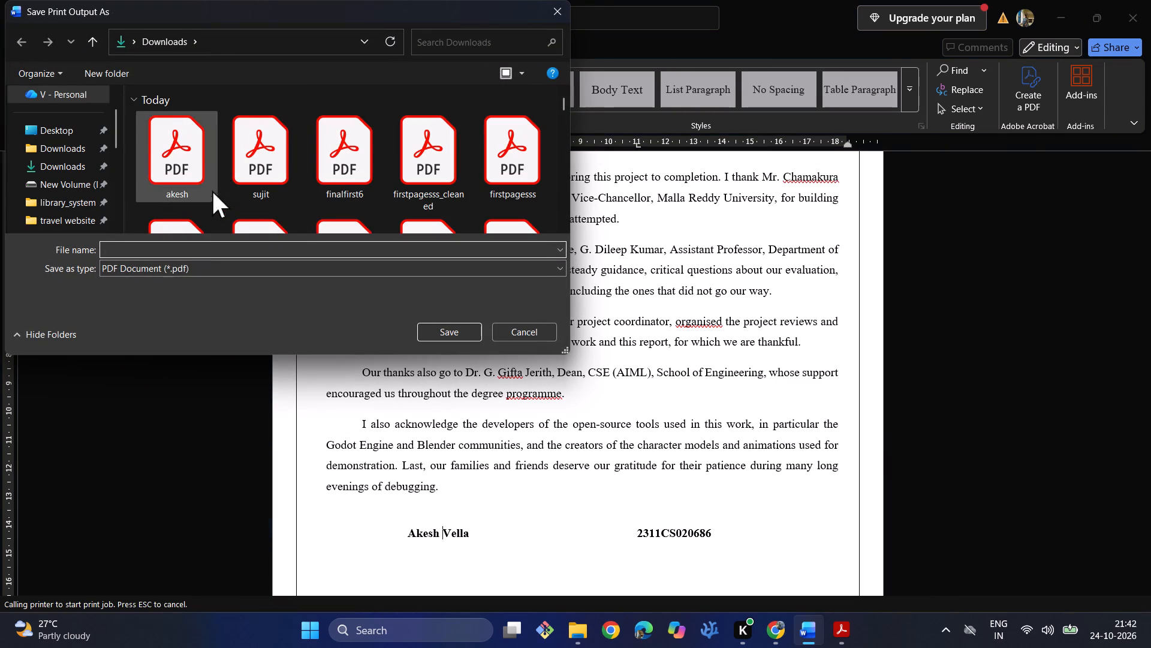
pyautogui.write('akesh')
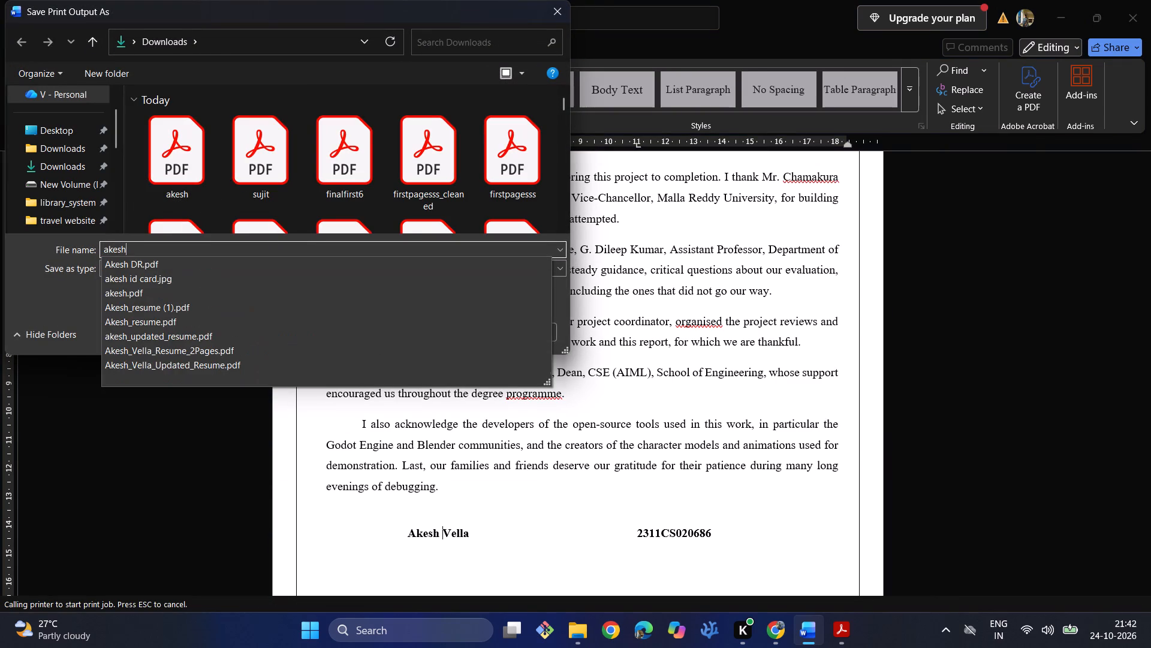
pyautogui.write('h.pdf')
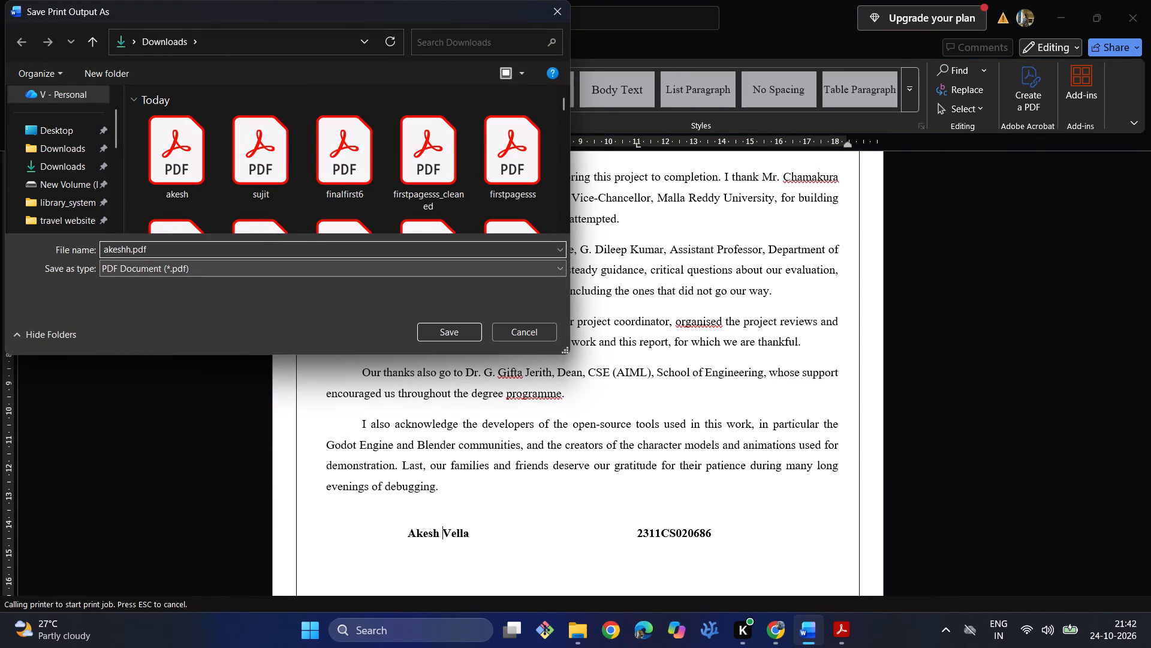
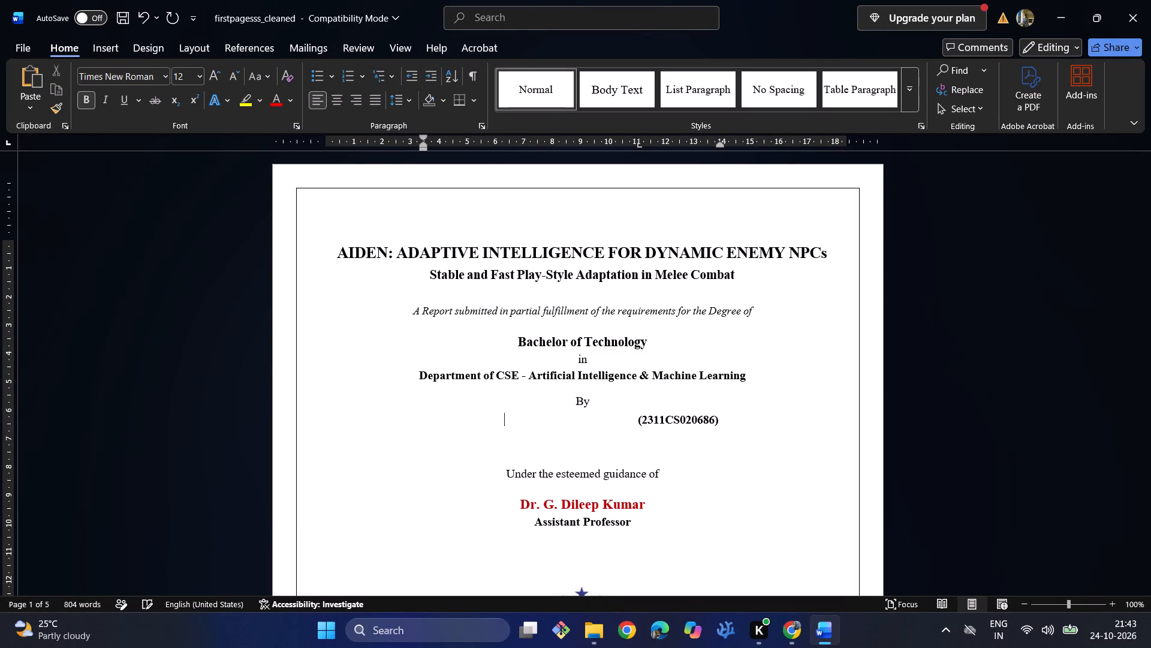
# Enter the next student's name on the title page and change the last two digits of the roll number to match that student.
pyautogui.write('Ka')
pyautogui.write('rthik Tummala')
pyautogui.click(712, 421)
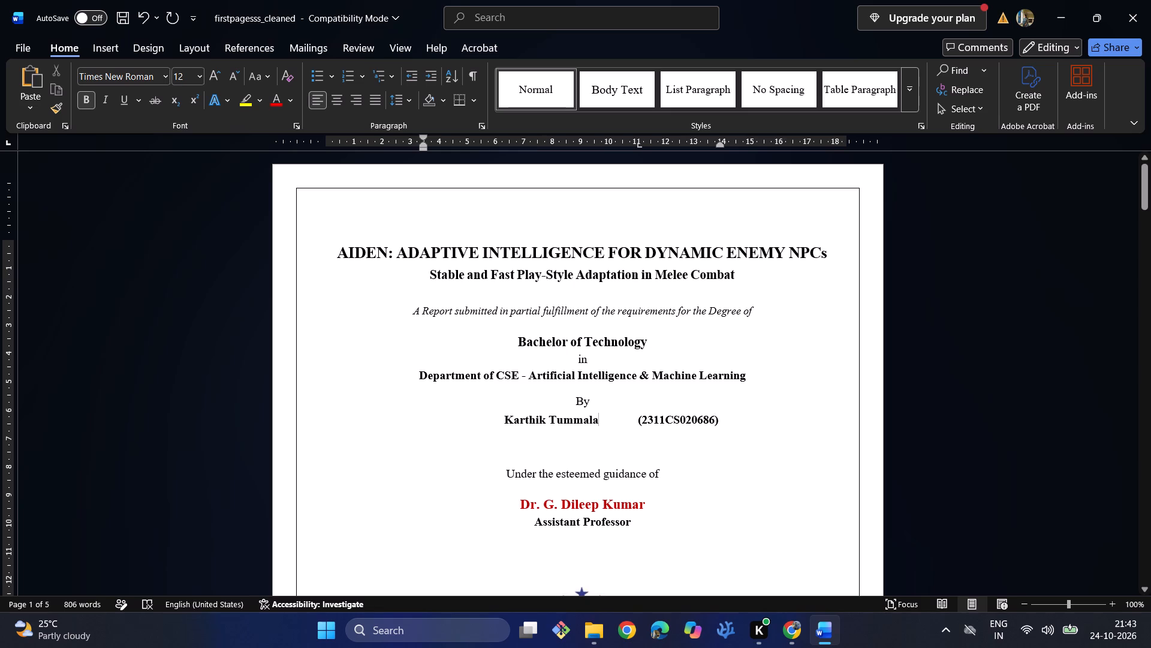
pyautogui.press('BackSpace')
pyautogui.press('BackSpace')
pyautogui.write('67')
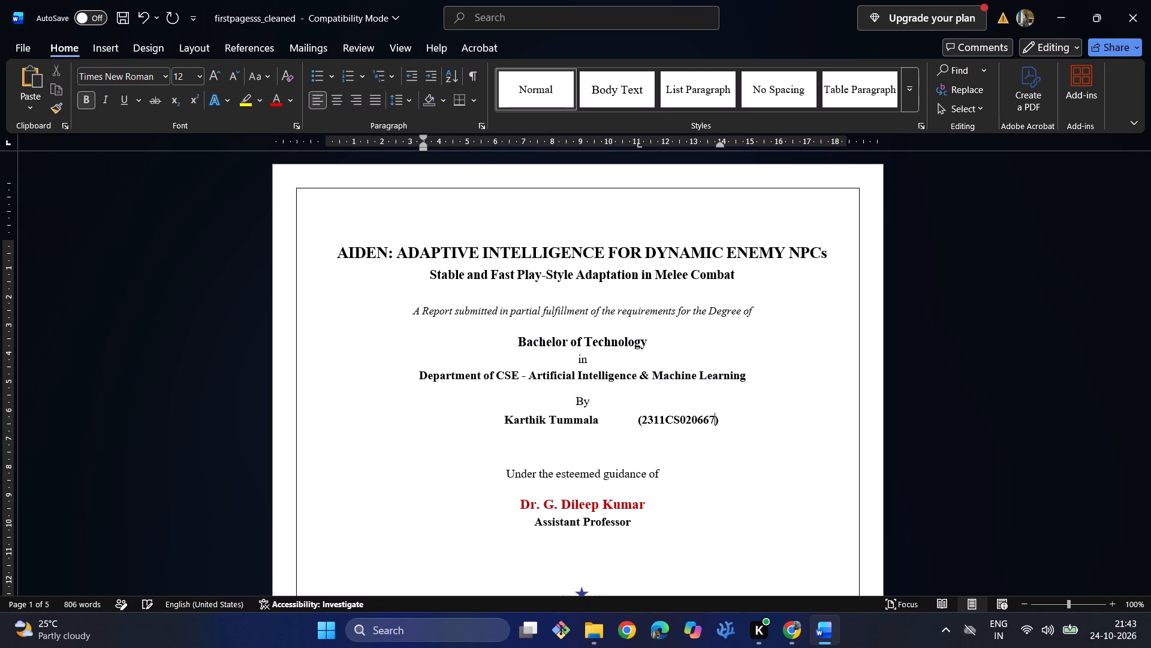
# Remove extra leading spaces before the student's name on the title page, keeping the name's capital first letter.
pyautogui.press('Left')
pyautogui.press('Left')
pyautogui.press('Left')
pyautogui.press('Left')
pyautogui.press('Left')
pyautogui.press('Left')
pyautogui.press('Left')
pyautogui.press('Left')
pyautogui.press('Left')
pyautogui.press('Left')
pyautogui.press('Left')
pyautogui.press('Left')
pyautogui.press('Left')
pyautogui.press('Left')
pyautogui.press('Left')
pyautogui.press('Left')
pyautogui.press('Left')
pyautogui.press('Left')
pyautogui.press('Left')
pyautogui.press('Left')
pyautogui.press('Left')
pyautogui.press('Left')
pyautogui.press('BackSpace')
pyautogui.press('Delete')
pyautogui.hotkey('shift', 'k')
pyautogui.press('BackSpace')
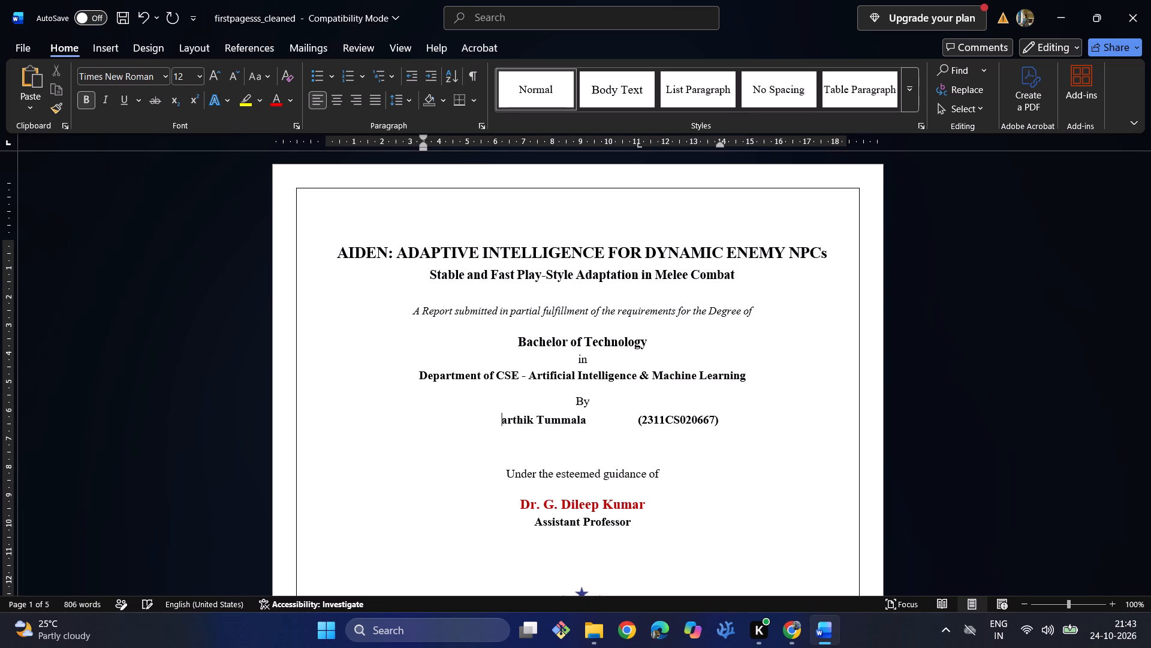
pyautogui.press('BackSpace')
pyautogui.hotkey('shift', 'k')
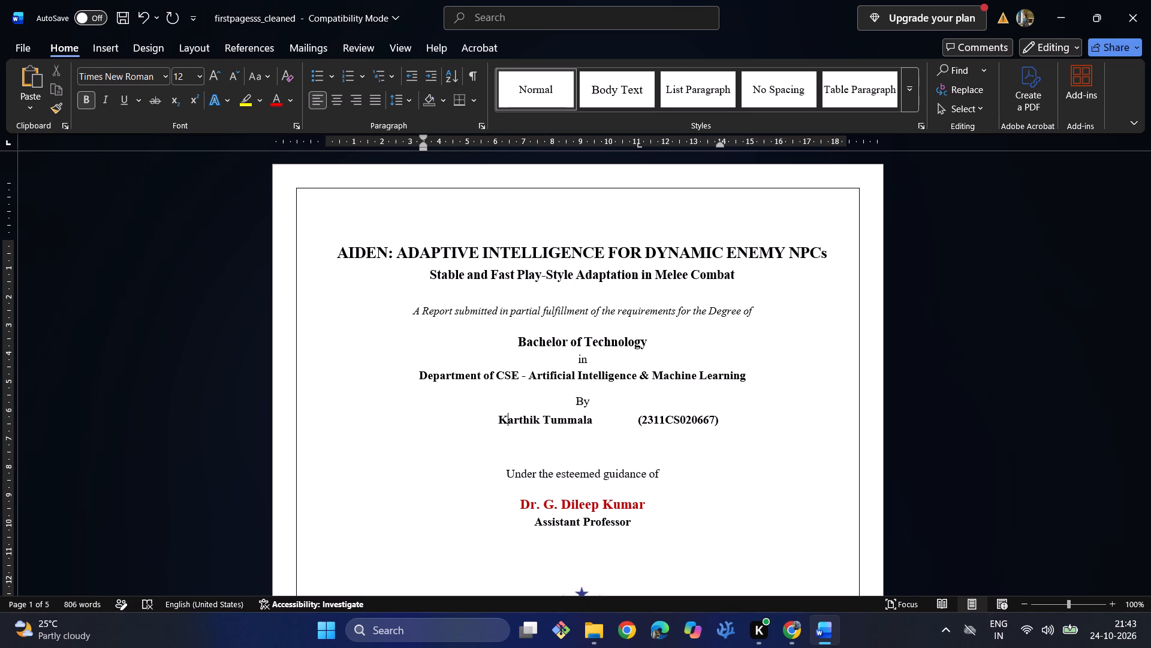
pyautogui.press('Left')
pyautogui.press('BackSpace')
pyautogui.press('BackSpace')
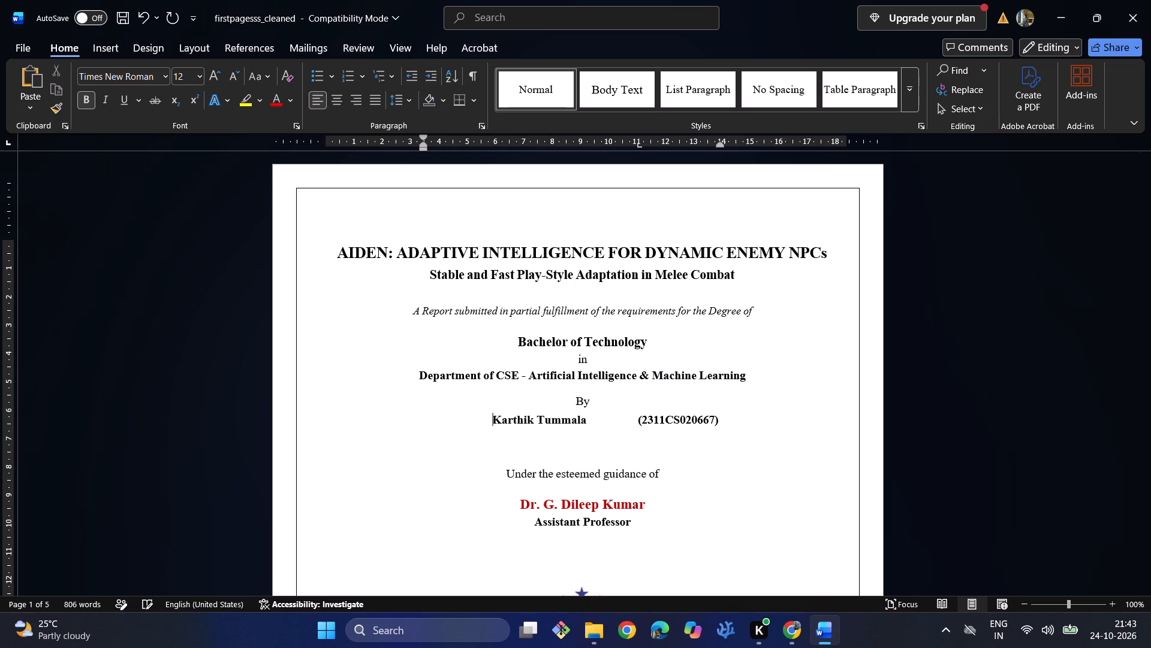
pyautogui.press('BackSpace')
# Delete the previous student's name from the certificate paragraph, keeping the roll number in parentheses.
pyautogui.scroll(-3, 561, 428)
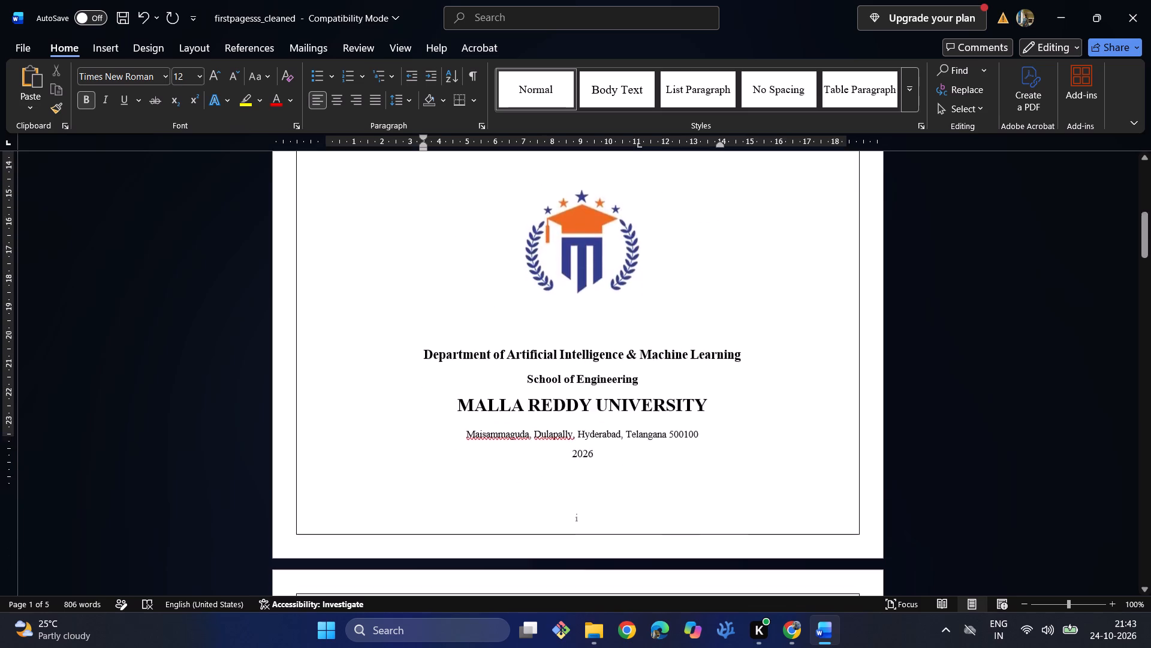
pyautogui.scroll(-1, 561, 428)
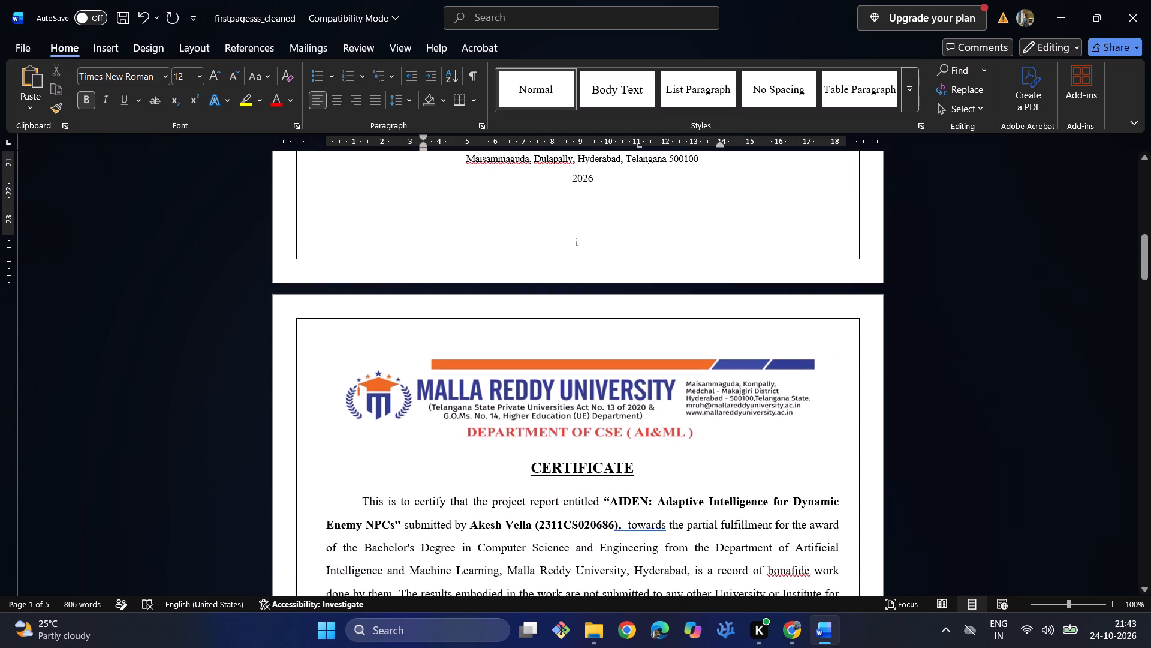
pyautogui.click(529, 523)
pyautogui.press('BackSpace')
pyautogui.press('BackSpace')
pyautogui.press('BackSpace')
pyautogui.press('BackSpace')
pyautogui.press('BackSpace')
pyautogui.press('BackSpace')
pyautogui.press('BackSpace')
pyautogui.press('BackSpace')
pyautogui.press('BackSpace')
pyautogui.press('BackSpace')
pyautogui.press('BackSpace')
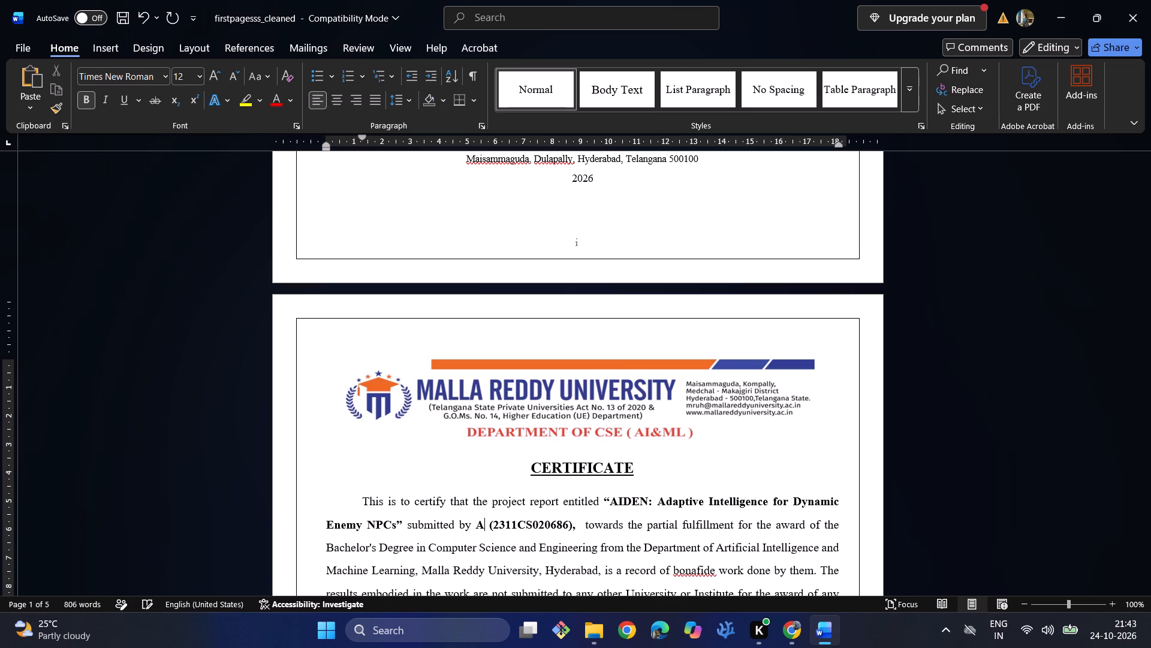
pyautogui.press('BackSpace')
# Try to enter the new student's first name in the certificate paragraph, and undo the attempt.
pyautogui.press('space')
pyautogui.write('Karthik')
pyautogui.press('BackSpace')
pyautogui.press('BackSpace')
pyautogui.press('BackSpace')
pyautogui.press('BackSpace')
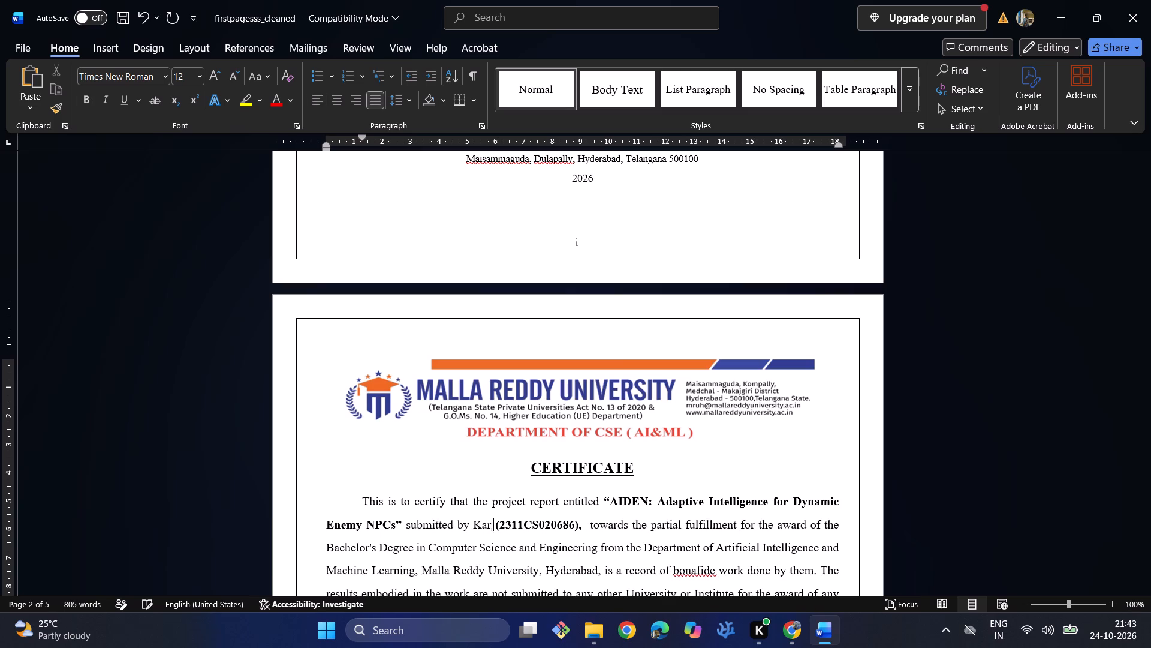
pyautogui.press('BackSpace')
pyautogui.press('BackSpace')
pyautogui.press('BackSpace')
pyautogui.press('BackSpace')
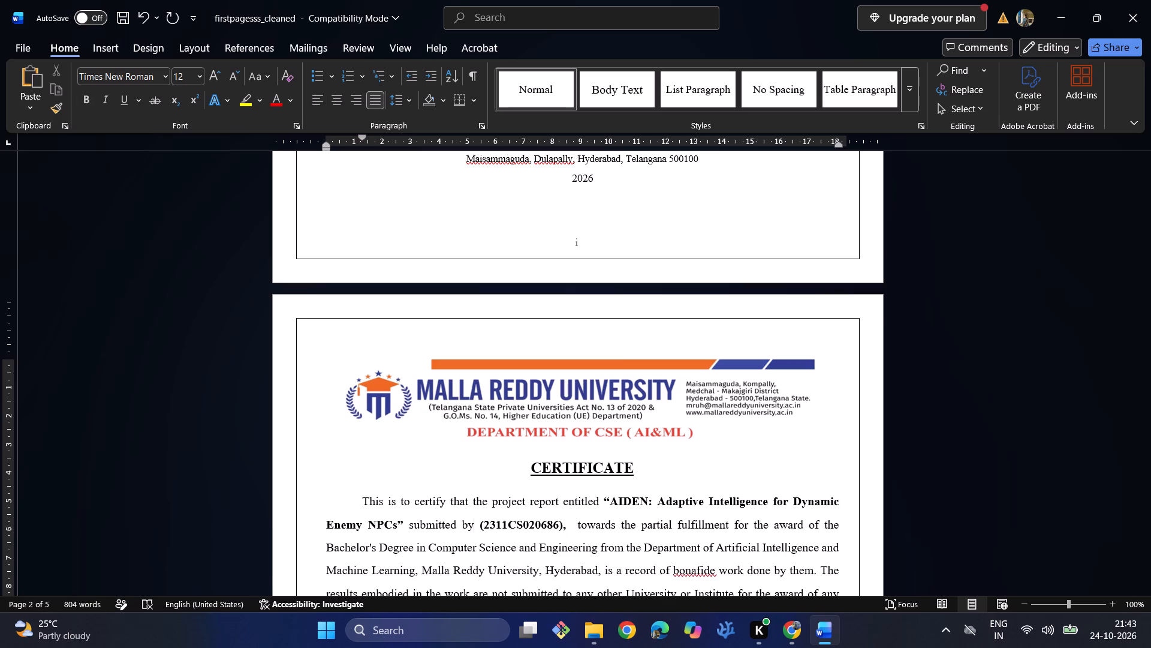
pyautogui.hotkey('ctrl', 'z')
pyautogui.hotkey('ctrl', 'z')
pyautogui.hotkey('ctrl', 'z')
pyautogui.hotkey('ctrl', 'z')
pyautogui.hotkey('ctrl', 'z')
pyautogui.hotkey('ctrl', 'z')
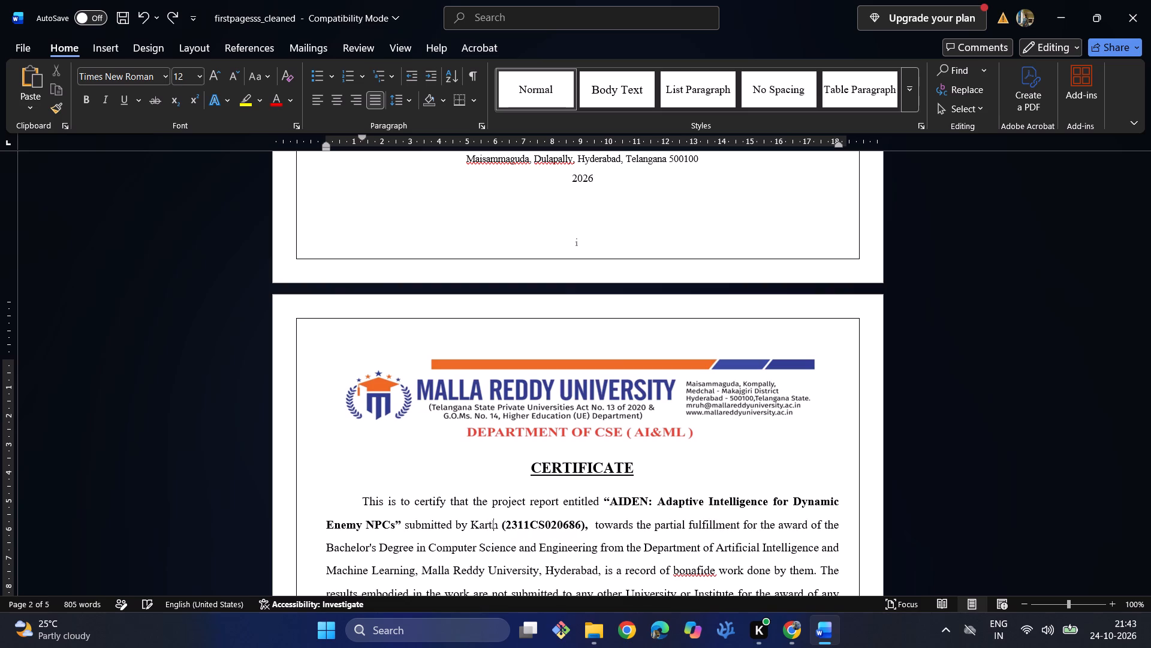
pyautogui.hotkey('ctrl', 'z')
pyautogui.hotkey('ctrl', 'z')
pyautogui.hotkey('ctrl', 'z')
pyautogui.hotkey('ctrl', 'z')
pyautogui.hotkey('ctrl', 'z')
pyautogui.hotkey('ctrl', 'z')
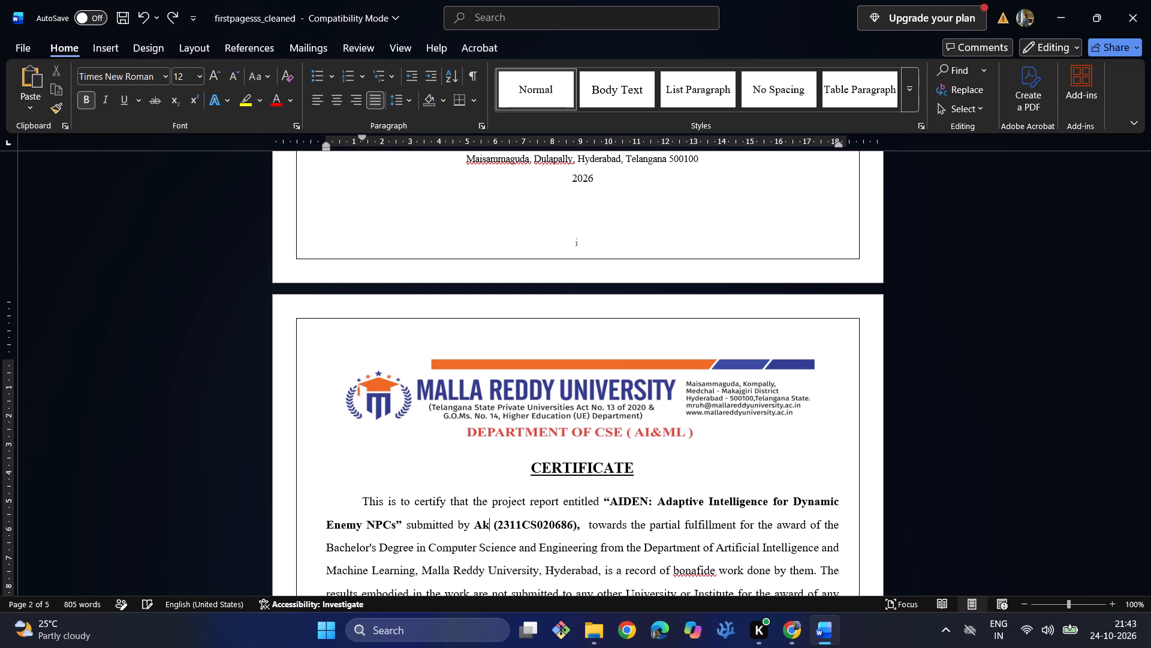
# Replace the remaining letters of the old name in the certificate paragraph with the new student's full name in bold.
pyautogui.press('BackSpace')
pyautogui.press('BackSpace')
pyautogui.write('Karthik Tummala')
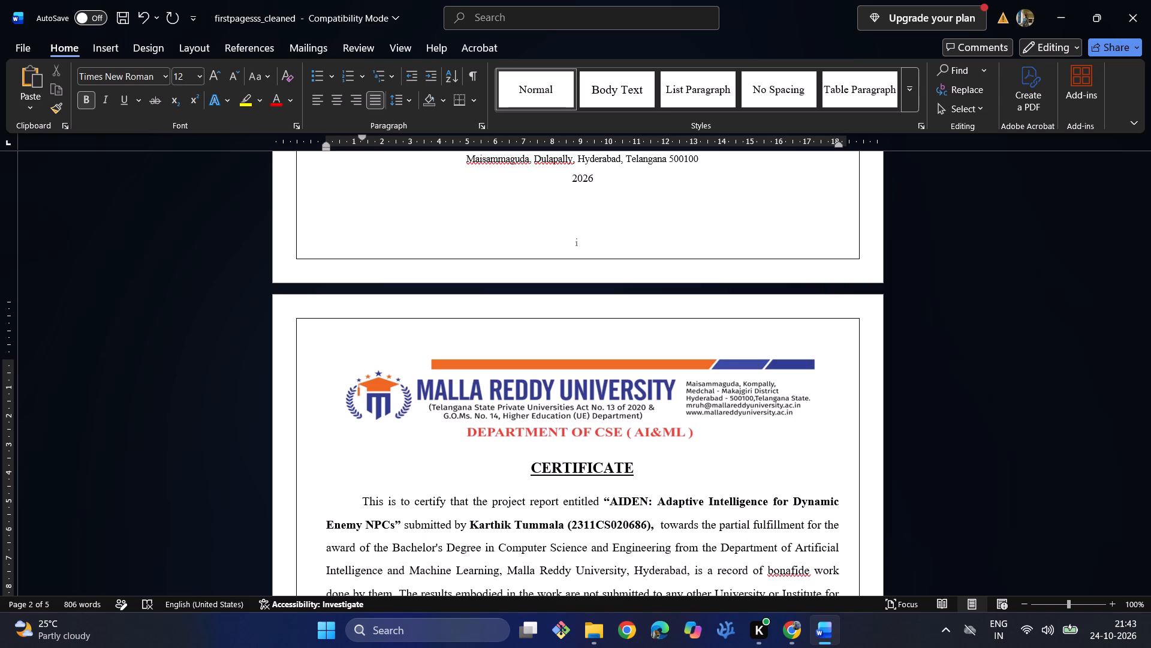
# Change the last two digits of the roll number in the certificate paragraph to match the new student.
pyautogui.scroll(-2, 529, 523)
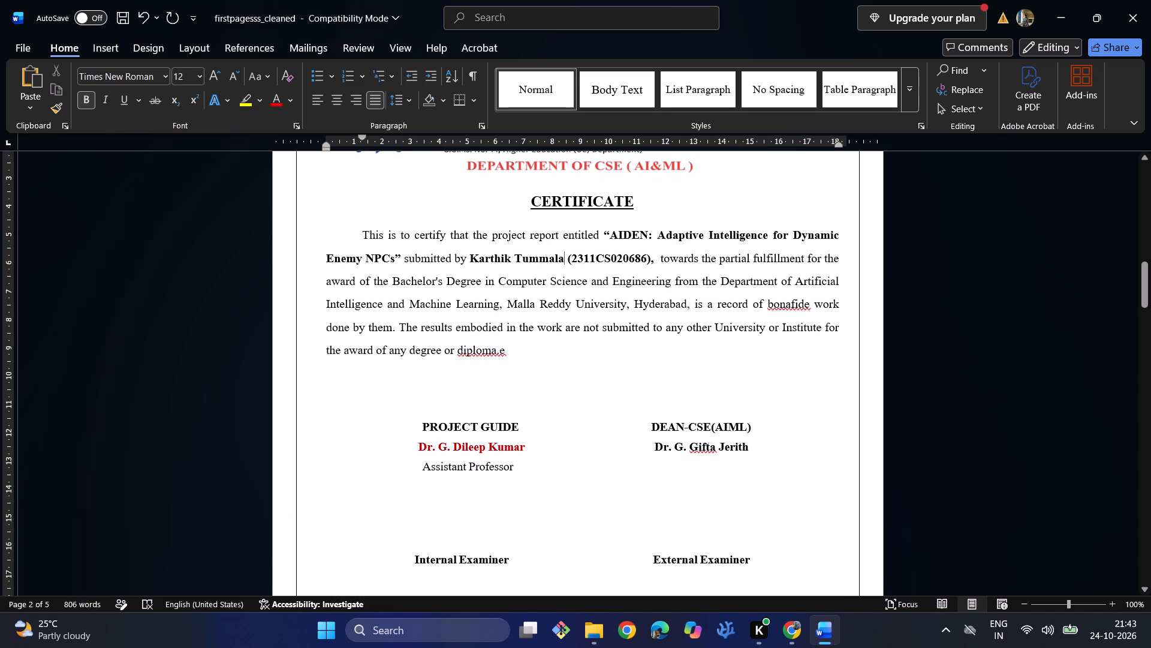
pyautogui.click(644, 263)
pyautogui.press('BackSpace')
pyautogui.press('BackSpace')
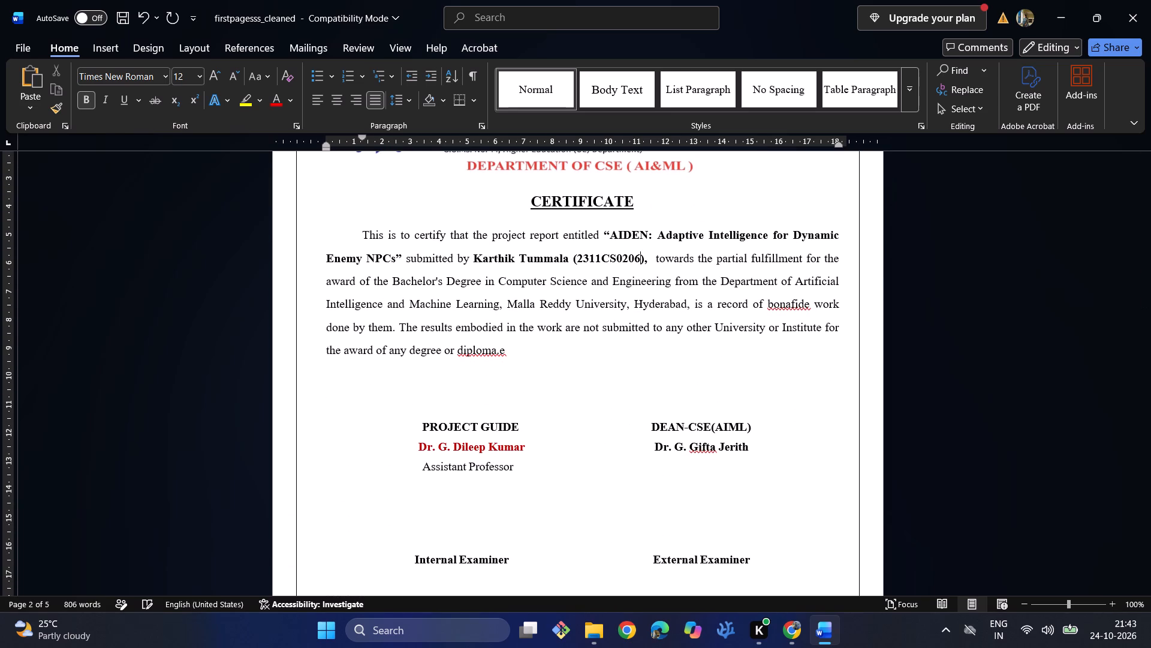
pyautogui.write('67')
# Change the last two digits of the roll number on the declaration page to match the new student.
pyautogui.scroll(-1, 644, 263)
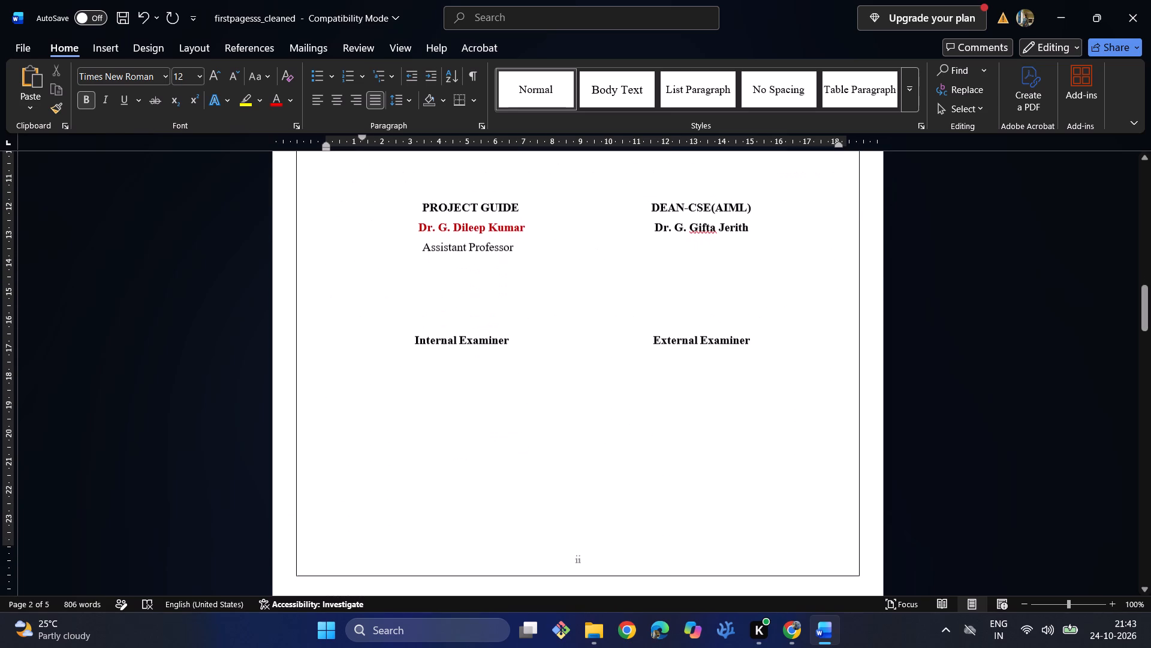
pyautogui.scroll(-2, 607, 324)
pyautogui.scroll(-1, 580, 406)
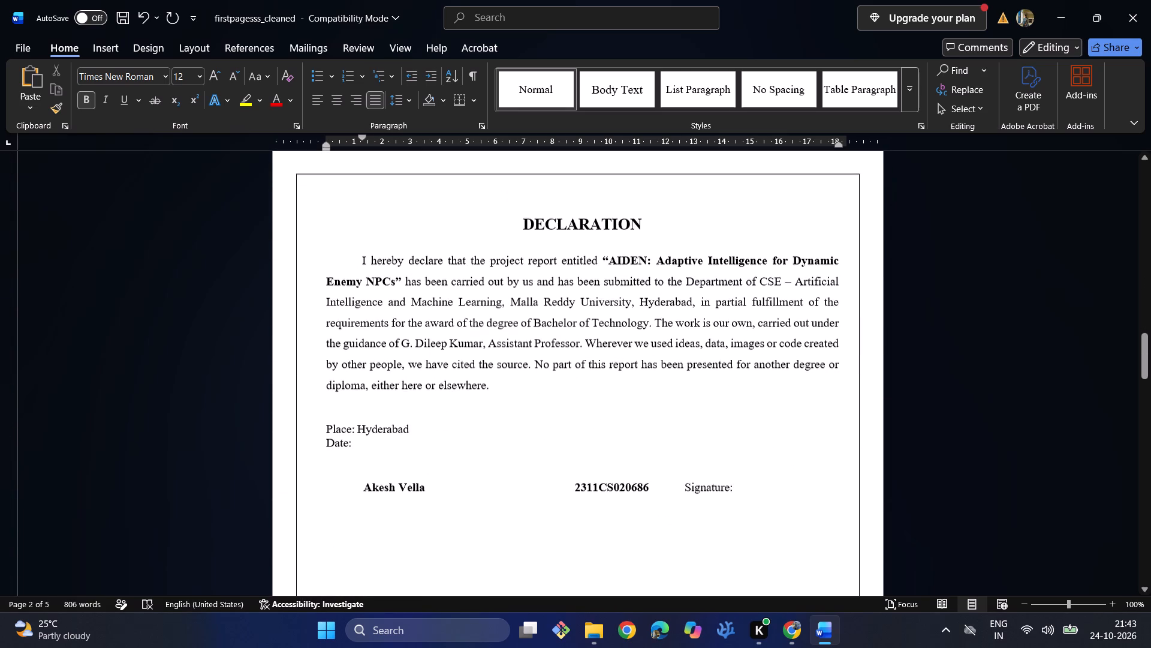
pyautogui.click(646, 485)
pyautogui.press('BackSpace')
pyautogui.press('BackSpace')
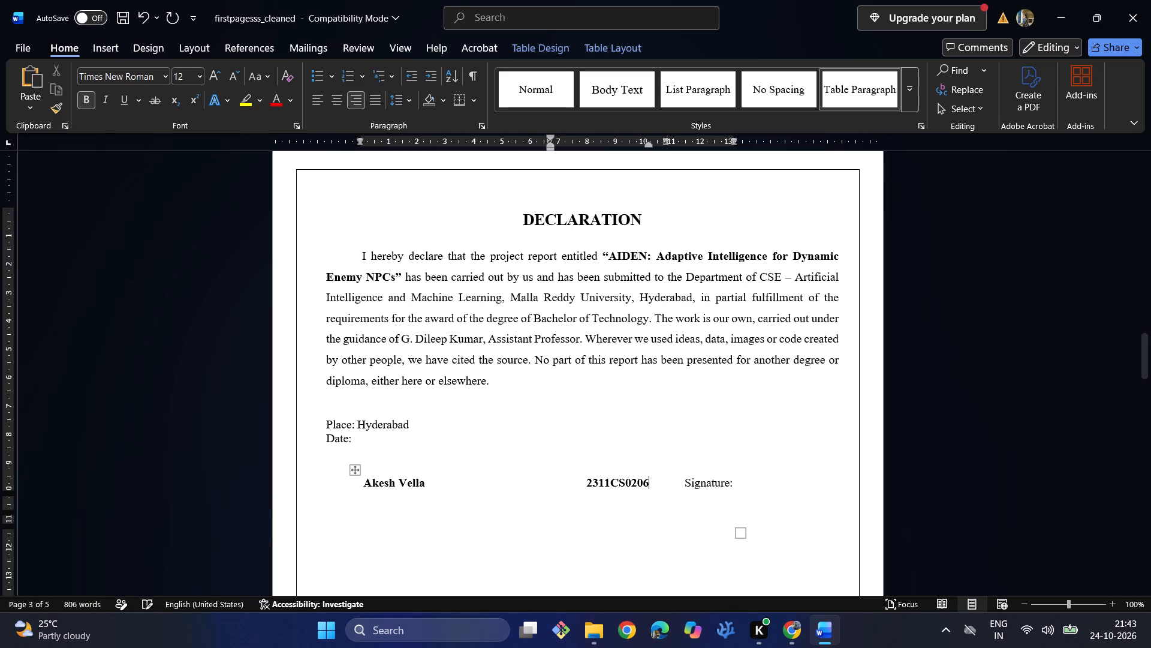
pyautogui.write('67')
# Replace the previous student's name in the declaration page's signature row with the new student's full name.
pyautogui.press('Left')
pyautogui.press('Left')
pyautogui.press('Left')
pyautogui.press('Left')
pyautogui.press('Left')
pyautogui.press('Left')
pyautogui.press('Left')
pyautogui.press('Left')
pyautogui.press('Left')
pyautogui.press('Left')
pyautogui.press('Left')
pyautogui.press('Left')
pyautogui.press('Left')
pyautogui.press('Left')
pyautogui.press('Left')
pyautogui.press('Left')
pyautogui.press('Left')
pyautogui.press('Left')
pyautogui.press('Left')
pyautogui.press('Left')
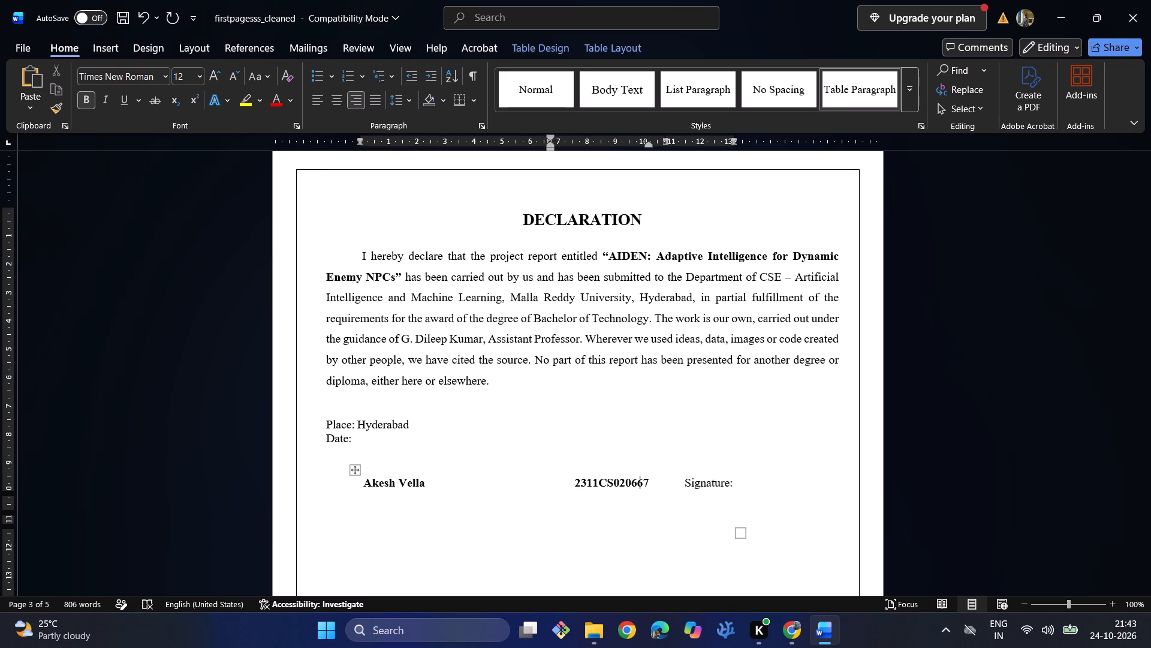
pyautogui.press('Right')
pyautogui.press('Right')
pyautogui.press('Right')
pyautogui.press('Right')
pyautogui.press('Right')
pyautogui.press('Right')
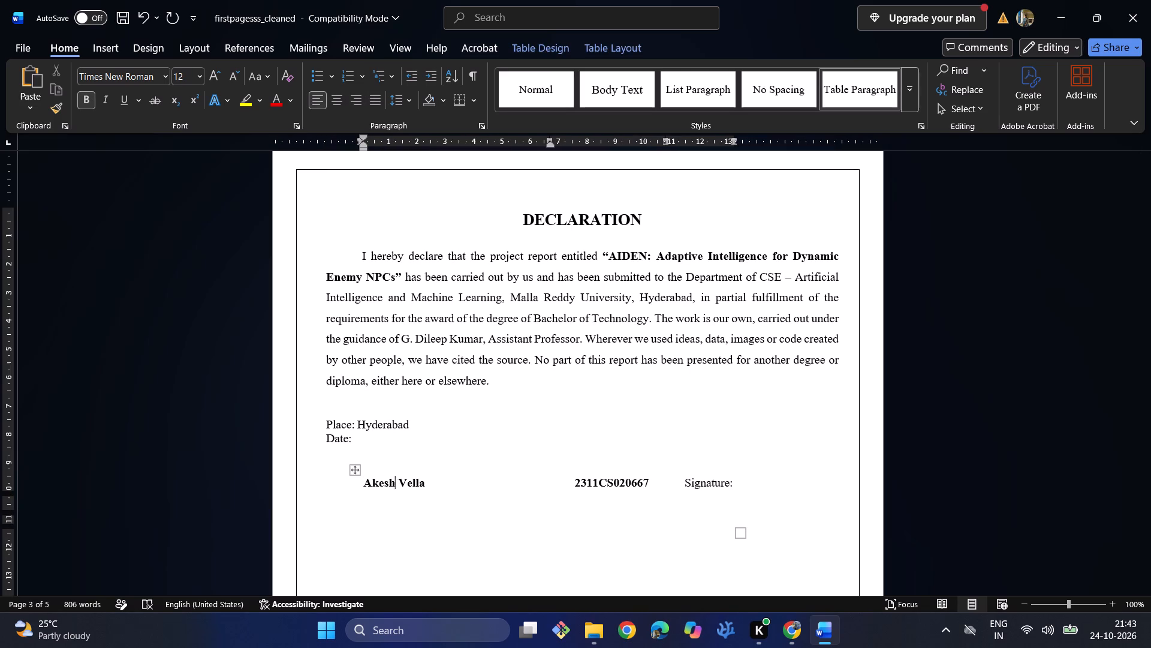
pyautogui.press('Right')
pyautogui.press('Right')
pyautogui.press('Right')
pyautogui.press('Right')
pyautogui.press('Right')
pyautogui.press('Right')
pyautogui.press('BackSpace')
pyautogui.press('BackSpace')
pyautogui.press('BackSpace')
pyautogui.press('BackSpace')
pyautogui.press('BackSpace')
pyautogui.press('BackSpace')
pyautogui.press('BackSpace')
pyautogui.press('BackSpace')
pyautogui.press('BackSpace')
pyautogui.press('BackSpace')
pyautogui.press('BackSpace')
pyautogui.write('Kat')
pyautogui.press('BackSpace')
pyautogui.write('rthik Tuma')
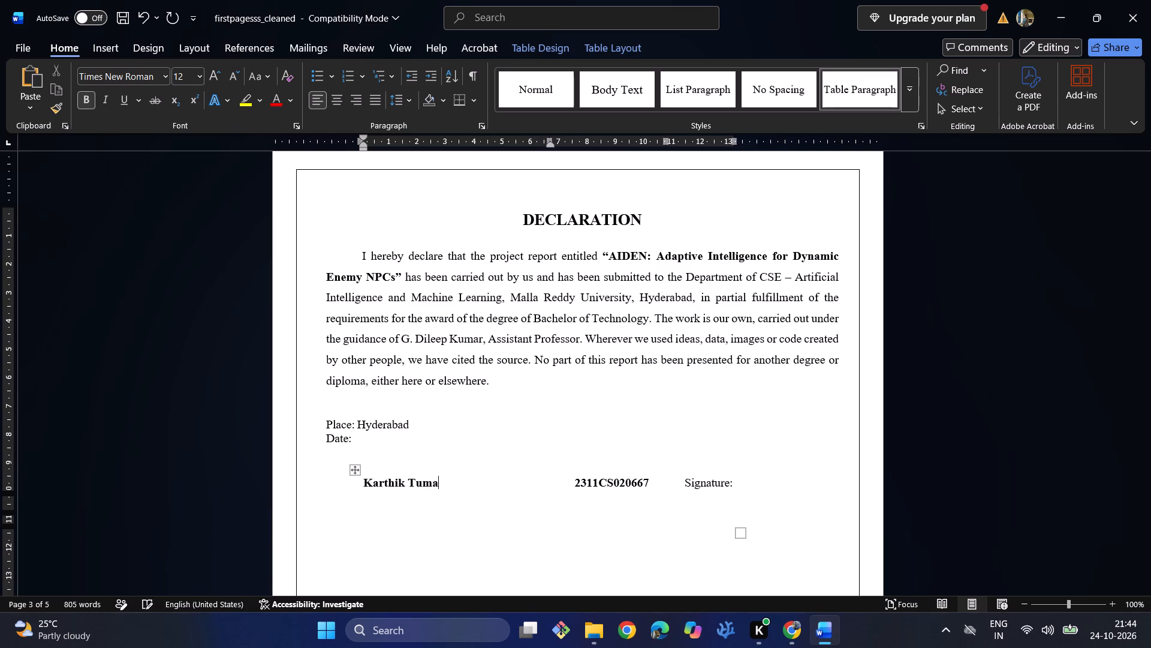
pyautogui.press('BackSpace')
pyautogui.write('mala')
# Replace the previous student's name at the bottom of the acknowledgement page with the new student's full name.
pyautogui.scroll(-1, 671, 479)
pyautogui.scroll(-4, 812, 406)
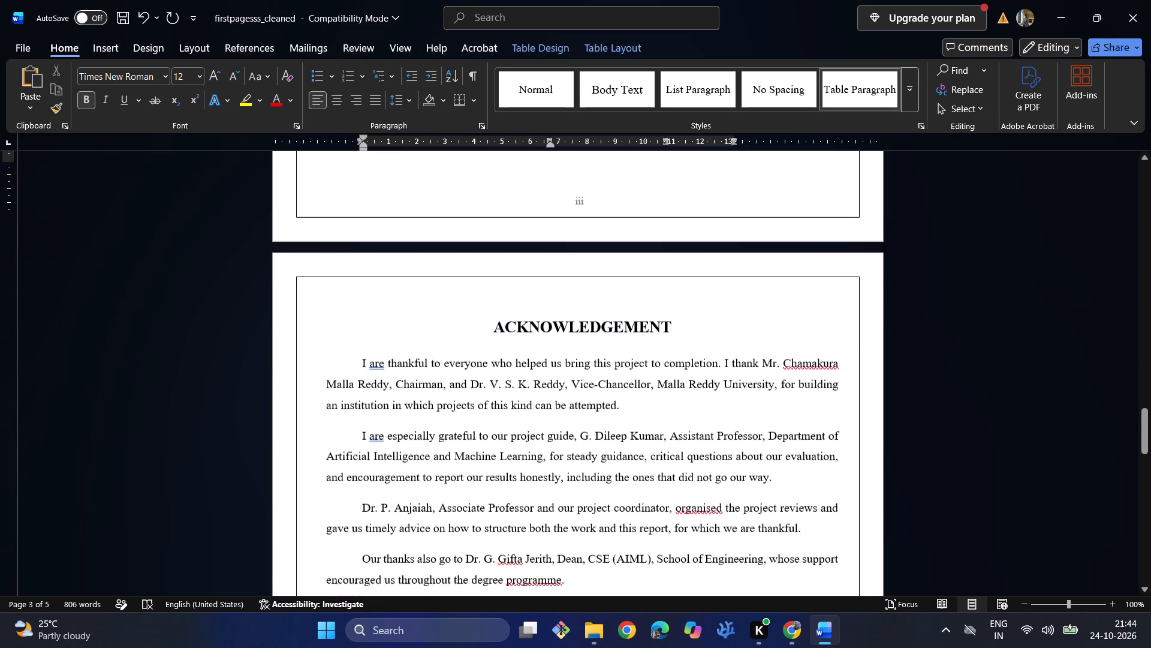
pyautogui.scroll(-2, 812, 406)
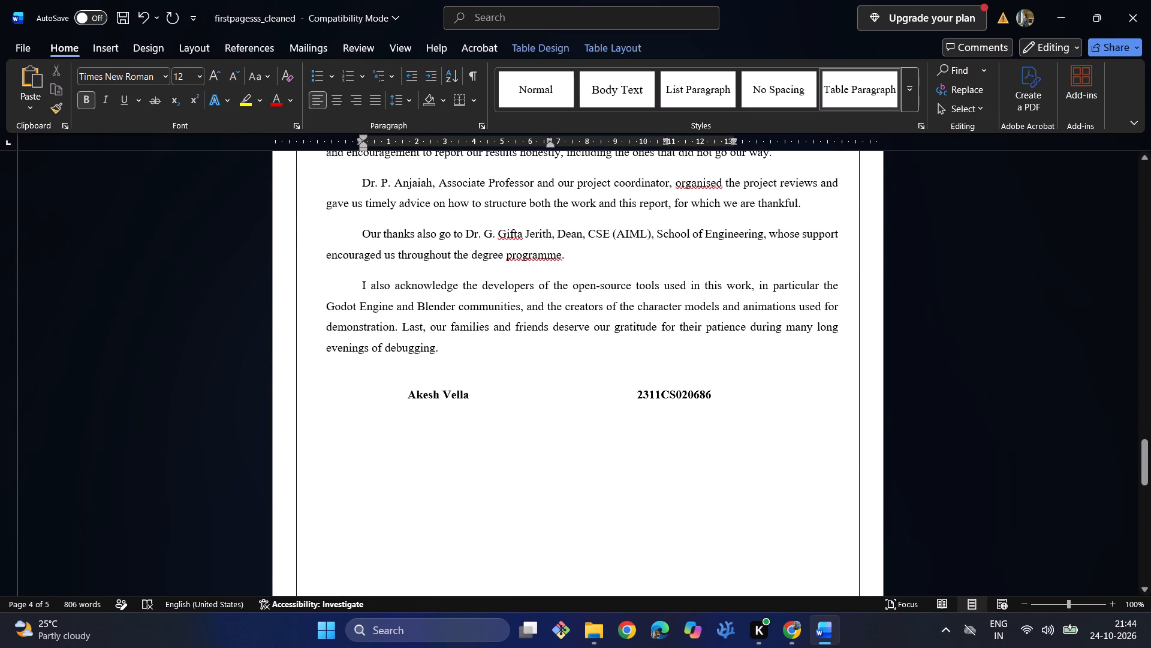
pyautogui.click(470, 397)
pyautogui.press('BackSpace')
pyautogui.press('BackSpace')
pyautogui.press('BackSpace')
pyautogui.press('BackSpace')
pyautogui.press('BackSpace')
pyautogui.press('BackSpace')
pyautogui.press('BackSpace')
pyautogui.press('BackSpace')
pyautogui.press('BackSpace')
pyautogui.press('BackSpace')
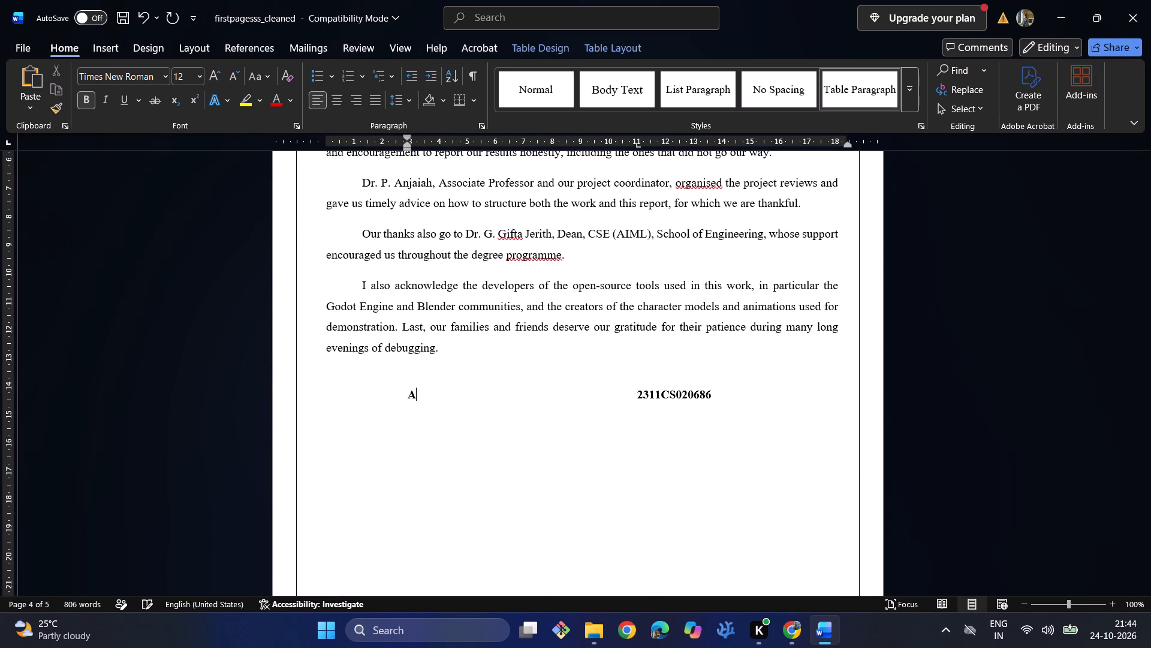
pyautogui.press('BackSpace')
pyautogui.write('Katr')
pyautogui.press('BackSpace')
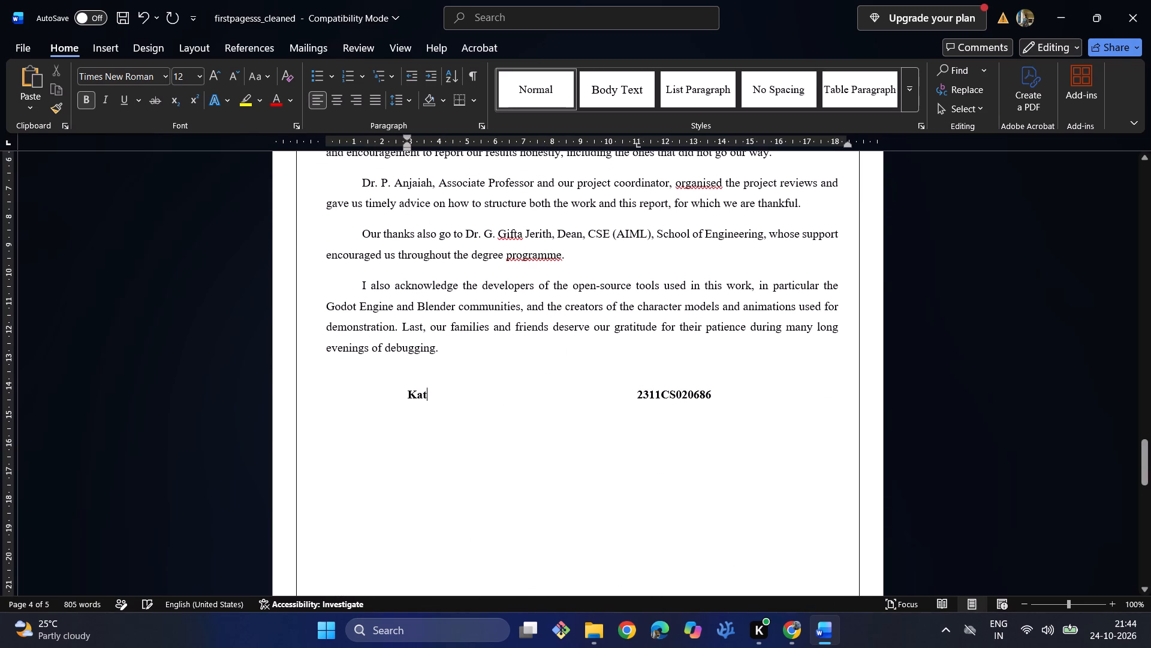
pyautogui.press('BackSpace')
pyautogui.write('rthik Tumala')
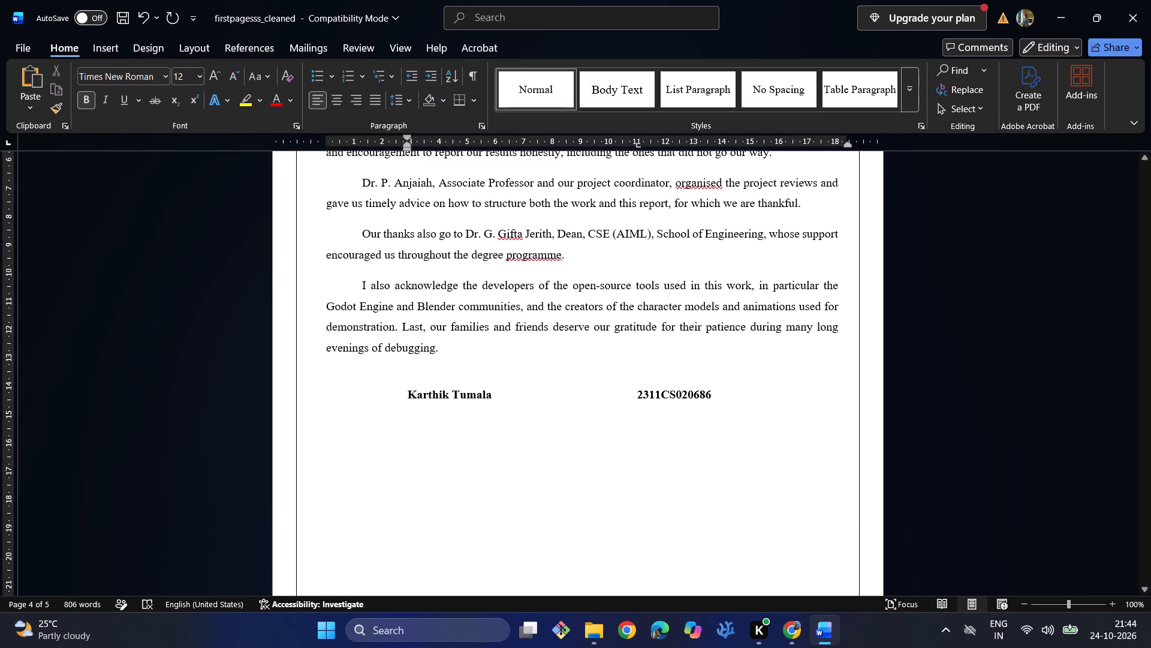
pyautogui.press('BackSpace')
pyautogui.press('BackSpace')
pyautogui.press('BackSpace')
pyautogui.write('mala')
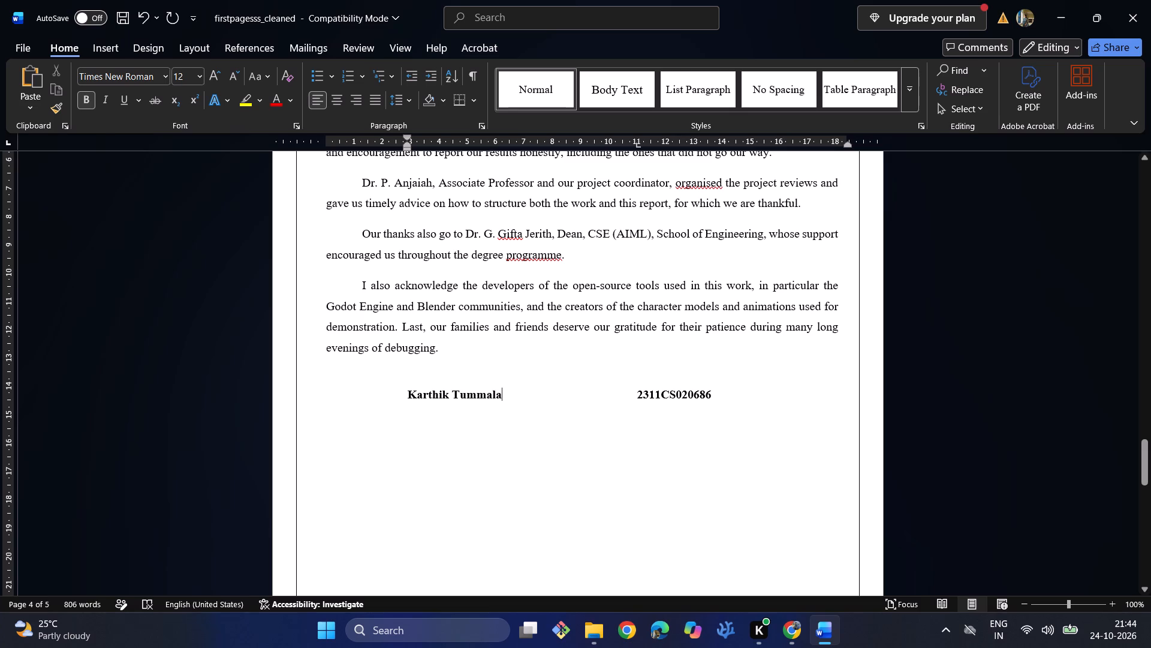
# Change the last two digits of the roll number on the acknowledgement page to match the new student.
pyautogui.click(718, 391)
pyautogui.press('BackSpace')
pyautogui.press('BackSpace')
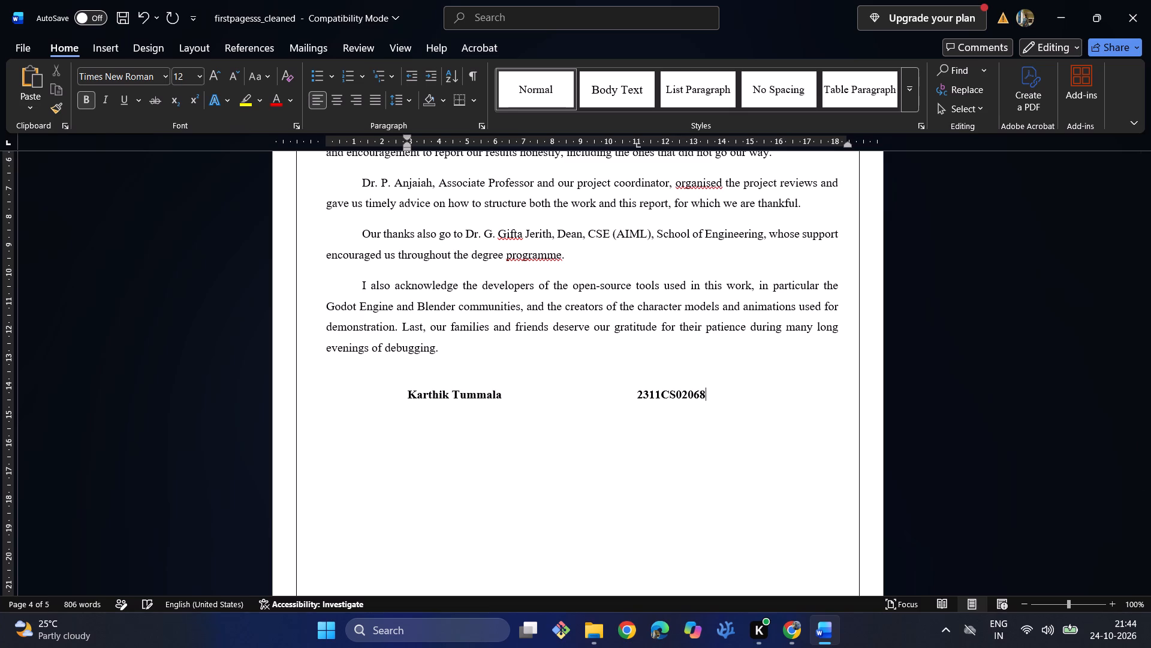
pyautogui.press('BackSpace')
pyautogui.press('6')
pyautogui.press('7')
# Review the front pages from the acknowledgement back to the title page, checking the student name and roll number on each.
pyautogui.scroll(-2, 718, 391)
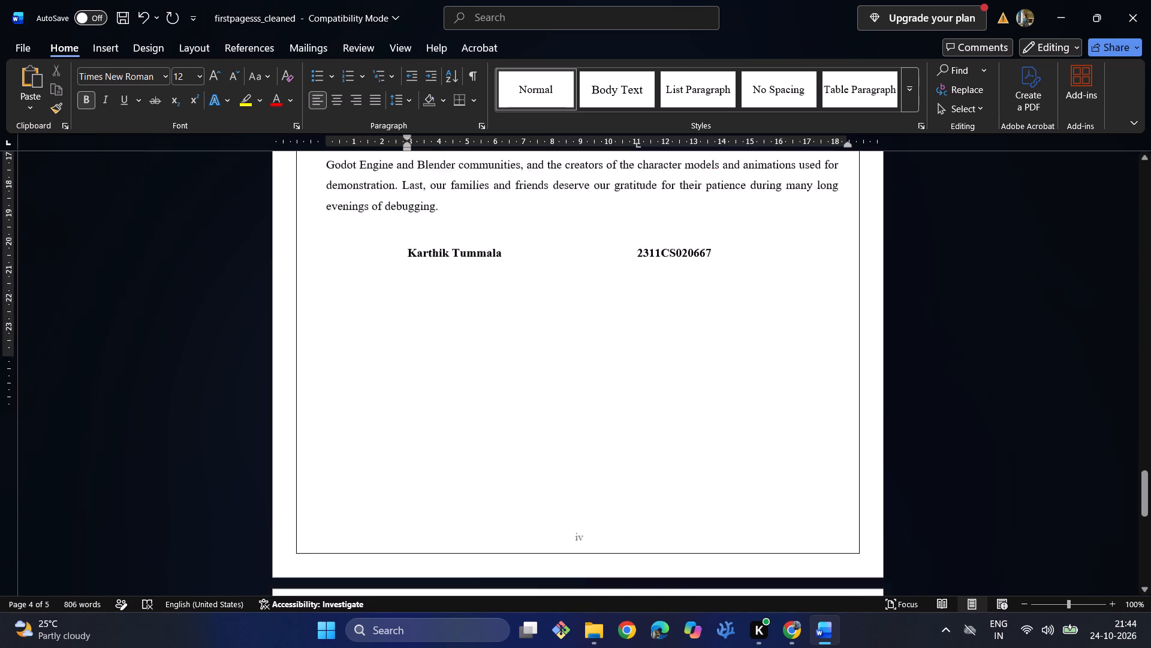
pyautogui.scroll(-1, 718, 391)
pyautogui.scroll(1, 718, 391)
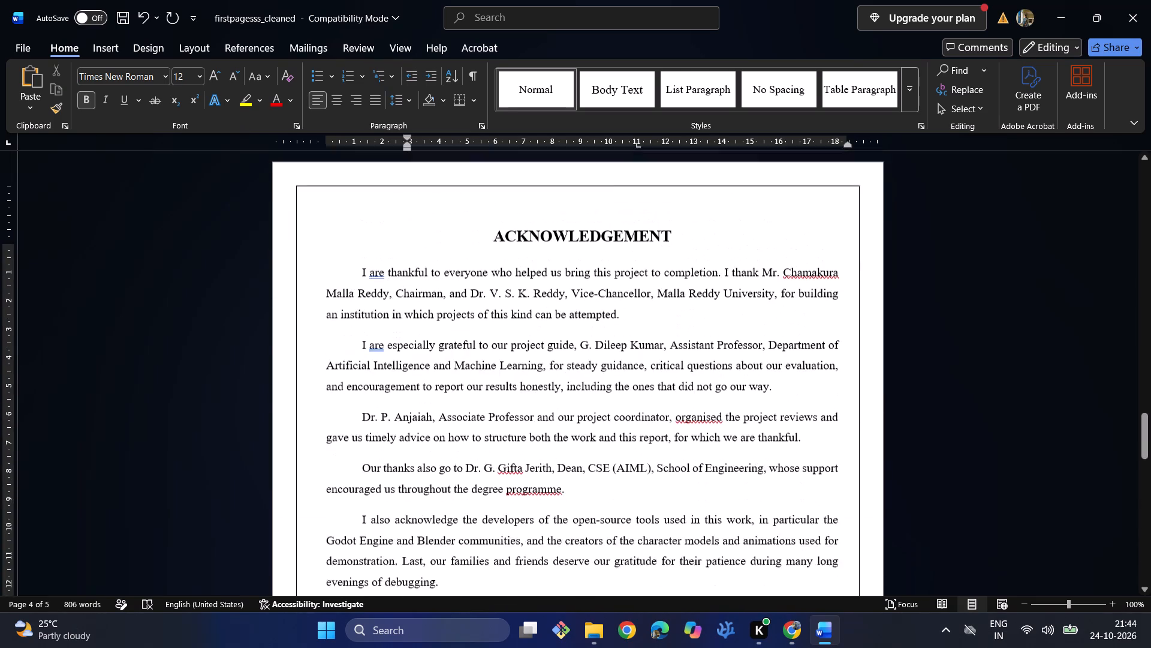
pyautogui.scroll(2, 718, 391)
pyautogui.rightClick(718, 391)
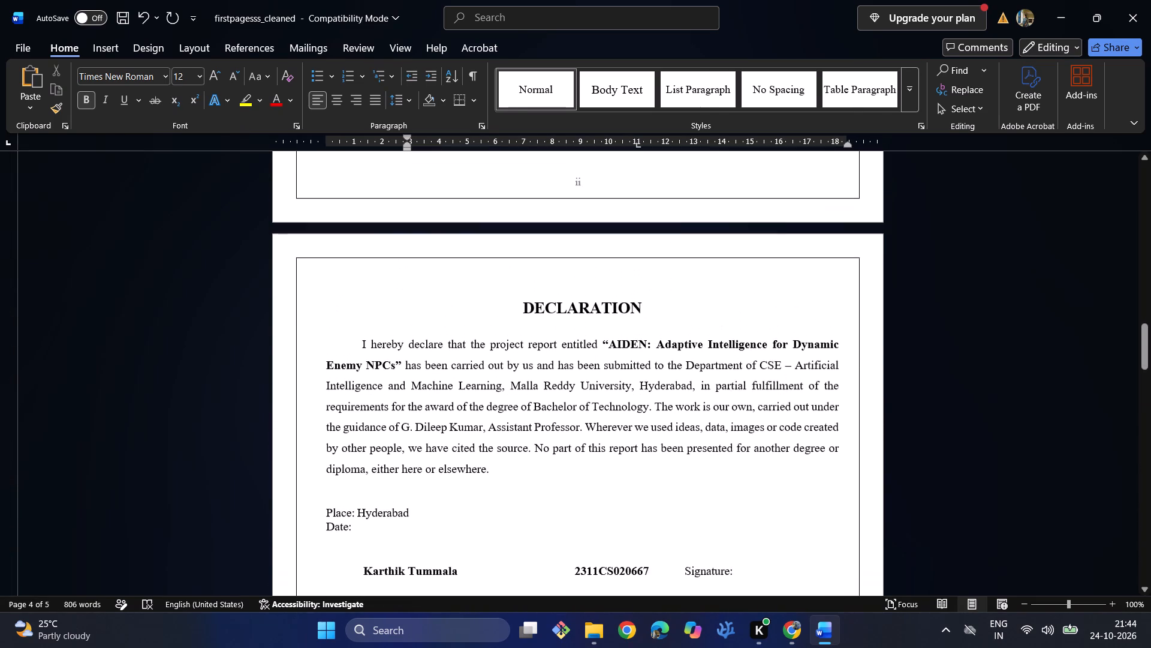
pyautogui.scroll(3, 718, 391)
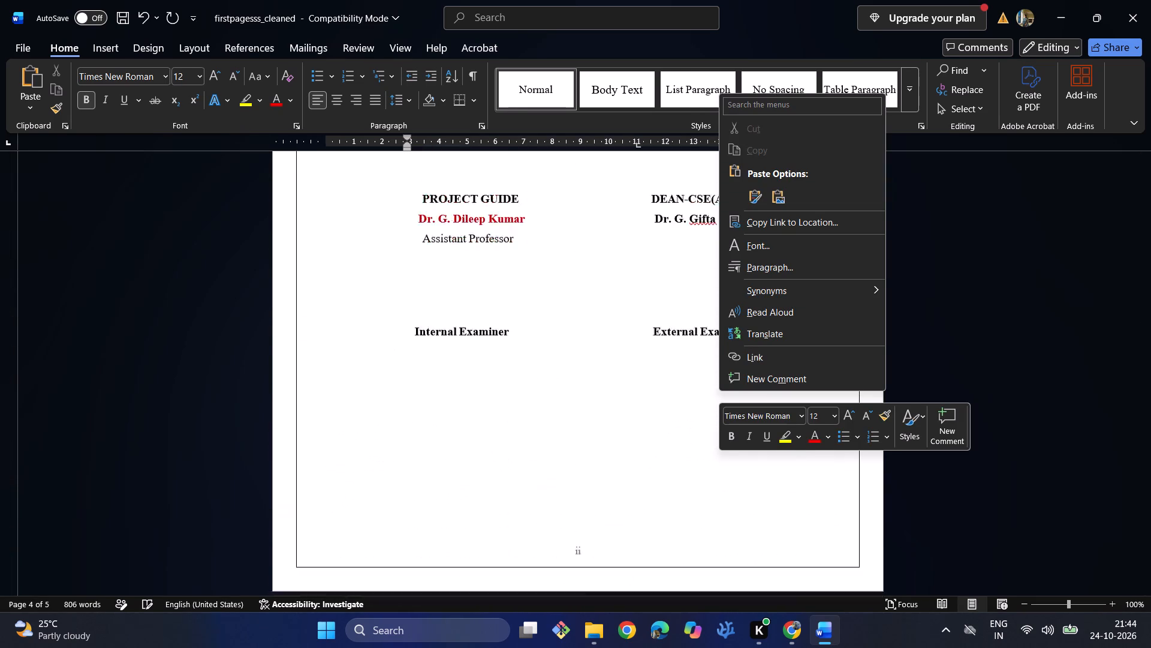
pyautogui.scroll(3, 718, 391)
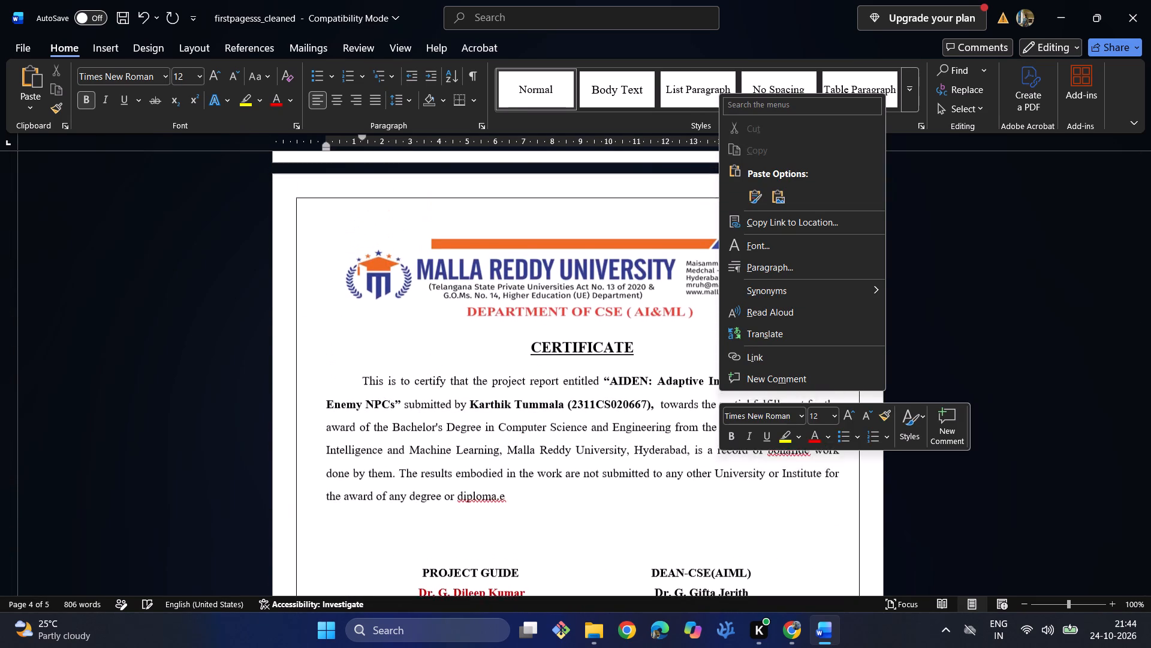
pyautogui.scroll(4, 718, 391)
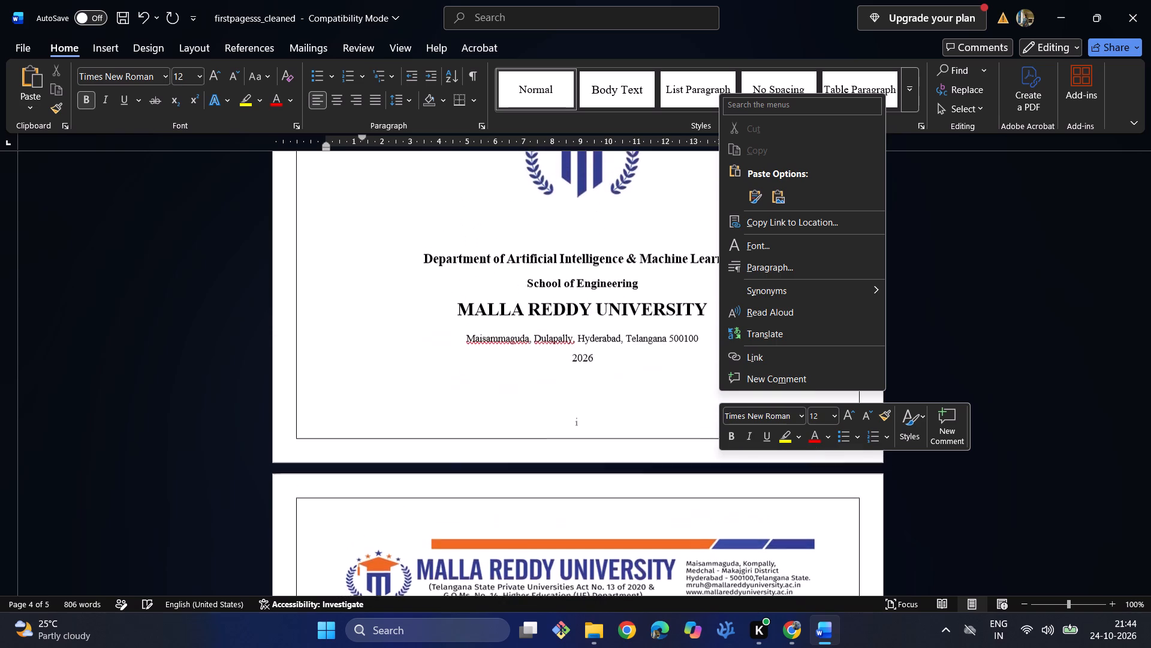
pyautogui.scroll(4, 718, 391)
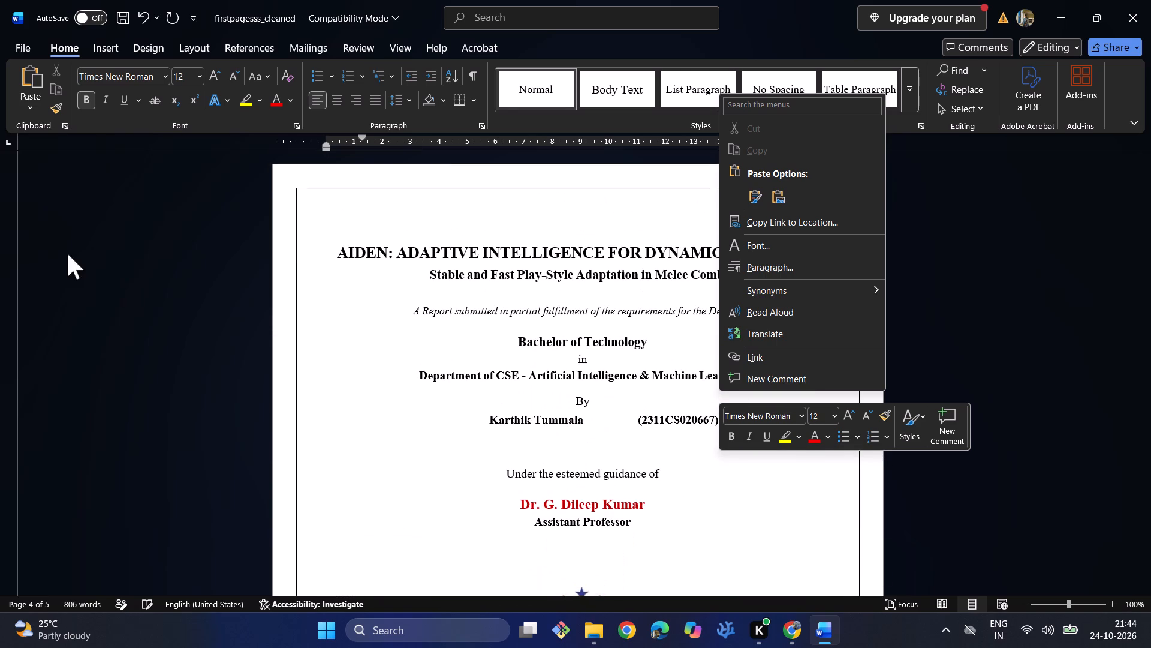
# Print all pages with Microsoft Print to PDF, naming the output file karthik.pdf in the Downloads folder.
pyautogui.click(17, 45)
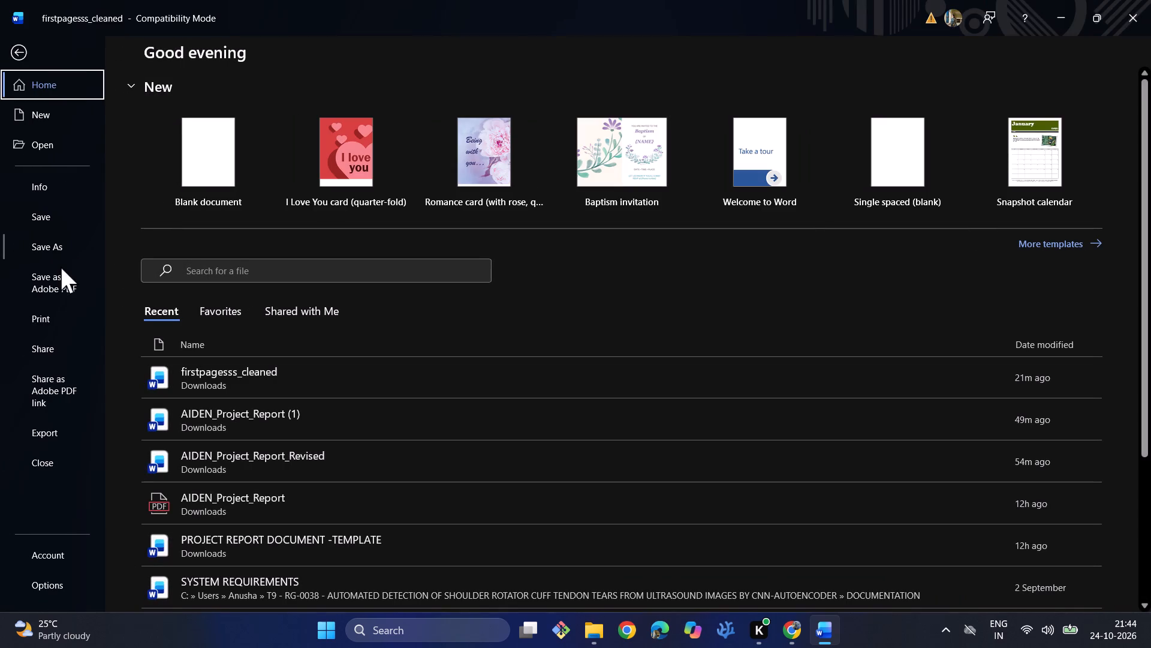
pyautogui.click(53, 313)
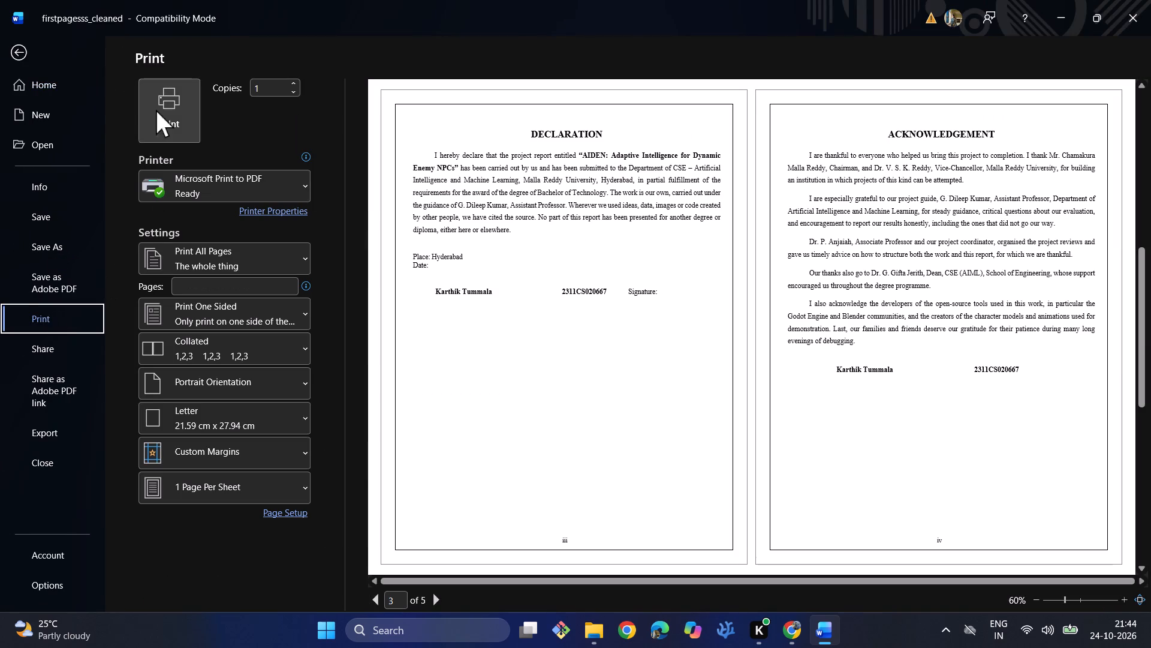
pyautogui.click(150, 89)
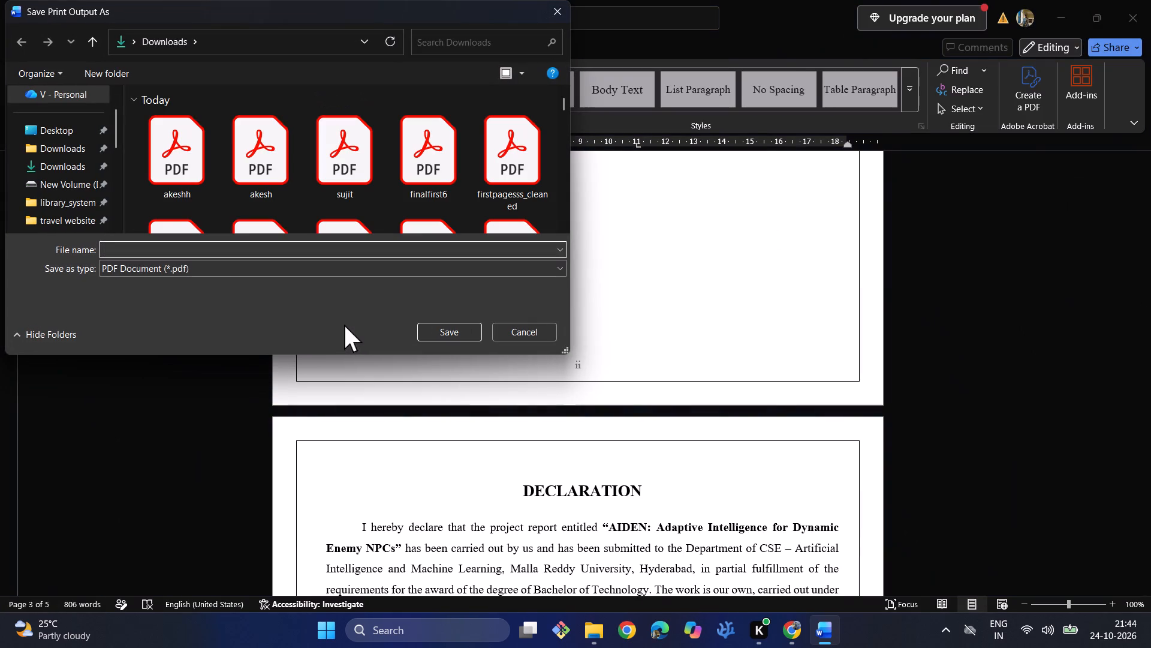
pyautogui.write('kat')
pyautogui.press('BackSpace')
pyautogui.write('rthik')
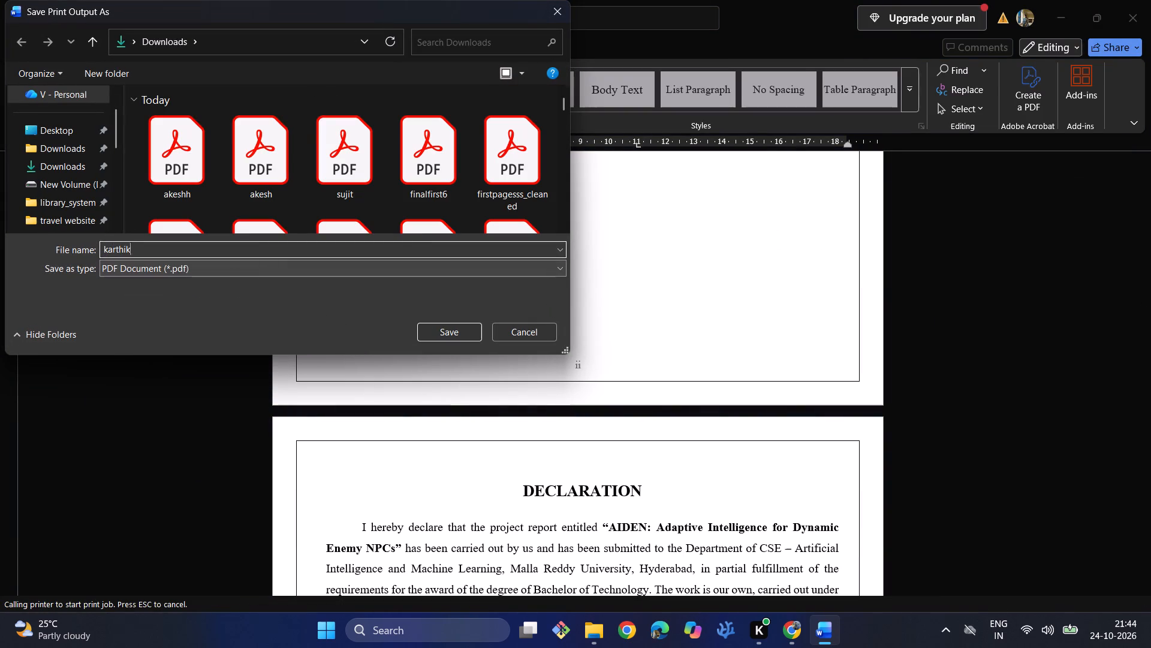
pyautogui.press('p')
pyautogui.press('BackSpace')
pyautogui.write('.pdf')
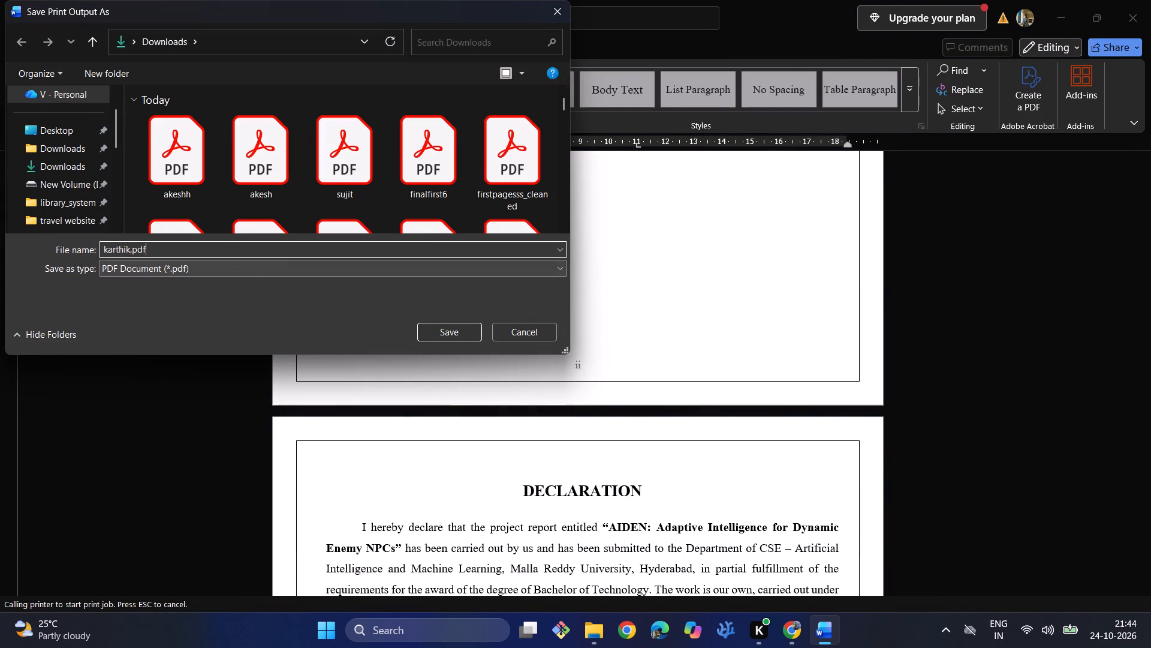
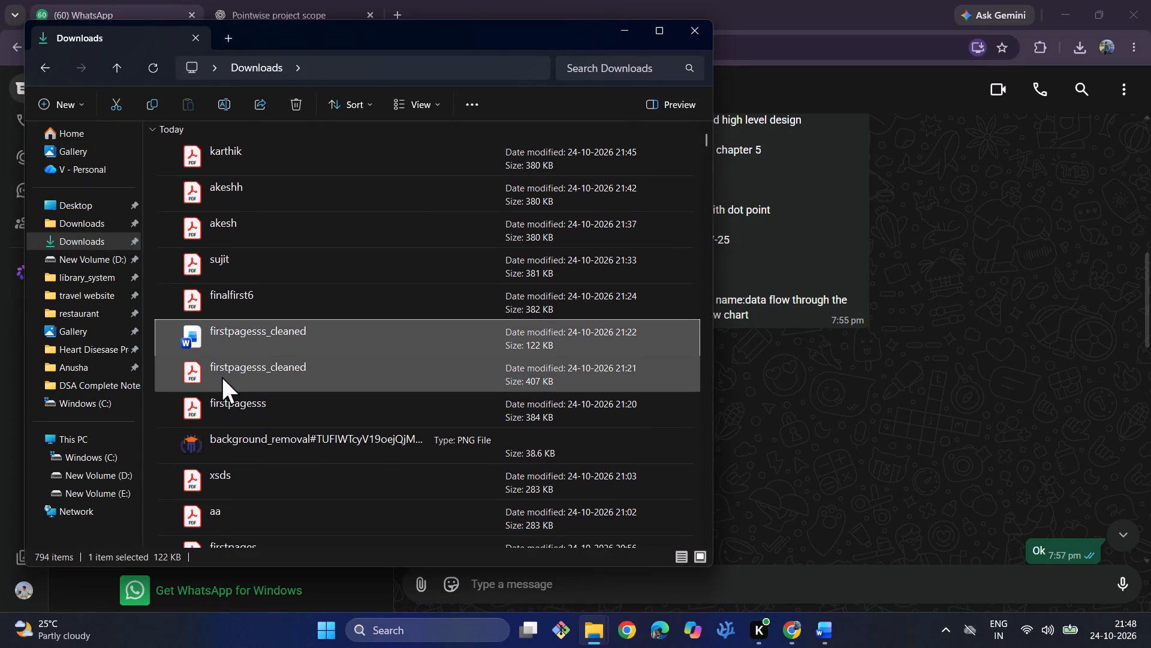
# Delete the old PDF files xsds, aa and firstpages from the Downloads folder.
pyautogui.scroll(-2, 222, 377)
pyautogui.click(219, 436)
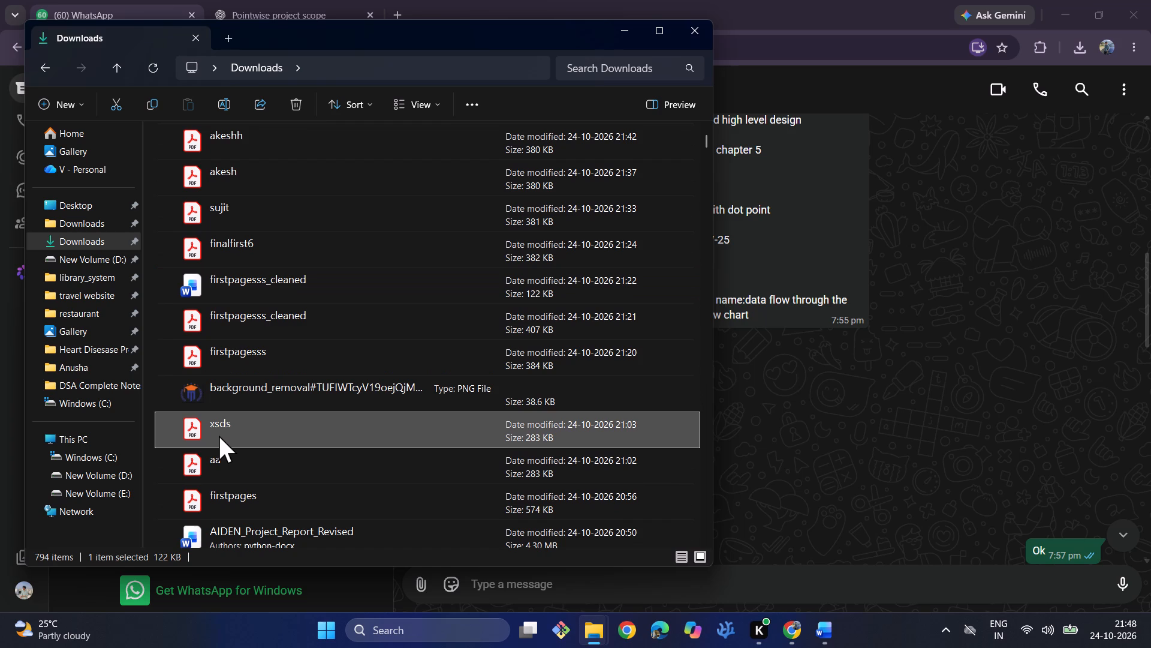
pyautogui.press('Delete')
pyautogui.press('Delete')
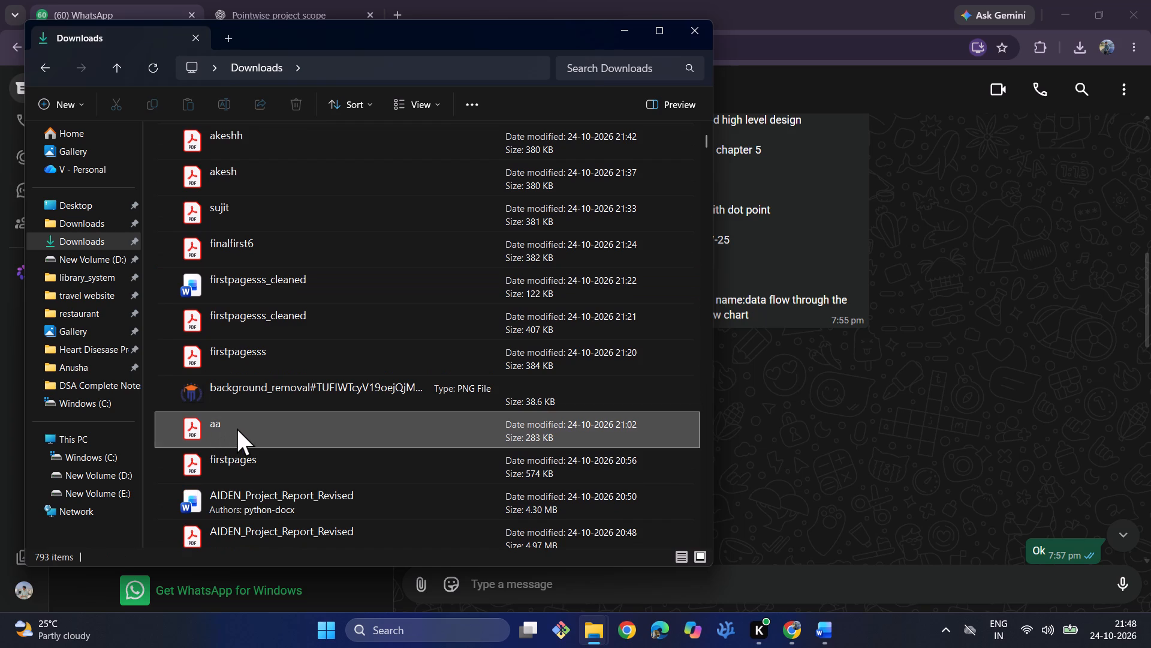
pyautogui.click(237, 428)
pyautogui.press('Delete')
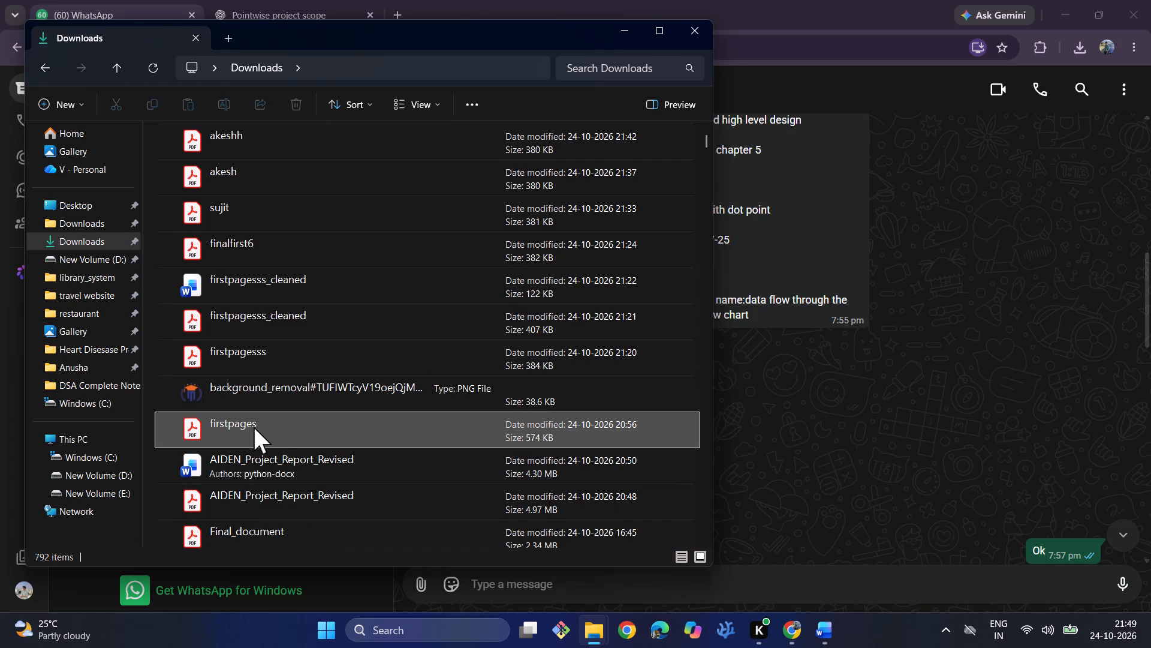
pyautogui.click(272, 425)
pyautogui.press('Delete')
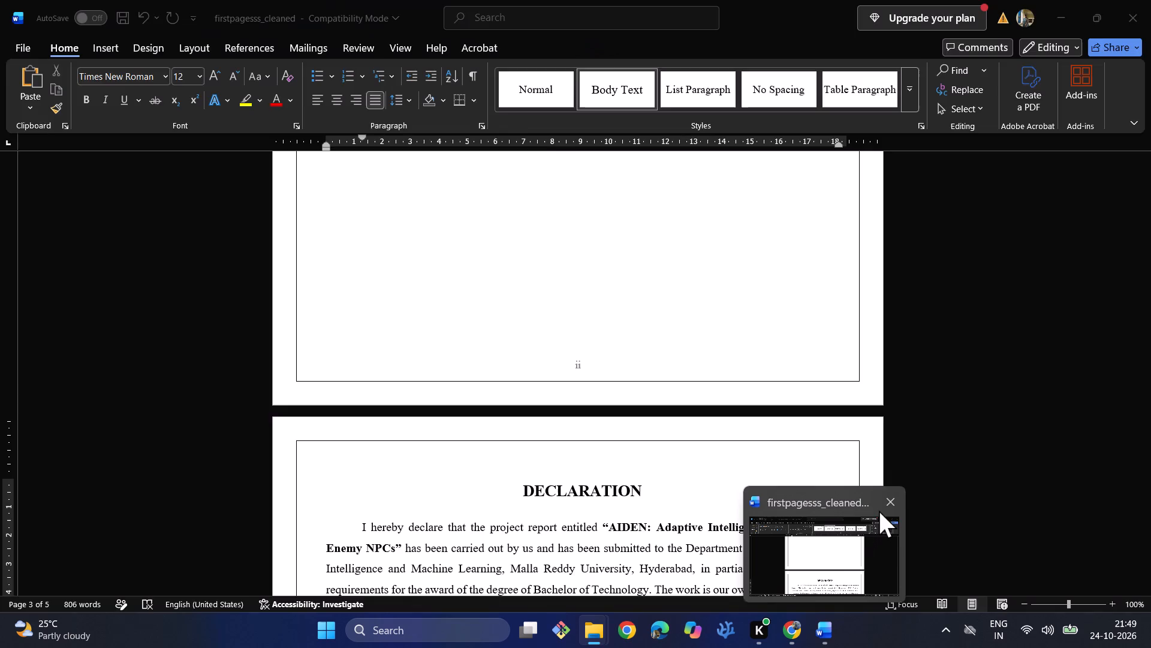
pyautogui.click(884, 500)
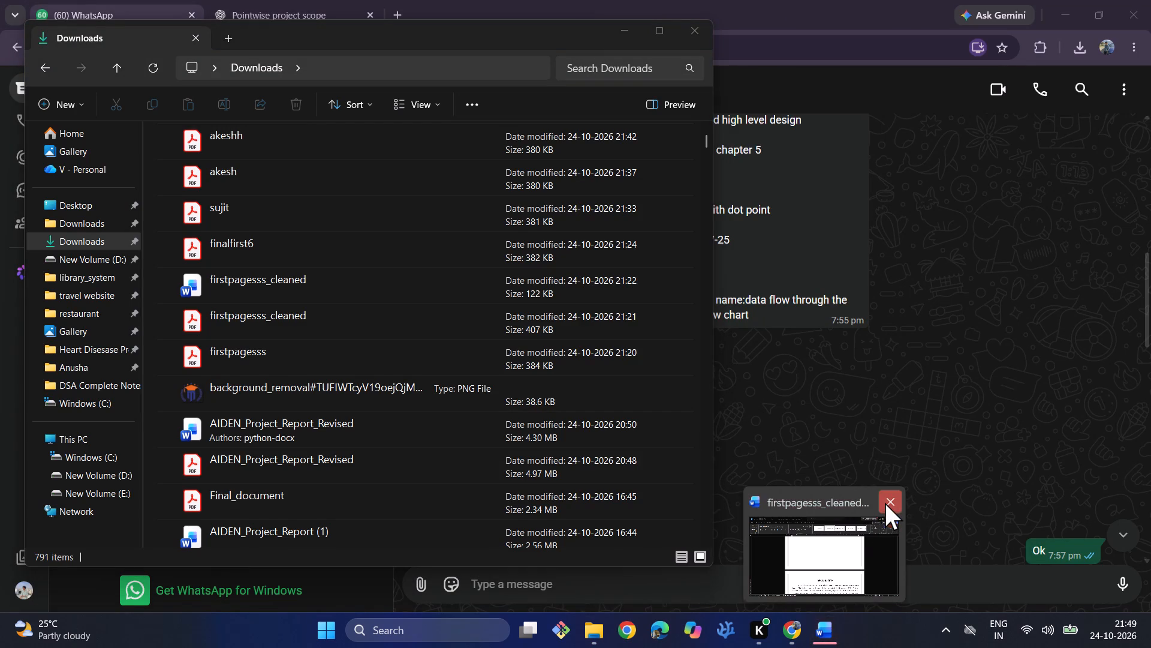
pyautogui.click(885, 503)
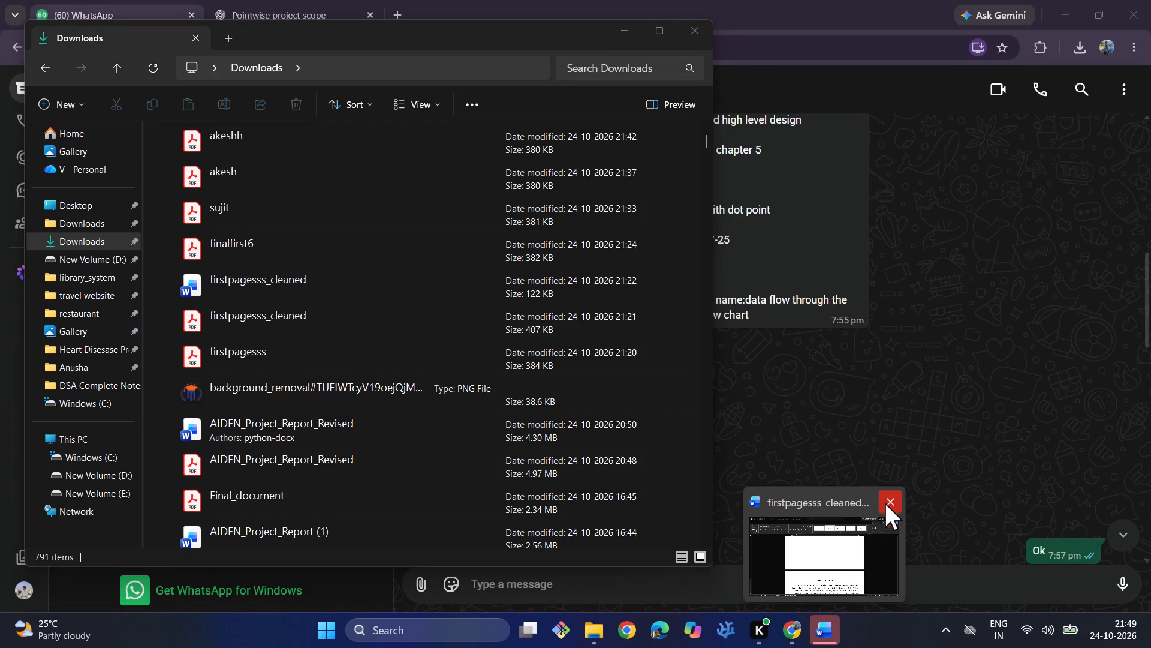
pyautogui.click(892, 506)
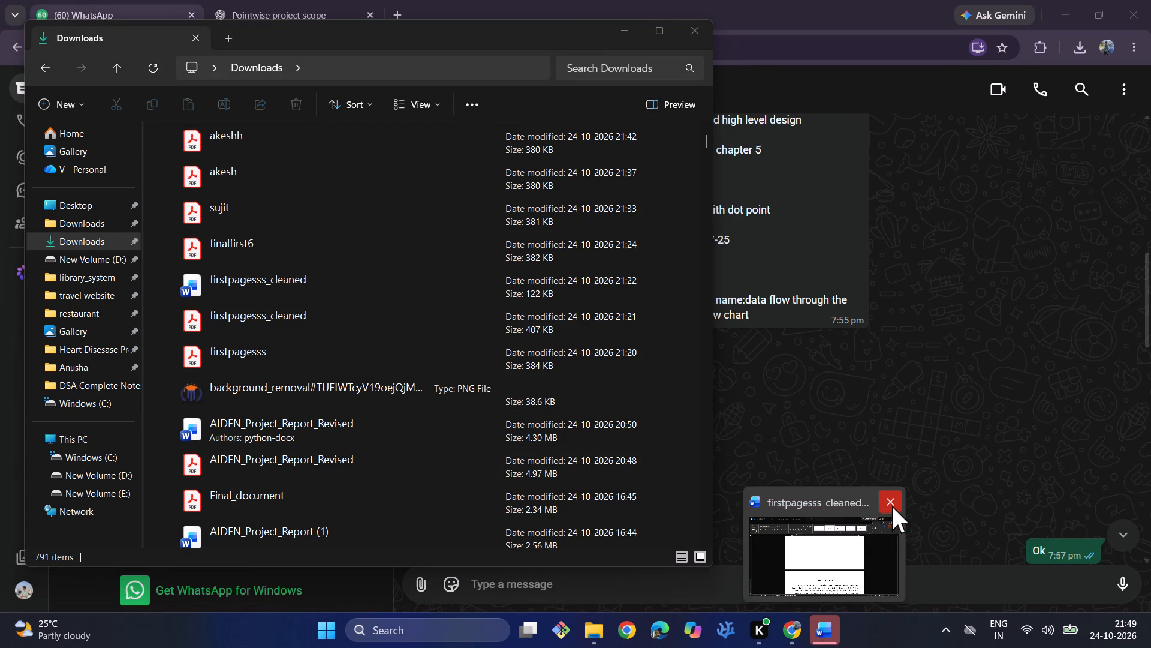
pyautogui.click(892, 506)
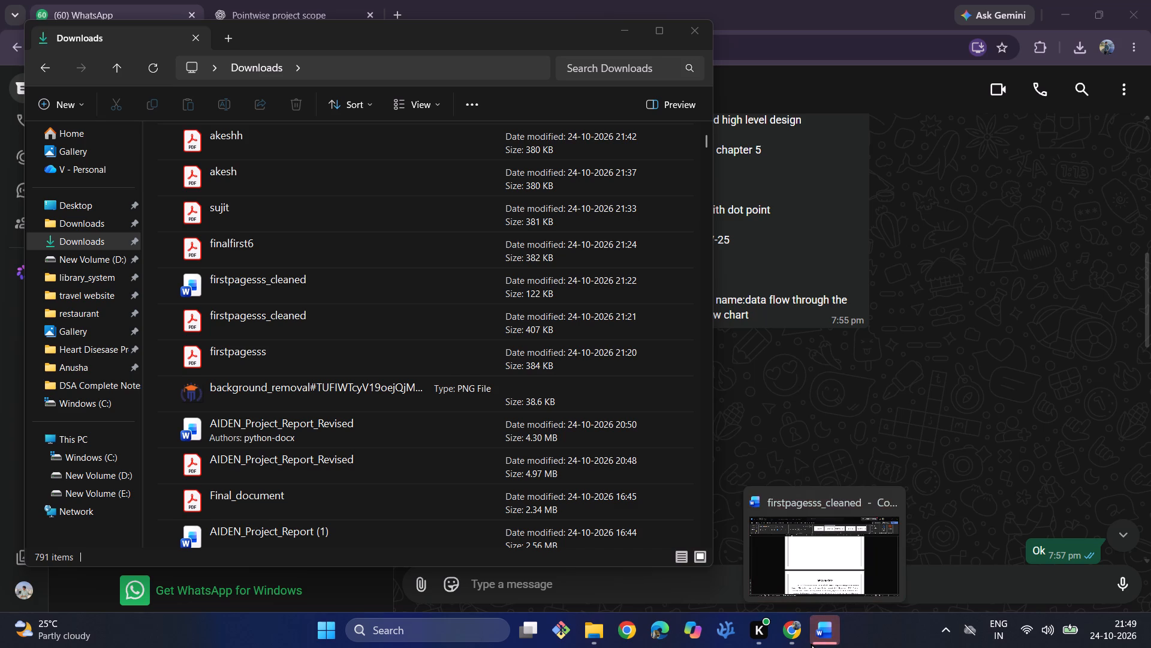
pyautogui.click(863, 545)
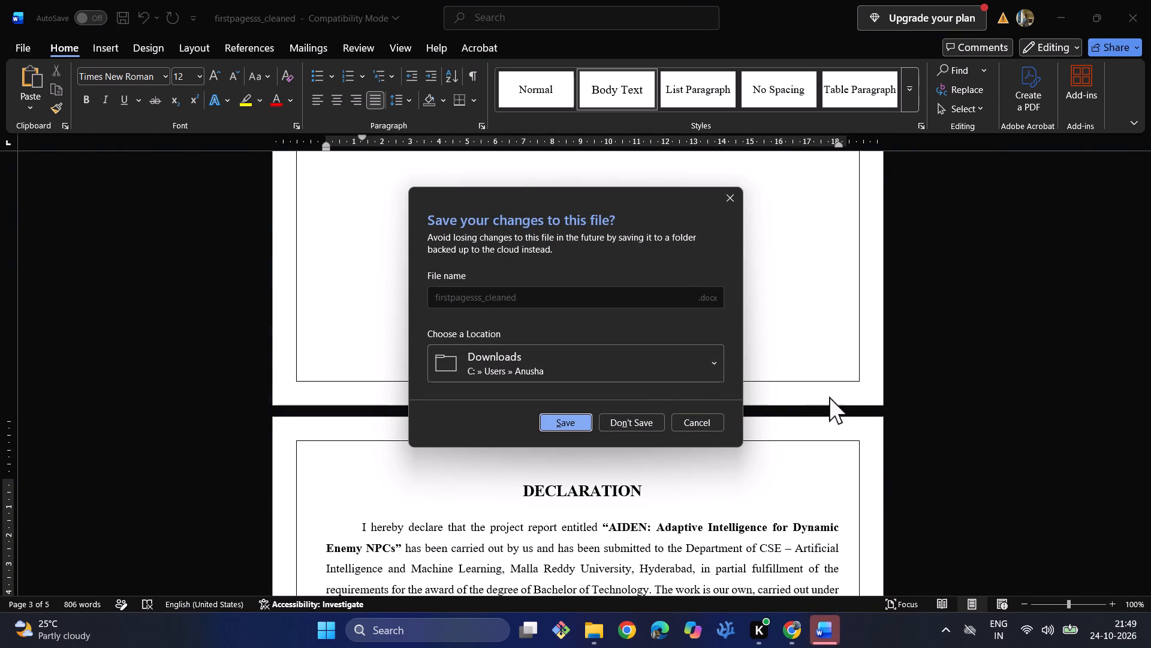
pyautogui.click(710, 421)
# Check the title and certificate pages of firstpagesss_cleaned, and close the document, saving its changes in the Downloads folder.
pyautogui.scroll(14, 710, 421)
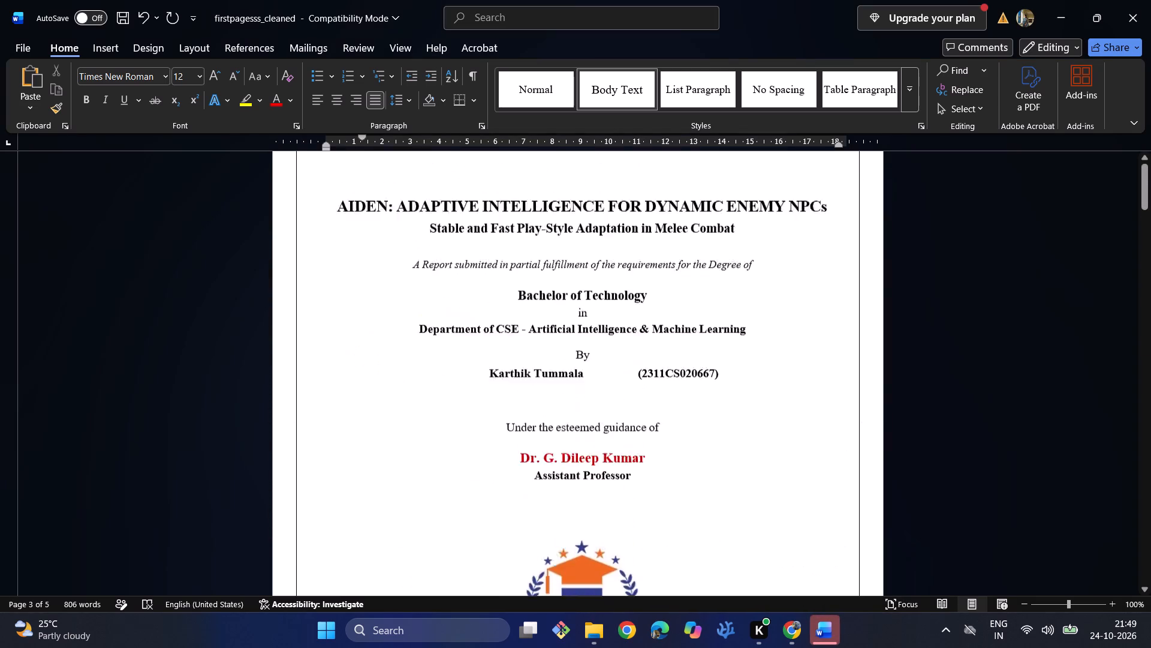
pyautogui.scroll(4, 710, 421)
pyautogui.scroll(-7, 710, 421)
pyautogui.scroll(9, 710, 421)
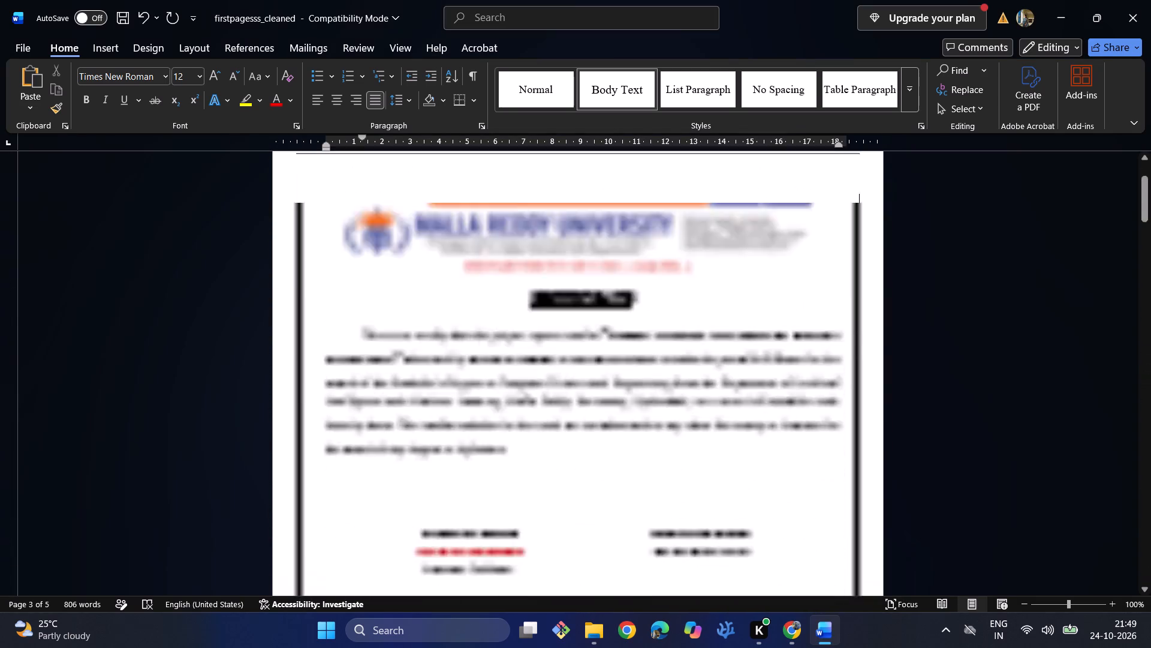
pyautogui.scroll(7, 710, 421)
pyautogui.click(1150, 0)
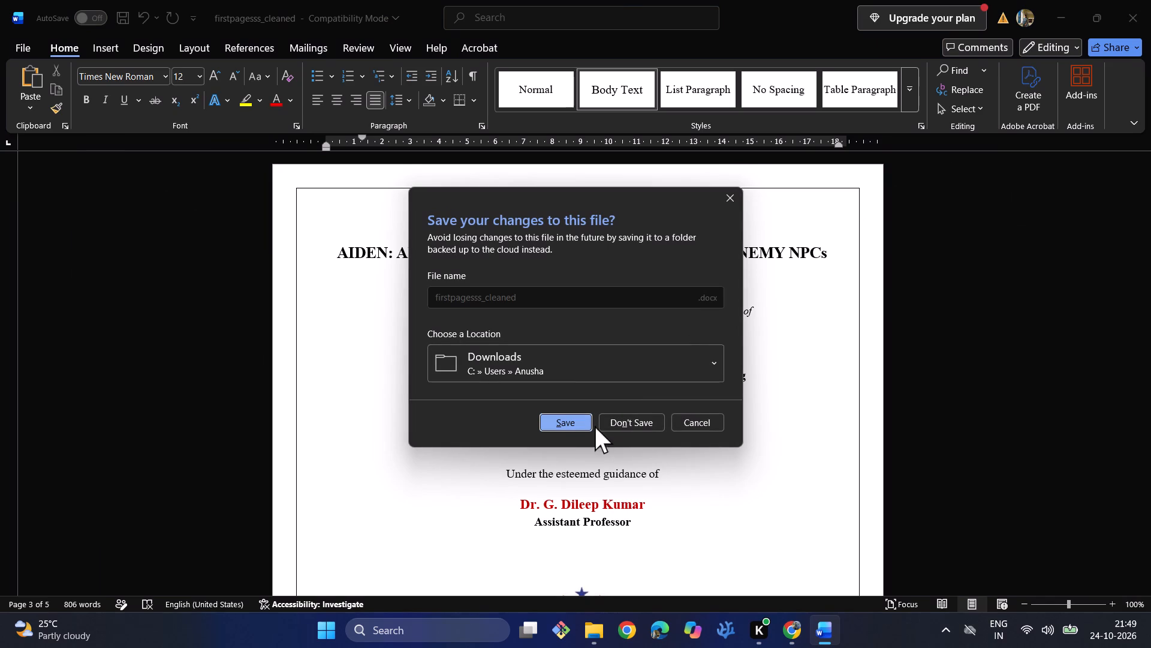
pyautogui.click(580, 424)
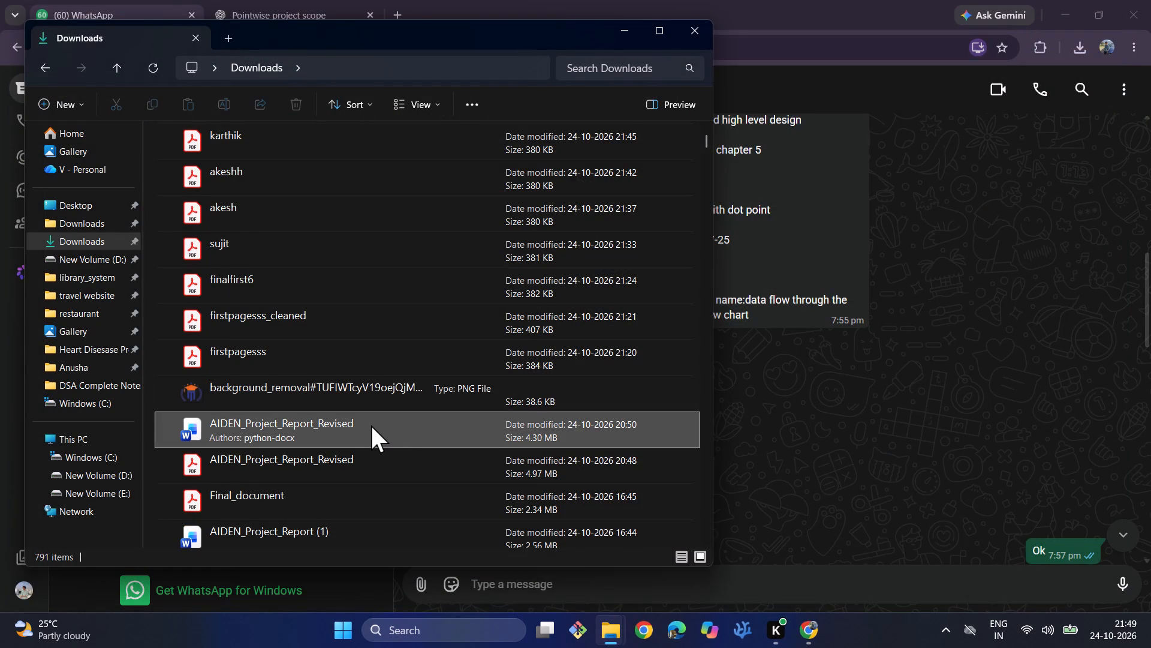
# Open the AIDEN_Project_Report_Revised Word document from the Downloads folder.
pyautogui.doubleClick(307, 430)
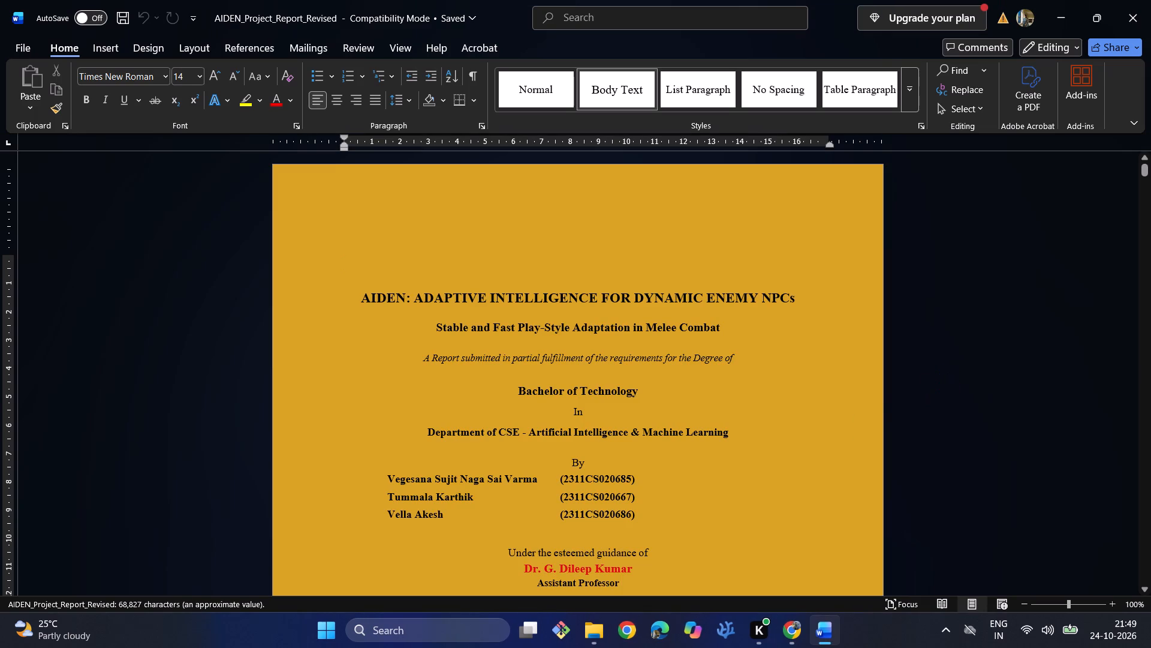
# Look through the revised report's front matter from the cover page to the list of tables.
pyautogui.scroll(-5, 785, 407)
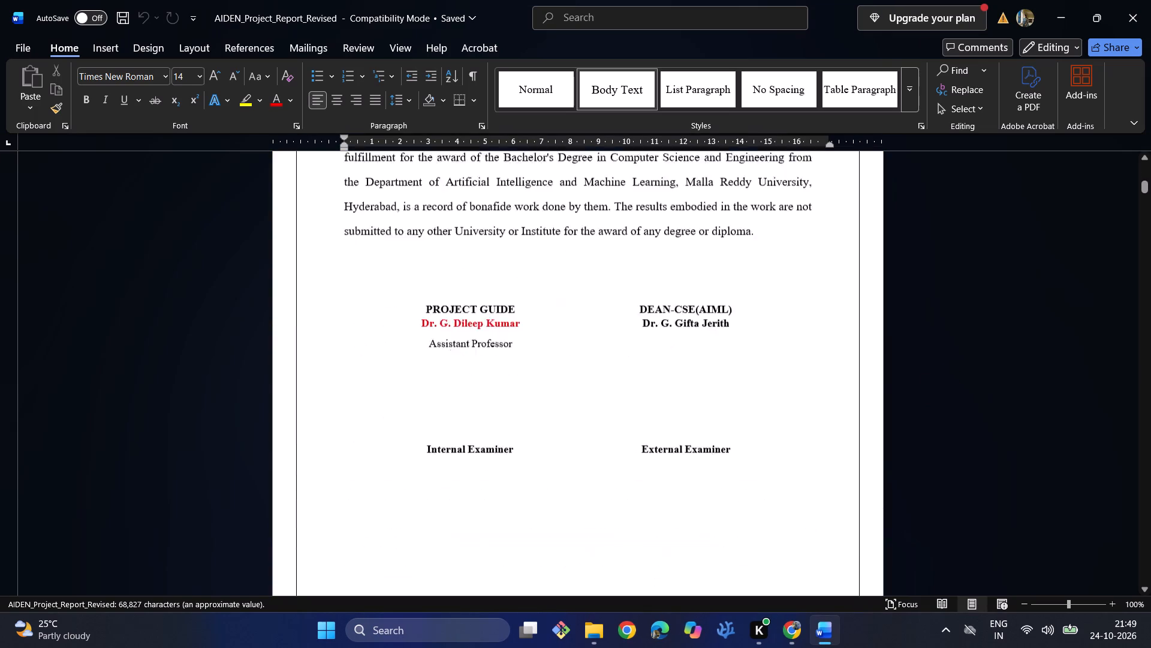
pyautogui.scroll(-5, 785, 407)
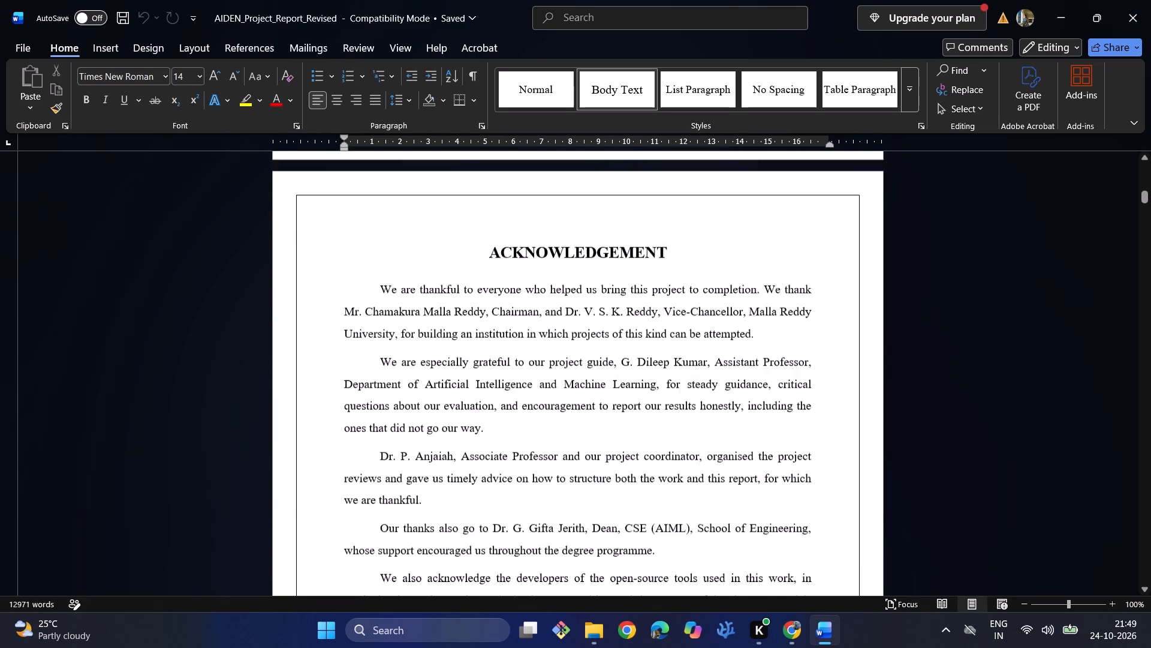
pyautogui.scroll(-4, 785, 407)
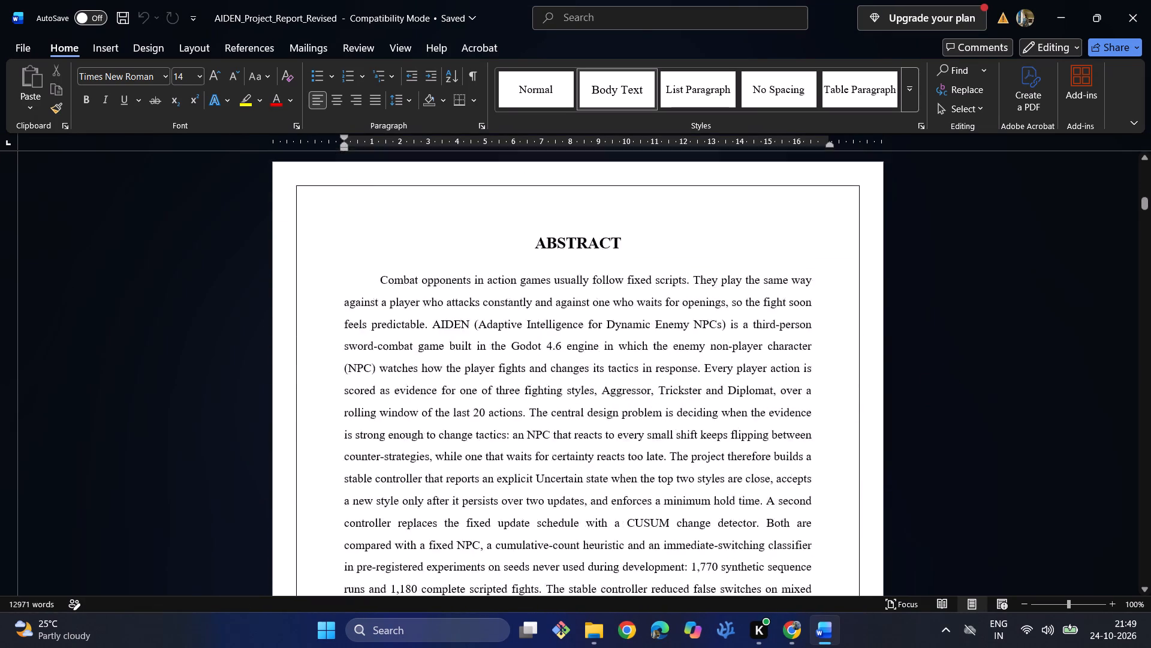
pyautogui.scroll(-6, 785, 407)
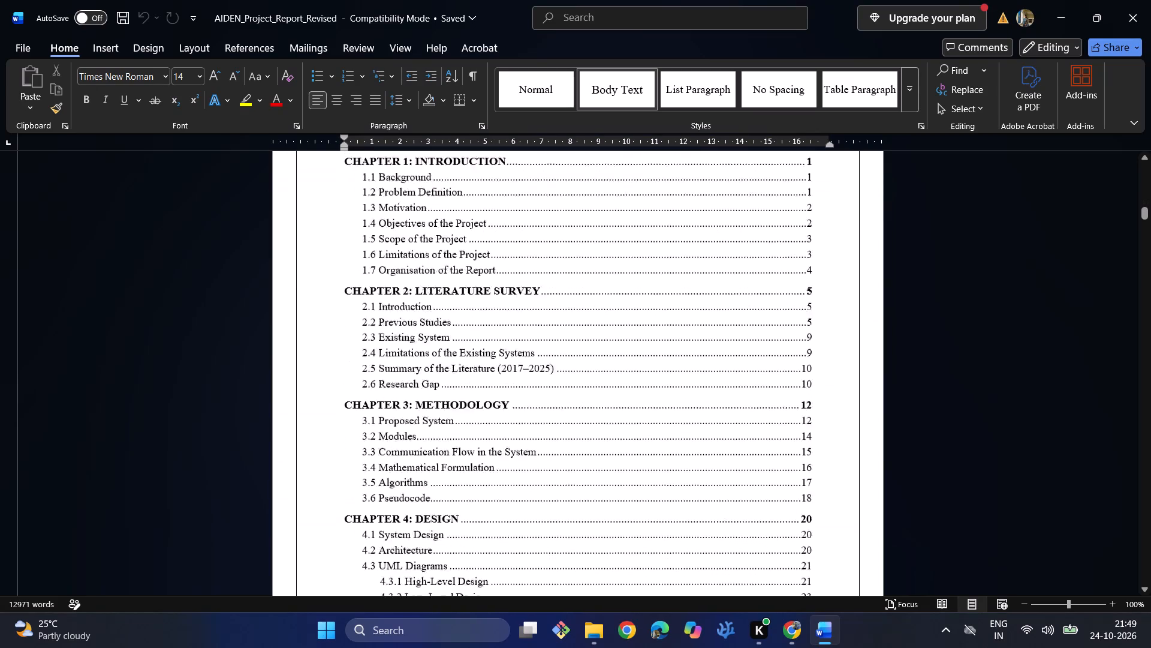
pyautogui.scroll(-3, 785, 407)
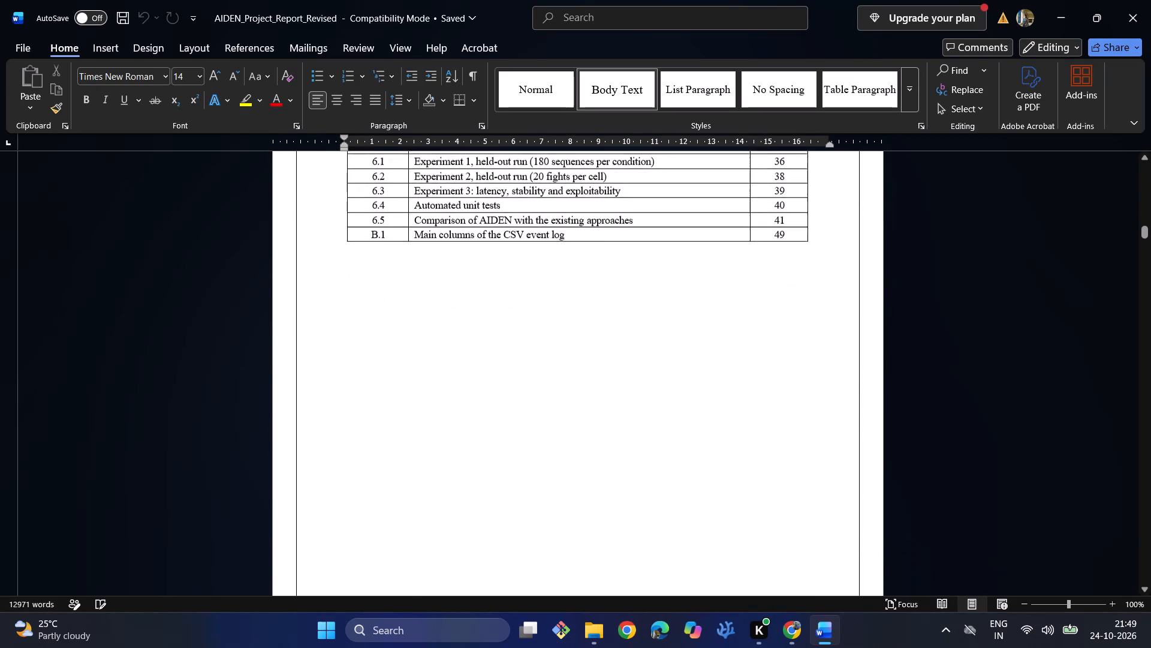
pyautogui.scroll(-1, 785, 407)
# Review the front matter backwards from the list of tables through the list of figures and table of contents to the abstract.
pyautogui.scroll(7, 785, 407)
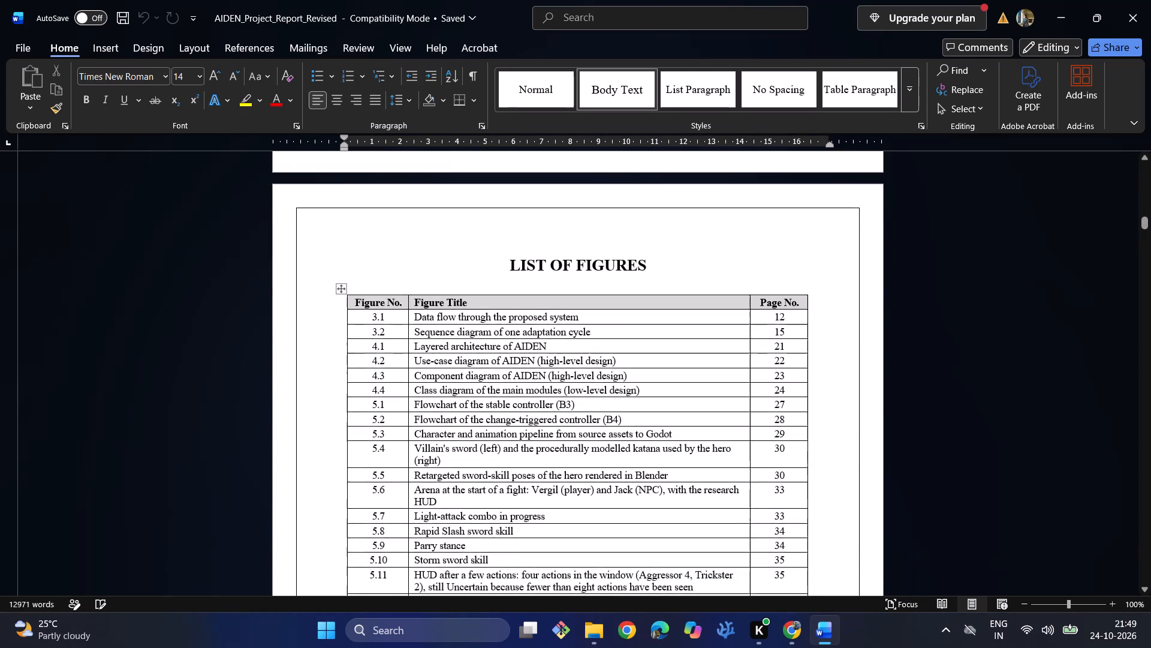
pyautogui.scroll(2, 785, 407)
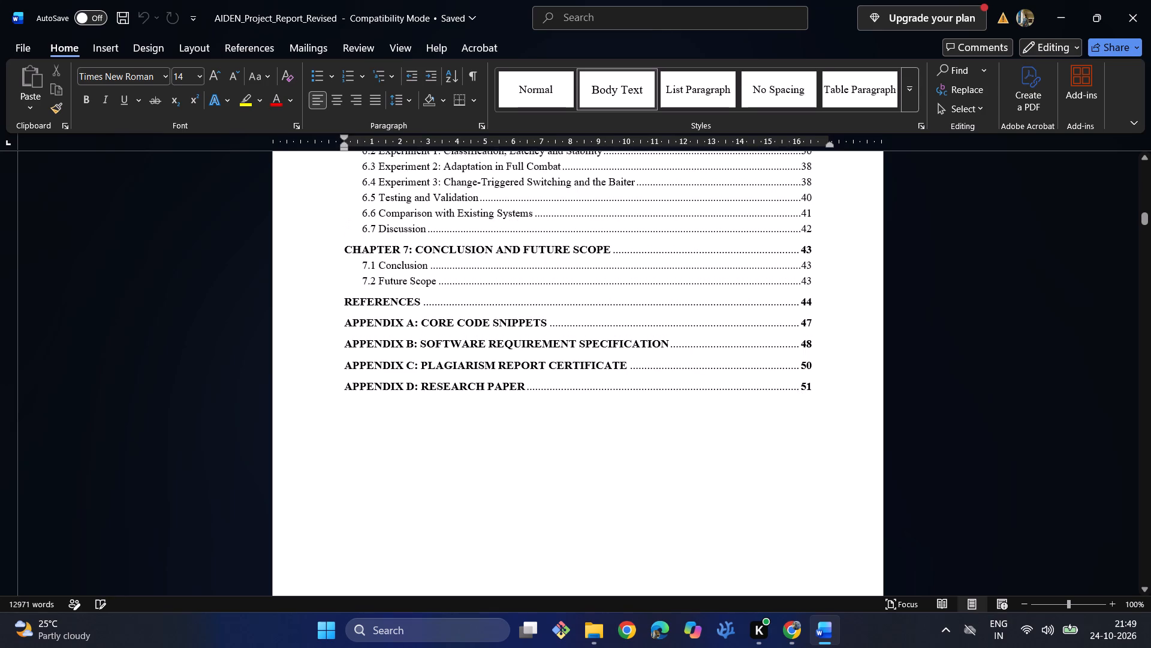
pyautogui.scroll(3, 785, 407)
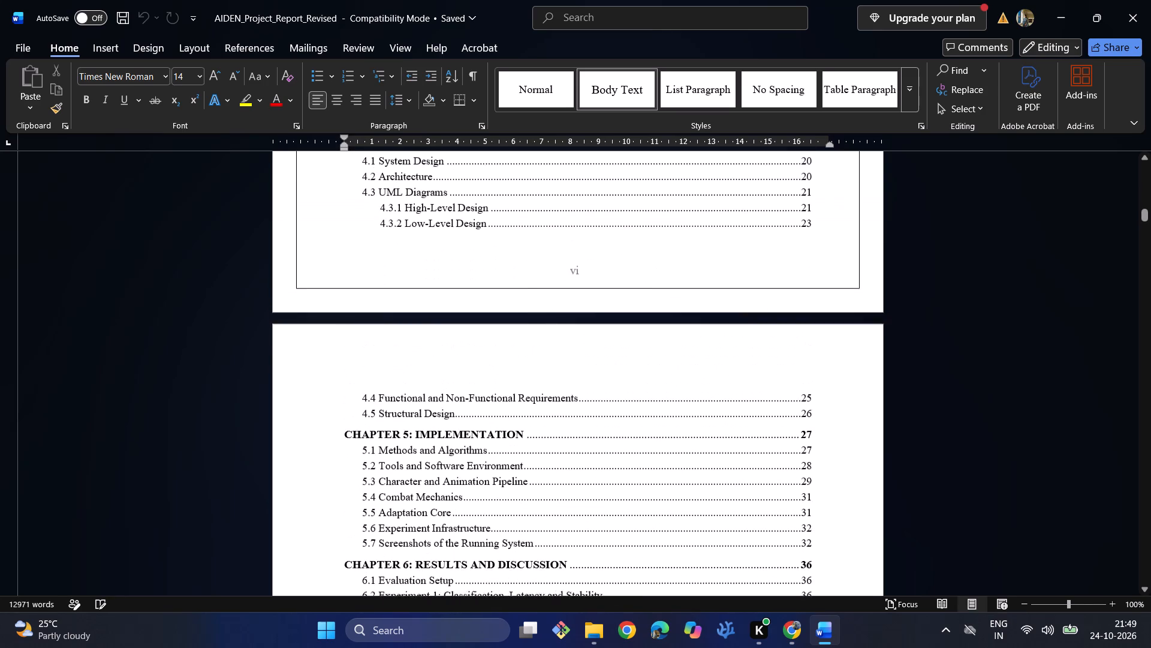
pyautogui.scroll(4, 785, 407)
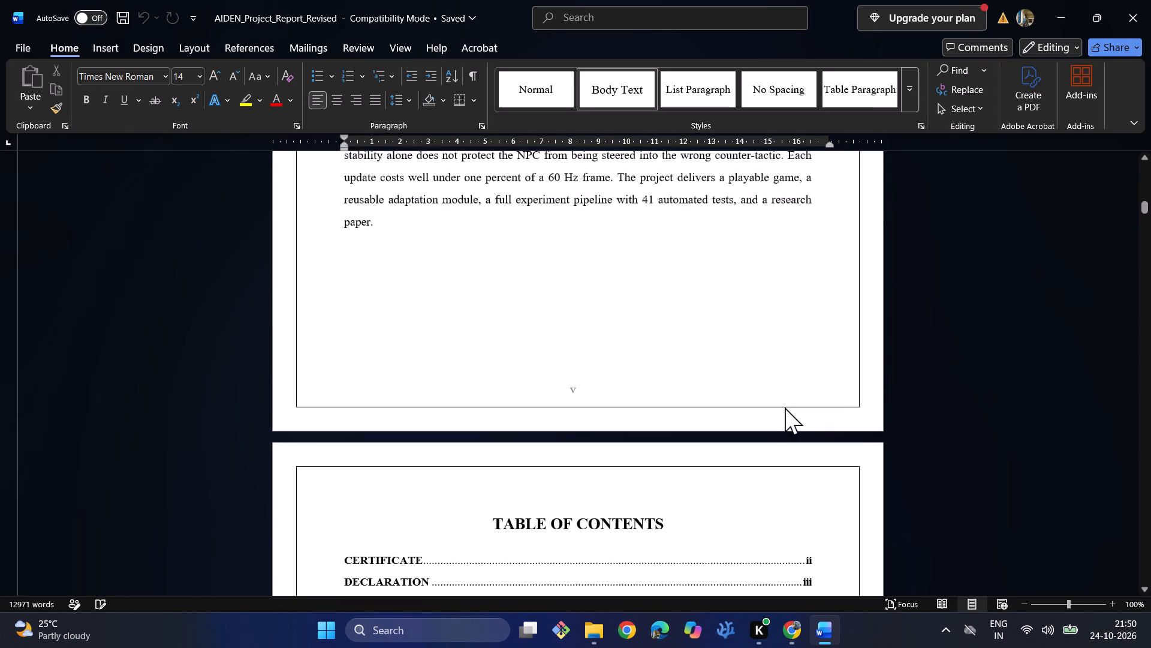
# Examine the table of contents entries and page numbers together with the abstract page before them.
pyautogui.scroll(-1, 785, 407)
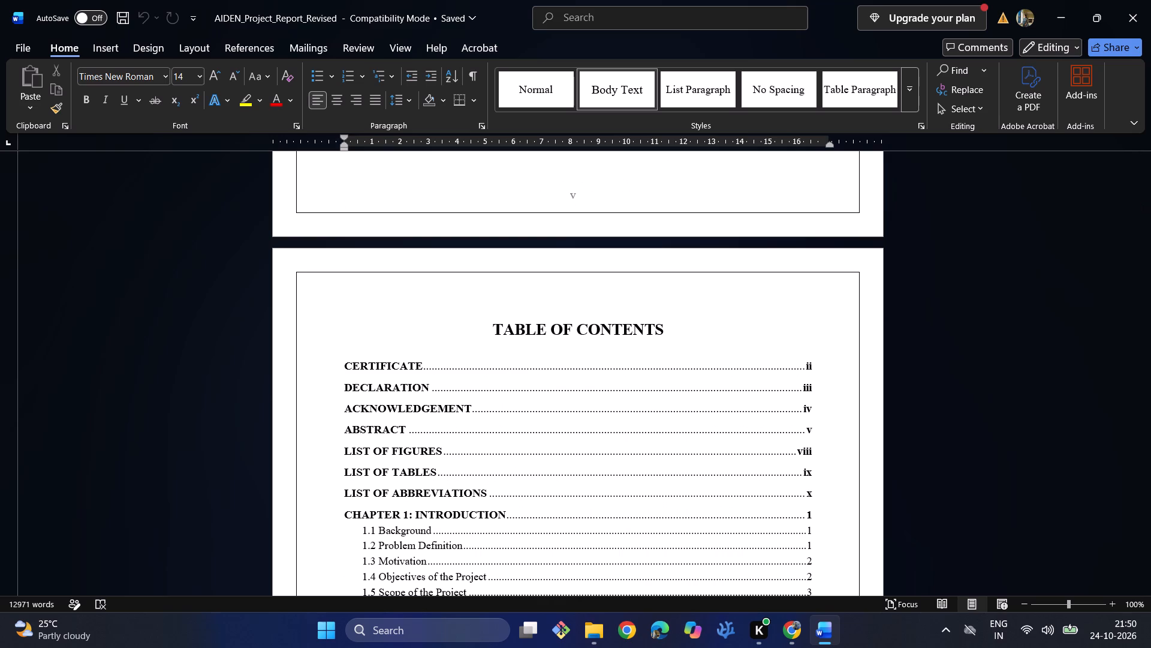
pyautogui.scroll(1, 785, 407)
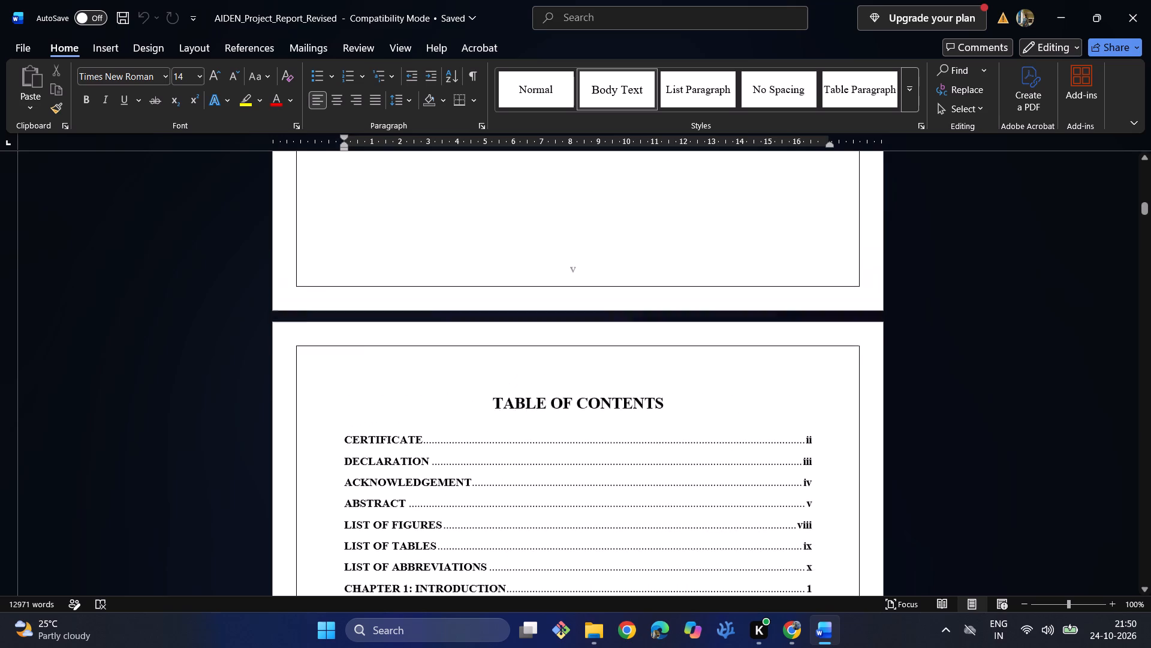
pyautogui.scroll(1, 785, 407)
pyautogui.scroll(1, 963, 398)
pyautogui.scroll(2, 1150, 413)
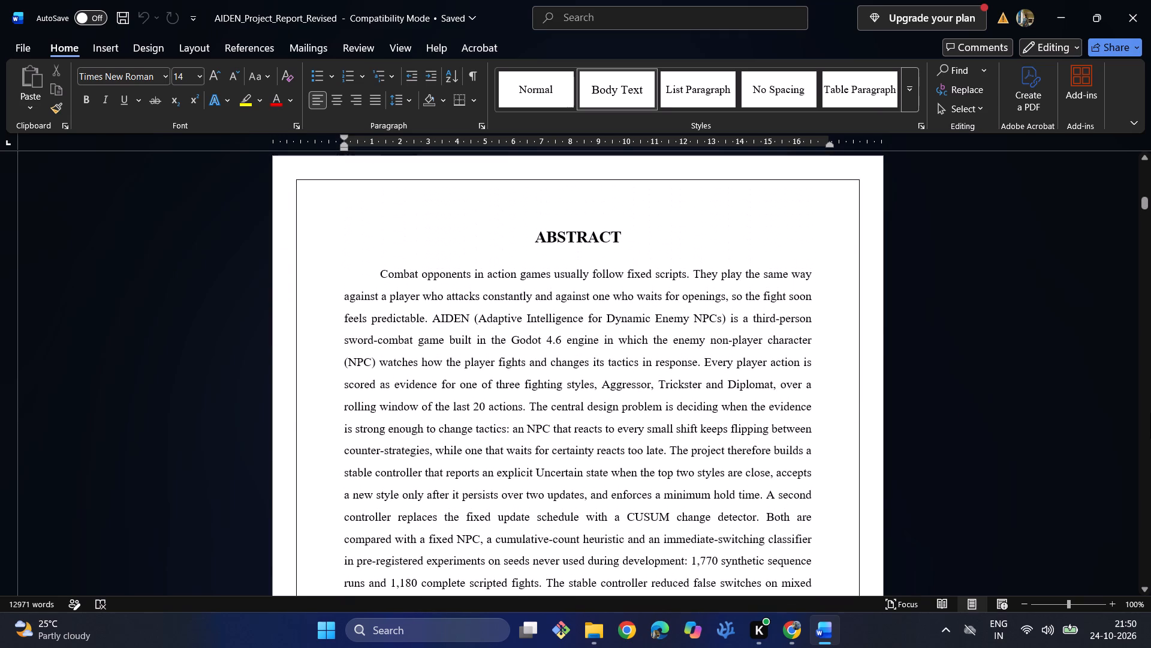
pyautogui.scroll(-4, 1150, 413)
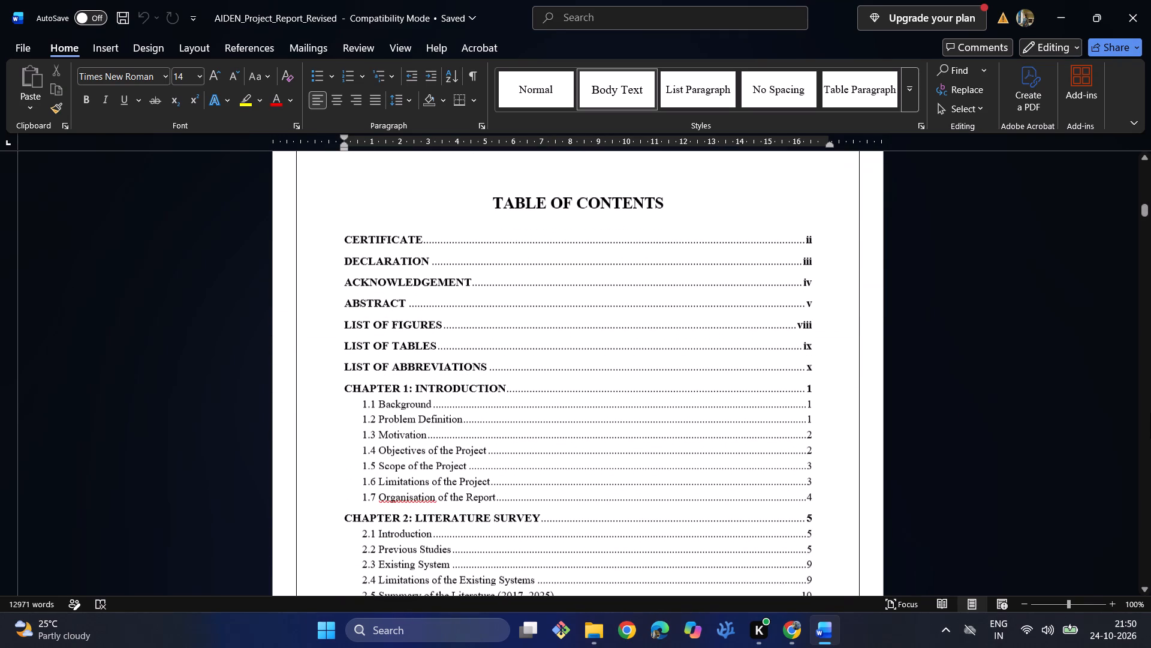
pyautogui.scroll(-1, 1150, 413)
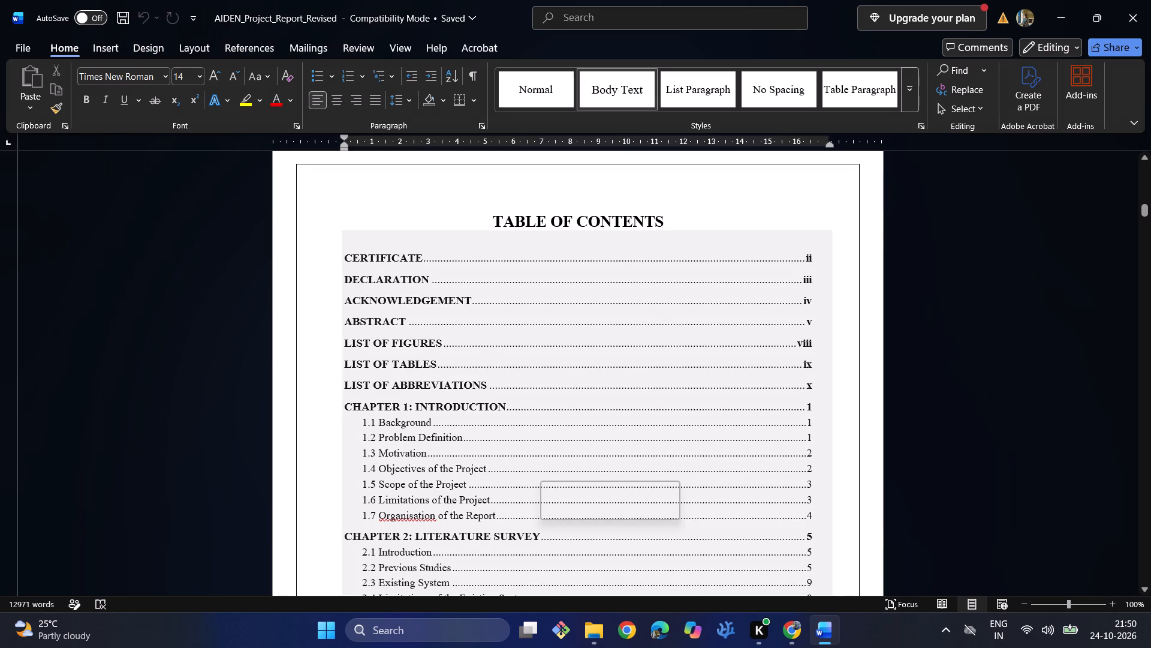
pyautogui.click(1069, 409)
pyautogui.scroll(1, 1069, 409)
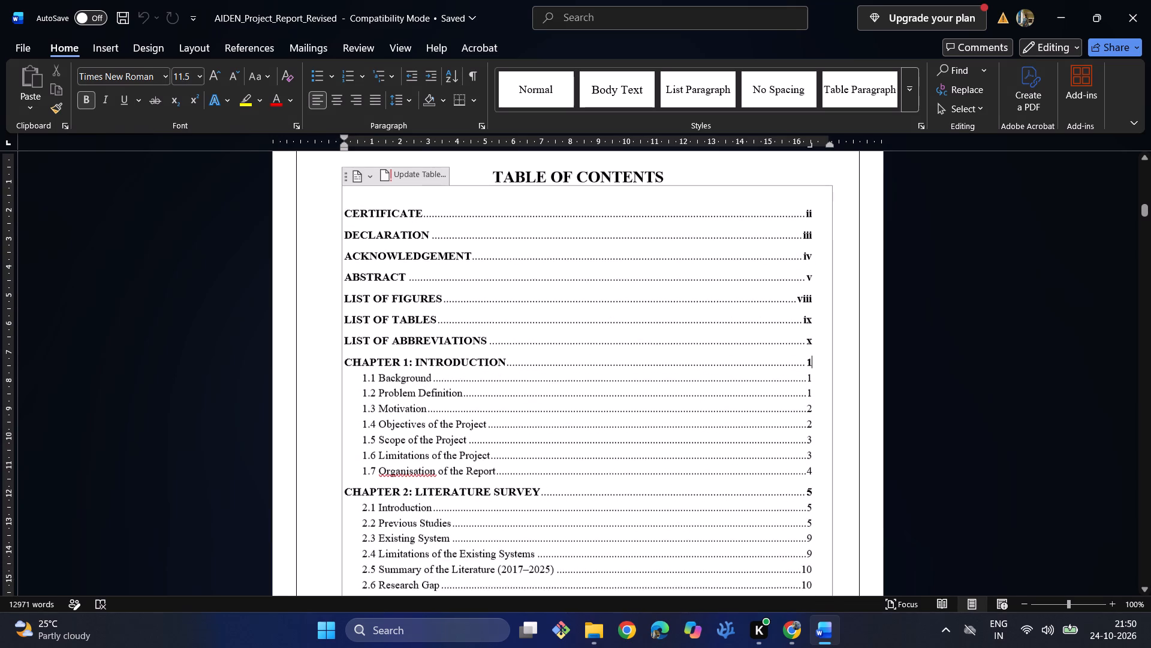
pyautogui.scroll(1, 1069, 409)
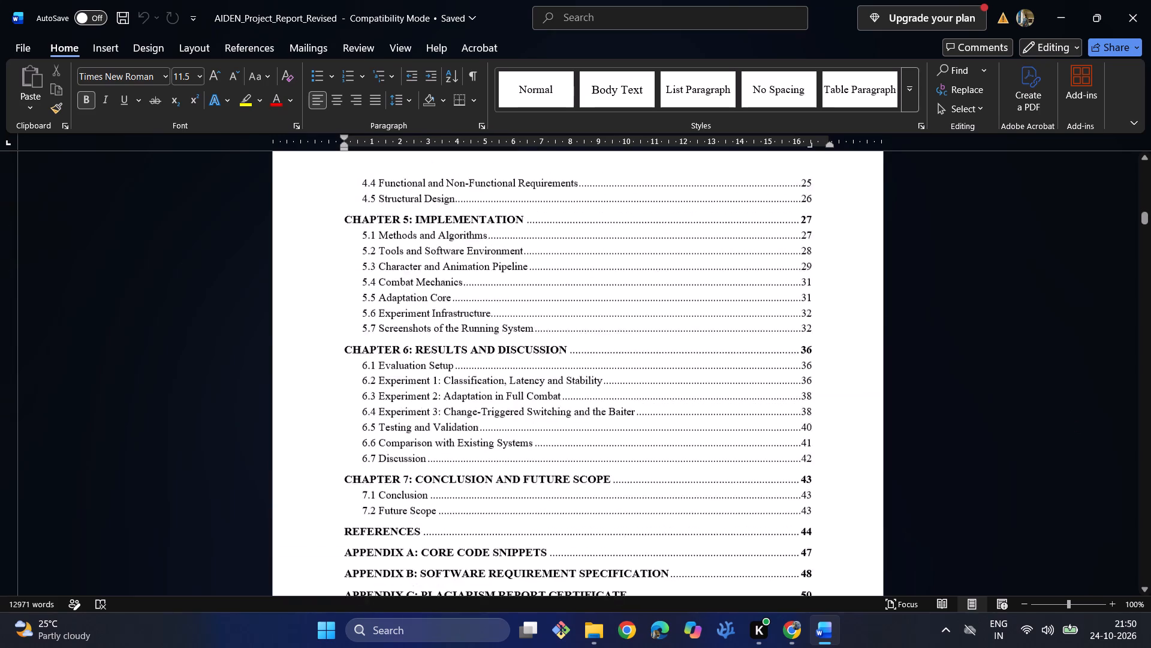
pyautogui.scroll(3, 1069, 409)
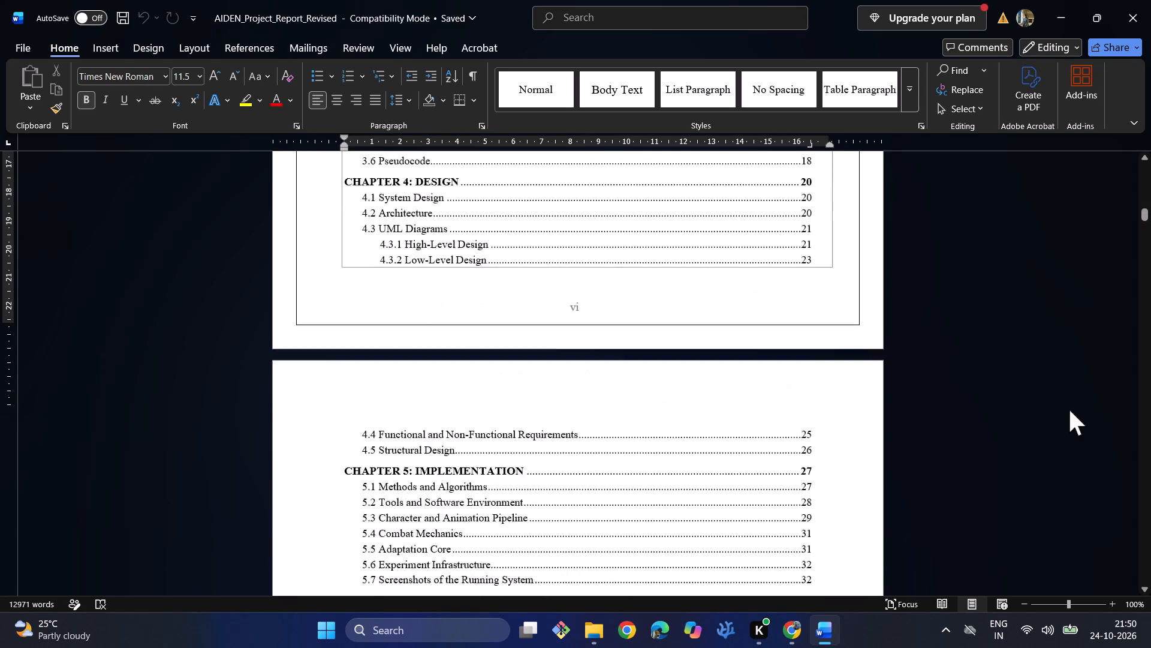
pyautogui.scroll(3, 1069, 409)
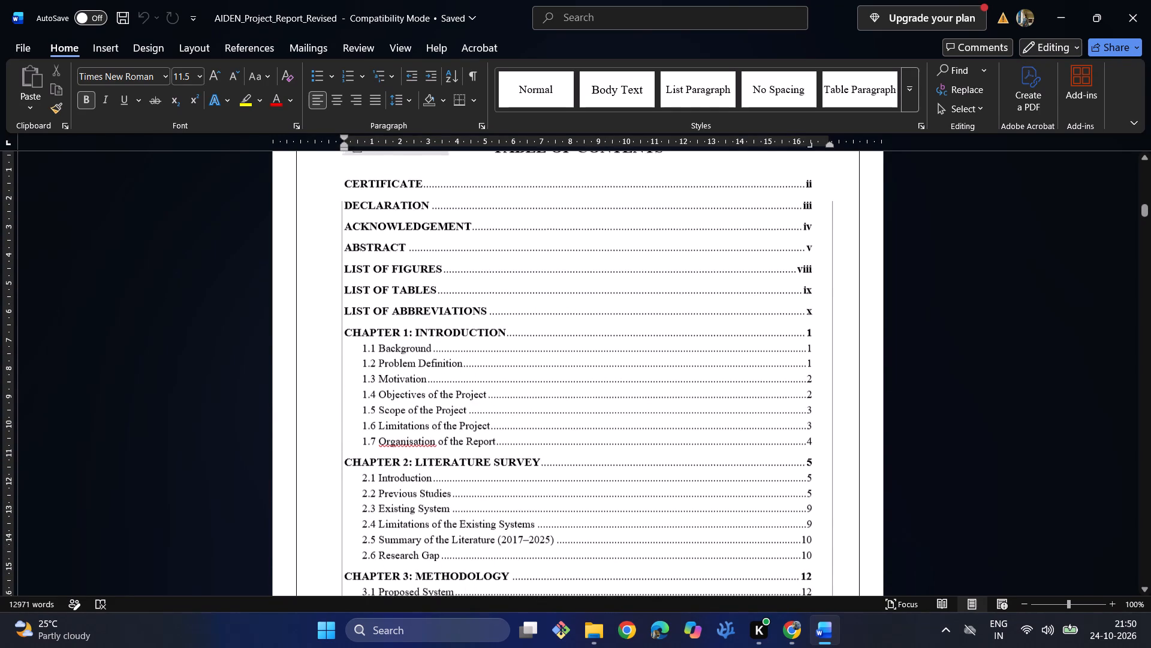
pyautogui.scroll(2, 1069, 409)
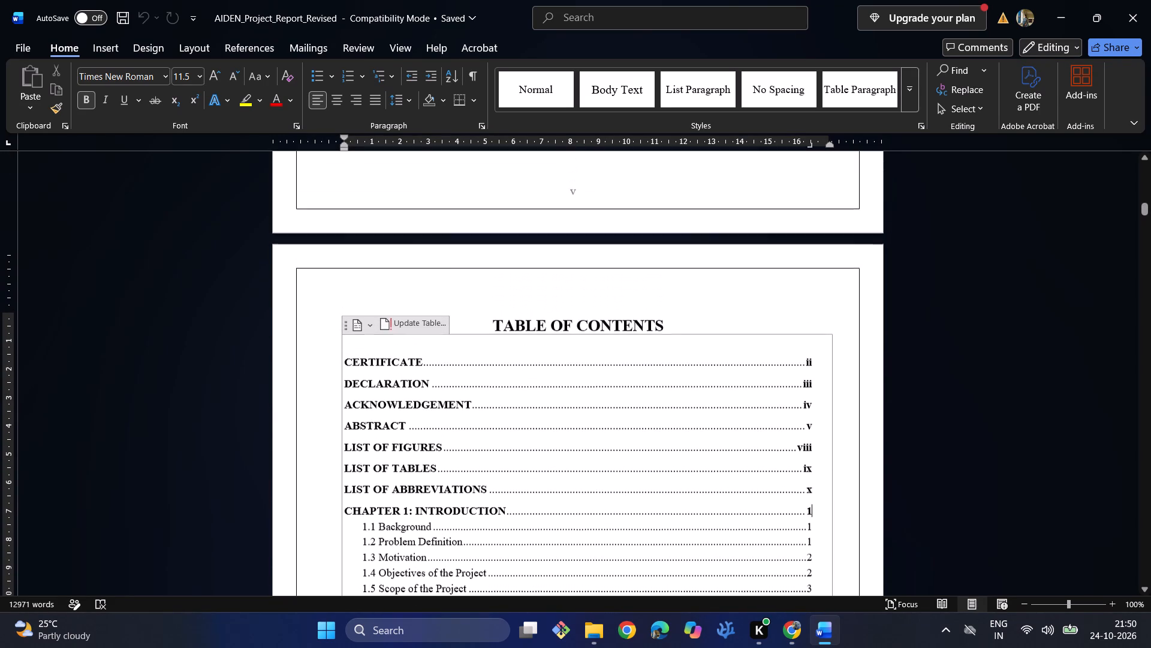
pyautogui.scroll(2, 1069, 409)
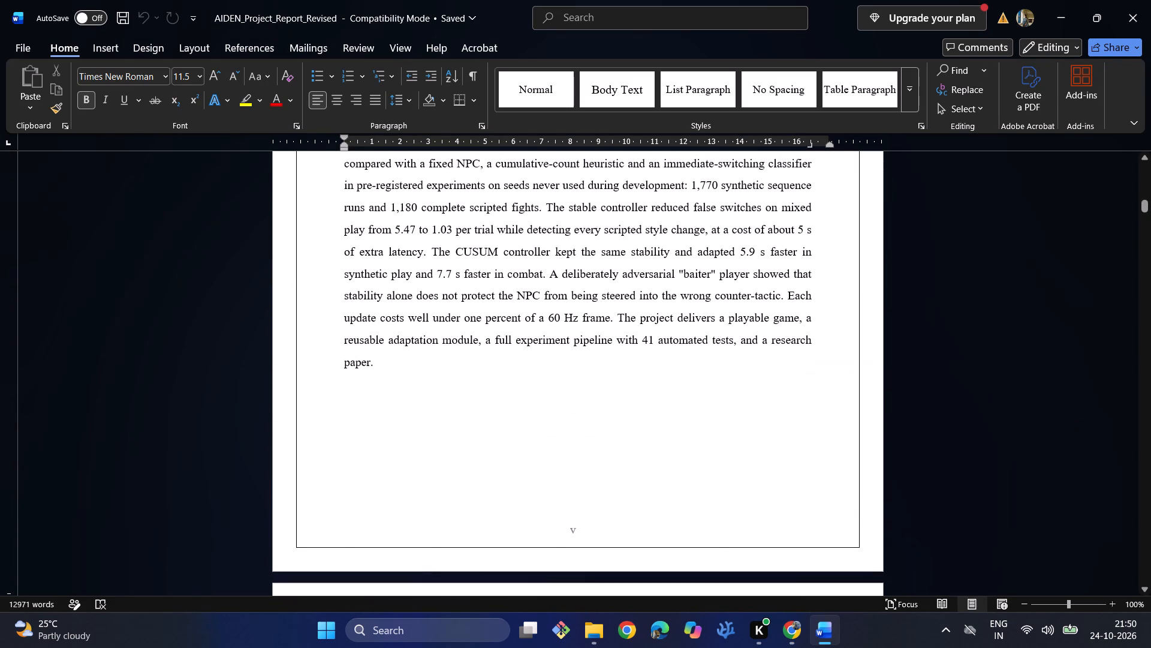
pyautogui.scroll(2, 1069, 409)
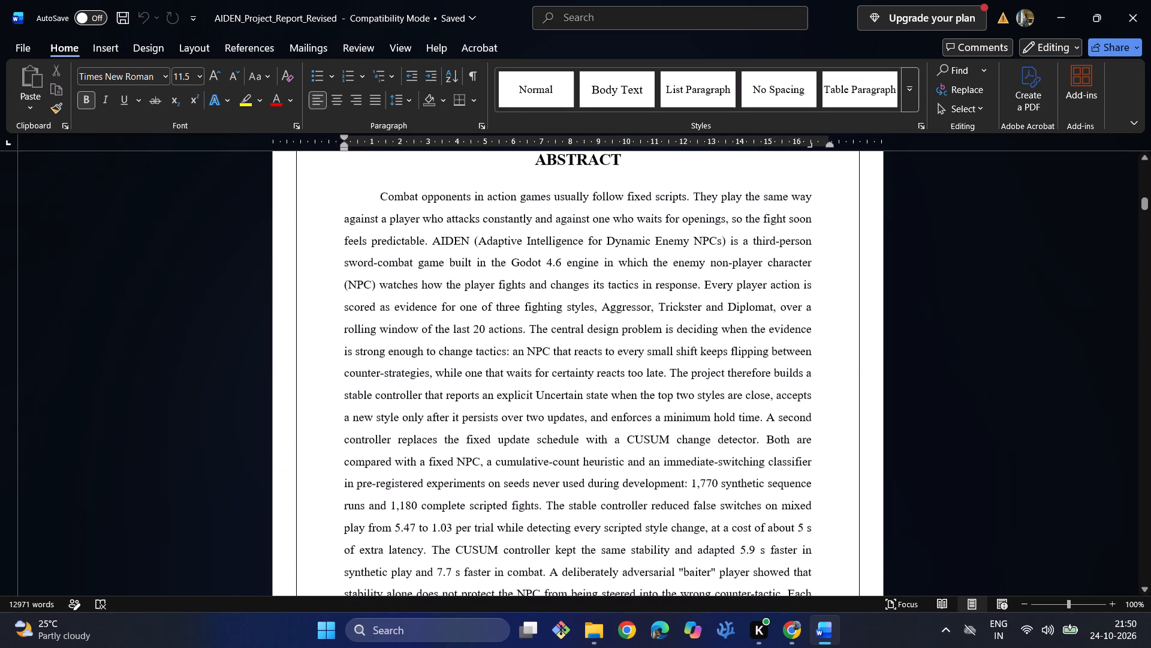
# Check where the table of contents starts after the abstract page in the revised report.
pyautogui.scroll(1, 1069, 409)
pyautogui.scroll(-5, 1069, 409)
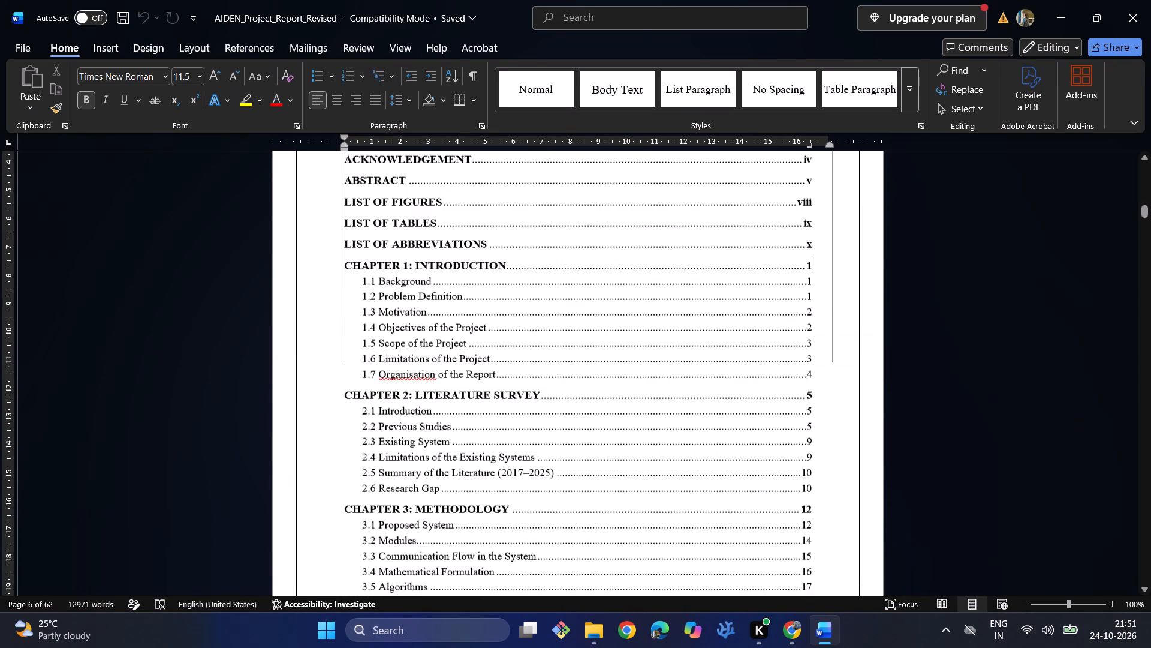
pyautogui.scroll(1, 1069, 409)
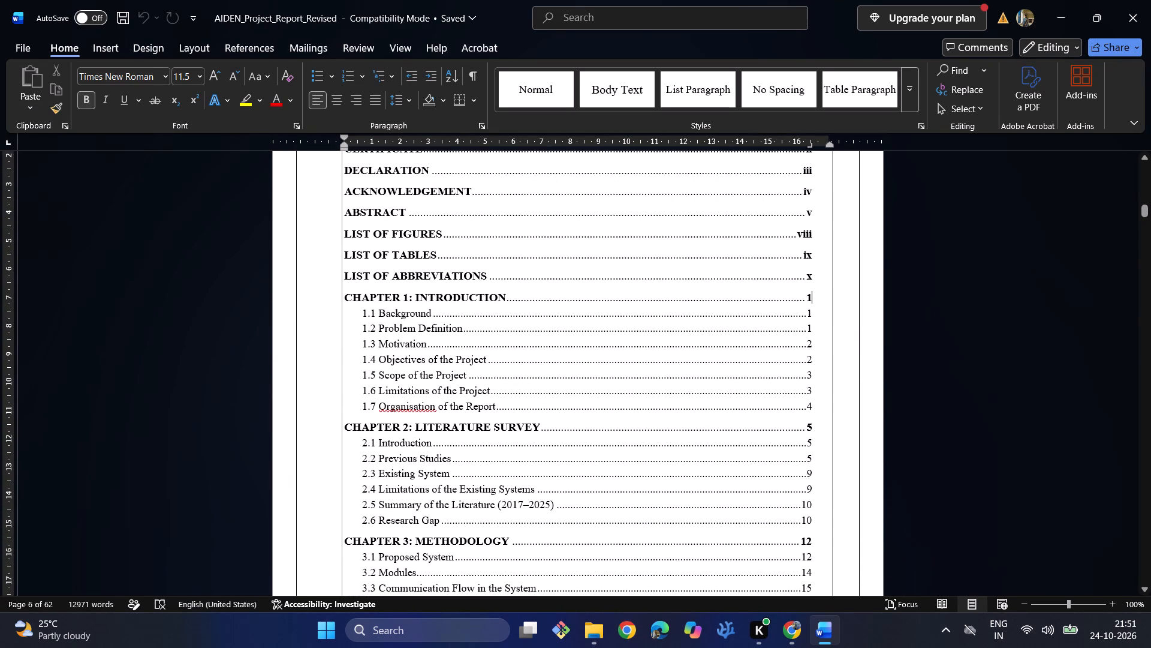
pyautogui.click(881, 393)
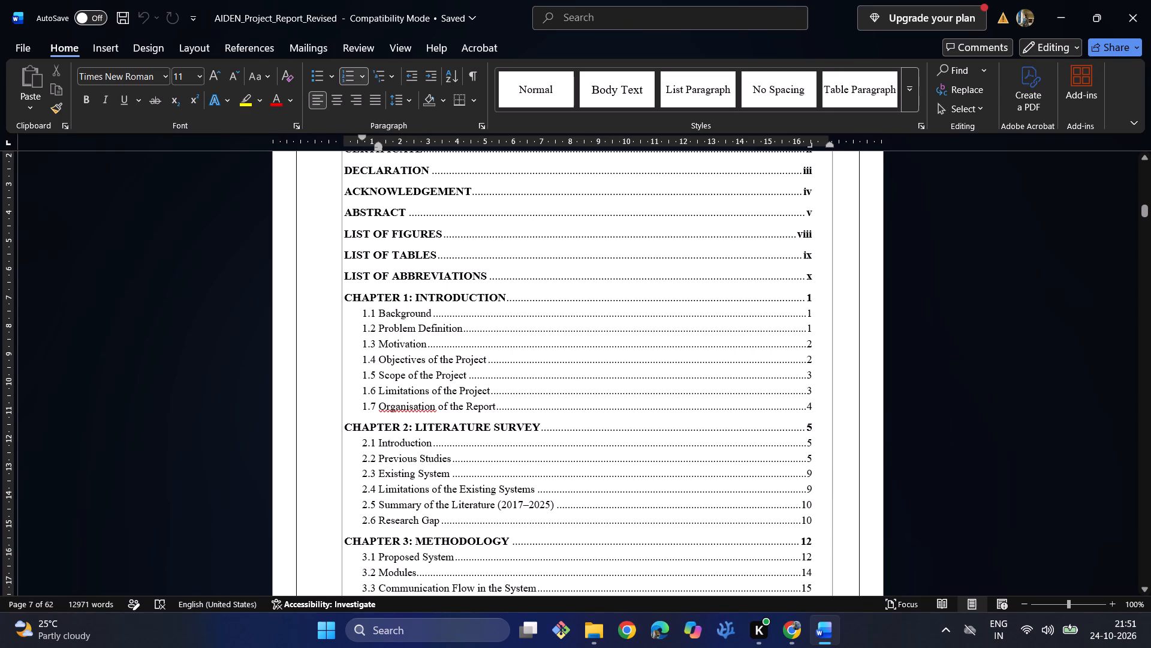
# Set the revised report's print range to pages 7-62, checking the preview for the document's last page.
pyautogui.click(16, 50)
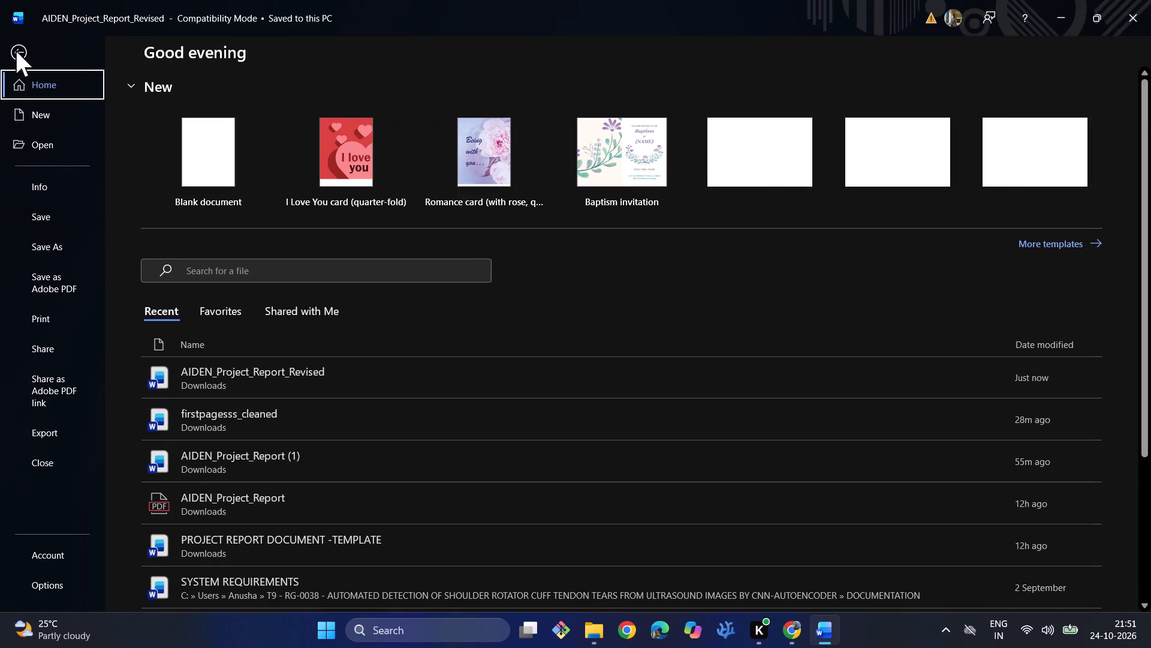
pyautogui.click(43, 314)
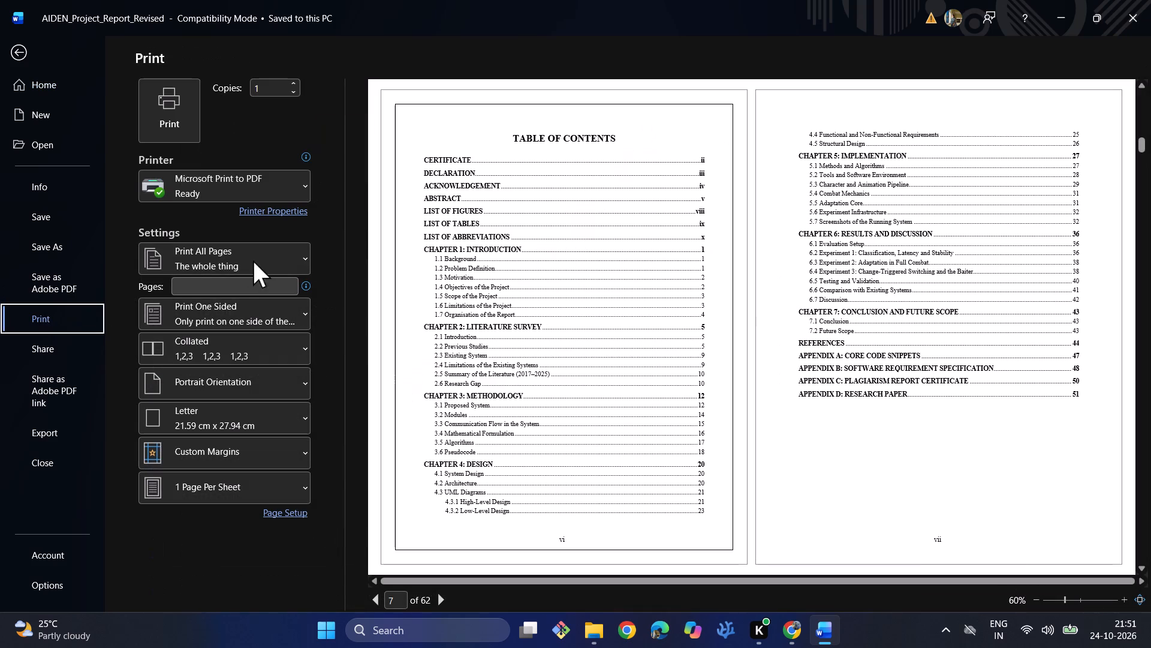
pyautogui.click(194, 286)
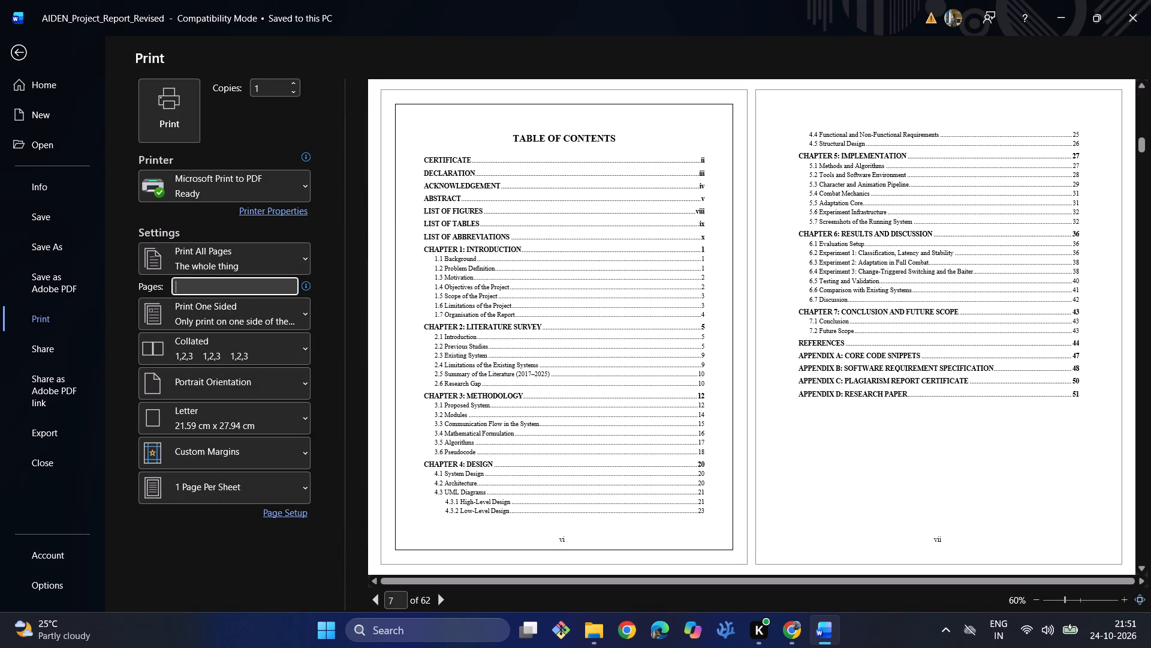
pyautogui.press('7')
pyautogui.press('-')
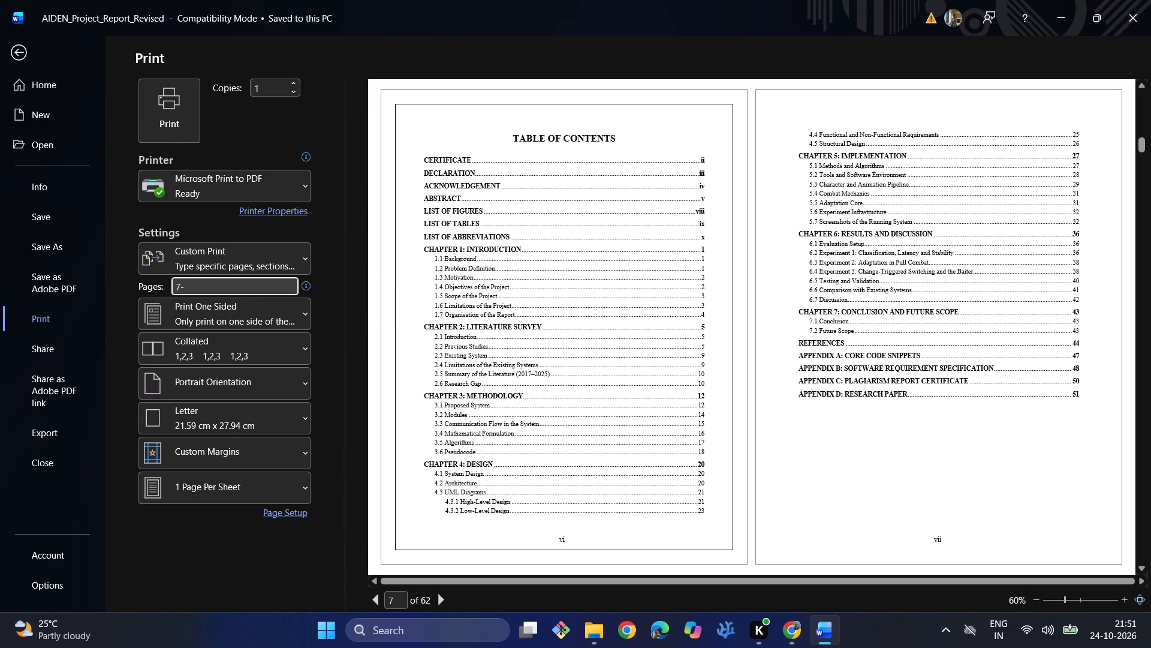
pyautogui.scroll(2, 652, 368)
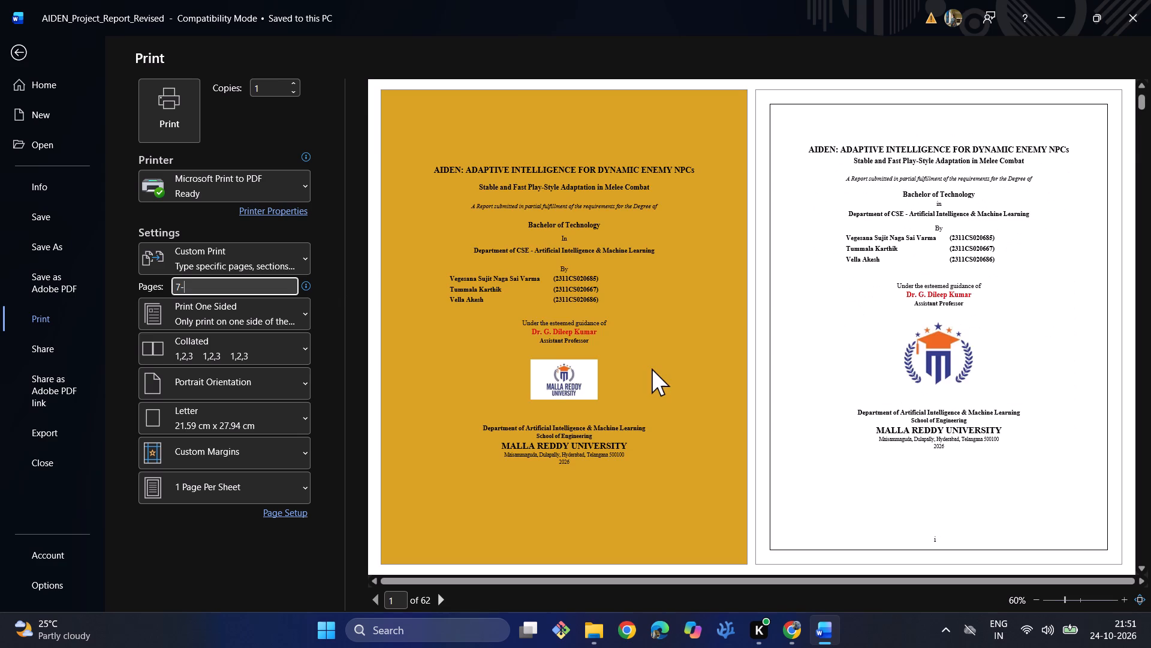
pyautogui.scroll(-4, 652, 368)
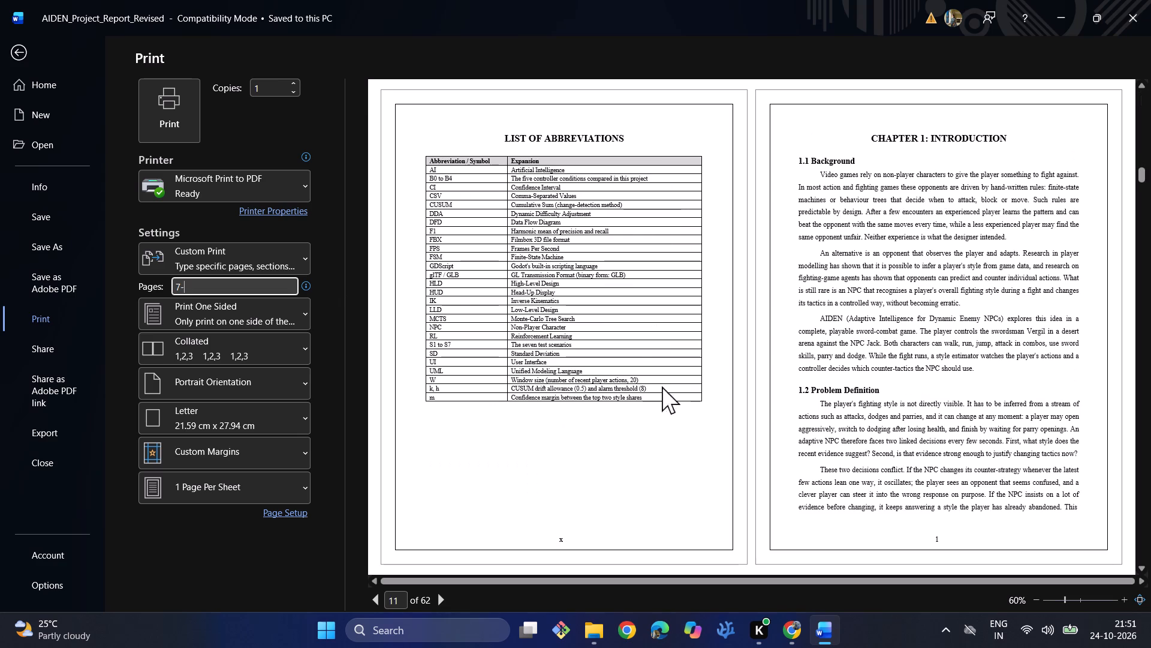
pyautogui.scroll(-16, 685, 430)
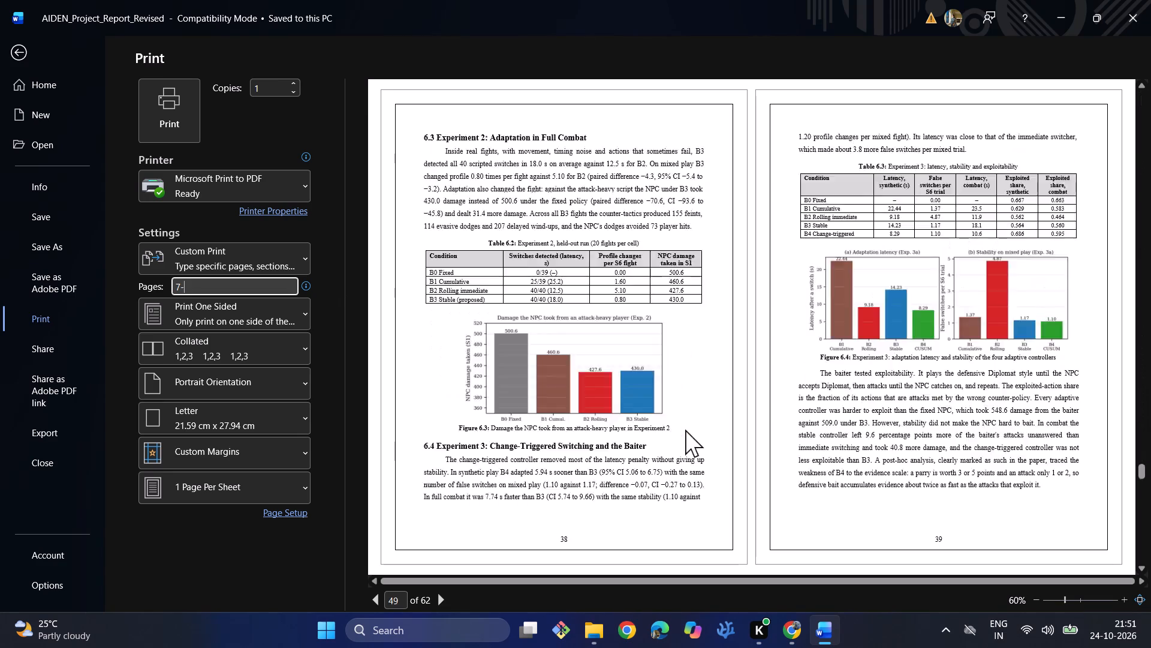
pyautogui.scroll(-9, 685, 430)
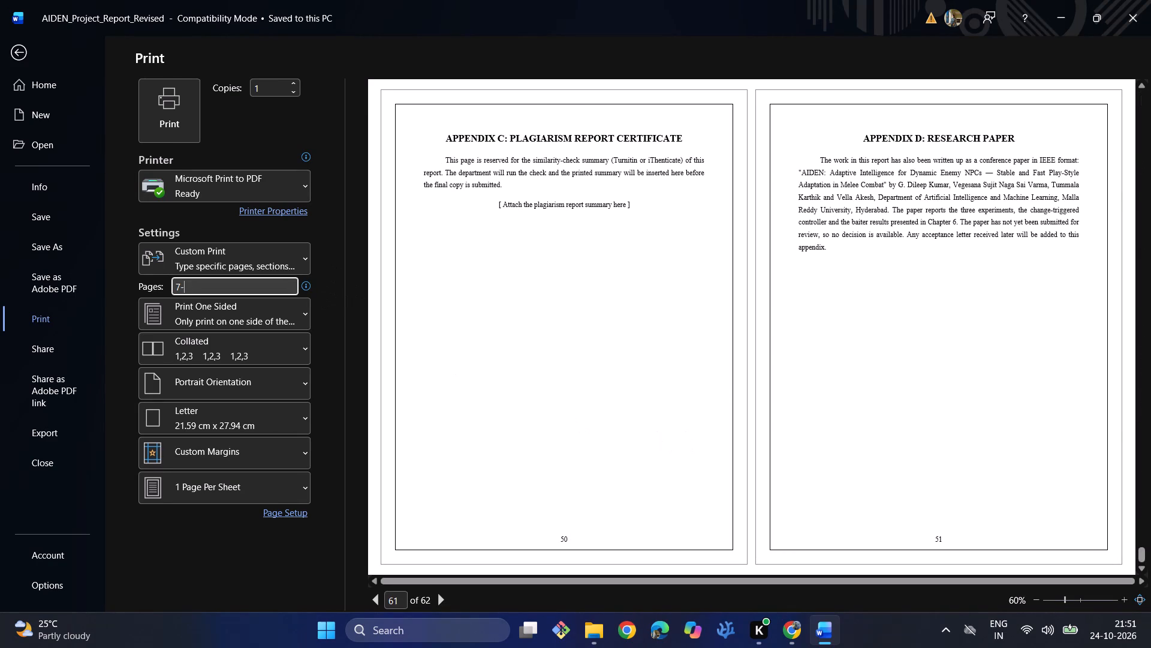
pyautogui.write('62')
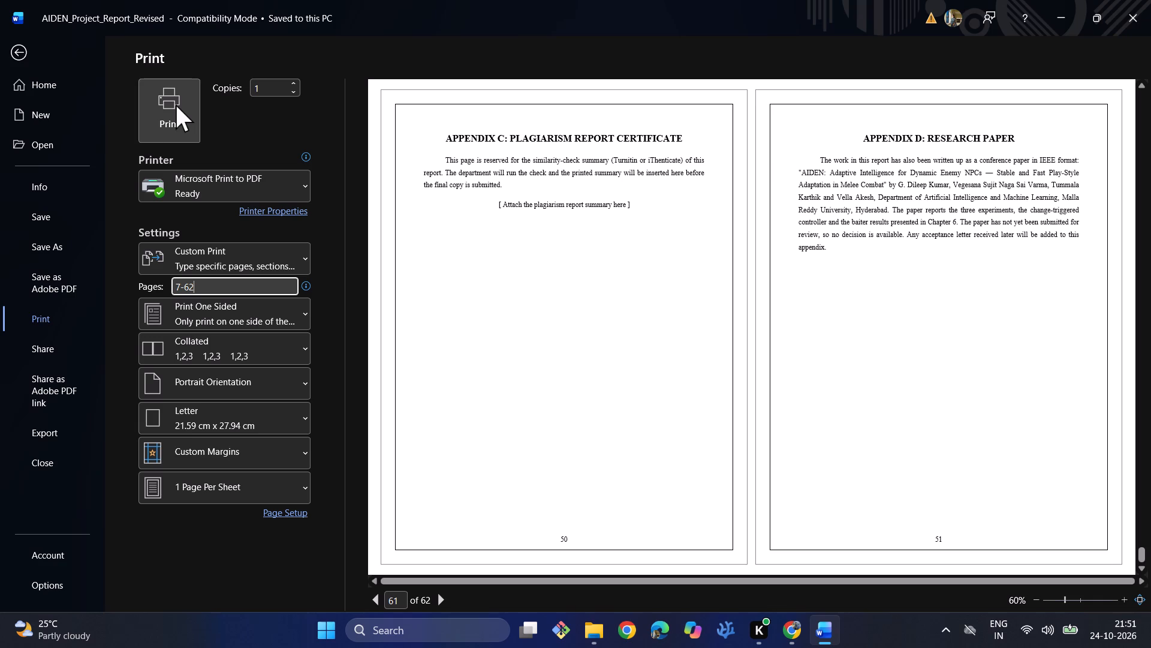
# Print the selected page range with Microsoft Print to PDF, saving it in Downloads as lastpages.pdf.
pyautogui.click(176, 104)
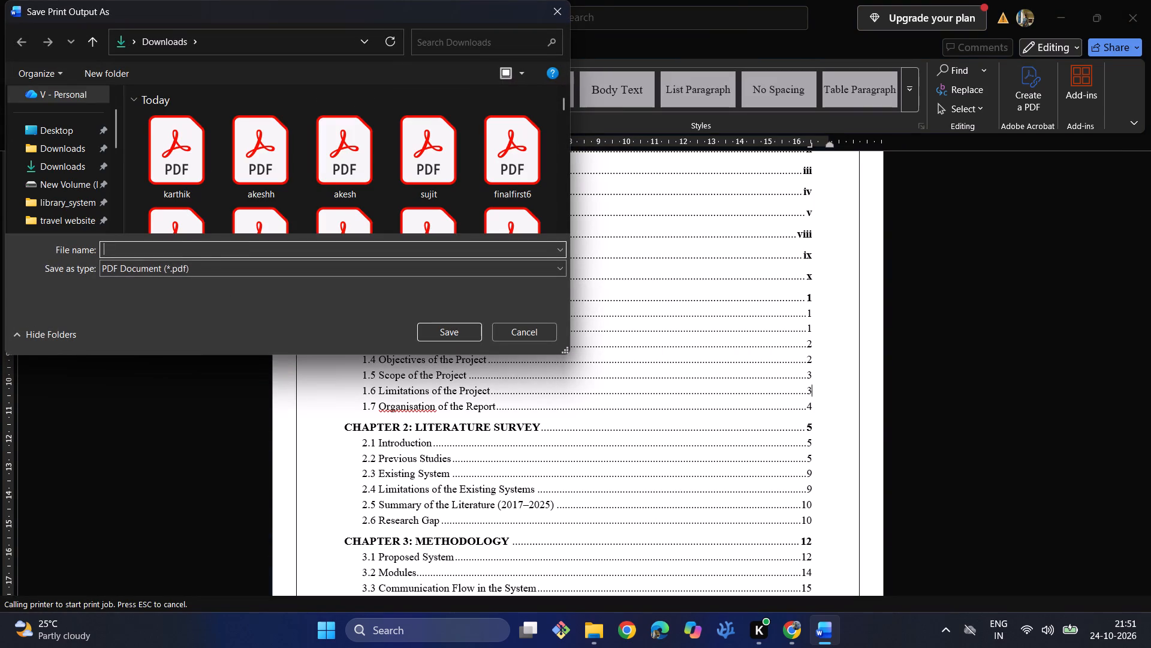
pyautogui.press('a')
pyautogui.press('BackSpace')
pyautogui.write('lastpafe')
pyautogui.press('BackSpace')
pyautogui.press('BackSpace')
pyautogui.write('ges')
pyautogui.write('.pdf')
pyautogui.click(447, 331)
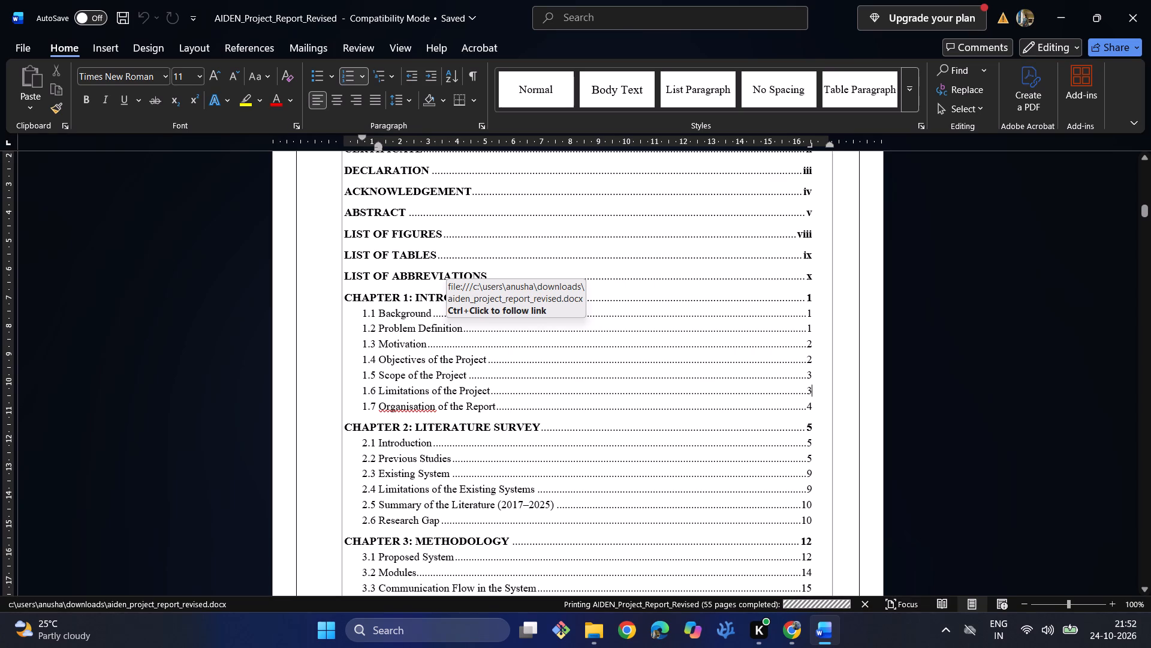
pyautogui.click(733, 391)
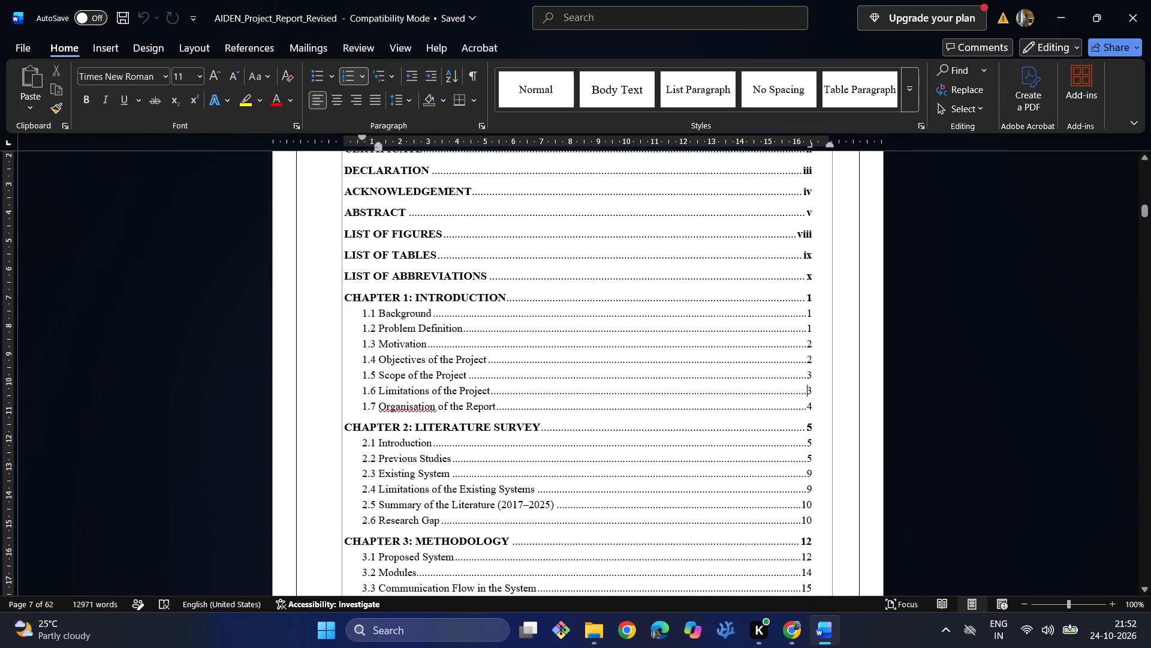
# Inspect the opening pages of lastpages.pdf in Acrobat, from its first page to the list of figures.
pyautogui.scroll(1, 692, 393)
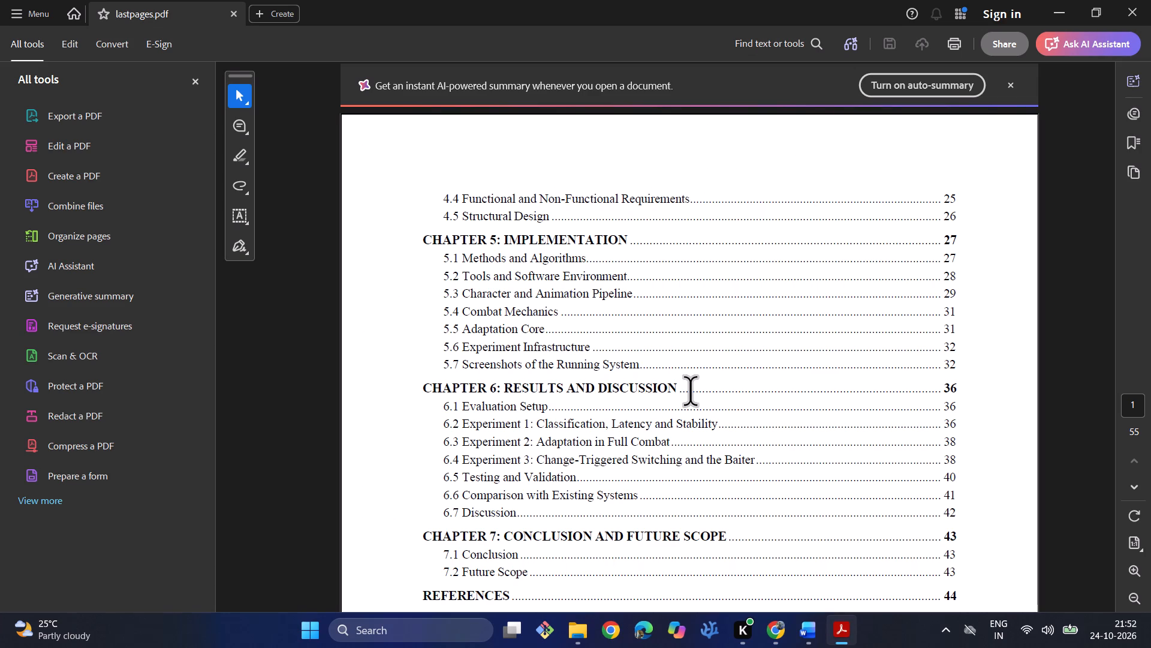
pyautogui.scroll(4, 692, 393)
pyautogui.scroll(-4, 692, 393)
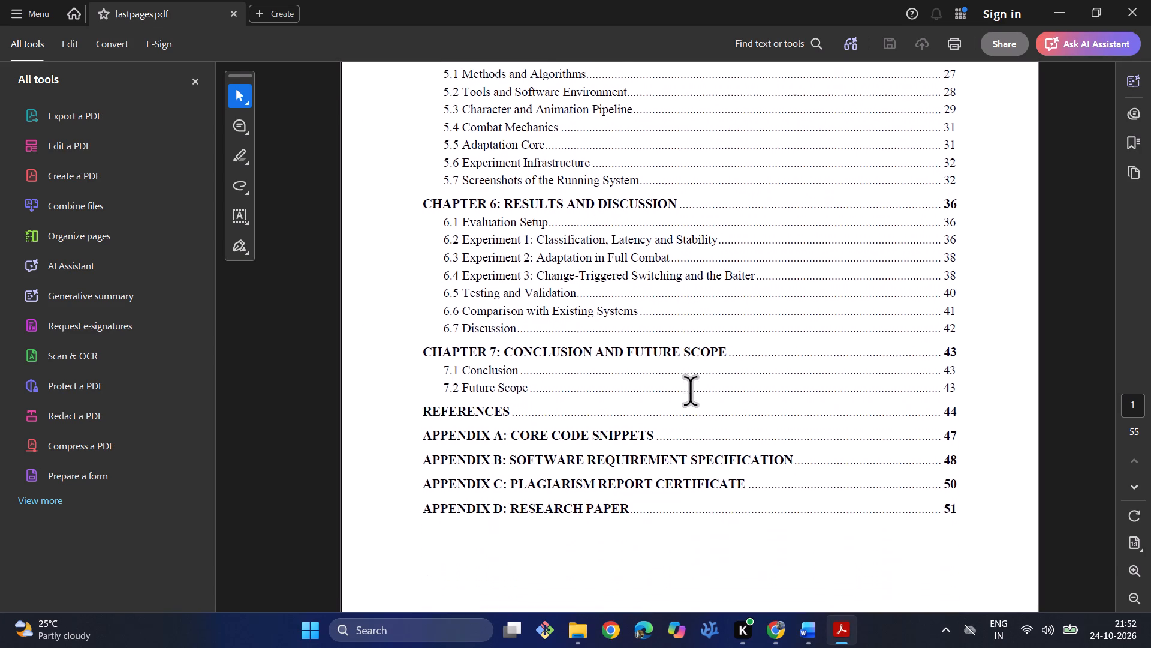
pyautogui.scroll(-6, 692, 393)
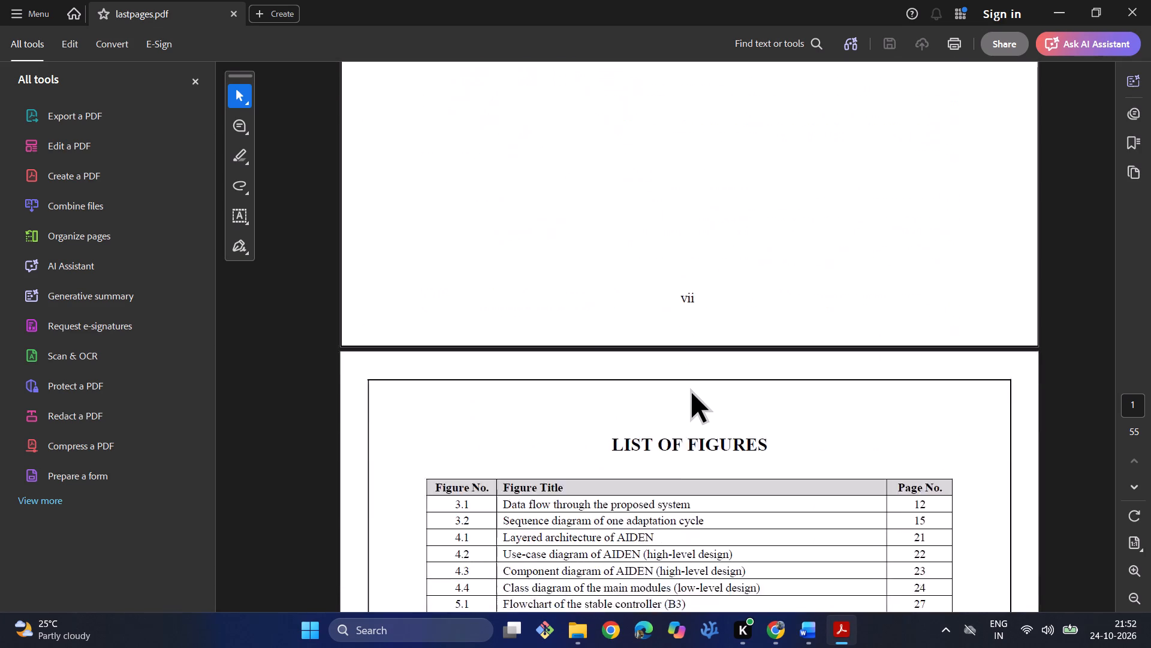
pyautogui.scroll(-1, 692, 393)
pyautogui.scroll(9, 692, 393)
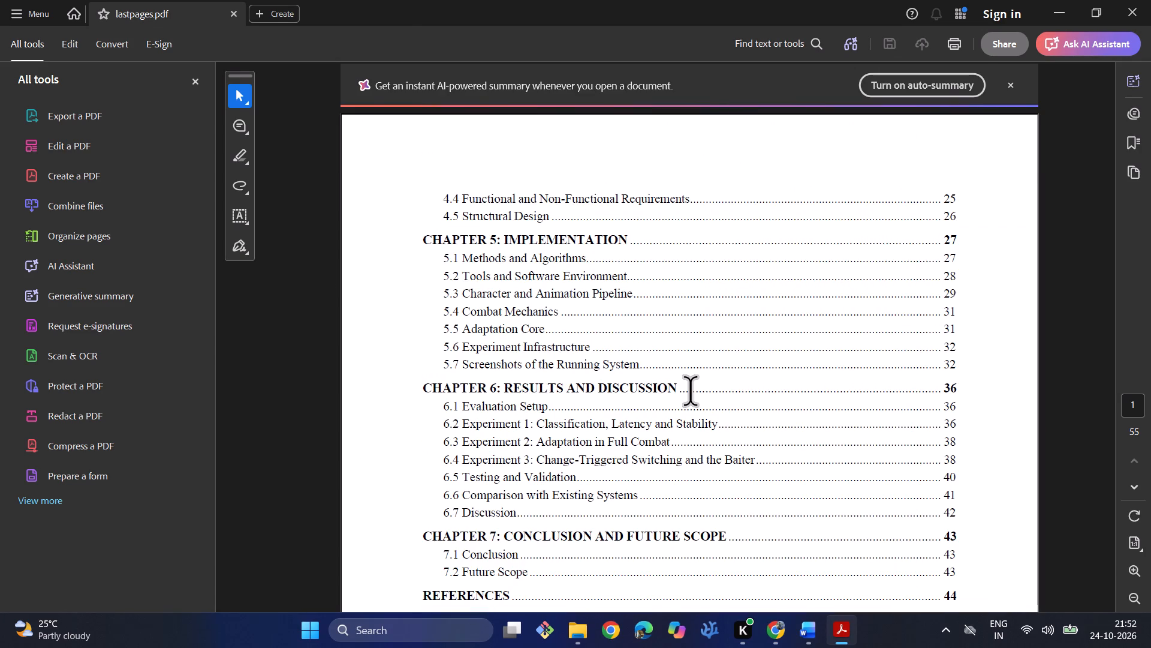
# Switch back to the Word report and compare its abstract and table of contents pages with the PDF's first page.
pyautogui.hotkey('alt', 'Tab')
pyautogui.scroll(1, 566, 413)
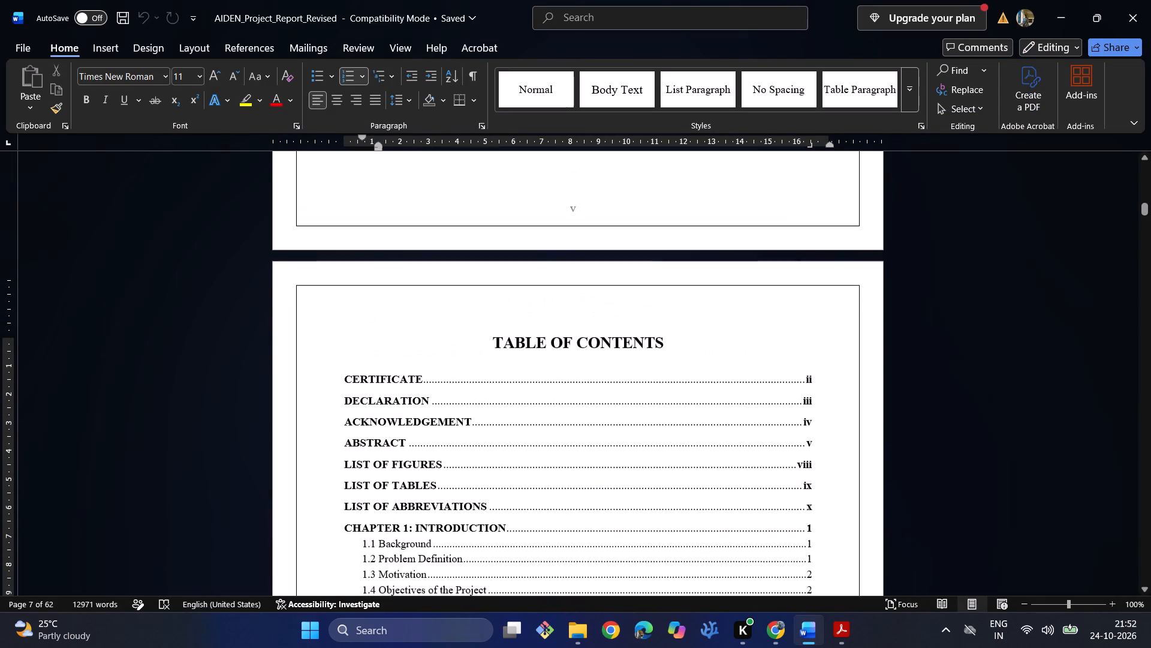
pyautogui.click(189, 379)
pyautogui.scroll(3, 189, 379)
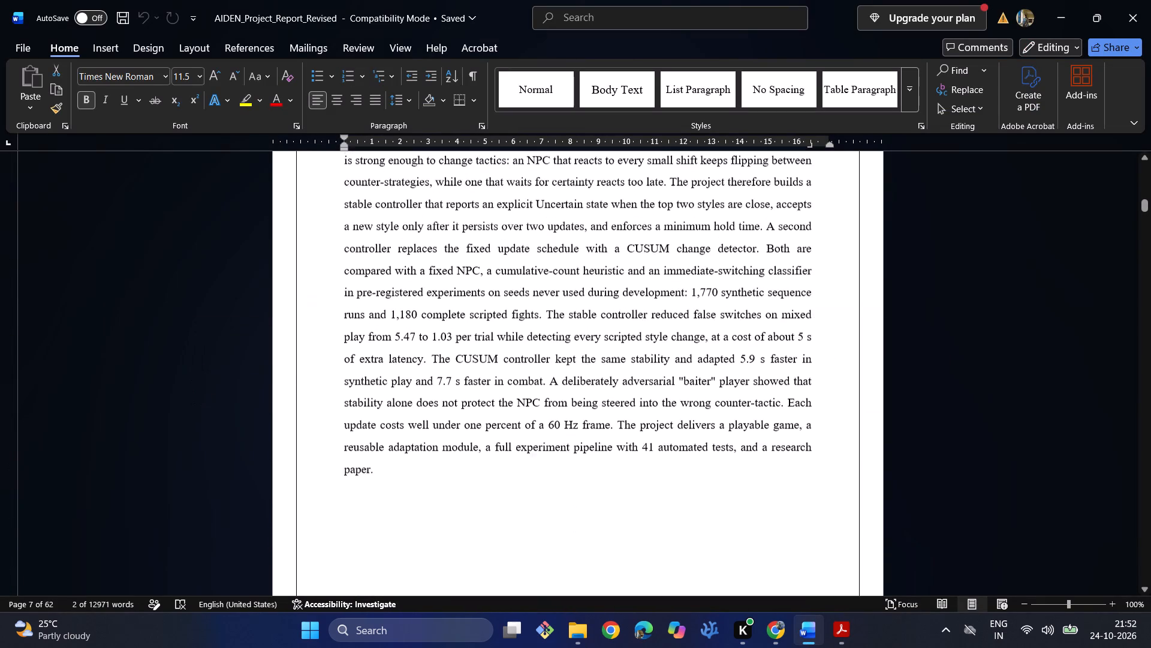
pyautogui.scroll(-5, 189, 379)
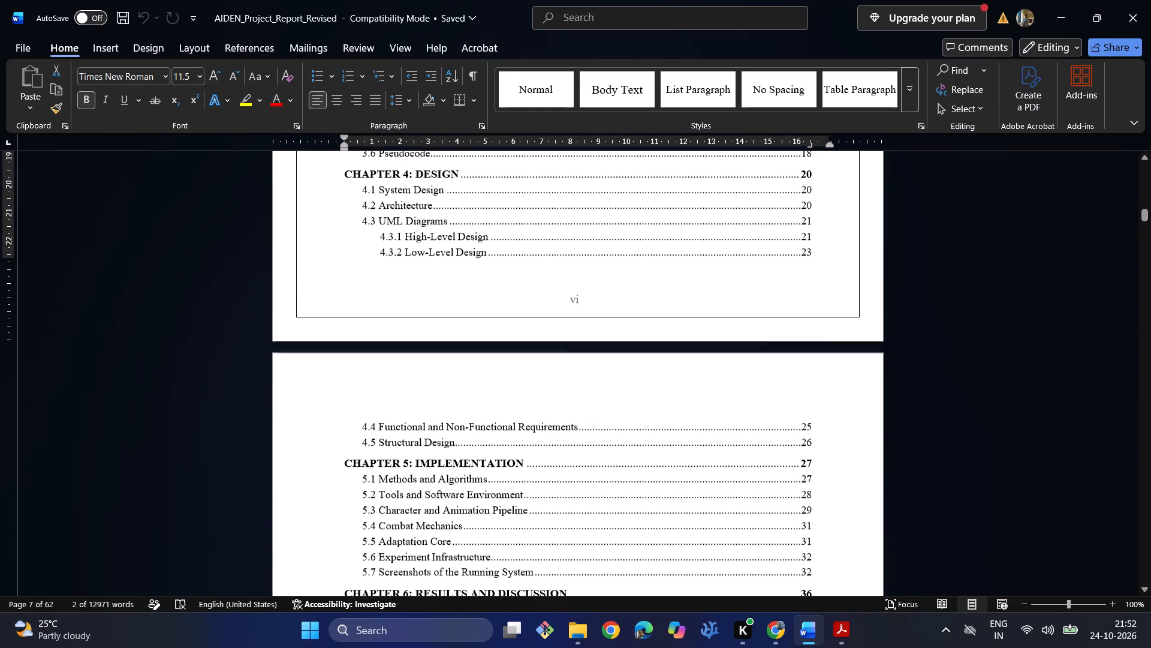
pyautogui.scroll(-2, 189, 379)
pyautogui.scroll(1, 189, 379)
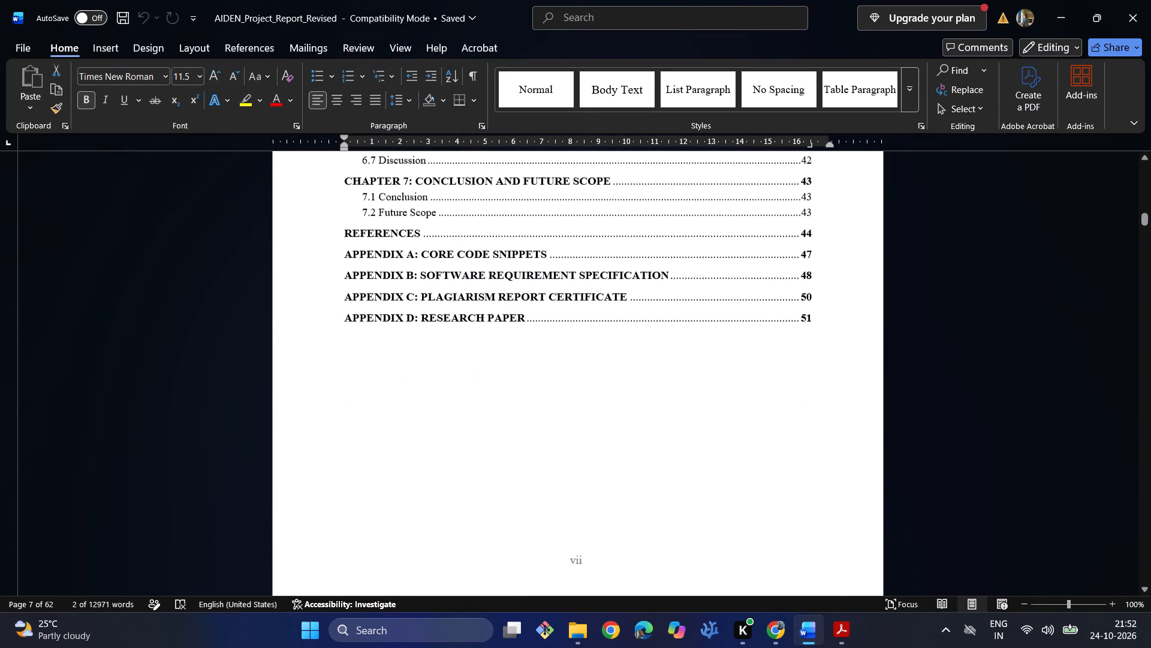
pyautogui.scroll(1, 189, 379)
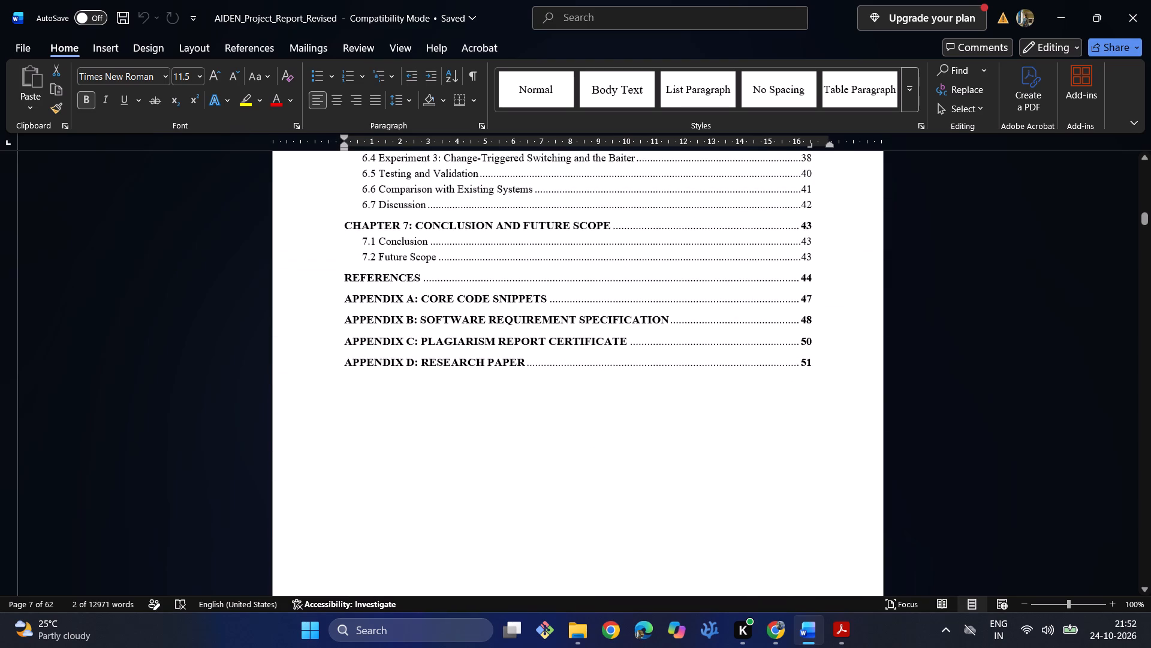
pyautogui.scroll(1, 189, 379)
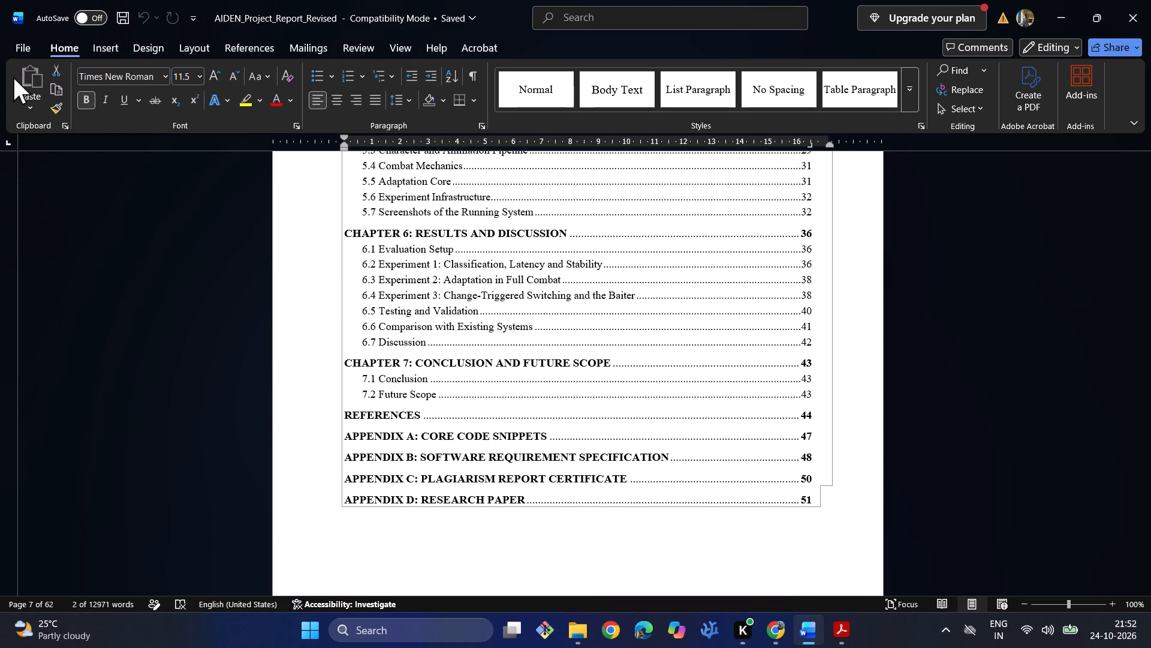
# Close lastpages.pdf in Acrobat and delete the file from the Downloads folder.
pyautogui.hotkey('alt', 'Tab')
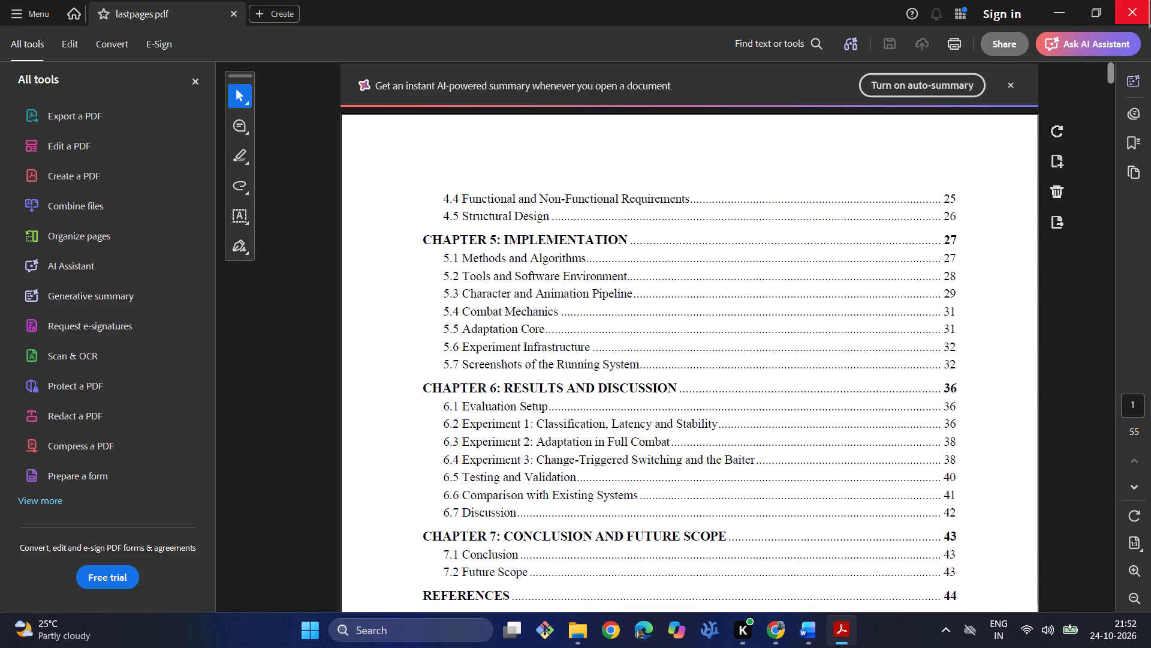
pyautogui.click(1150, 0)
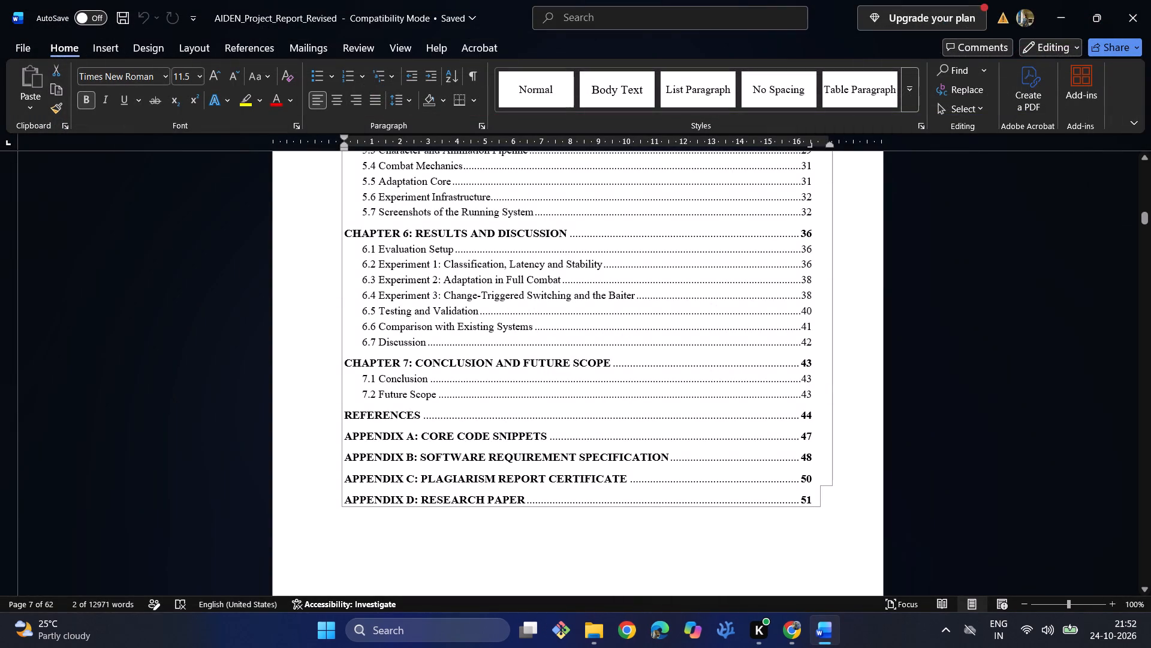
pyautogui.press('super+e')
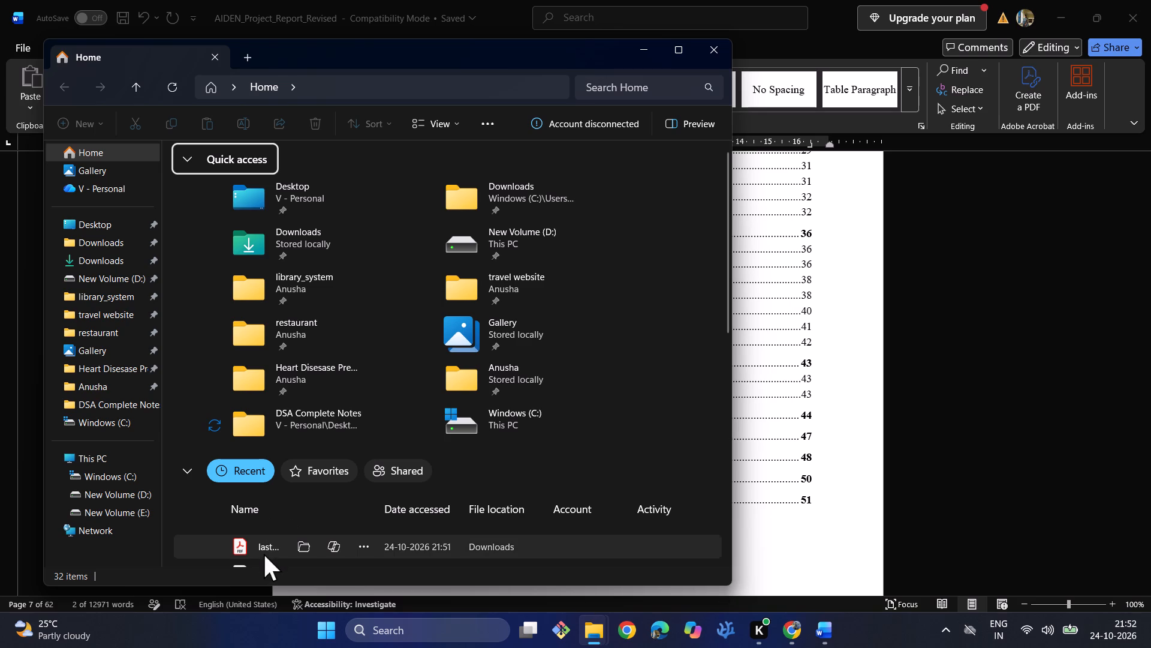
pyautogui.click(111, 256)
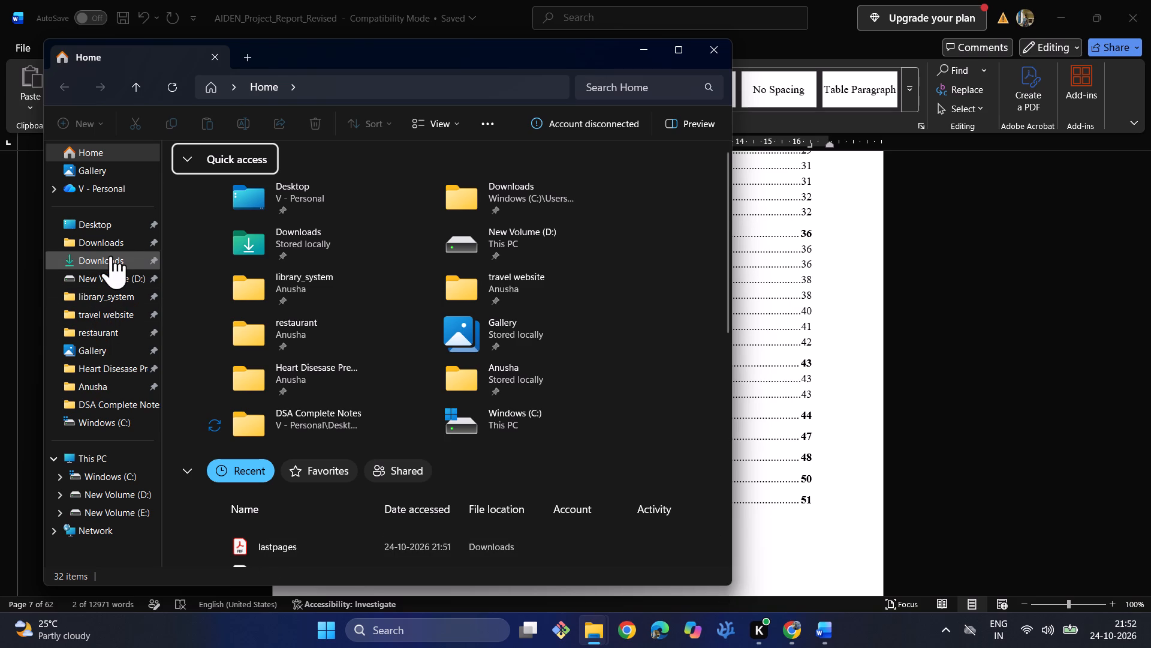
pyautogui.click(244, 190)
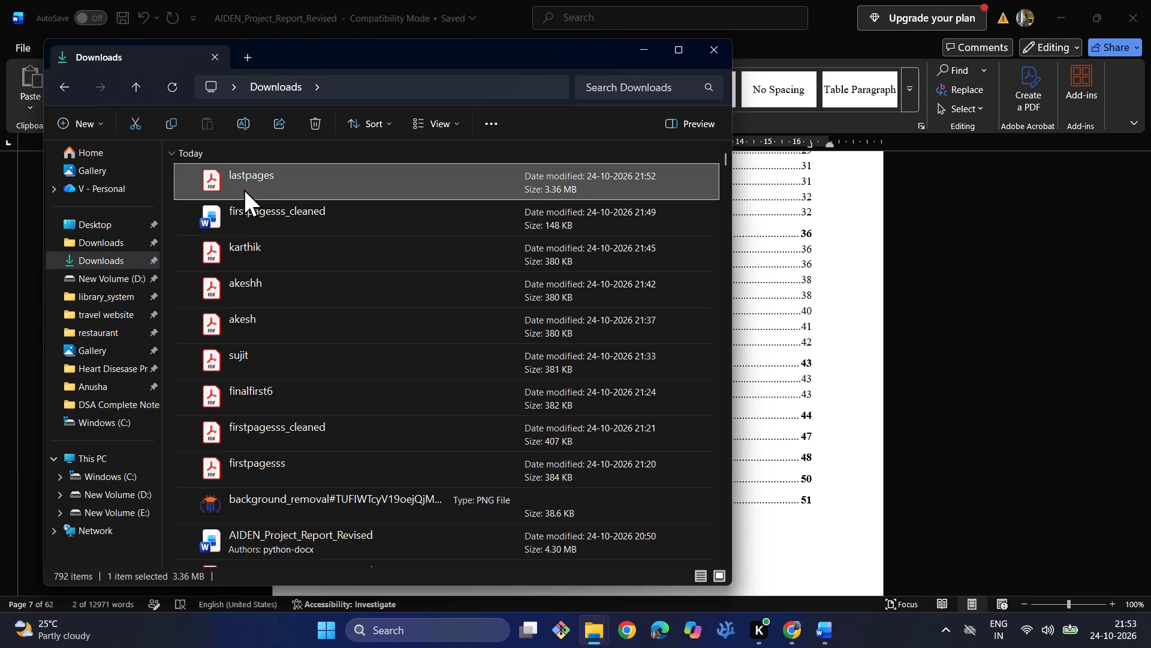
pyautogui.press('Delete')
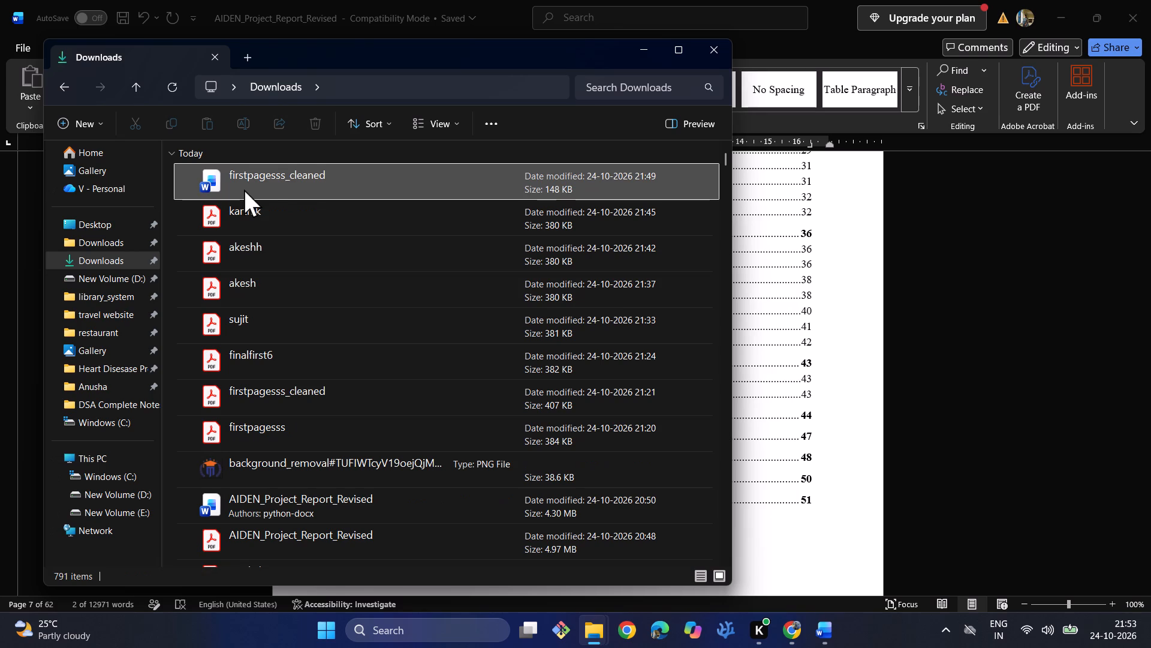
# Look back through the Word report's table of contents pages to check where the remaining-pages section should start.
pyautogui.click(984, 235)
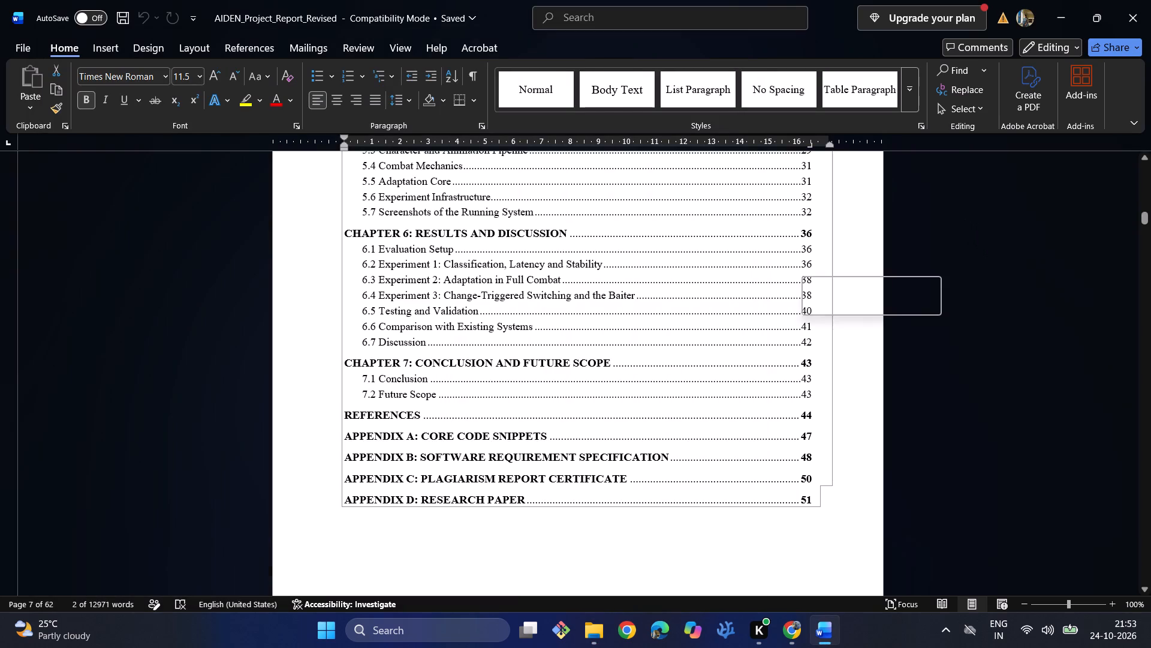
pyautogui.scroll(3, 677, 319)
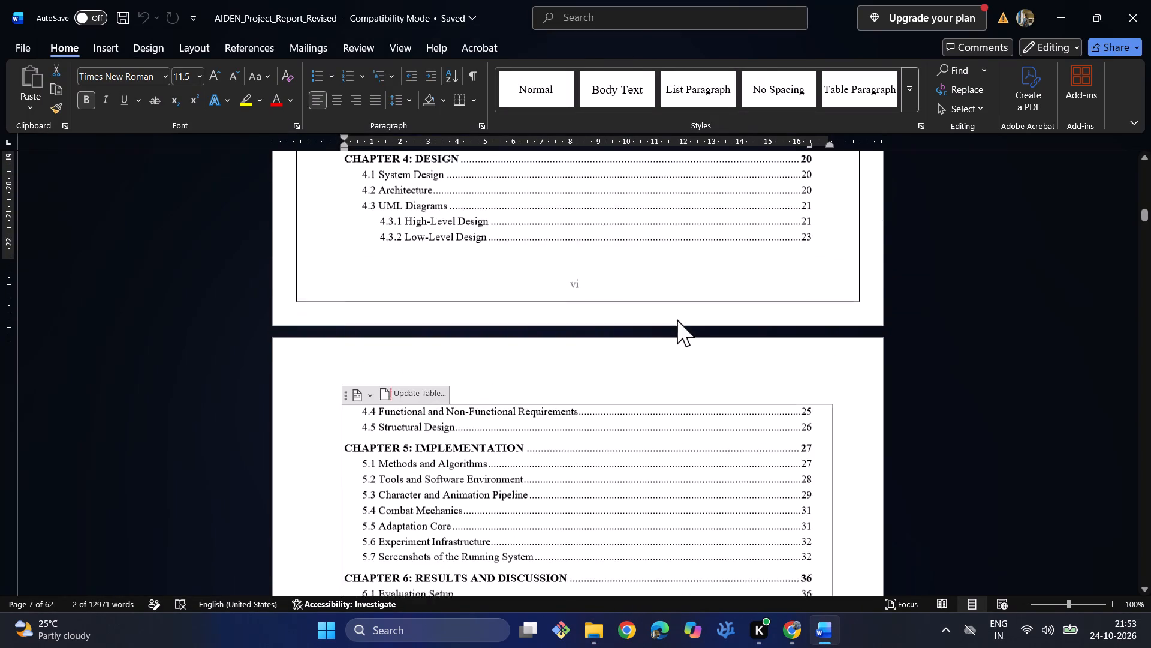
pyautogui.click(170, 301)
pyautogui.scroll(1, 170, 301)
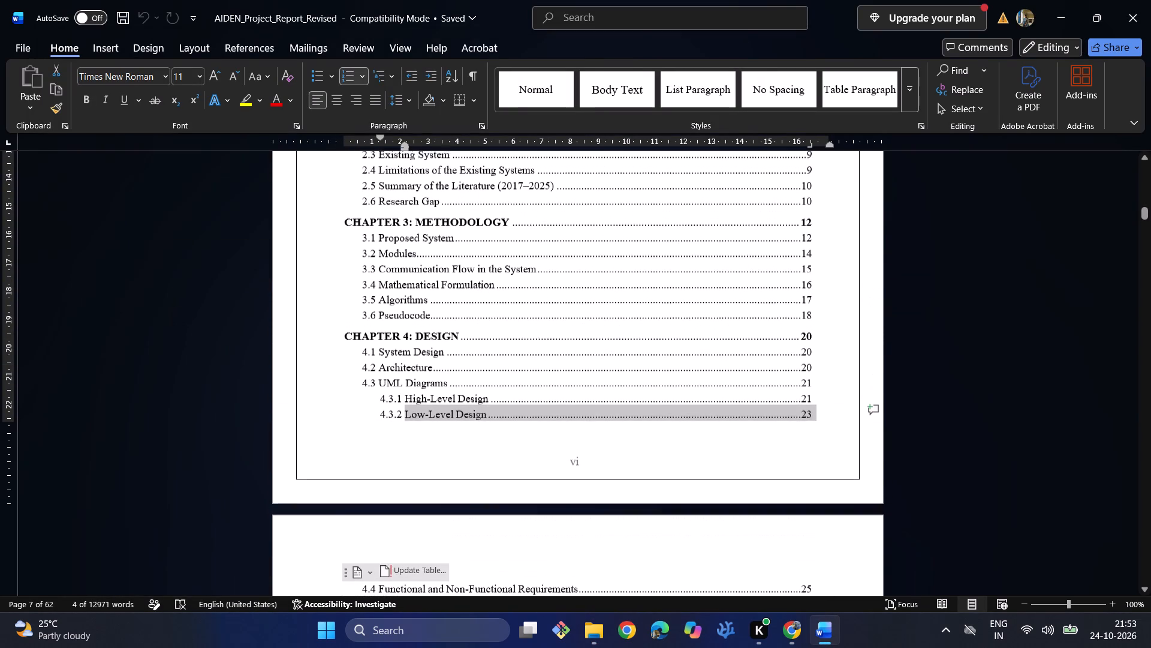
pyautogui.click(1007, 380)
pyautogui.scroll(2, 1007, 380)
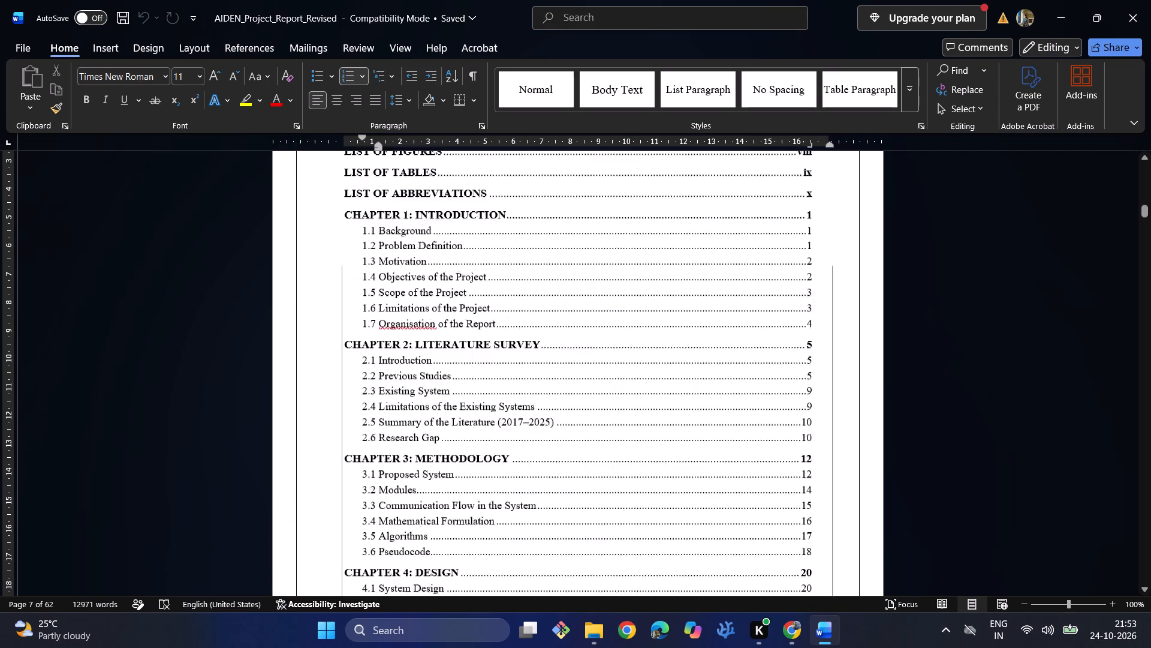
pyautogui.scroll(1, 1007, 380)
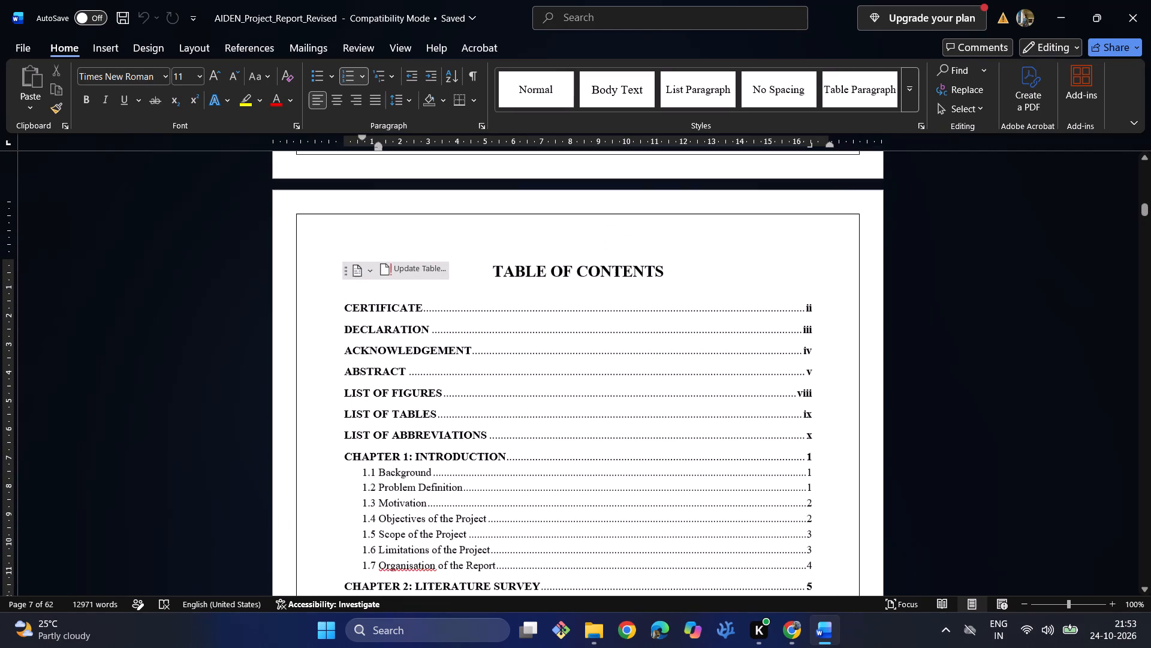
pyautogui.scroll(1, 1007, 380)
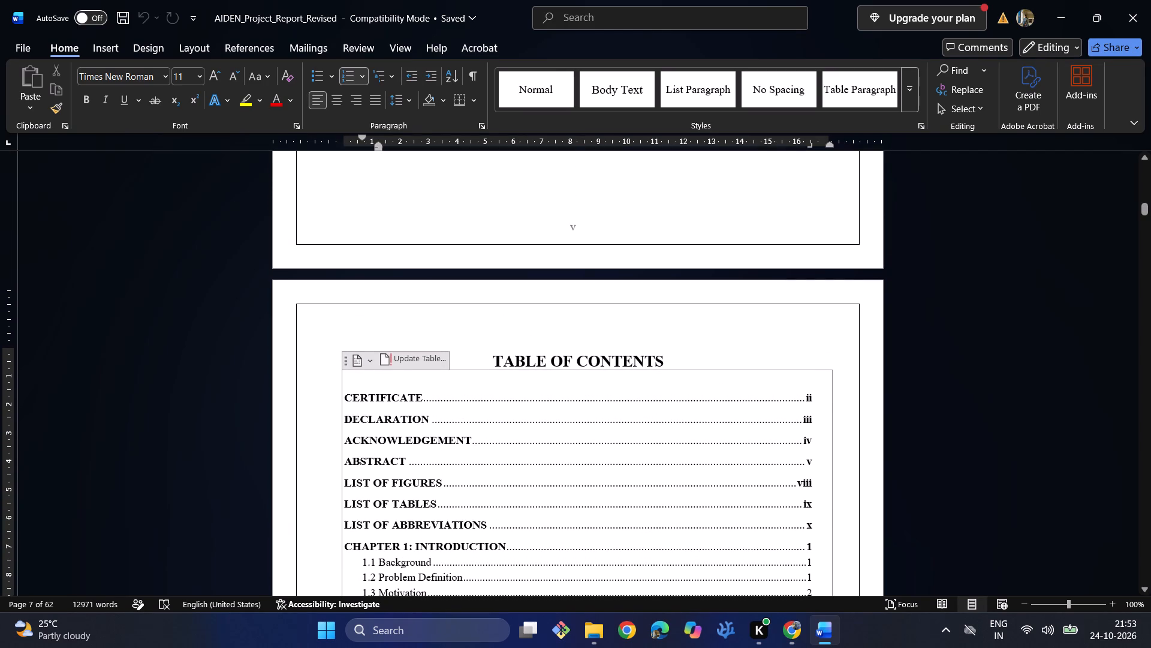
pyautogui.click(1024, 331)
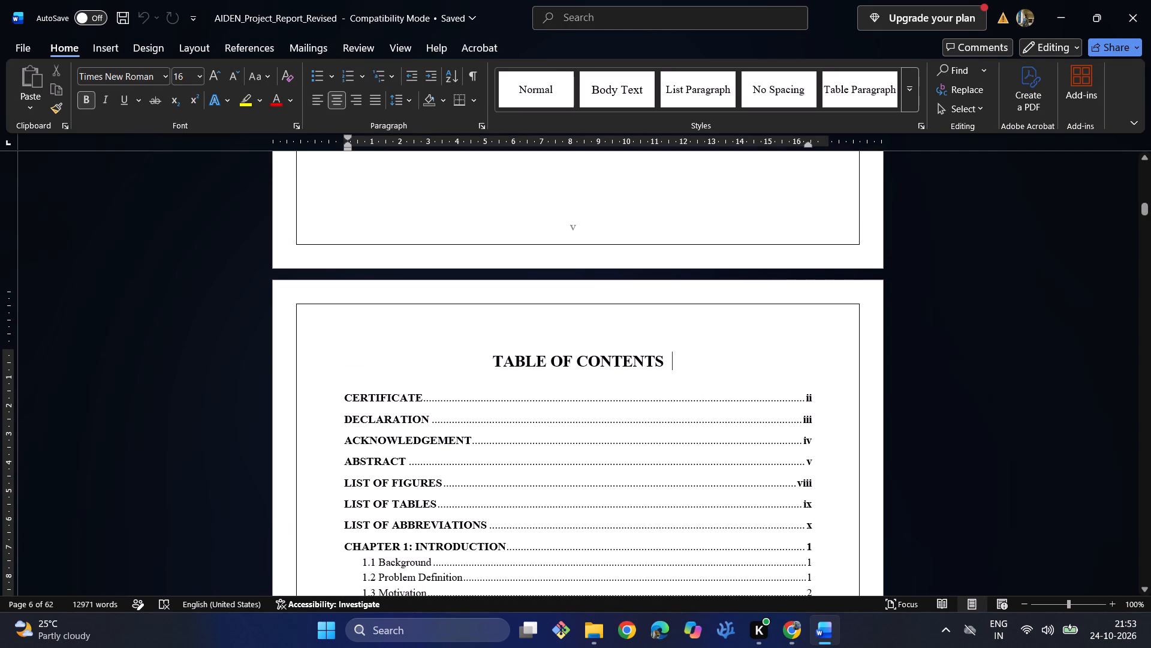
pyautogui.click(881, 238)
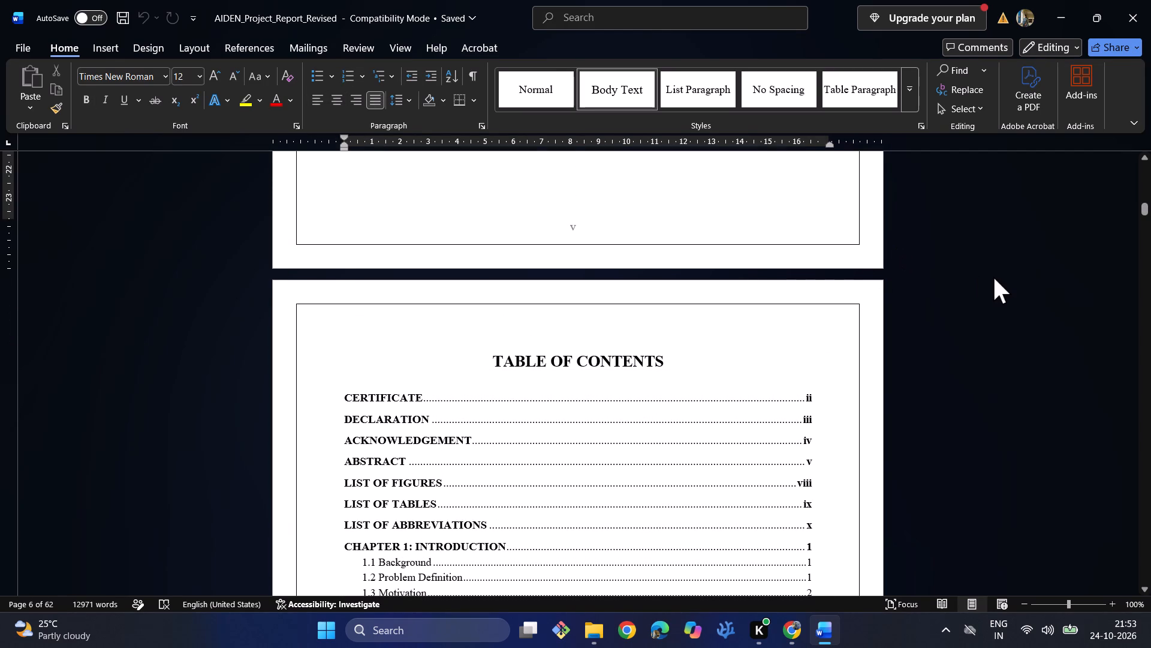
pyautogui.hotkey('alt', 'Tab')
pyautogui.click(1025, 228)
# Set the report's custom print range to pages 6-62 for Microsoft Print to PDF.
pyautogui.click(23, 45)
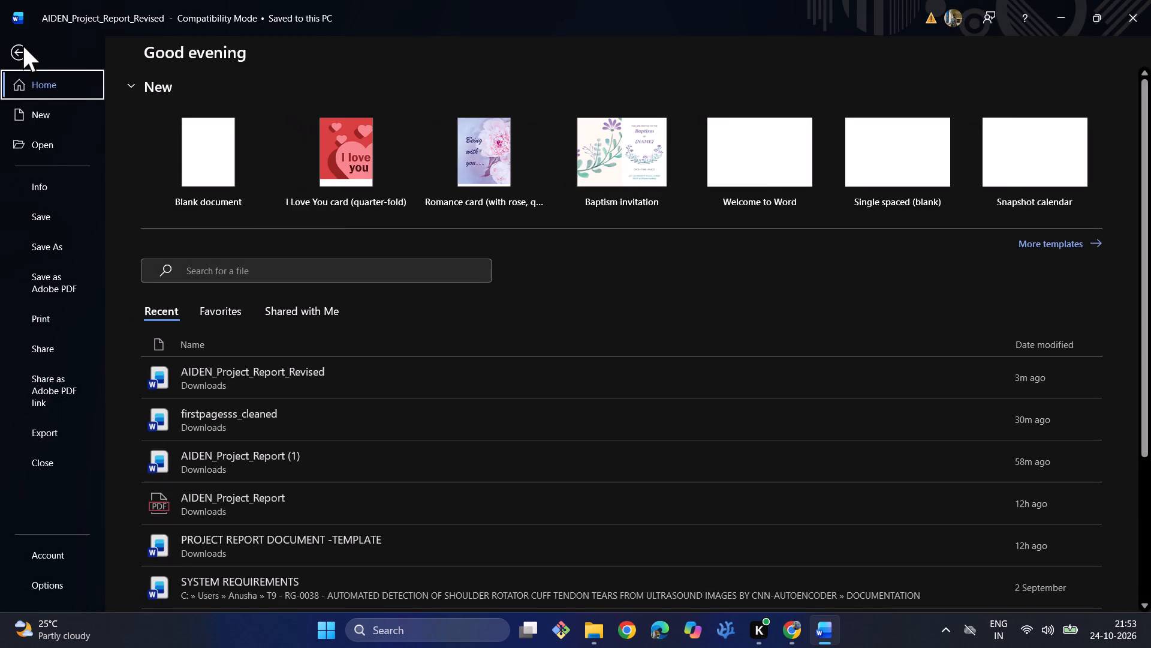
pyautogui.click(38, 319)
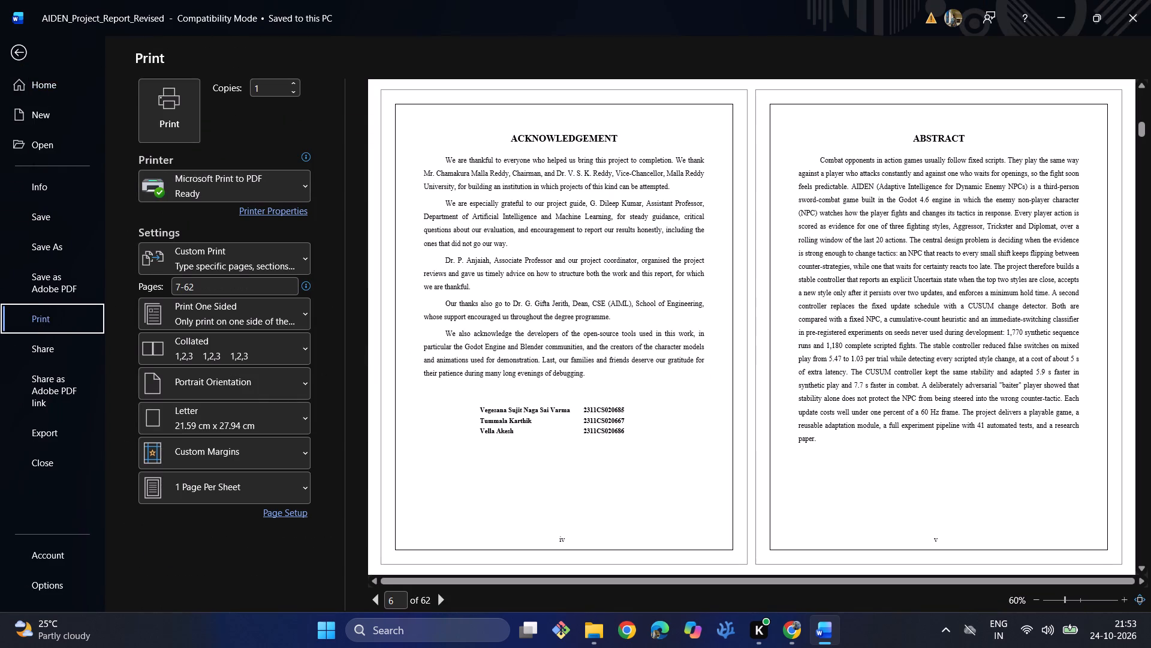
pyautogui.click(176, 289)
pyautogui.click(178, 289)
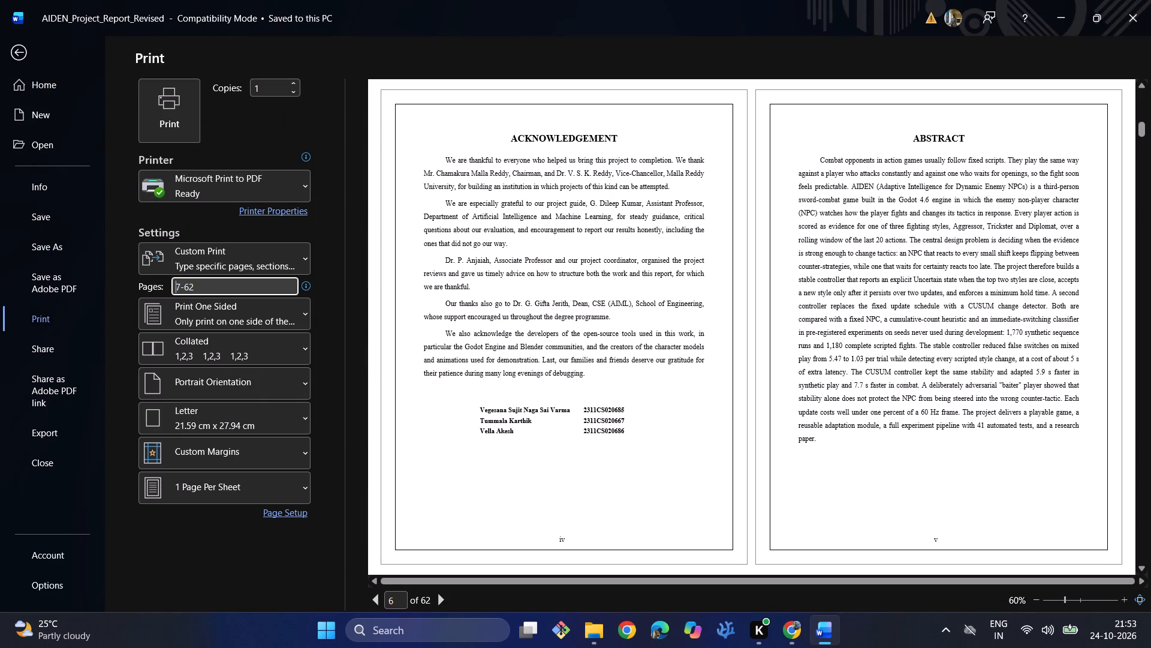
pyautogui.press('Right')
pyautogui.press('BackSpace')
pyautogui.press('6')
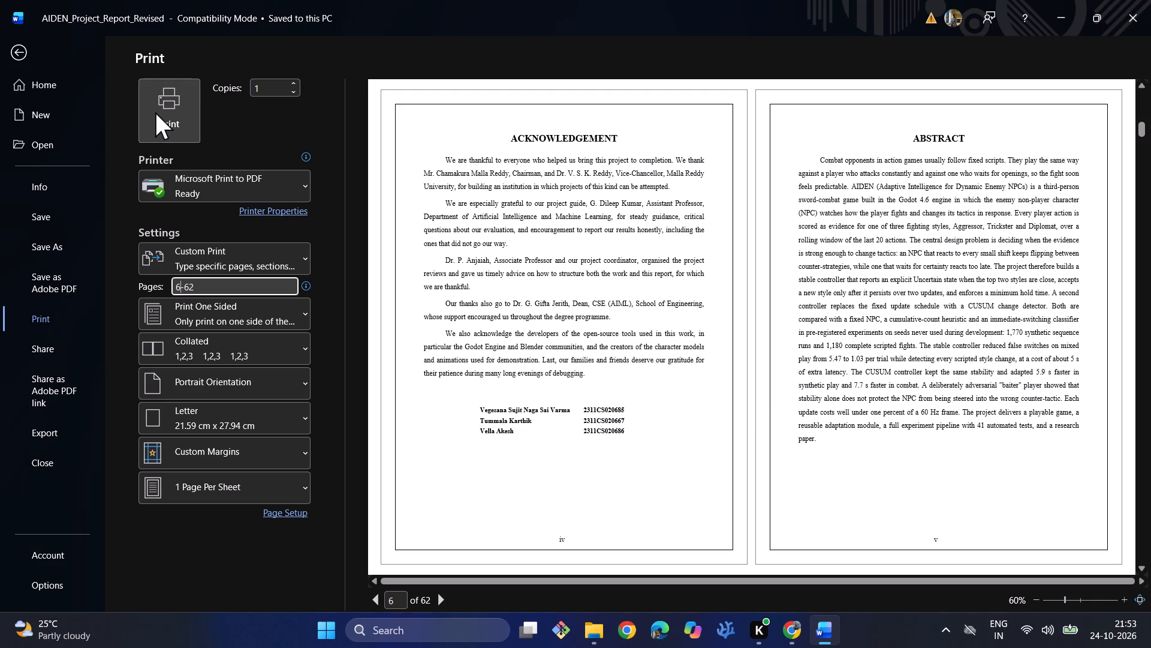
# Print the selected page range to PDF, saving it in Downloads as lassttpagess.pdf.
pyautogui.click(155, 112)
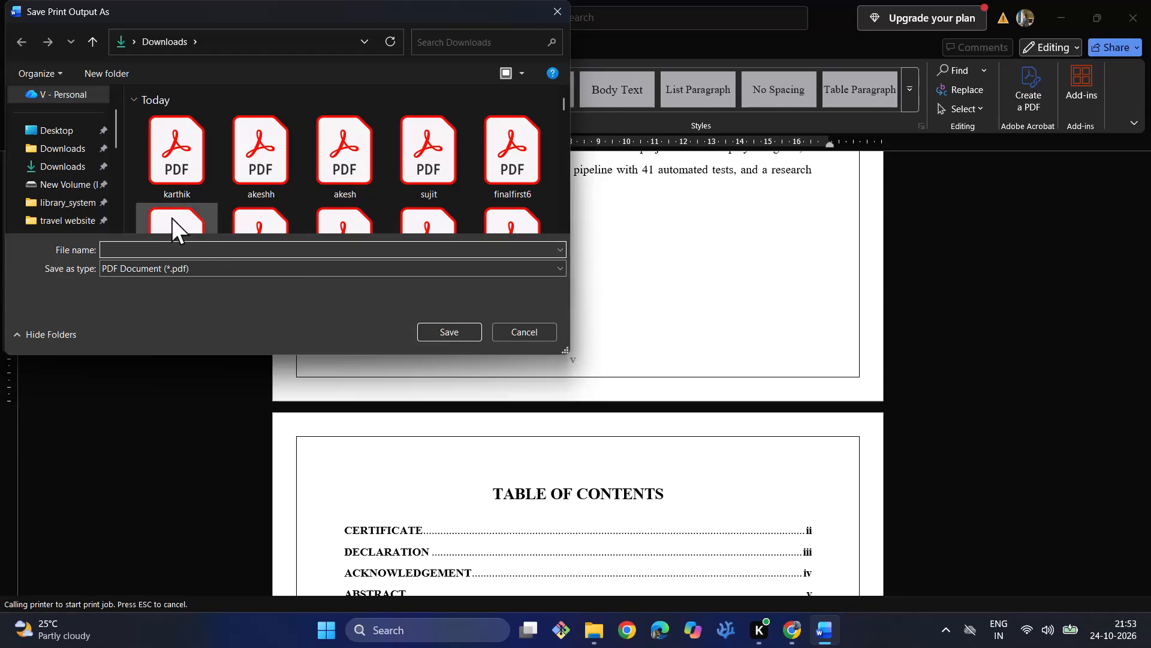
pyautogui.click(158, 248)
pyautogui.write('lasstt')
pyautogui.write('pagess.pdf')
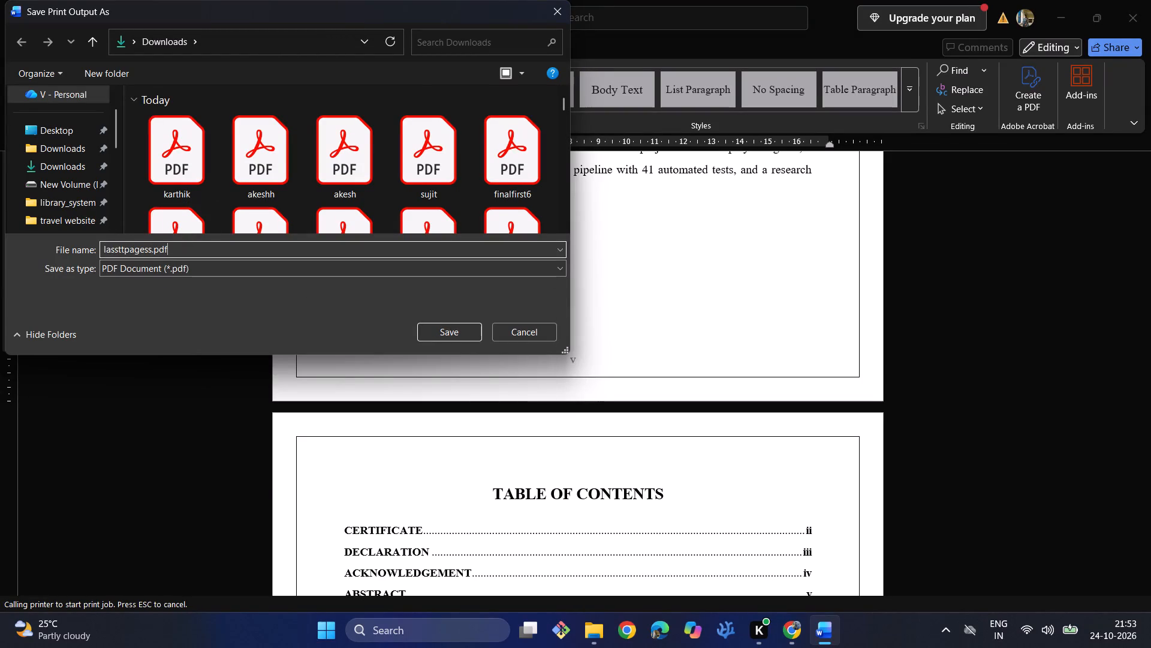
pyautogui.click(456, 325)
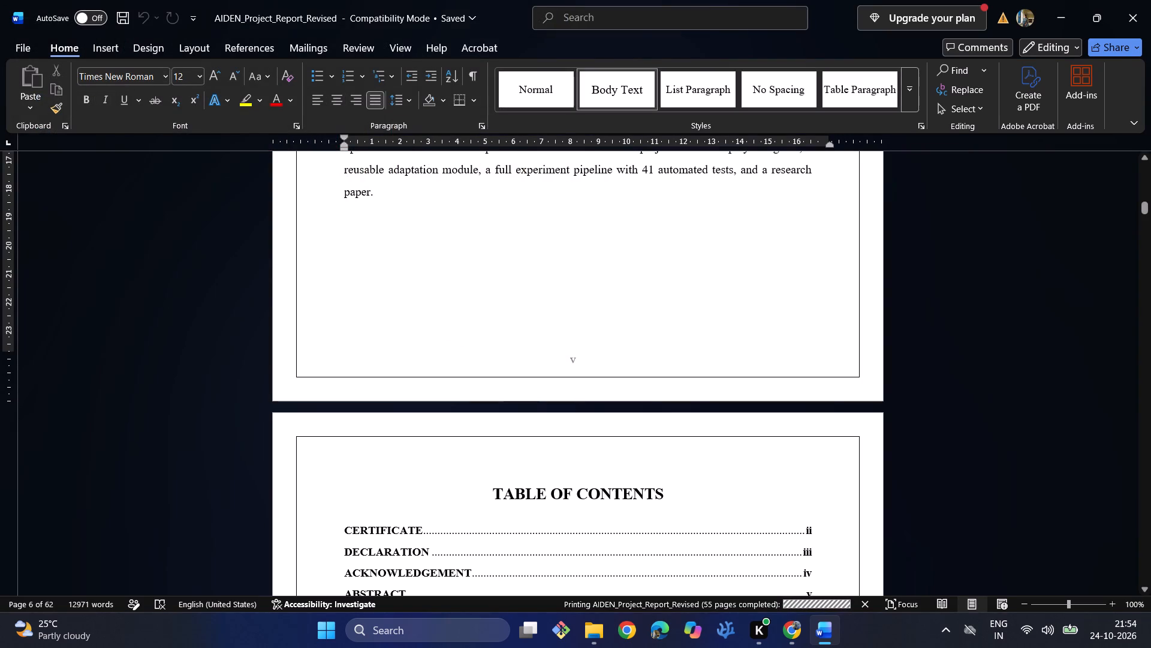
# Open lassttpagess.pdf from the Downloads folder in Acrobat and inspect both table of contents pages.
pyautogui.press('super+e')
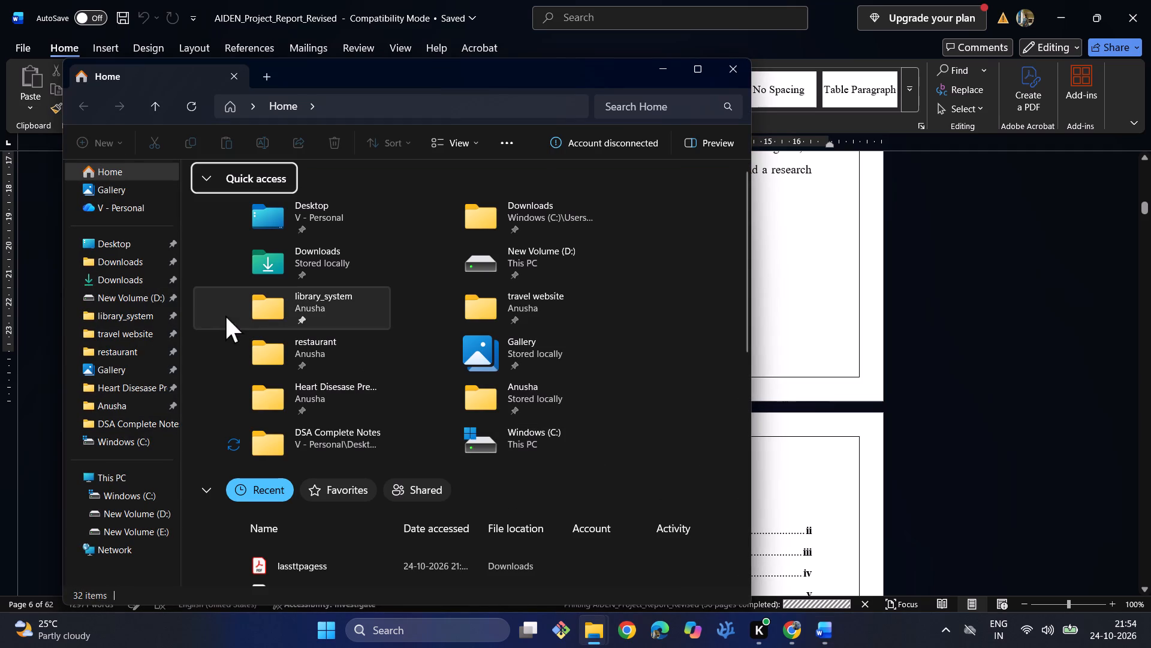
pyautogui.click(132, 280)
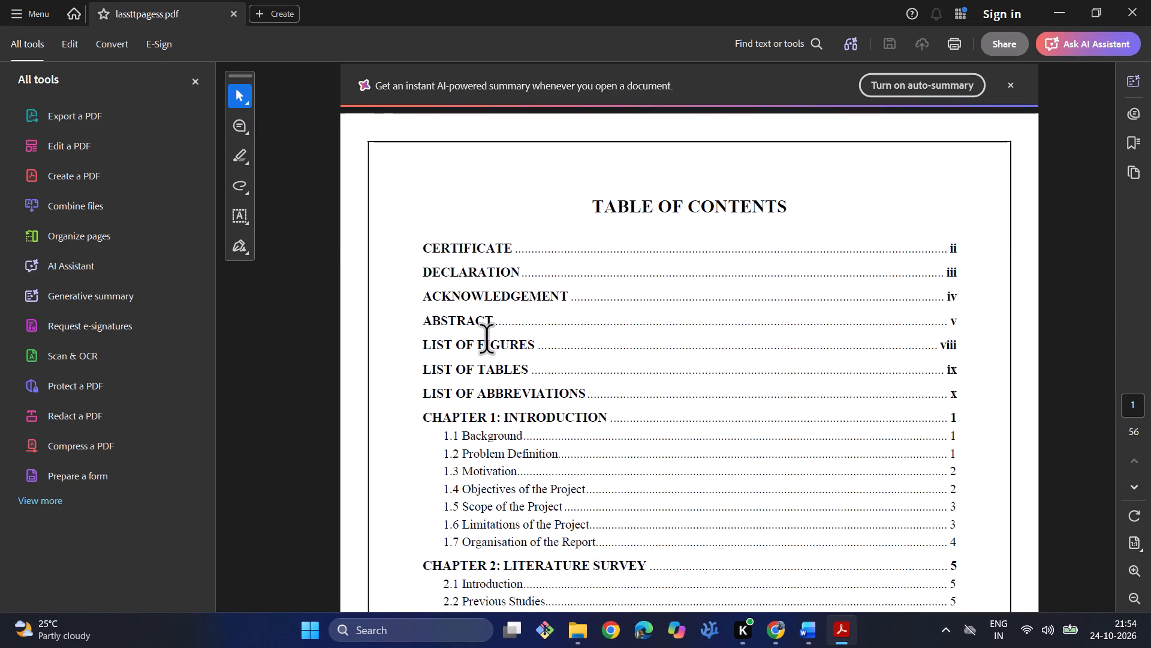
pyautogui.scroll(2, 488, 341)
pyautogui.scroll(-7, 488, 341)
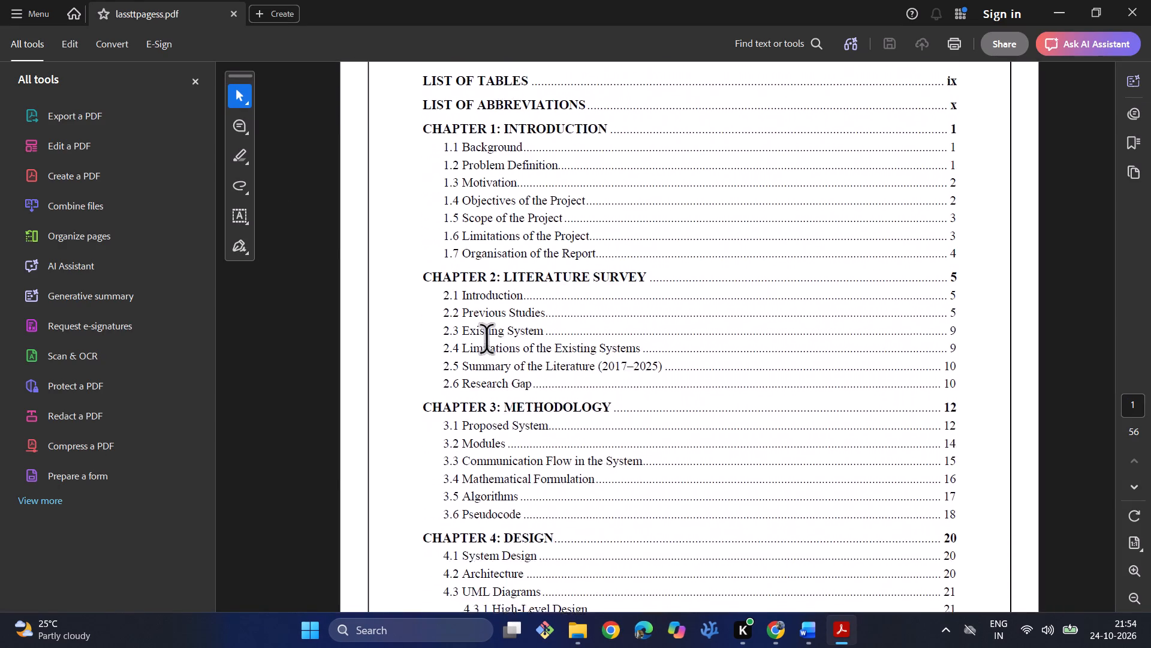
pyautogui.scroll(-6, 488, 341)
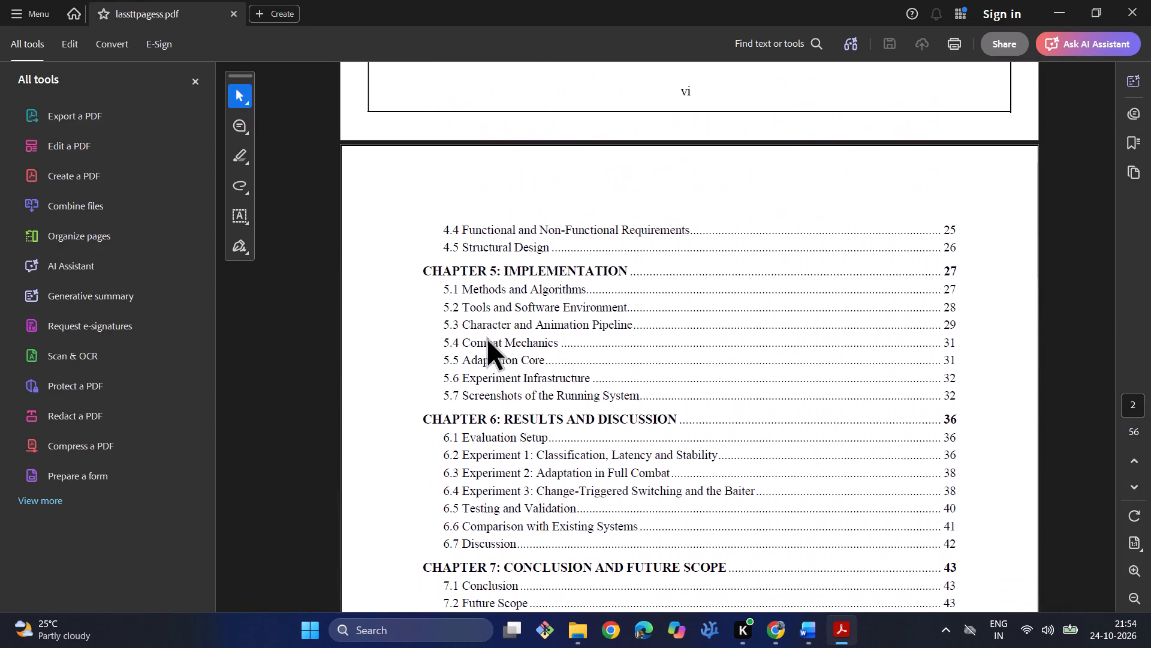
pyautogui.scroll(-5, 488, 341)
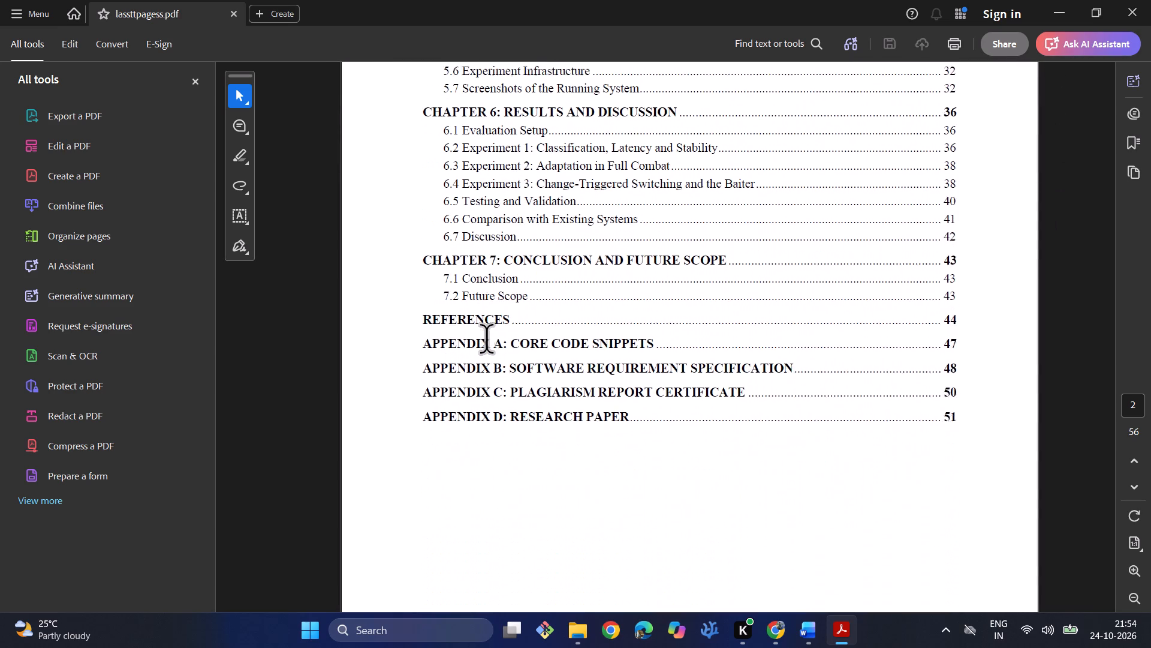
pyautogui.scroll(-1, 488, 341)
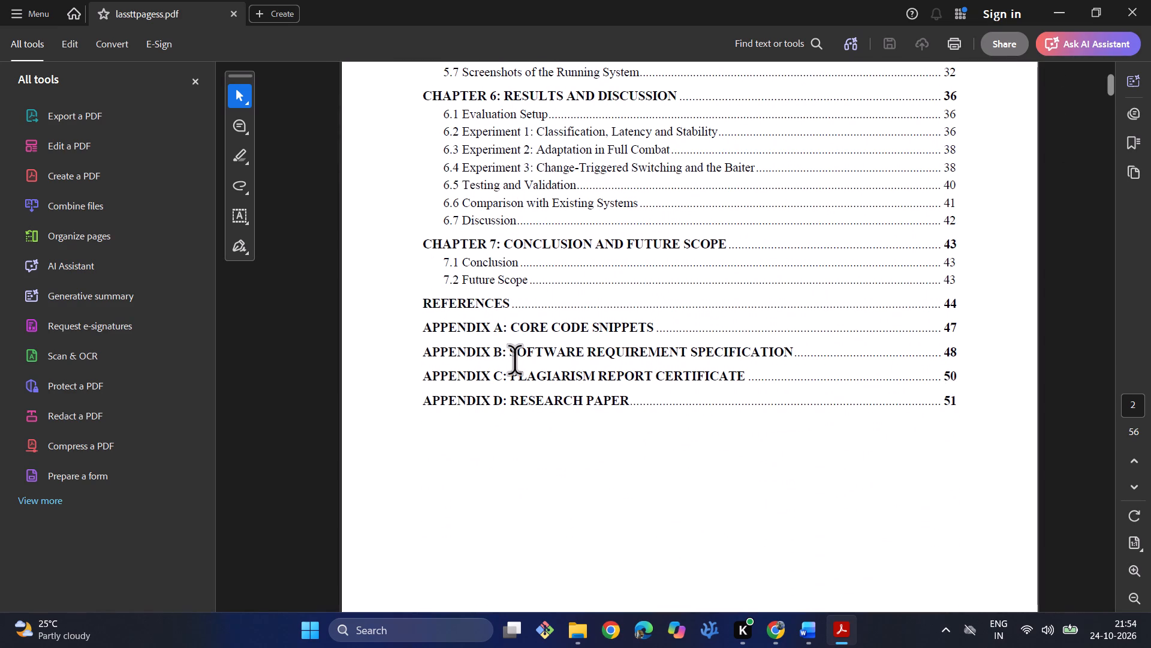
pyautogui.scroll(-5, 516, 362)
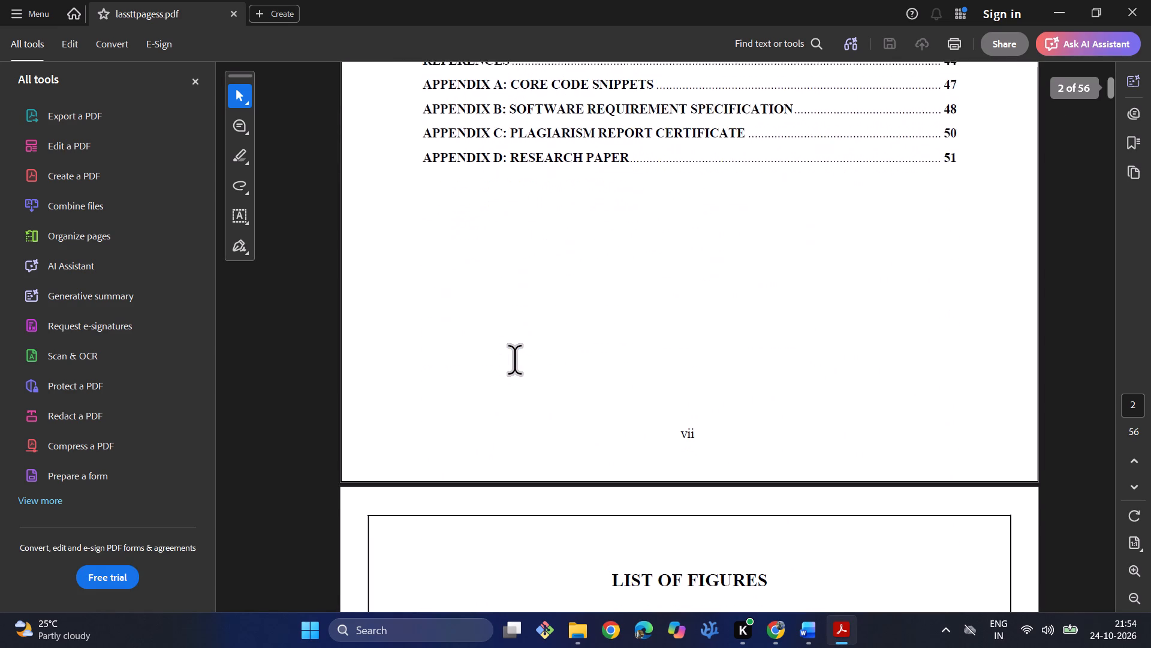
# Examine the list of figures, list of tables and list of abbreviations pages in lassttpagess.pdf.
pyautogui.scroll(-5, 516, 362)
pyautogui.scroll(3, 516, 362)
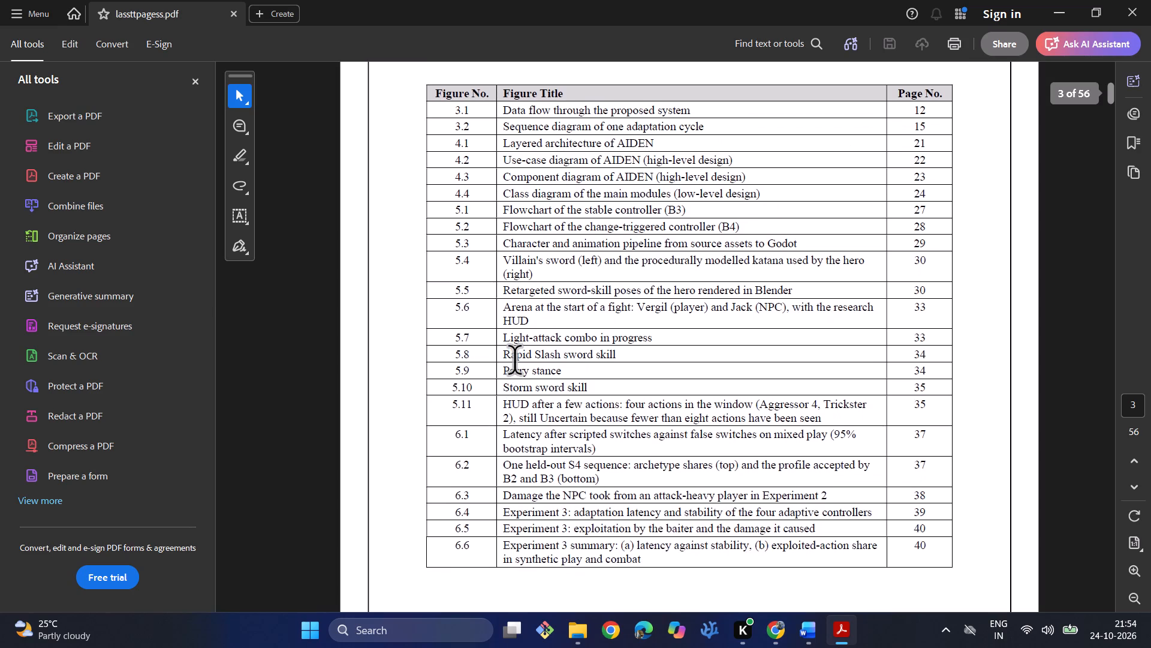
pyautogui.scroll(1, 516, 362)
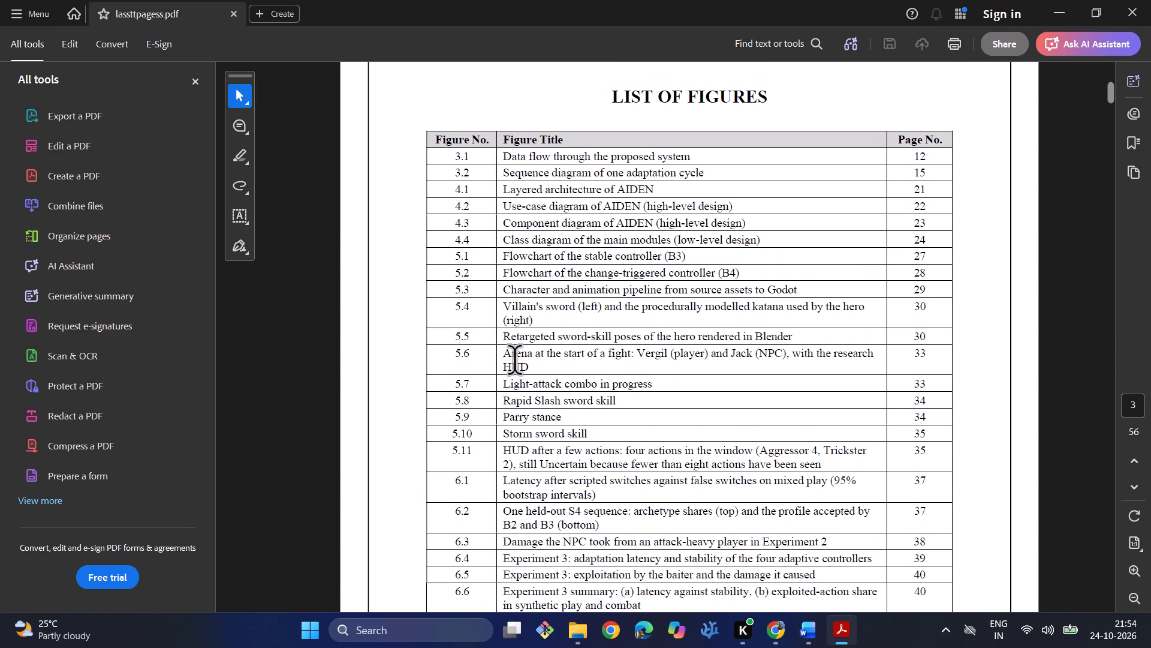
pyautogui.scroll(-2, 516, 362)
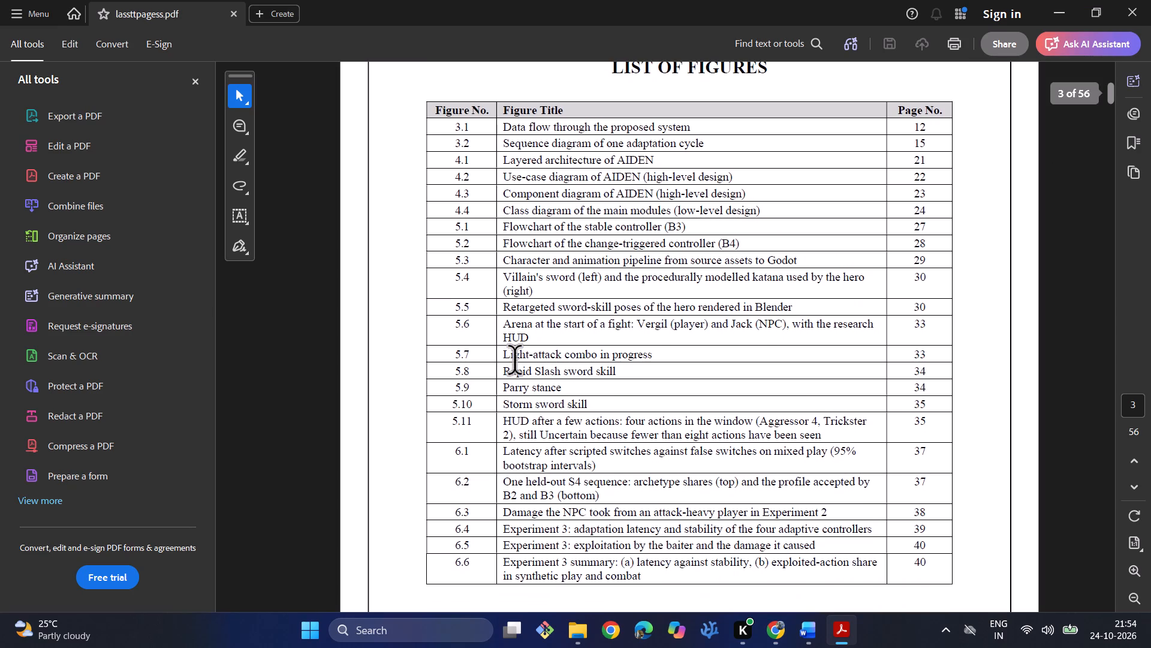
pyautogui.scroll(-8, 516, 362)
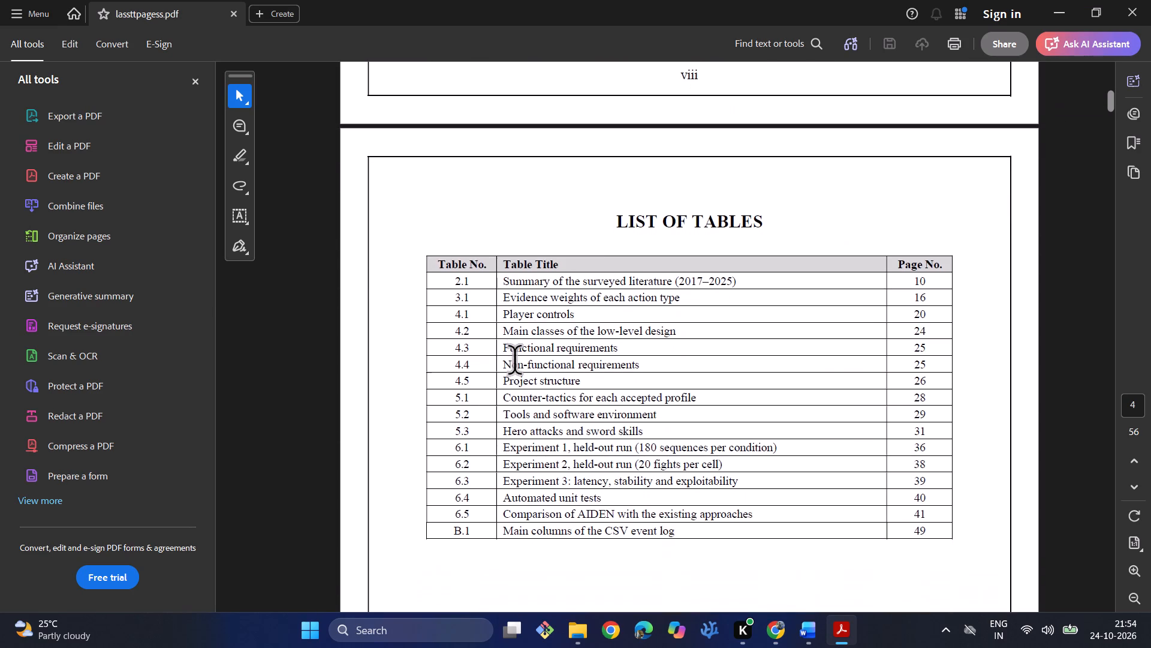
pyautogui.scroll(-2, 516, 362)
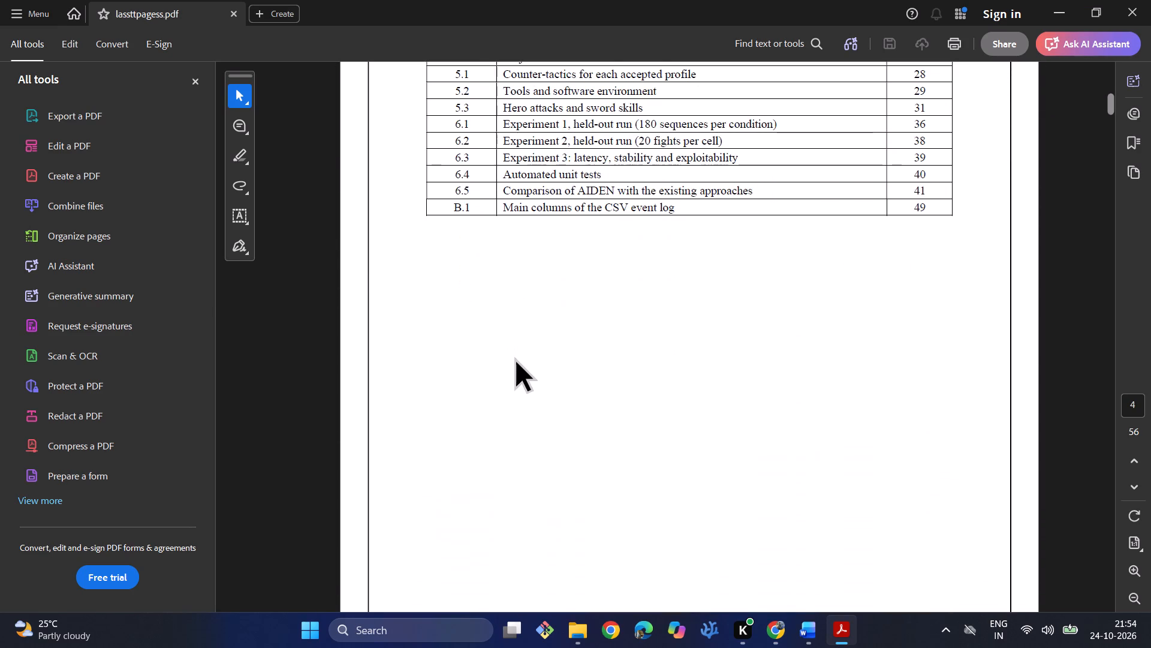
pyautogui.scroll(-8, 516, 362)
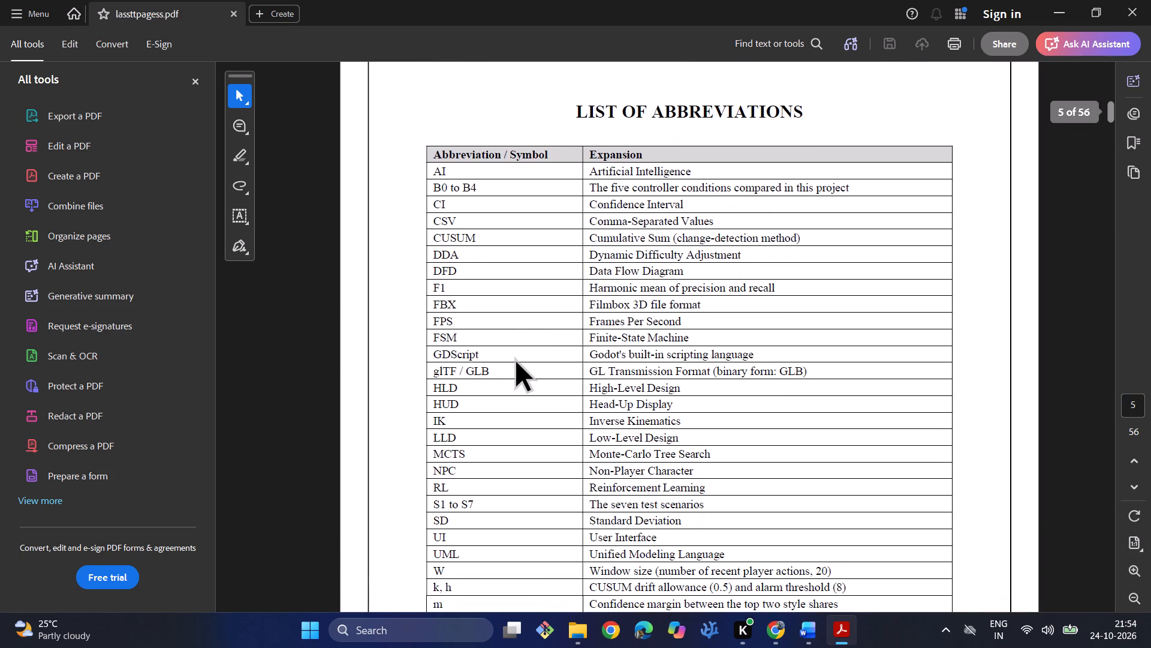
pyautogui.scroll(-1, 516, 362)
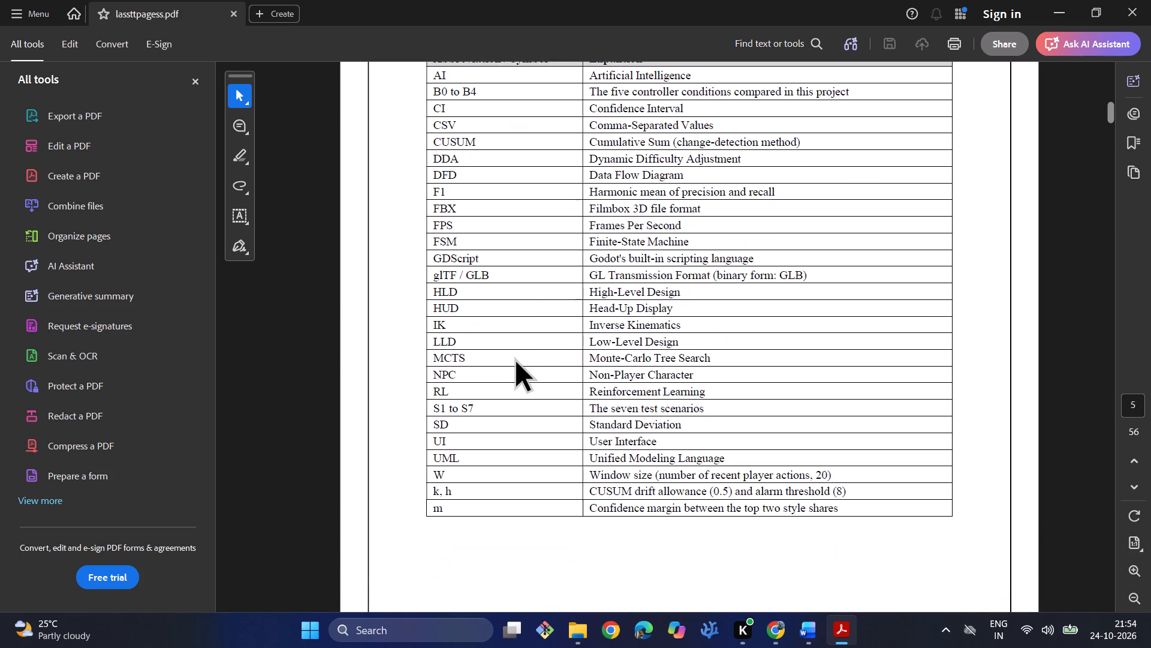
pyautogui.scroll(1, 516, 362)
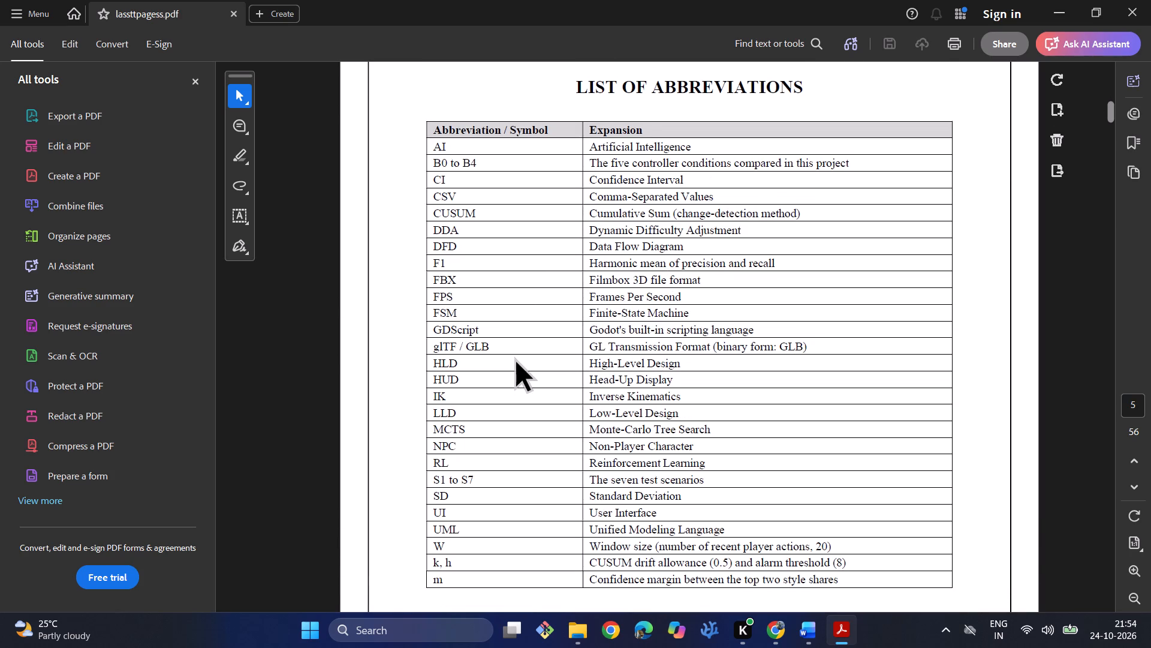
# Skim the body of lassttpagess.pdf from Chapter 1: Introduction through to its last page.
pyautogui.scroll(-9, 516, 362)
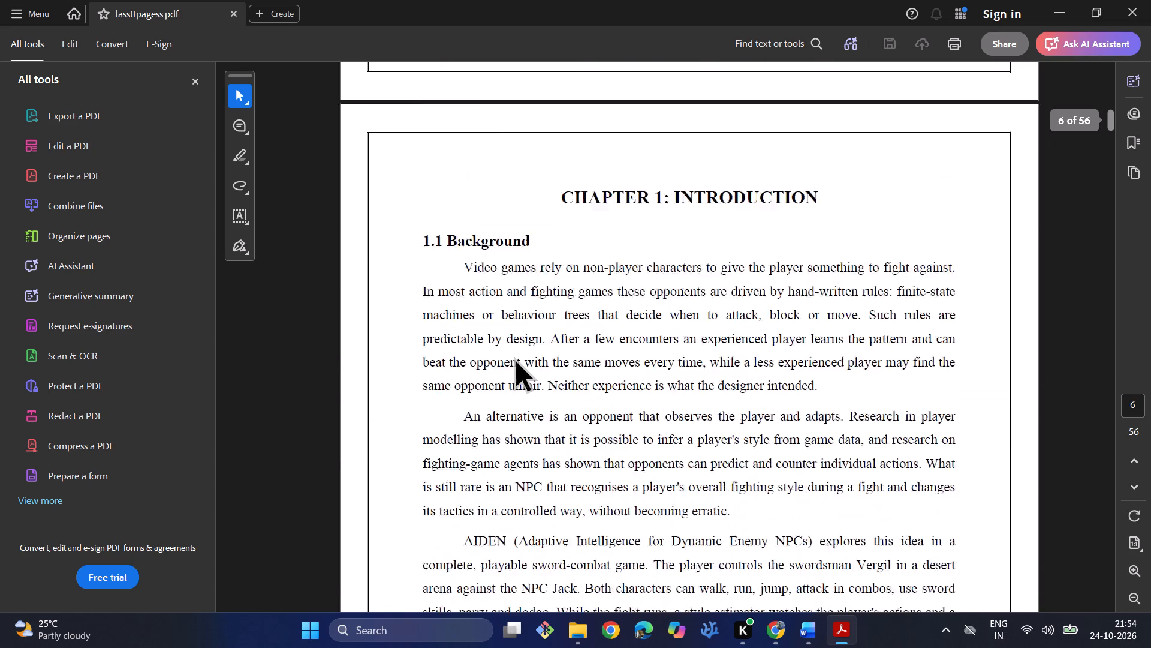
pyautogui.scroll(-11, 516, 362)
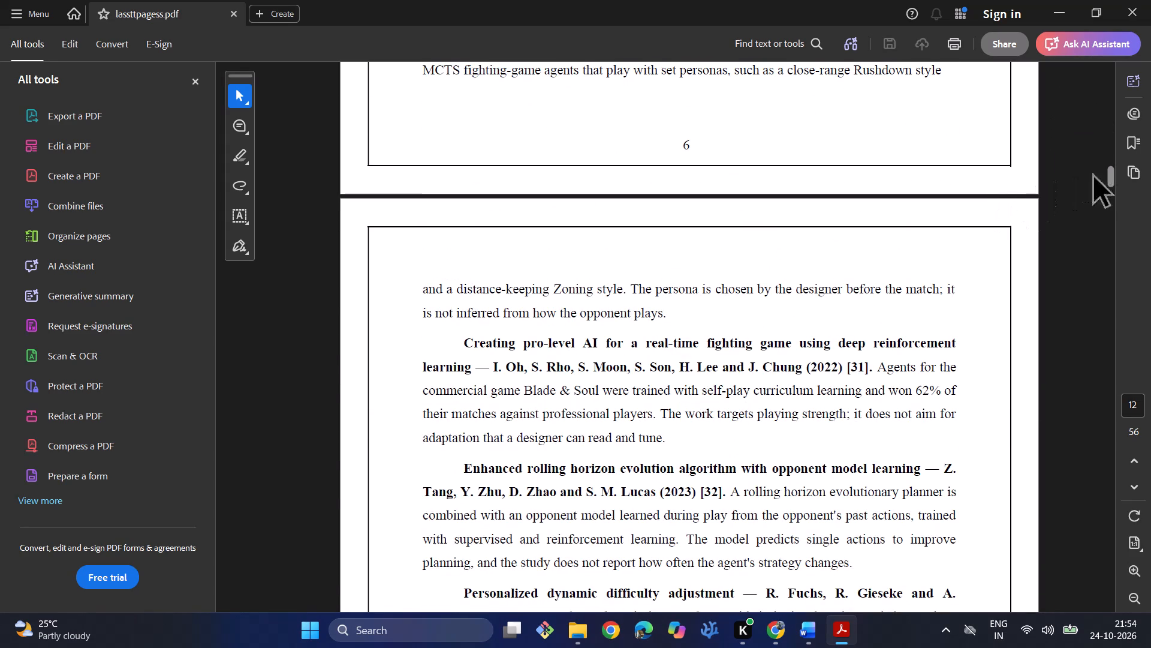
pyautogui.moveTo(1105, 181); pyautogui.dragTo(1114, 185)
pyautogui.moveTo(1114, 185); pyautogui.dragTo(1129, 506)
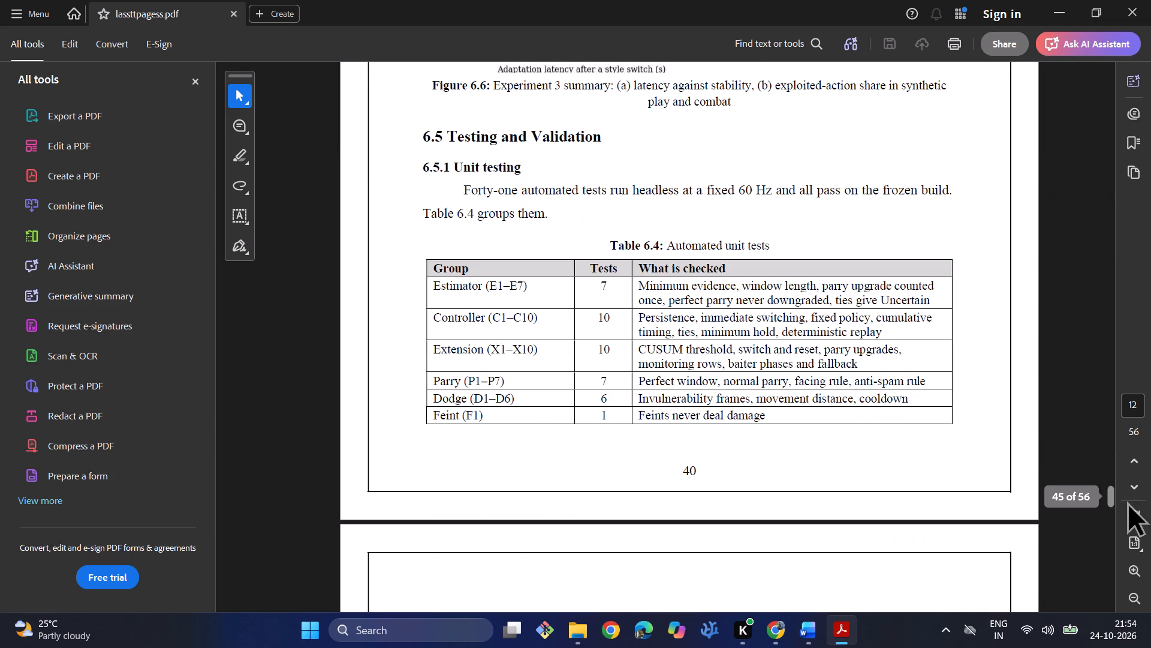
pyautogui.moveTo(1129, 506); pyautogui.dragTo(1128, 644)
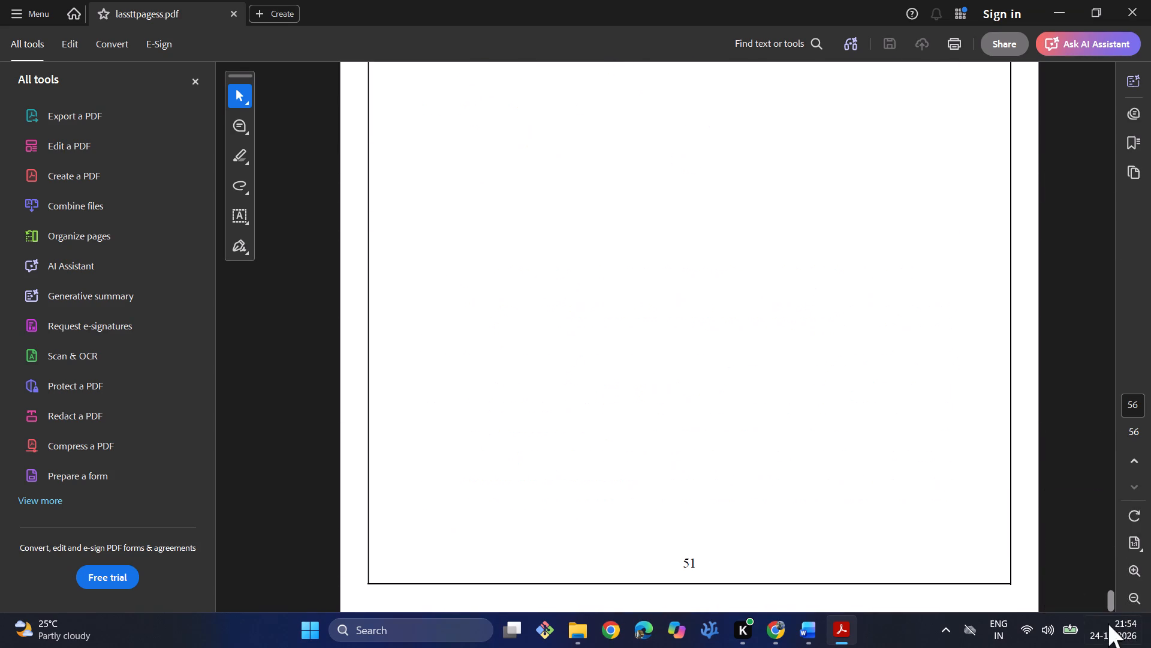
# Review the appendix pages of lassttpagess.pdf backward from the last page to the start of Appendix A: Core Code Snippets.
pyautogui.scroll(13, 936, 404)
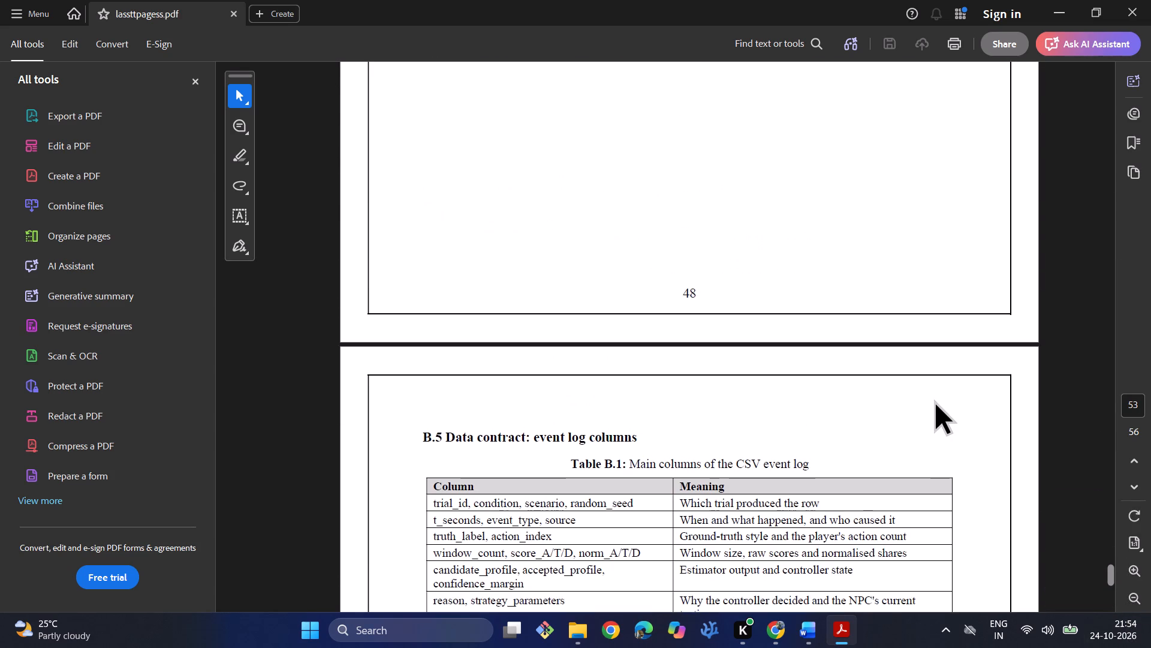
pyautogui.scroll(4, 936, 404)
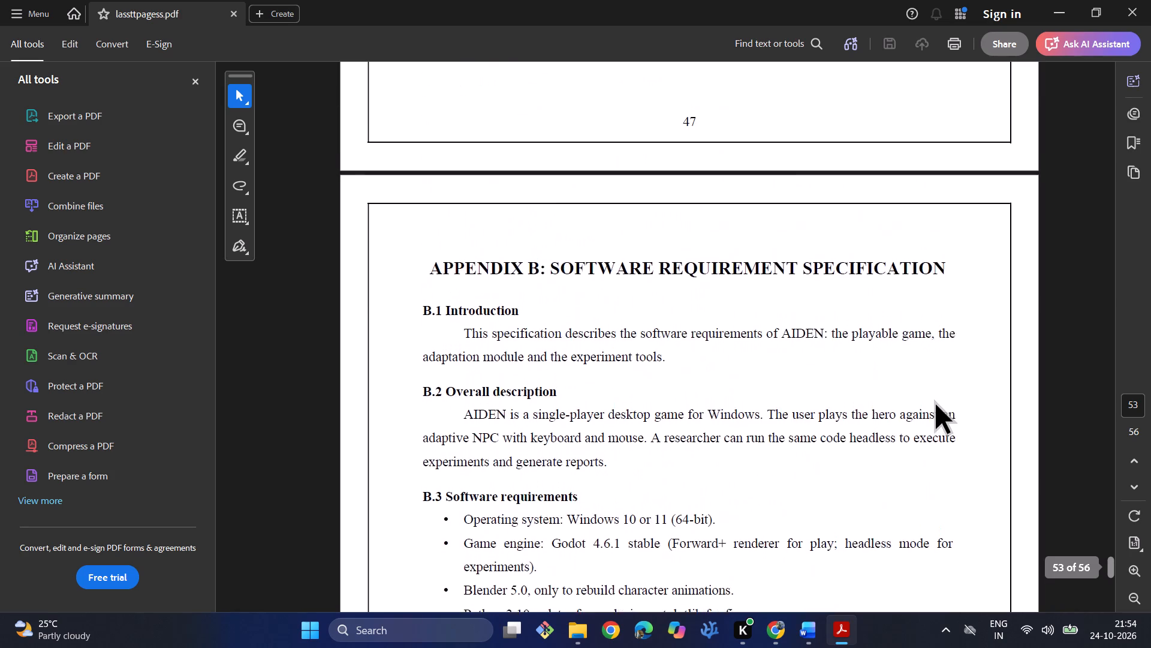
pyautogui.scroll(6, 936, 404)
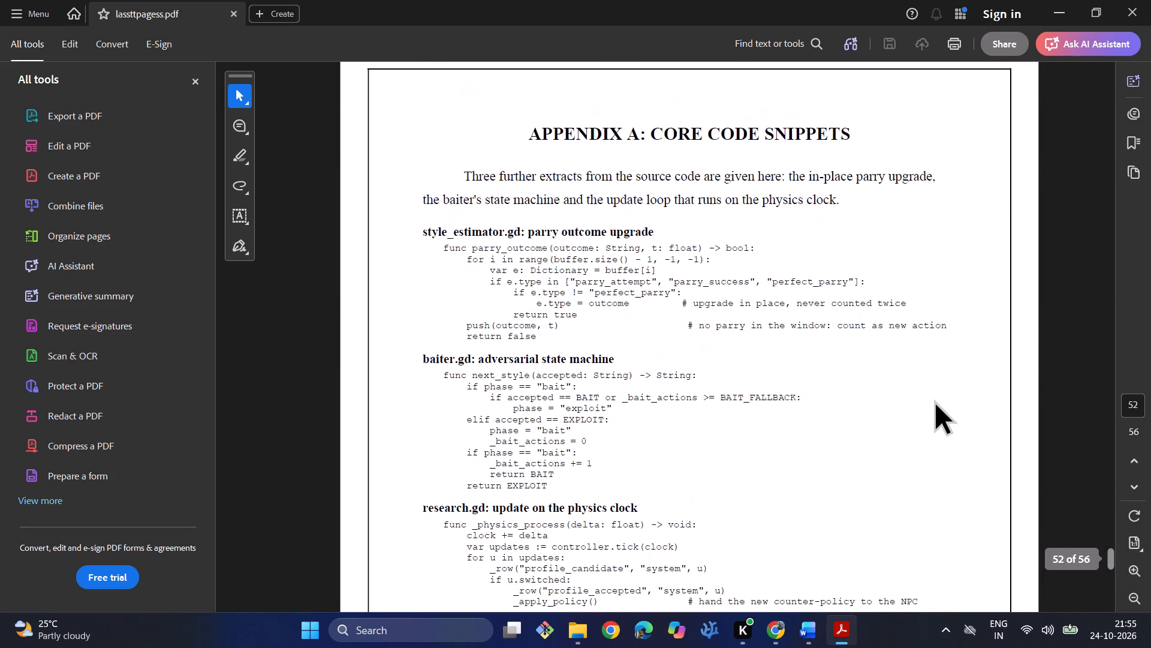
pyautogui.scroll(1, 936, 404)
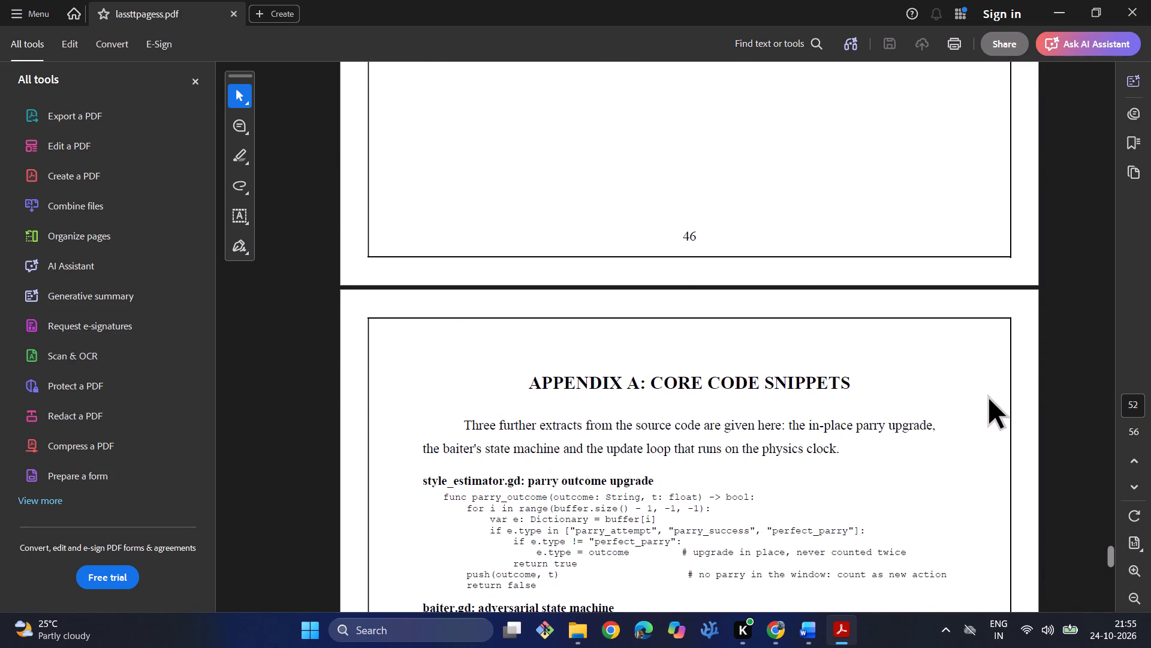
# Examine the References pages of lassttpagess.pdf, working backward to the start of the list.
pyautogui.scroll(8, 989, 399)
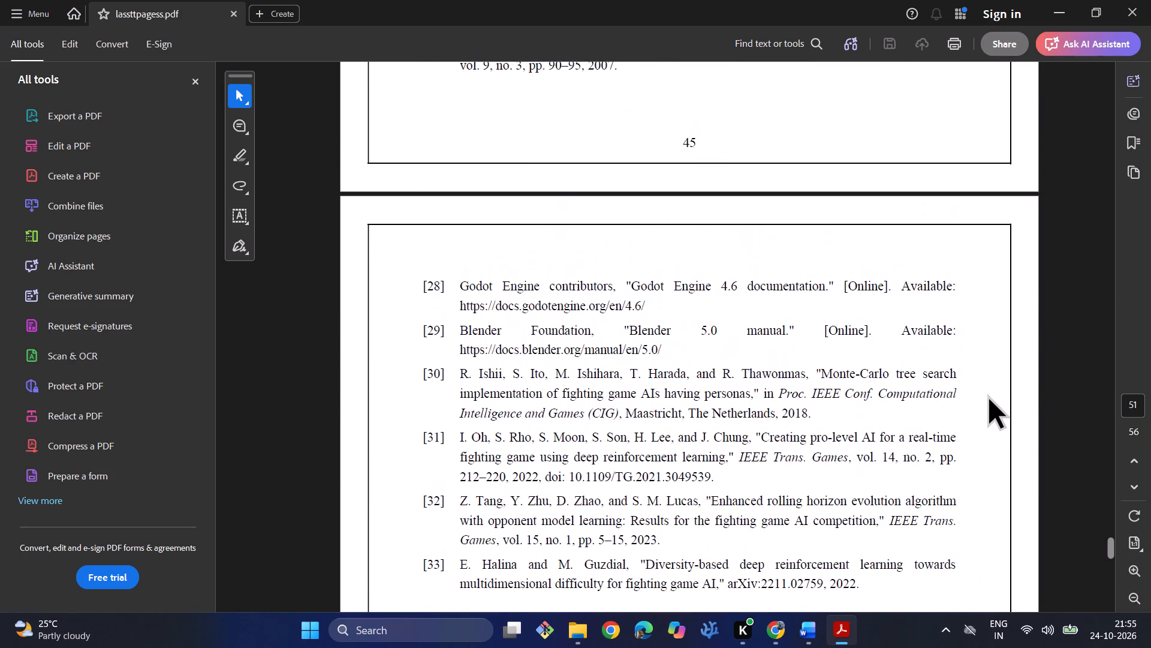
pyautogui.scroll(4, 989, 399)
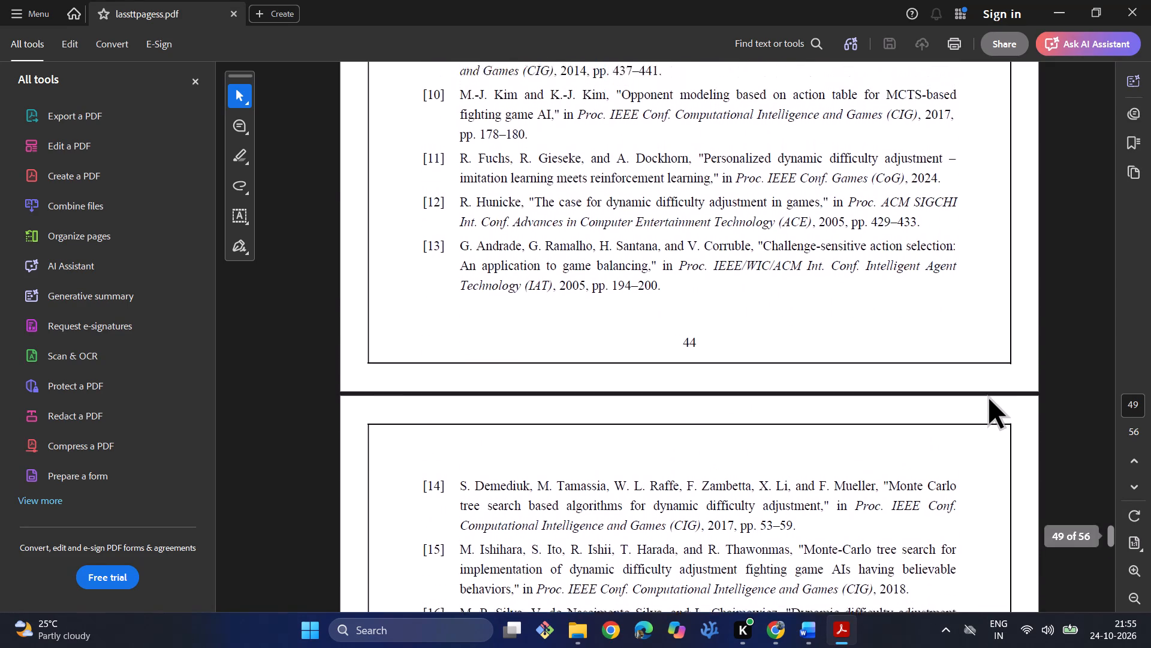
pyautogui.scroll(9, 989, 399)
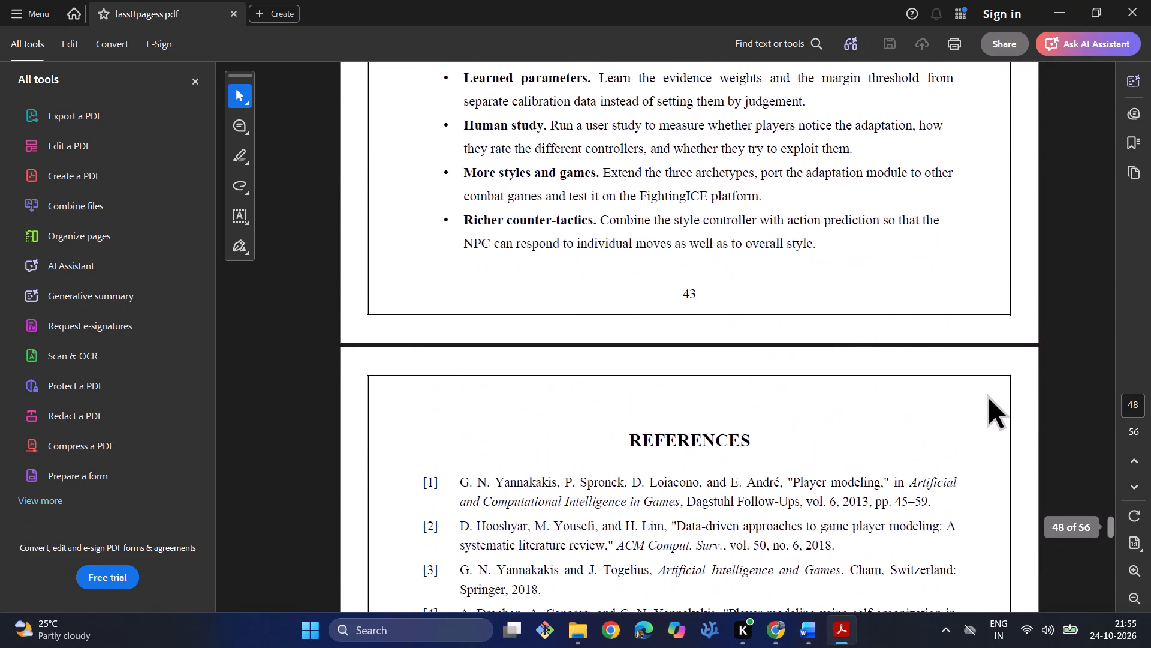
# Check the Chapter 7 conclusion pages and the preceding Discussion and Comparison with Existing Systems sections, including Table 6.5.
pyautogui.scroll(5, 989, 399)
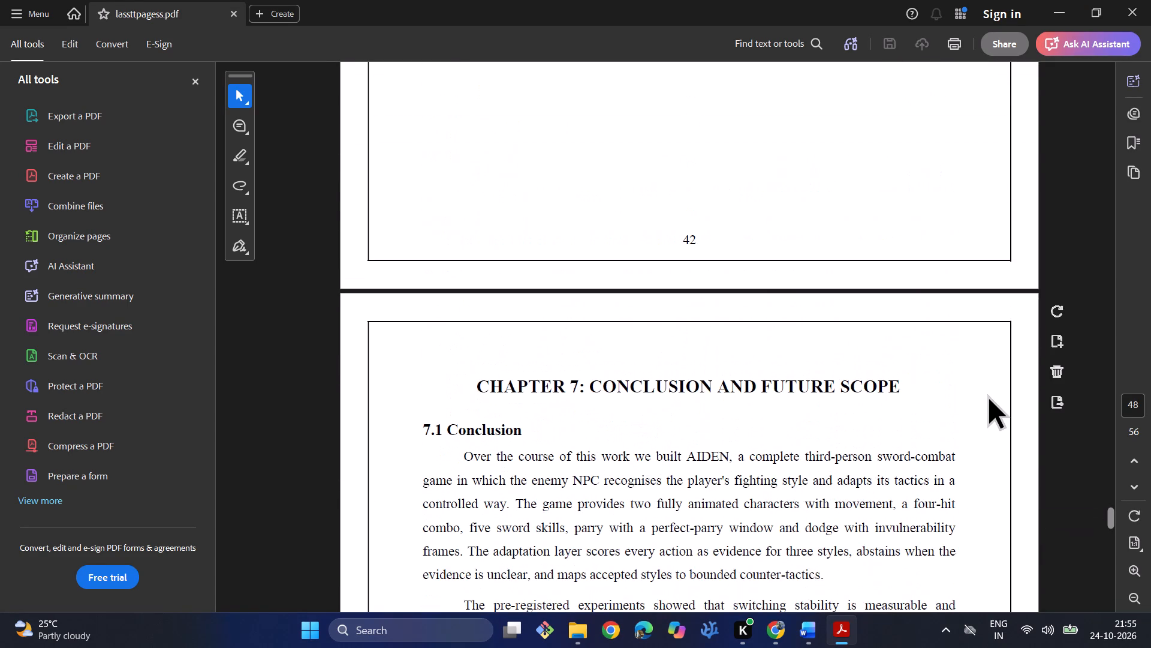
pyautogui.scroll(6, 989, 399)
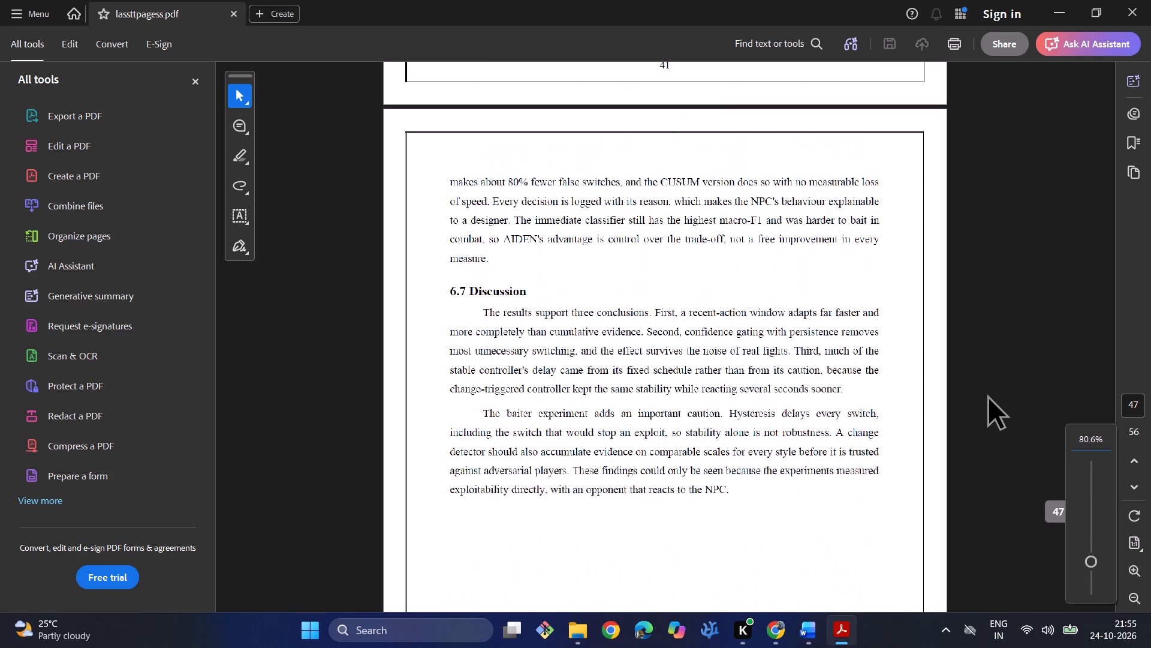
pyautogui.scroll(2, 989, 399)
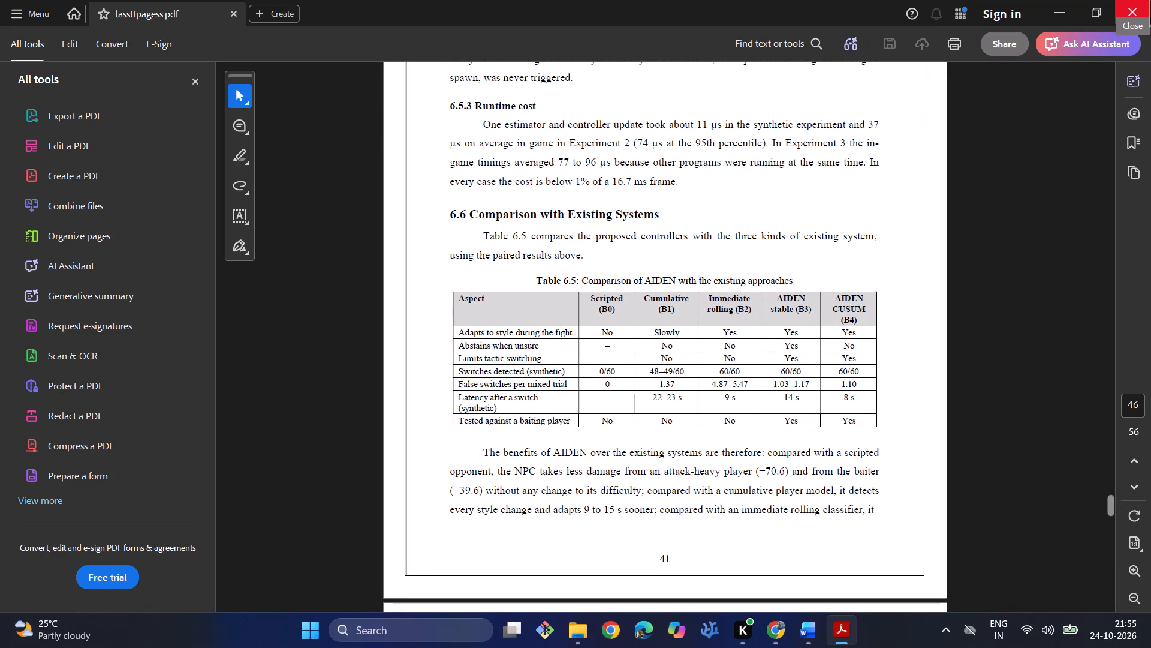
pyautogui.scroll(2, 1150, 0)
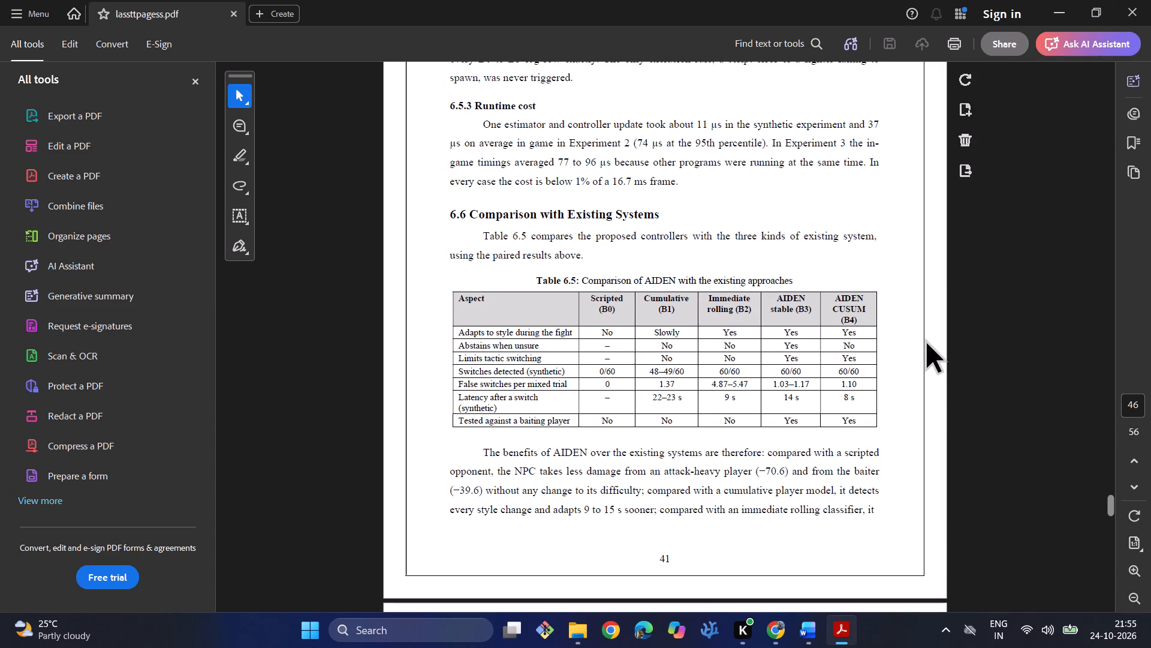
# Review the Chapter 6 results pages backward from Table 6.5 through the unit testing section to Table 6.3 and Figure 6.4 on Experiment 3.
pyautogui.scroll(5, 927, 343)
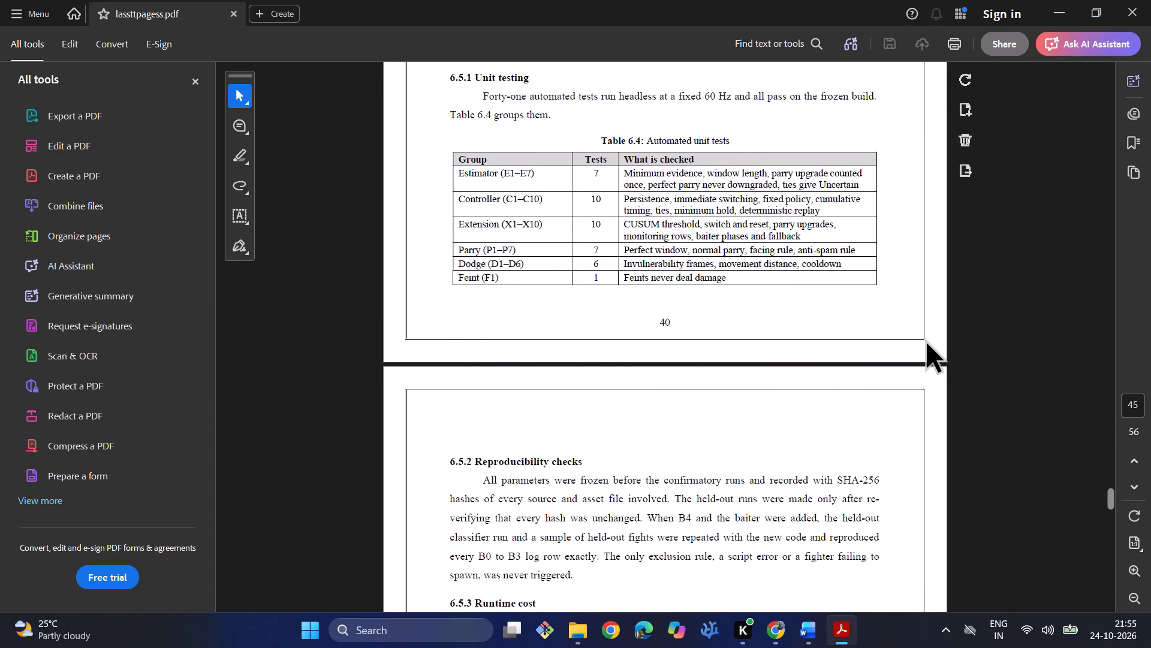
pyautogui.scroll(1, 927, 343)
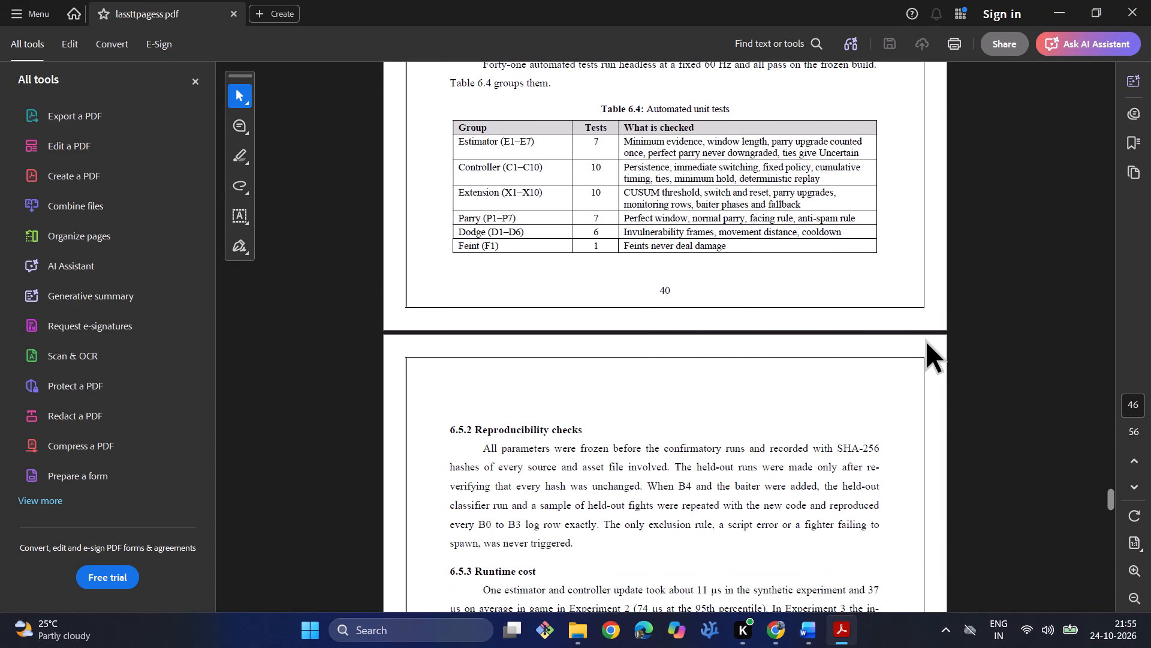
pyautogui.scroll(6, 927, 343)
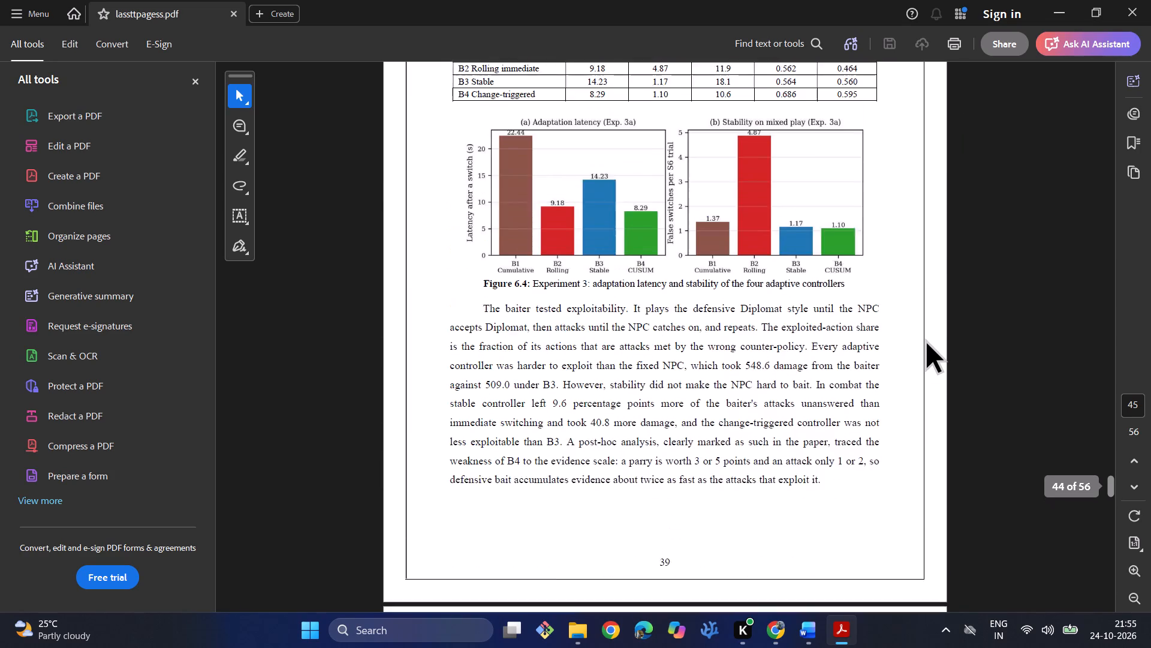
pyautogui.scroll(1, 927, 343)
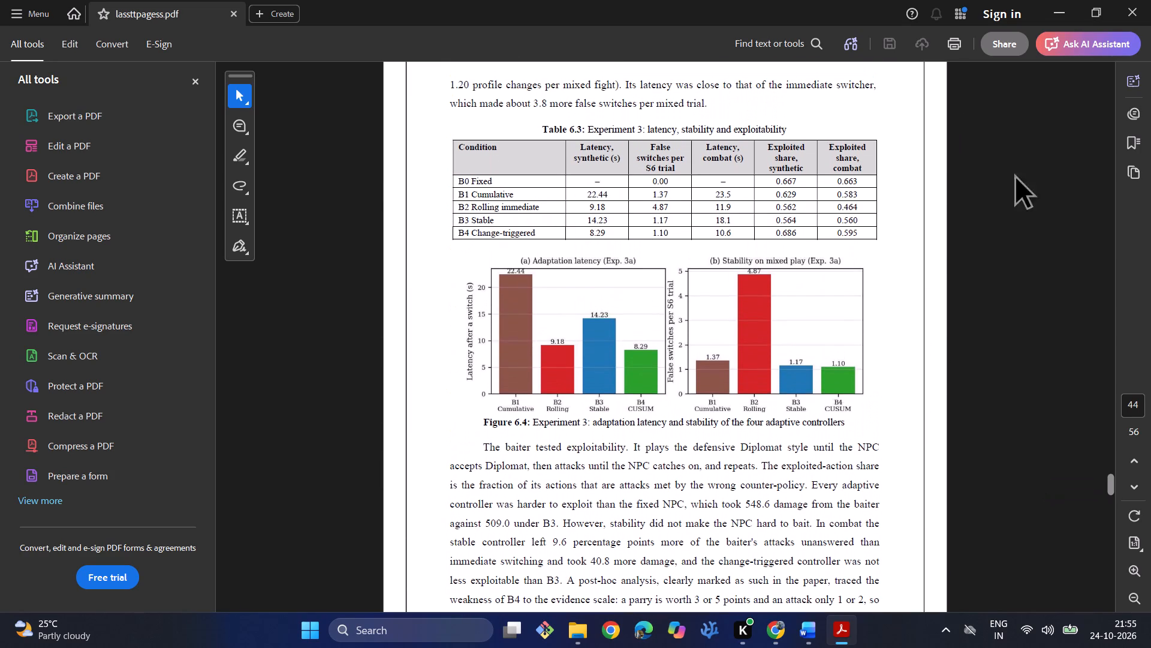
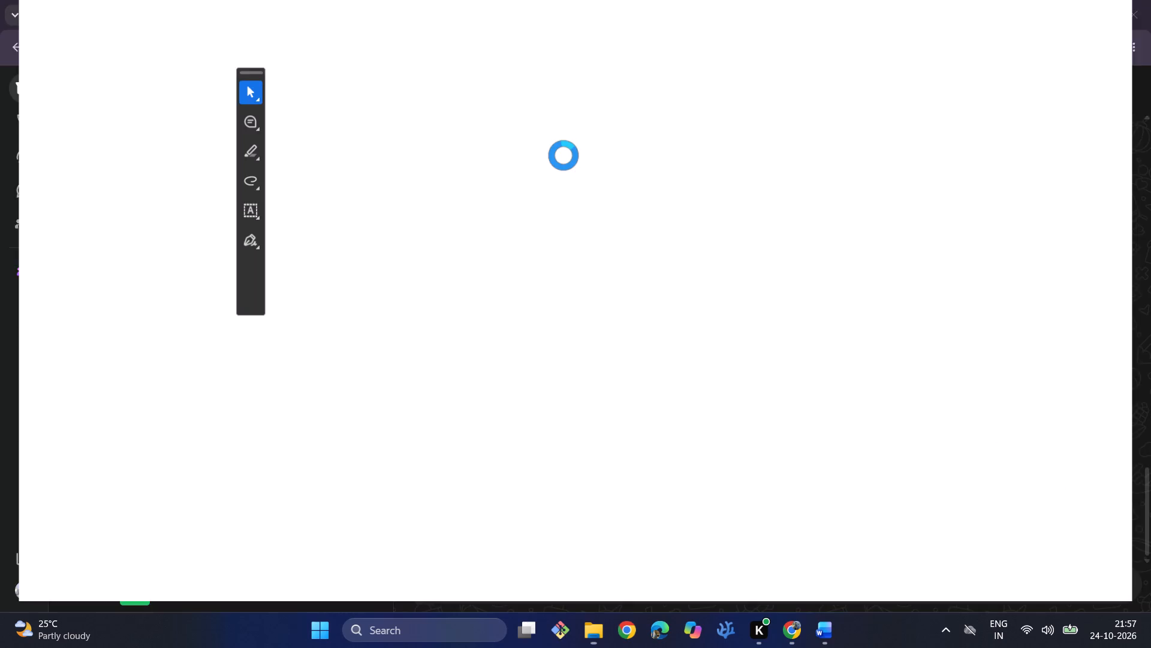
# Look over the Table of Contents and List of Figures in the reopened lassttpagess.pdf, and close the PDF viewer.
pyautogui.scroll(-1, 564, 262)
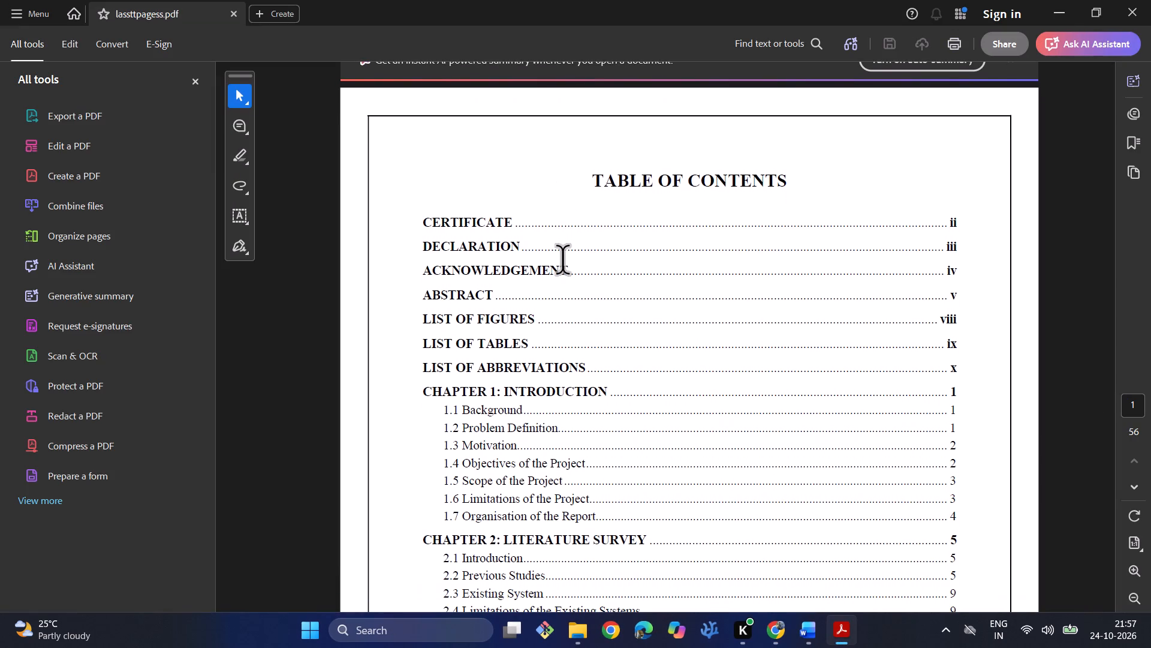
pyautogui.scroll(-2, 564, 262)
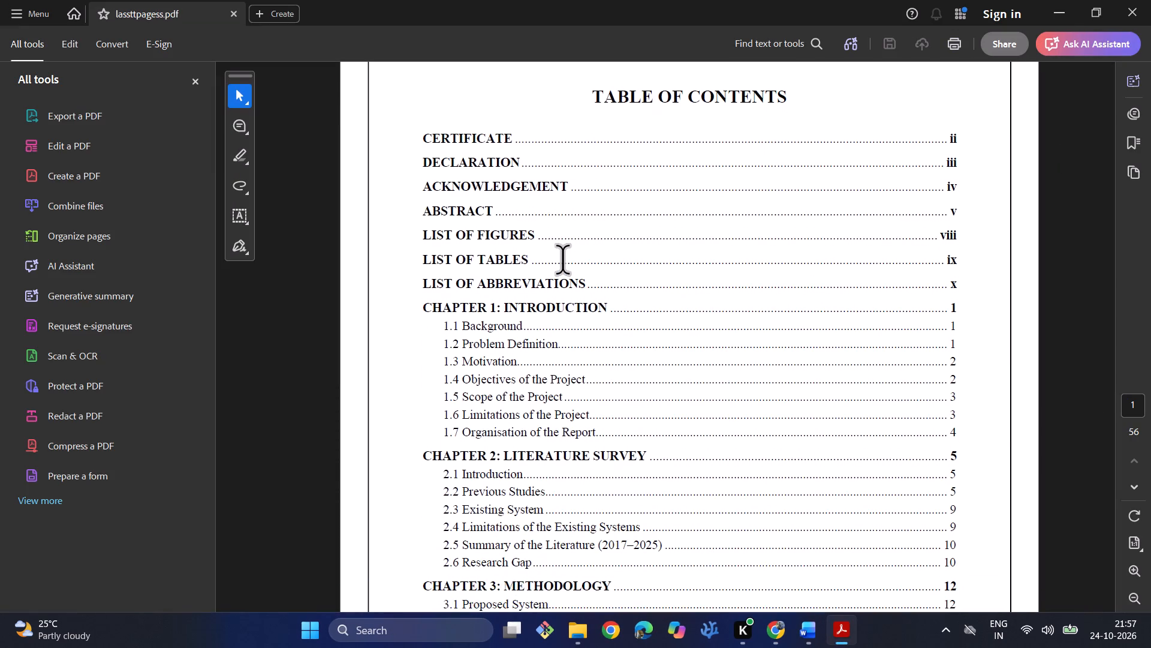
pyautogui.scroll(-10, 564, 262)
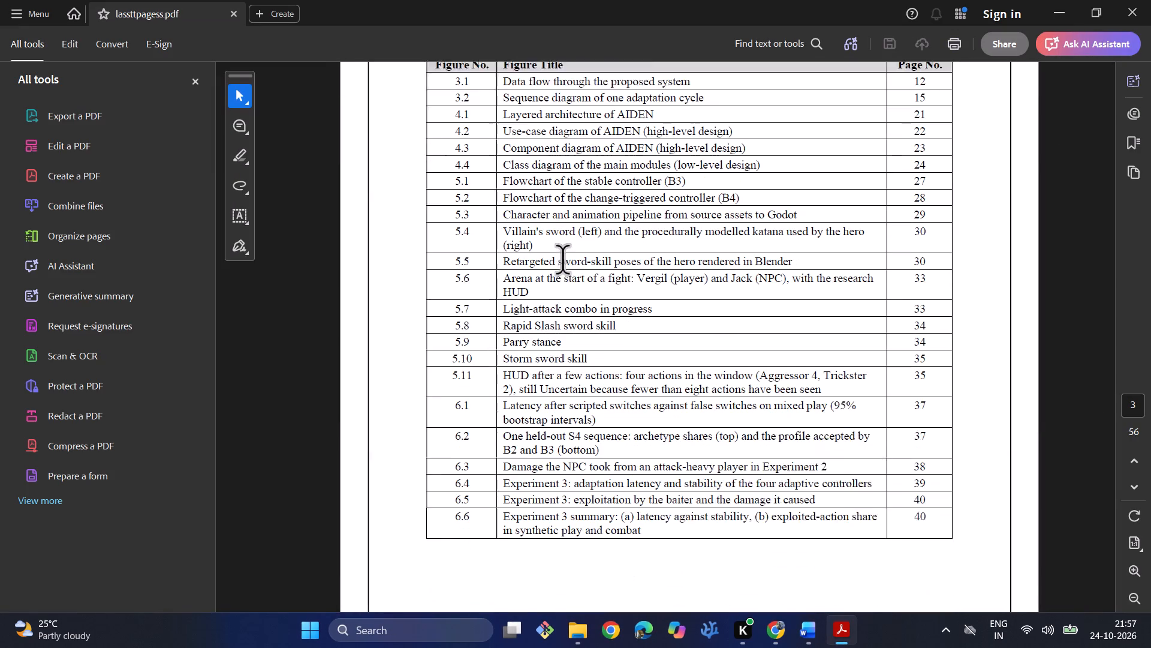
pyautogui.click(1141, 2)
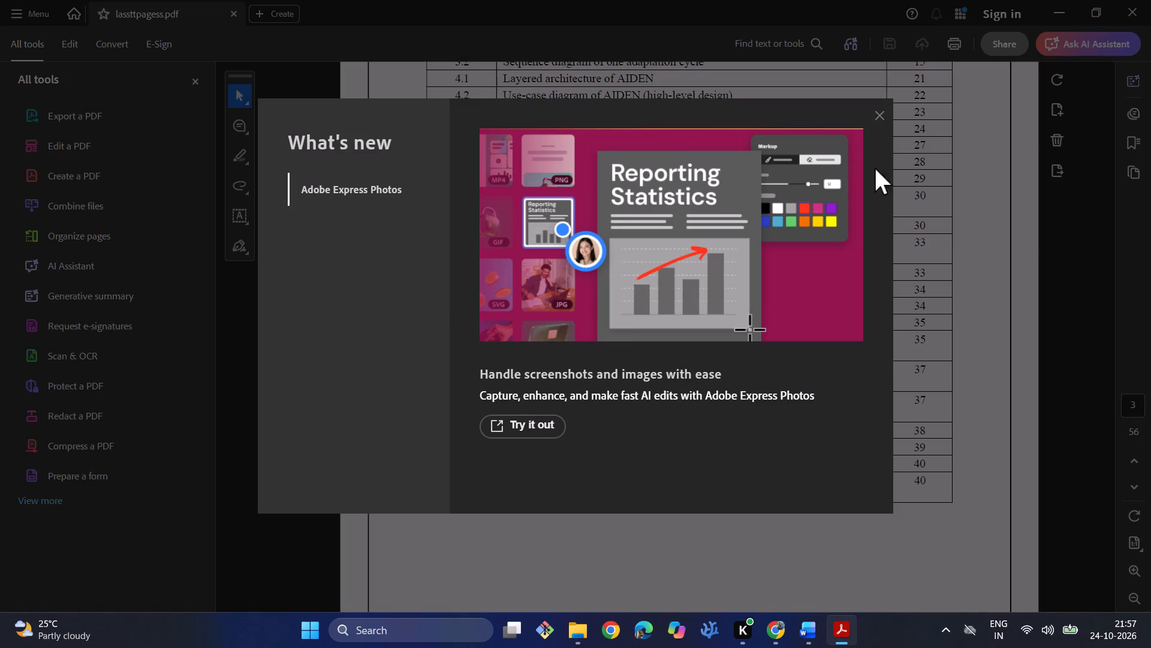
# Dismiss the What's new announcement and close lassttpagess.pdf.
pyautogui.click(874, 111)
pyautogui.click(877, 114)
pyautogui.click(1150, 0)
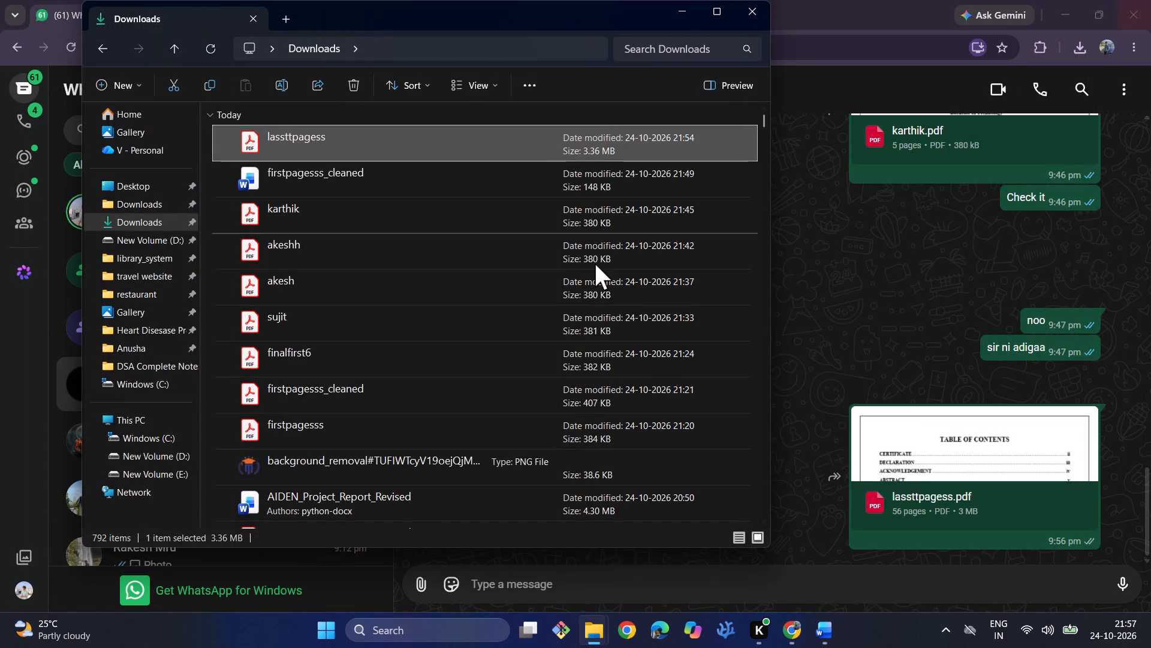
# Open karthik.pdf from Downloads, check its front pages from the title page through the abstract, and close it.
pyautogui.doubleClick(405, 228)
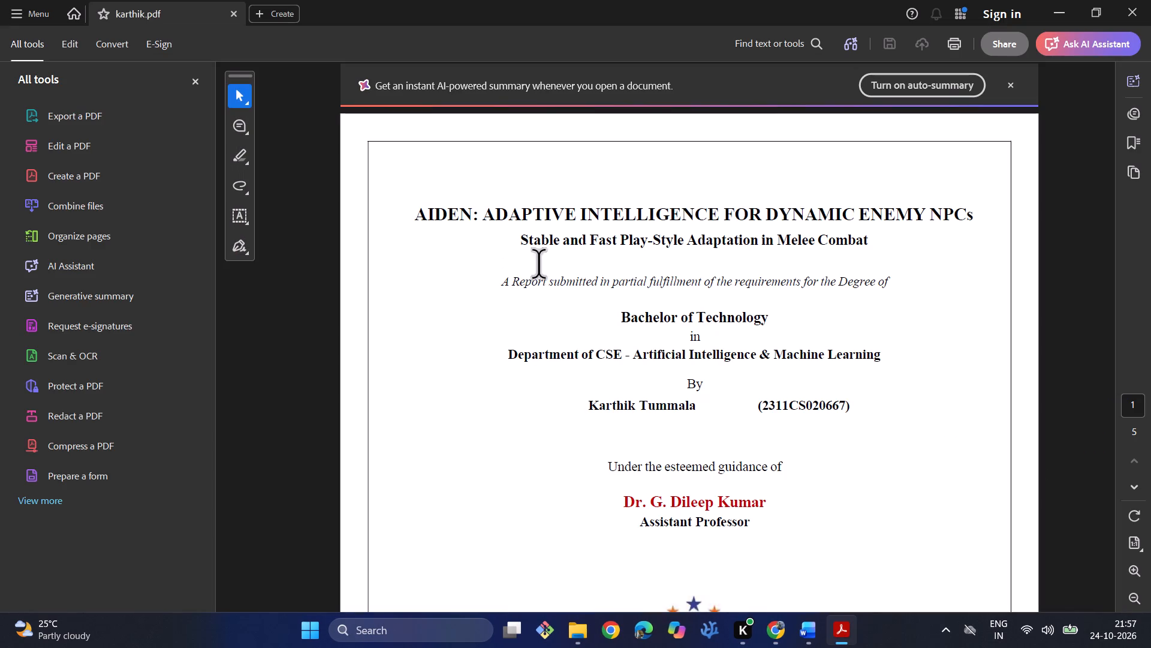
pyautogui.scroll(-4, 566, 277)
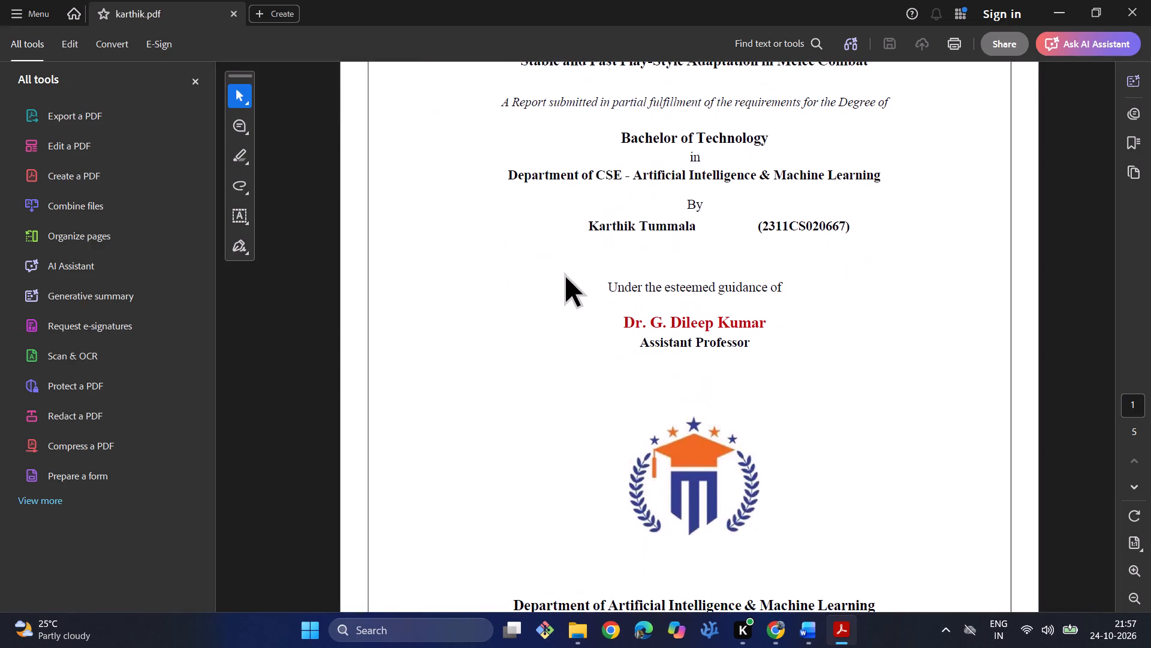
pyautogui.scroll(-8, 566, 277)
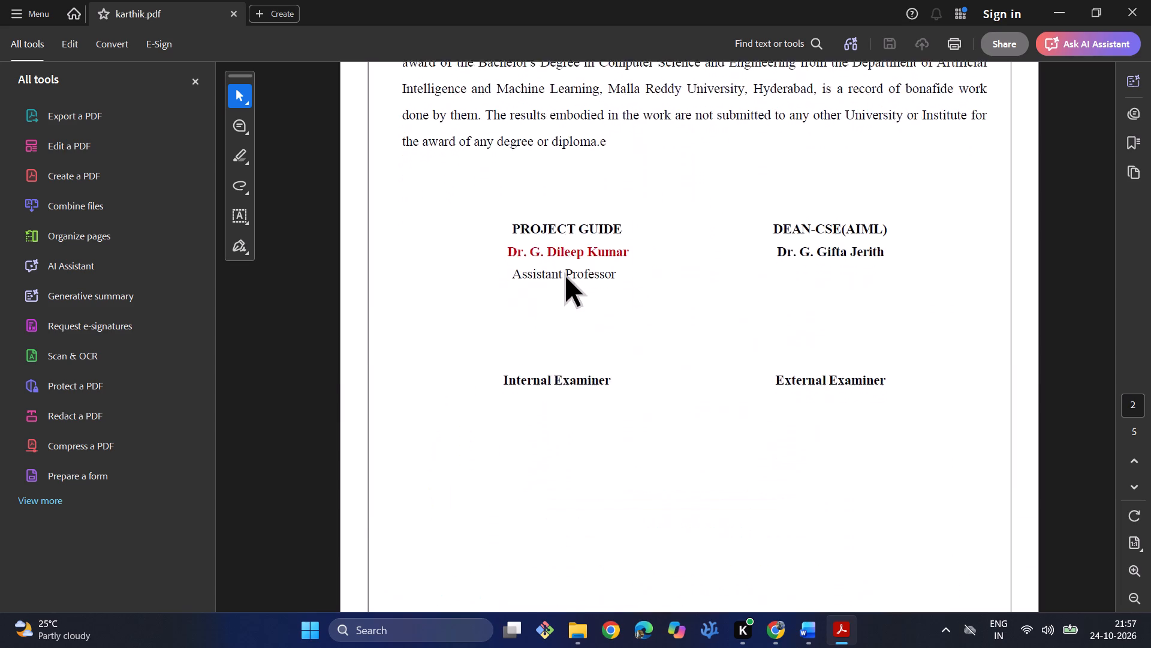
pyautogui.scroll(-6, 566, 277)
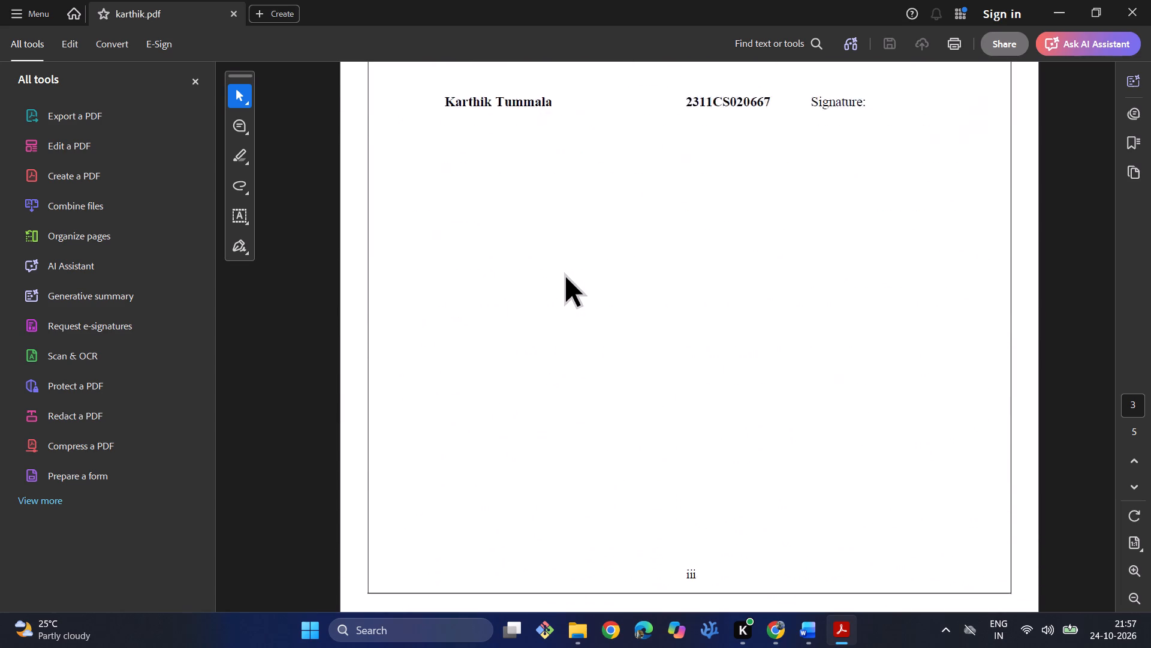
pyautogui.scroll(-3, 566, 277)
pyautogui.scroll(2, 566, 277)
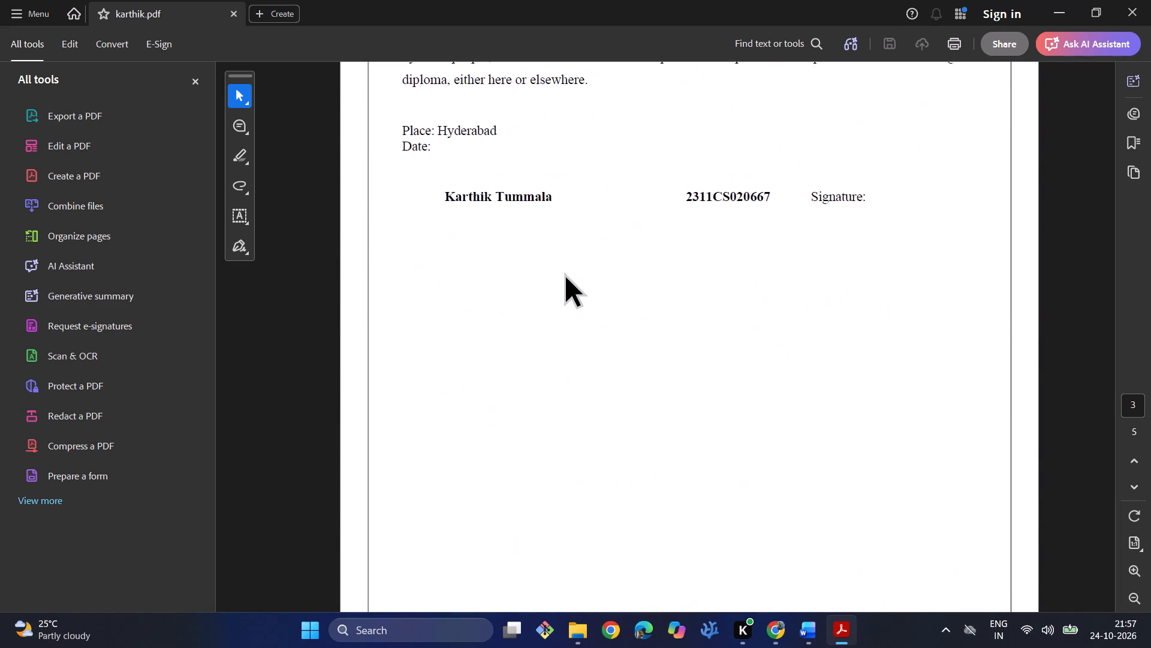
pyautogui.scroll(1, 566, 277)
pyautogui.scroll(-8, 566, 277)
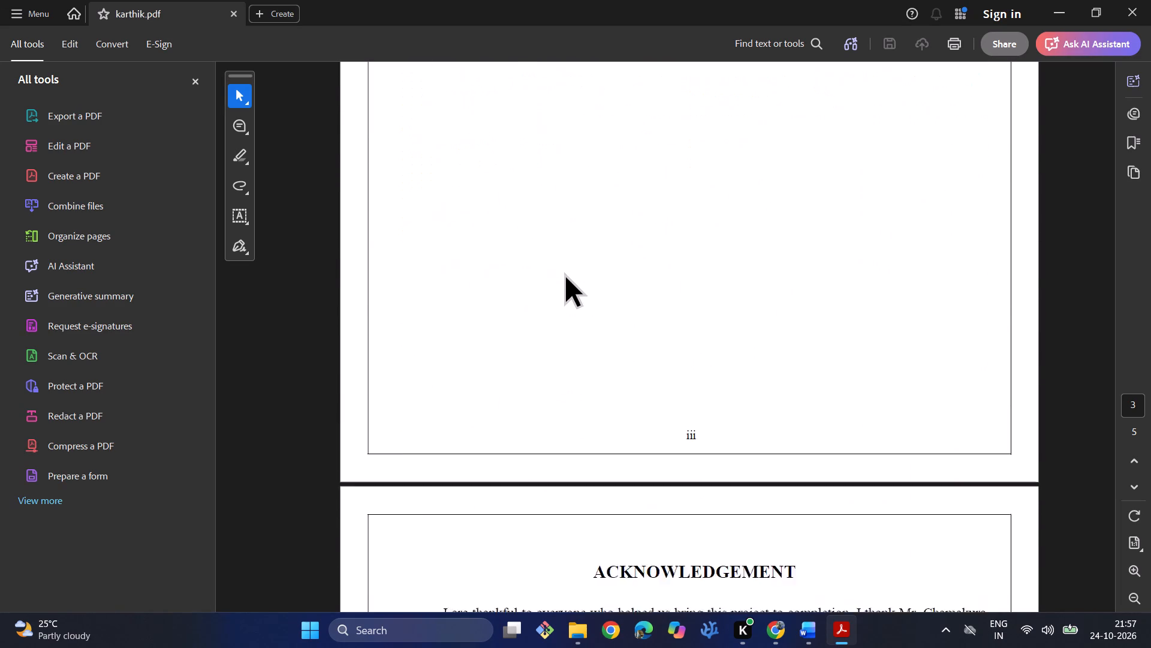
pyautogui.scroll(-7, 566, 277)
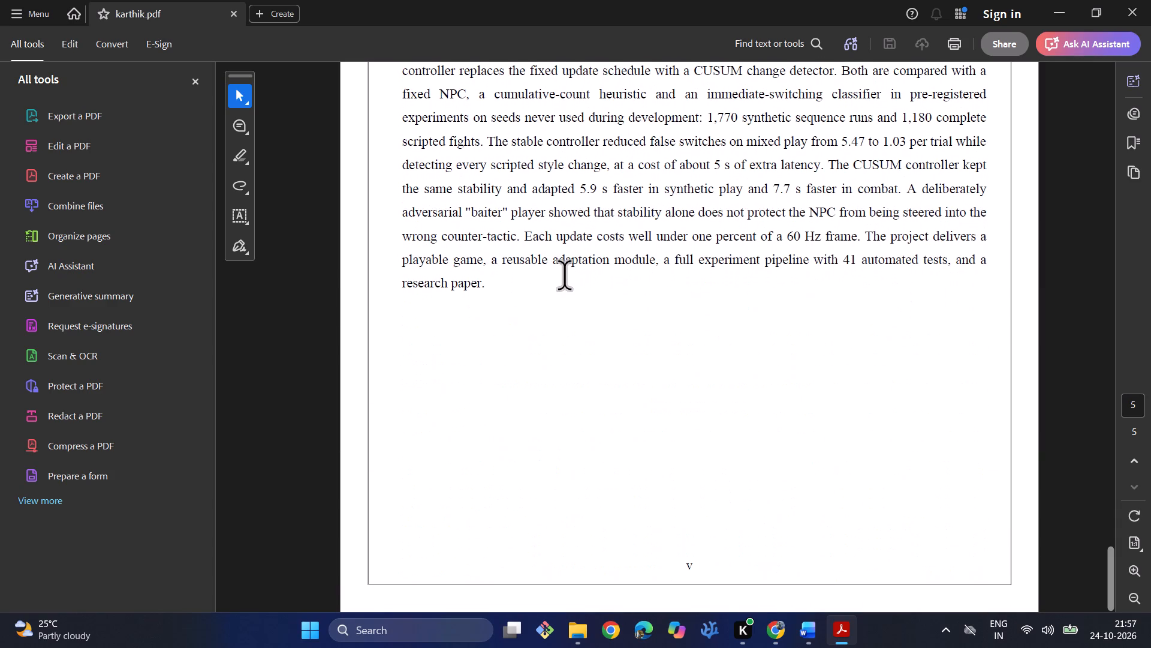
pyautogui.scroll(-2, 566, 277)
pyautogui.click(1150, 0)
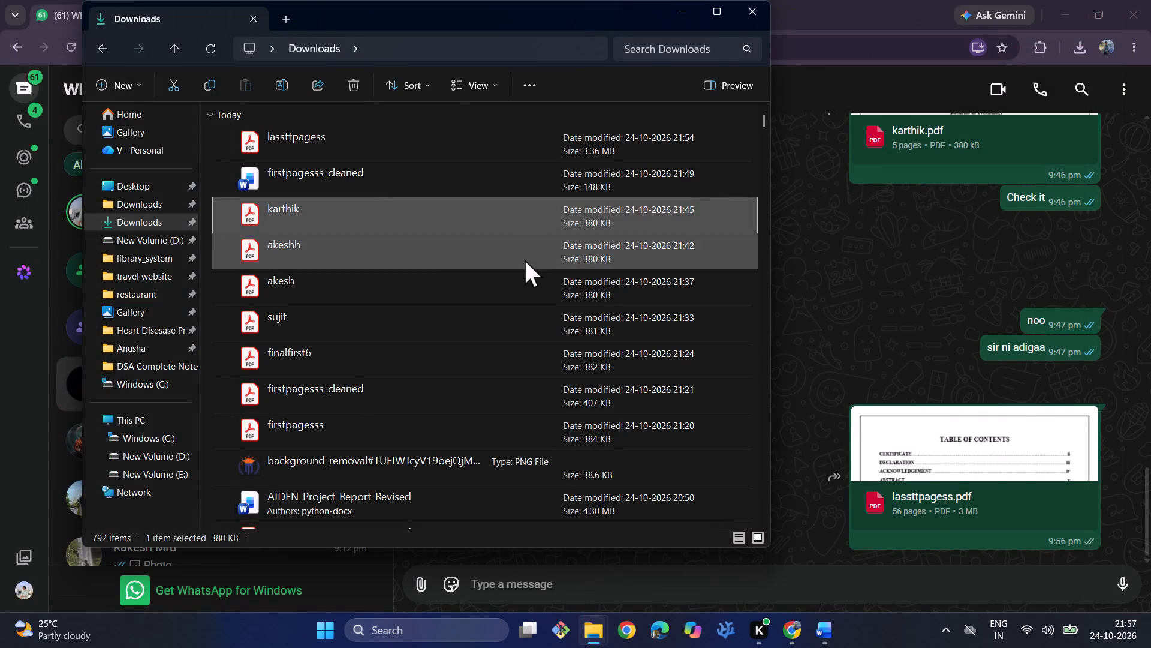
# Open akeshh.pdf from Downloads and check the student details on its title, certificate and declaration pages.
pyautogui.doubleClick(379, 259)
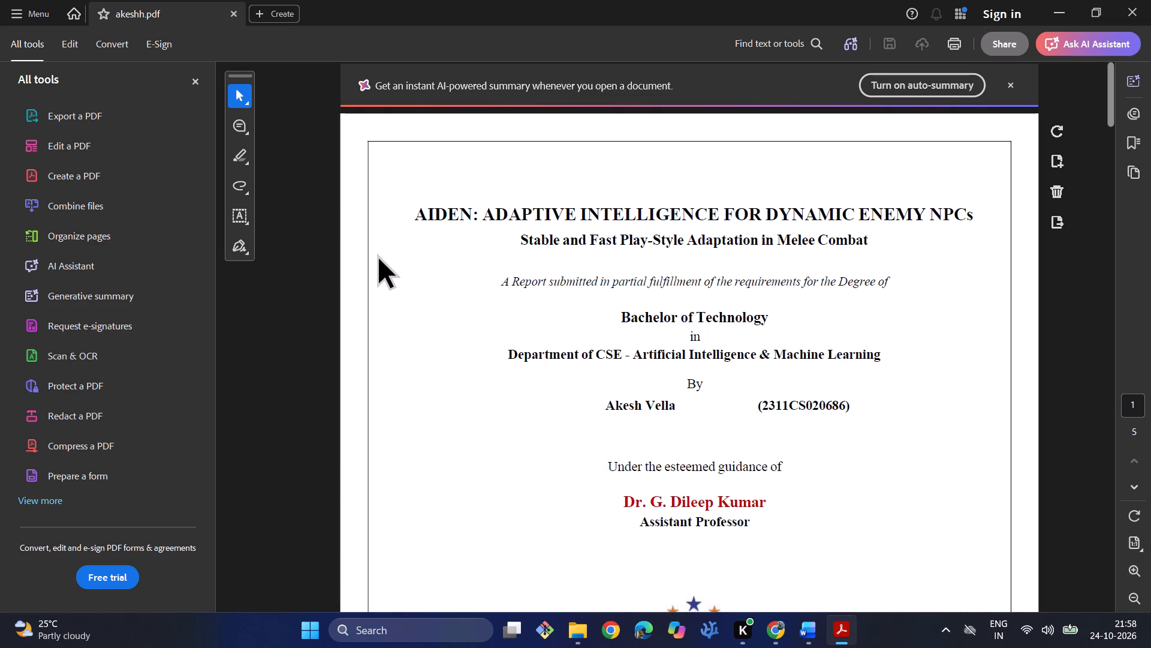
pyautogui.scroll(-1, 379, 259)
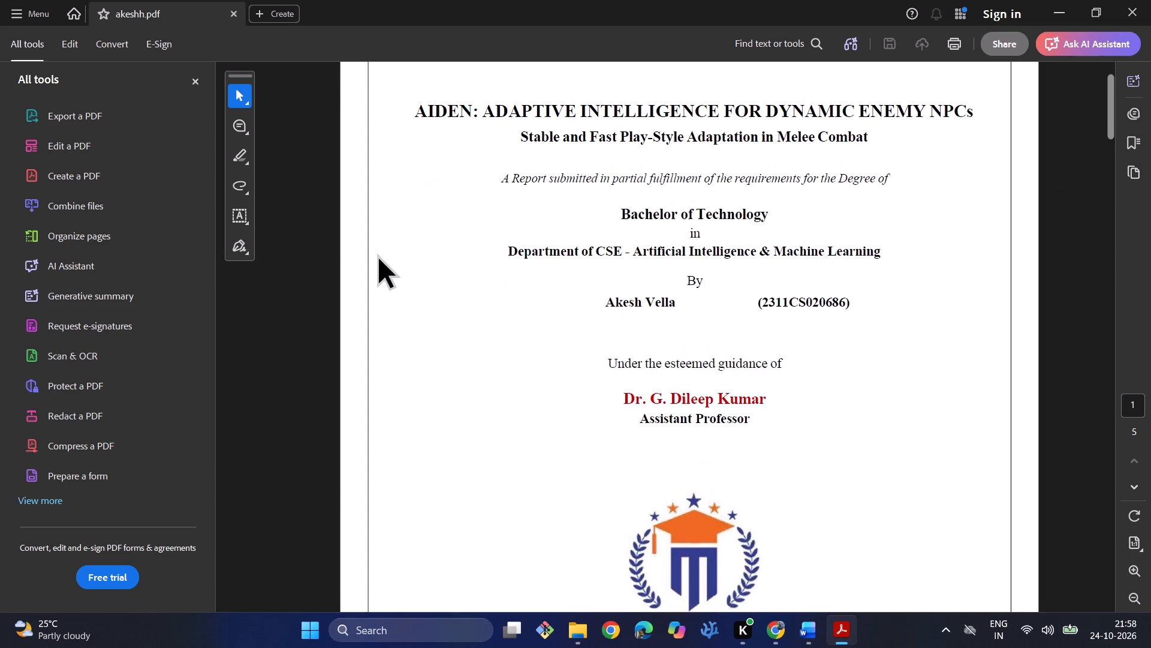
pyautogui.scroll(-6, 379, 259)
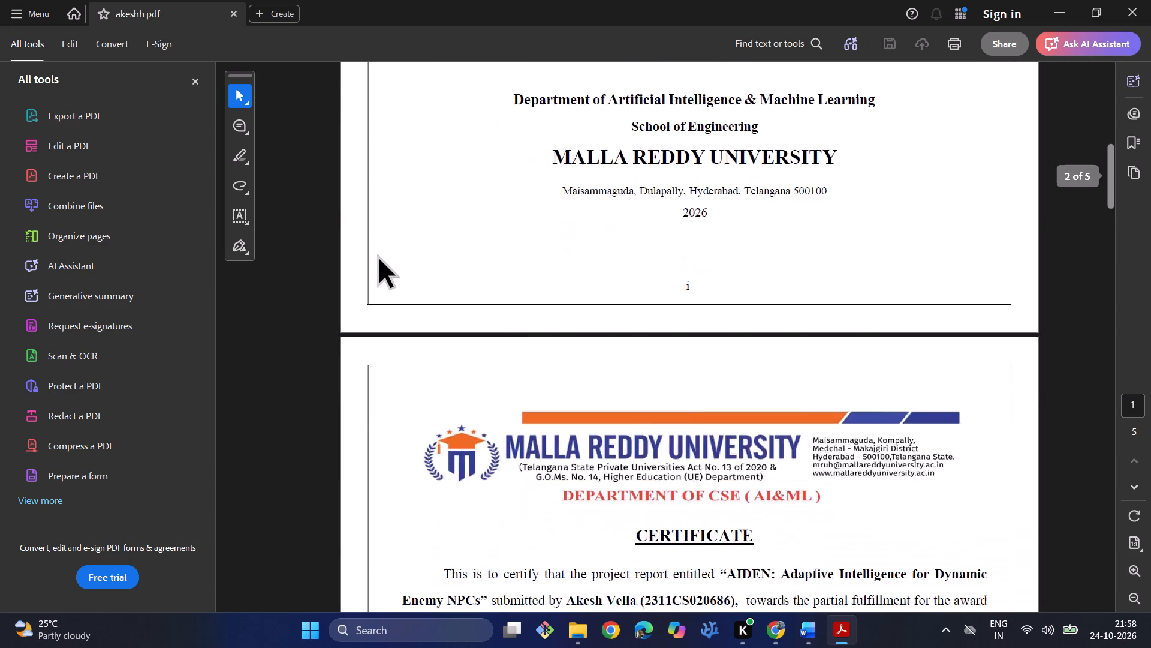
pyautogui.scroll(-5, 379, 259)
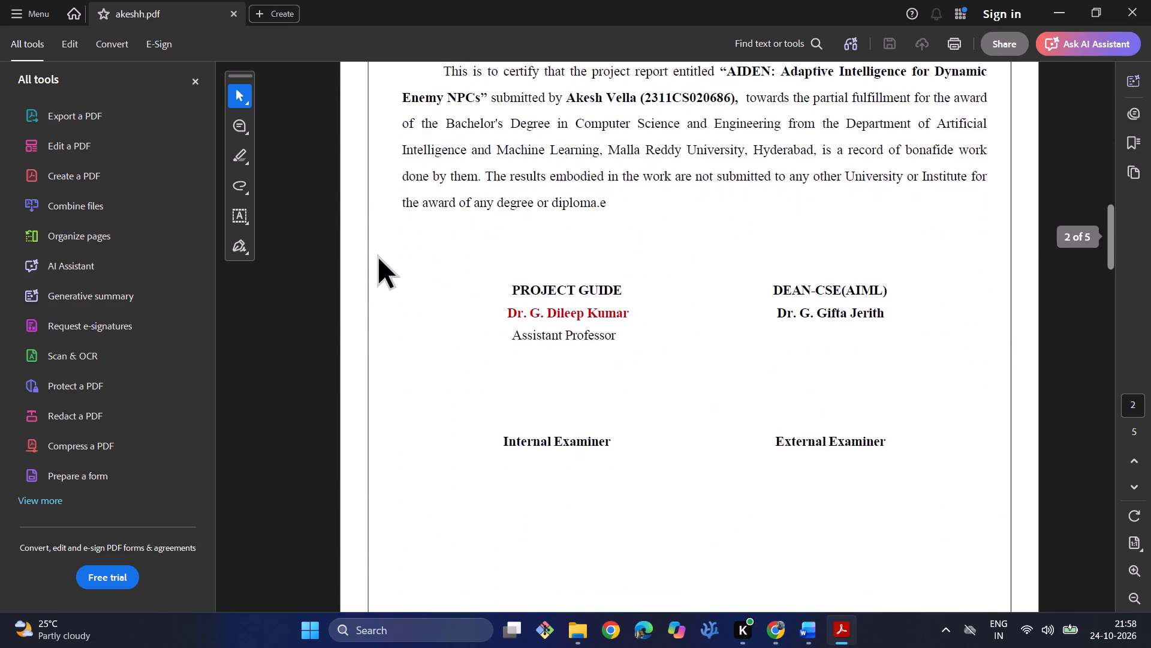
pyautogui.scroll(-7, 379, 259)
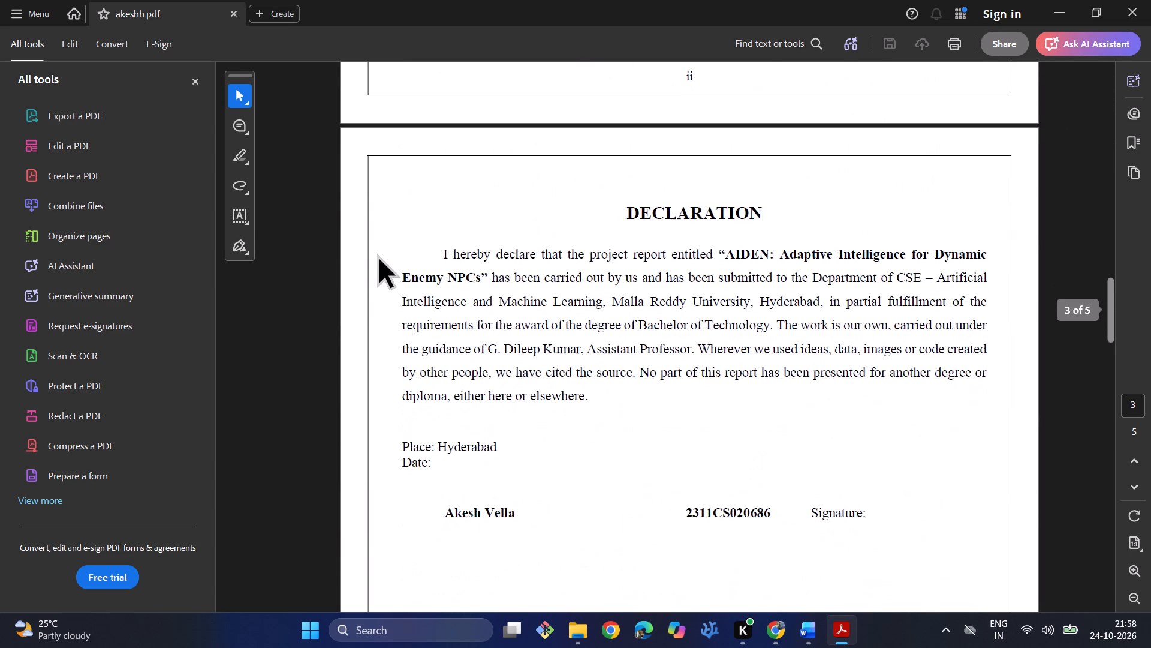
pyautogui.scroll(-6, 379, 259)
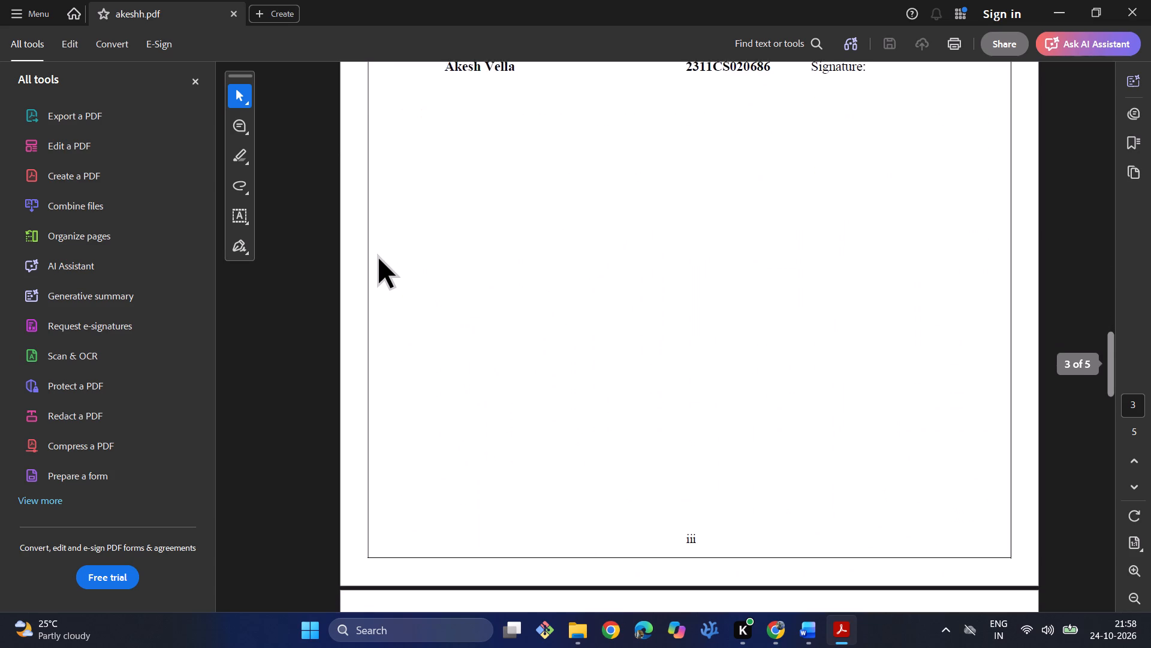
# Check the acknowledgement and abstract pages of akeshh.pdf, return to its title page, and close the file.
pyautogui.scroll(-4, 379, 259)
pyautogui.scroll(1, 379, 259)
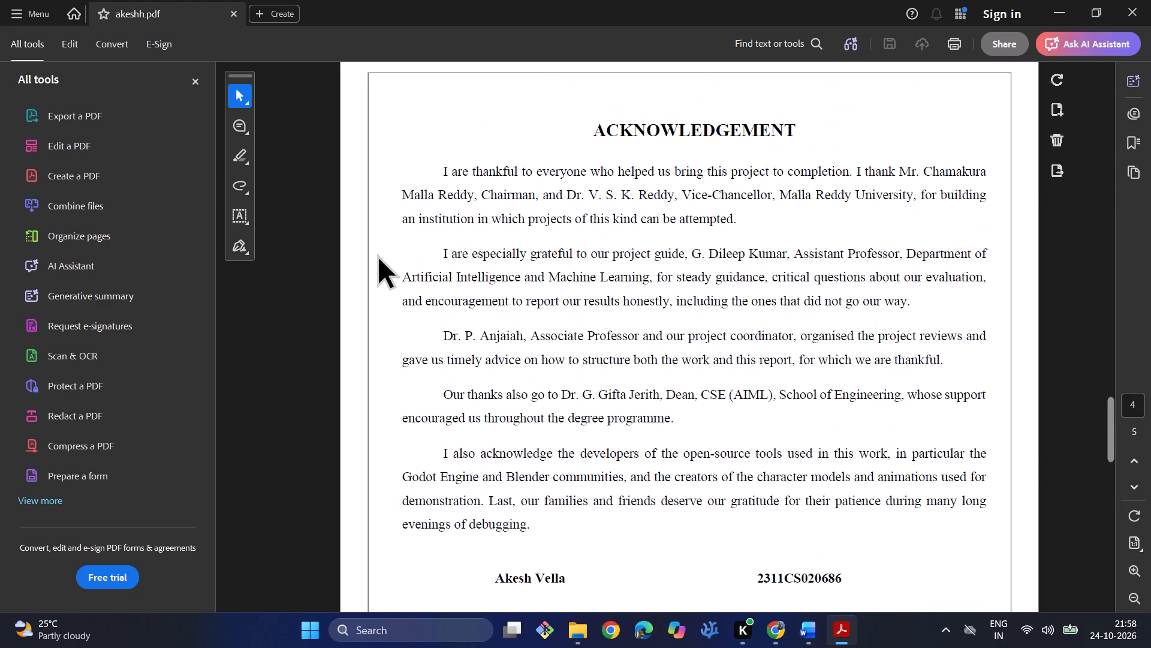
pyautogui.scroll(-5, 379, 259)
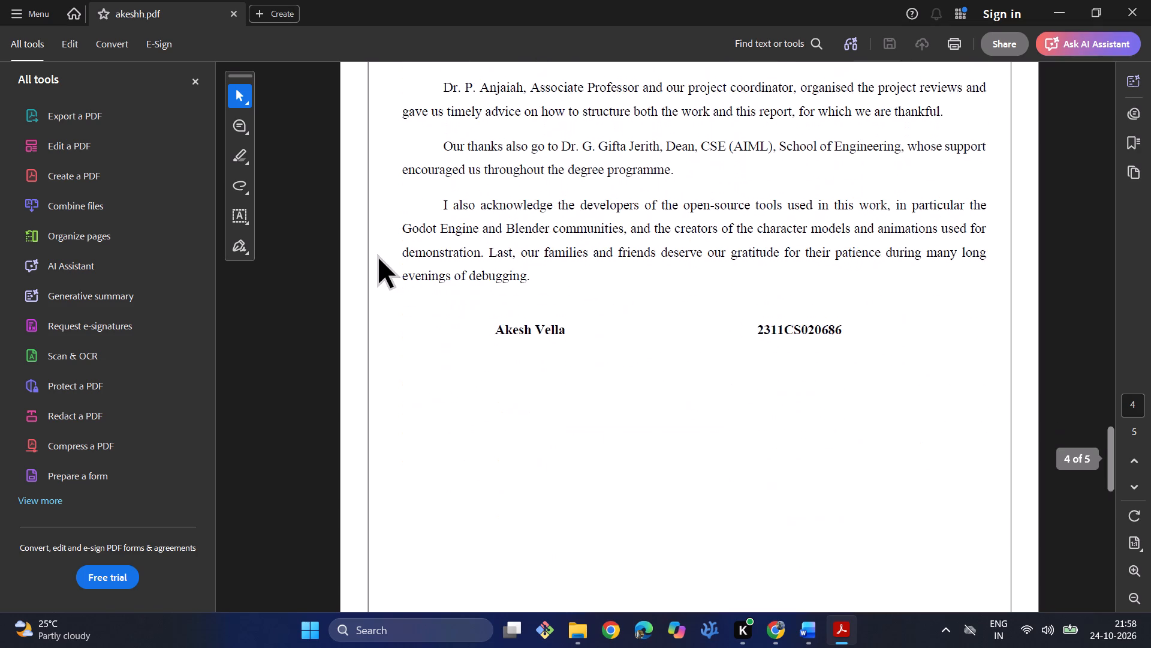
pyautogui.scroll(-4, 379, 259)
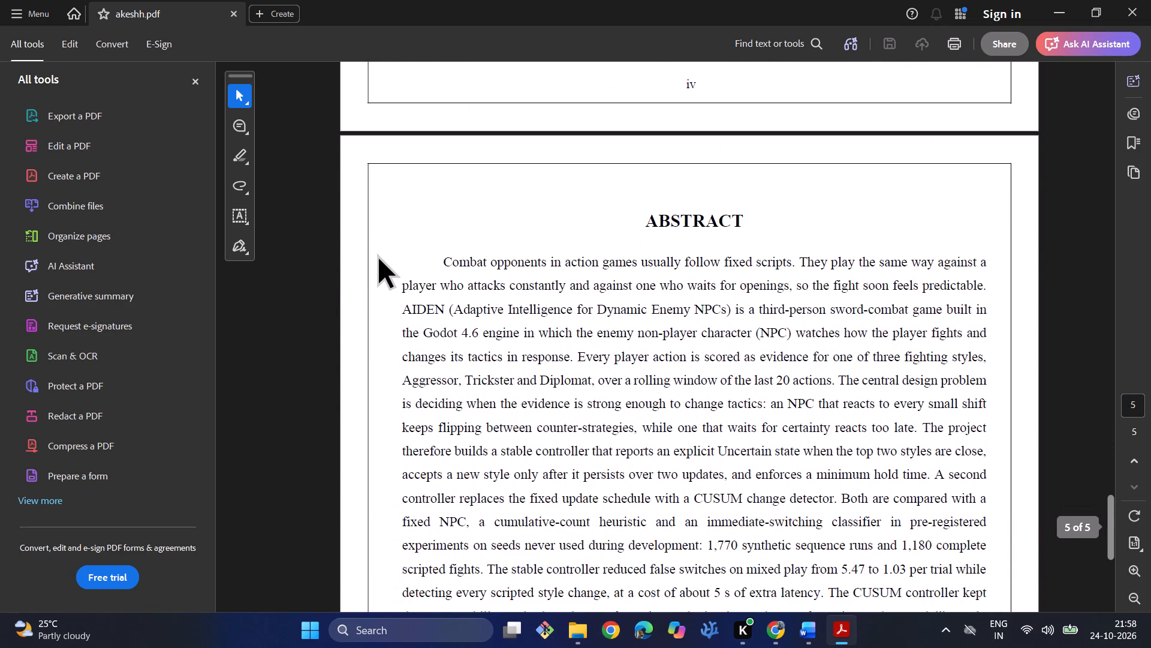
pyautogui.scroll(-6, 379, 259)
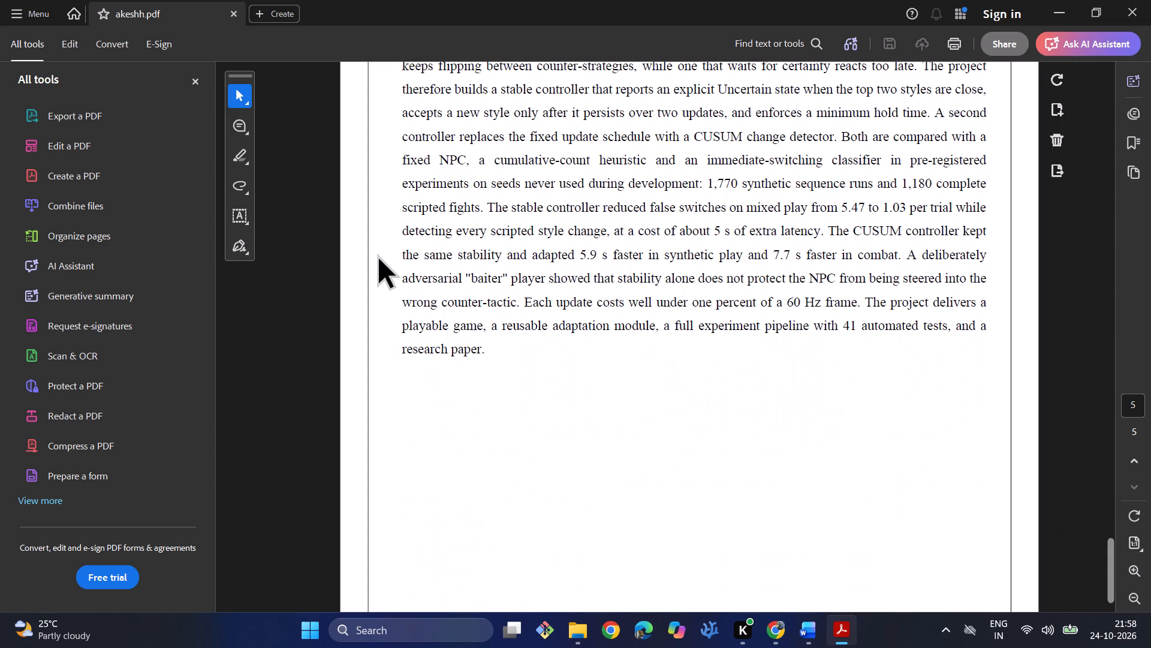
pyautogui.scroll(-3, 379, 259)
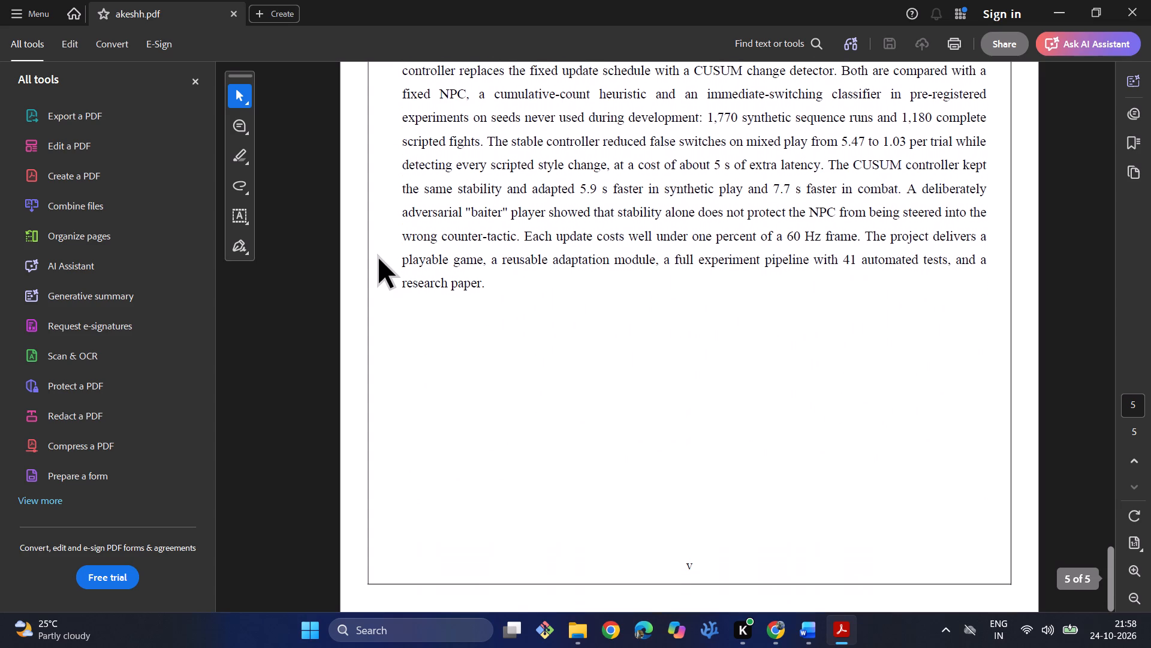
pyautogui.scroll(-3, 379, 259)
pyautogui.scroll(-2, 540, 371)
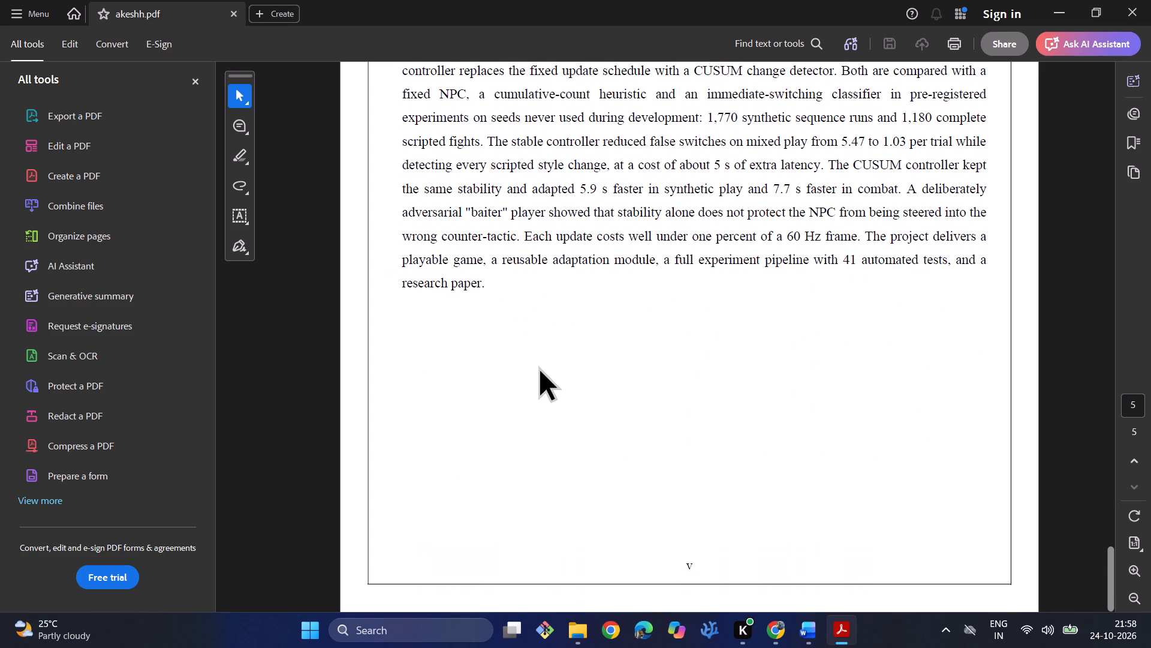
pyautogui.scroll(17, 540, 371)
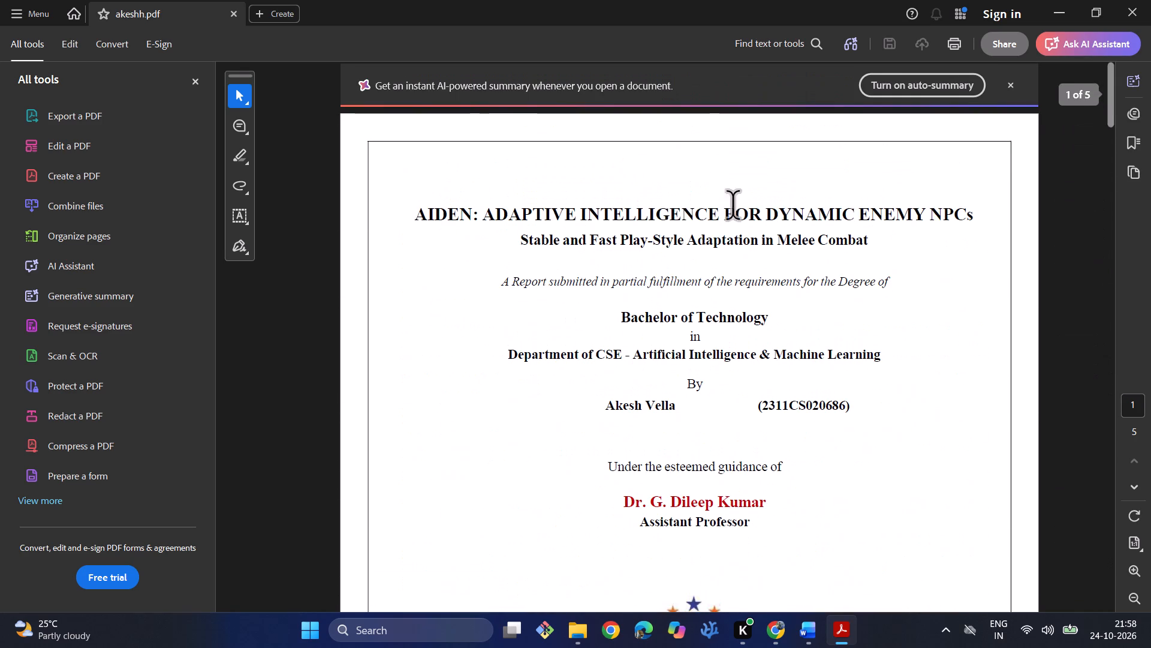
pyautogui.click(1150, 0)
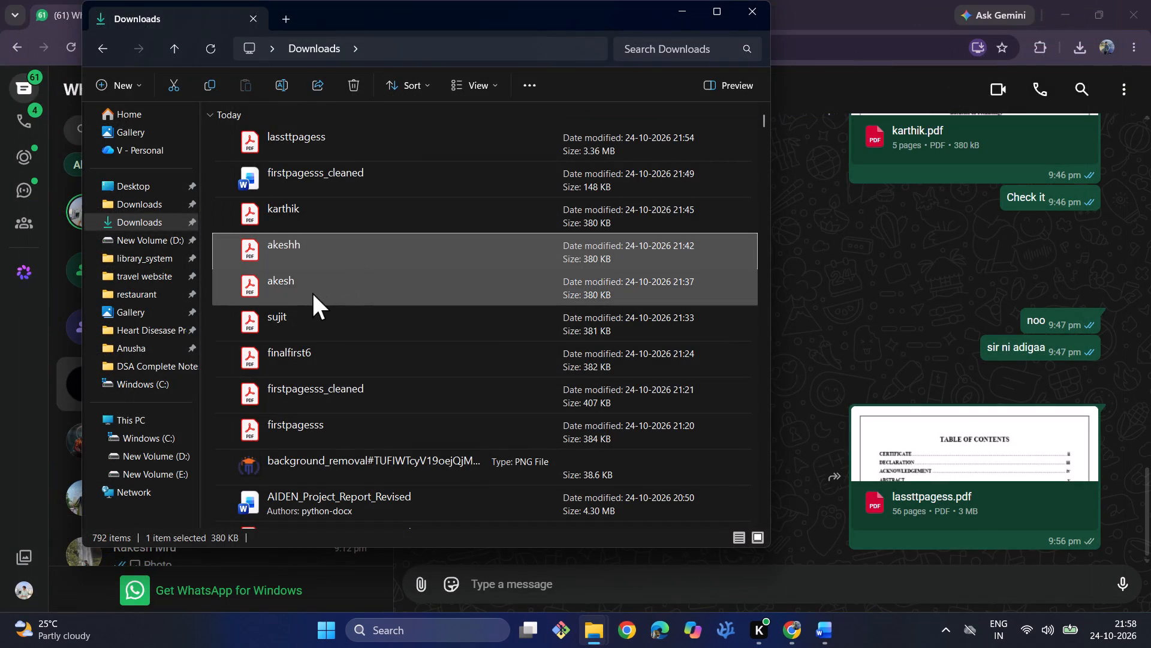
# Delete the akesh PDF from the Downloads folder.
pyautogui.click(261, 293)
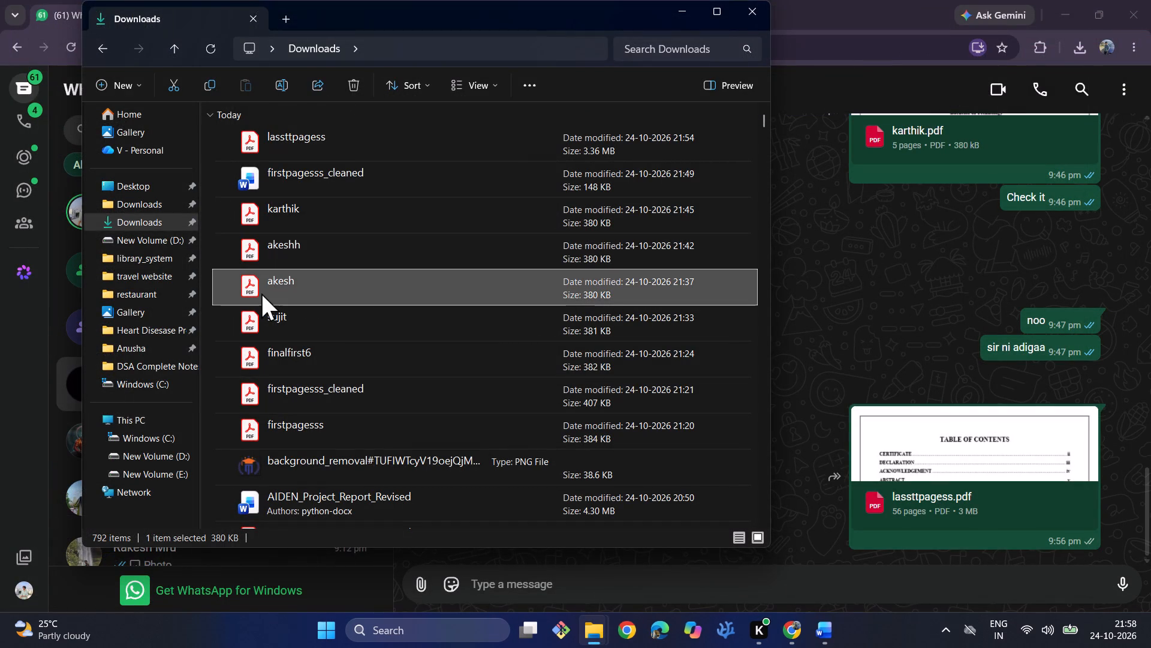
pyautogui.press('Delete')
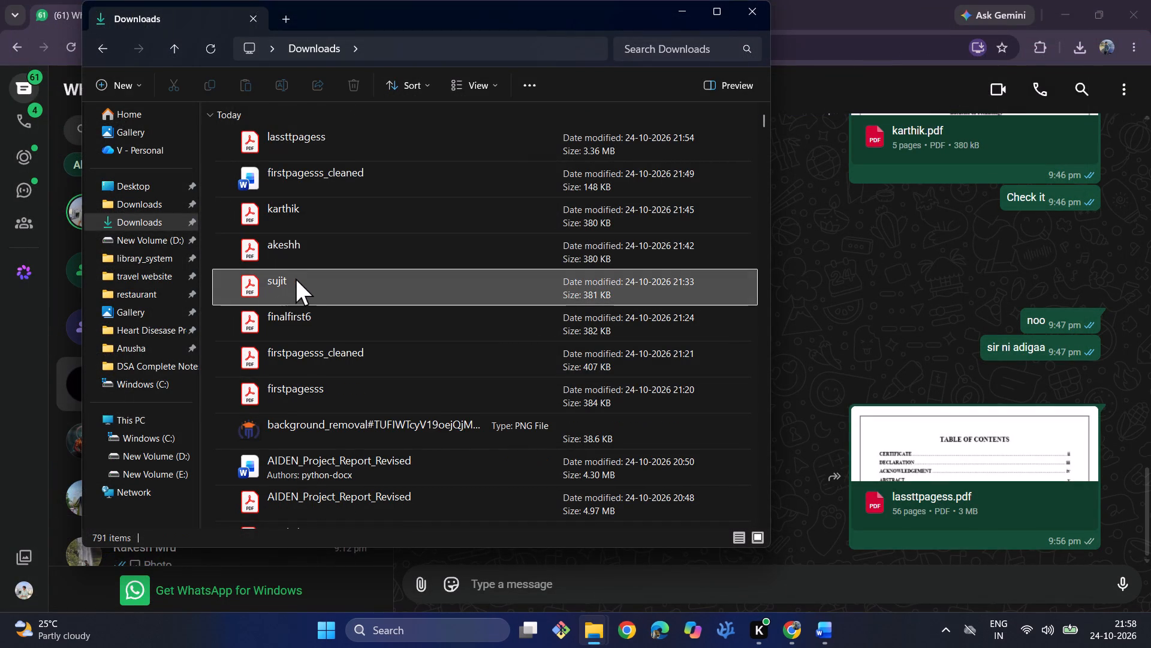
# Open sujit.pdf from Downloads, check the student details on its front pages from title page through abstract, and close it.
pyautogui.doubleClick(297, 293)
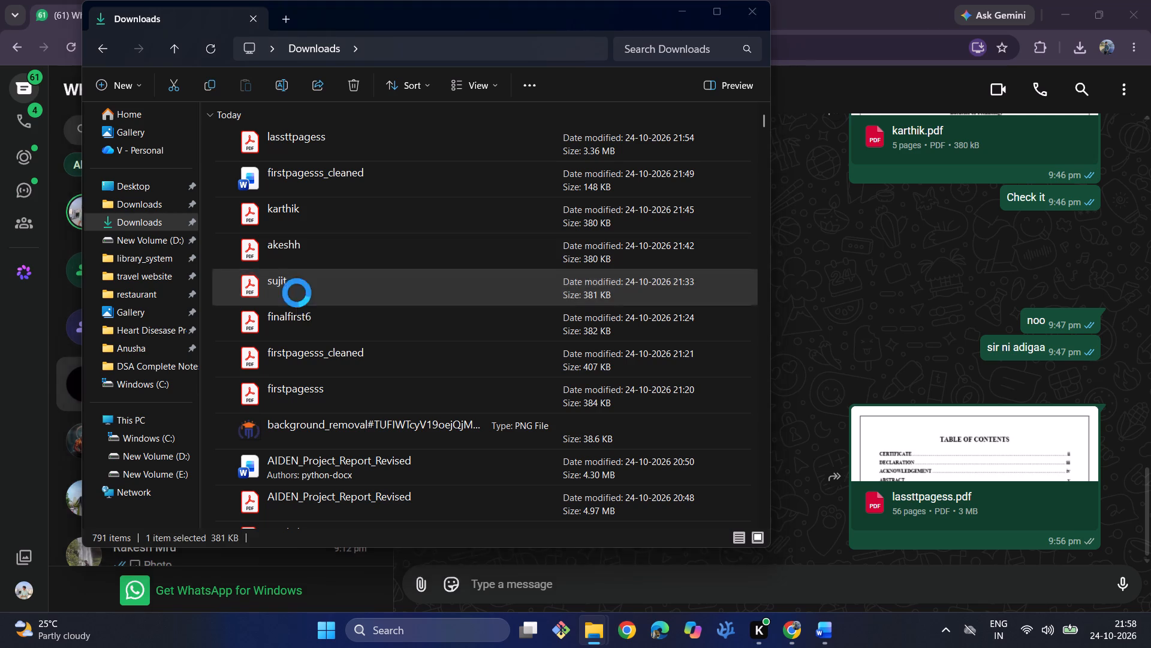
pyautogui.scroll(-4, 391, 309)
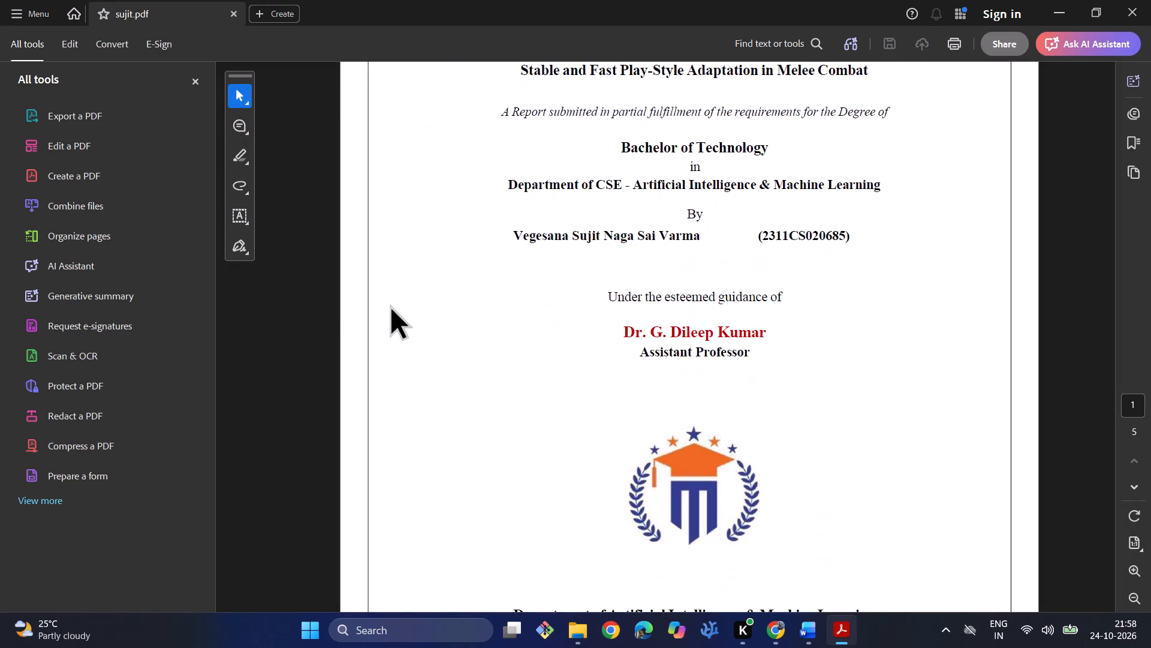
pyautogui.scroll(-13, 391, 309)
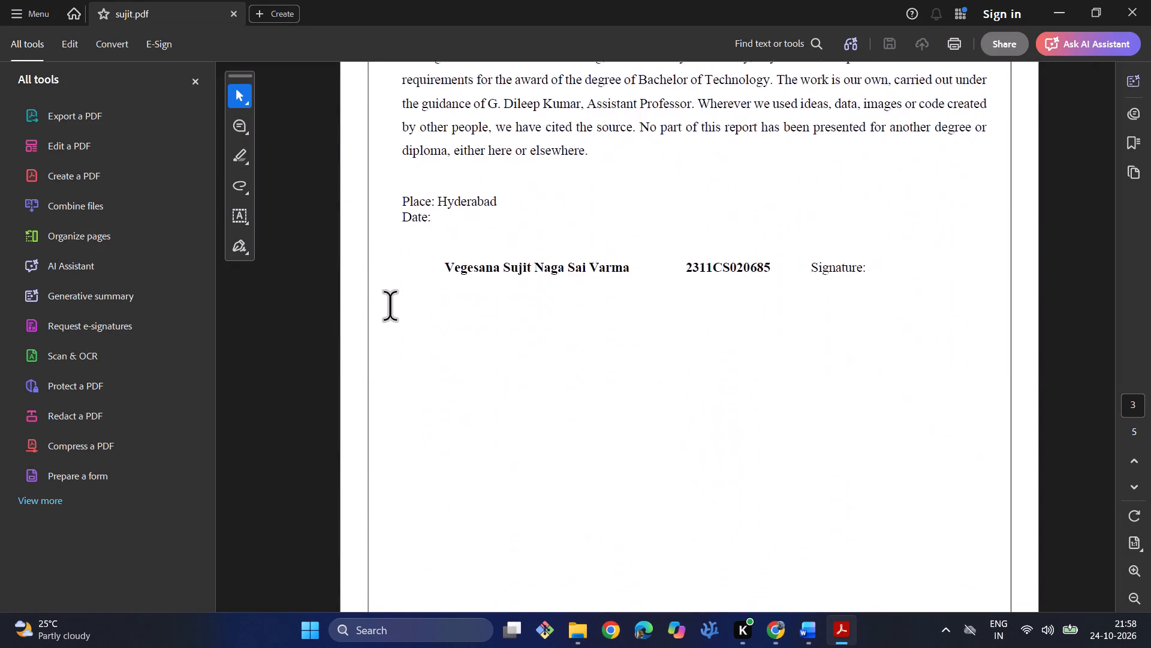
pyautogui.scroll(-7, 391, 308)
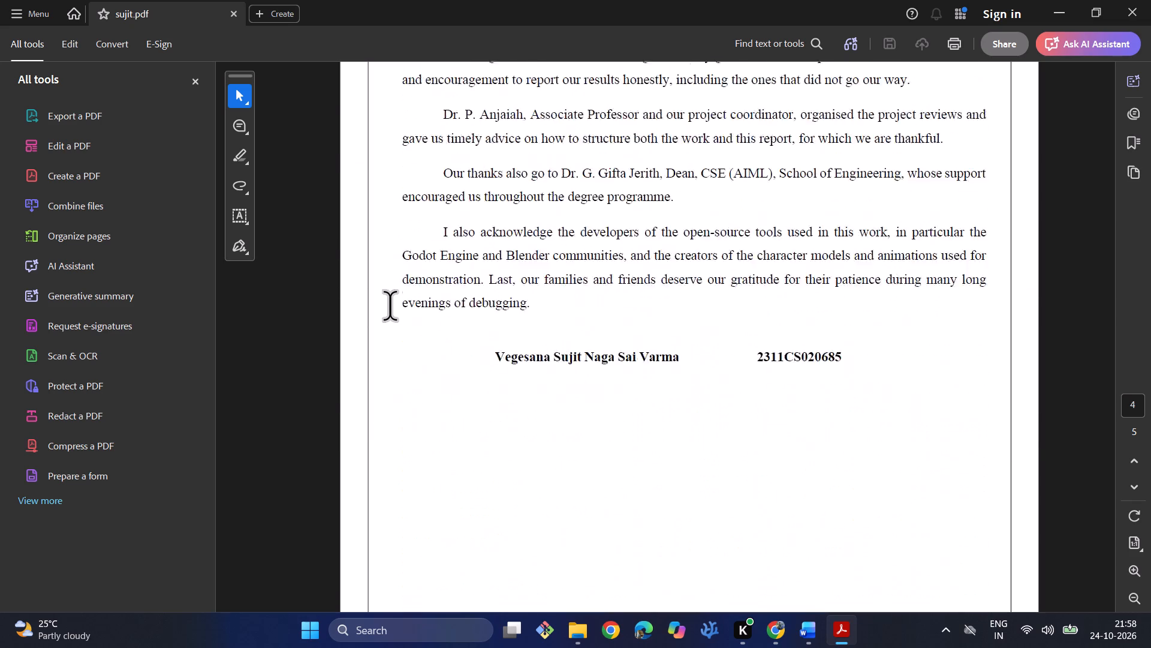
pyautogui.scroll(-10, 391, 308)
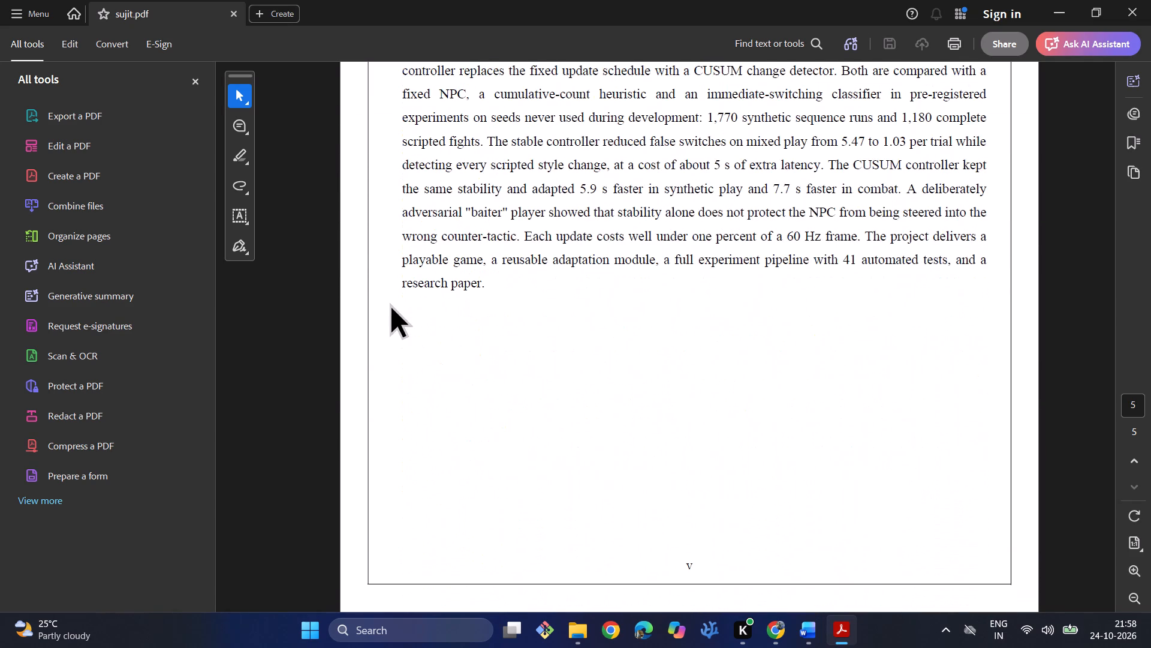
pyautogui.click(1150, 0)
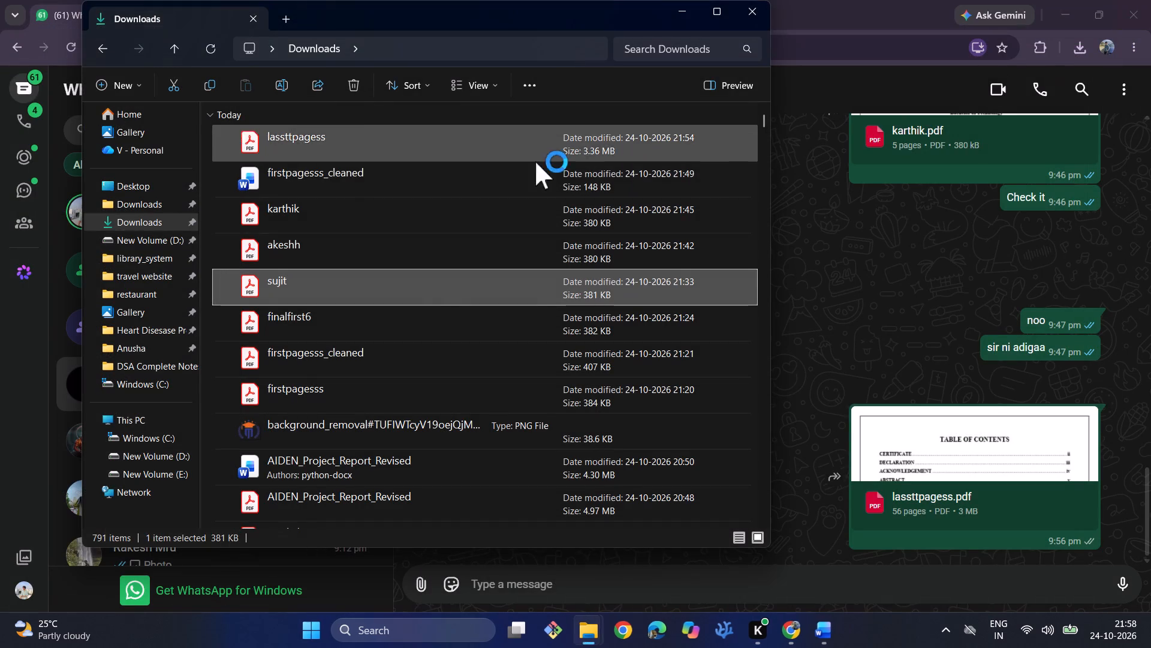
# Open finalfirst6.pdf from Downloads and examine the student names and roll numbers on its title page and certificate.
pyautogui.doubleClick(369, 322)
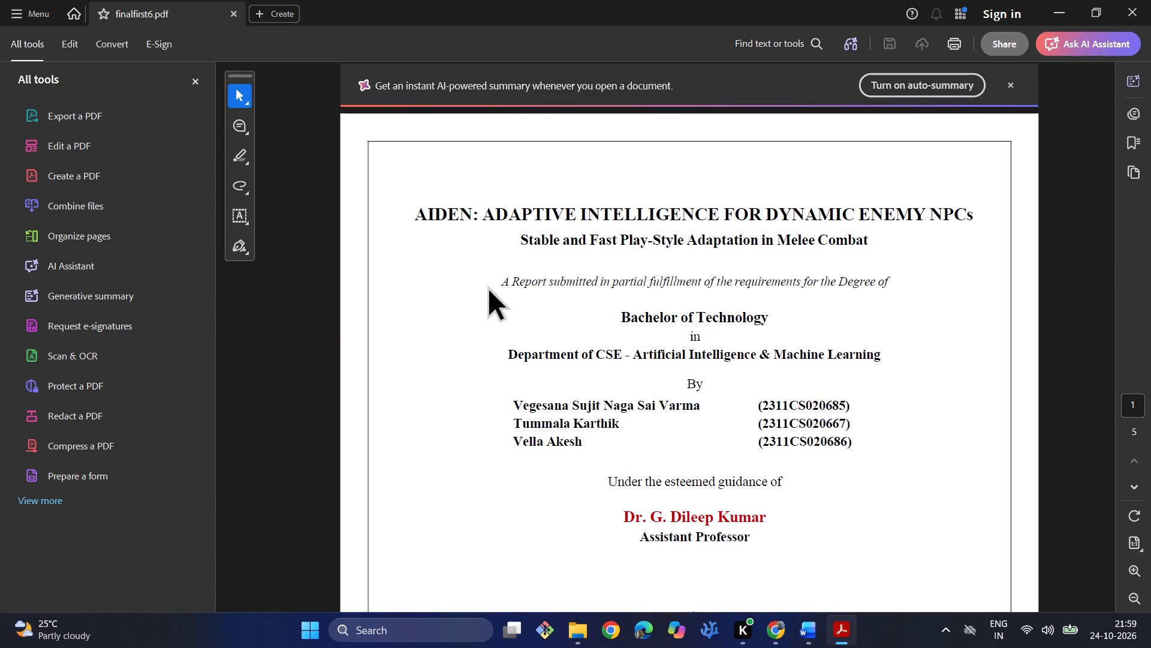
pyautogui.scroll(-3, 489, 290)
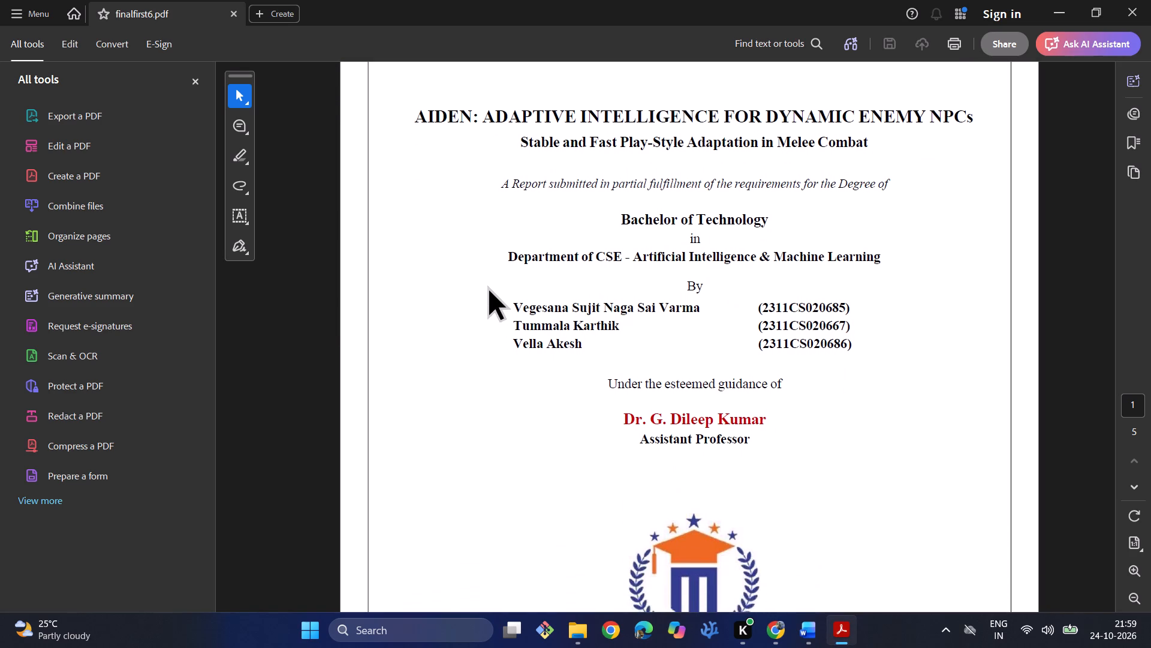
pyautogui.scroll(-3, 489, 290)
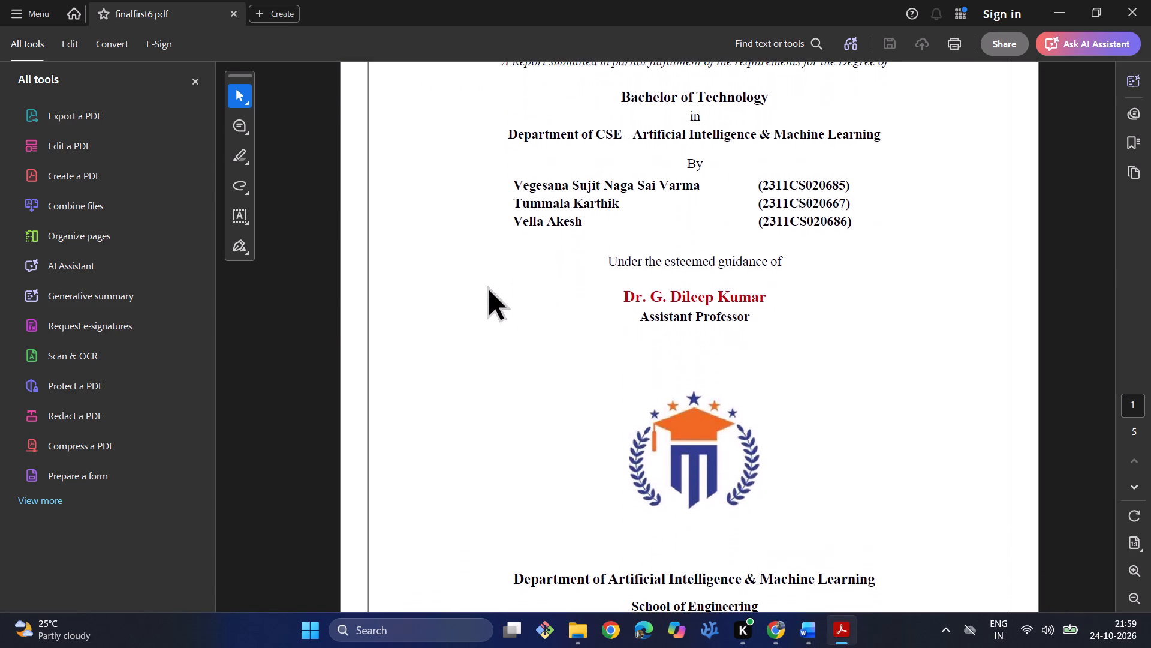
pyautogui.scroll(-7, 489, 290)
pyautogui.scroll(3, 489, 290)
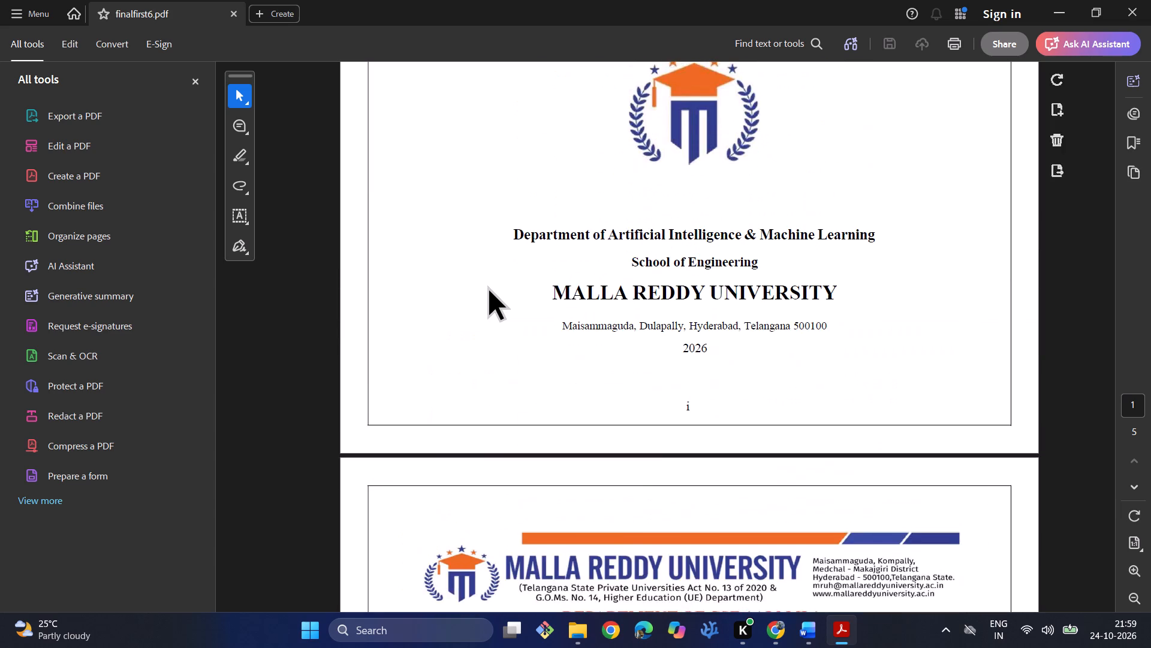
pyautogui.scroll(2, 489, 290)
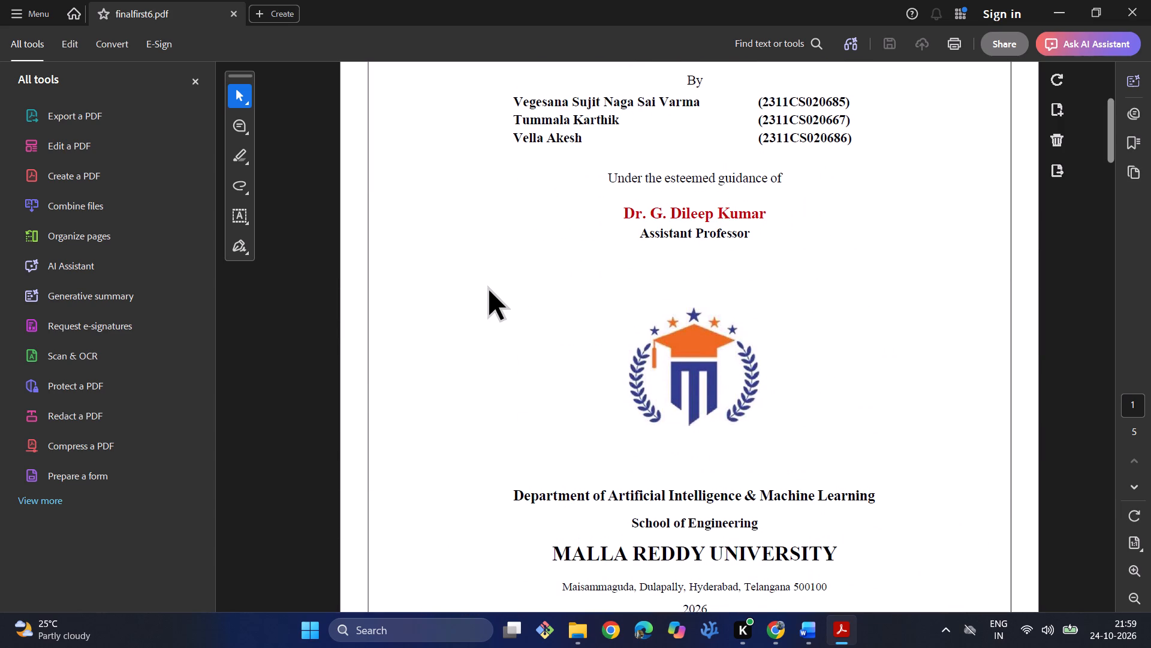
pyautogui.scroll(-8, 489, 290)
pyautogui.scroll(1, 489, 290)
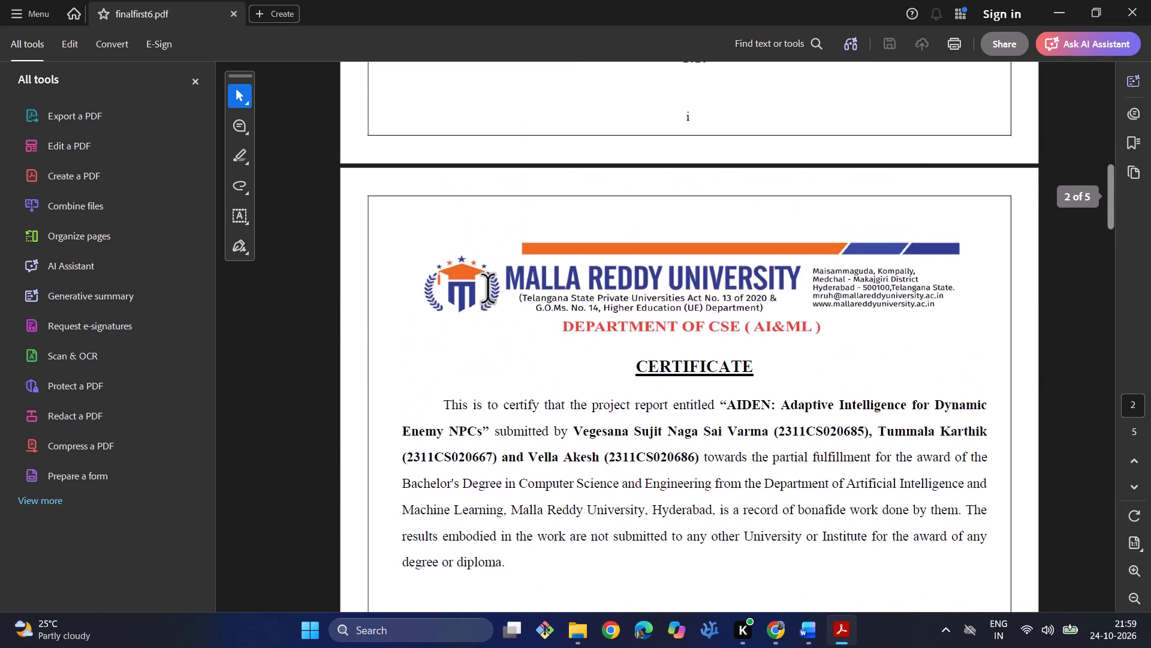
pyautogui.scroll(5, 489, 290)
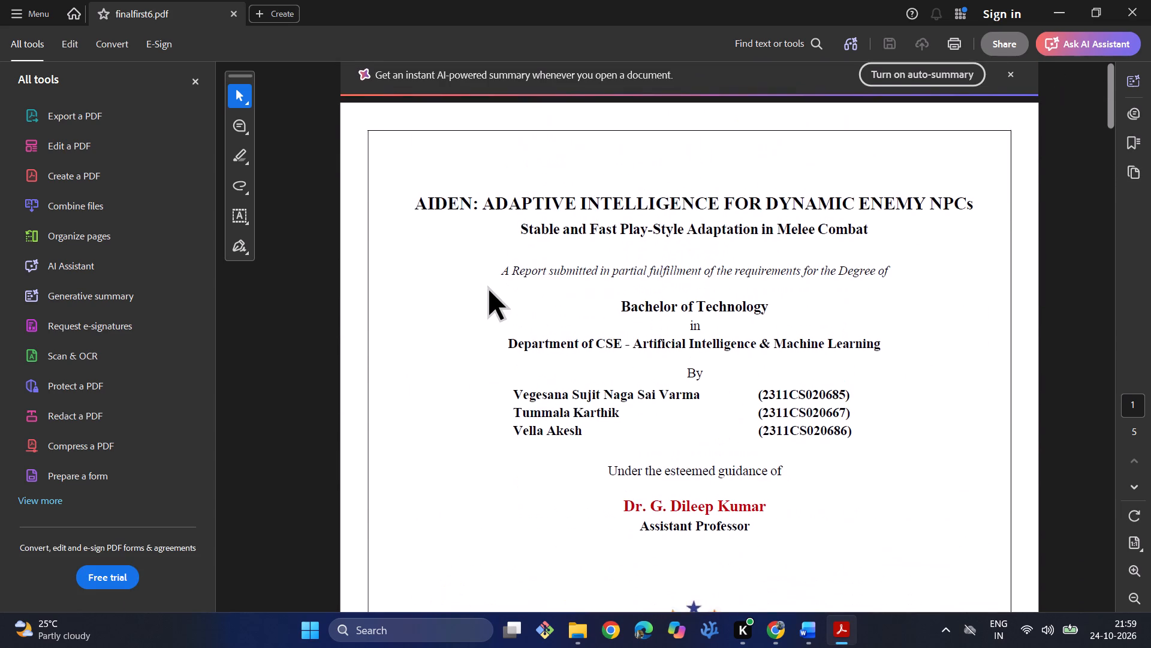
# Review finalfirst6.pdf from the certificate through the declaration, acknowledgement and abstract pages, and close the file.
pyautogui.scroll(-9, 489, 290)
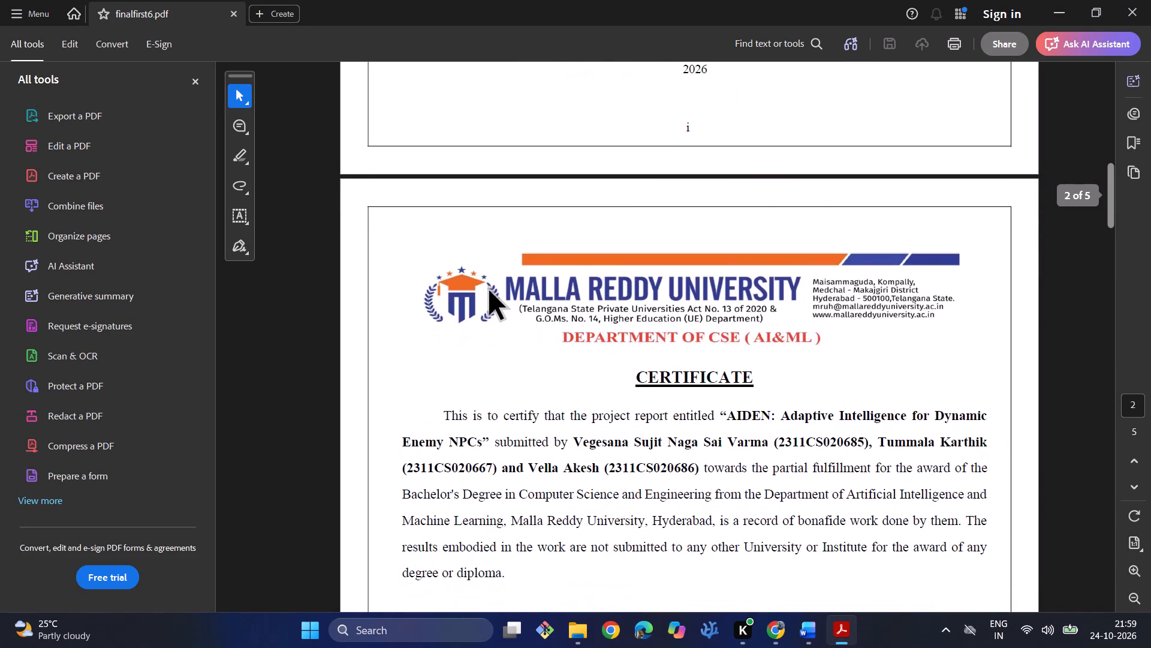
pyautogui.scroll(-7, 489, 290)
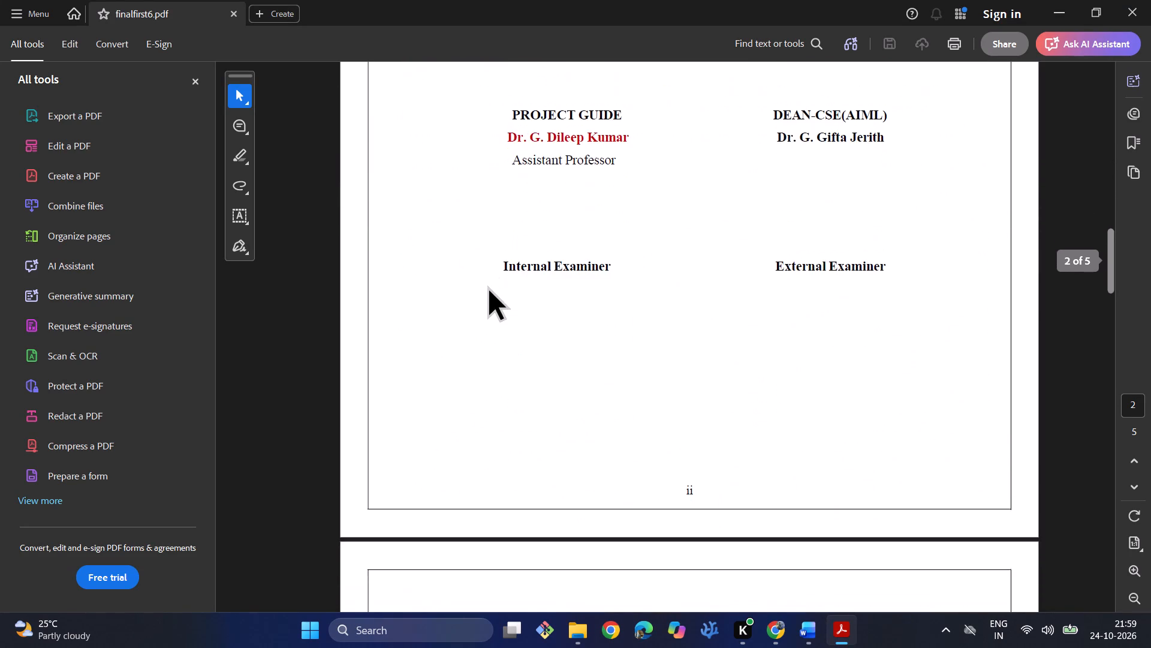
pyautogui.scroll(-7, 489, 290)
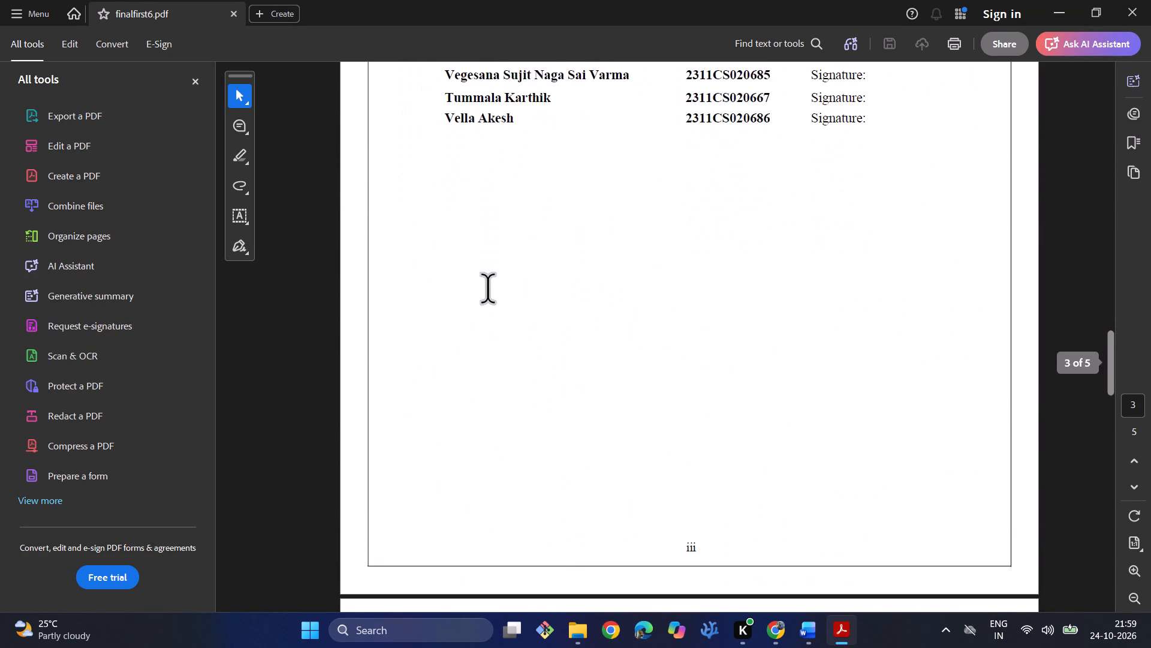
pyautogui.scroll(-6, 489, 290)
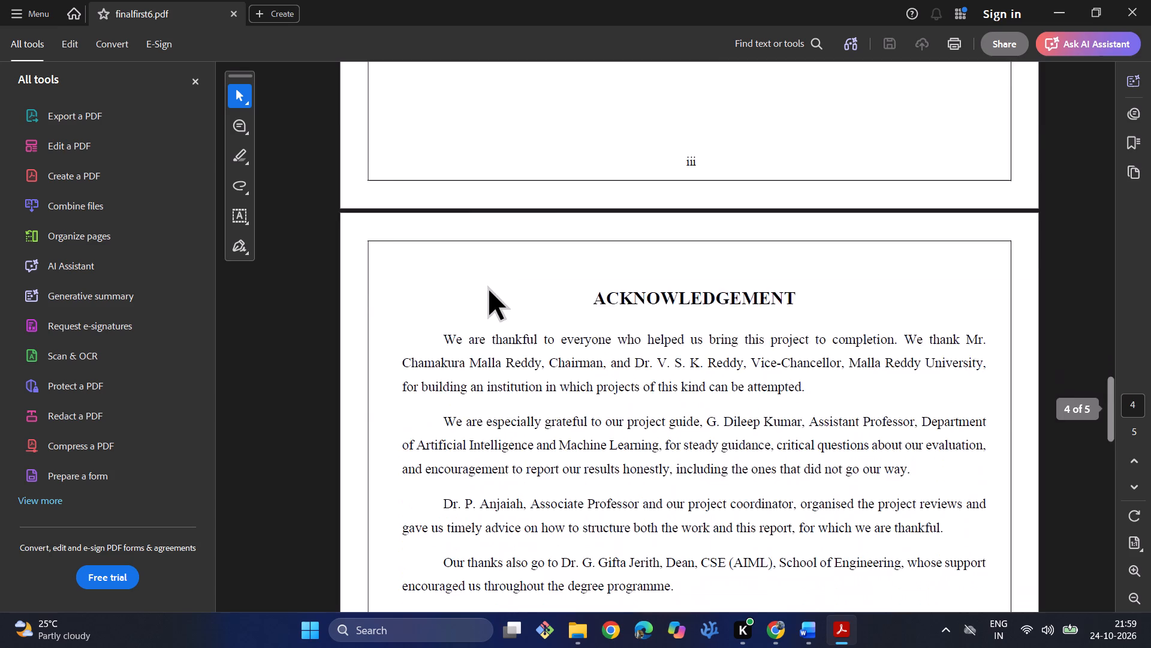
pyautogui.scroll(-6, 489, 290)
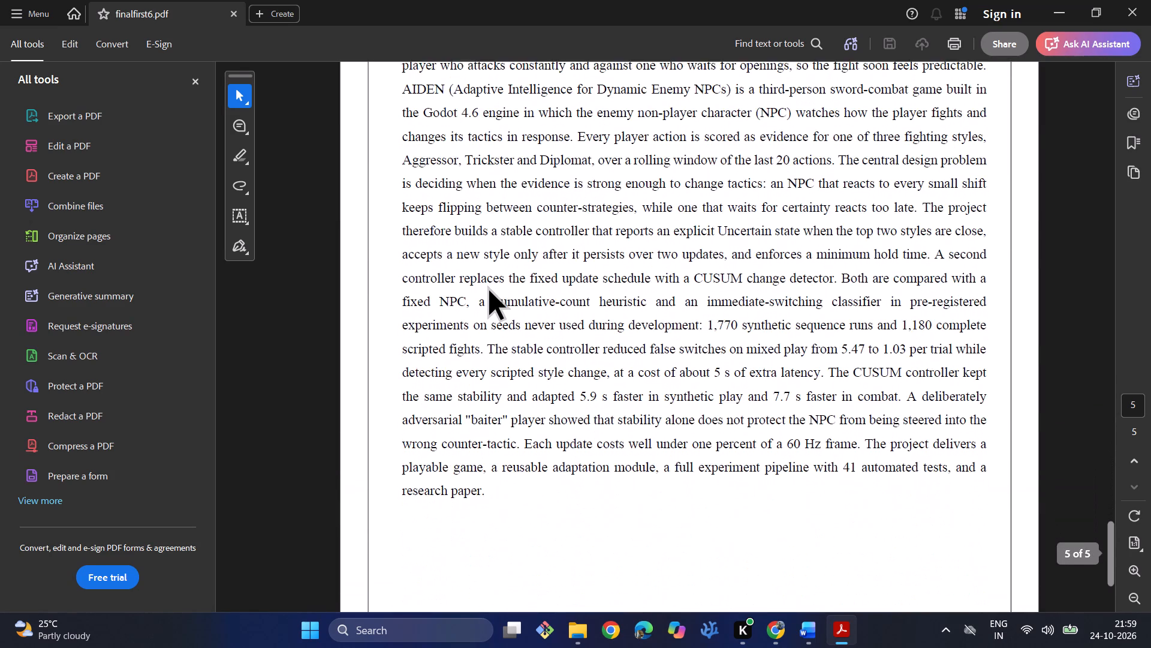
pyautogui.scroll(-1, 489, 290)
pyautogui.click(1150, 0)
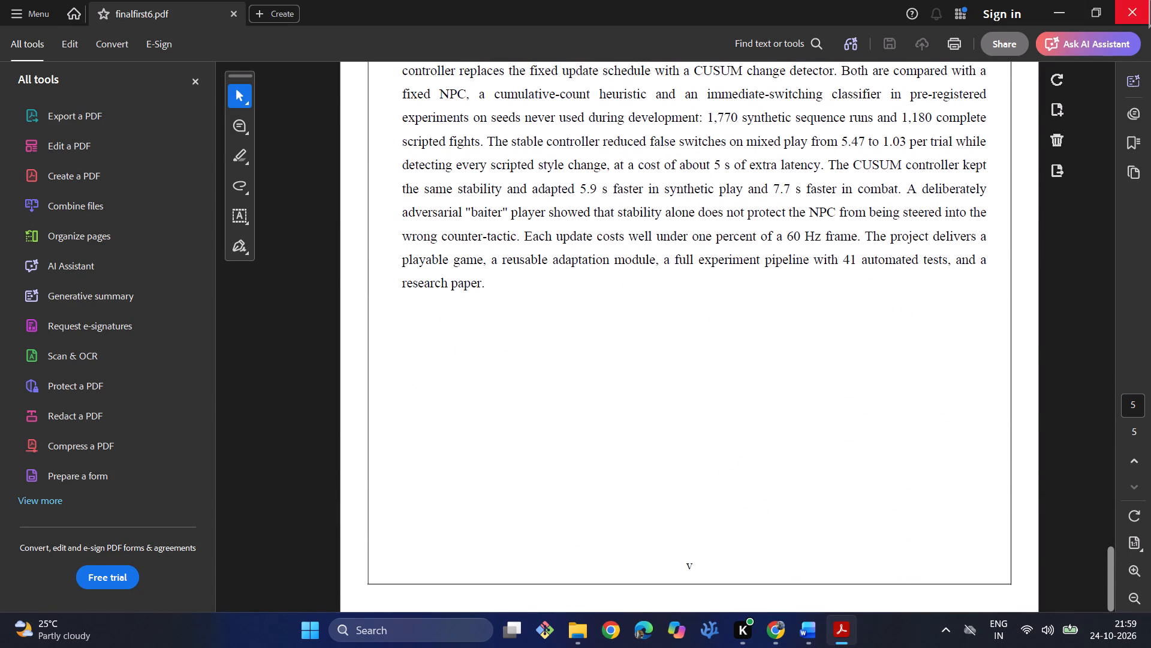